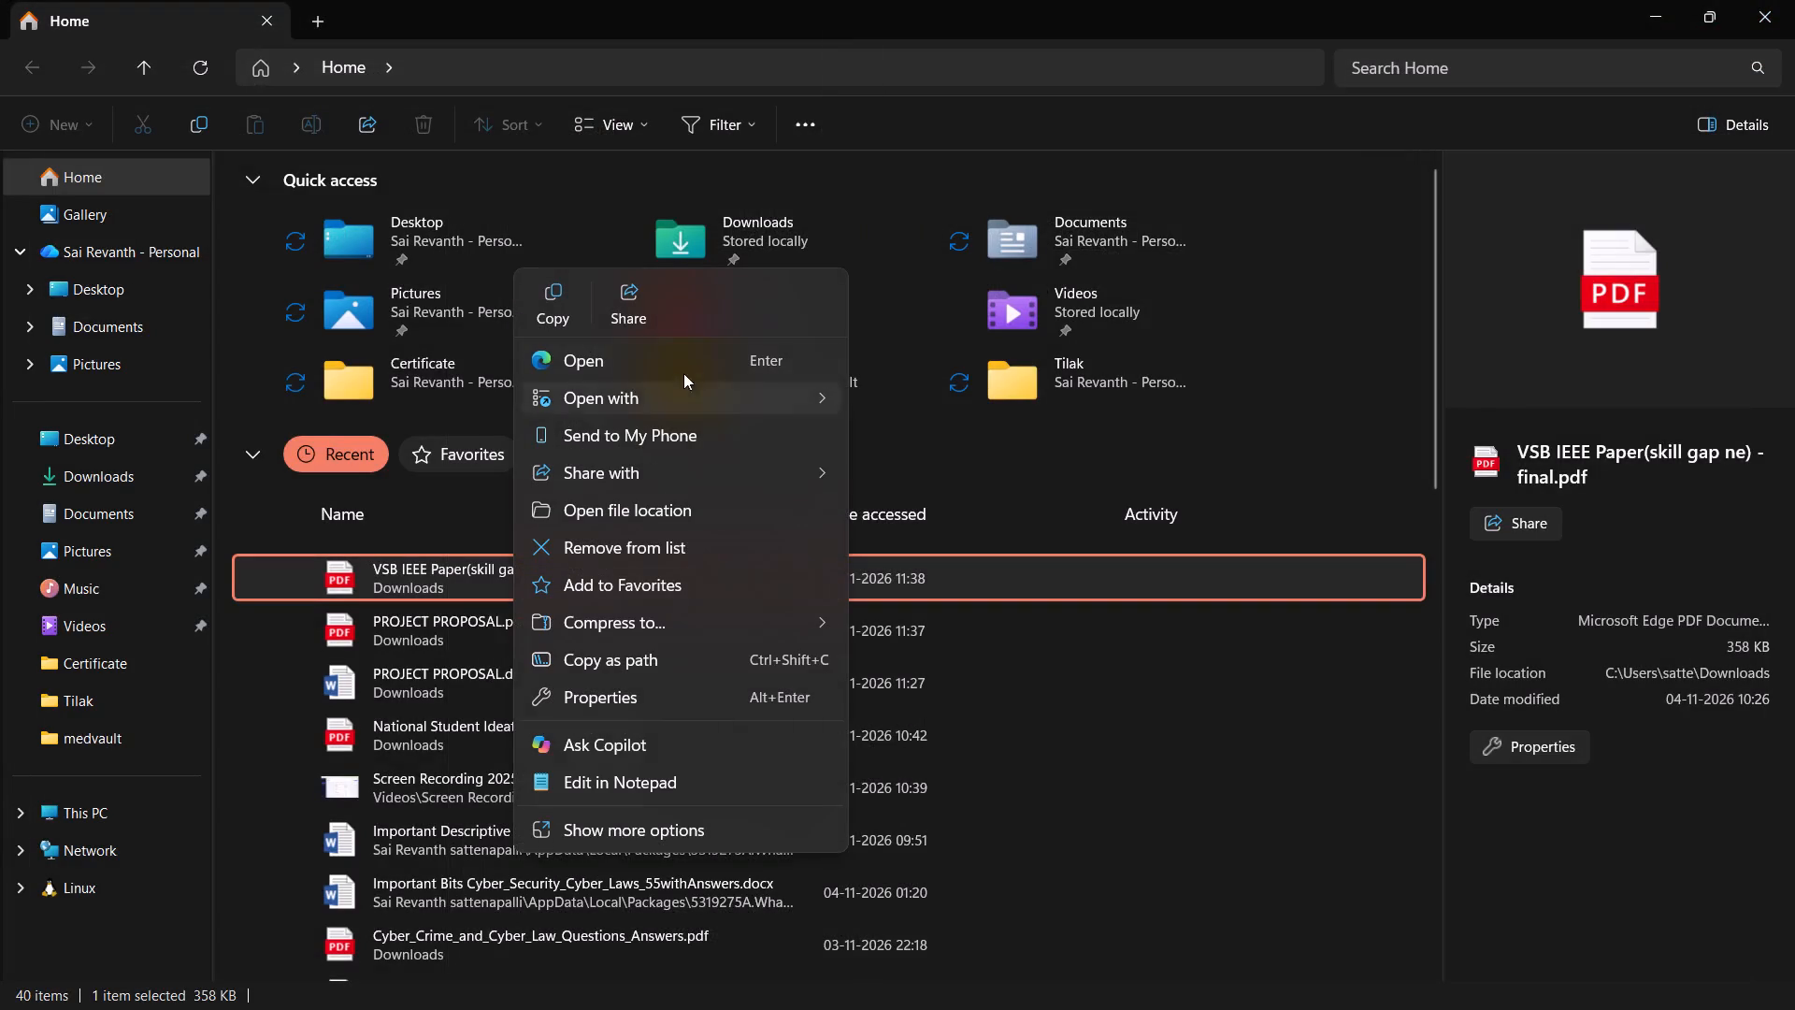
{"action": "left_click", "coordinate": [673, 399]}
{"action": "left_click", "coordinate": [906, 638]}
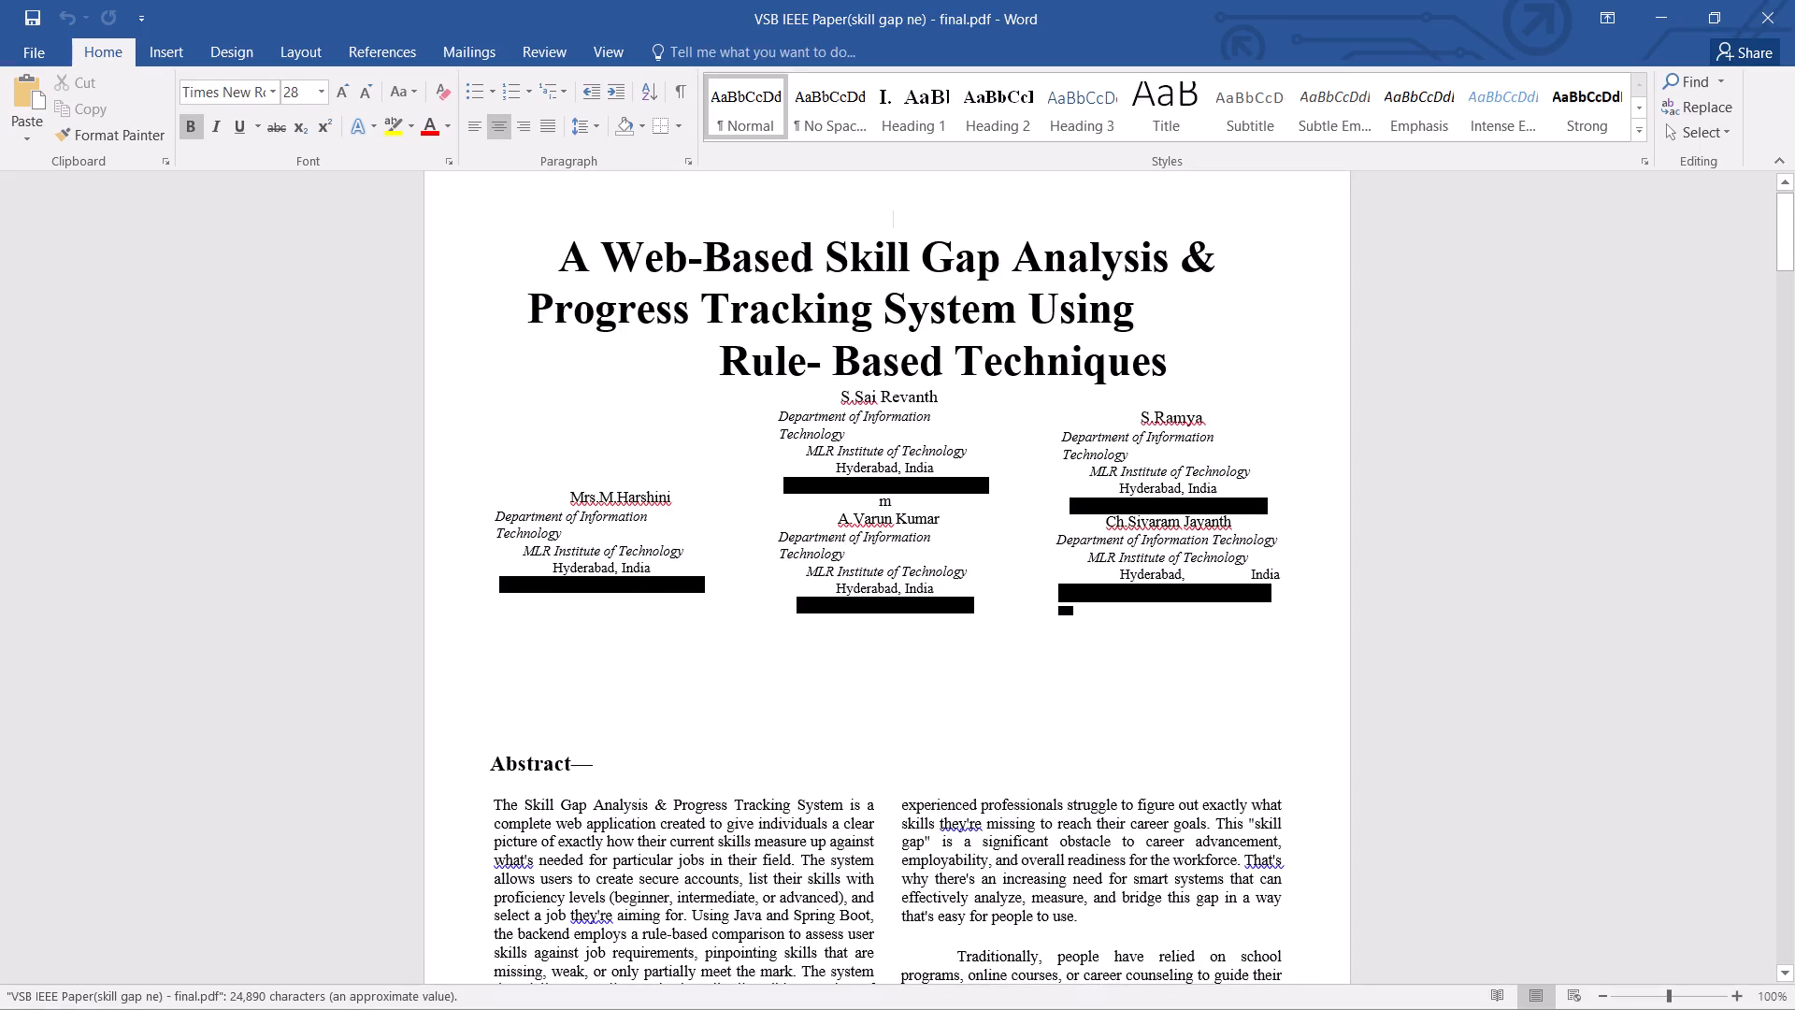
Delete the whole block of author names, affiliations and e-mails beneath the paper's title.
{"action": "left_click_drag", "start_coordinate": [1170, 619], "coordinate": [775, 485]}
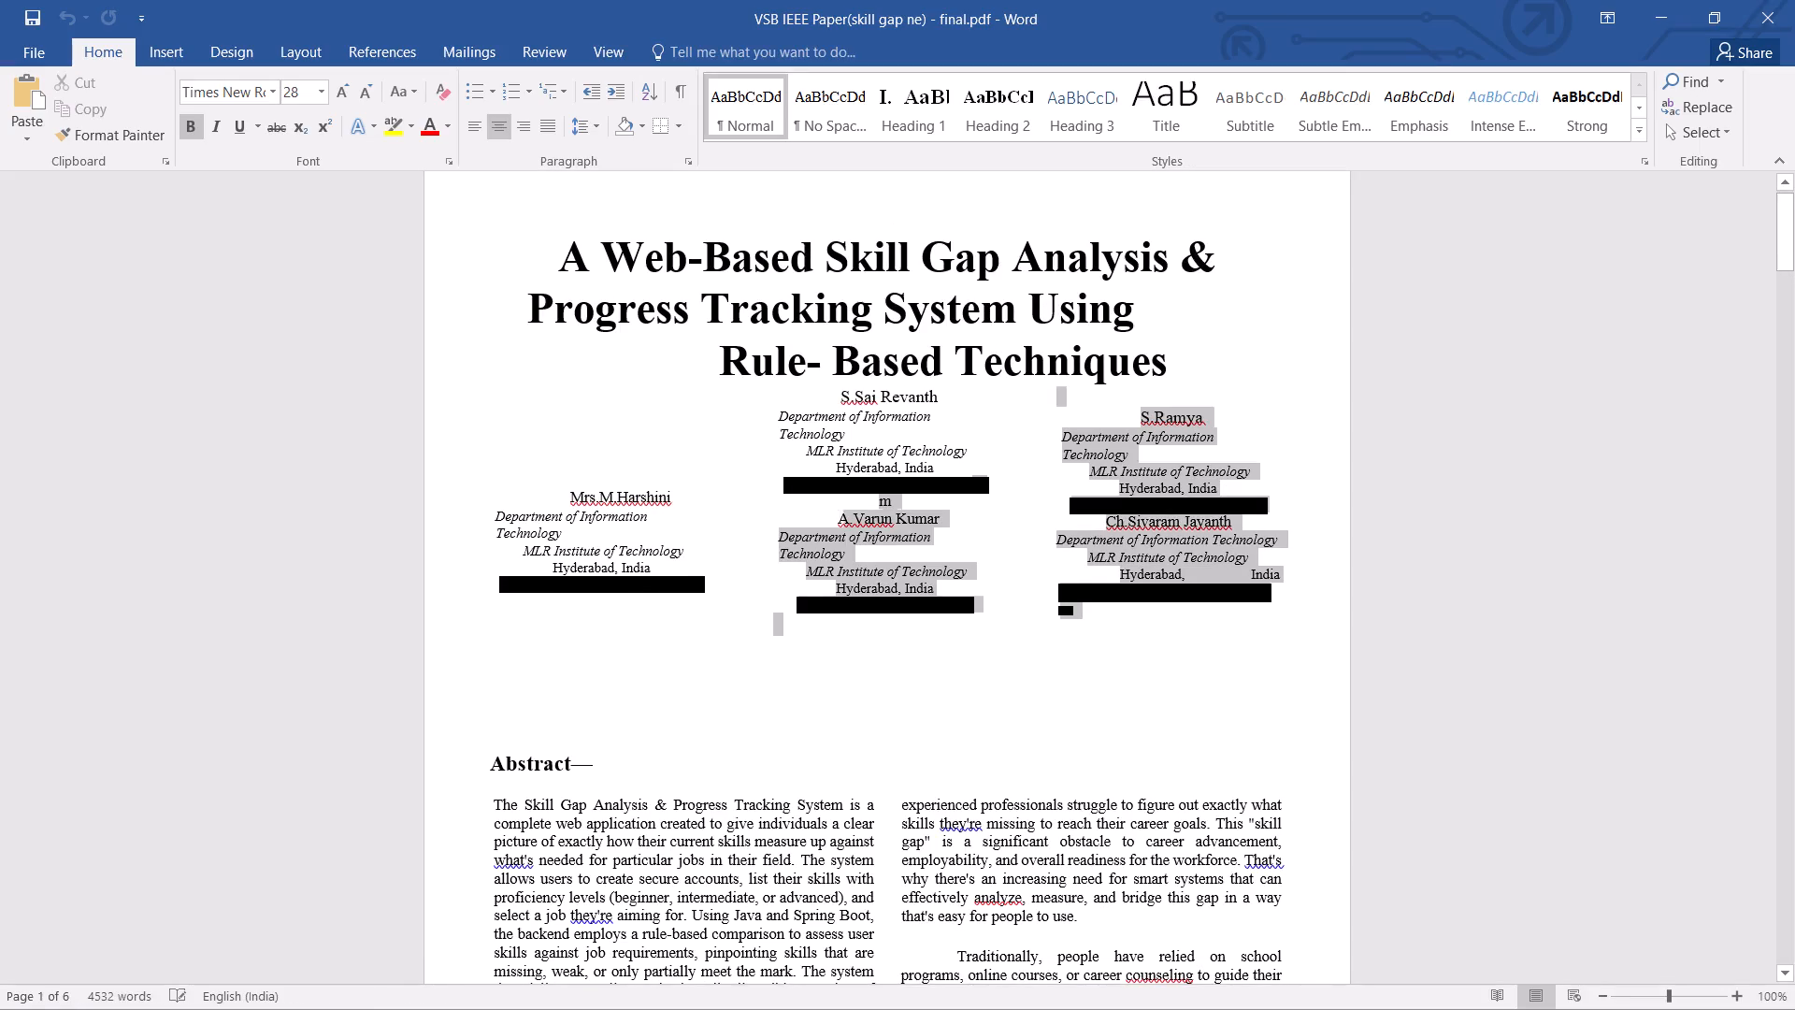
{"action": "left_click_drag", "start_coordinate": [775, 485], "coordinate": [572, 412]}
{"action": "key", "text": "BackSpace"}
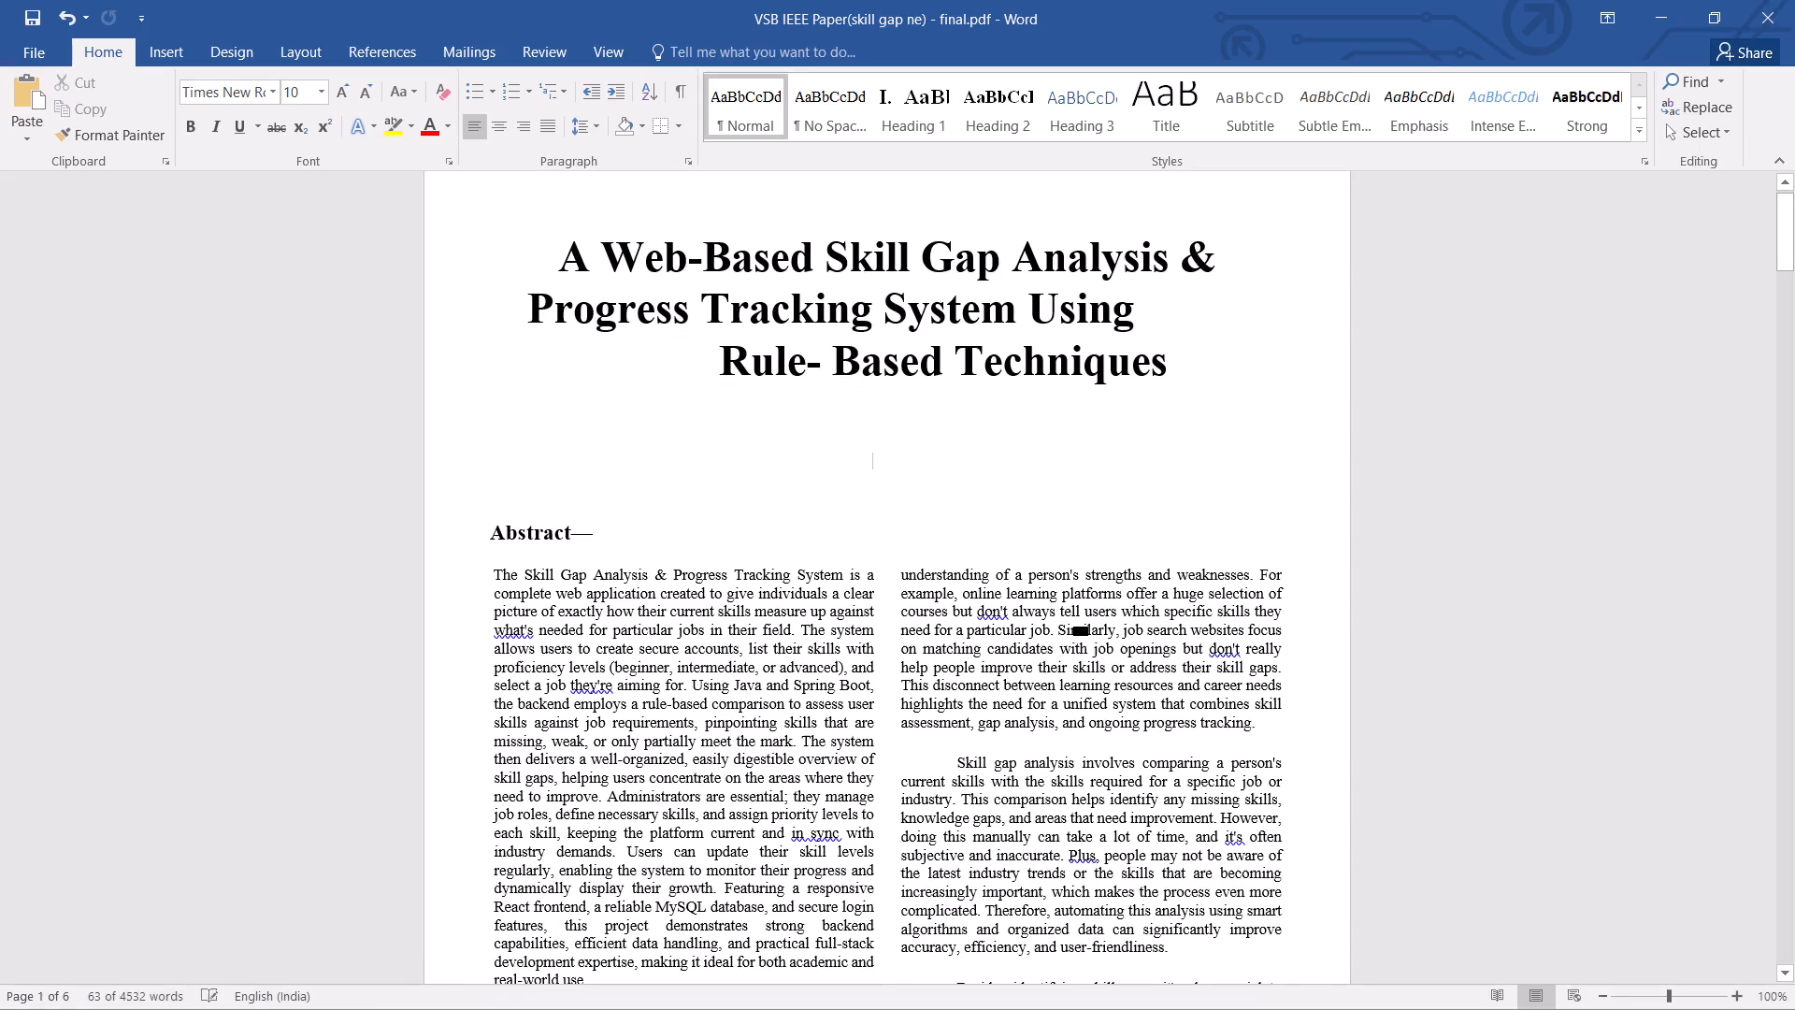
Remove the extra blank lines between the paper's title and the Abstract heading.
{"action": "key", "text": "Down"}
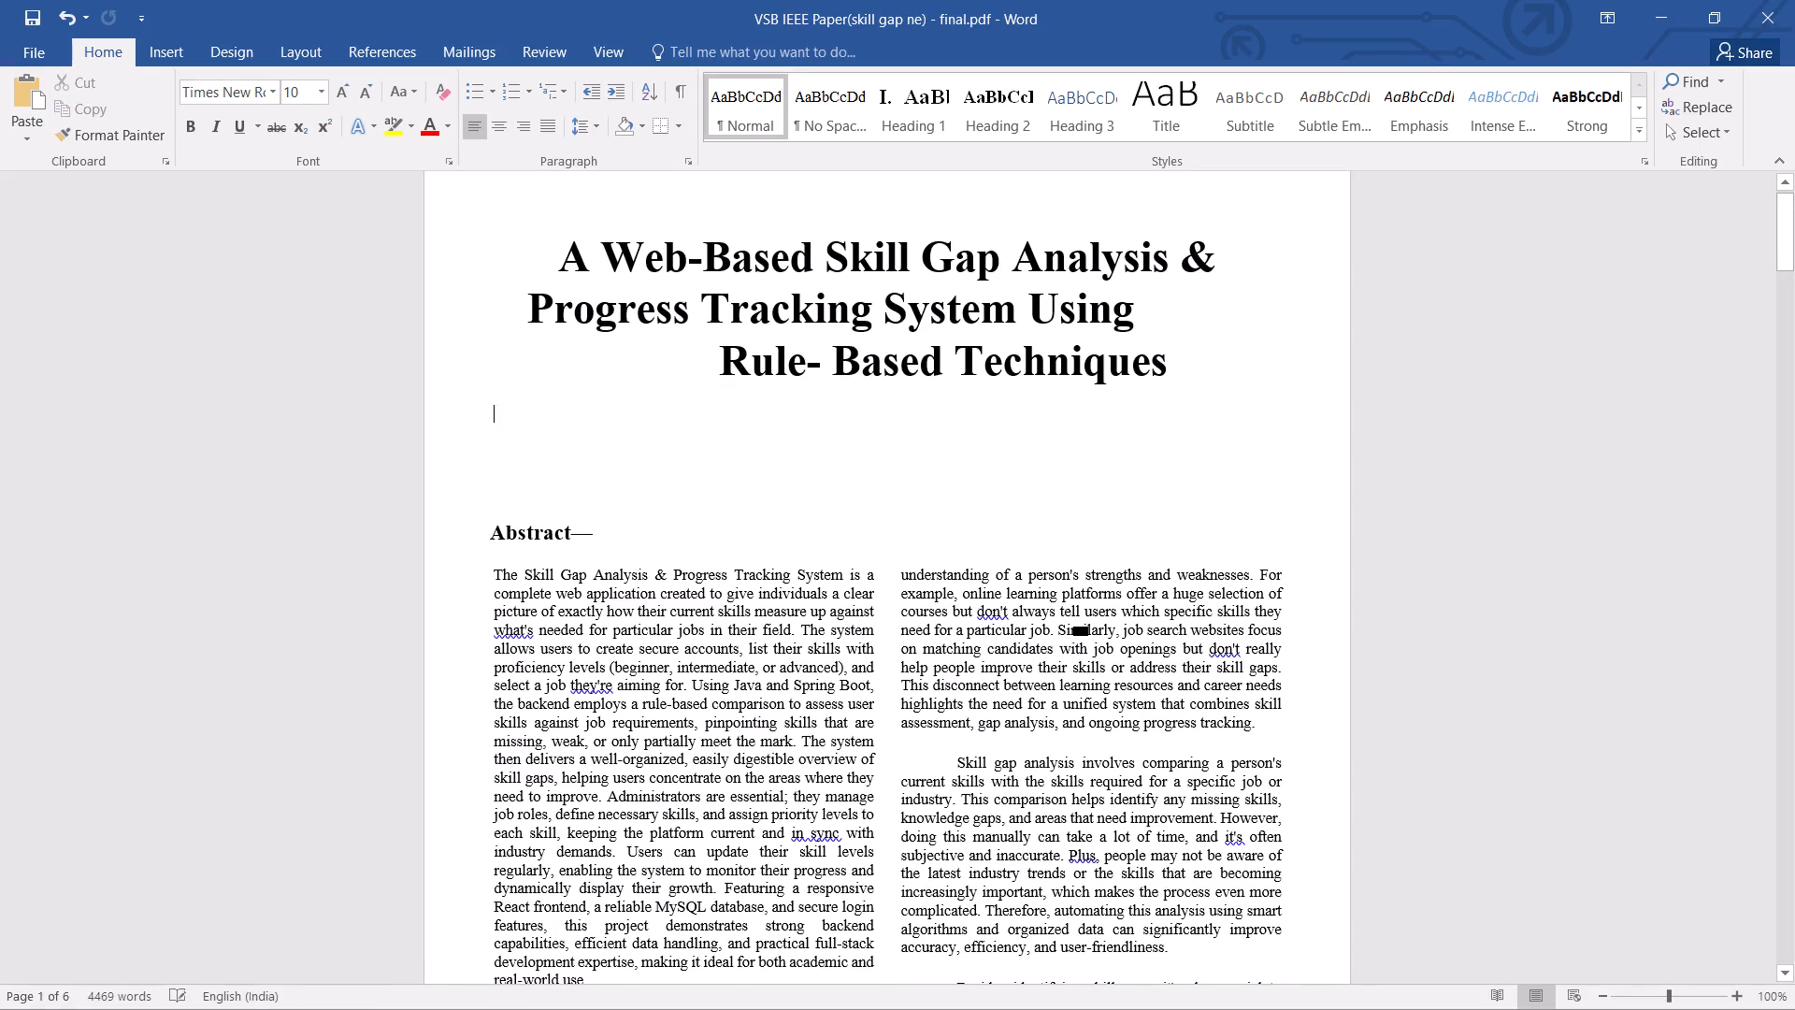
{"action": "key", "text": "Down"}
{"action": "key", "text": "Down"}
{"action": "key", "text": "Down"}
{"action": "key", "text": "Down"}
{"action": "key", "text": "Down"}
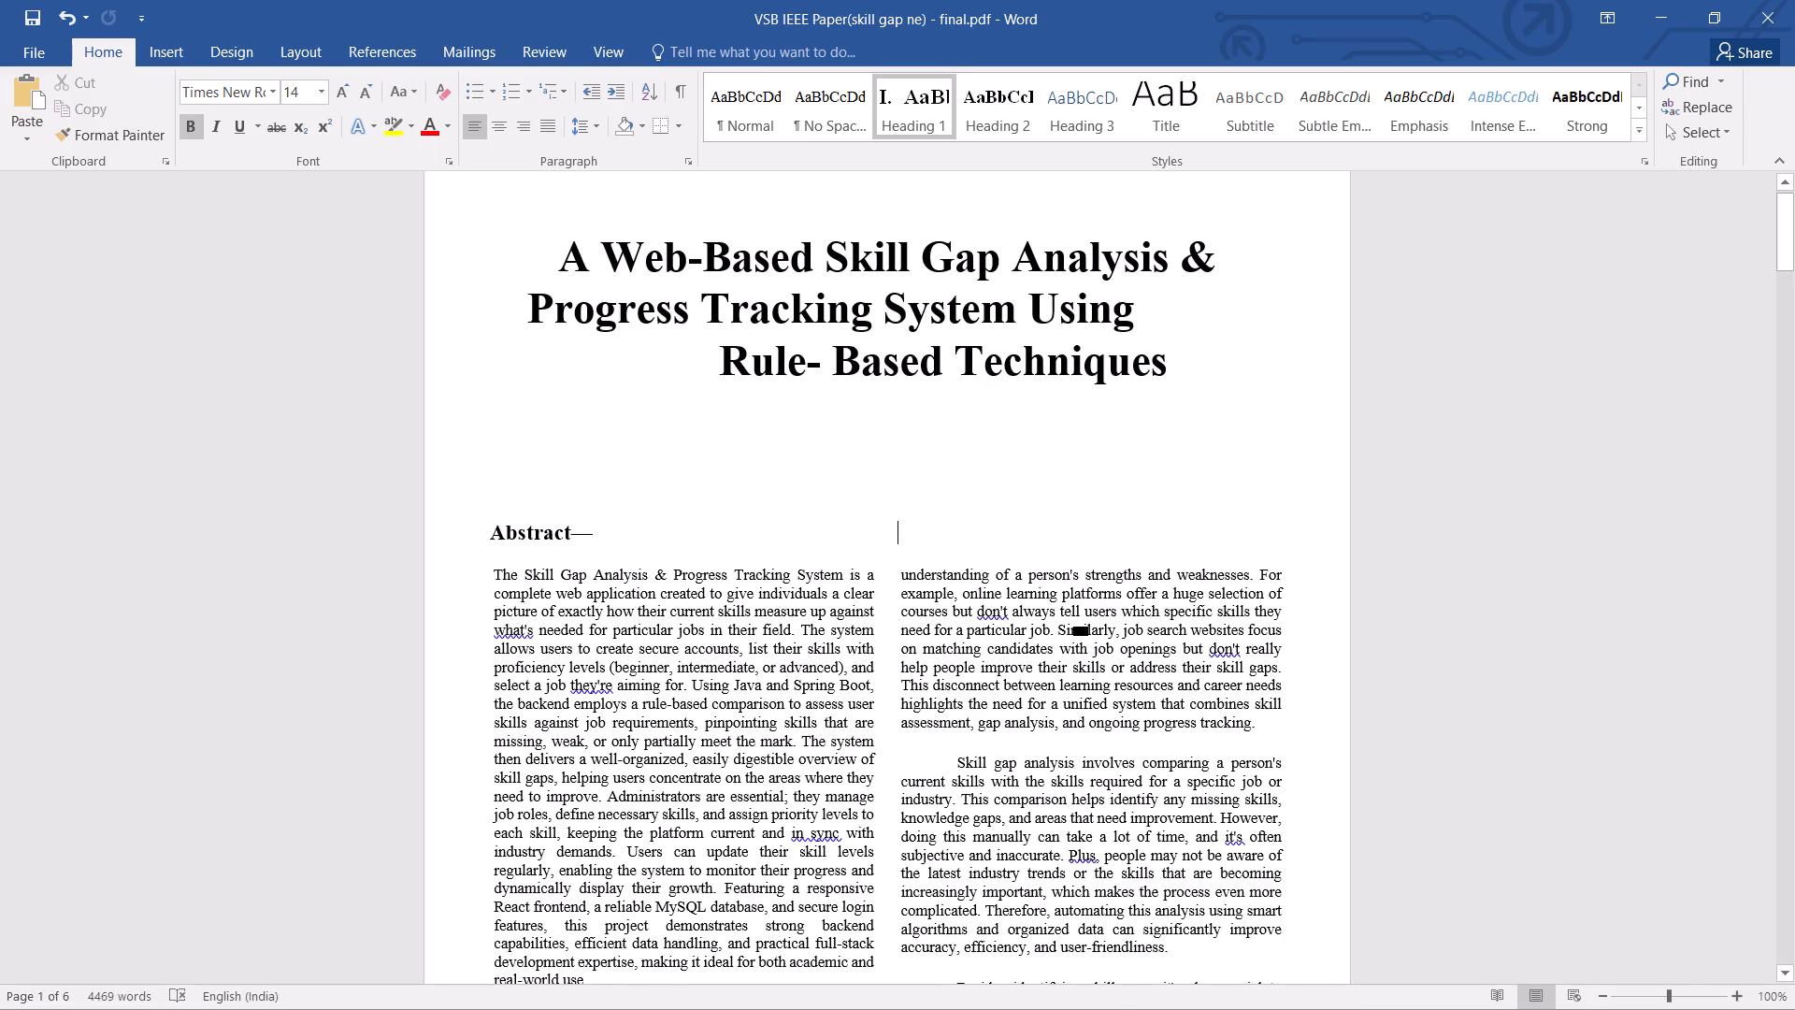
{"action": "key", "text": "Up"}
{"action": "key", "text": "BackSpace"}
{"action": "key", "text": "BackSpace"}
{"action": "key", "text": "BackSpace"}
{"action": "key", "text": "BackSpace"}
{"action": "key", "text": "BackSpace"}
{"action": "key", "text": "BackSpace"}
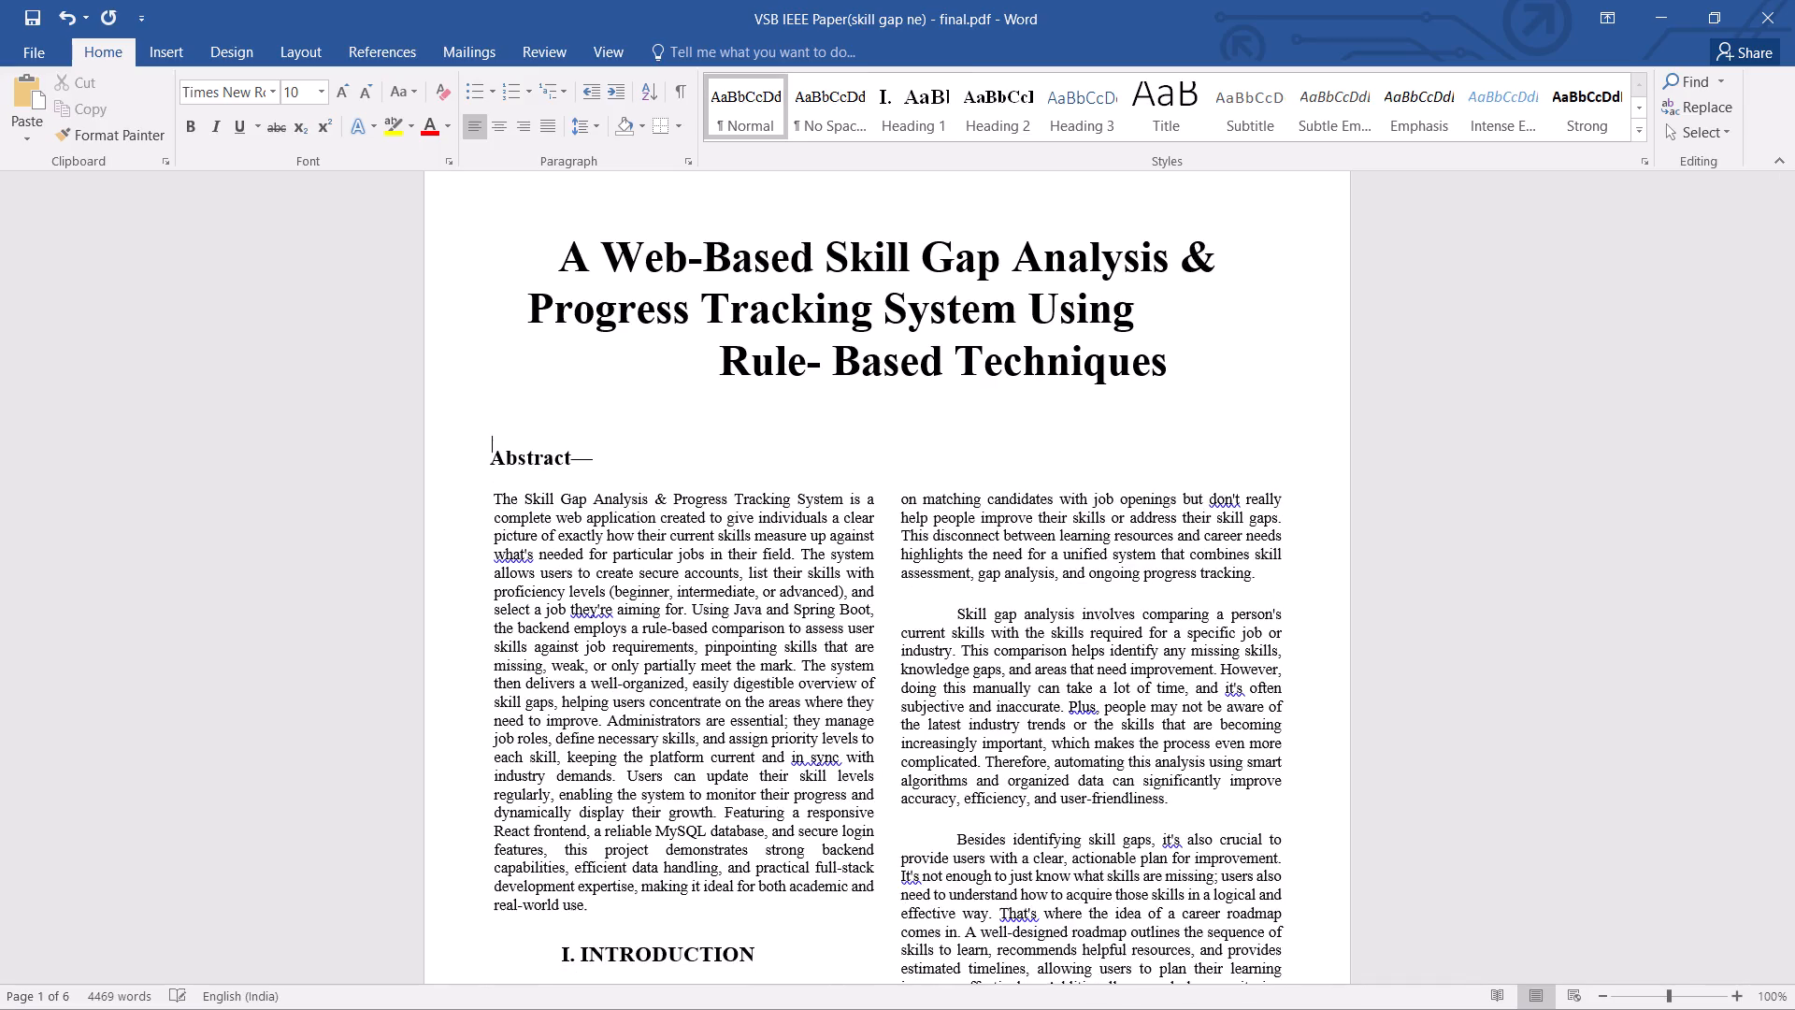
{"action": "key", "text": "BackSpace"}
{"action": "key", "text": "BackSpace"}
{"action": "key", "text": "BackSpace"}
{"action": "key", "text": "BackSpace"}
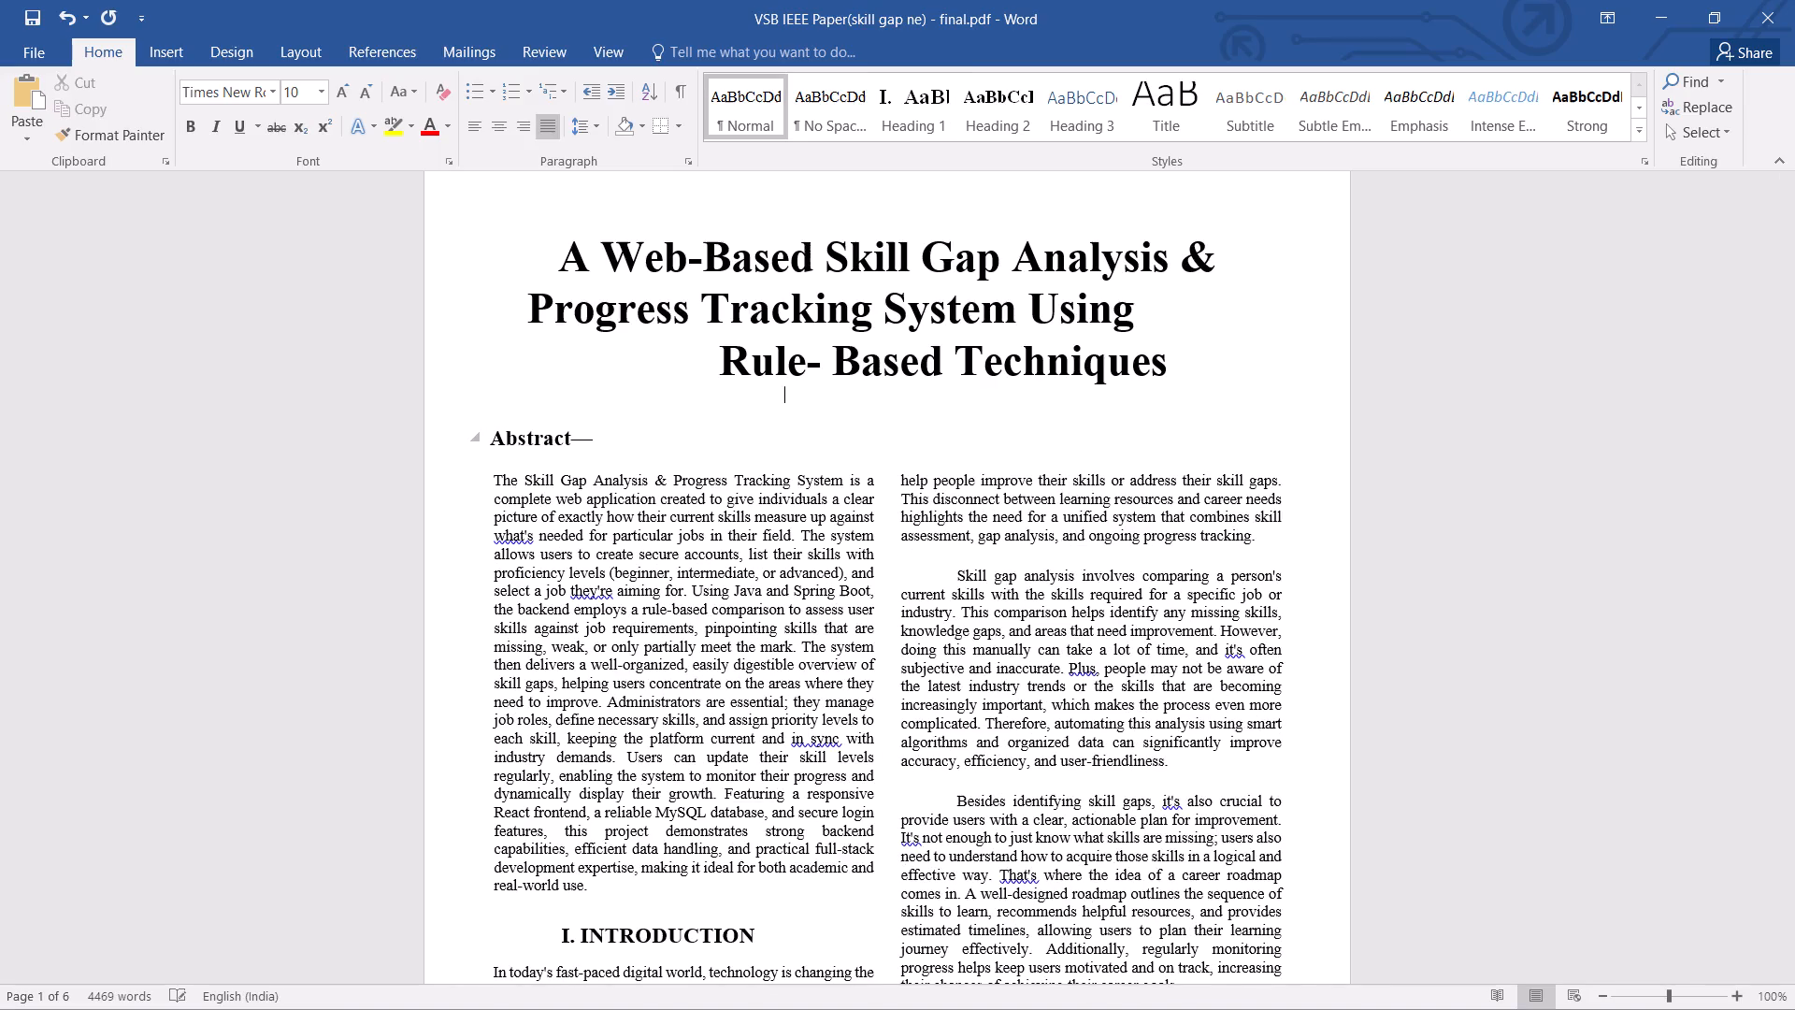
Select the paper's entire content.
{"action": "left_click_drag", "start_coordinate": [499, 467], "coordinate": [512, 477]}
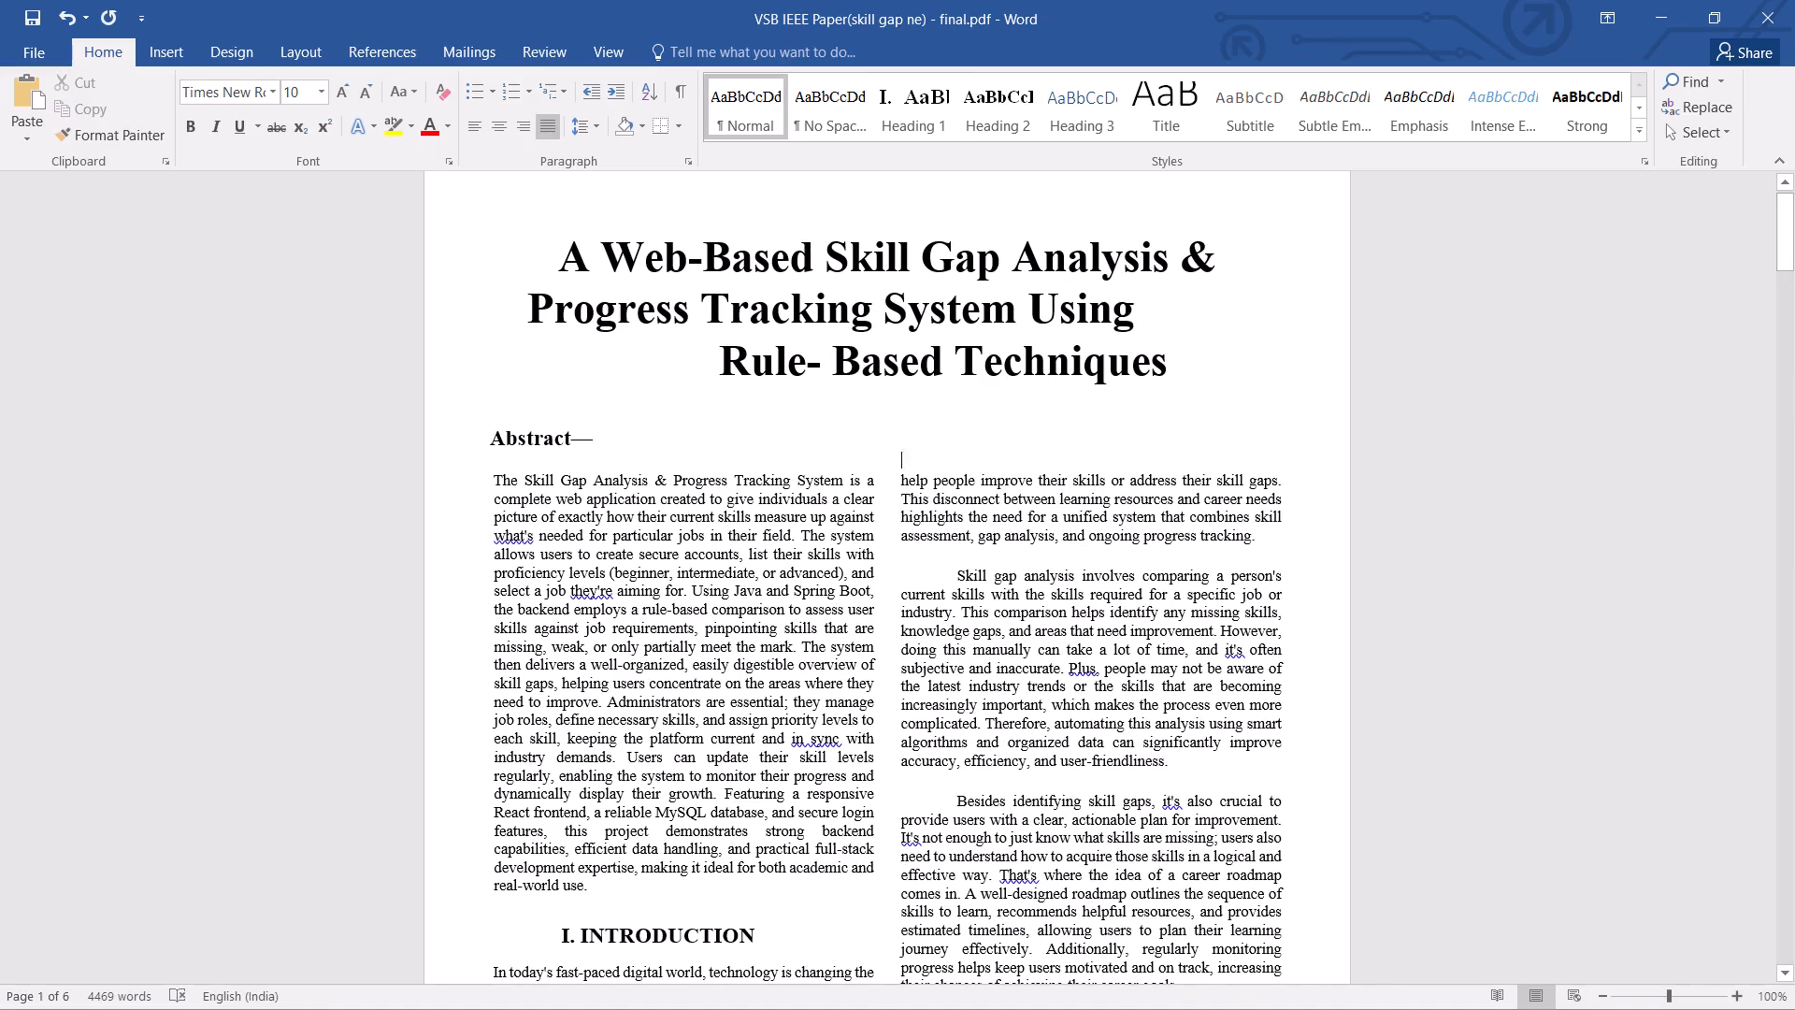
{"action": "left_click_drag", "start_coordinate": [512, 477], "coordinate": [545, 480]}
{"action": "left_click", "coordinate": [545, 480]}
{"action": "key", "text": "ctrl+a"}
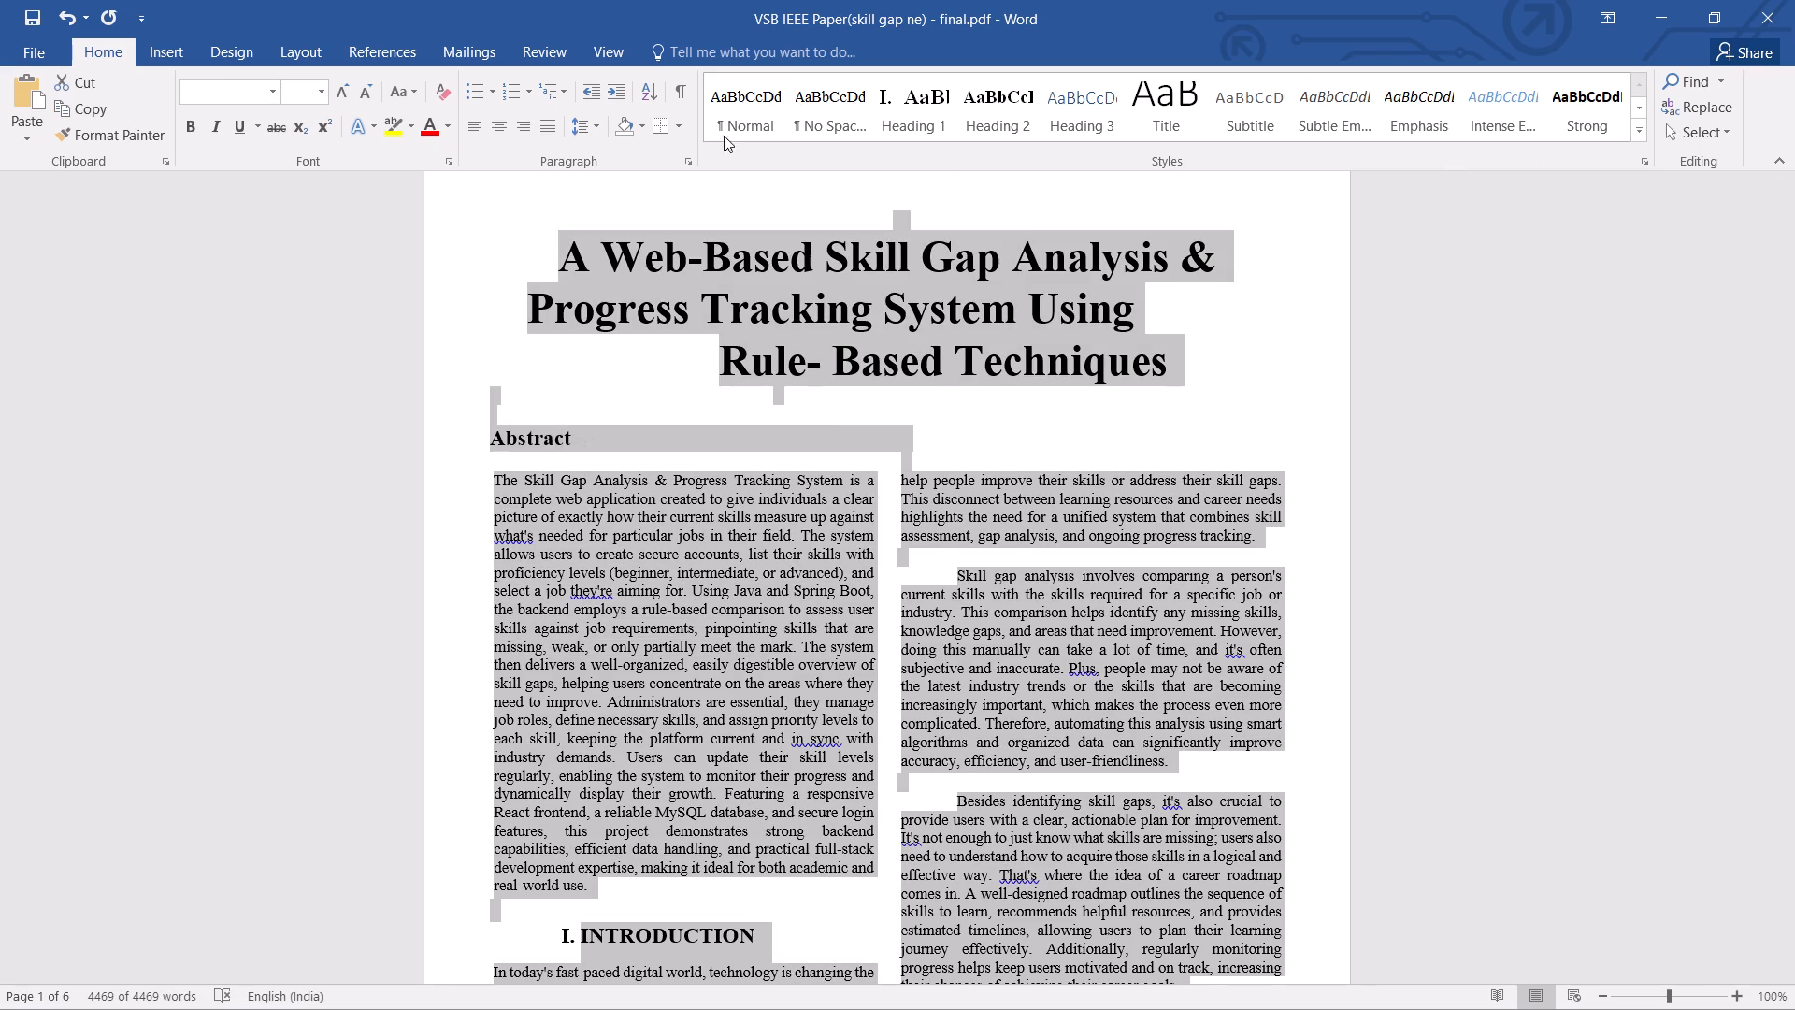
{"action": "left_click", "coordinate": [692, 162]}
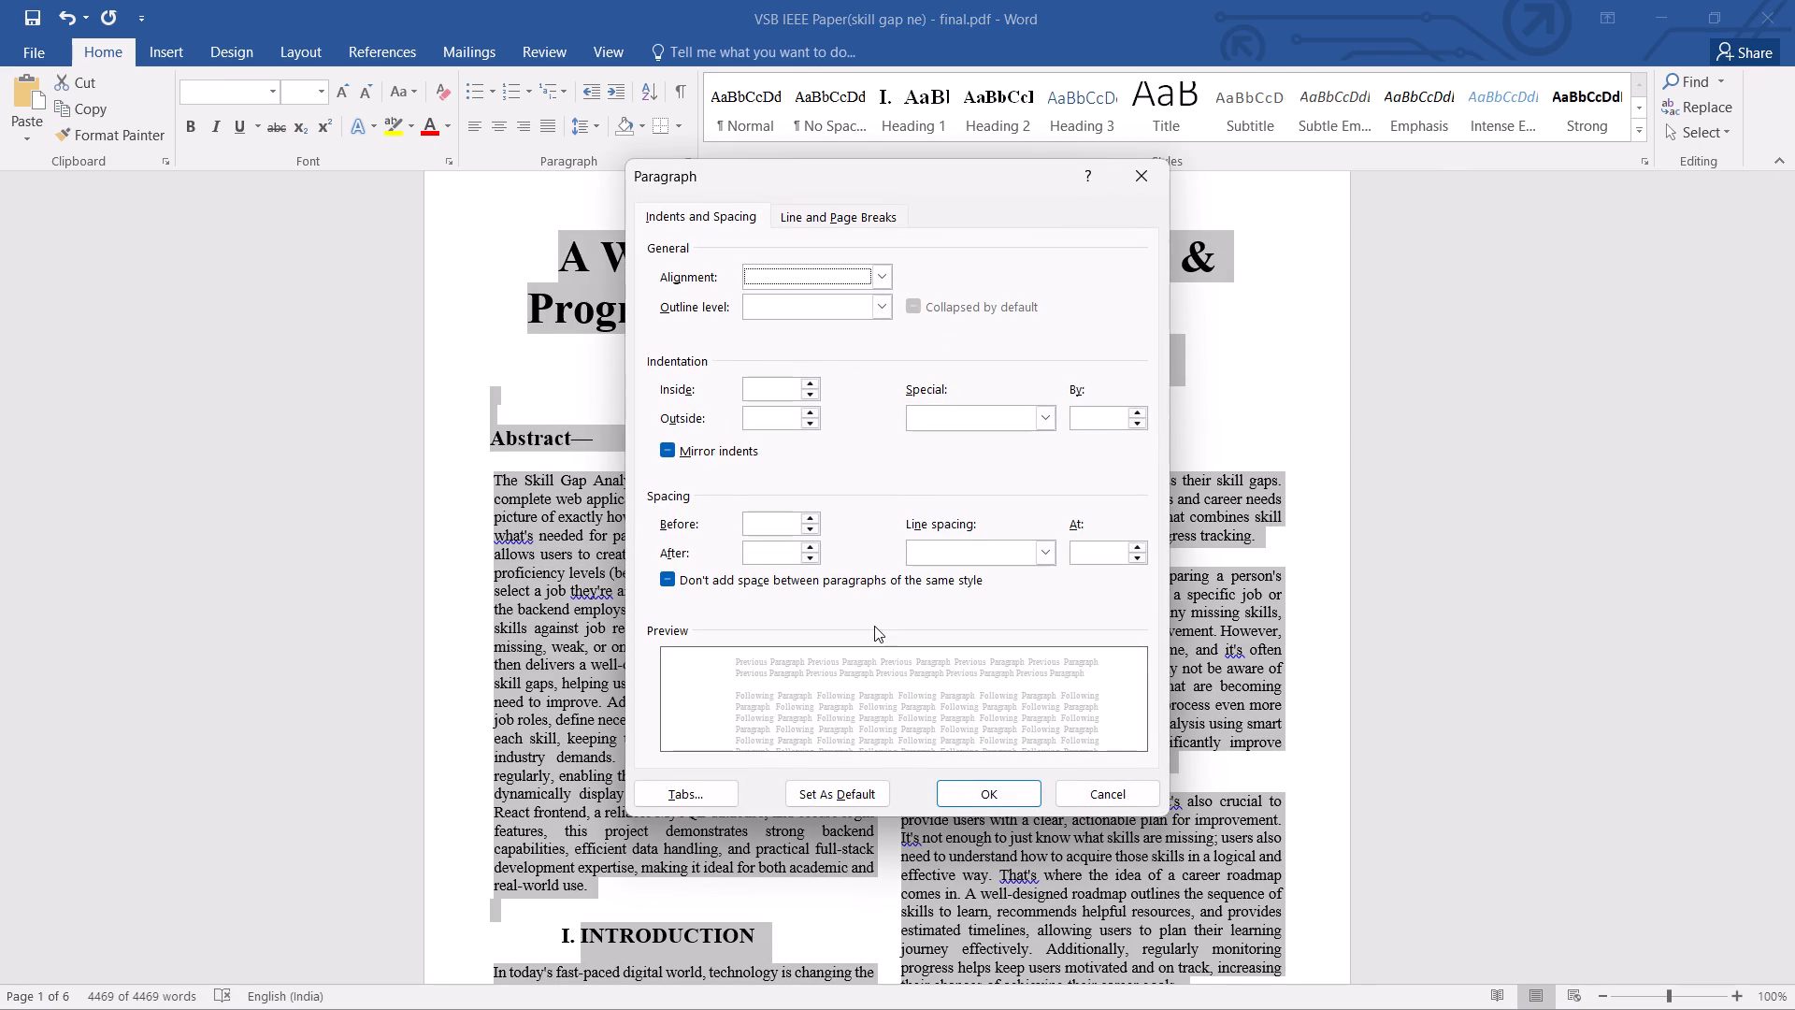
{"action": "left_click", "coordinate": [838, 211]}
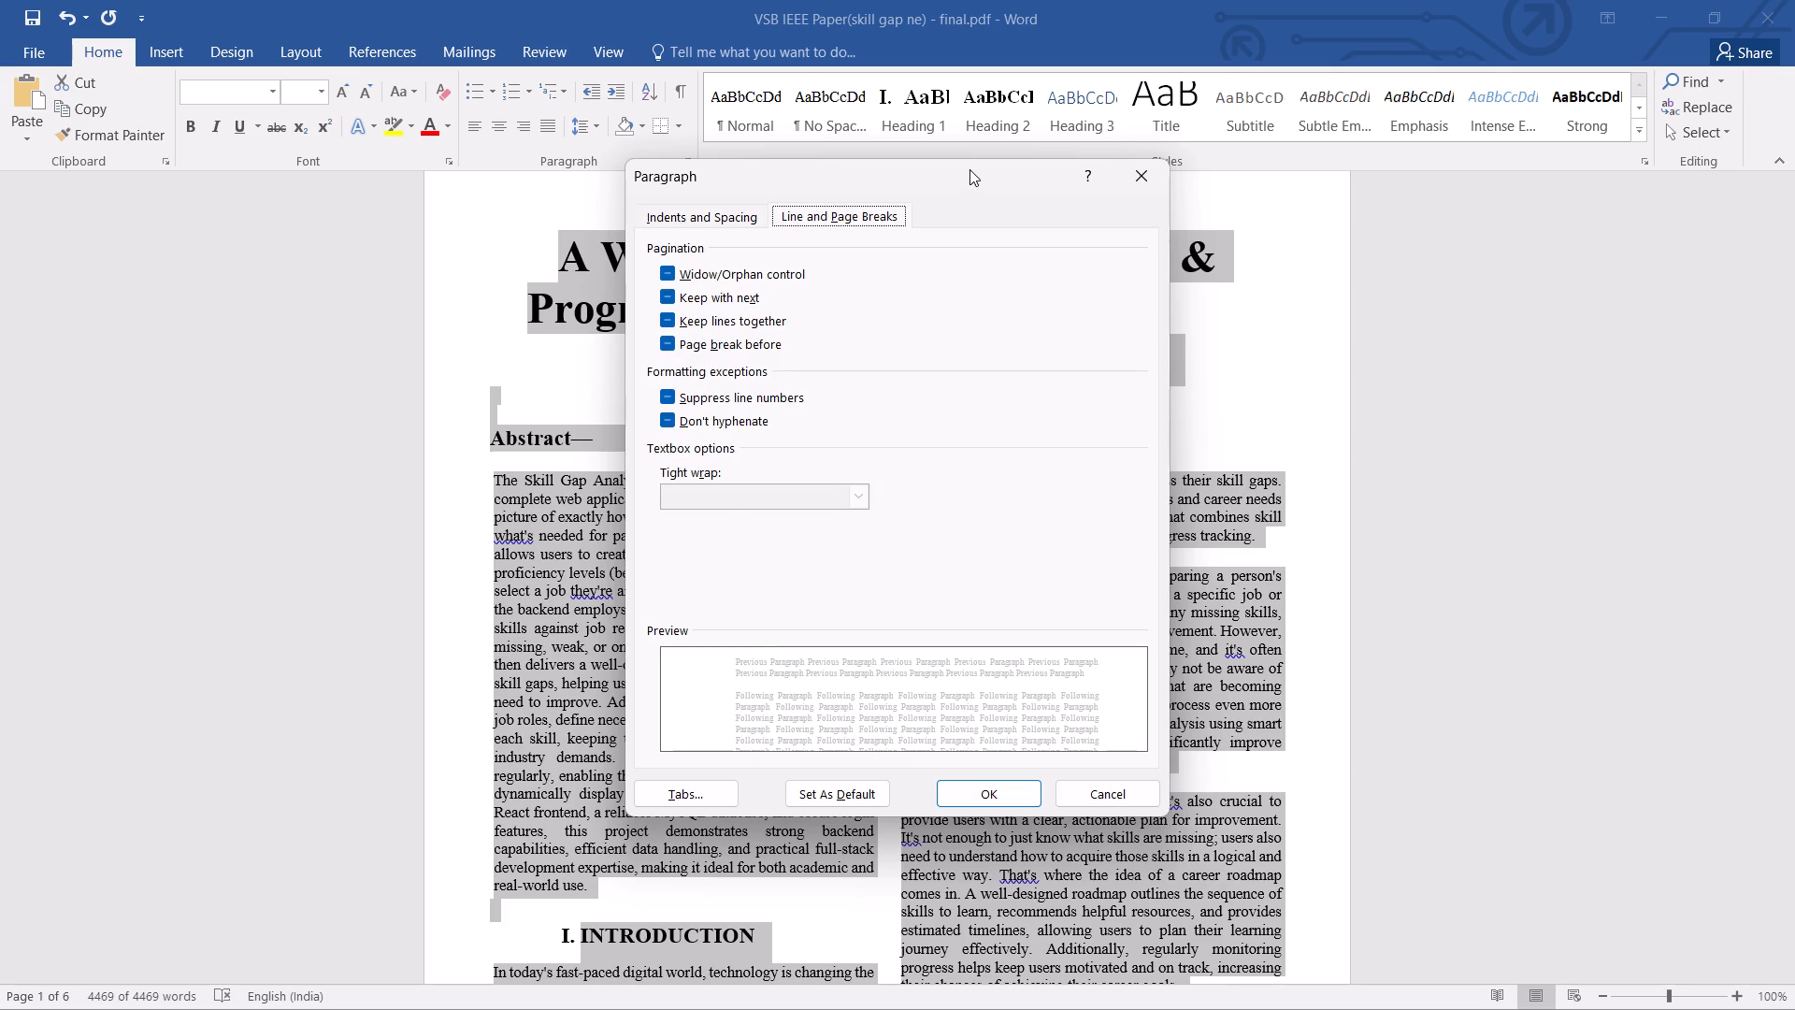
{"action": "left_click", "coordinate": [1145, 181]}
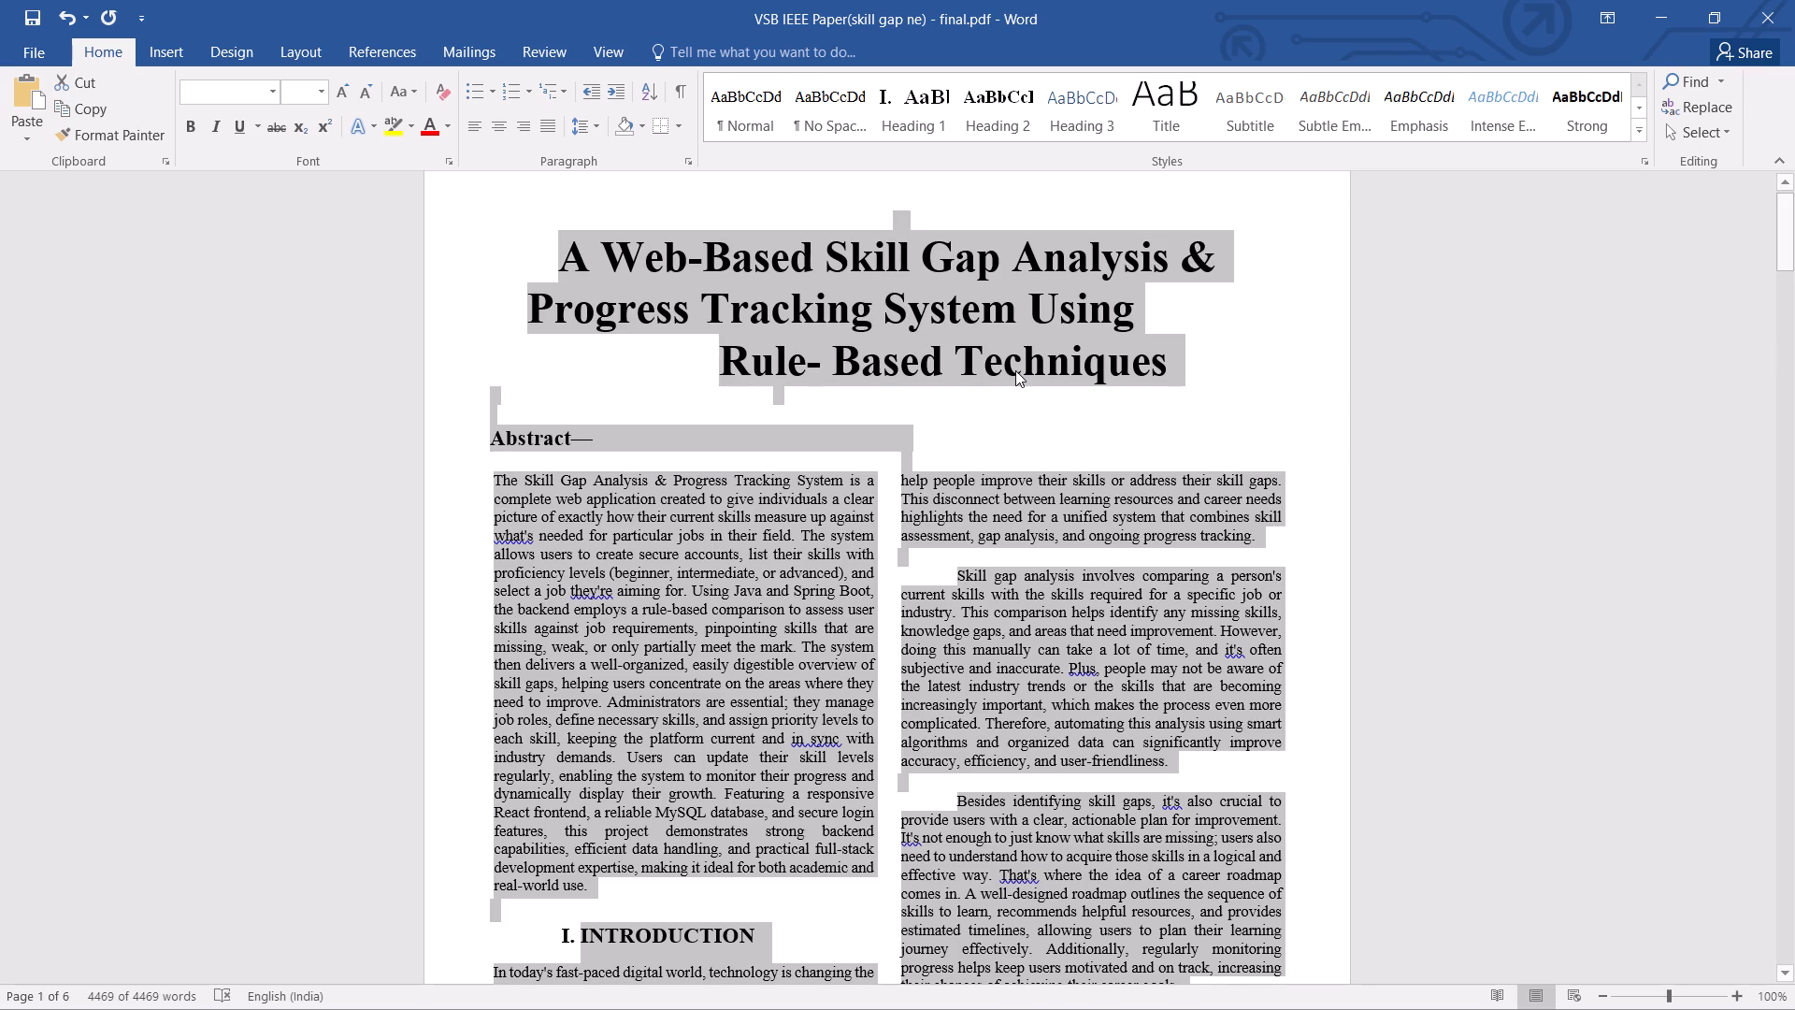
Look through the whole paper, from the title to the reference list, to examine its current layout.
{"action": "scroll", "coordinate": [1037, 510], "scroll_direction": "down", "scroll_amount": 6}
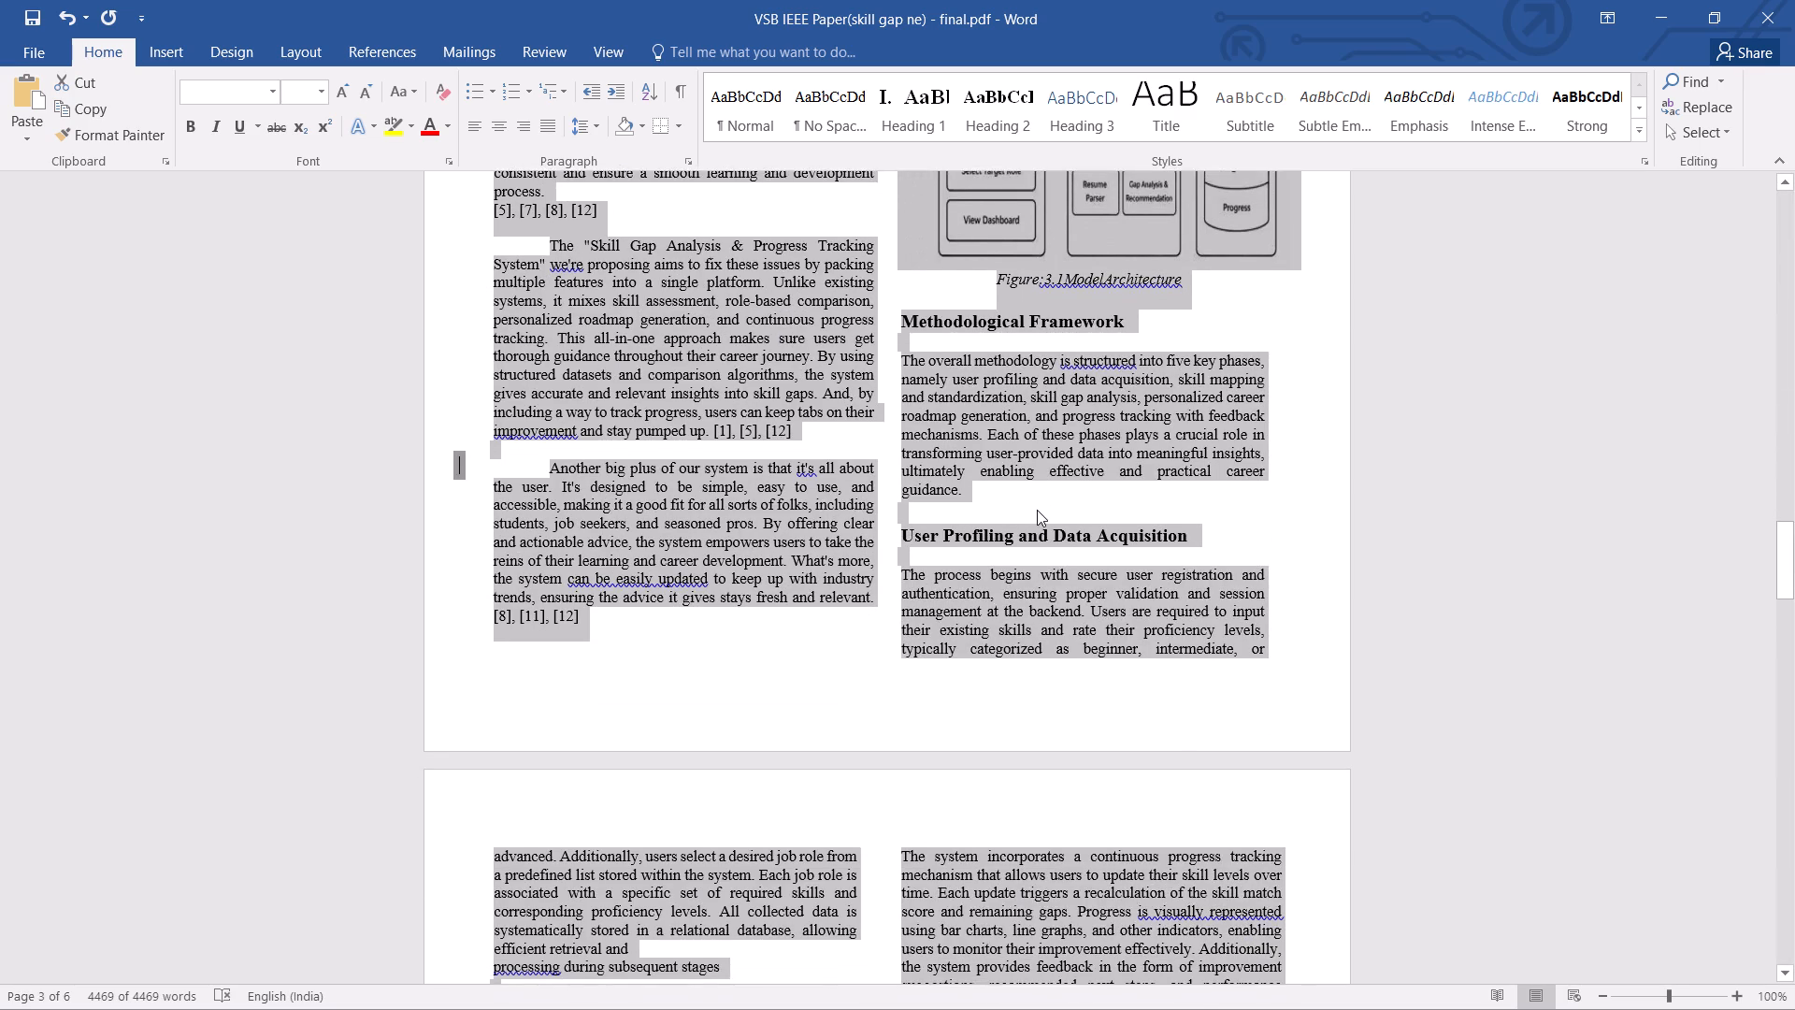
{"action": "scroll", "coordinate": [1037, 510], "scroll_direction": "down", "scroll_amount": 10}
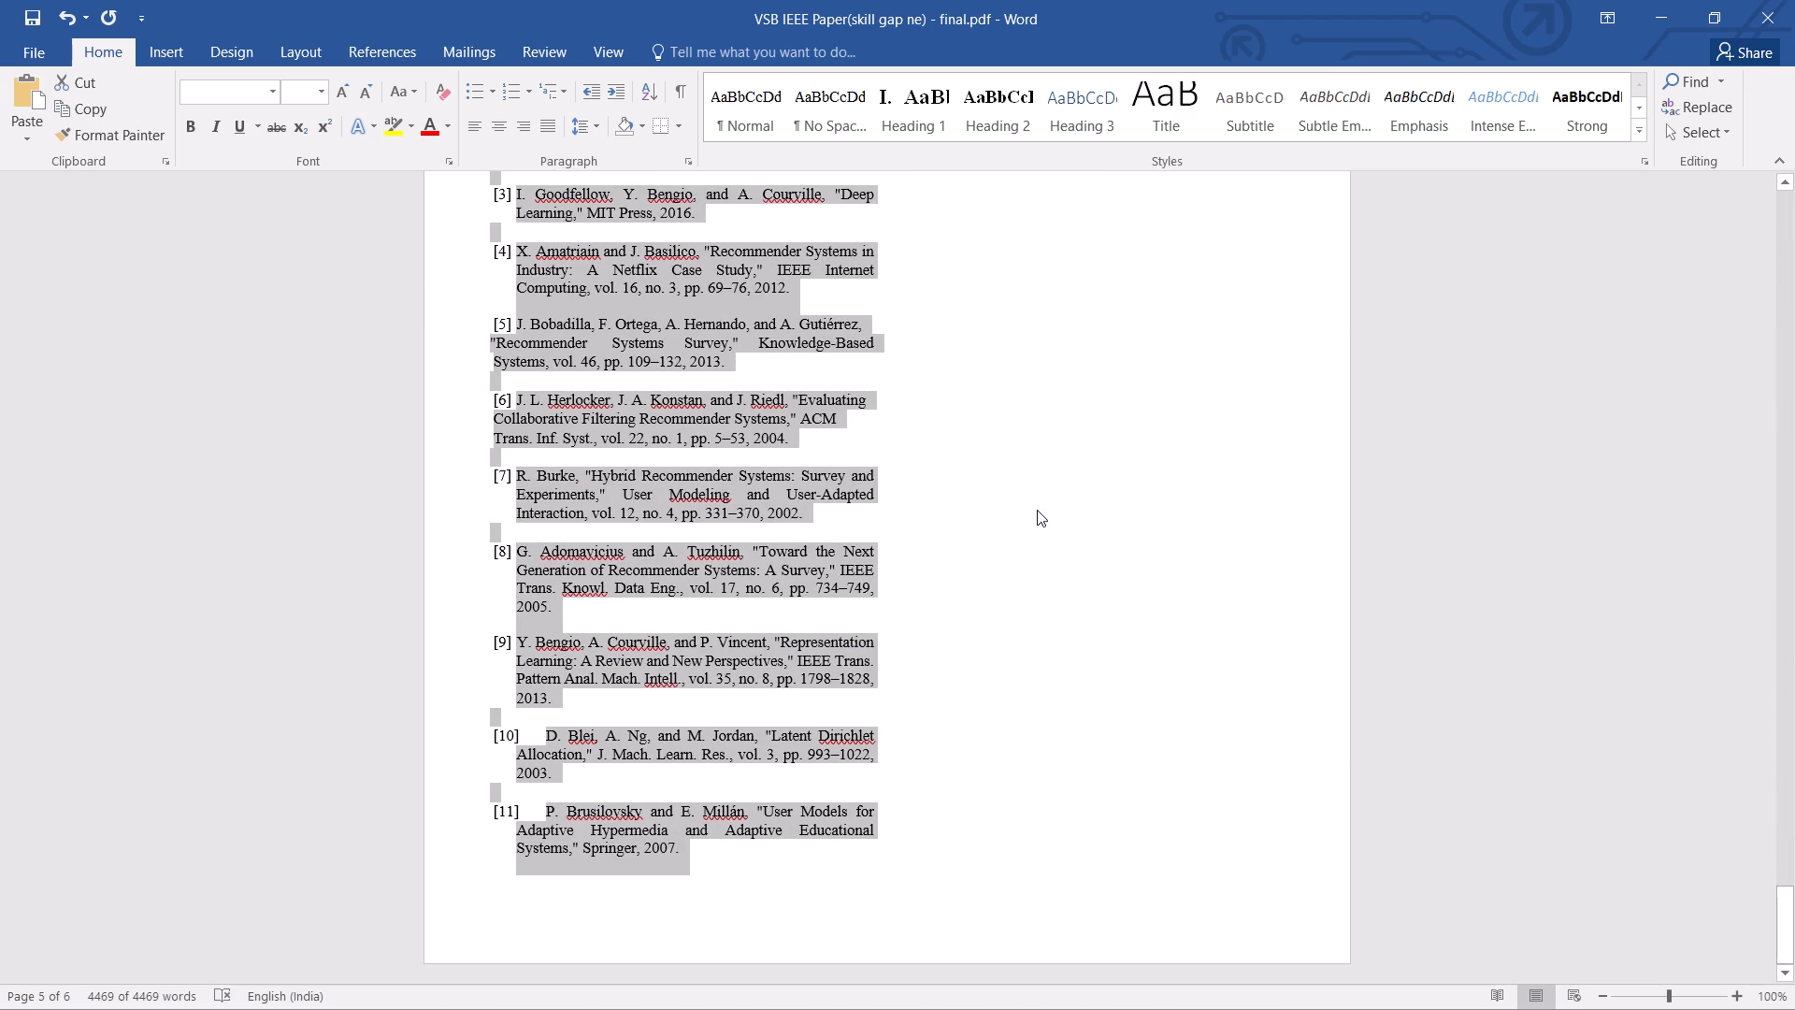
{"action": "scroll", "coordinate": [1037, 510], "scroll_direction": "down", "scroll_amount": 1}
{"action": "scroll", "coordinate": [859, 671], "scroll_direction": "up", "scroll_amount": 15}
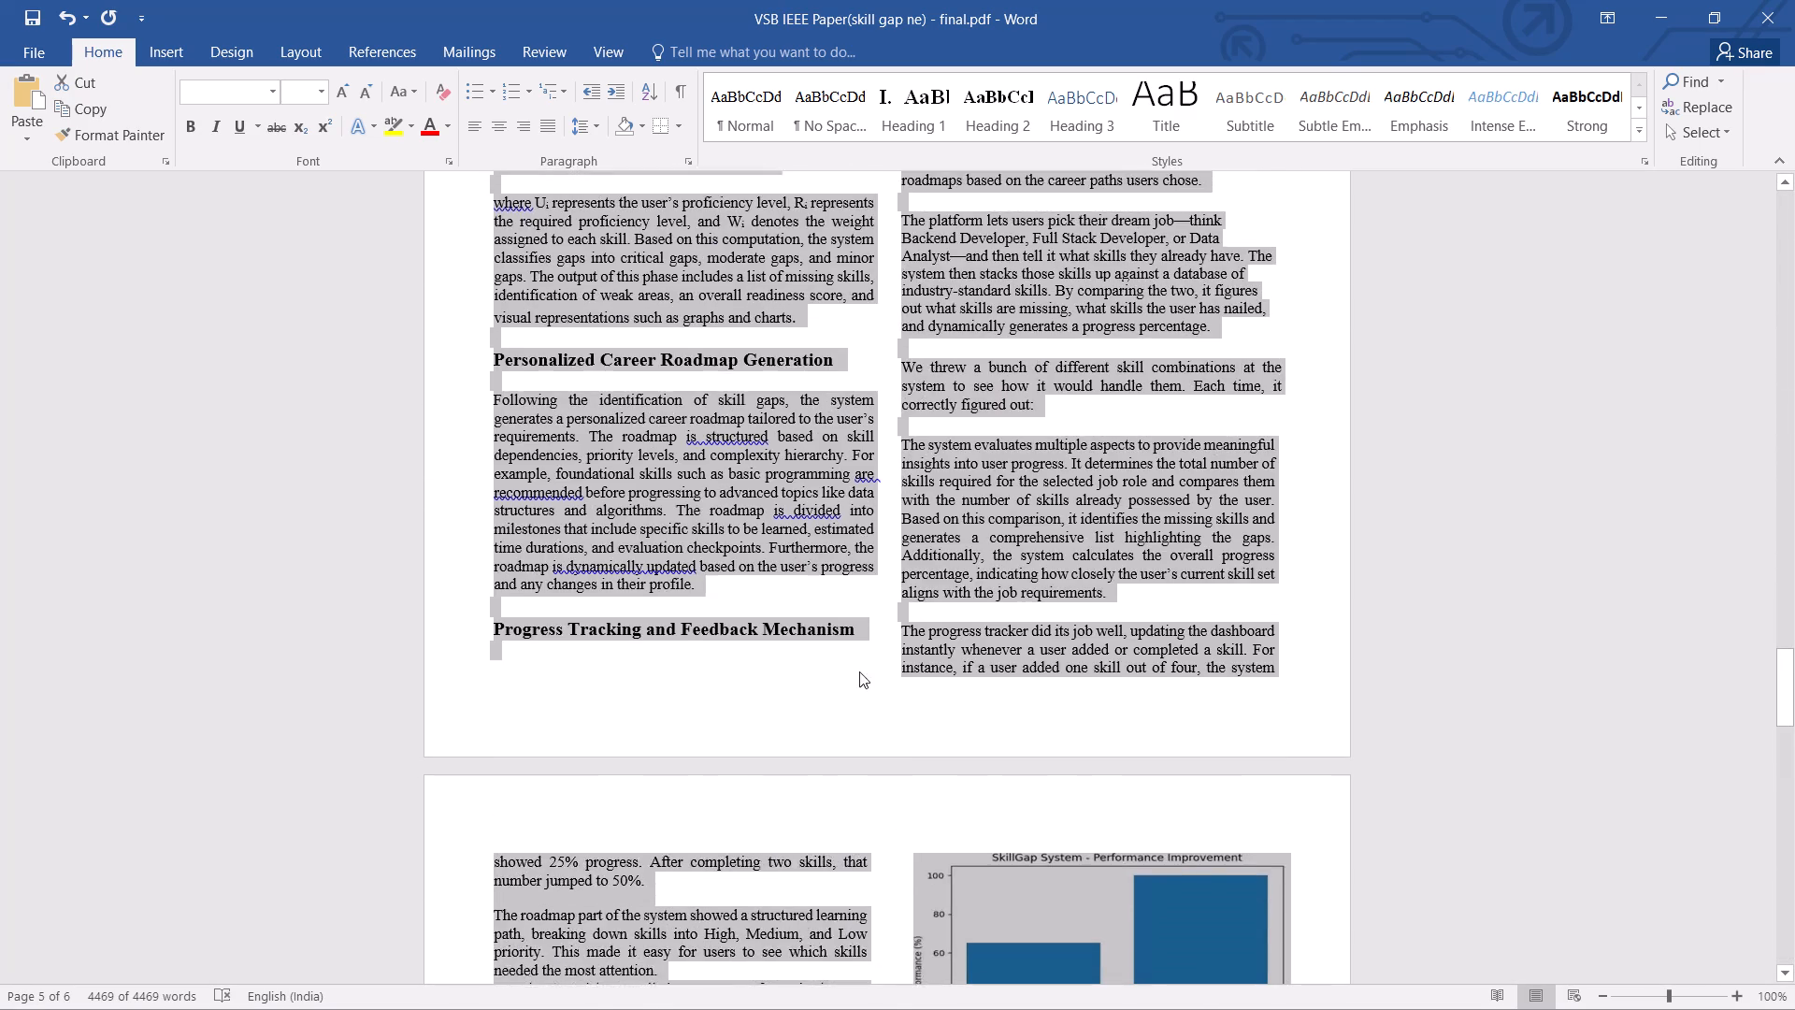
{"action": "scroll", "coordinate": [859, 671], "scroll_direction": "up", "scroll_amount": 14}
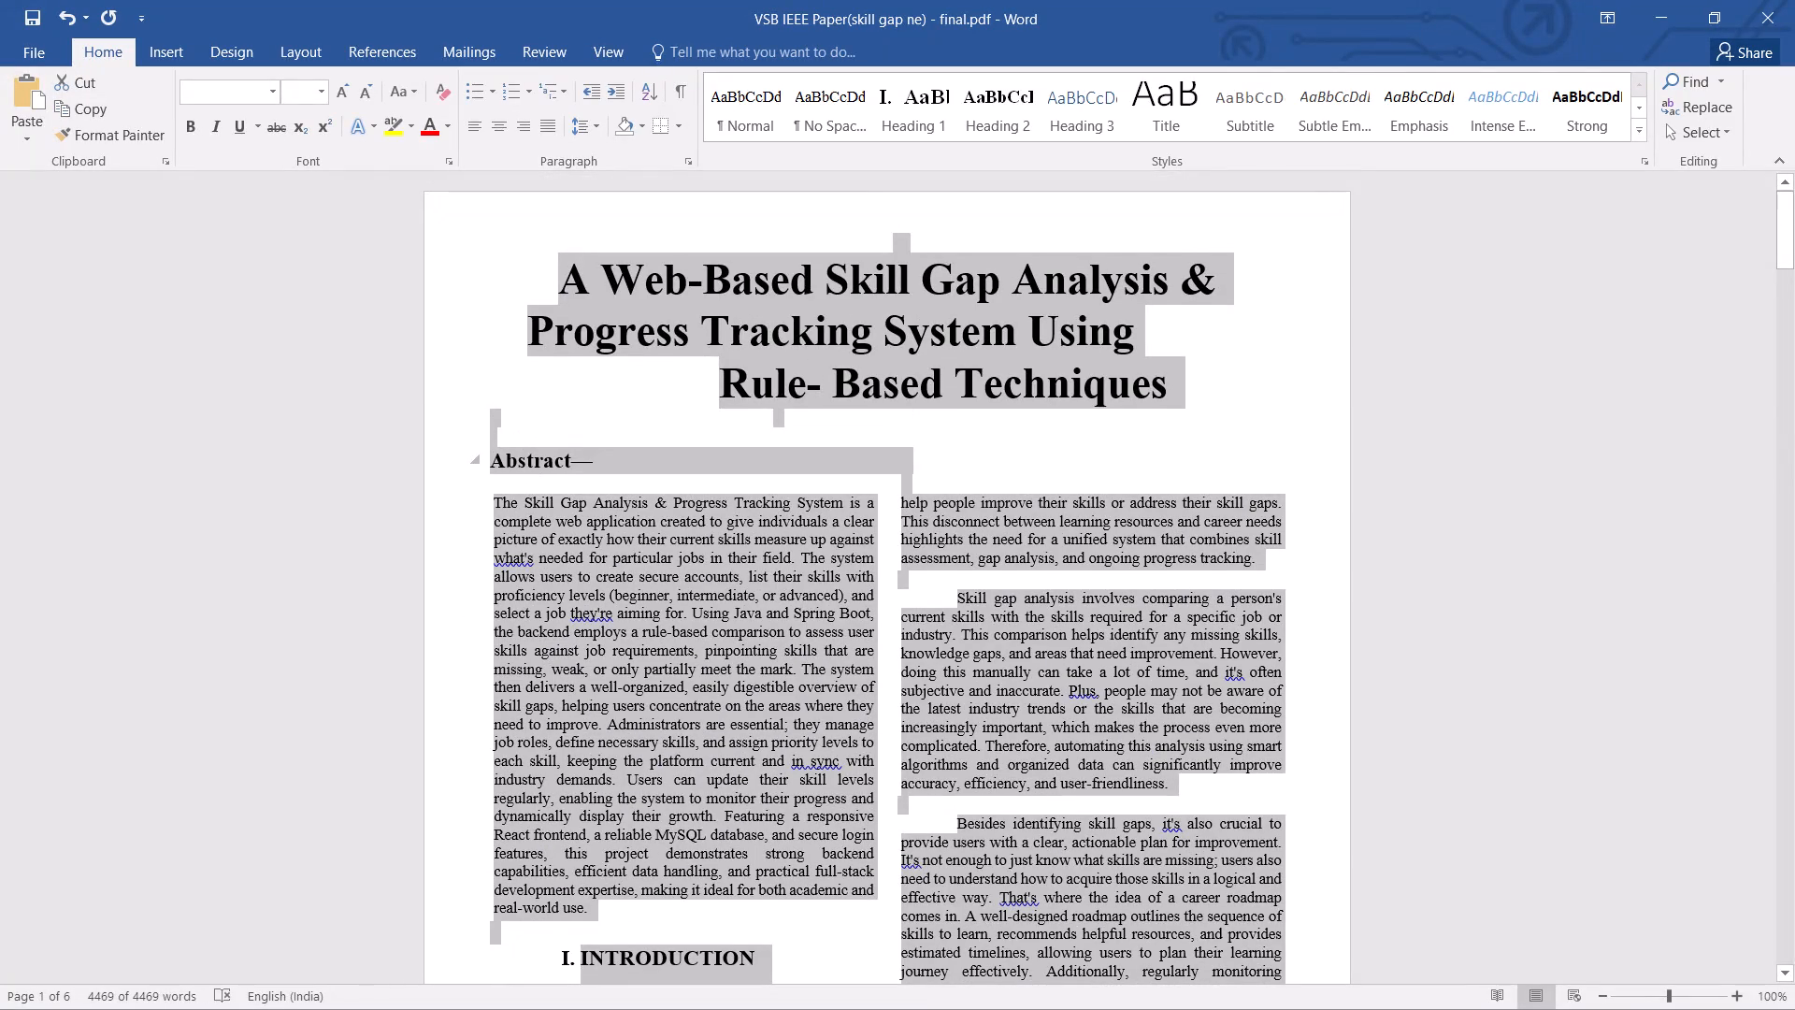
{"action": "scroll", "coordinate": [365, 161], "scroll_direction": "down", "scroll_amount": 1}
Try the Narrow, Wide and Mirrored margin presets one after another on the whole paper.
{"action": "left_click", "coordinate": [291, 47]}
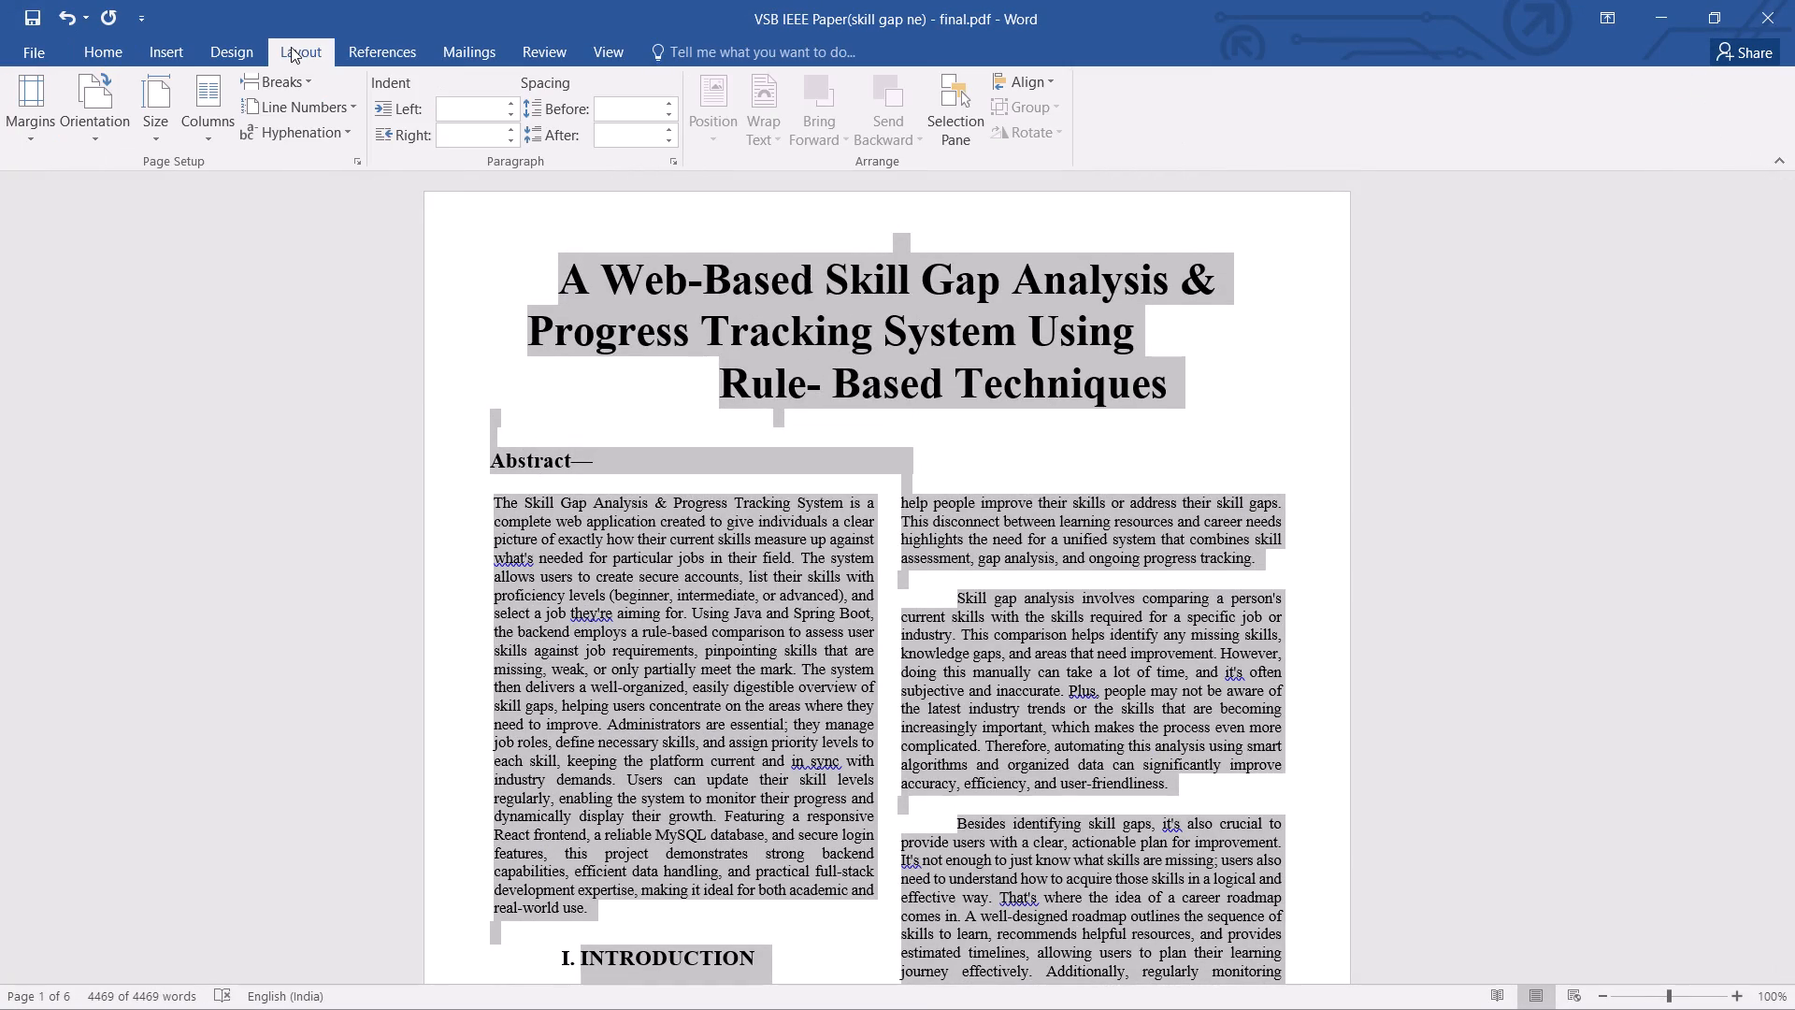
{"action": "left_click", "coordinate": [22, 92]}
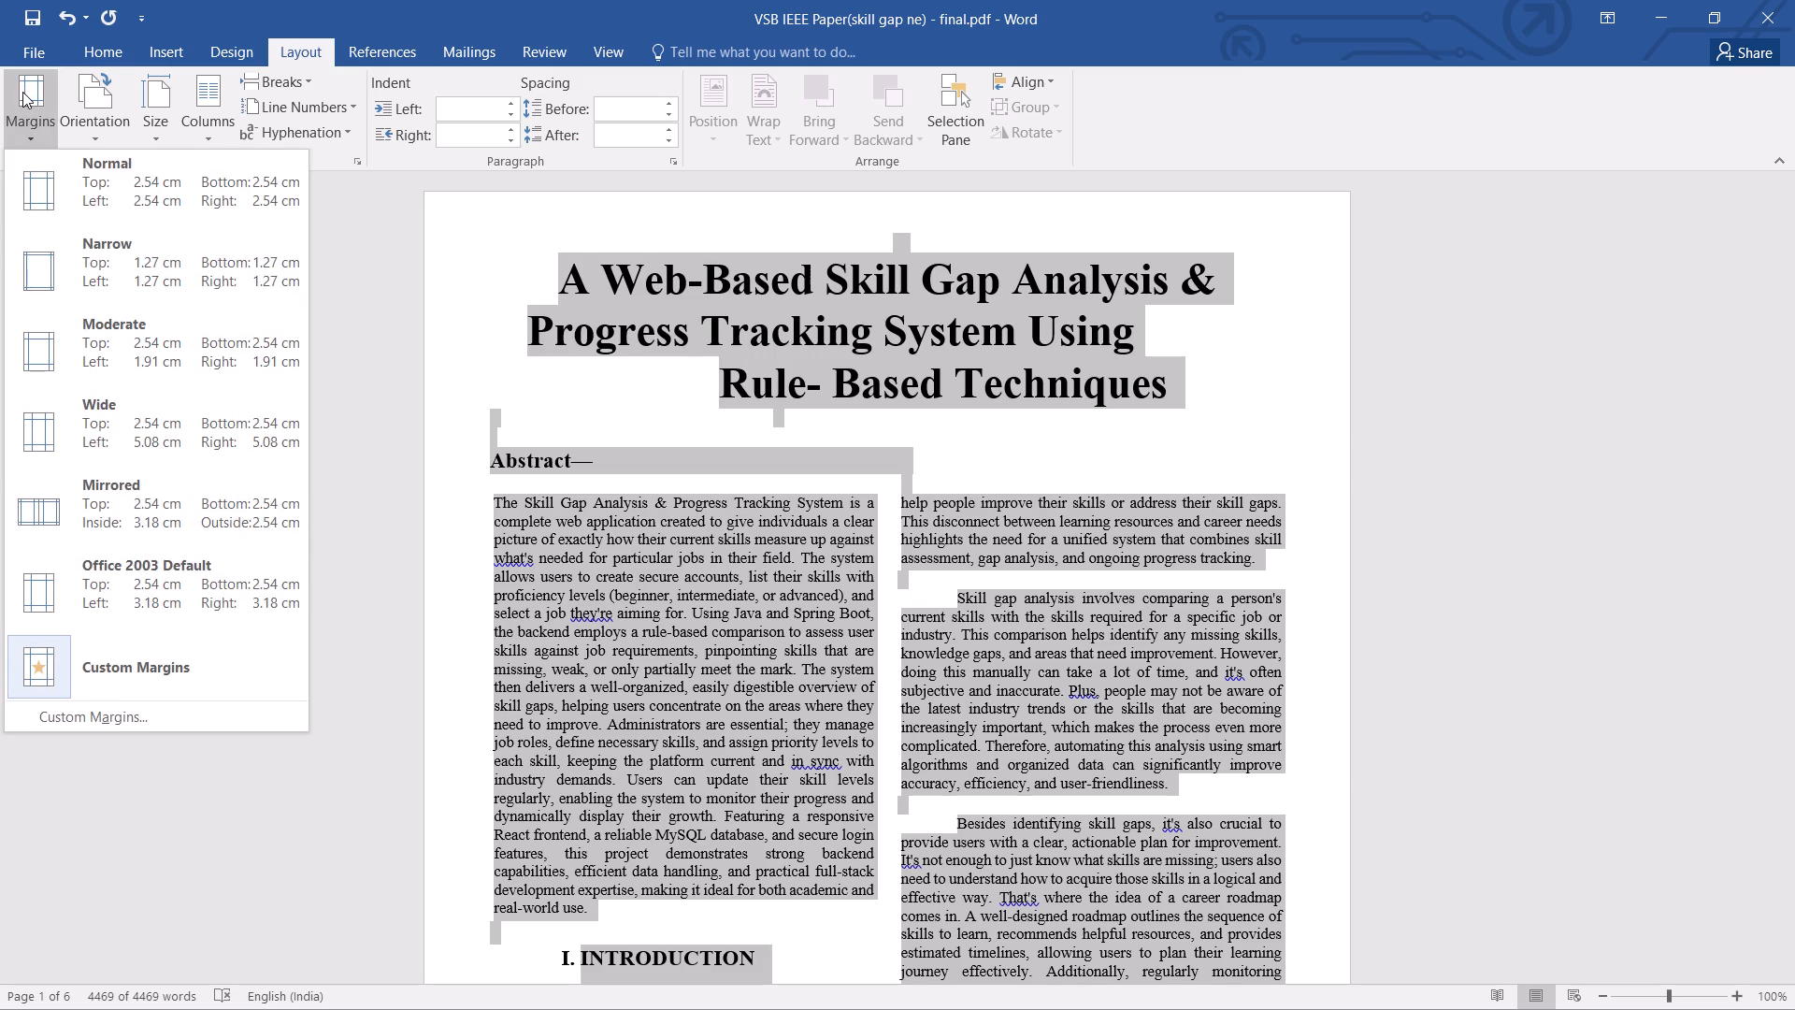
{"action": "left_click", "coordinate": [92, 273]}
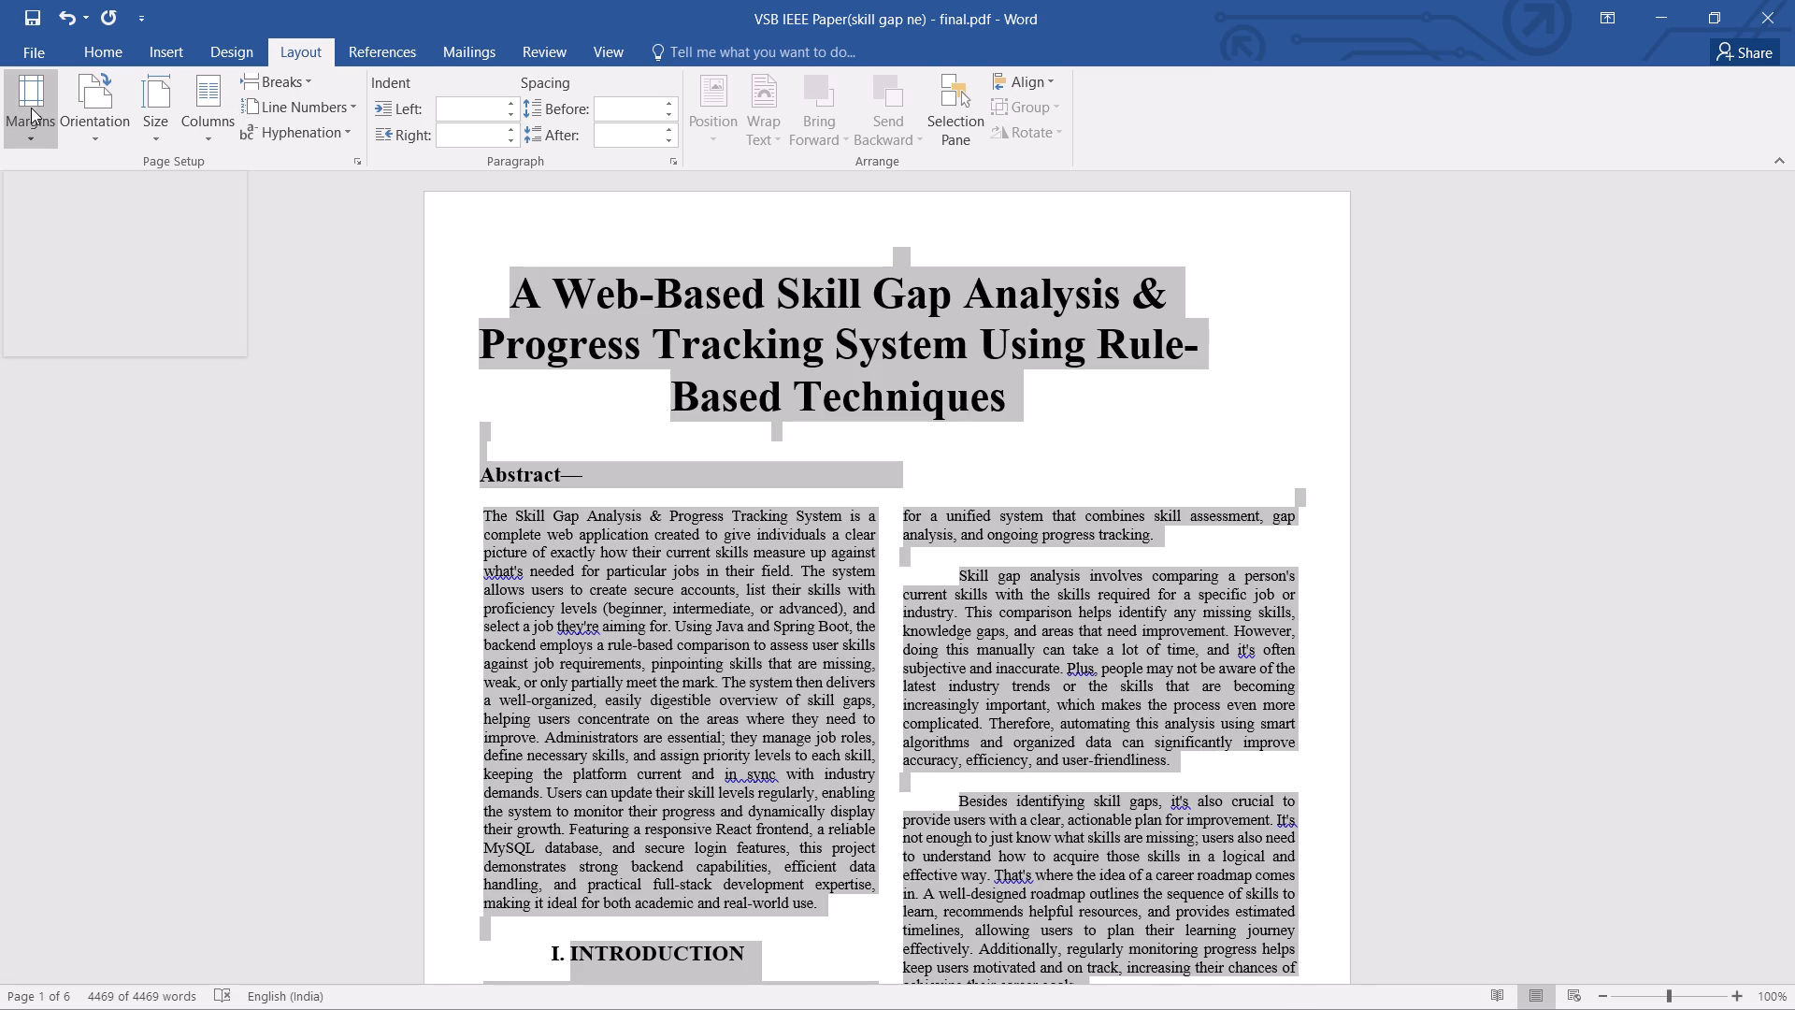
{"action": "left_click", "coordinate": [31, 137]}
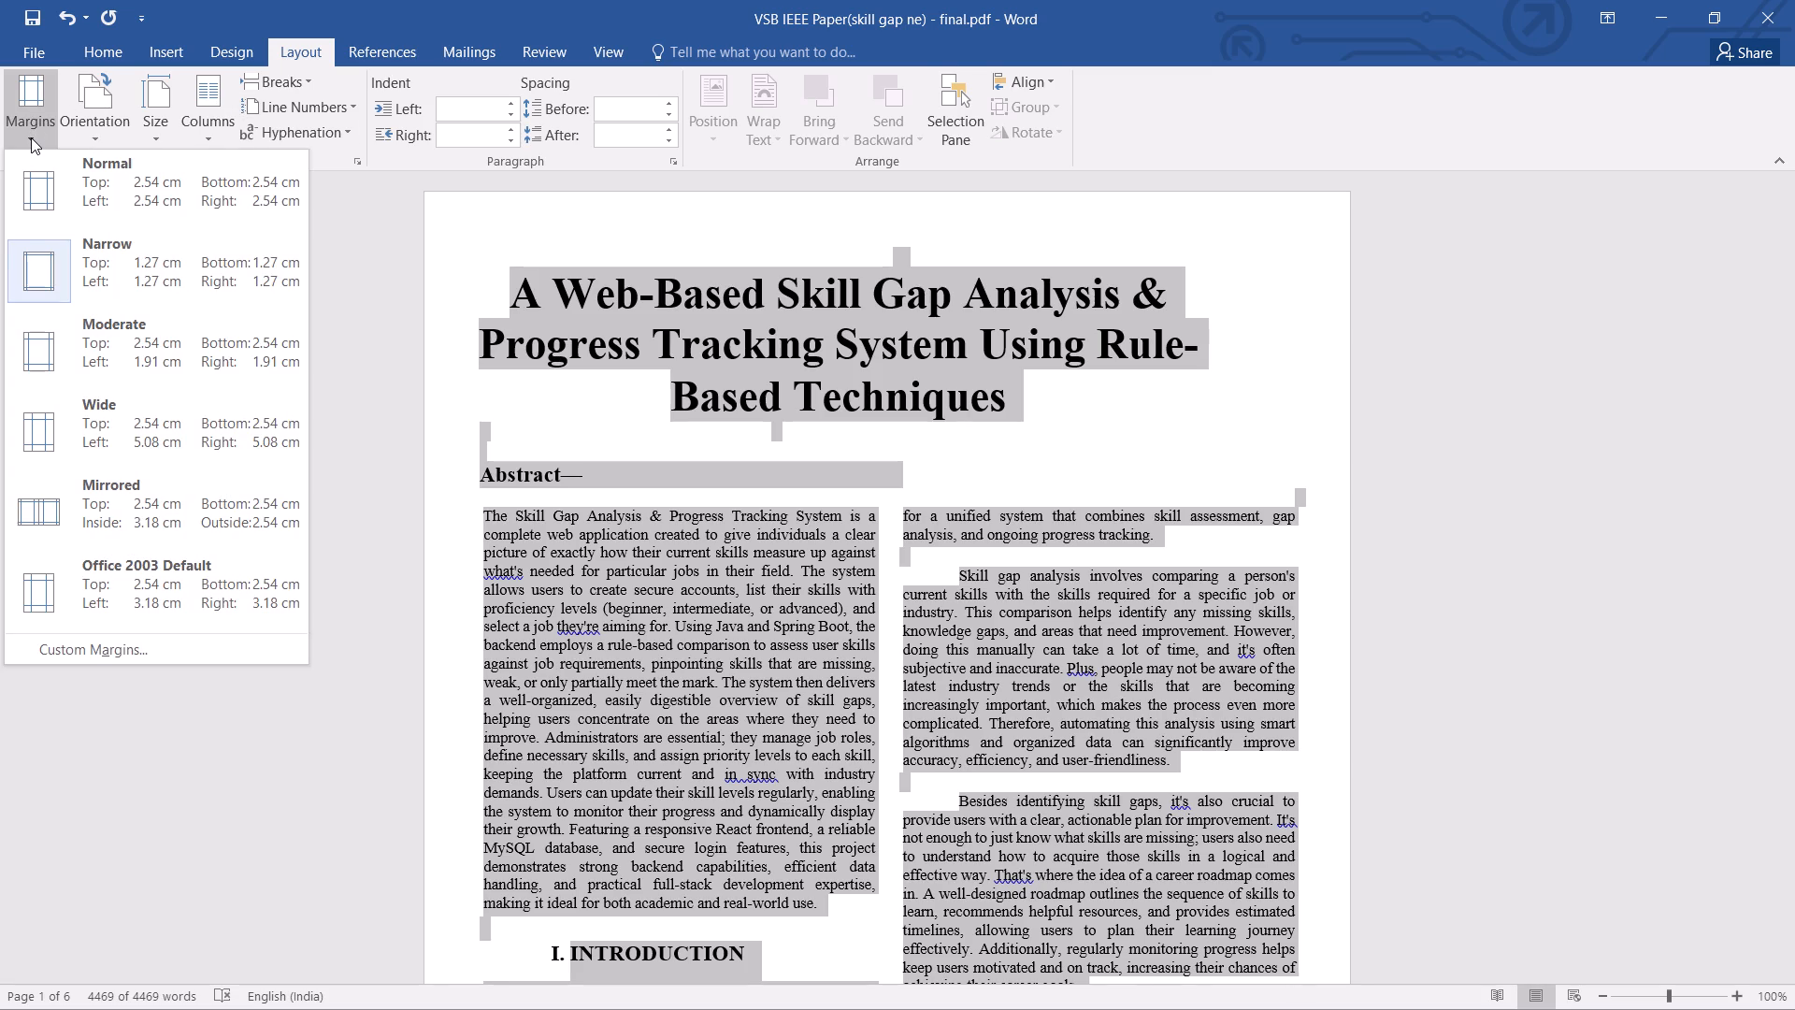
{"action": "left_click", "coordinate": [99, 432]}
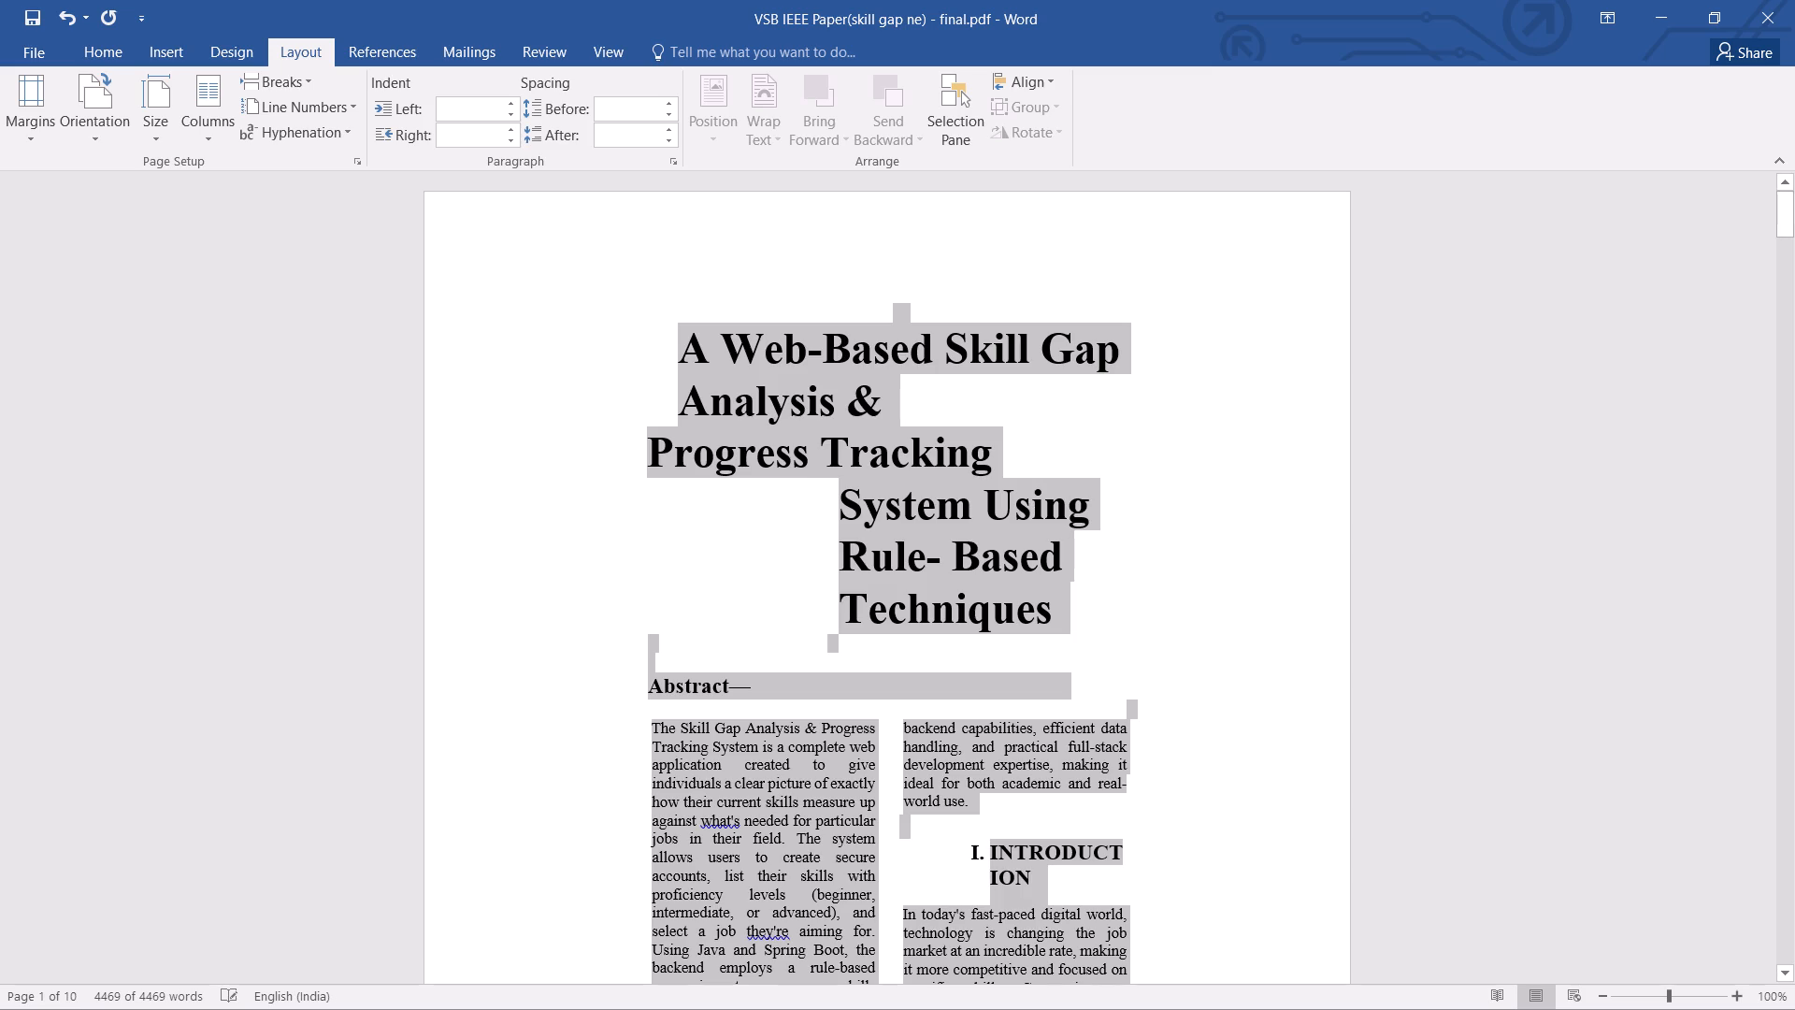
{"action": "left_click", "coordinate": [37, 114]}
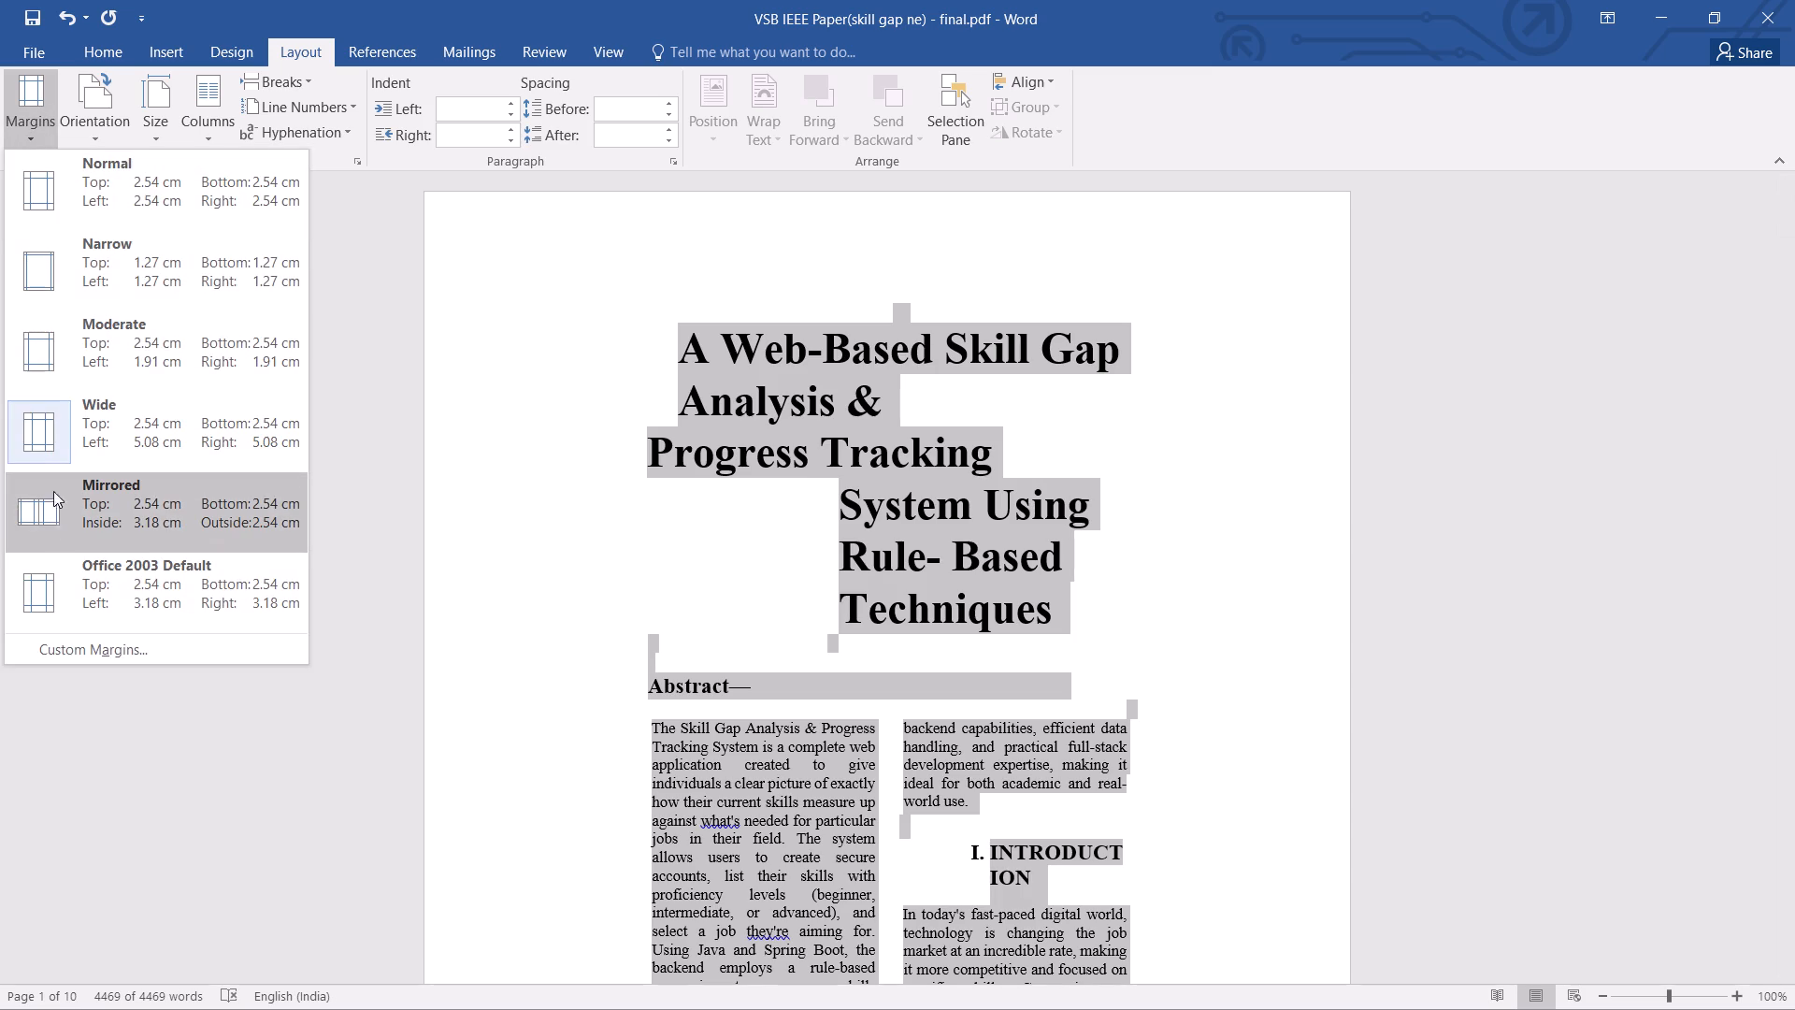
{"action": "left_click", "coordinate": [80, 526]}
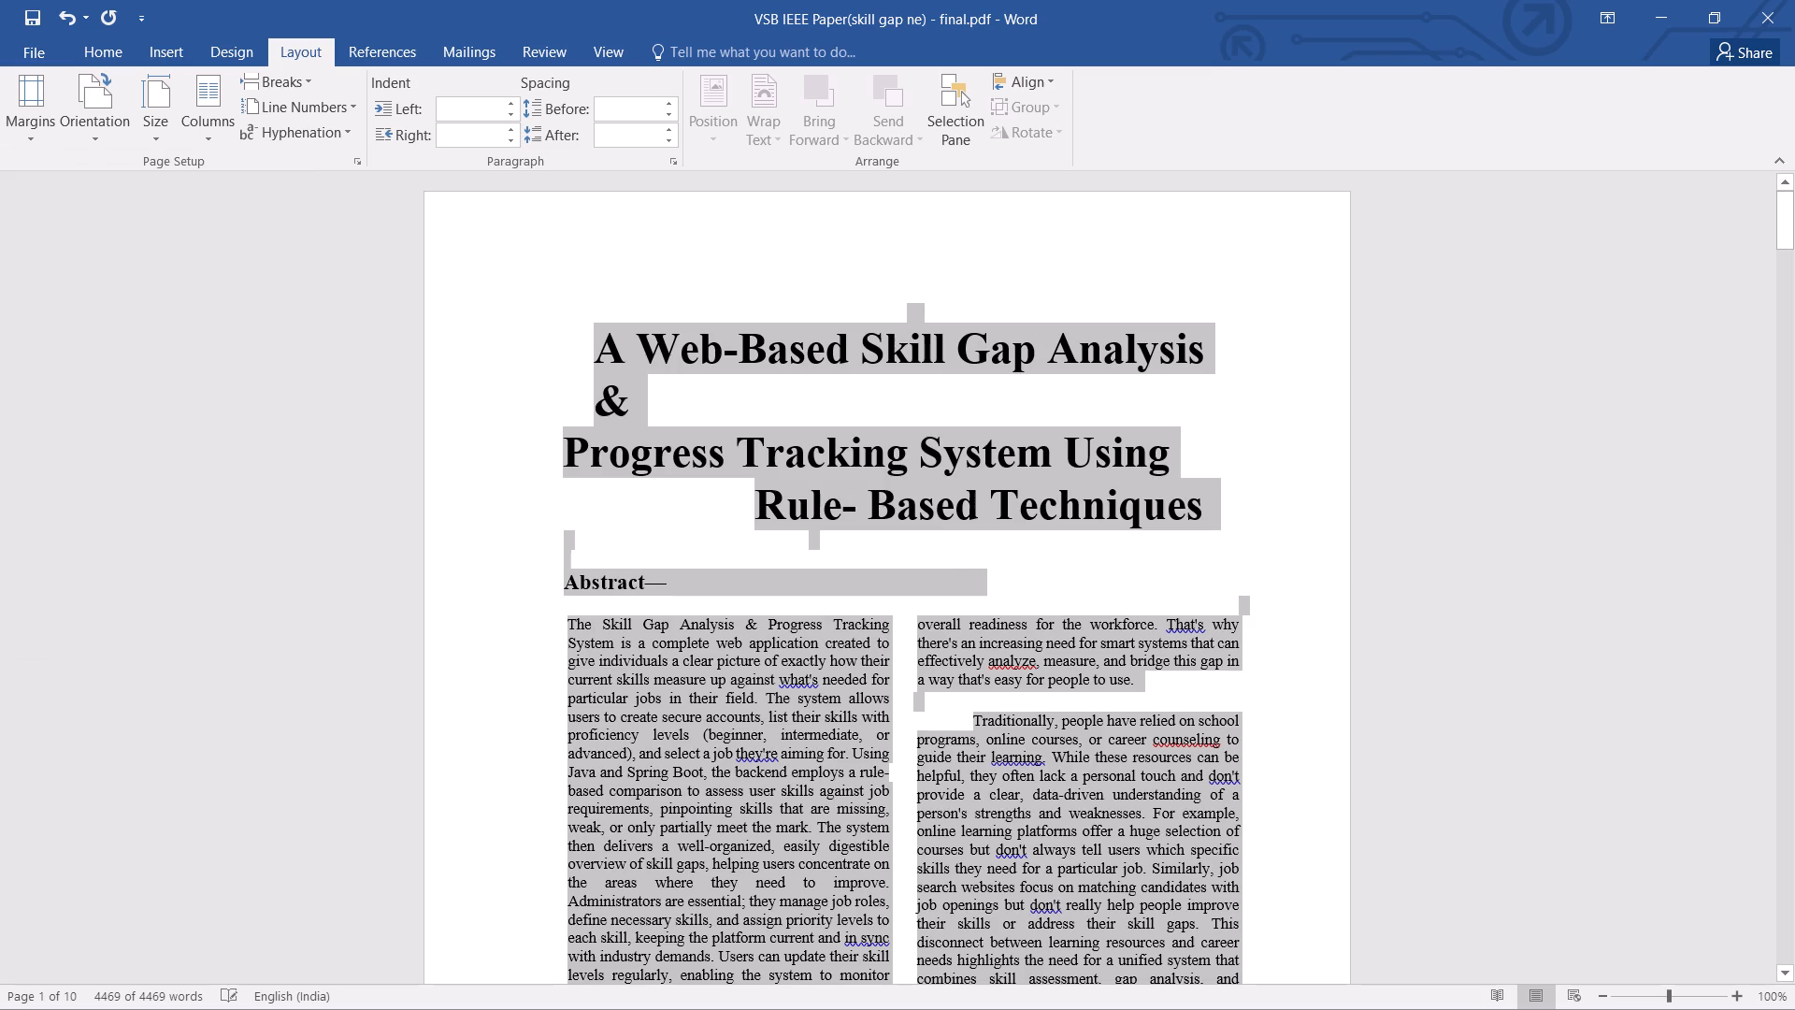
Set the page margins of the whole paper to the Normal preset, 2.54 cm on every side.
{"action": "left_click", "coordinate": [29, 125]}
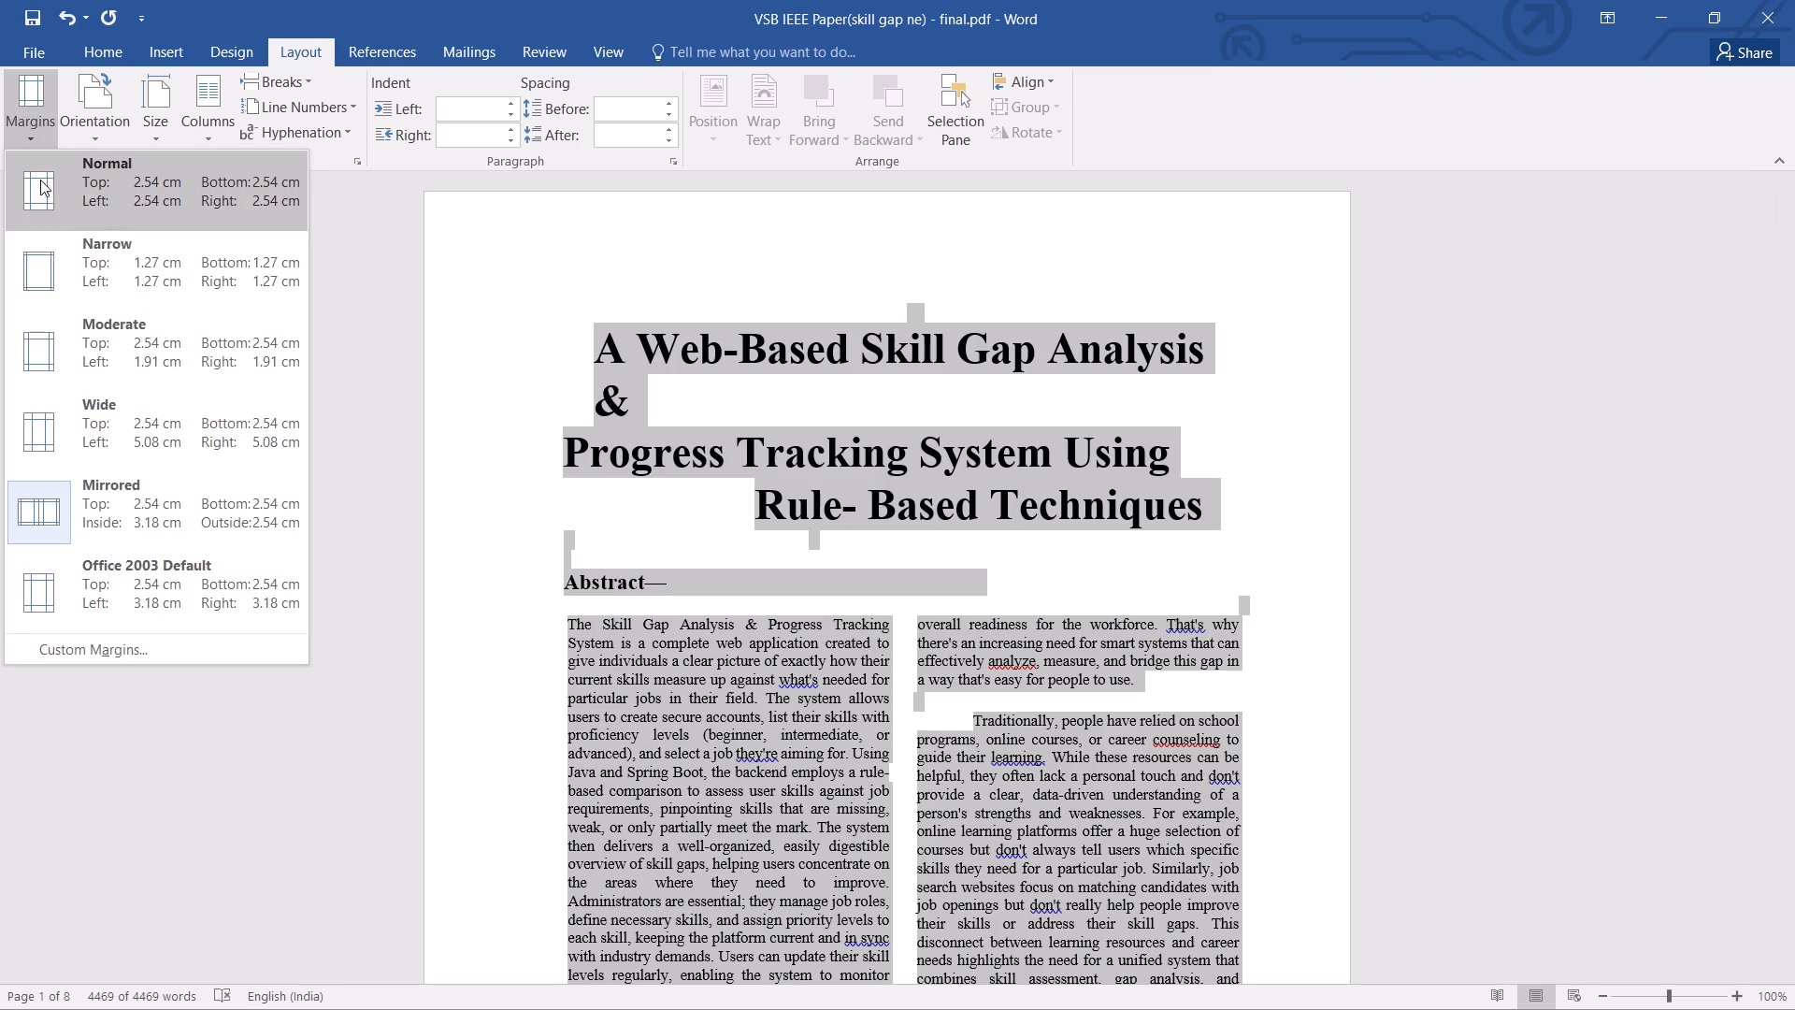
{"action": "left_click", "coordinate": [101, 195]}
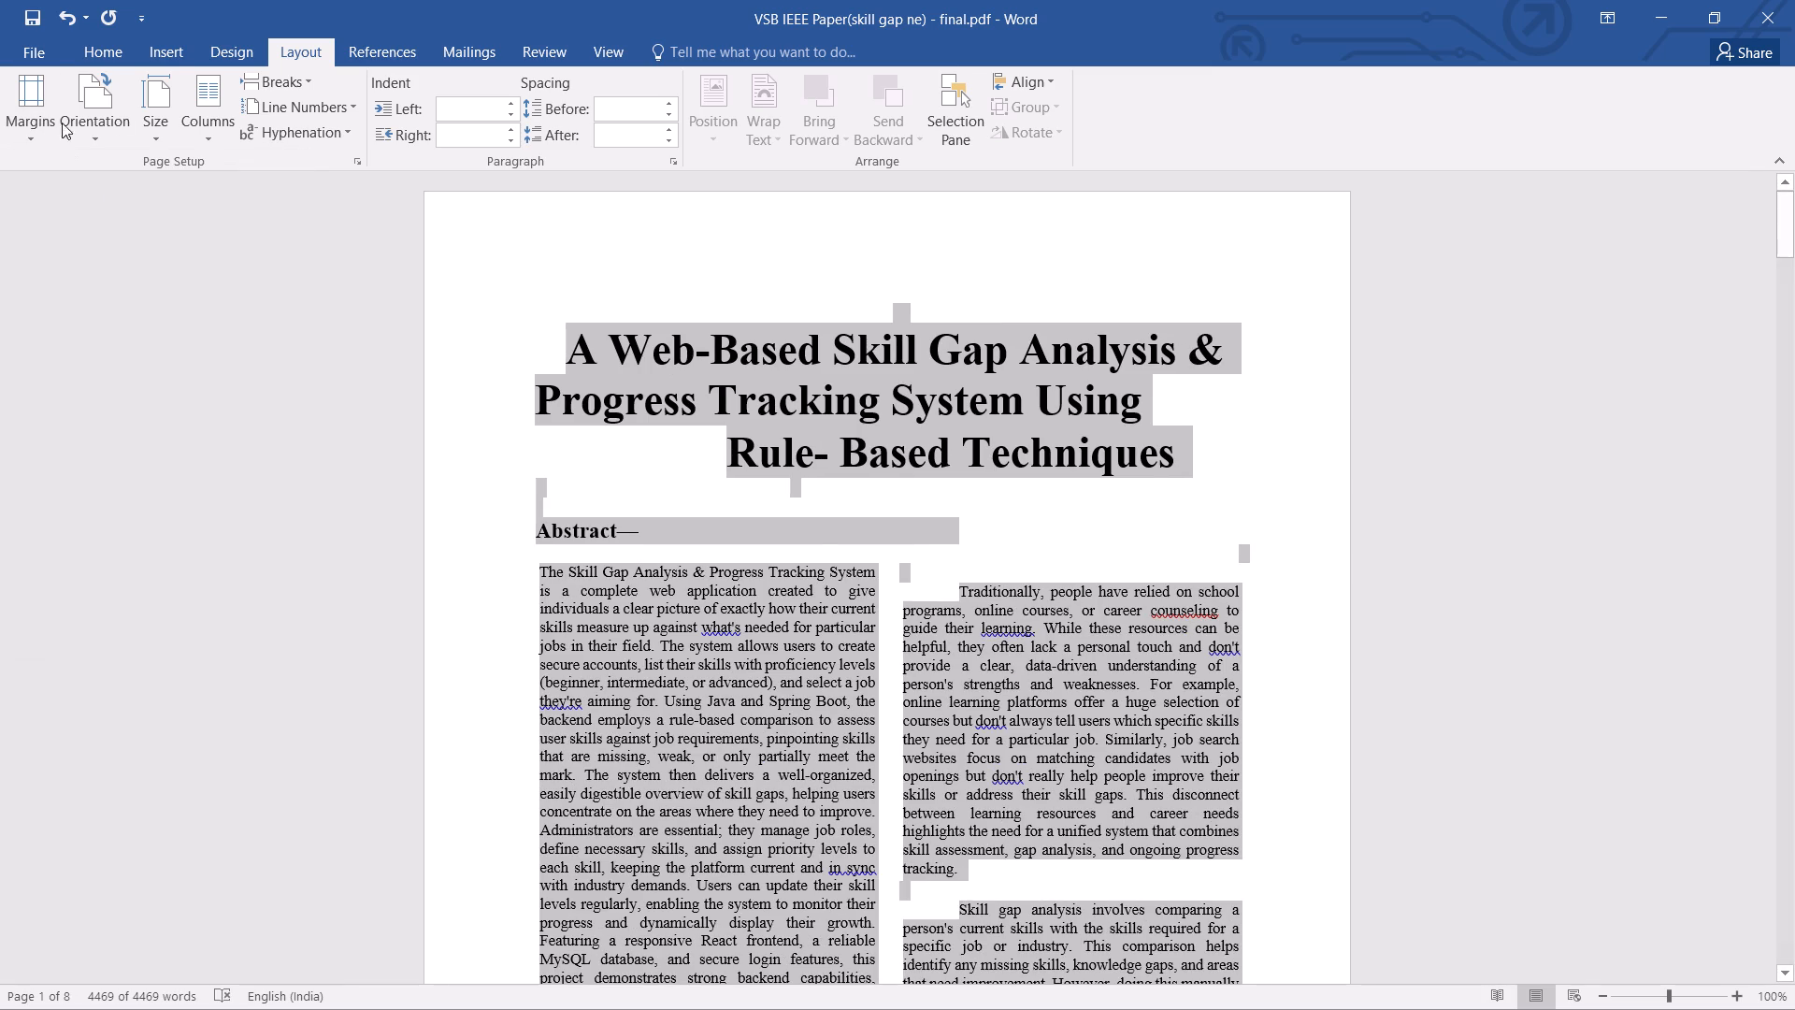
Change the whole paper's two-column text to a single-column layout.
{"action": "left_click", "coordinate": [193, 123]}
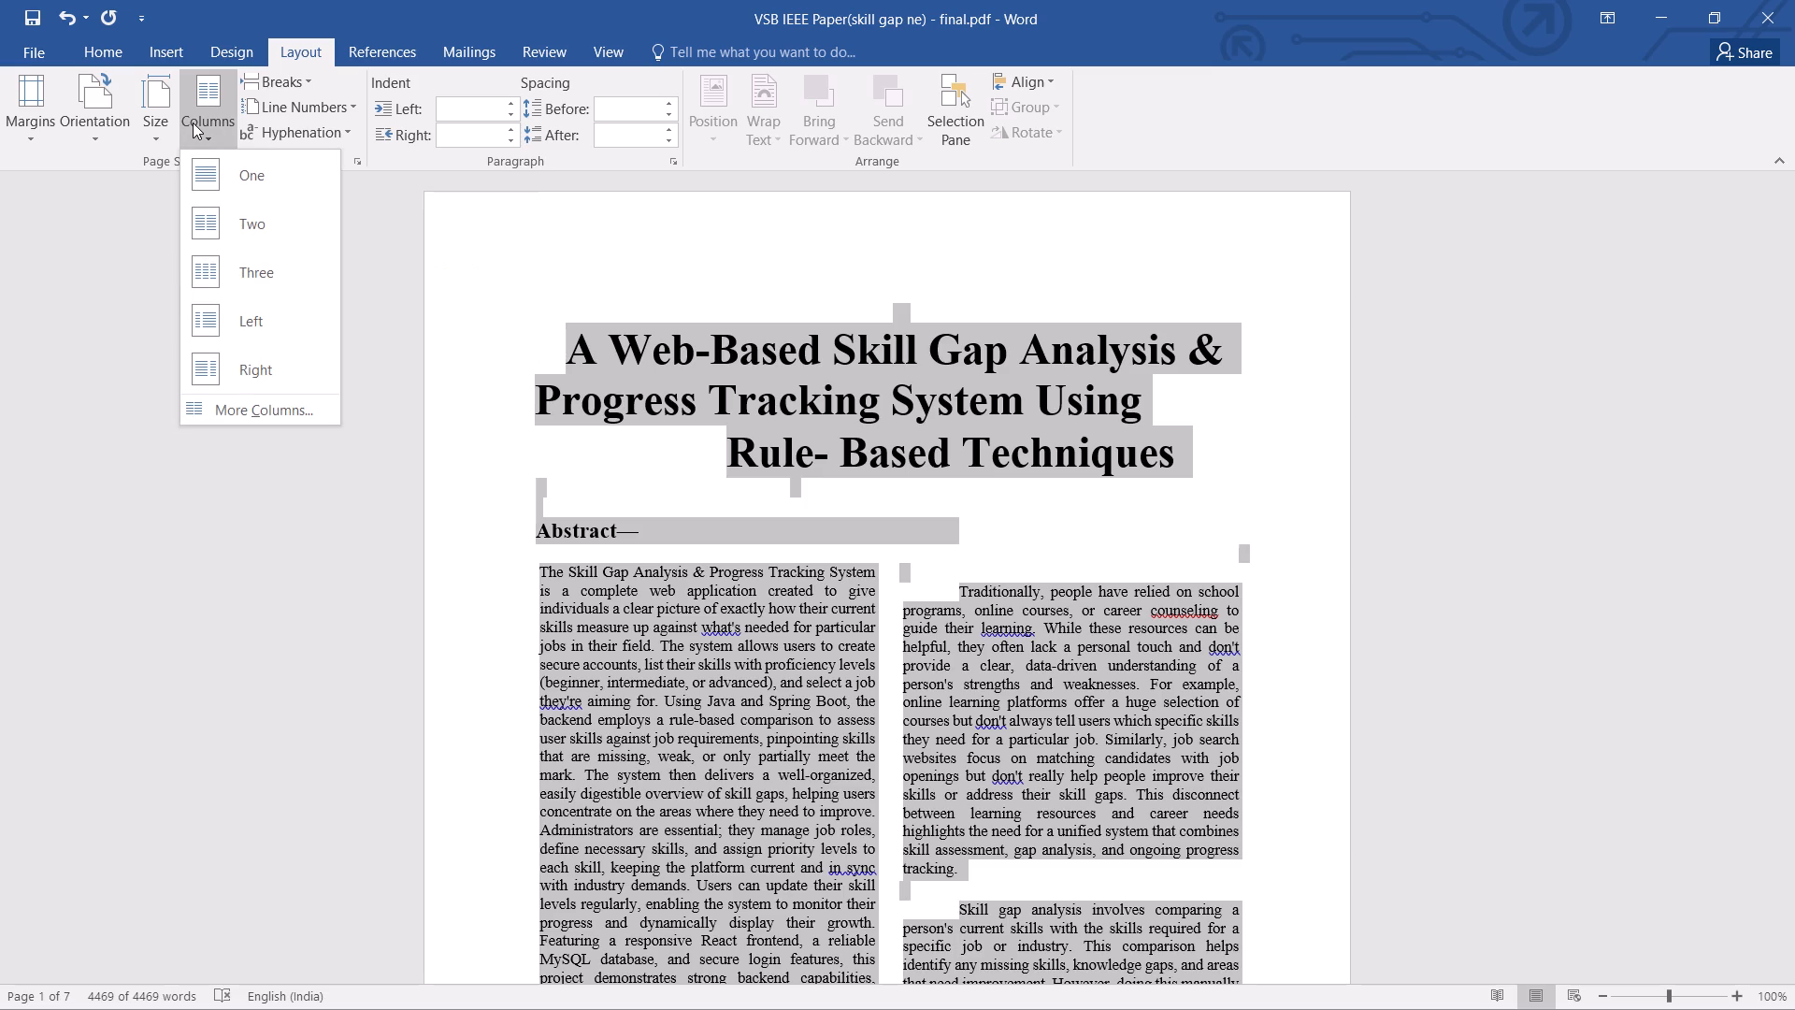
Apply the one-column layout to the whole selected paper and clear the selection.
{"action": "left_click", "coordinate": [226, 173]}
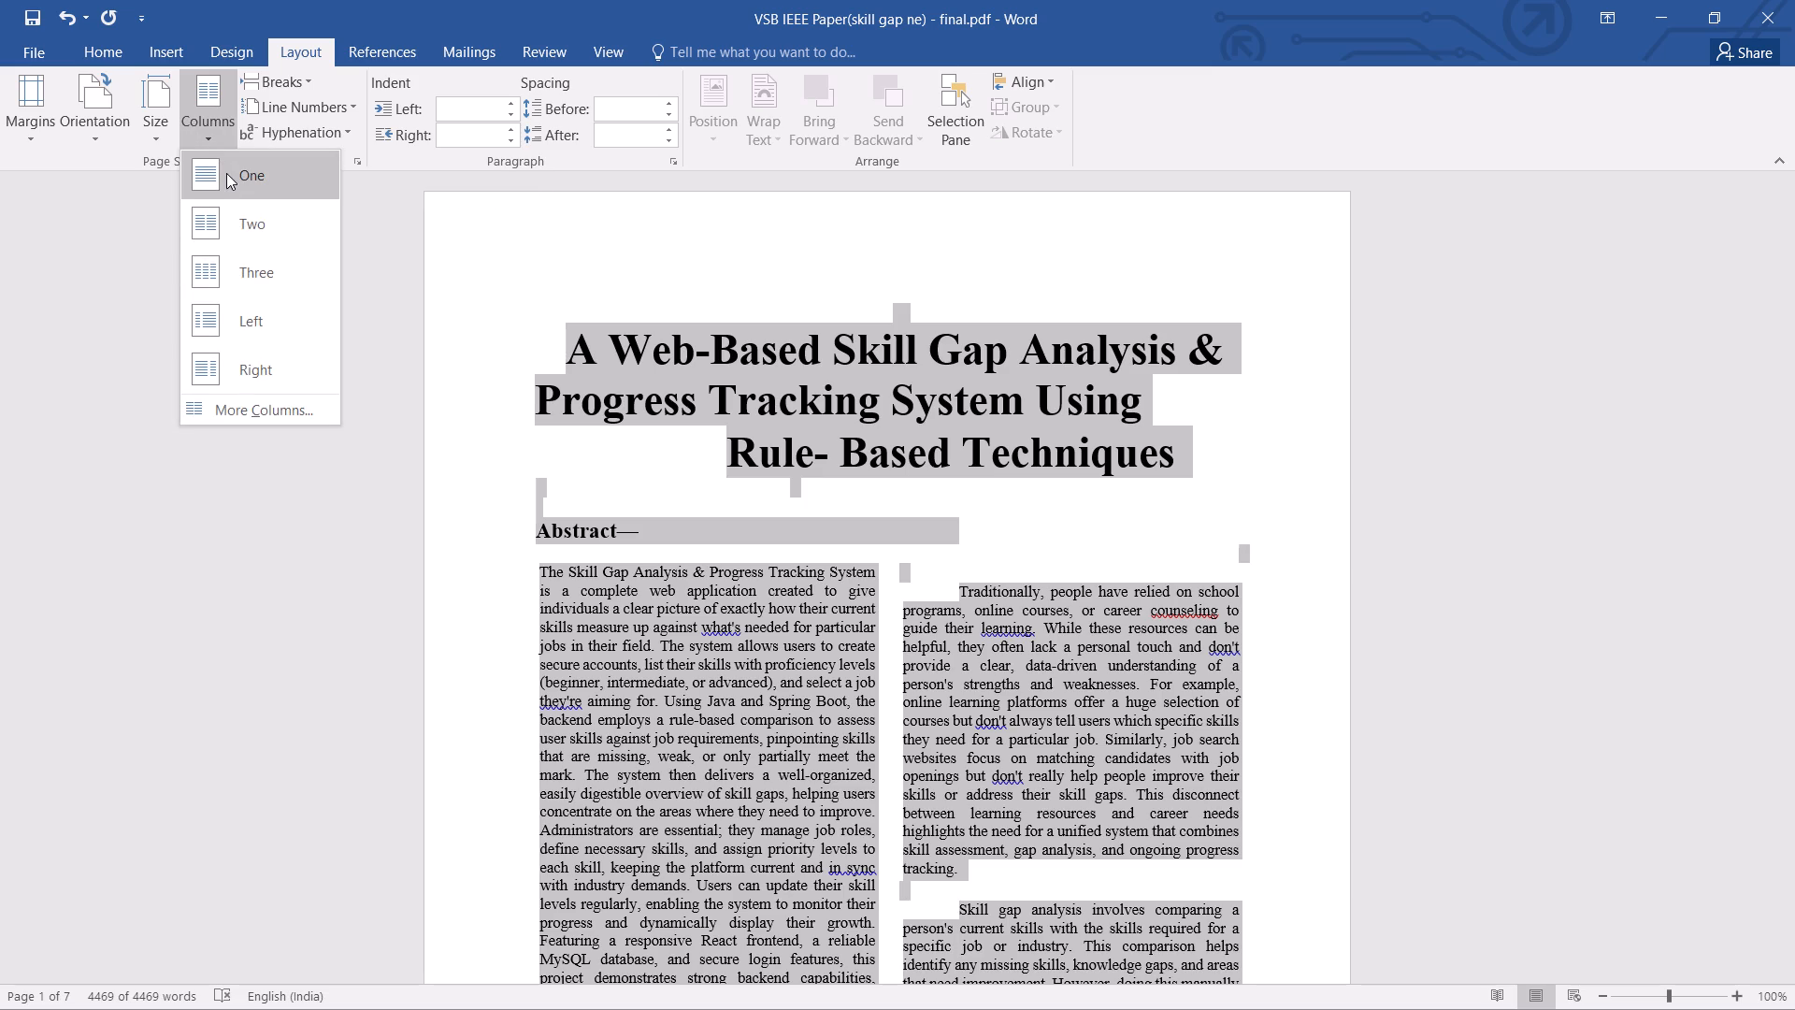
{"action": "scroll", "coordinate": [434, 503], "scroll_direction": "right", "scroll_amount": 1}
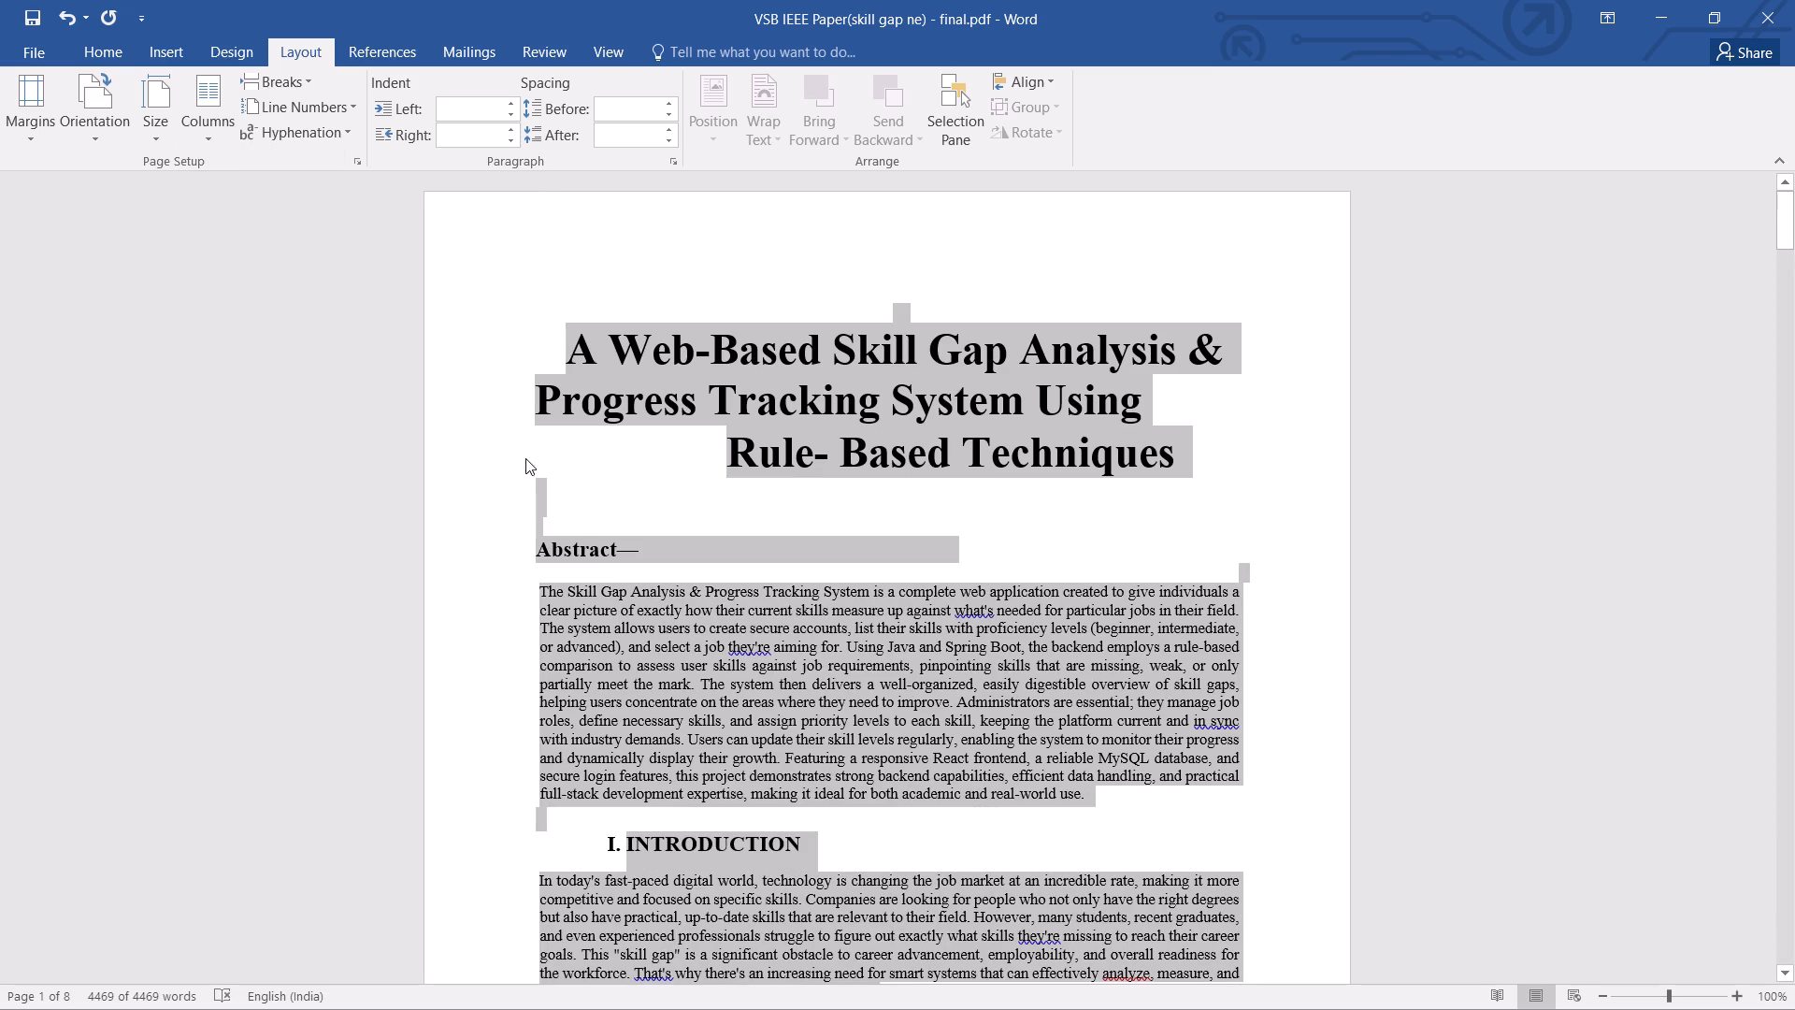
{"action": "left_click", "coordinate": [525, 458]}
Look through the paper's pages in single-column layout and return to the title to examine how the text flows.
{"action": "scroll", "coordinate": [525, 458], "scroll_direction": "down", "scroll_amount": 6}
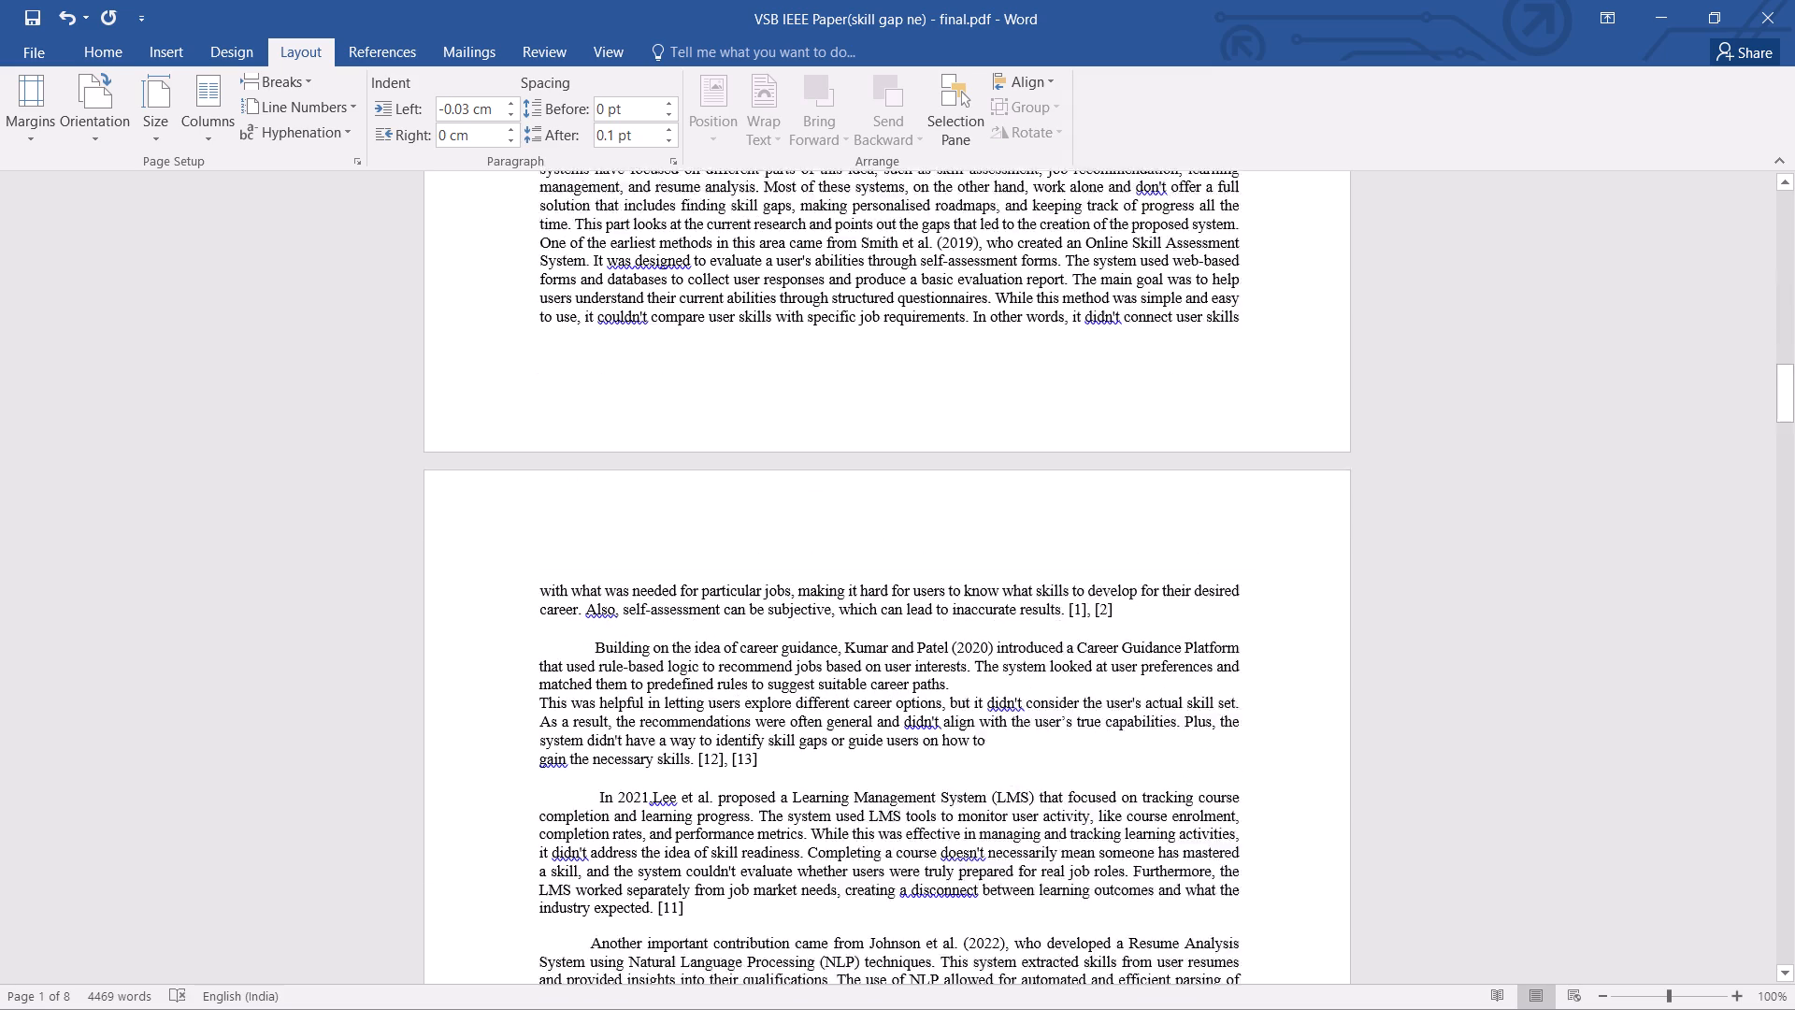
{"action": "scroll", "coordinate": [525, 458], "scroll_direction": "down", "scroll_amount": 6}
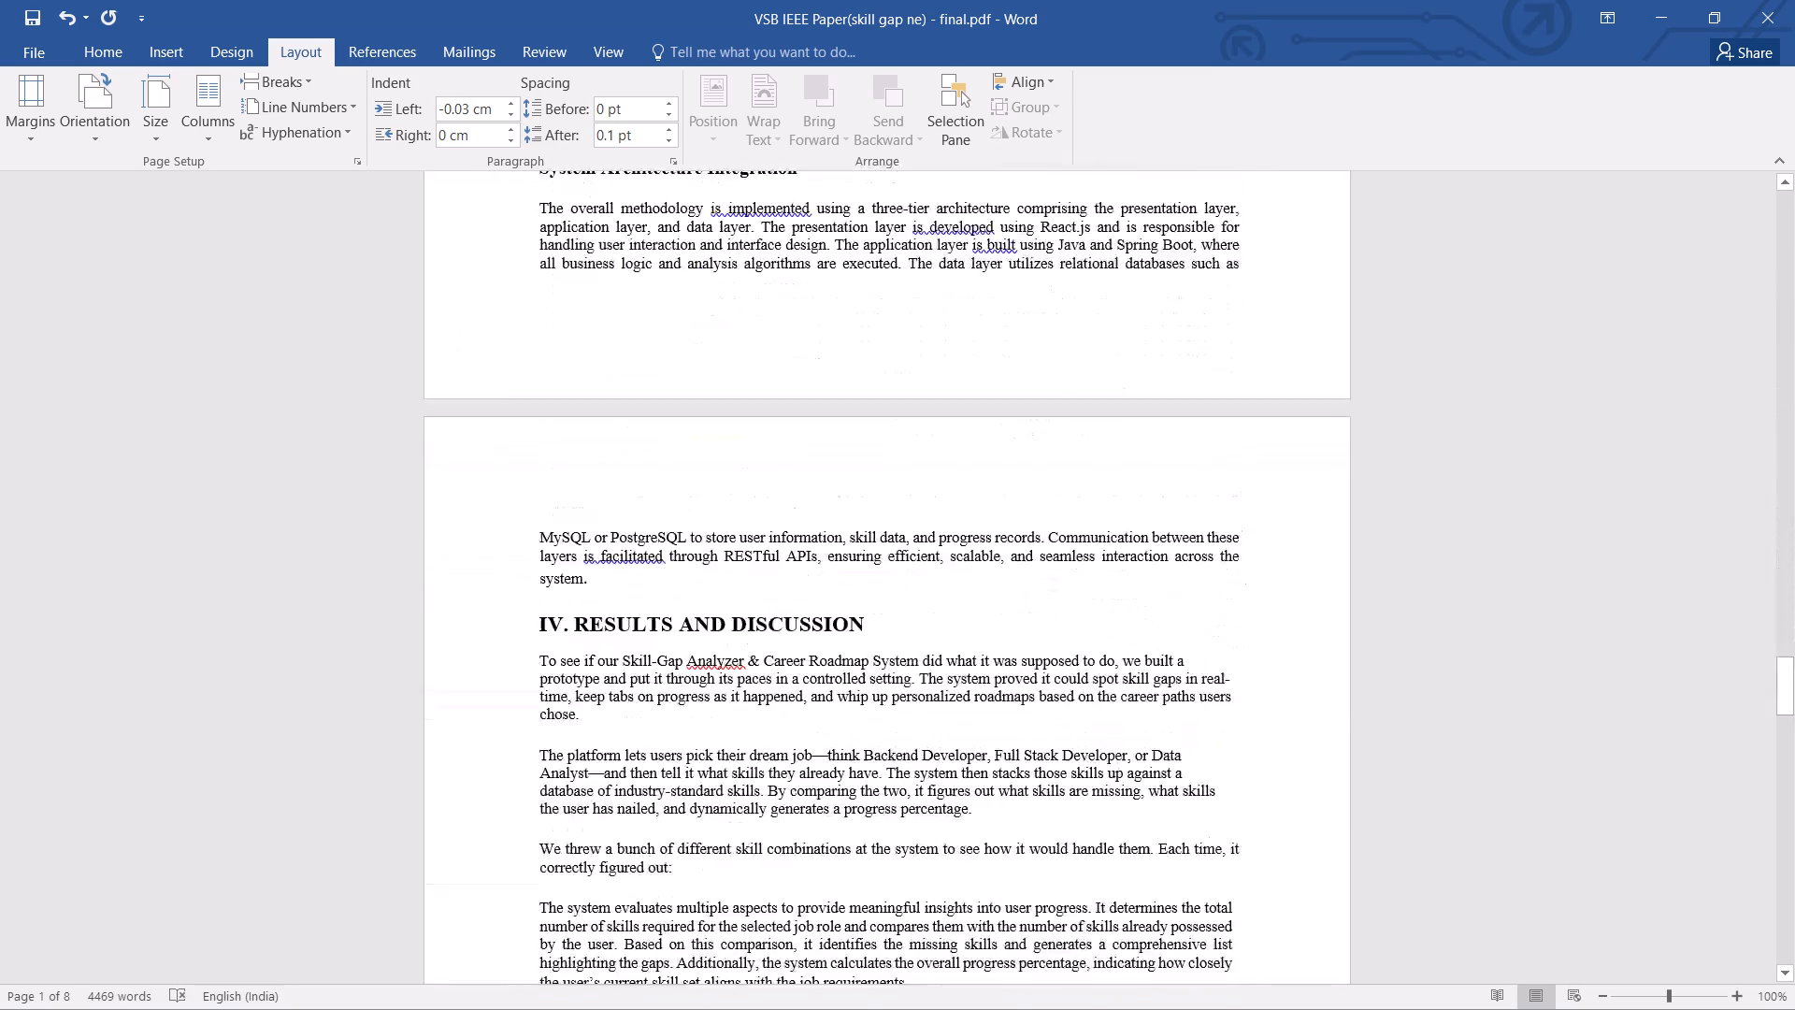
{"action": "scroll", "coordinate": [525, 458], "scroll_direction": "down", "scroll_amount": 12}
{"action": "scroll", "coordinate": [525, 458], "scroll_direction": "up", "scroll_amount": 16}
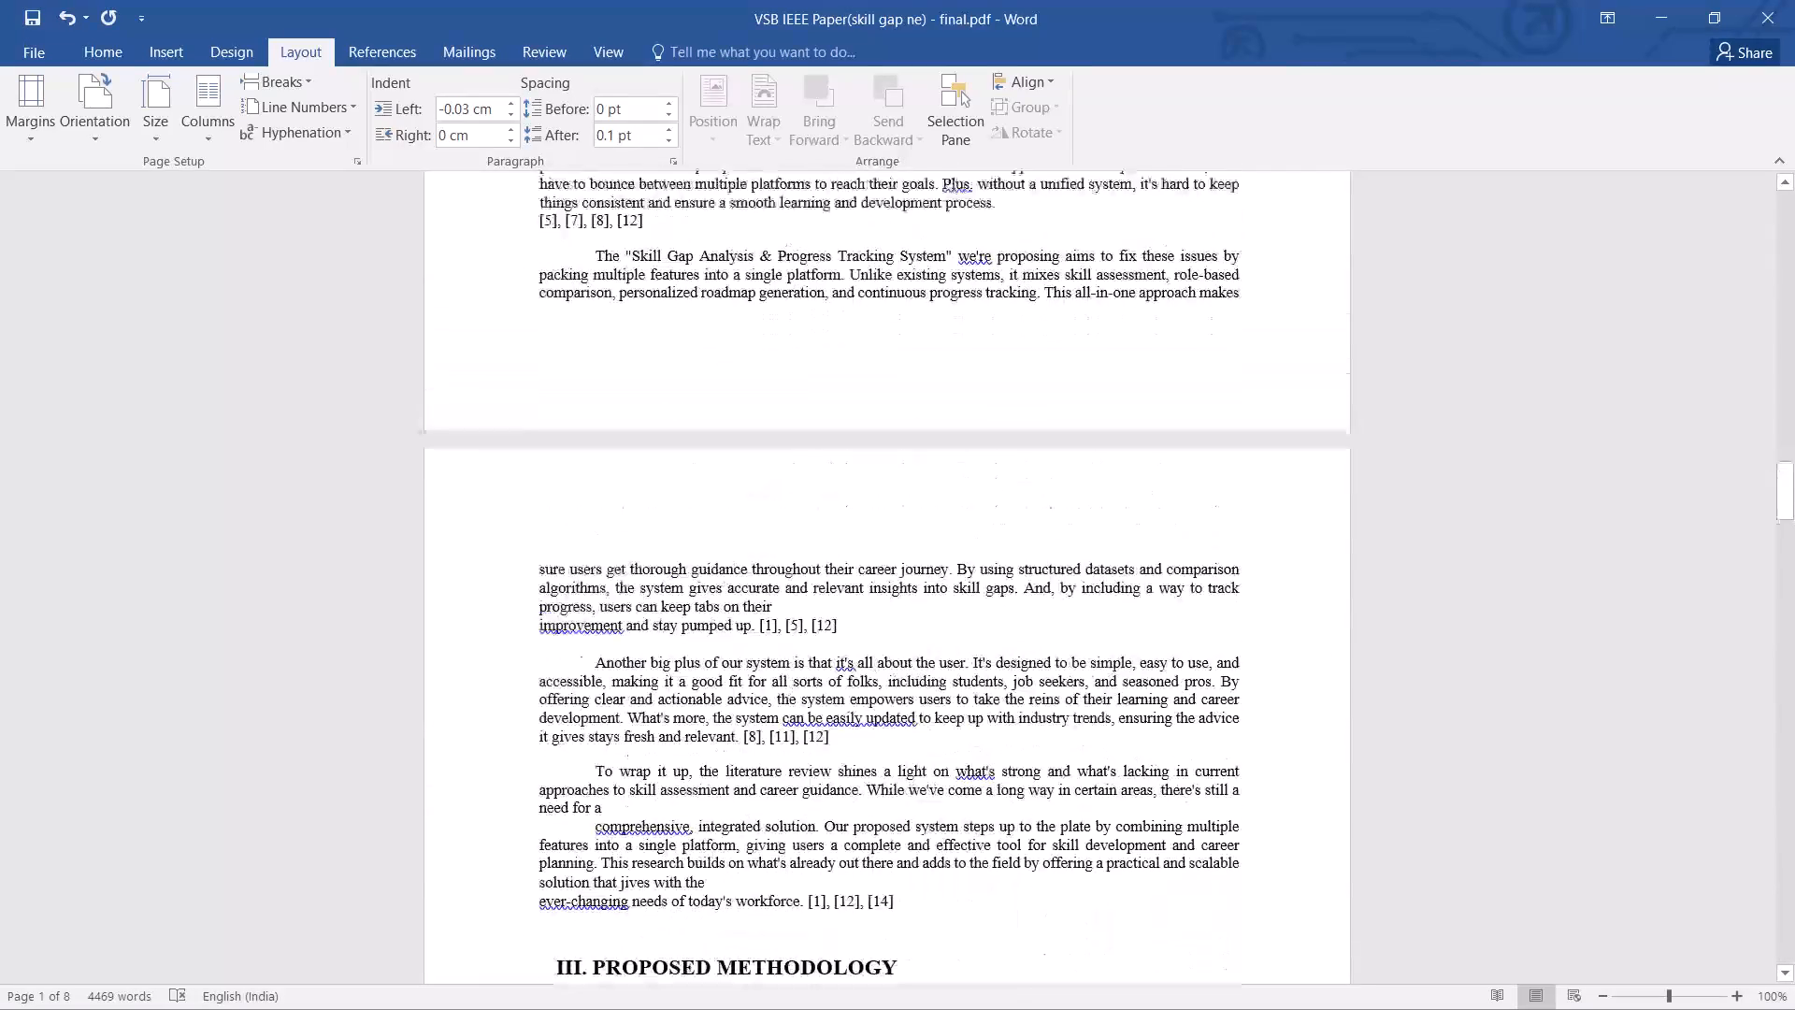
{"action": "scroll", "coordinate": [525, 458], "scroll_direction": "up", "scroll_amount": 19}
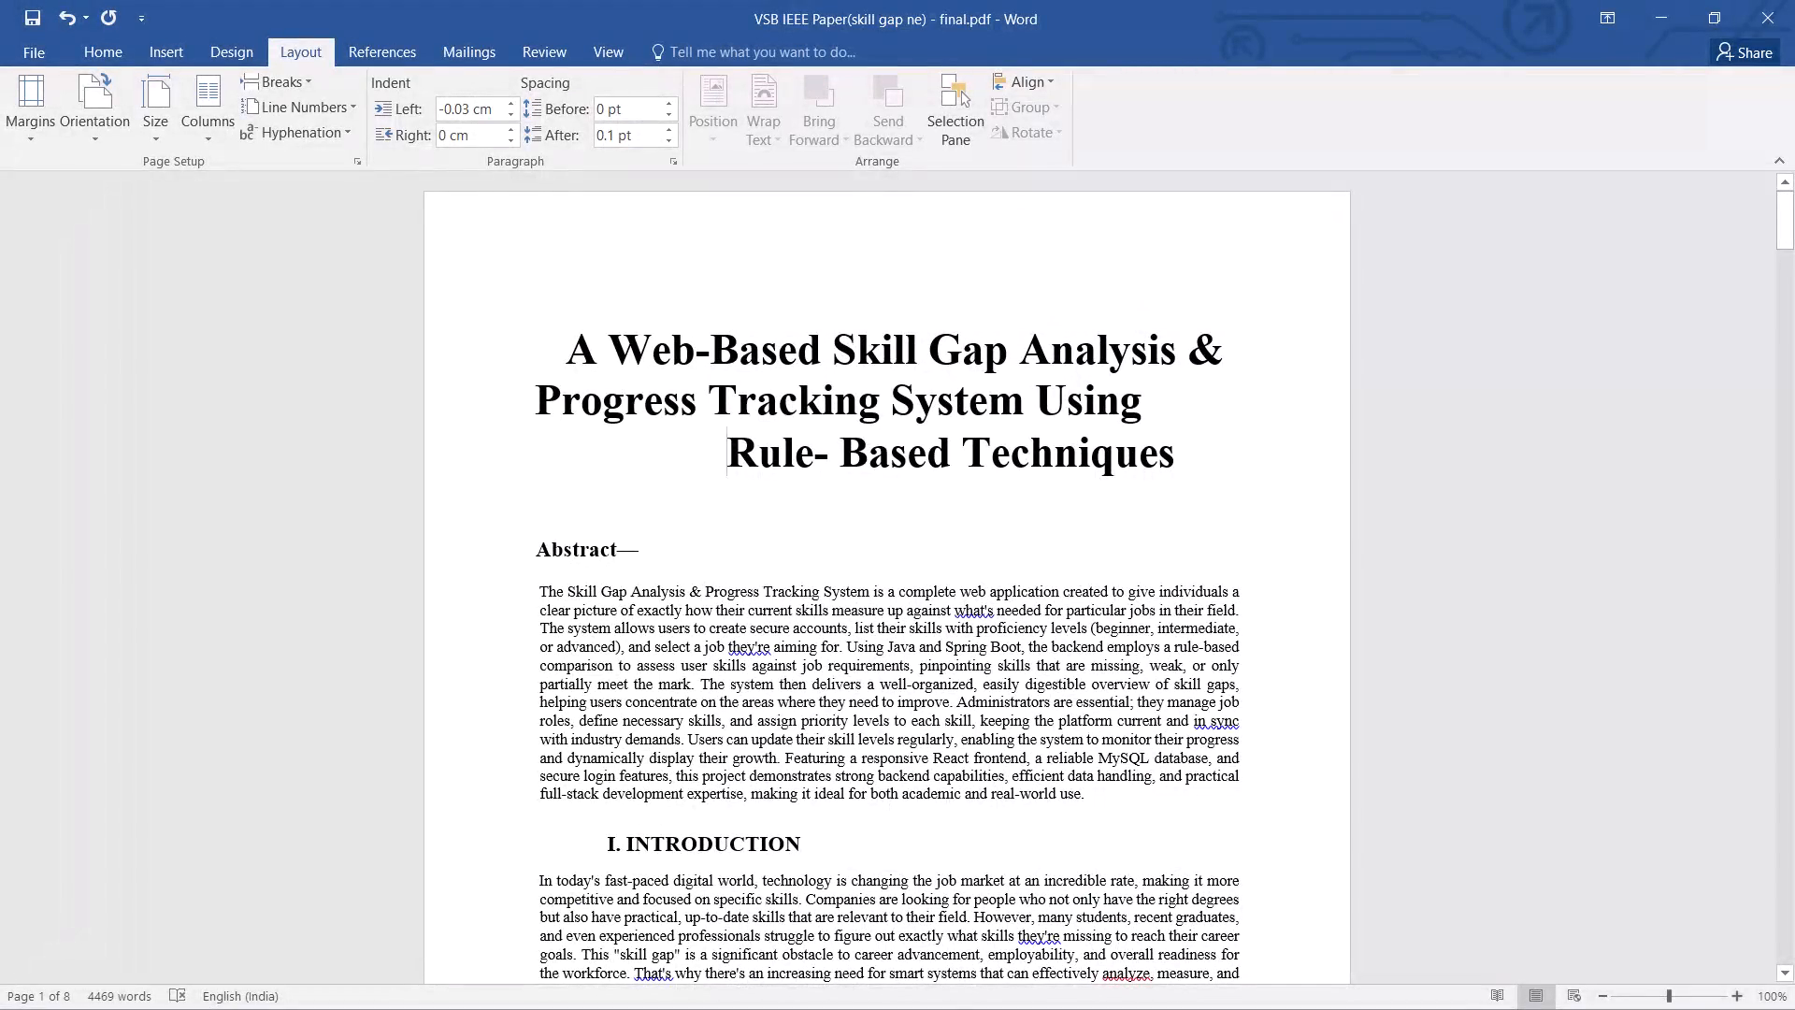
Switch to File Explorer and open PROJECT PROPOSAL.pdf for reference.
{"action": "key", "text": "alt+Tab"}
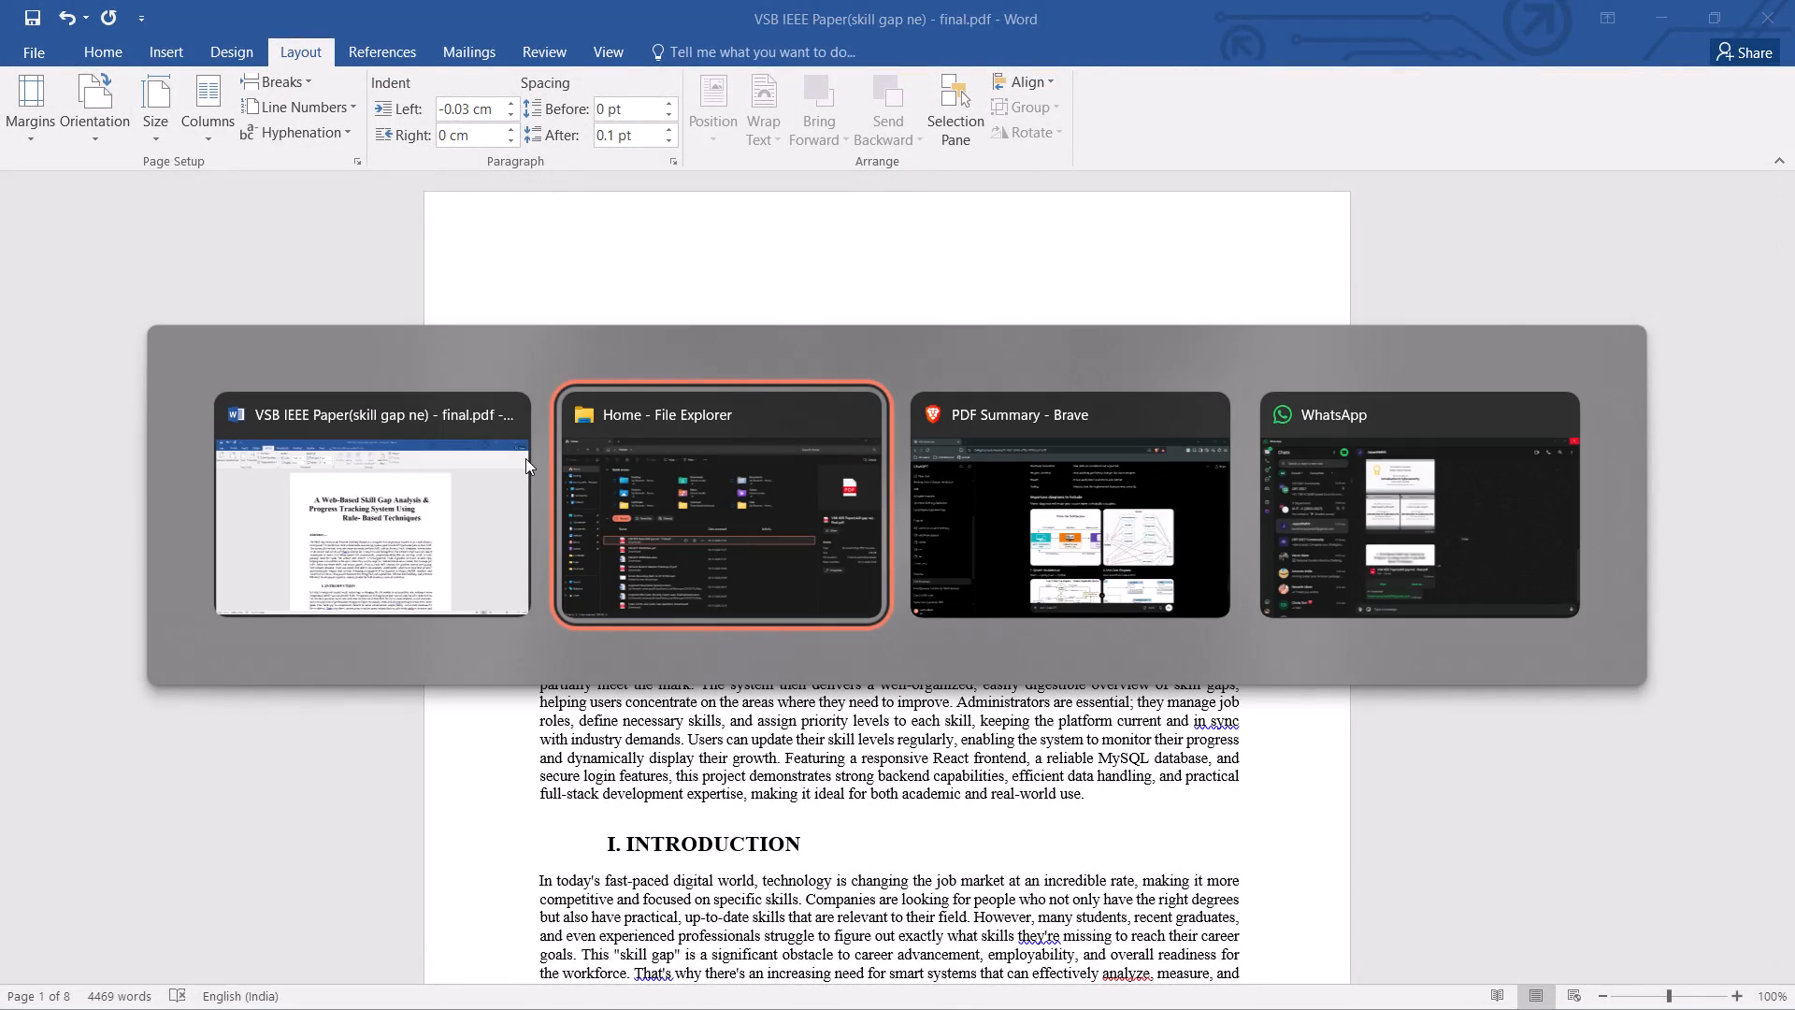
{"action": "key", "text": "alt+Tab"}
{"action": "key", "text": "alt+Tab"}
{"action": "key", "text": "alt+Tab"}
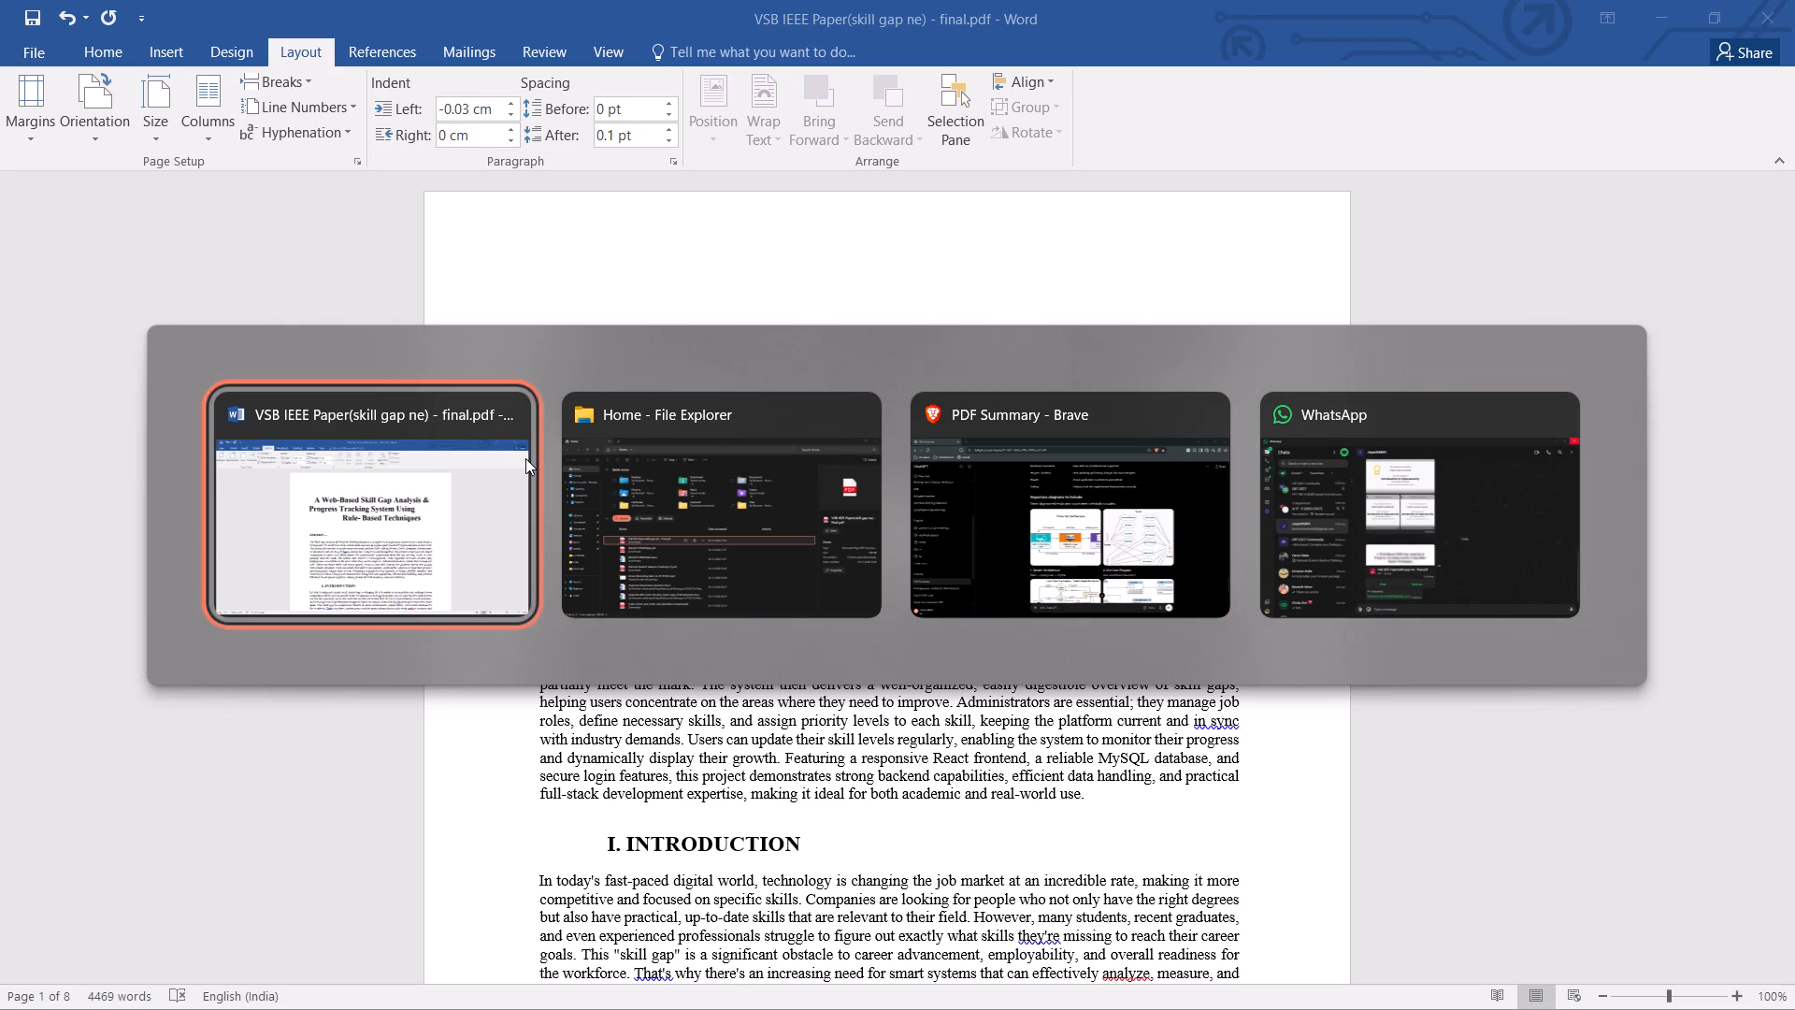
{"action": "key", "text": "alt+Tab"}
{"action": "double_click", "coordinate": [407, 647]}
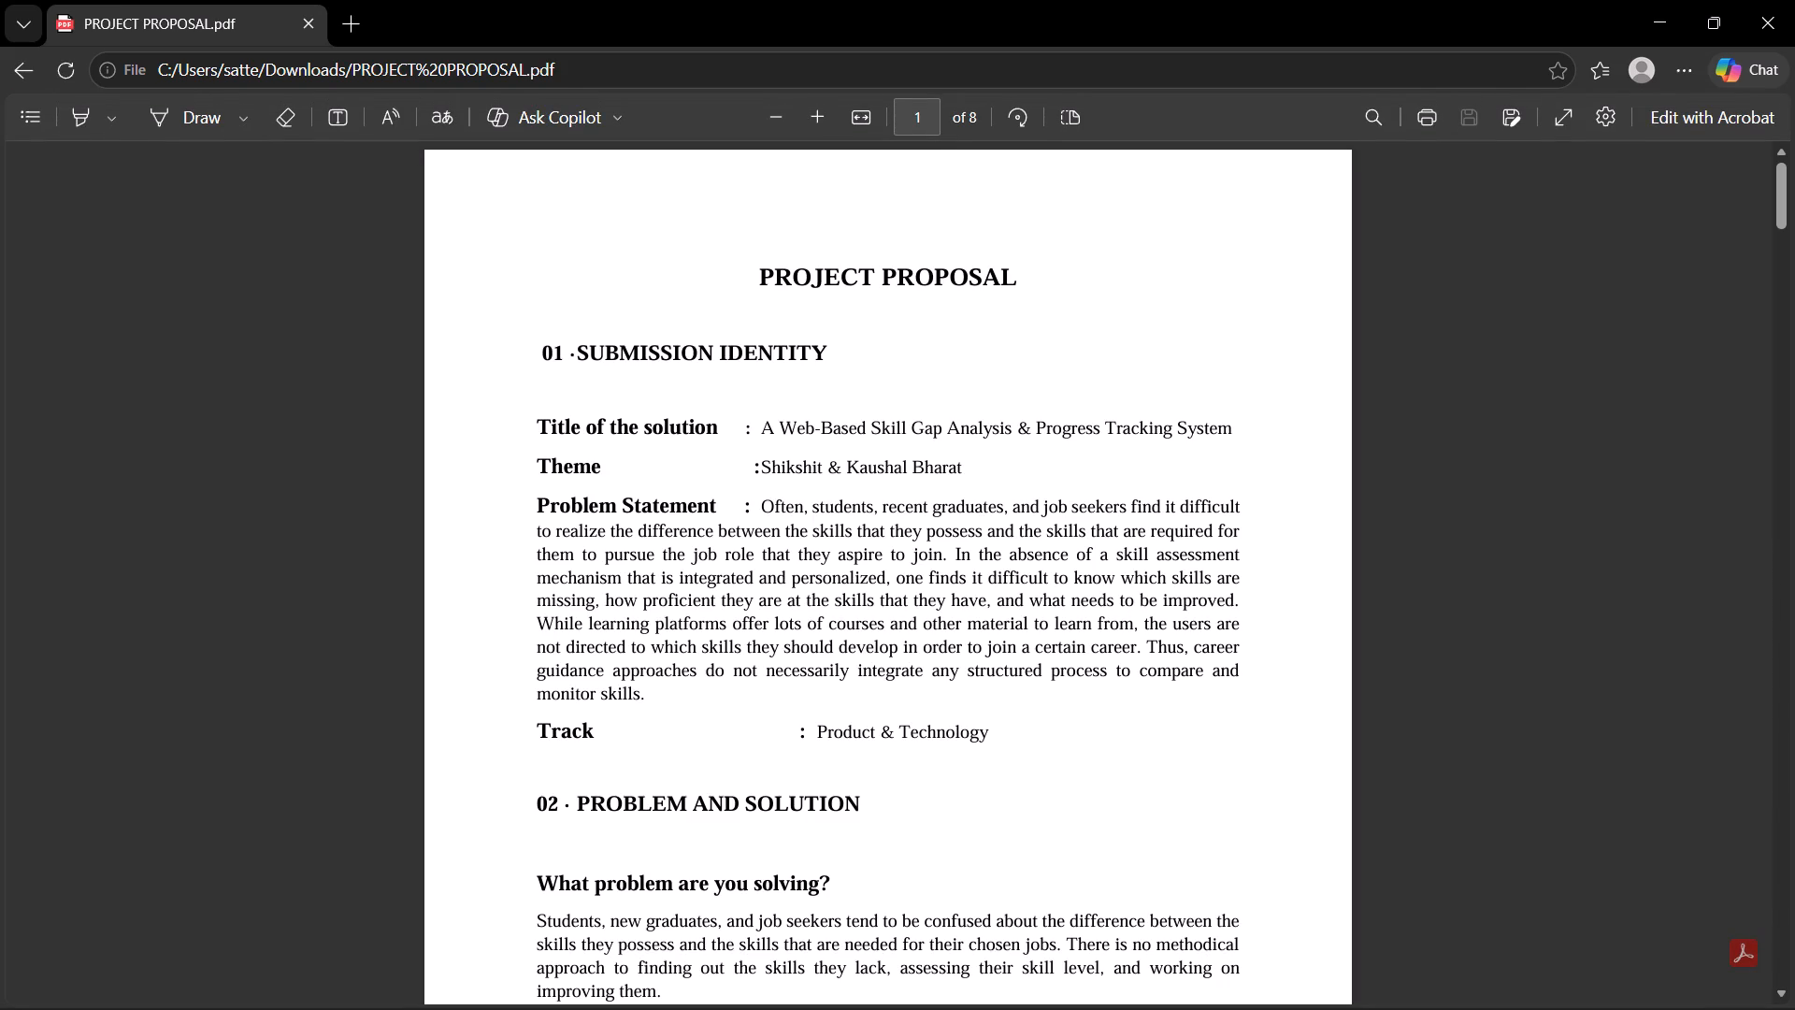
Switch from the project proposal back to the VSB IEEE paper in Word.
{"action": "key", "text": "alt+Tab"}
{"action": "key", "text": "alt+Tab"}
{"action": "key", "text": "alt+Tab"}
{"action": "key", "text": "alt+Tab"}
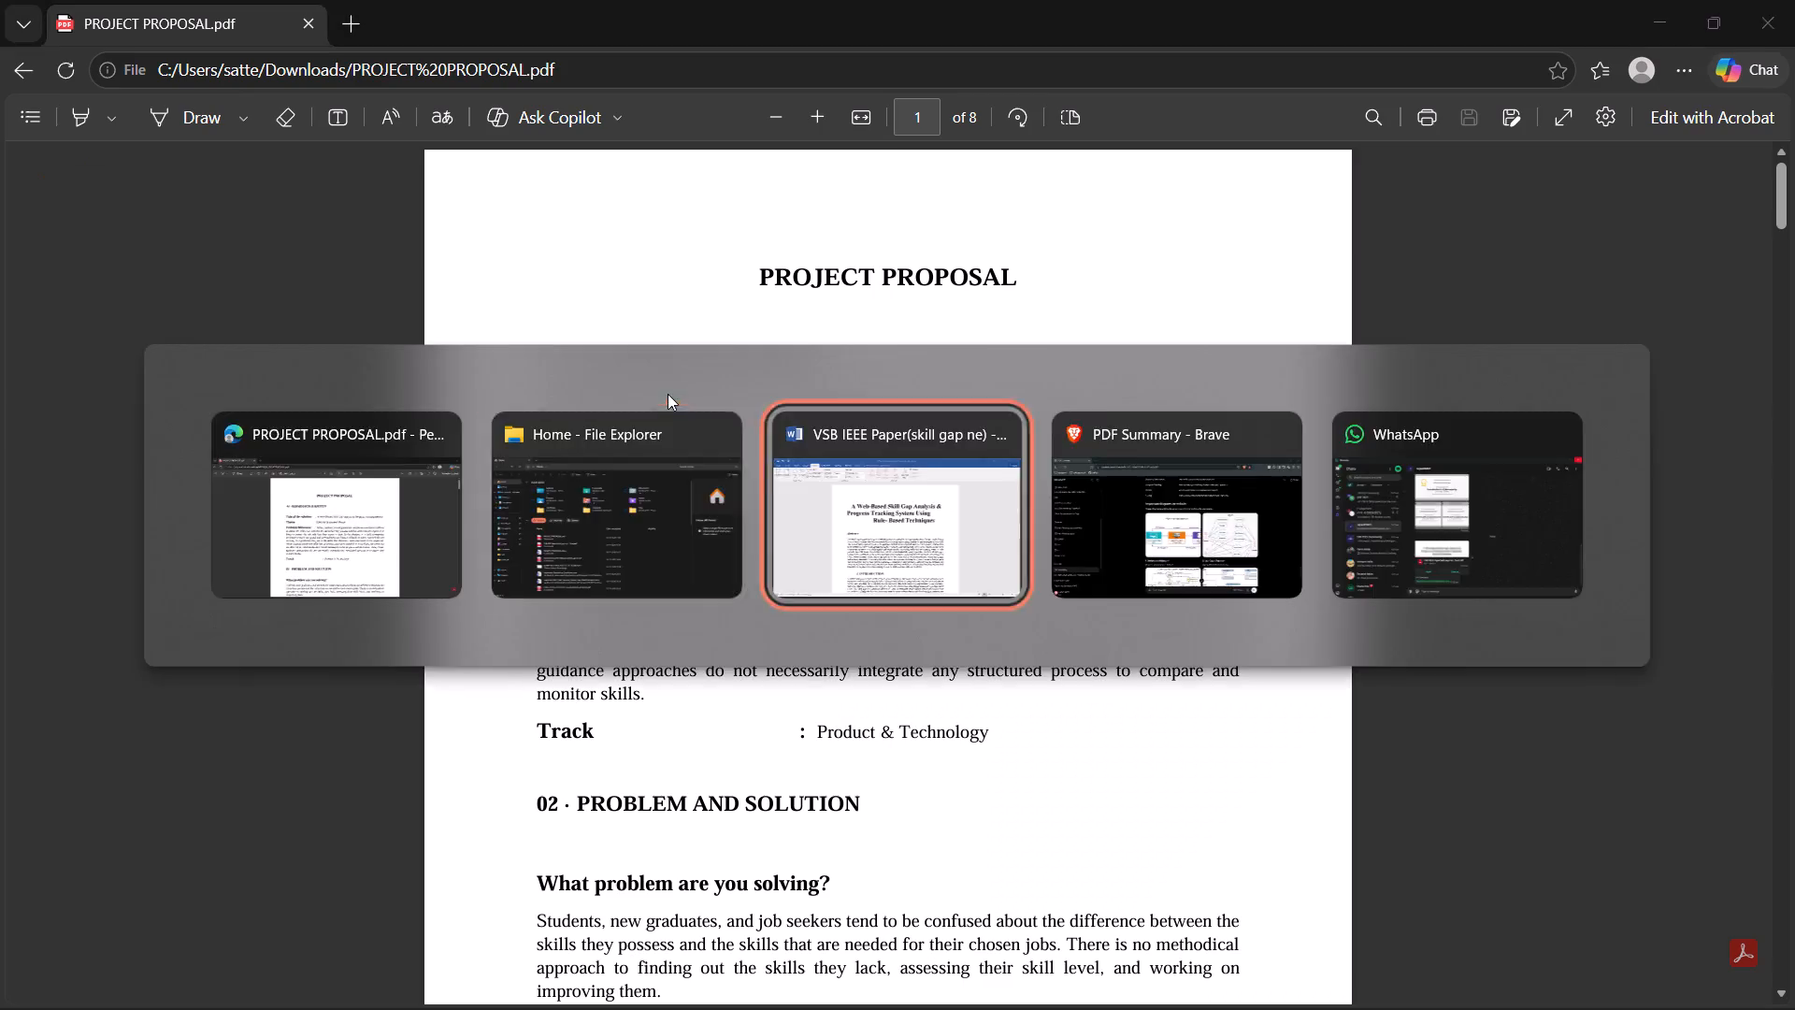
Delete "Using Rule- Based Techniques" from the end of the title, leaving "A Web-Based Skill Gap Analysis & Progress Tracking System".
{"action": "left_click_drag", "start_coordinate": [1184, 440], "coordinate": [1156, 420]}
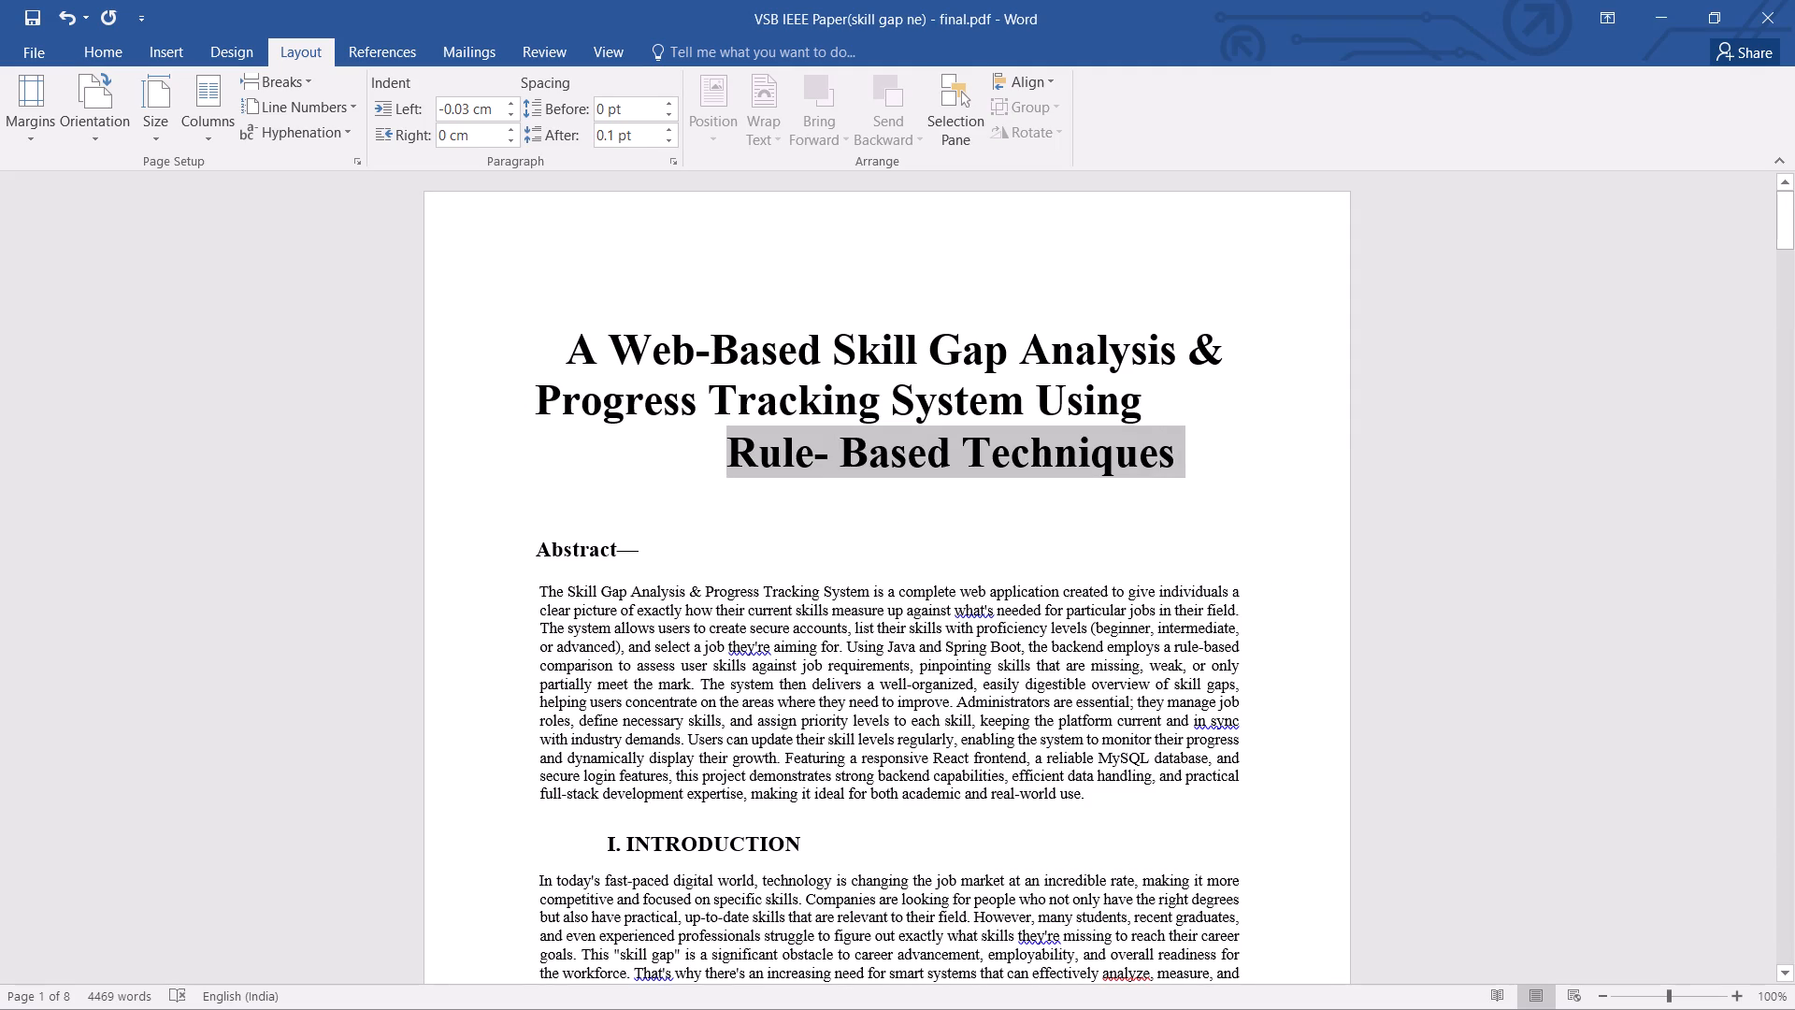
{"action": "left_click_drag", "start_coordinate": [1156, 420], "coordinate": [1090, 390]}
{"action": "key", "text": "BackSpace"}
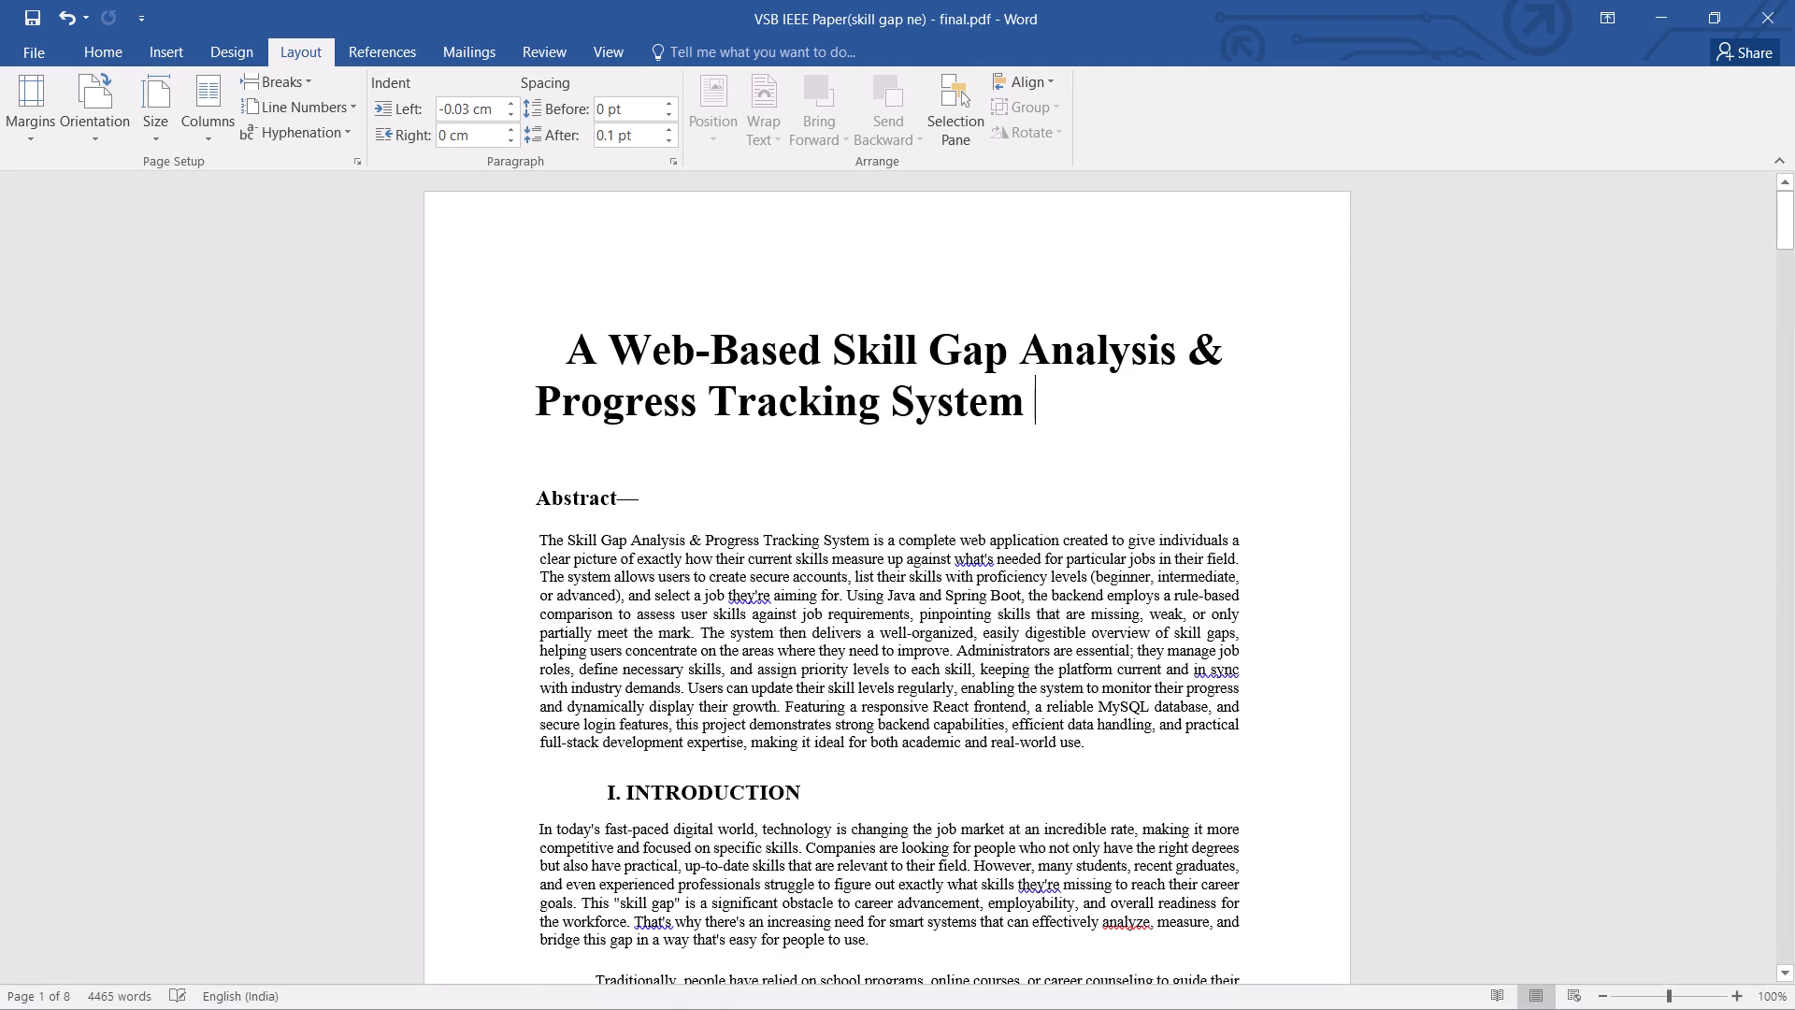
Center the two-line paper title "A Web-Based Skill Gap Analysis & Progress Tracking System" on the page.
{"action": "left_click_drag", "start_coordinate": [562, 342], "coordinate": [1094, 431]}
{"action": "left_click", "coordinate": [21, 50]}
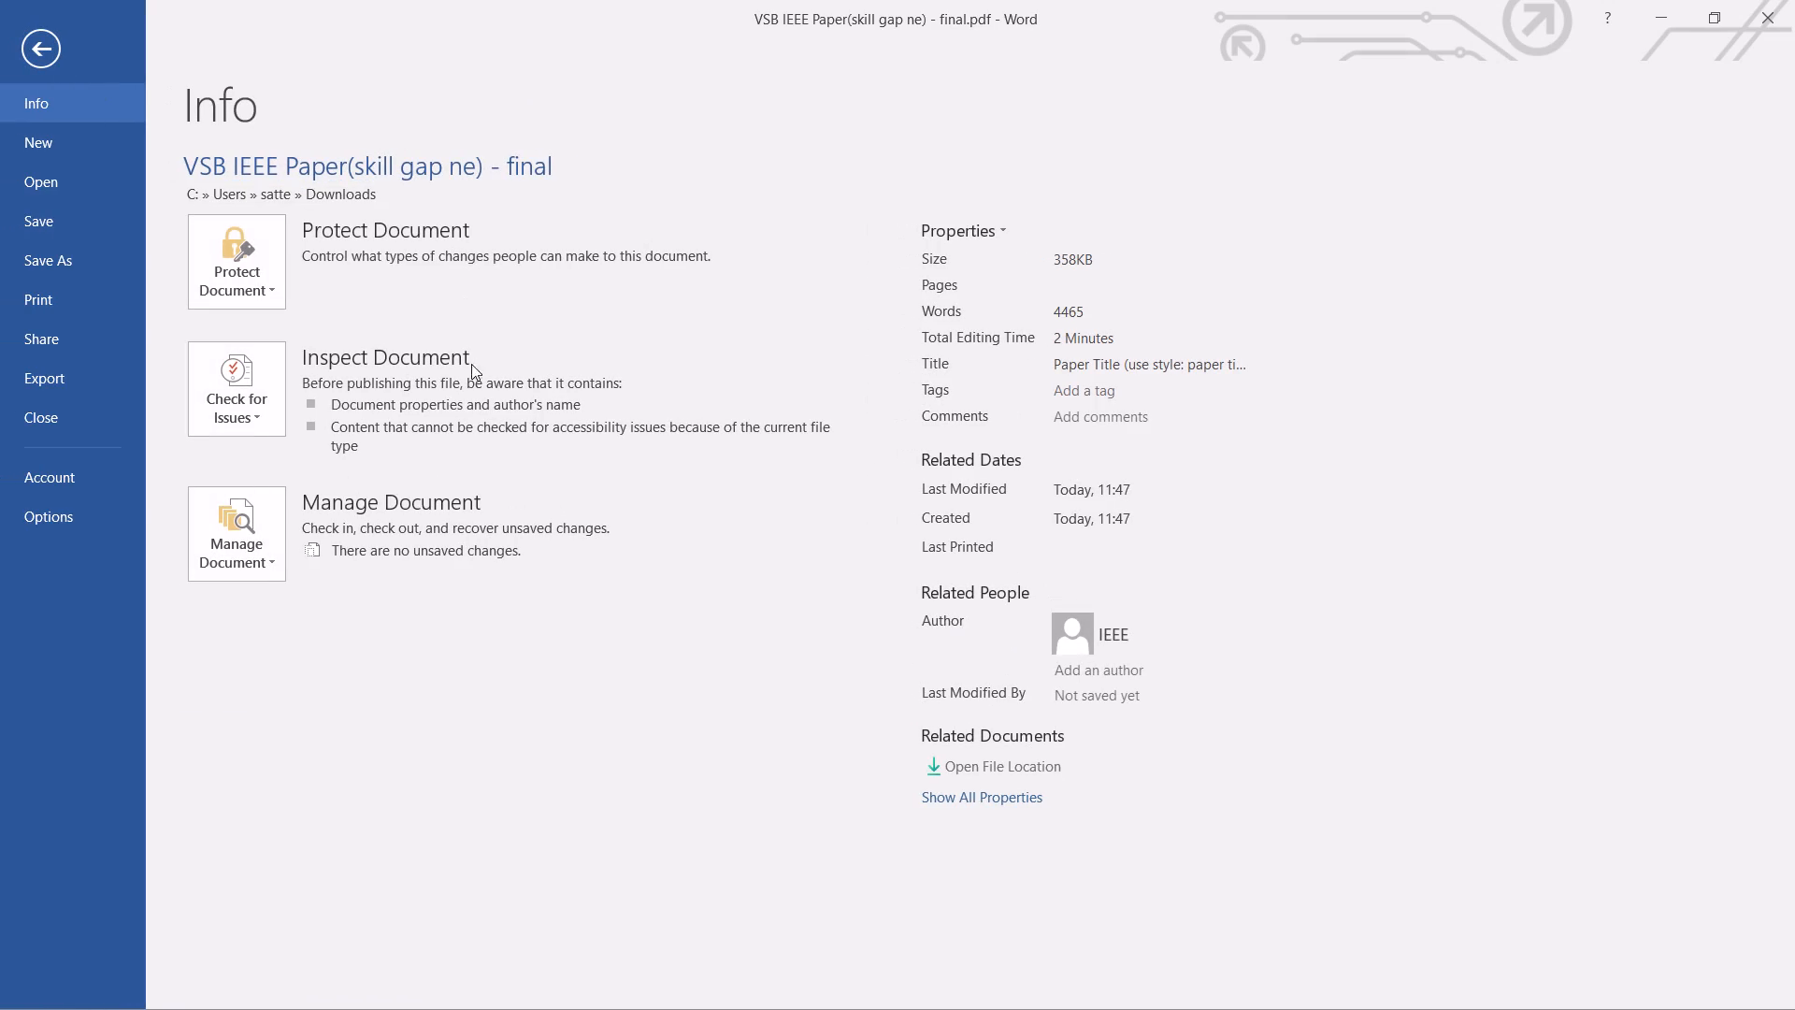
{"action": "left_click", "coordinate": [28, 49]}
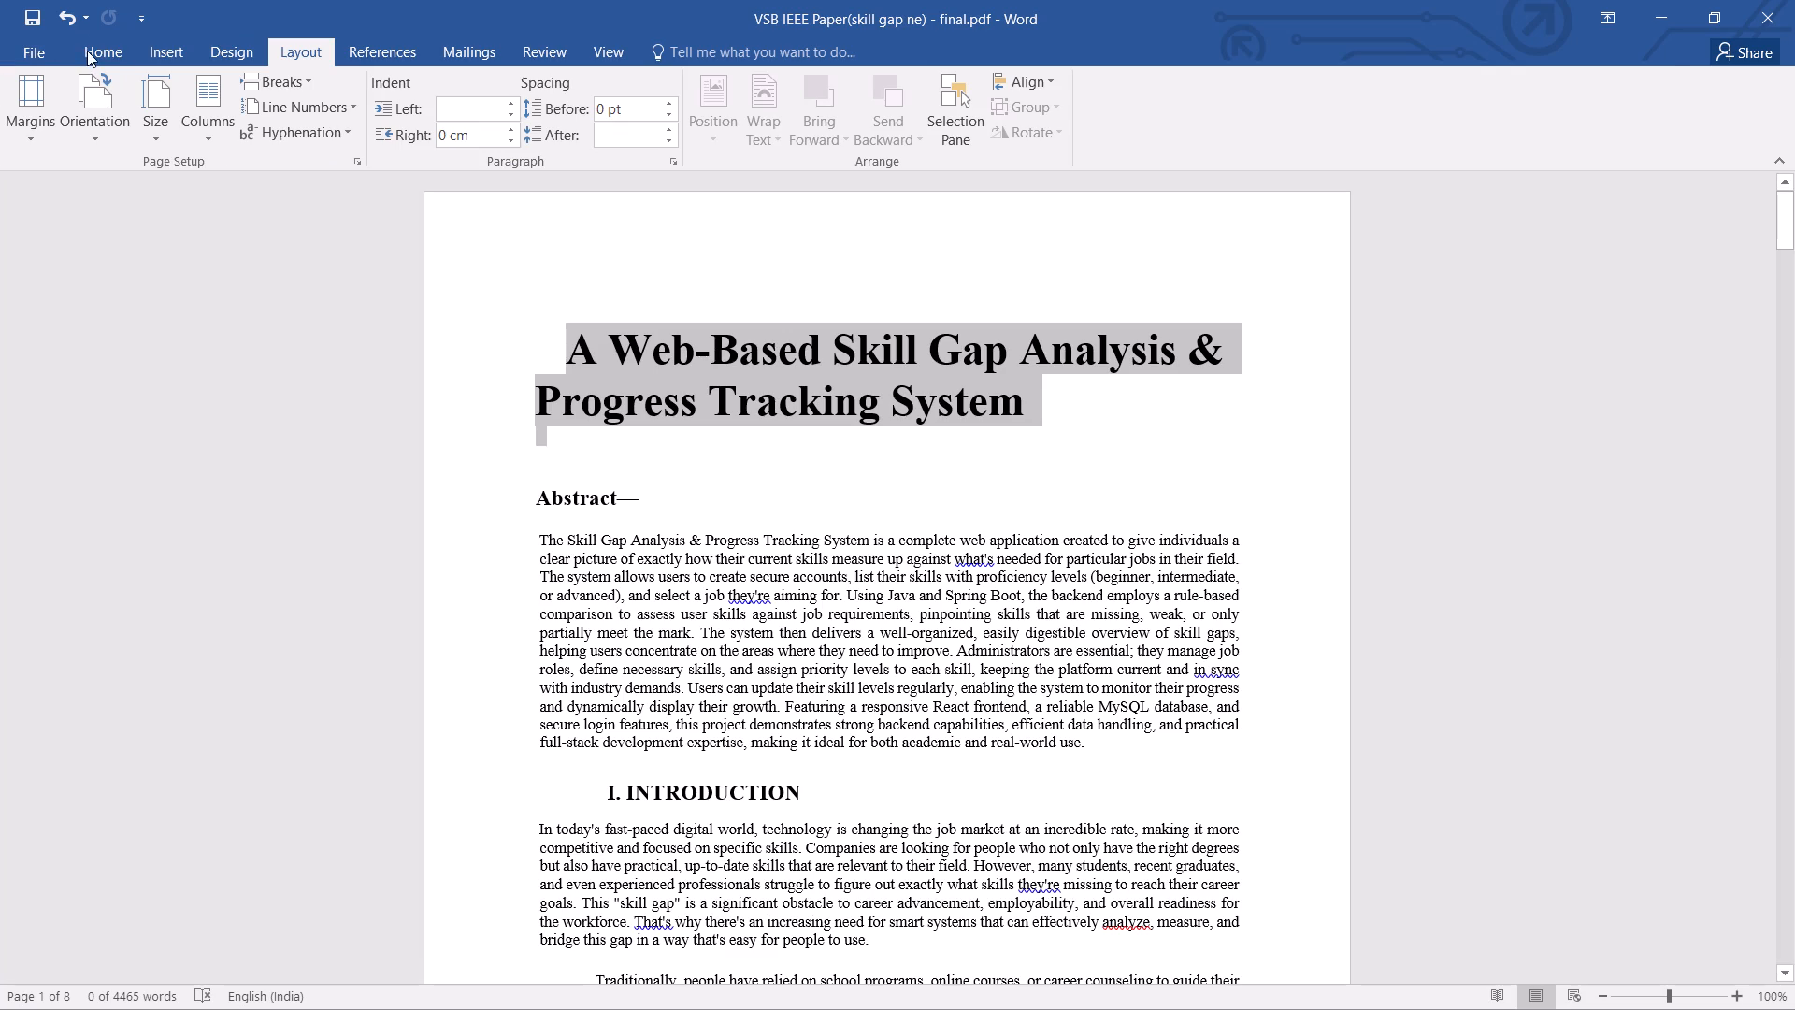
{"action": "left_click", "coordinate": [87, 50]}
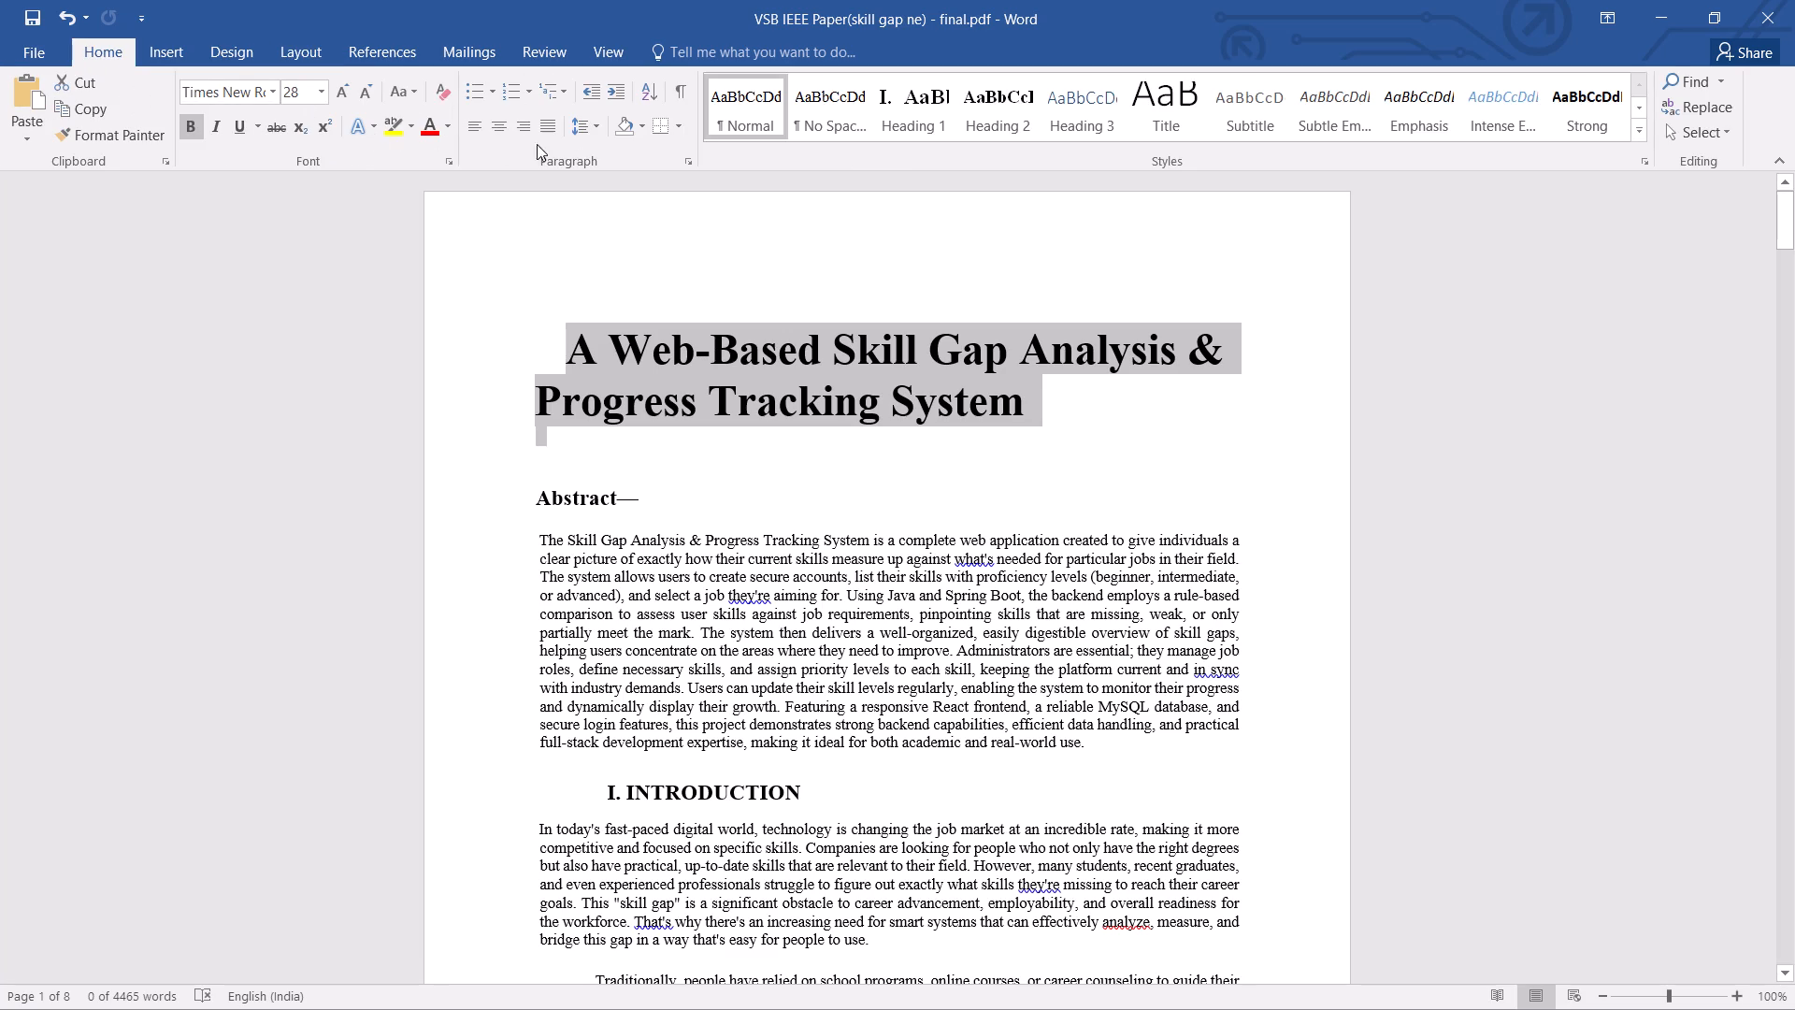
{"action": "left_click", "coordinate": [493, 126]}
Delete one blank line between the paper title and the Abstract heading.
{"action": "left_click", "coordinate": [969, 448]}
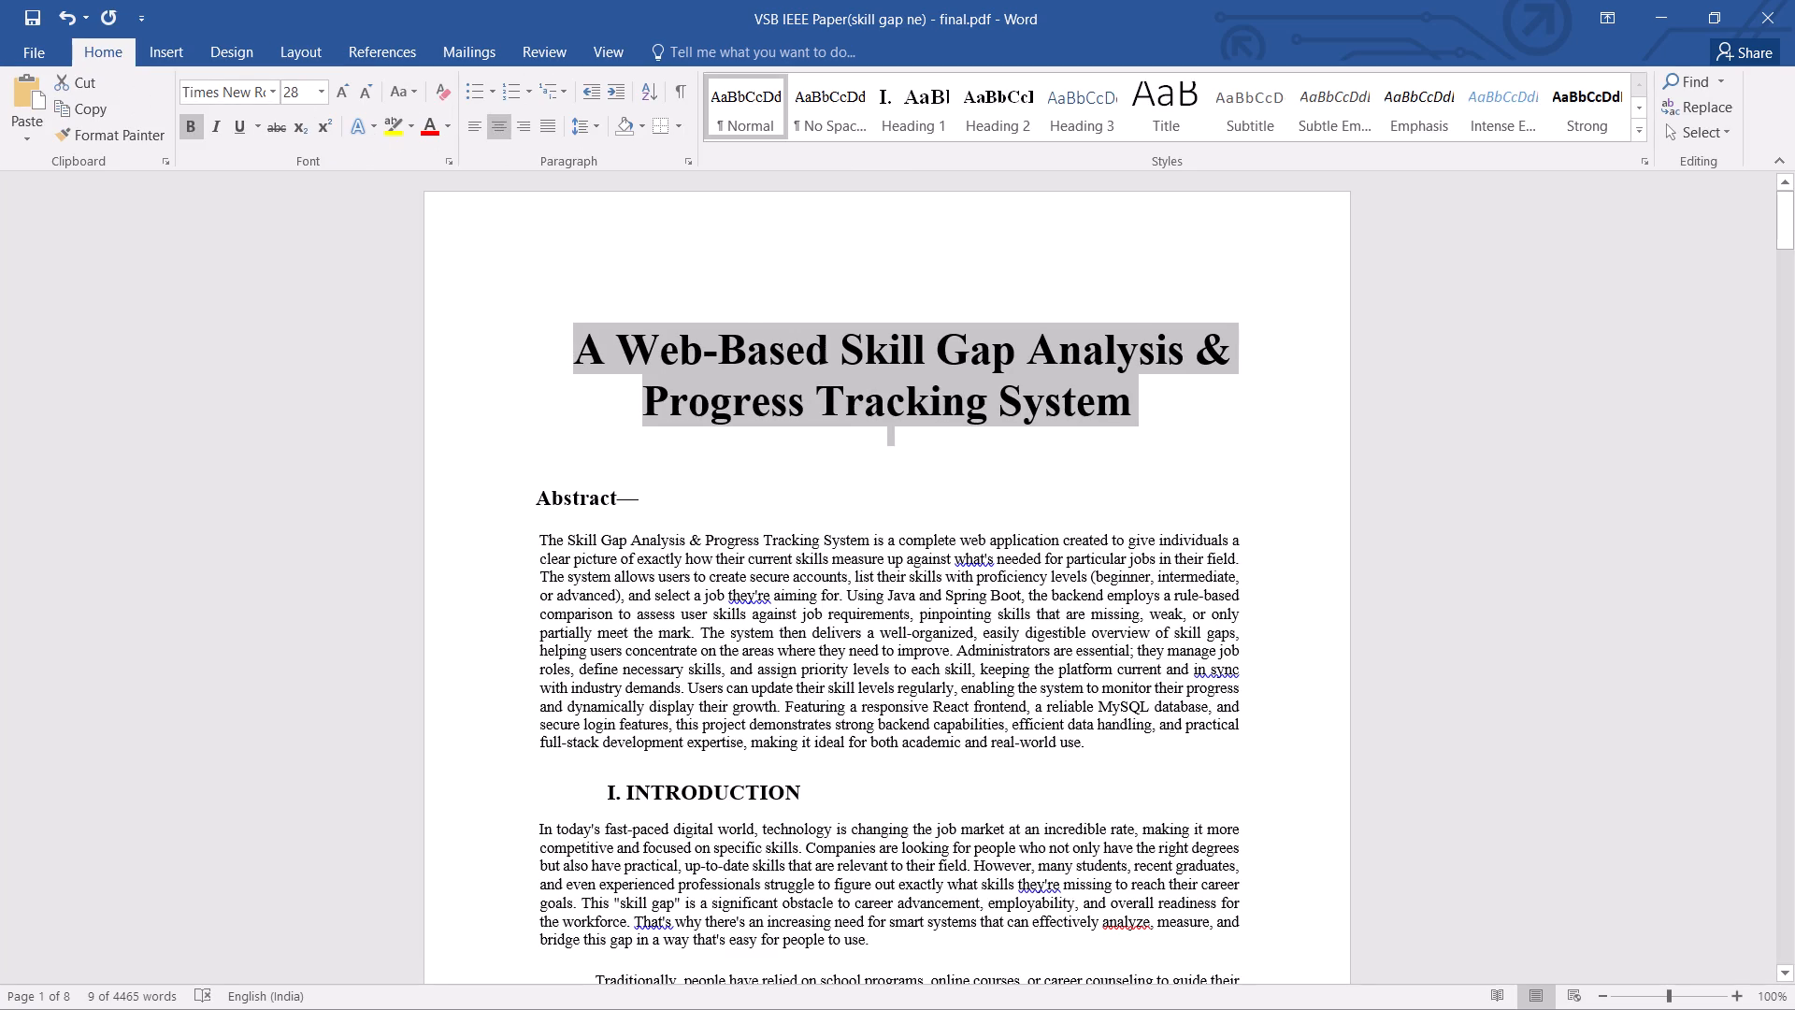
{"action": "key", "text": "BackSpace"}
{"action": "key", "text": "BackSpace"}
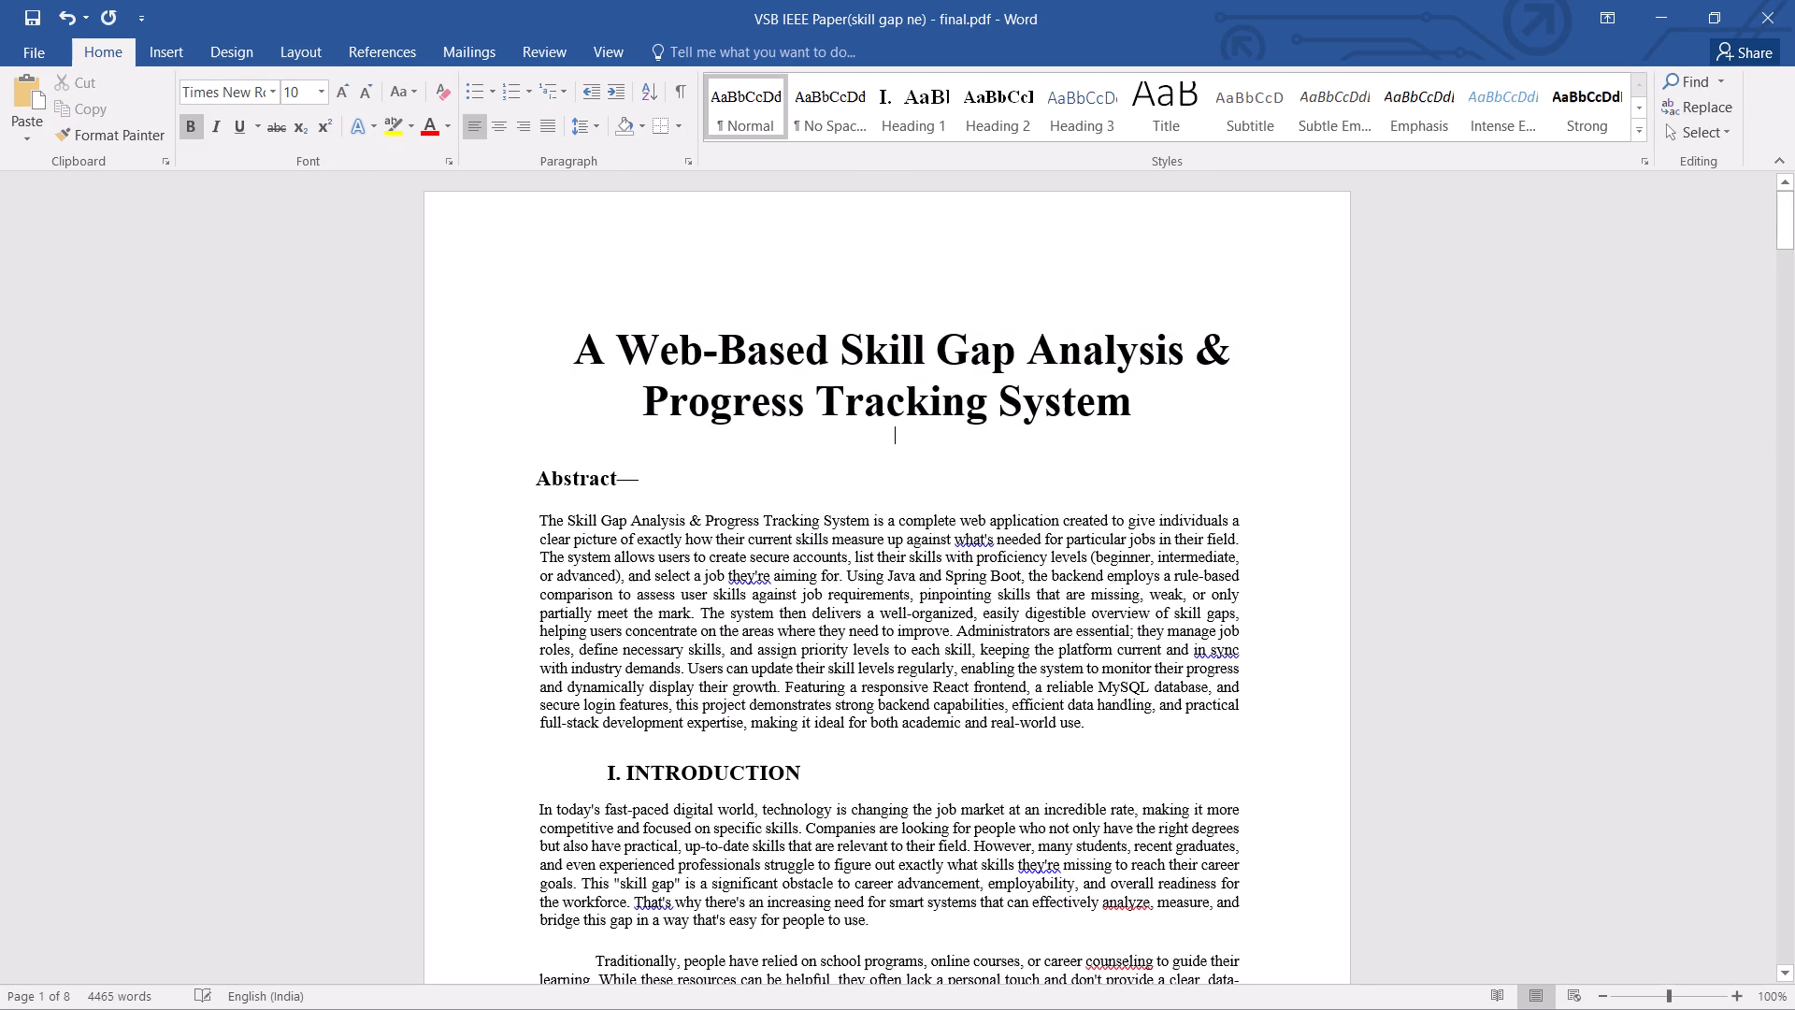
Remove the trailing dash from the Abstract heading so that it reads "Abstract".
{"action": "left_click", "coordinate": [637, 483]}
{"action": "key", "text": "BackSpace"}
{"action": "key", "text": "BackSpace"}
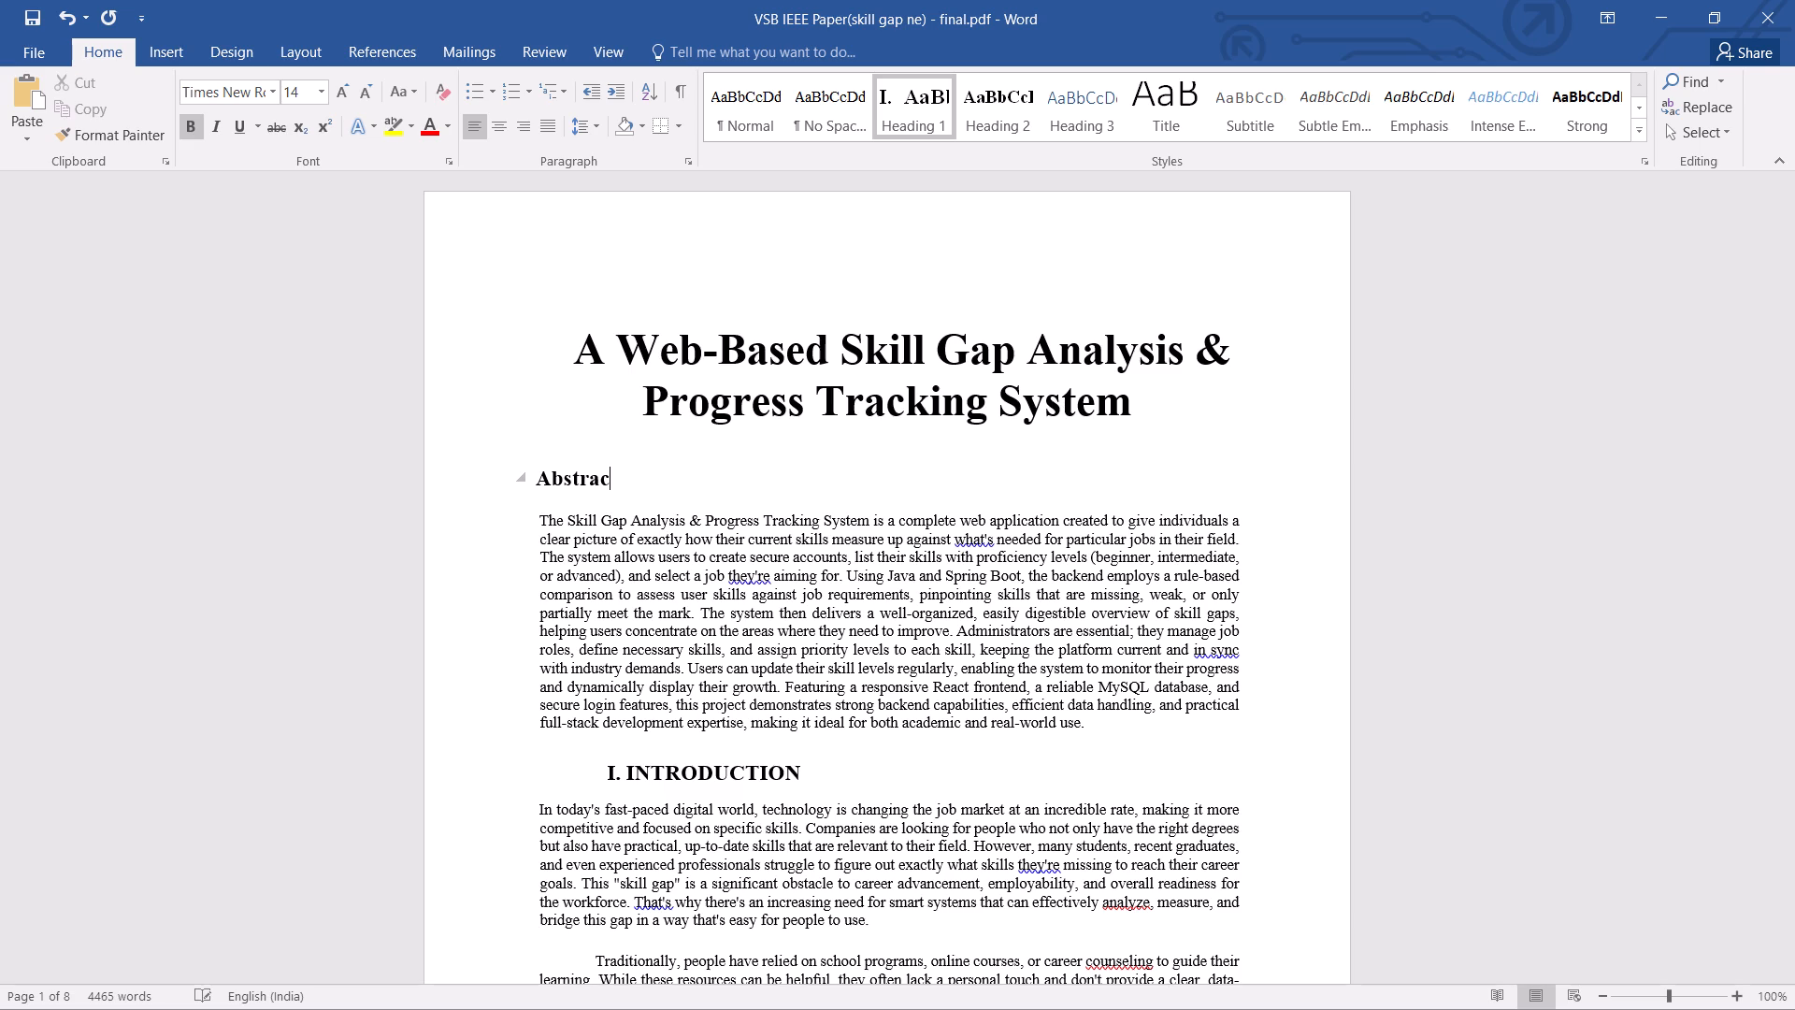
{"action": "key", "text": "t"}
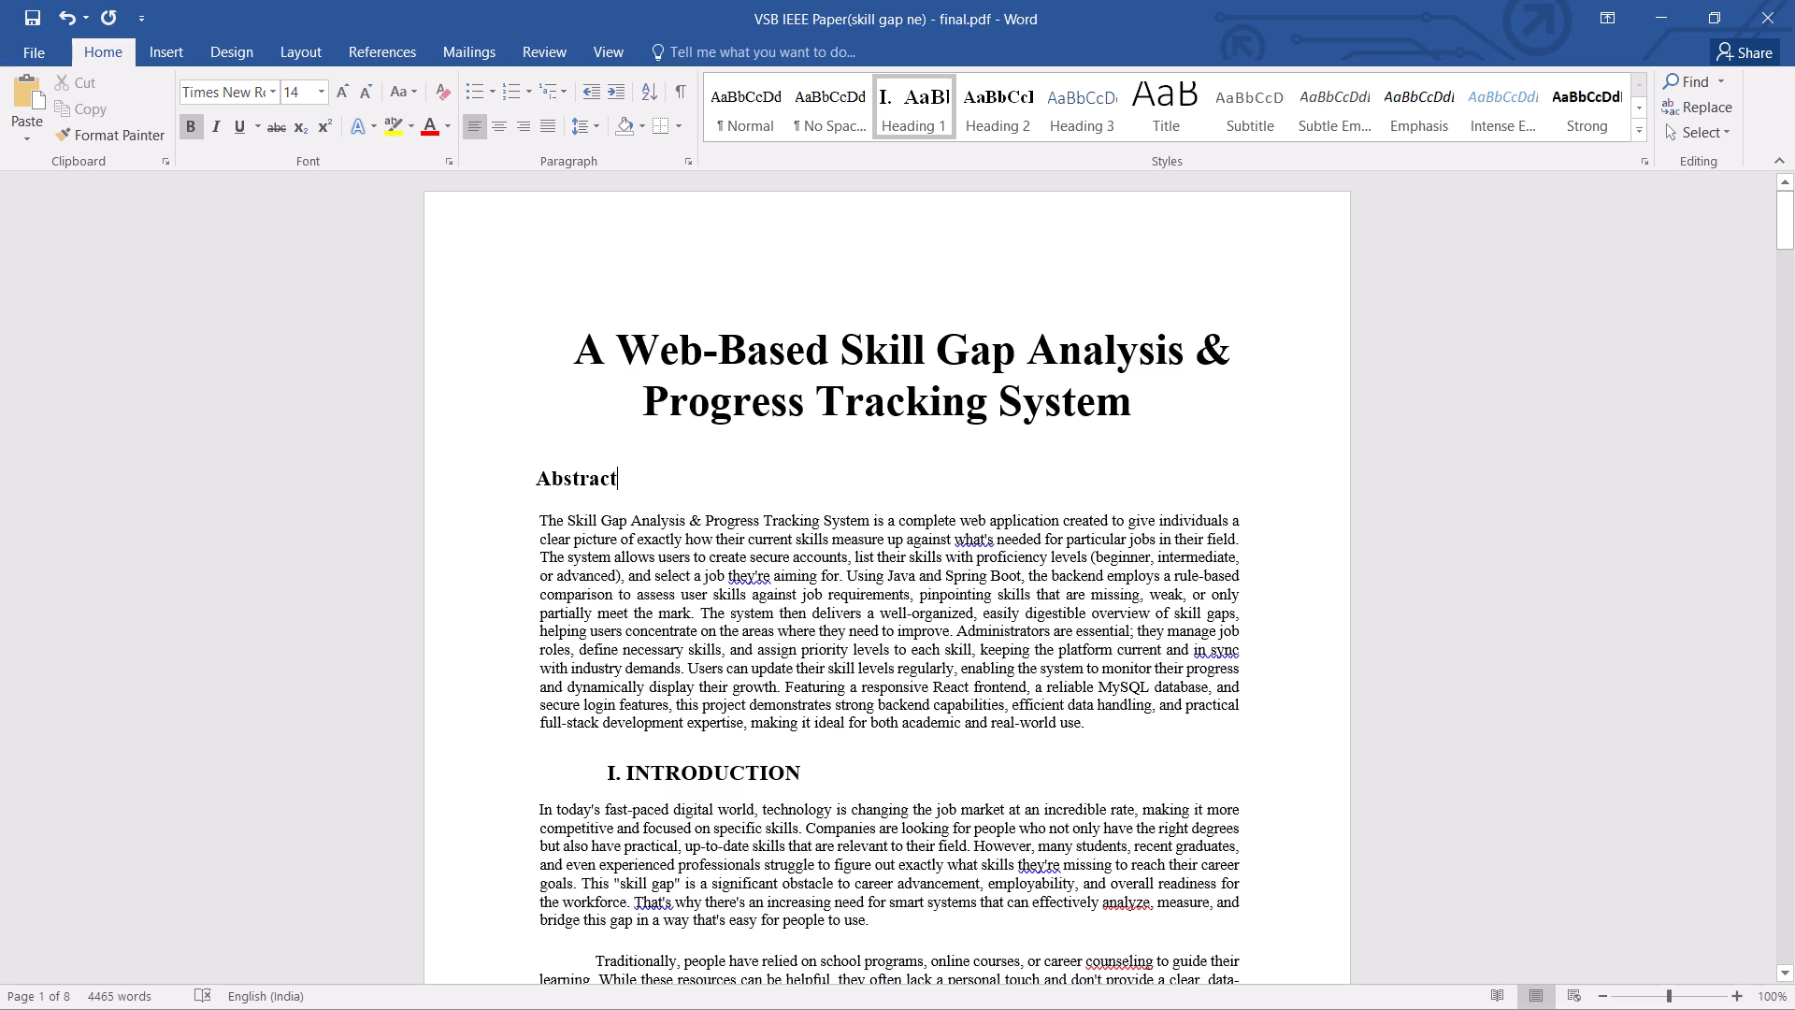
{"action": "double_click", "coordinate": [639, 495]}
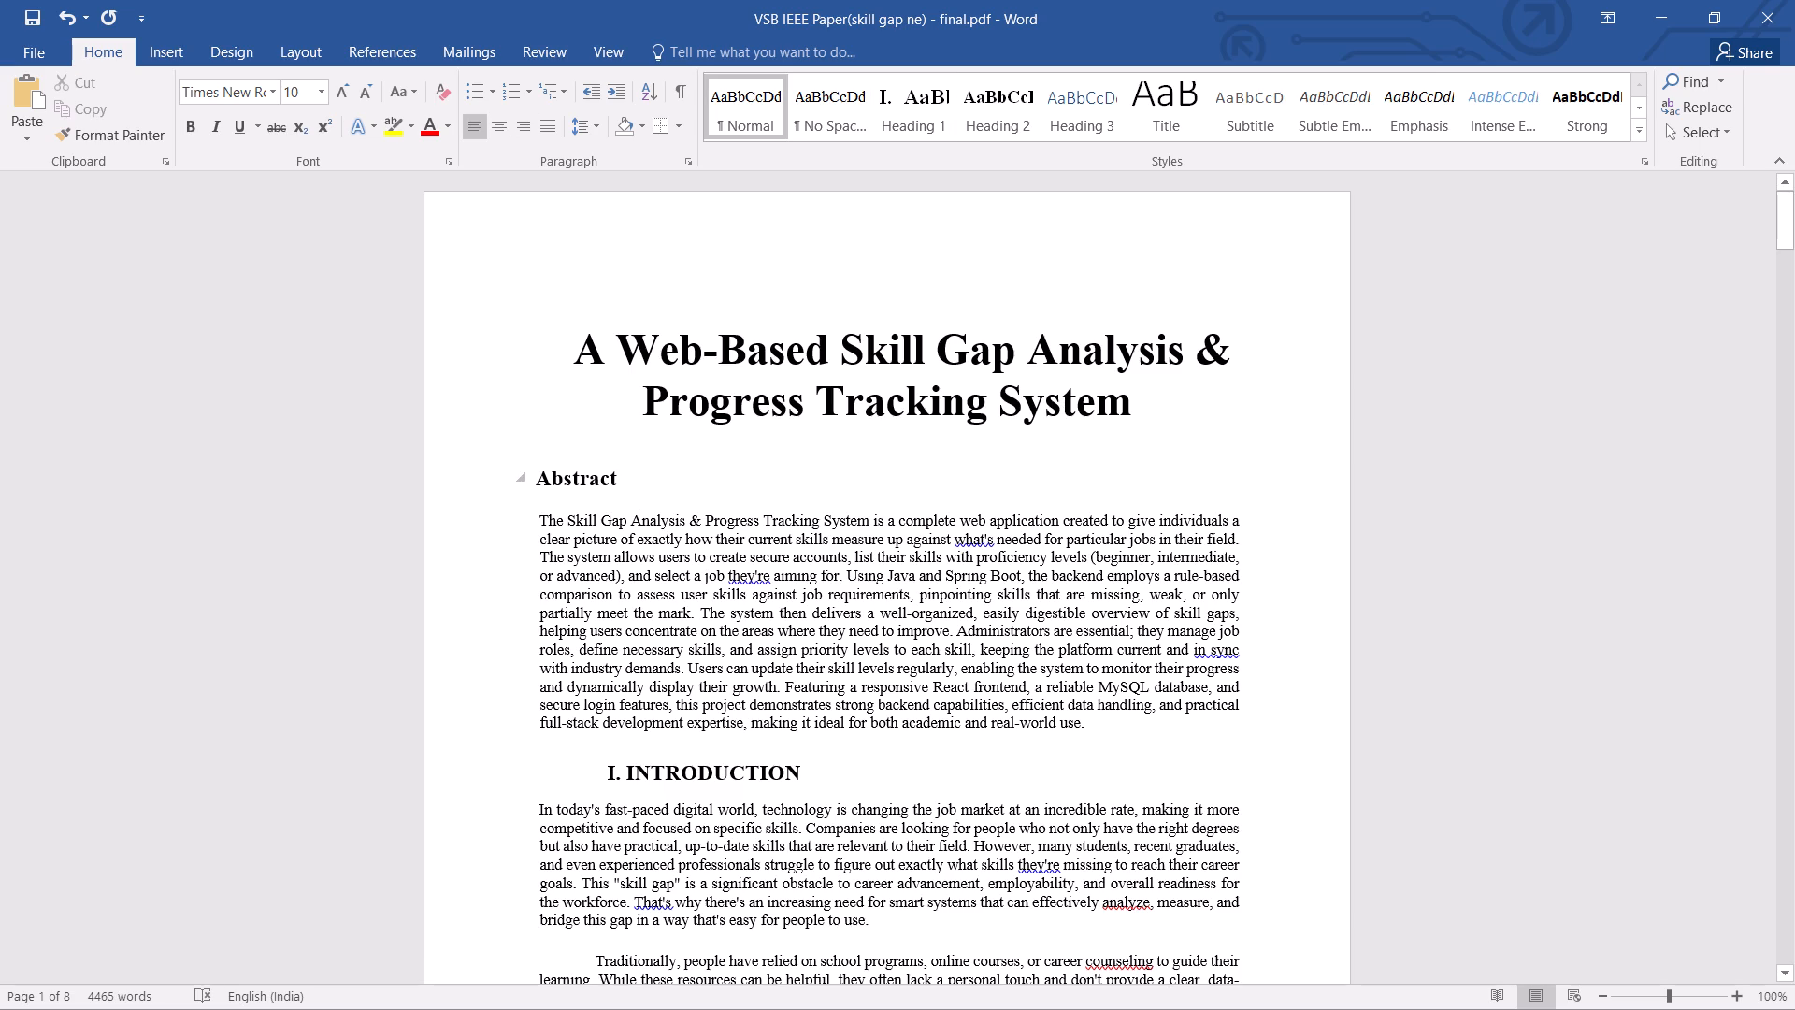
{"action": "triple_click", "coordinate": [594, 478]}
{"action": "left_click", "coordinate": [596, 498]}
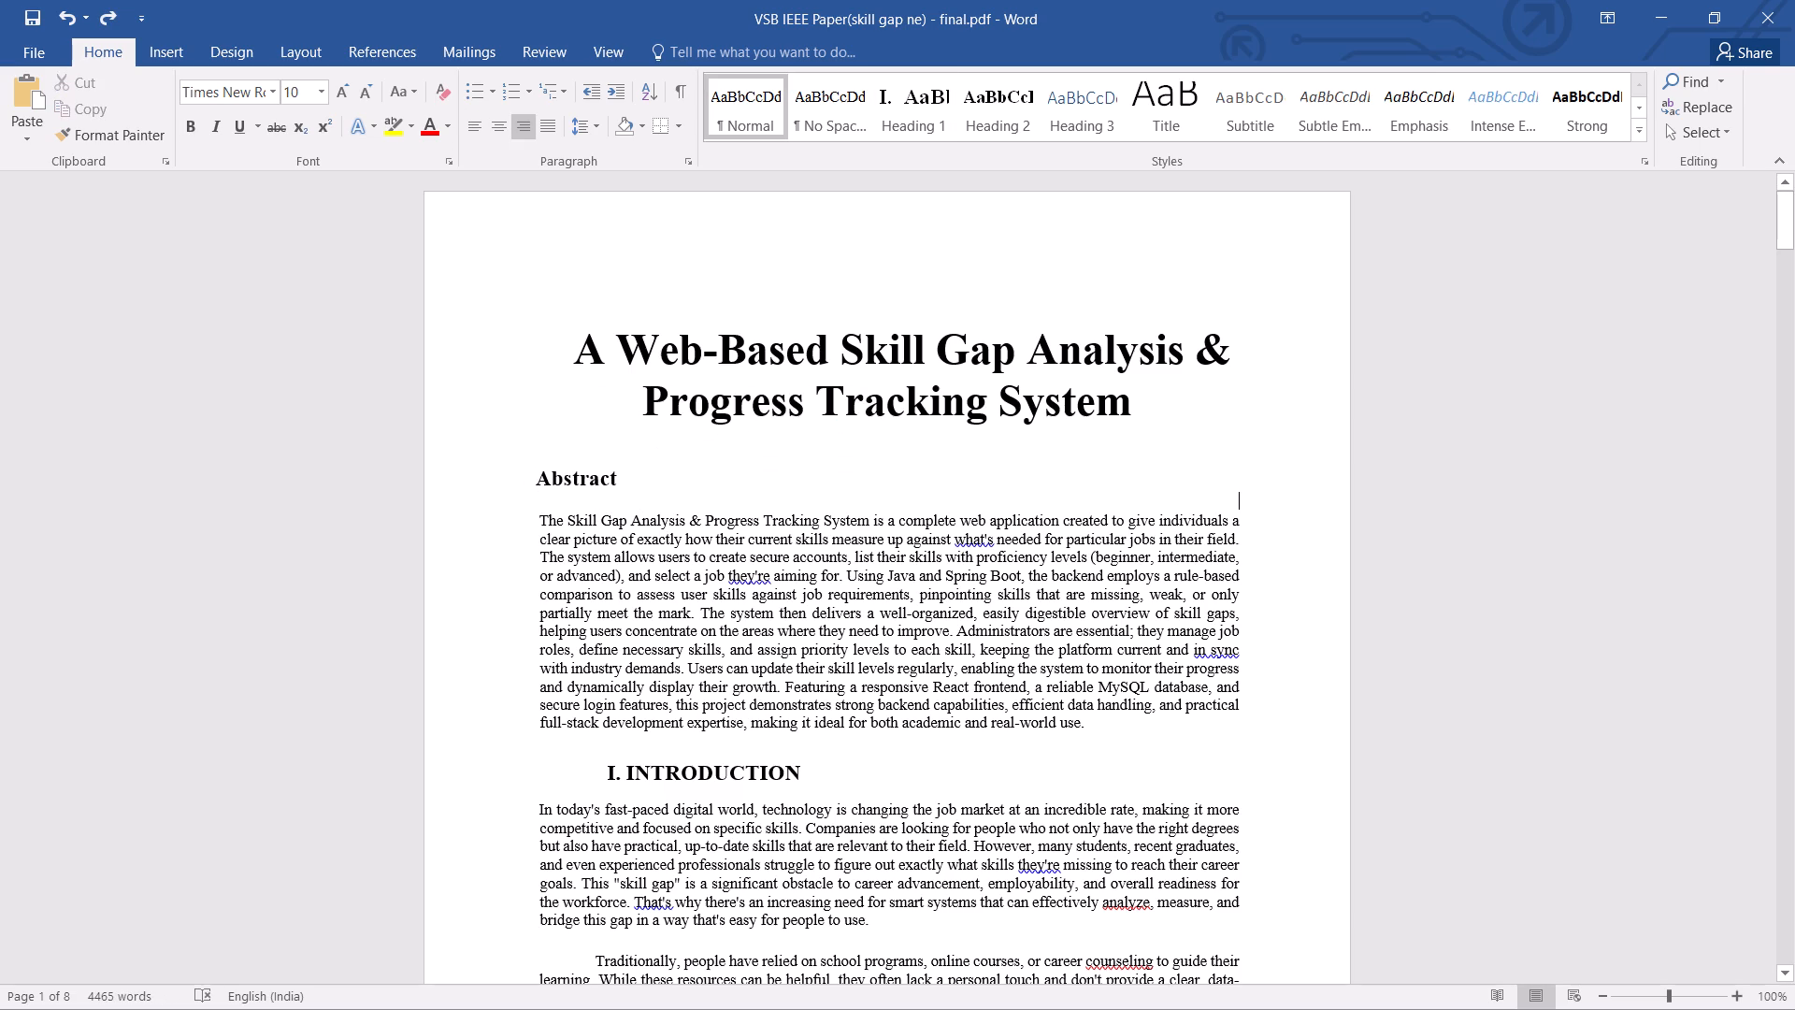
Set the font size of the abstract paragraph to 12.
{"action": "scroll", "coordinate": [641, 541], "scroll_direction": "down", "scroll_amount": 1}
{"action": "left_click", "coordinate": [759, 513]}
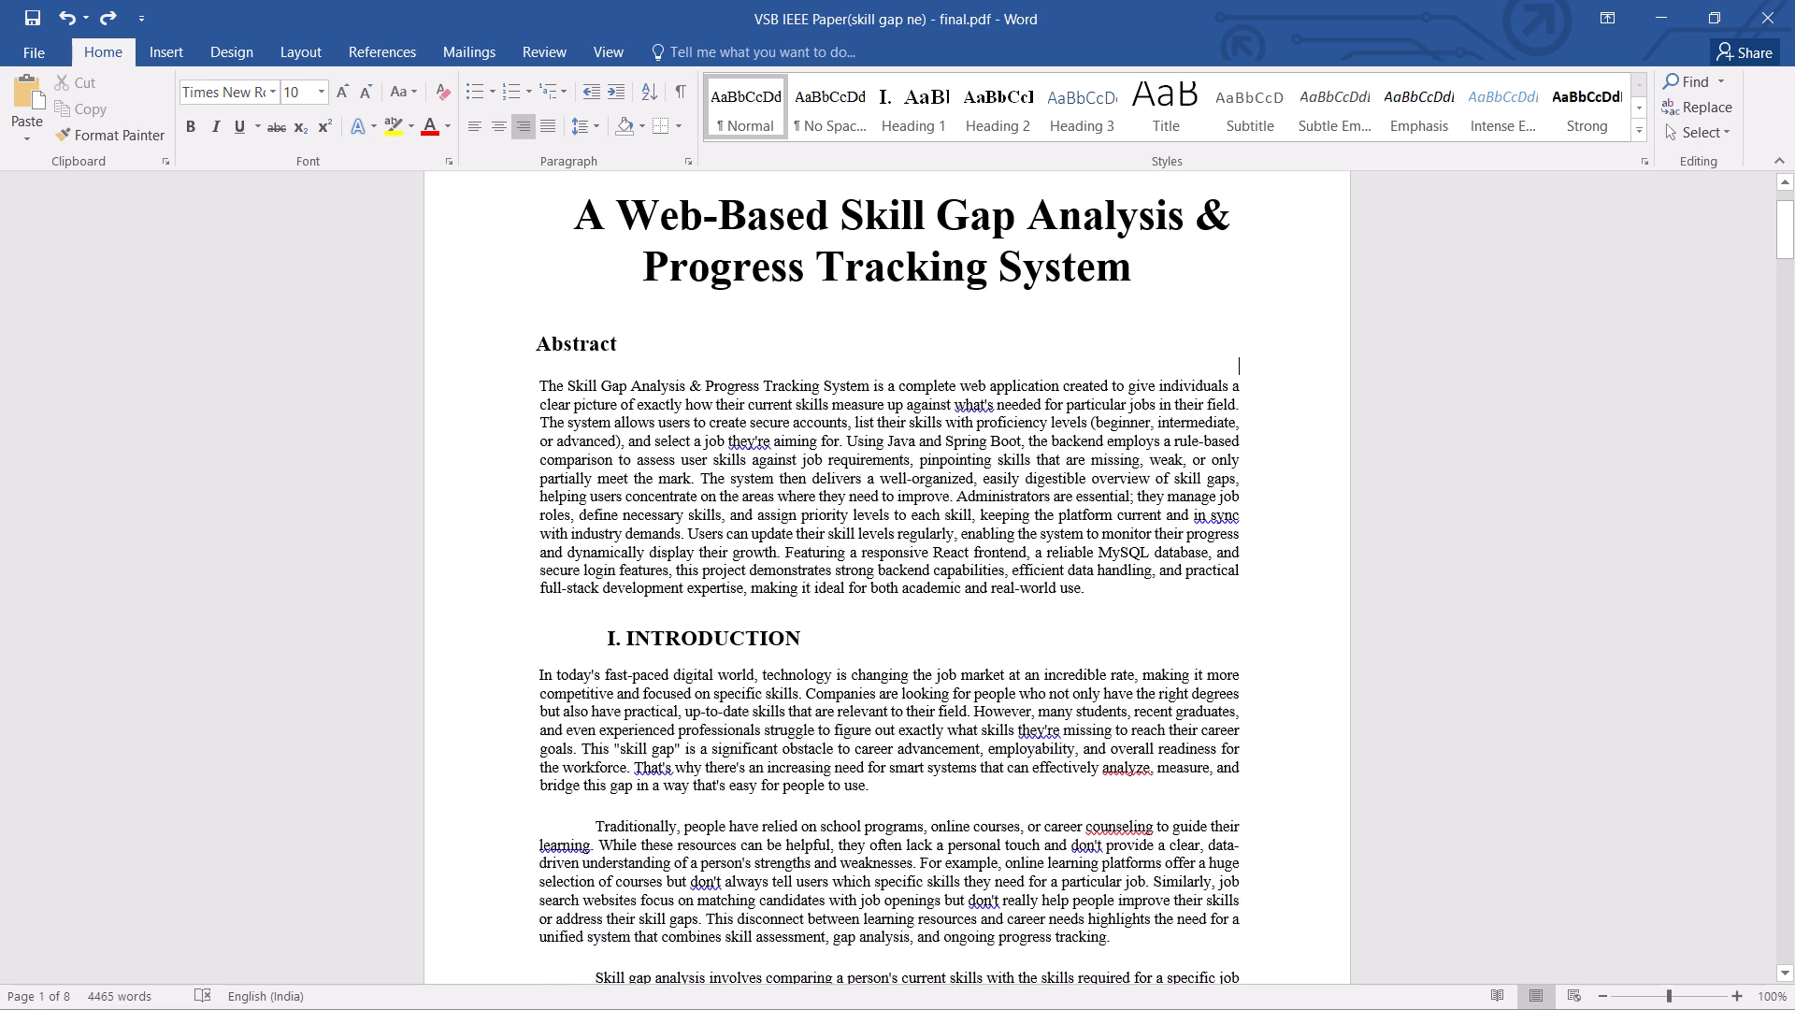
{"action": "triple_click", "coordinate": [759, 513]}
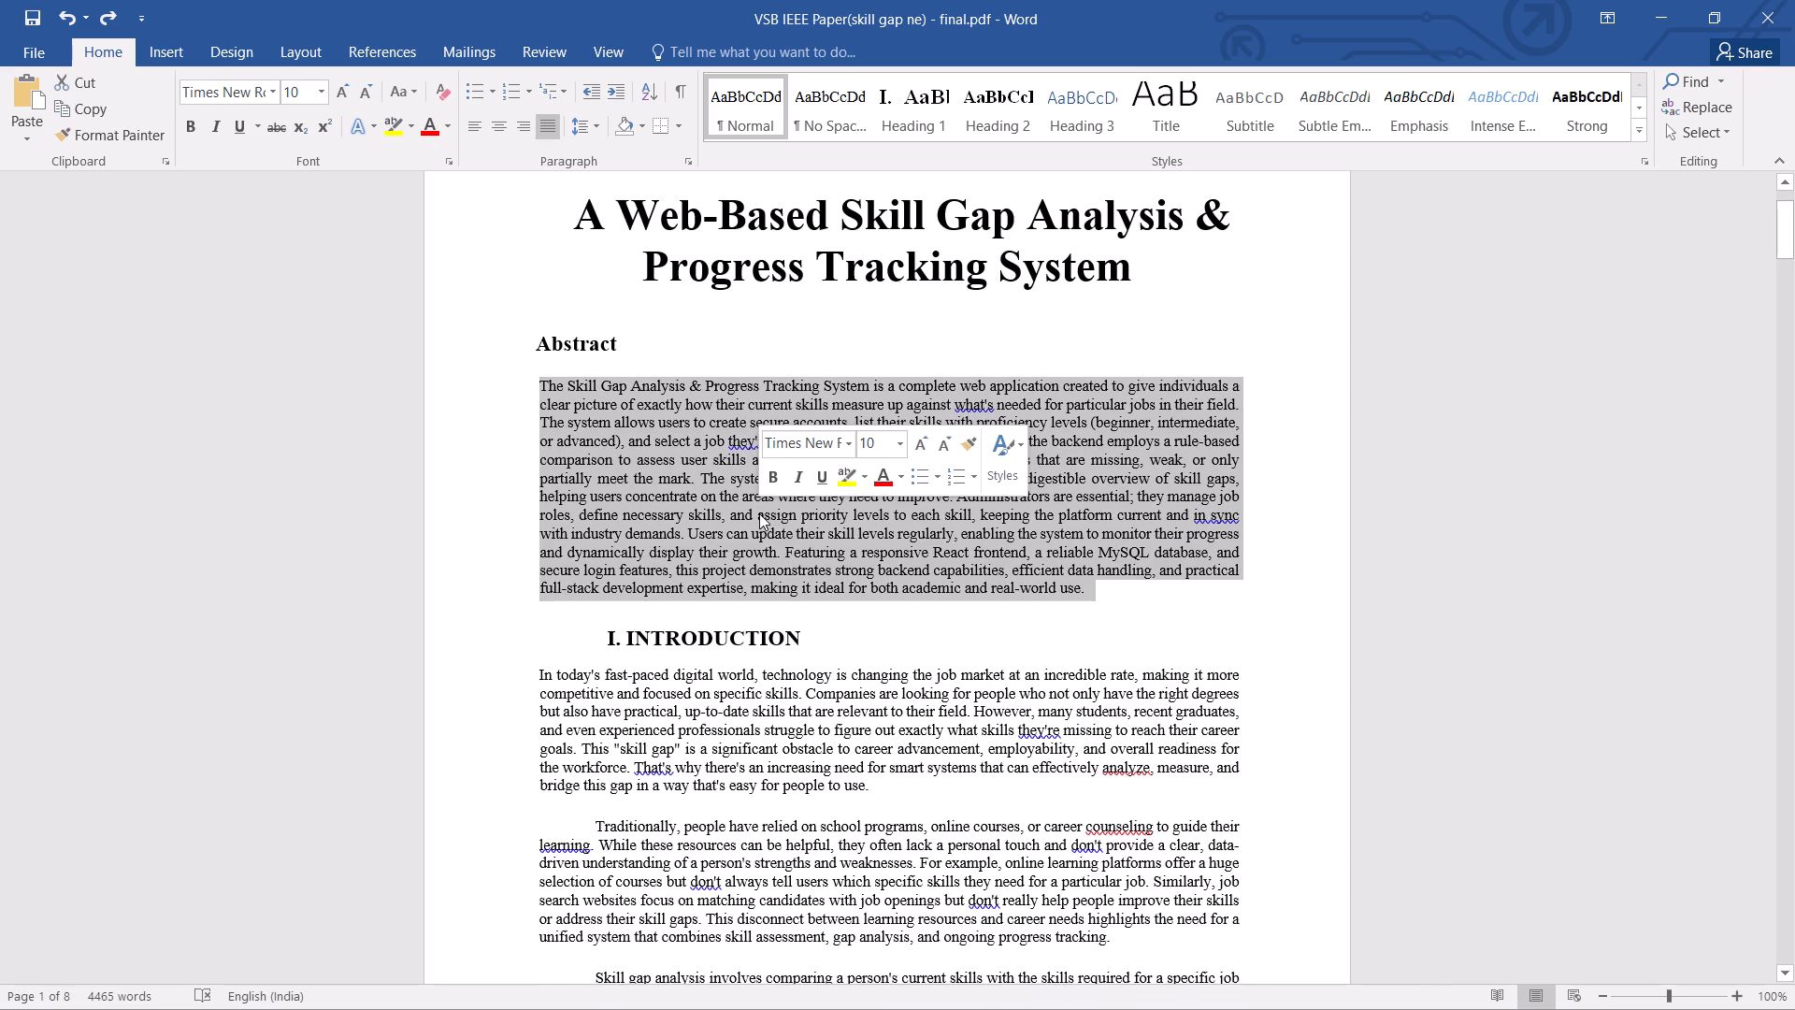
{"action": "left_click", "coordinate": [309, 89]}
{"action": "type", "text": "12"}
{"action": "key", "text": "Return"}
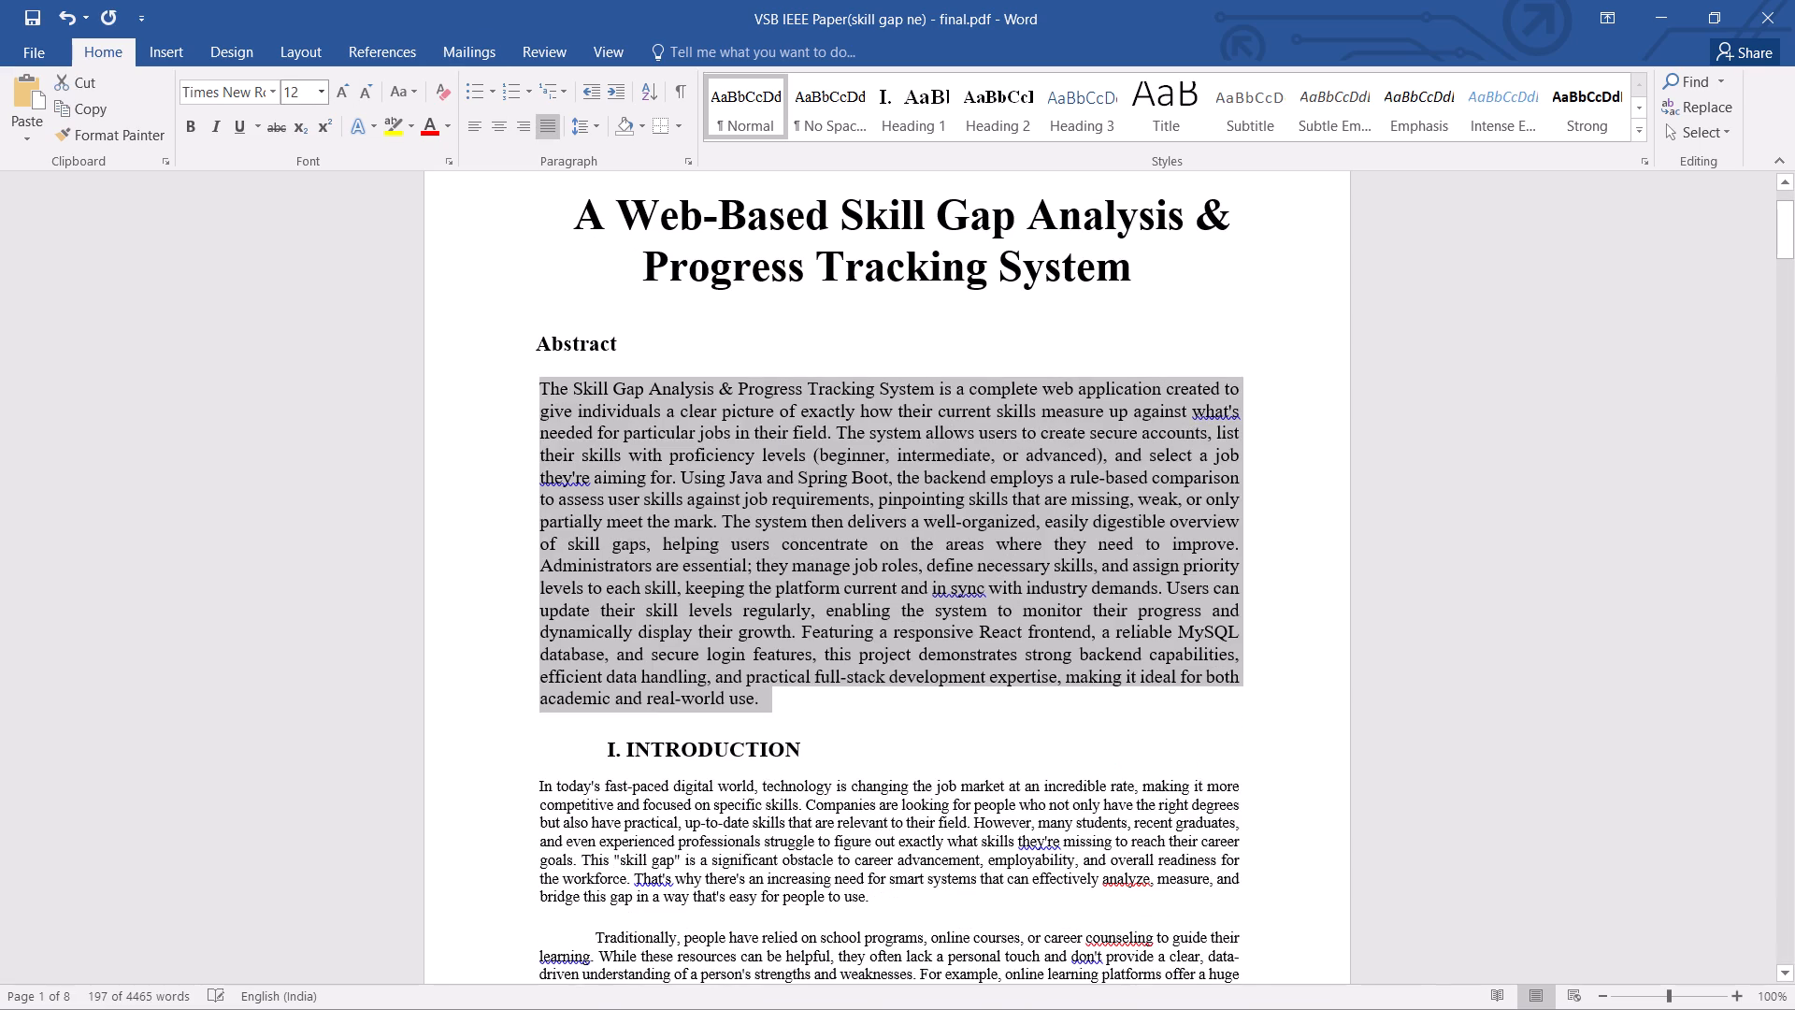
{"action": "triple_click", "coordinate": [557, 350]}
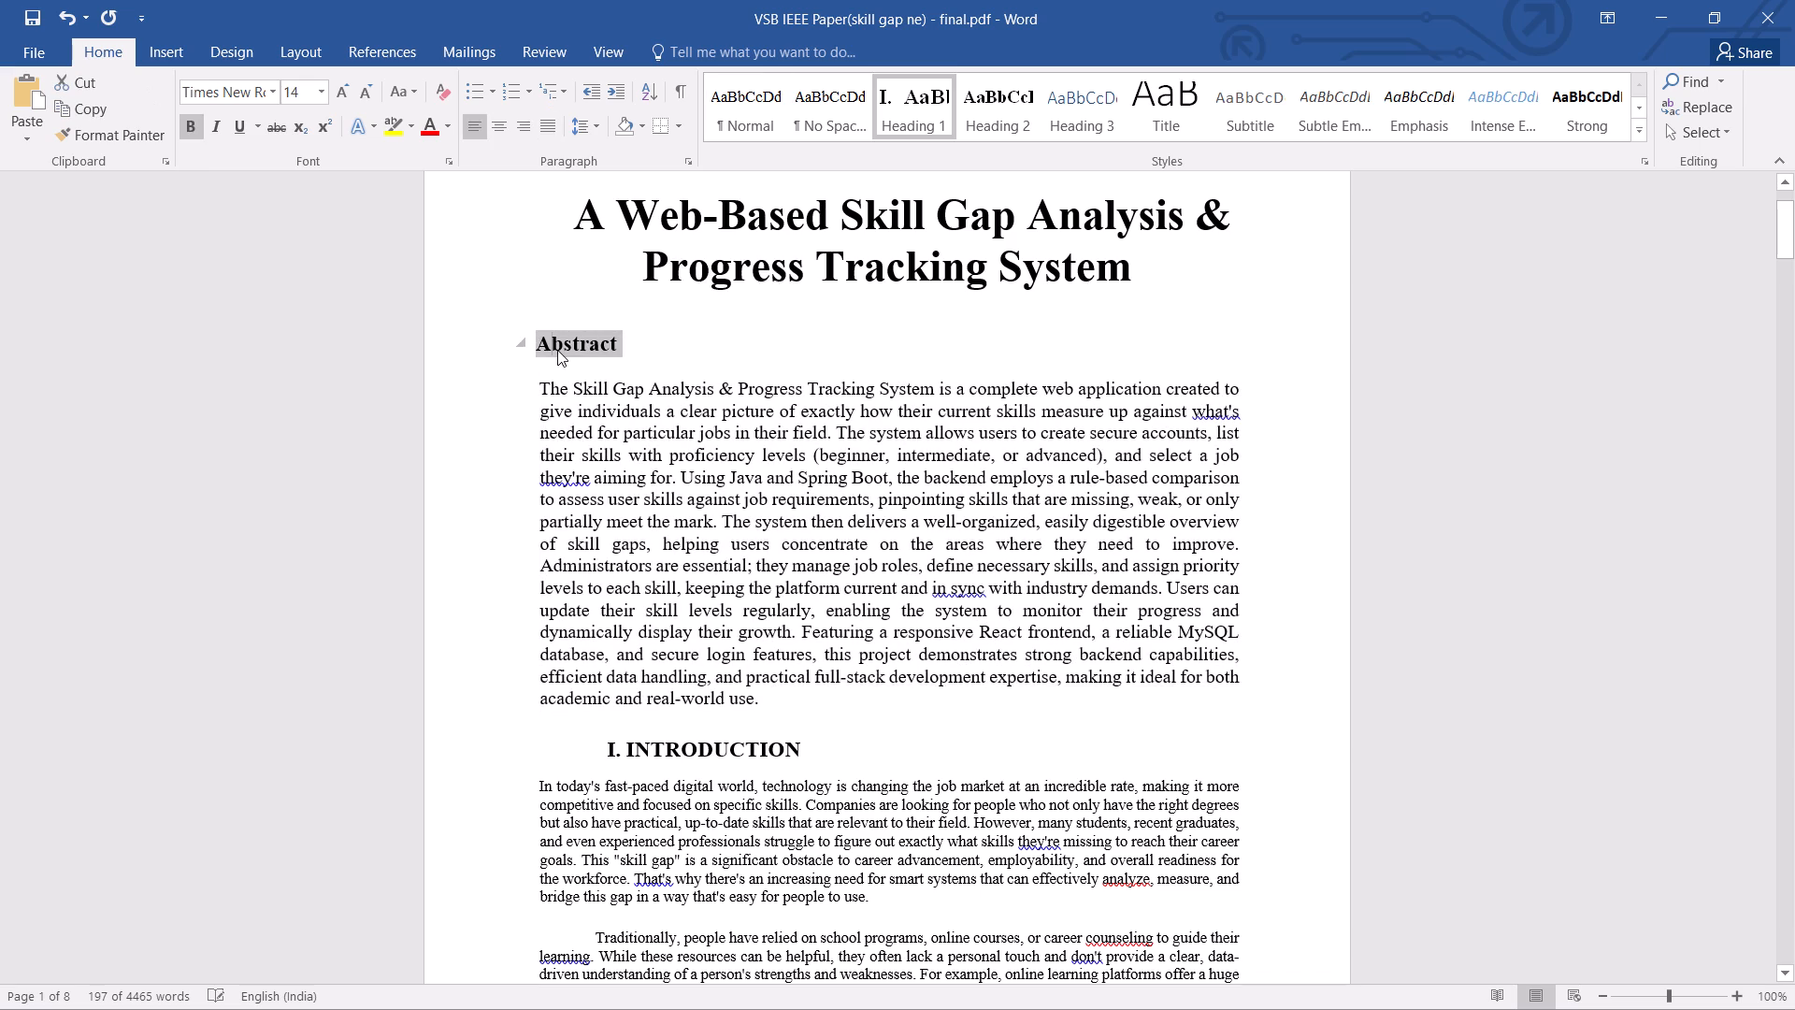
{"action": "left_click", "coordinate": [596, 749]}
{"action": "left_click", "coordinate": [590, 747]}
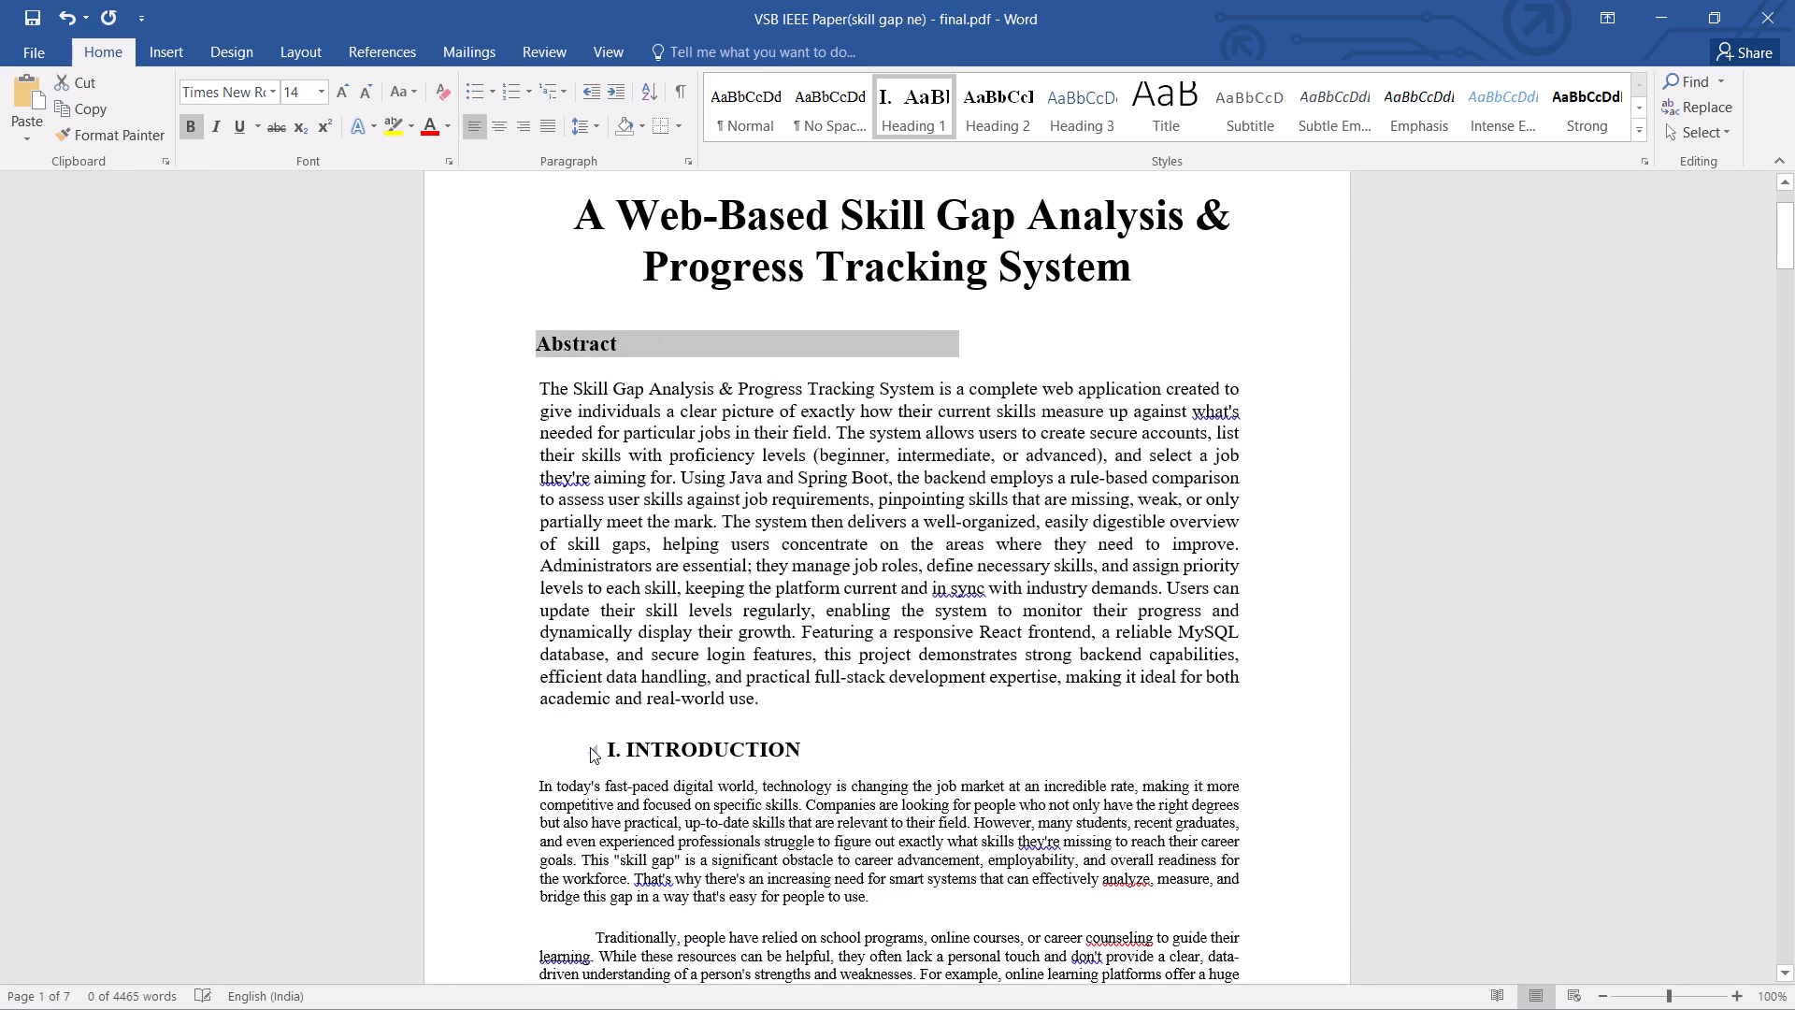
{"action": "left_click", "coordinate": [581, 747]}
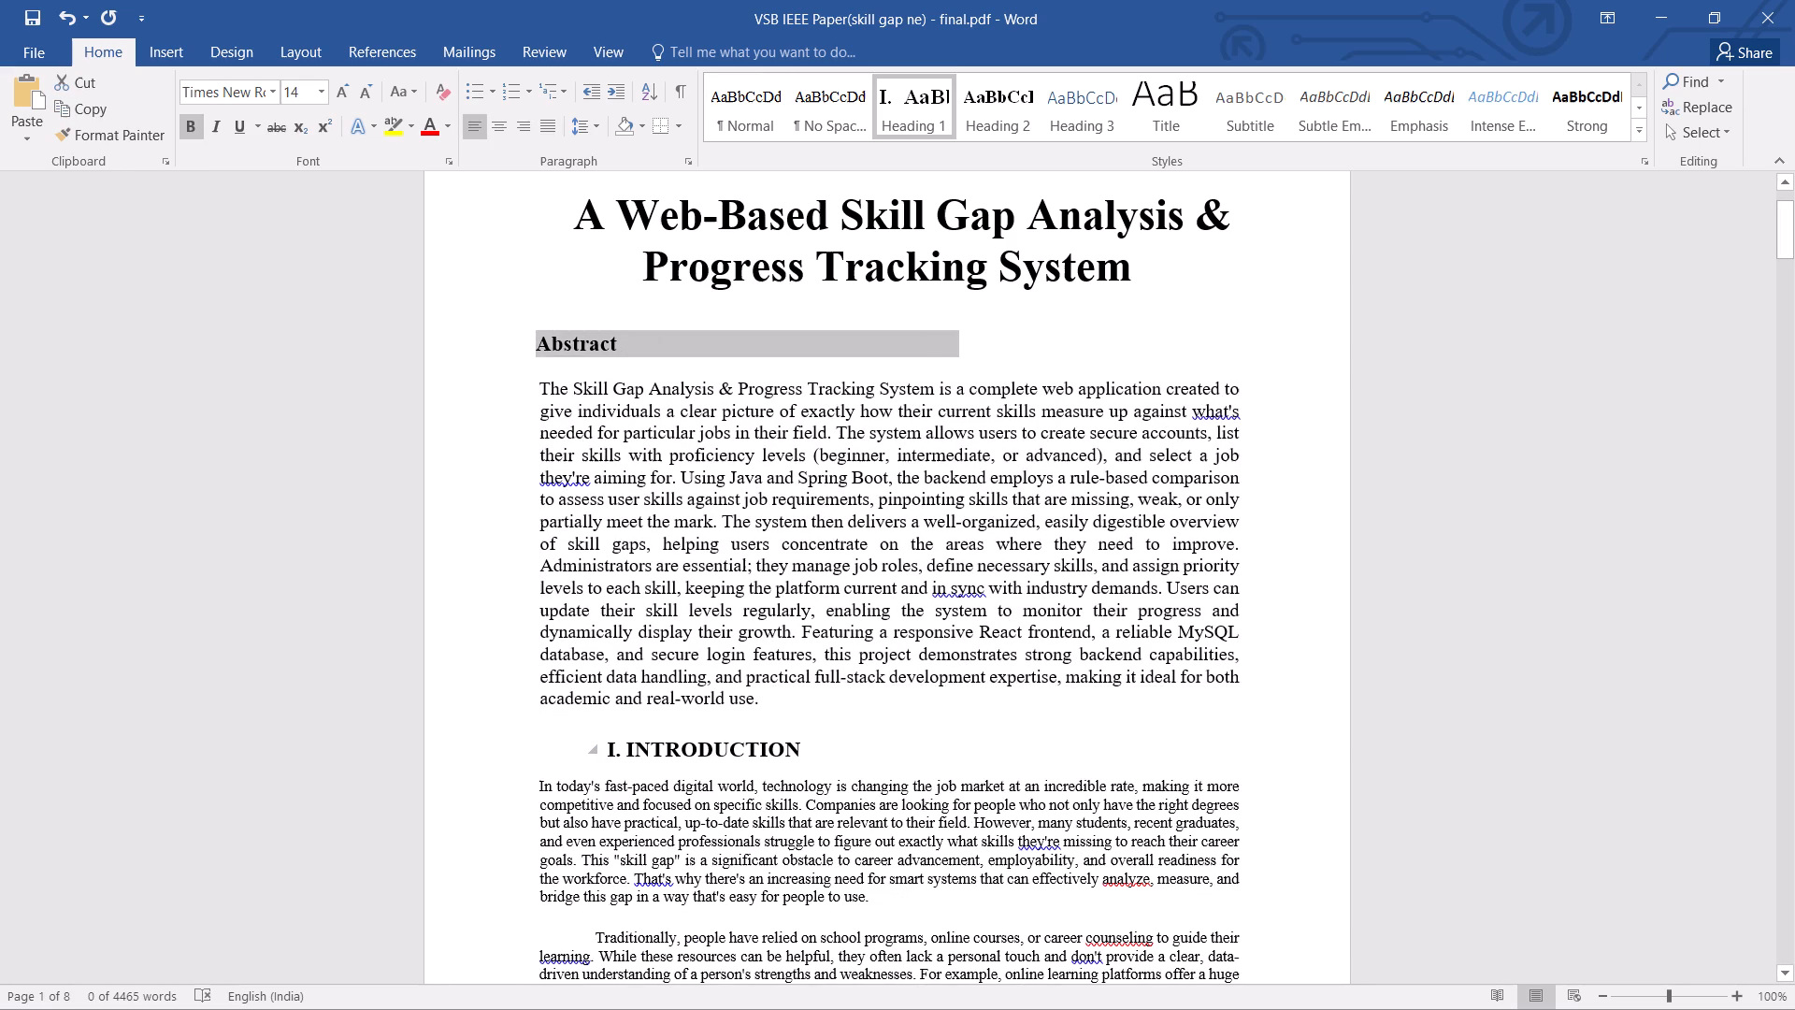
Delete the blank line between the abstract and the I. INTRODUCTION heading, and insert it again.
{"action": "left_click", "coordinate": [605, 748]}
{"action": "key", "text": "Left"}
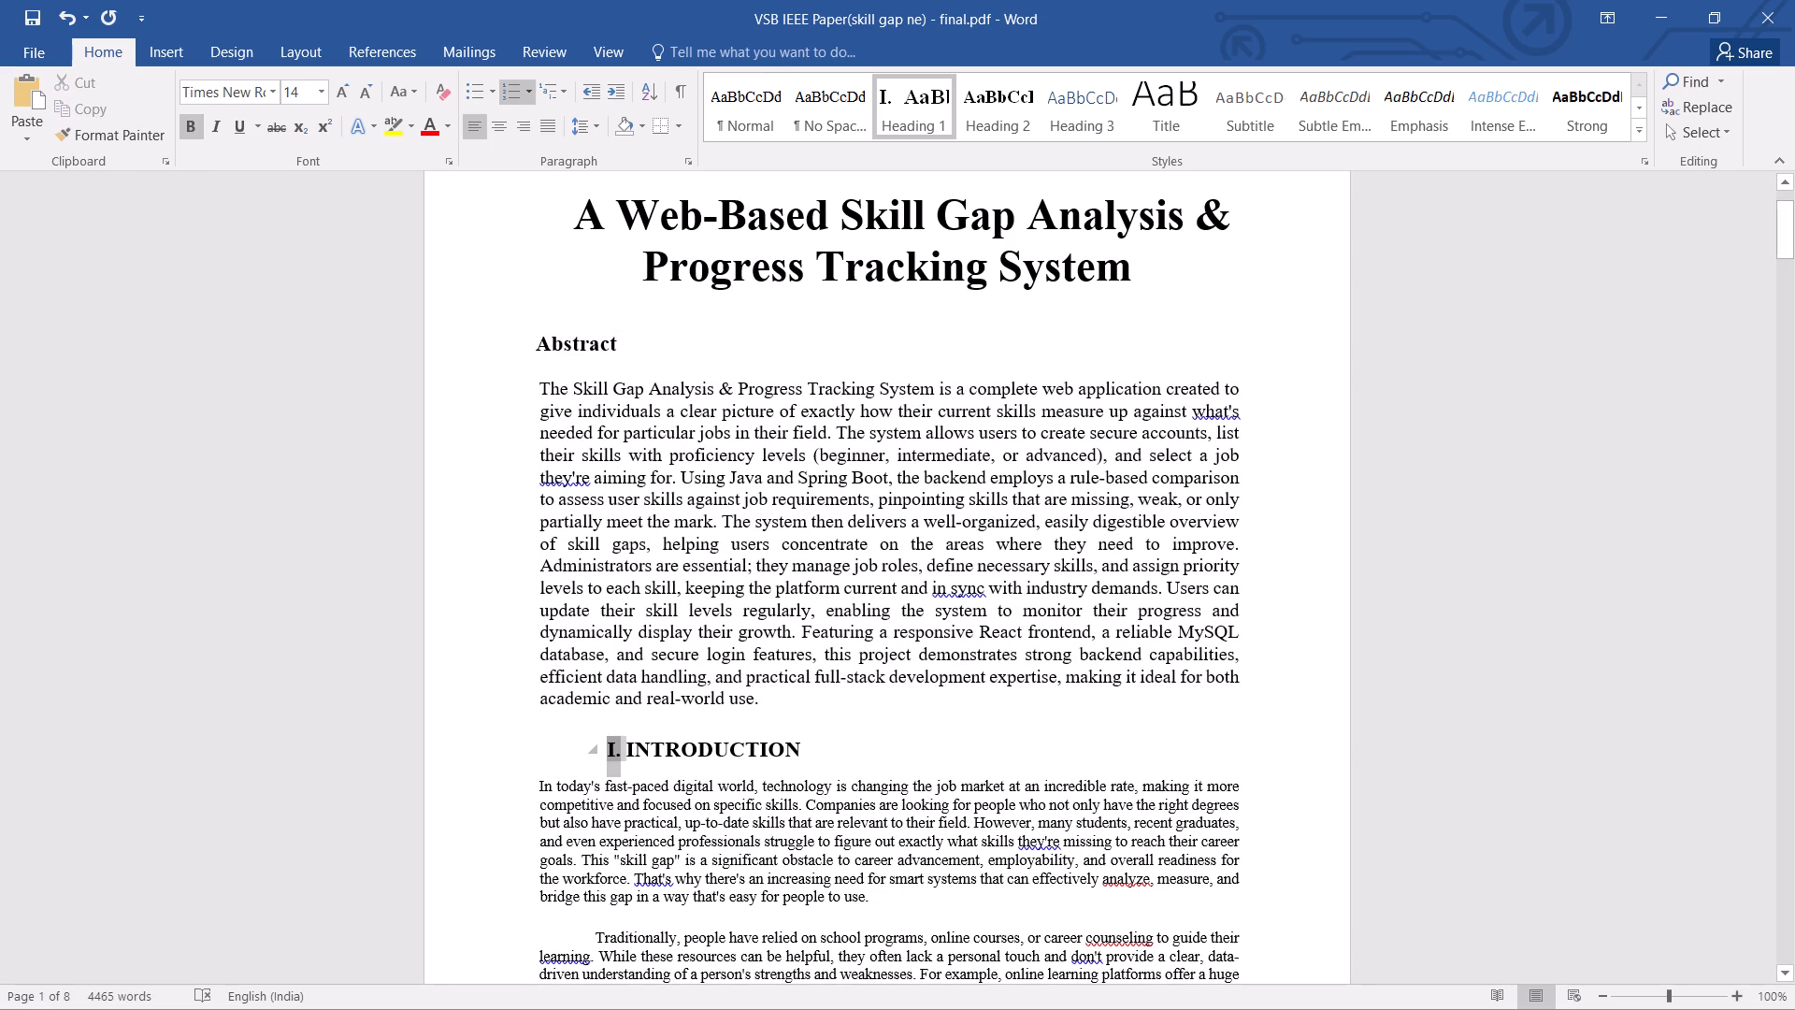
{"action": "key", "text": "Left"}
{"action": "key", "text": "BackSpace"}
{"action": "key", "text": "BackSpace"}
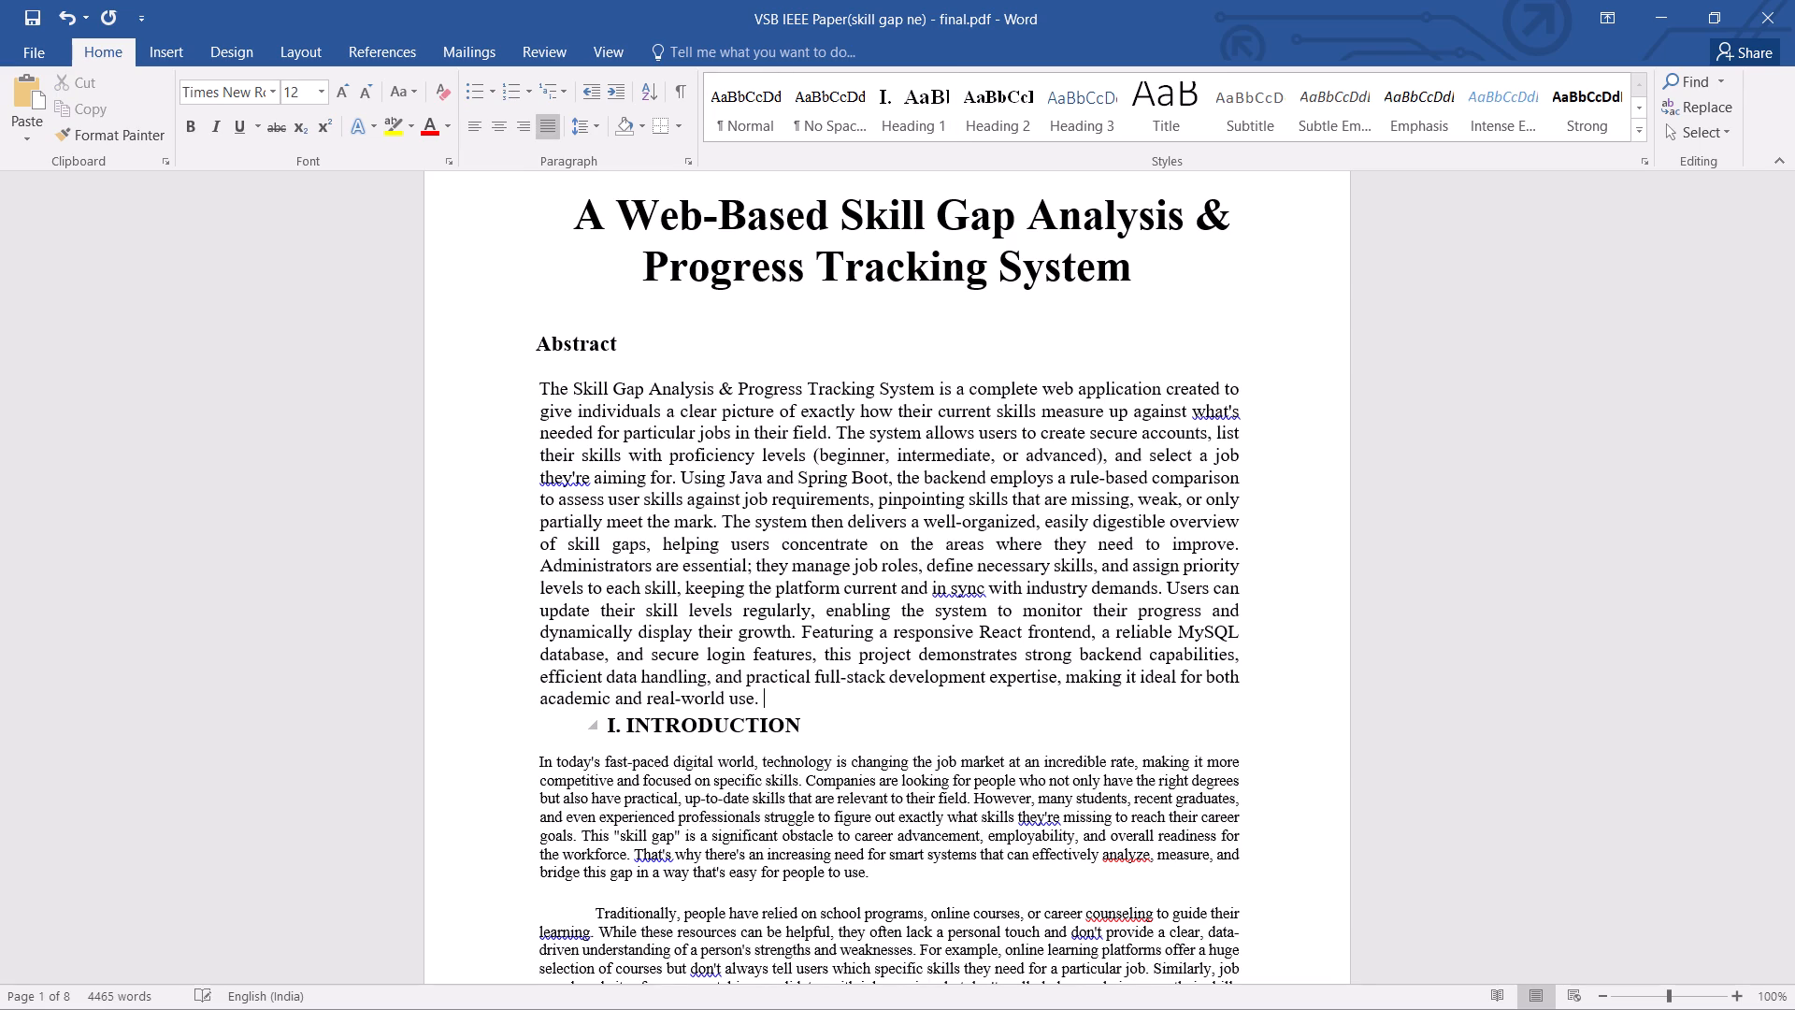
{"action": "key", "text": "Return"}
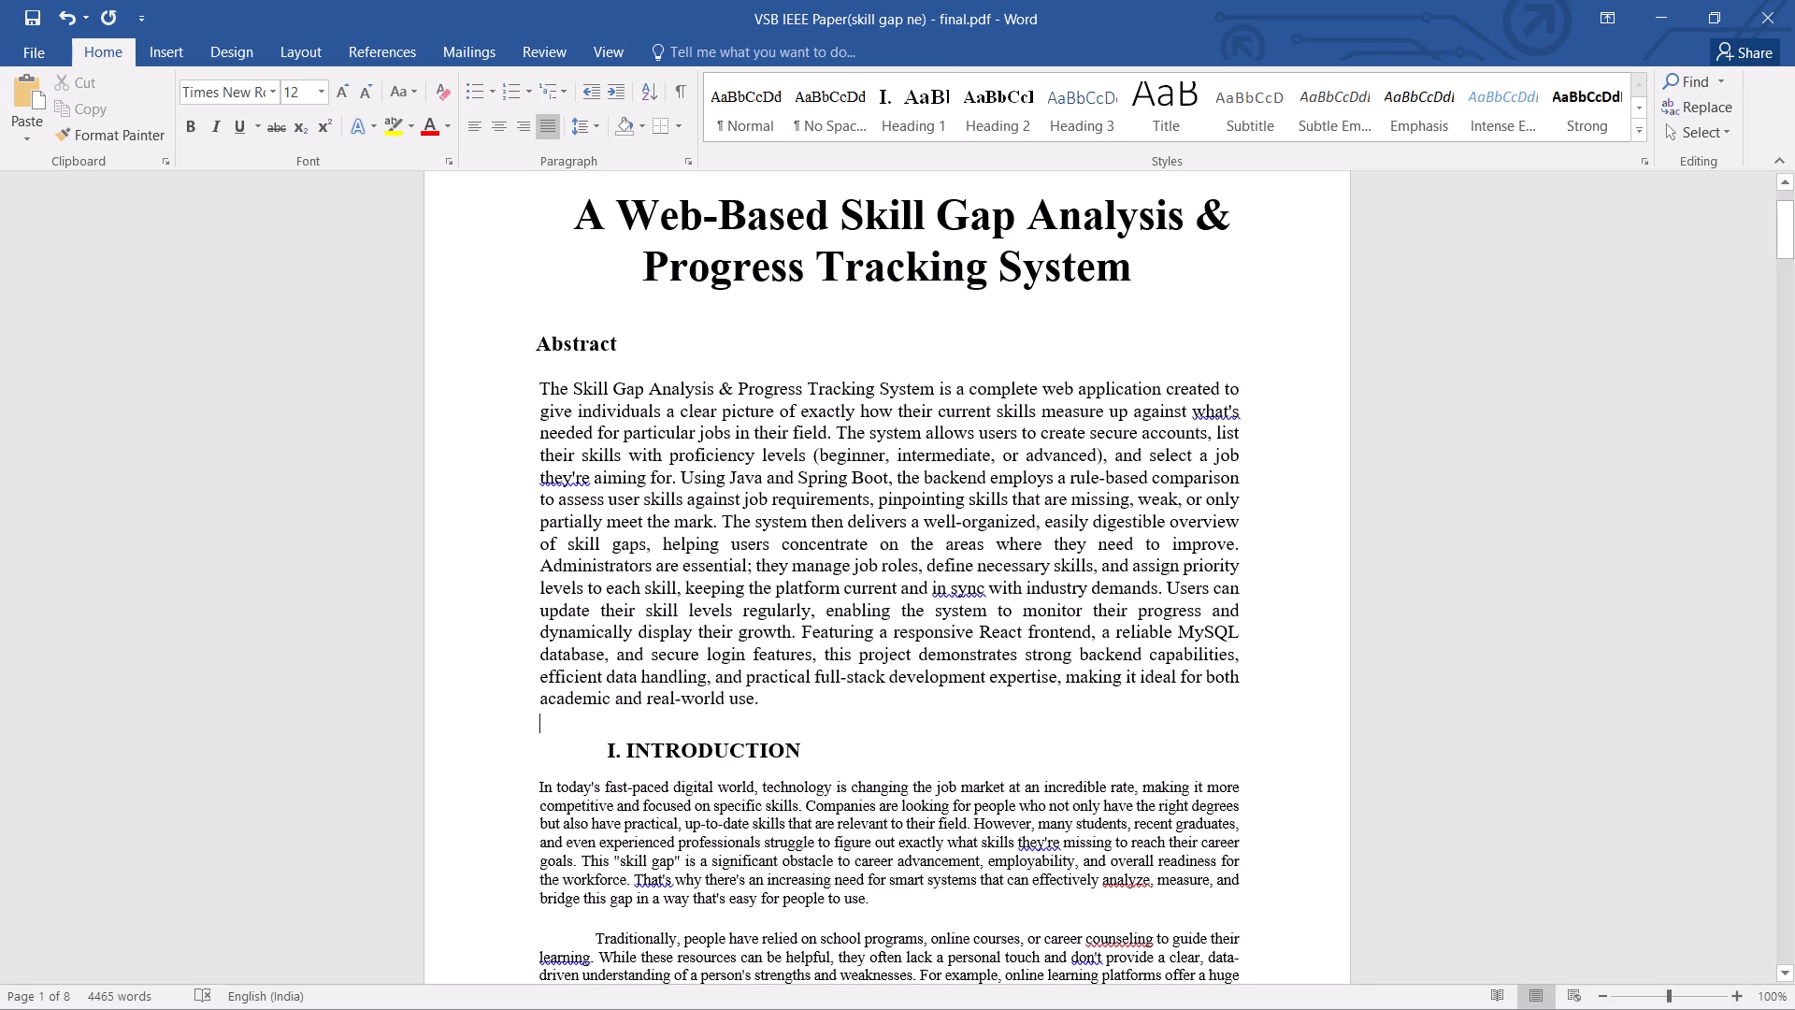
Set the font size of all Introduction body paragraphs, up to the II. LITERATURE SURVEY heading, to 12.
{"action": "left_click_drag", "start_coordinate": [545, 786], "coordinate": [783, 945]}
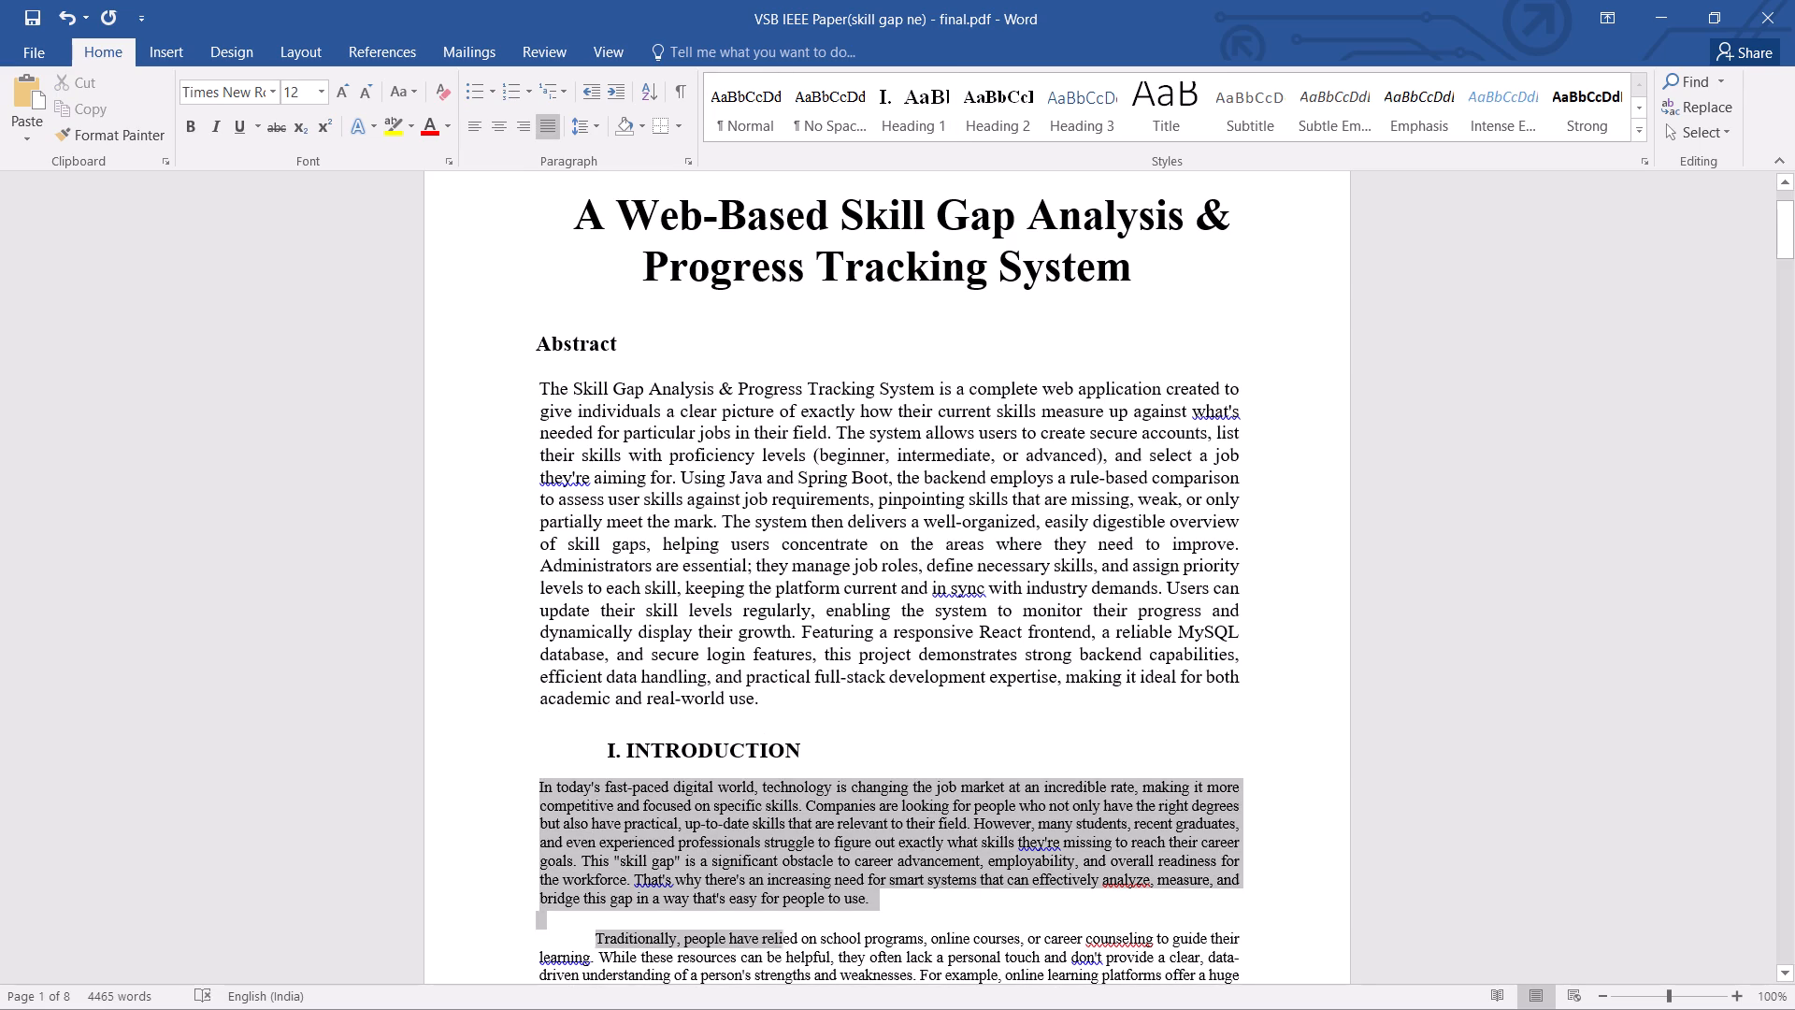
{"action": "left_click_drag", "start_coordinate": [783, 945], "coordinate": [938, 999]}
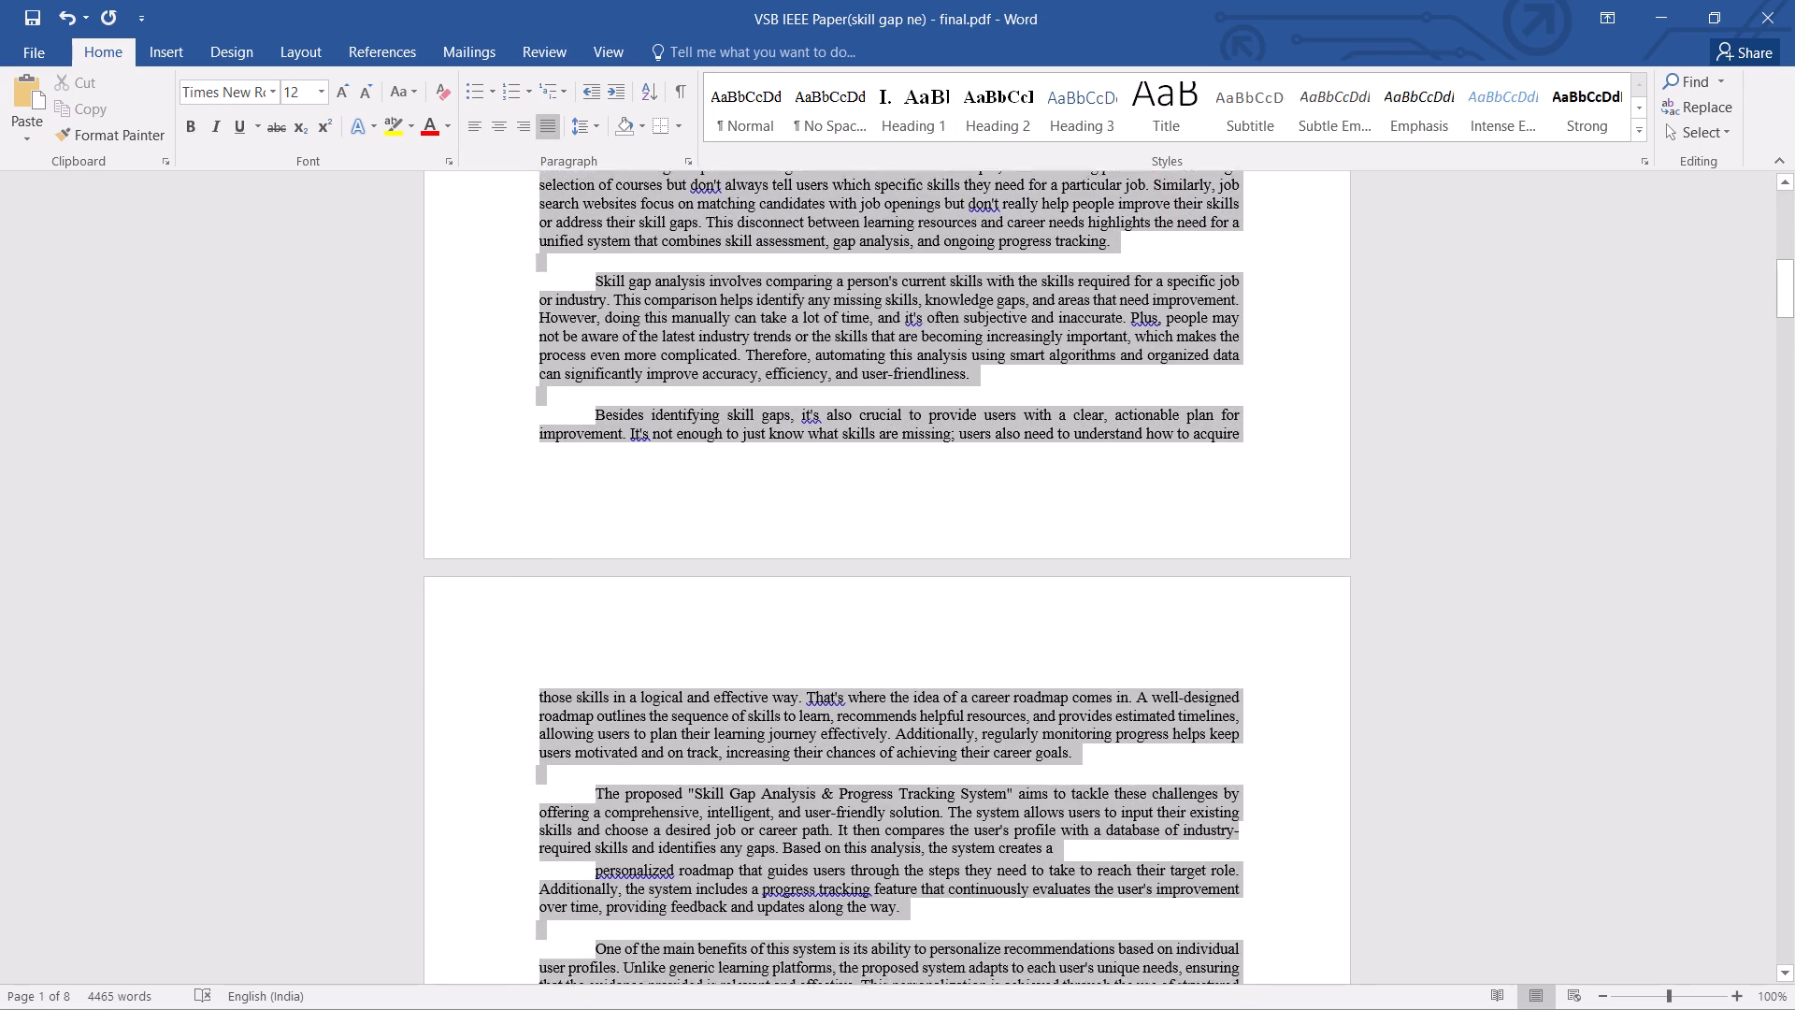
{"action": "left_click_drag", "start_coordinate": [938, 999], "coordinate": [936, 991]}
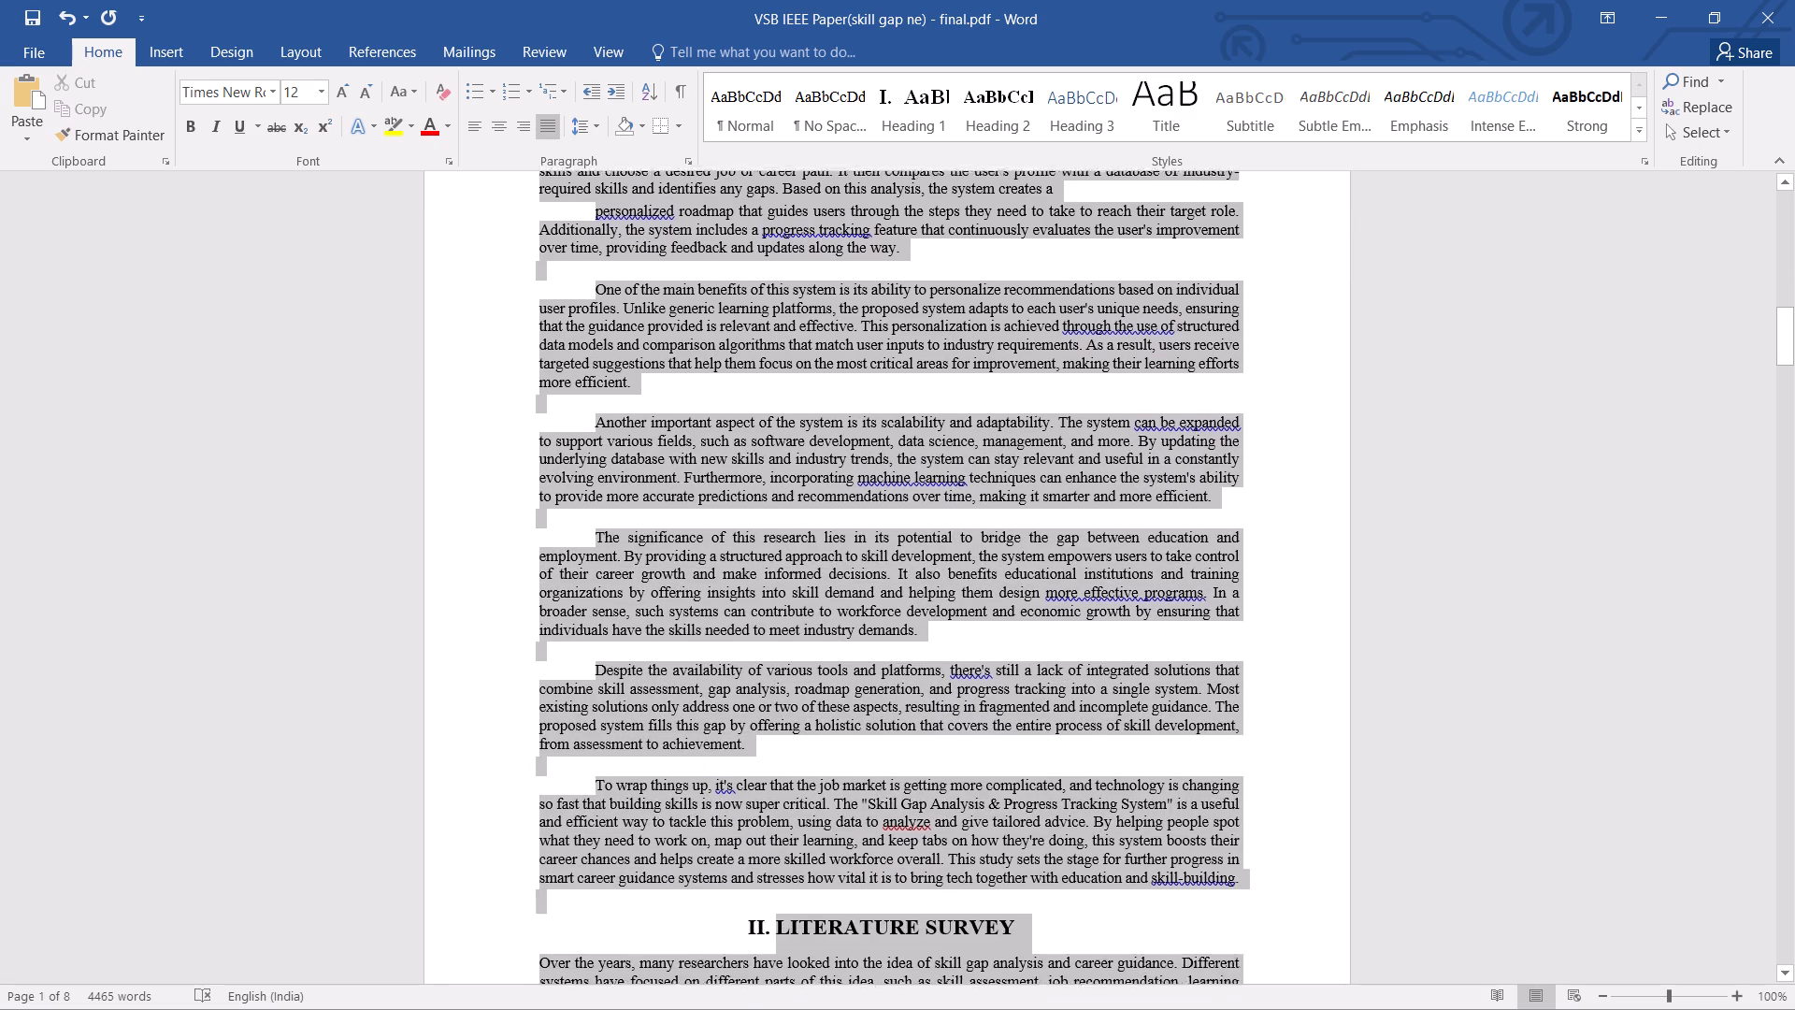
{"action": "left_click_drag", "start_coordinate": [936, 991], "coordinate": [607, 794]}
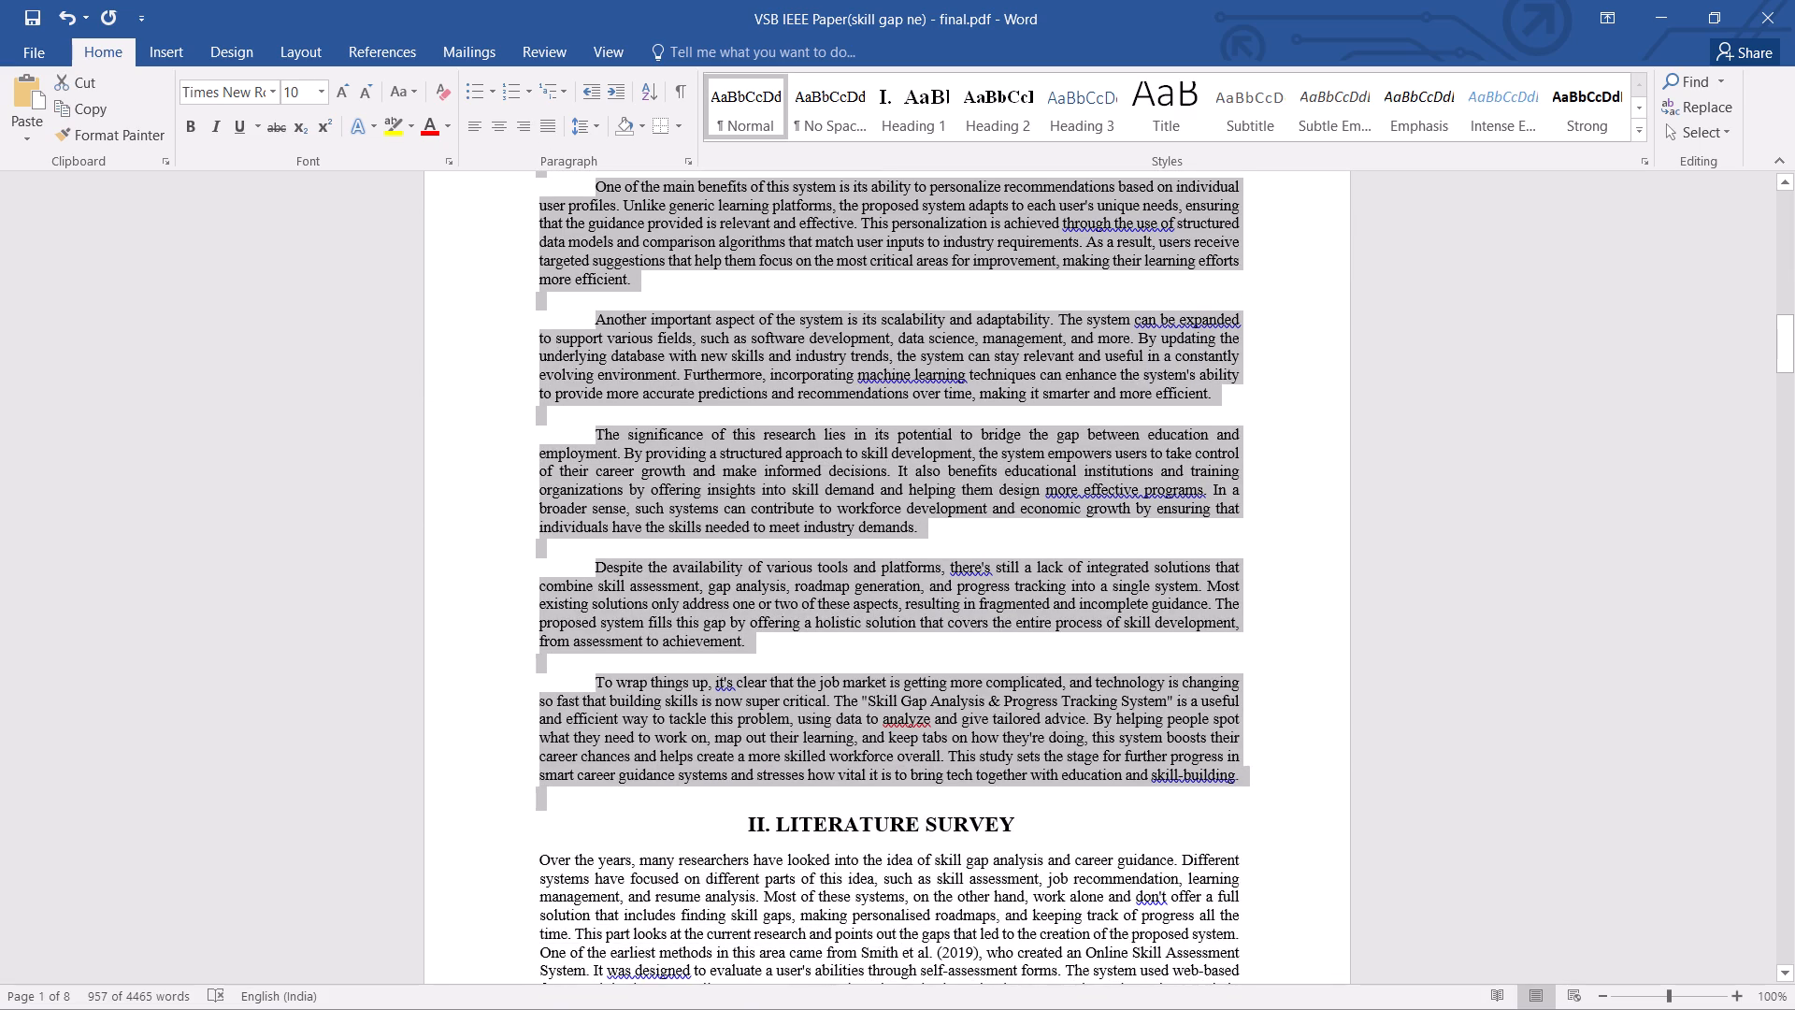
{"action": "left_click", "coordinate": [307, 99]}
{"action": "type", "text": "12"}
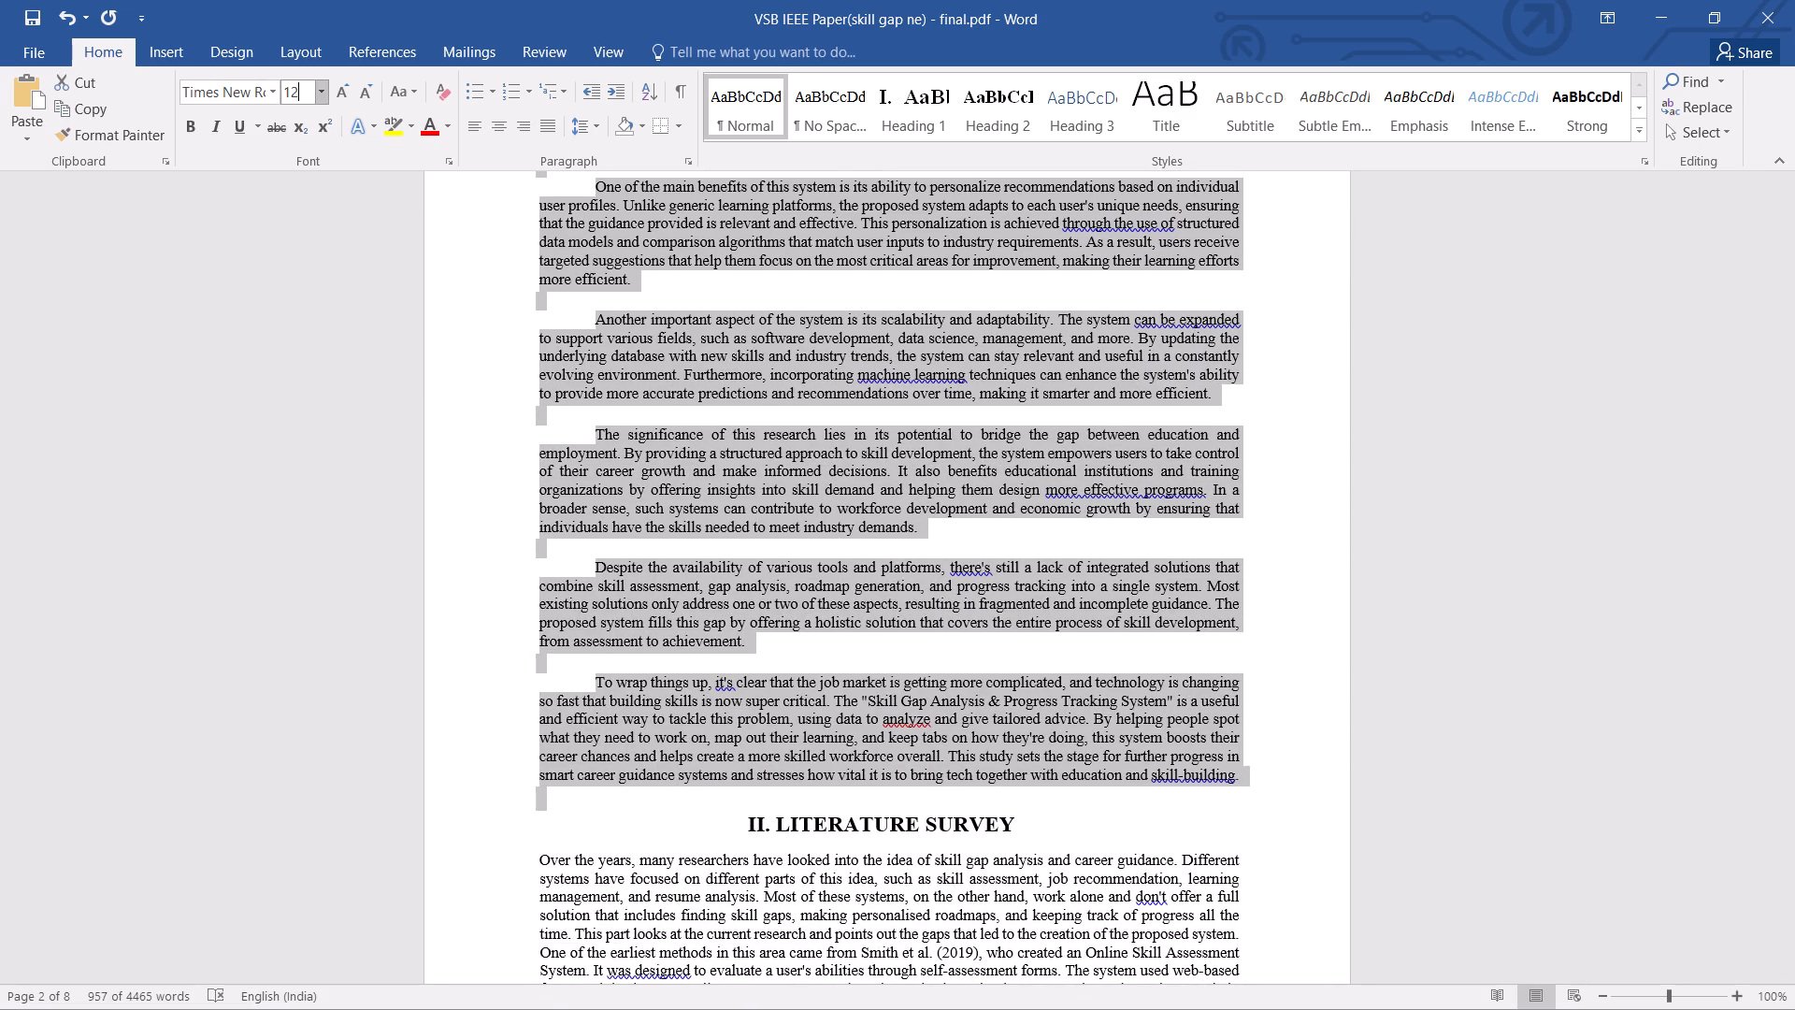
{"action": "key", "text": "Return"}
Delete the blank line between the last Introduction paragraph and the II. LITERATURE SURVEY heading.
{"action": "scroll", "coordinate": [323, 144], "scroll_direction": "down", "scroll_amount": 4}
{"action": "scroll", "coordinate": [612, 461], "scroll_direction": "down", "scroll_amount": 2}
{"action": "left_click", "coordinate": [612, 461]}
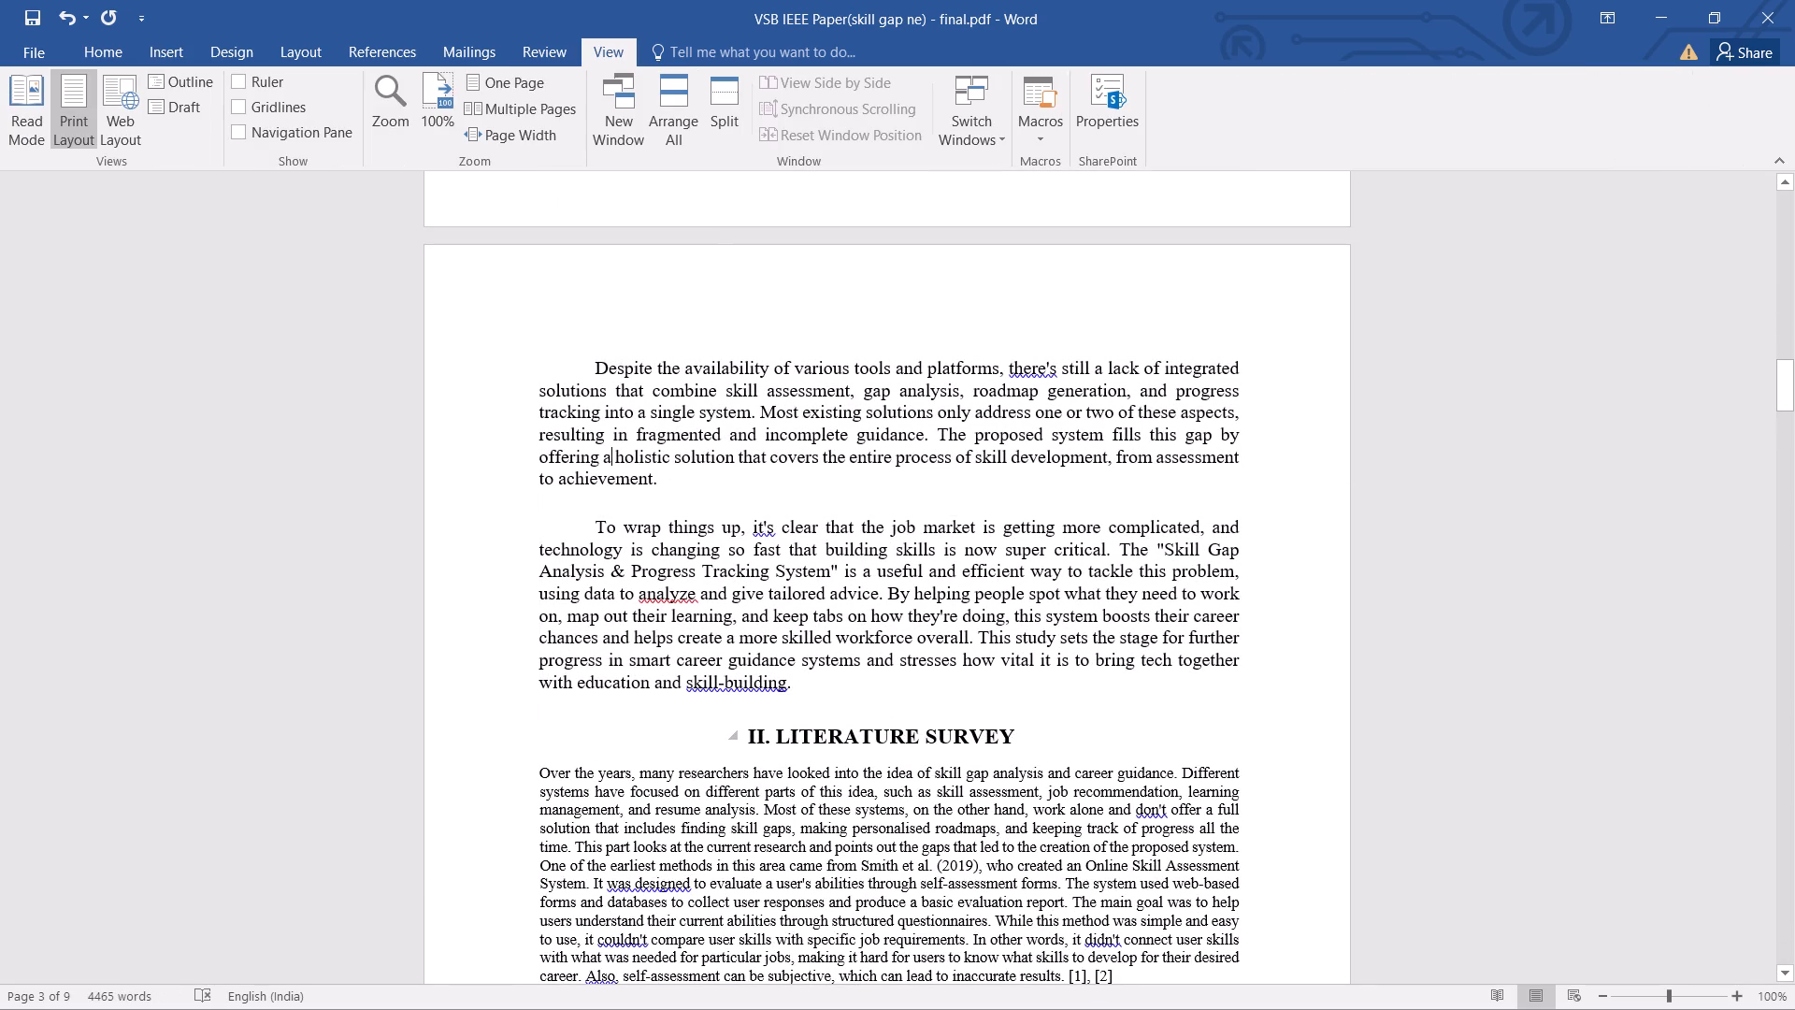
{"action": "left_click", "coordinate": [713, 739]}
{"action": "key", "text": "Left"}
{"action": "key", "text": "Left"}
{"action": "key", "text": "BackSpace"}
{"action": "key", "text": "BackSpace"}
Set the font size of the first Literature Survey paragraph, beginning "Over the years, many researchers", to 12.
{"action": "triple_click", "coordinate": [565, 808]}
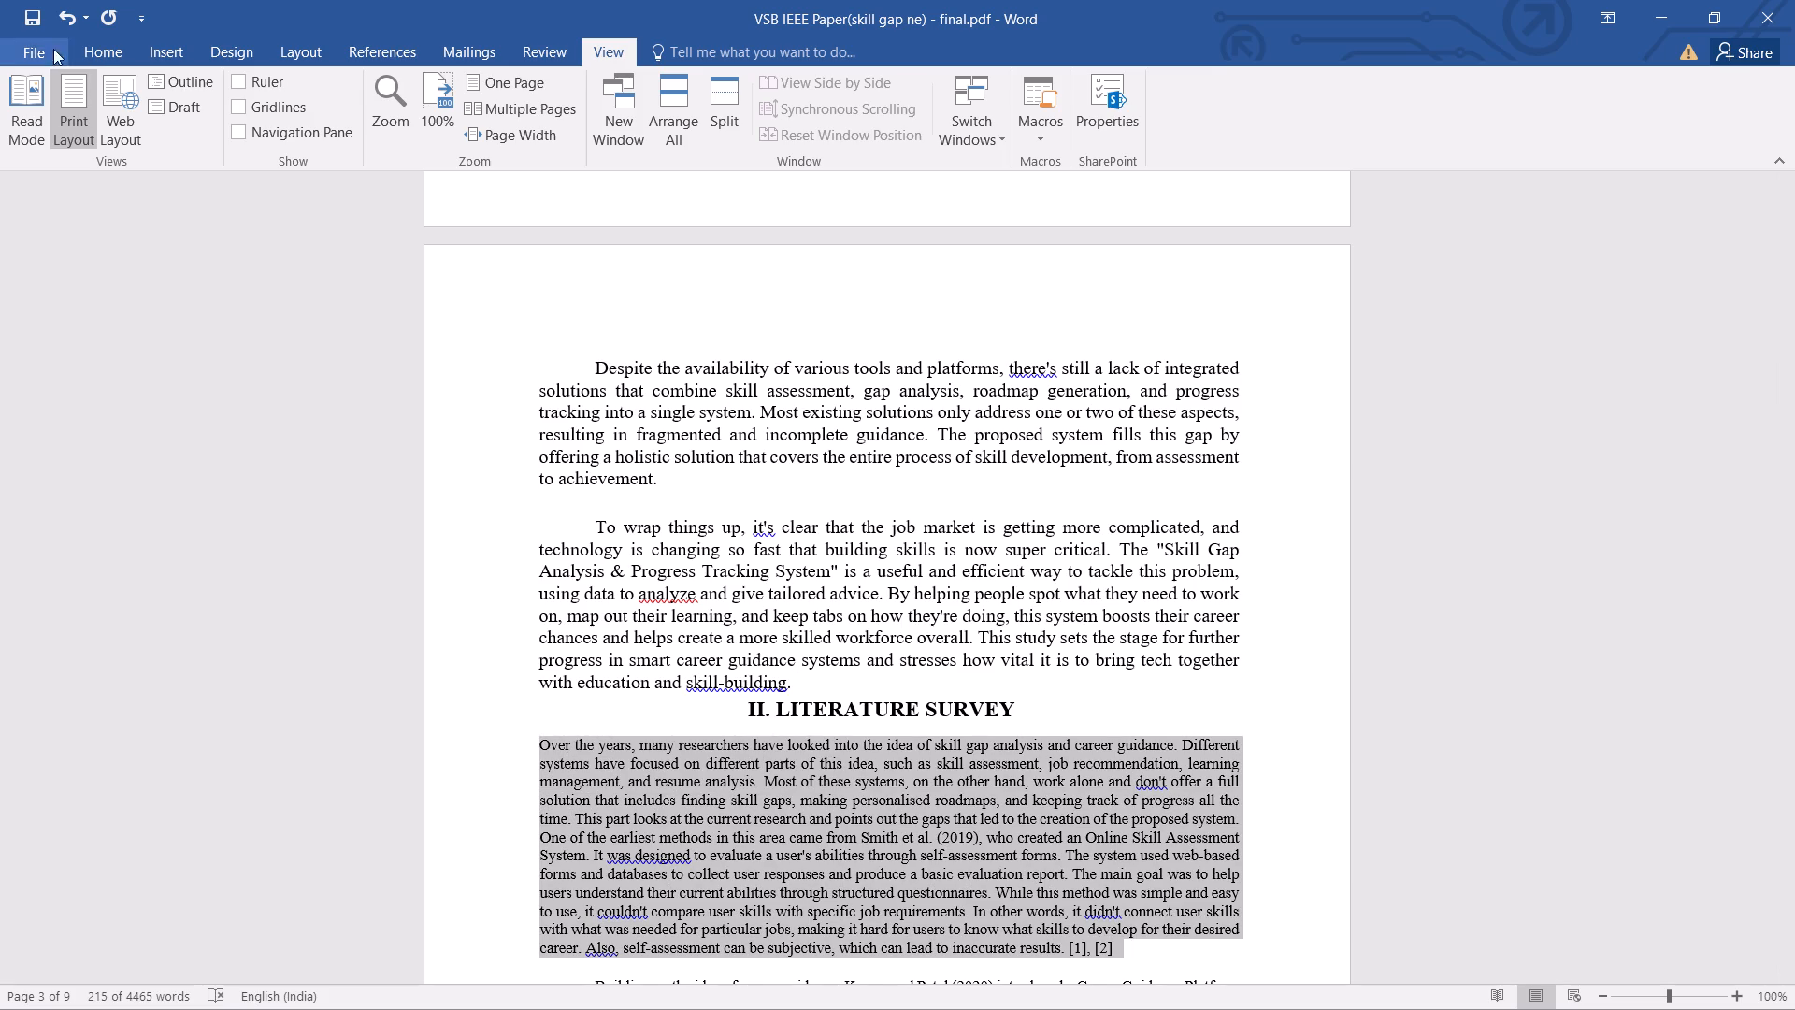
{"action": "left_click", "coordinate": [96, 55]}
{"action": "left_click", "coordinate": [297, 99]}
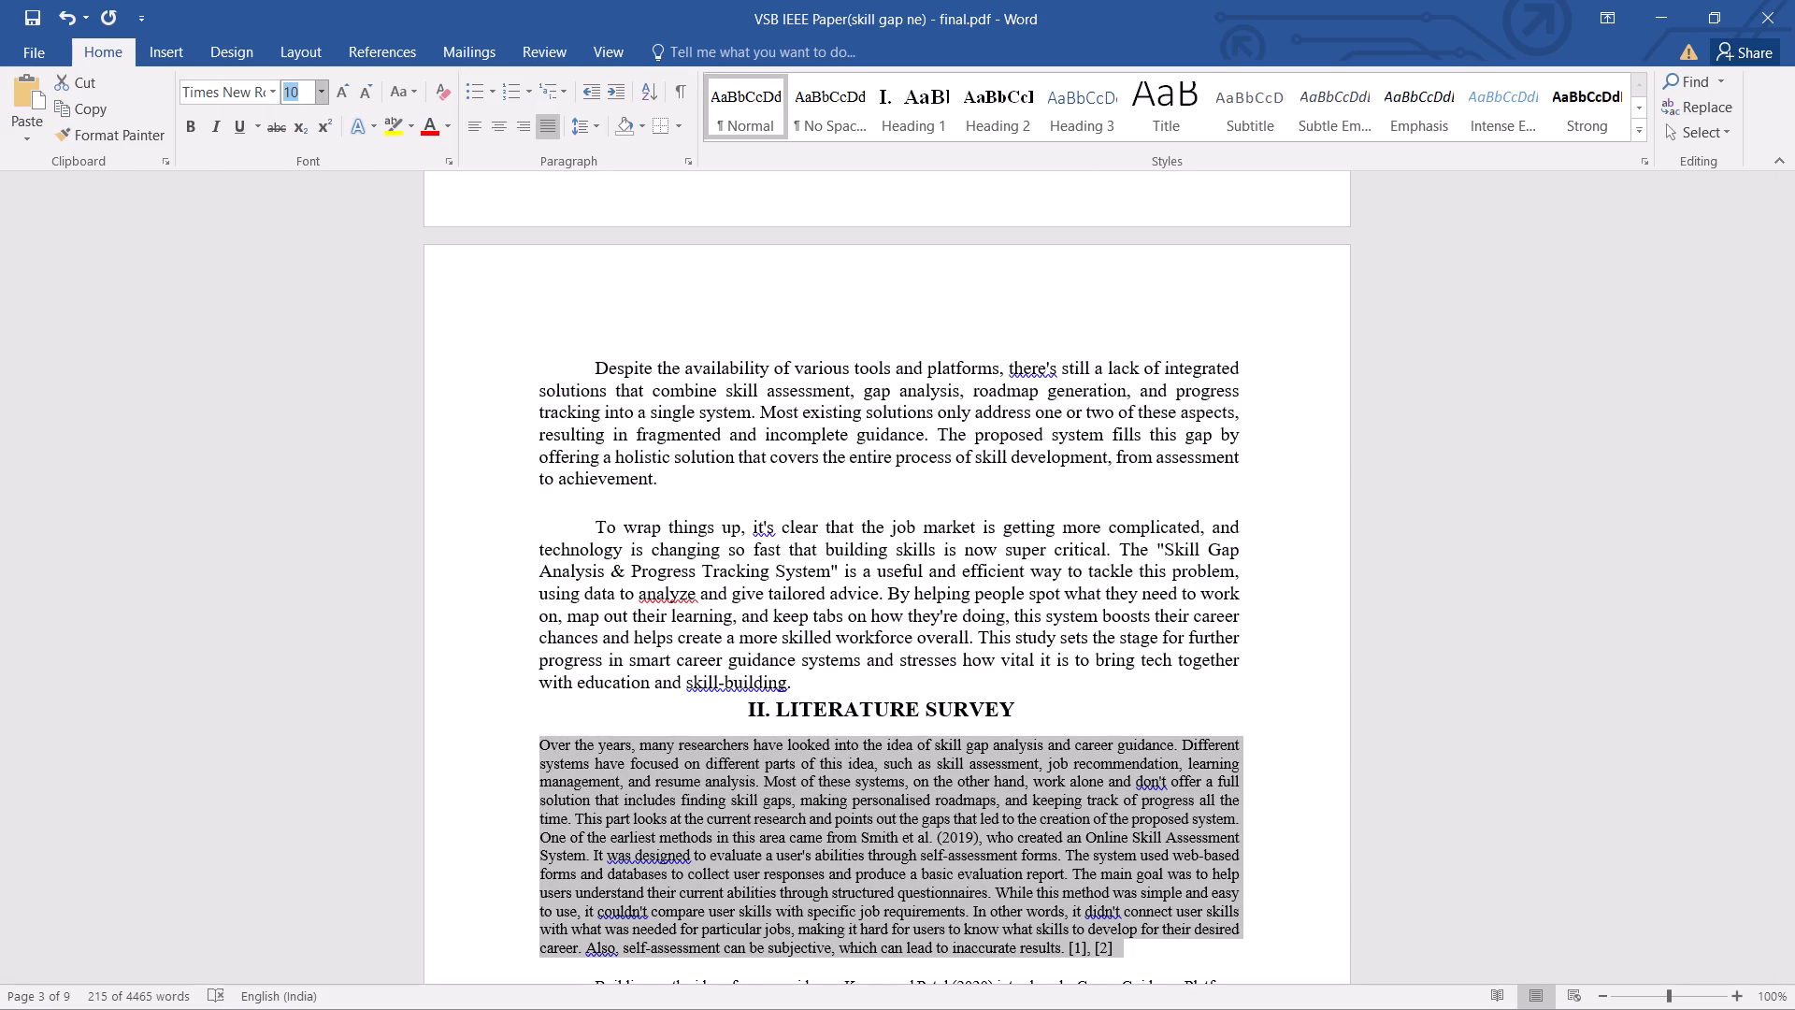
{"action": "type", "text": "12"}
{"action": "key", "text": "Return"}
Set the font size of the remaining Literature Survey paragraphs, from "Building on the idea of career guidance" to the section's end, to 12.
{"action": "scroll", "coordinate": [458, 467], "scroll_direction": "down", "scroll_amount": 2}
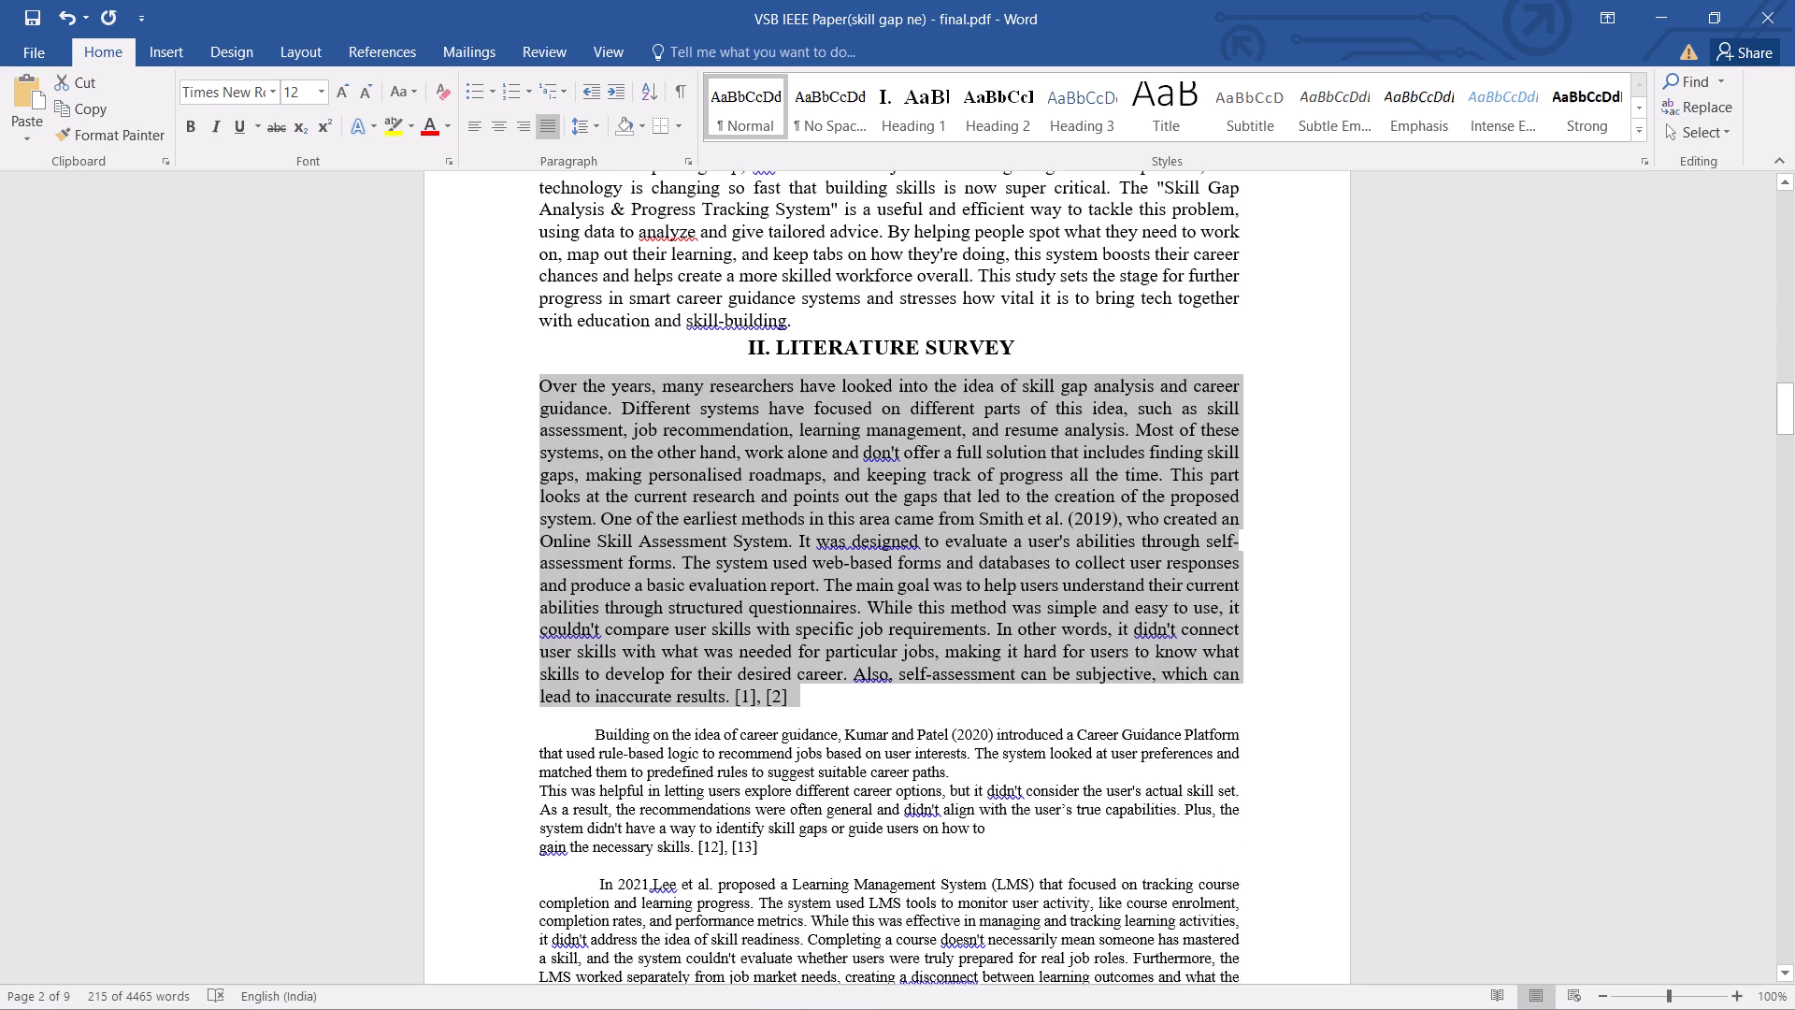
{"action": "left_click_drag", "start_coordinate": [579, 665], "coordinate": [865, 968]}
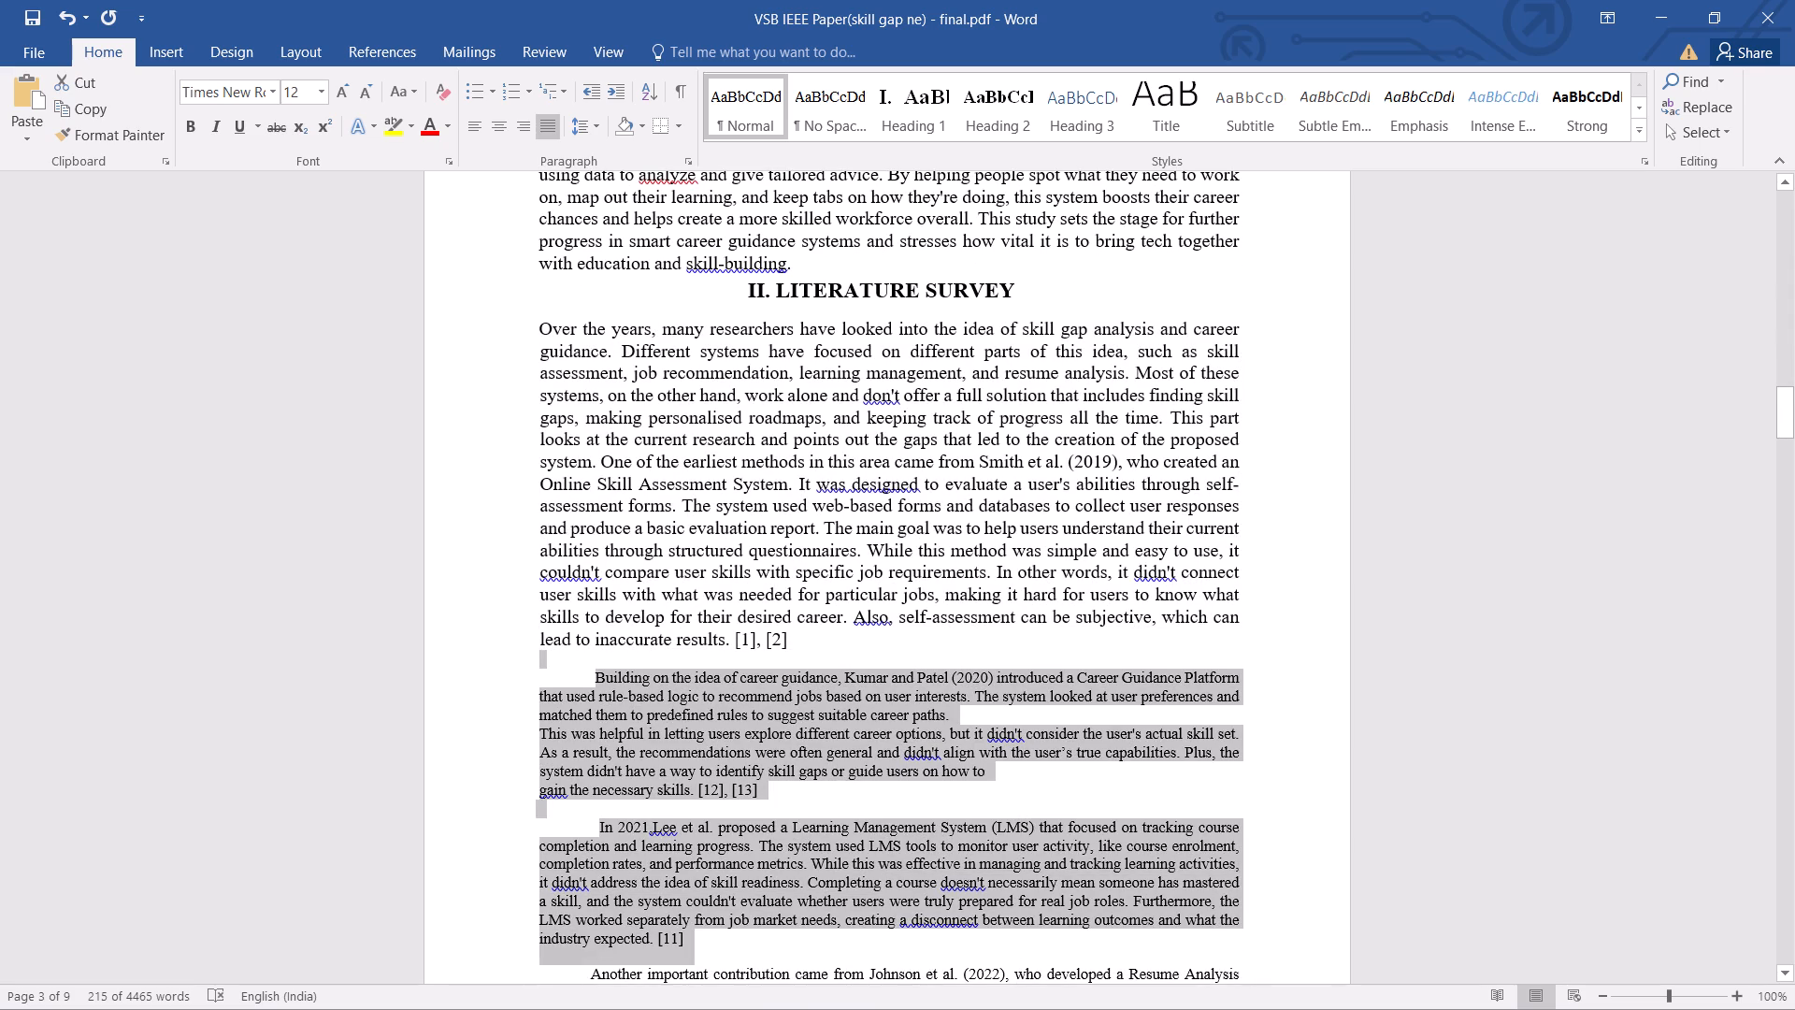
{"action": "left_click_drag", "start_coordinate": [865, 968], "coordinate": [855, 989]}
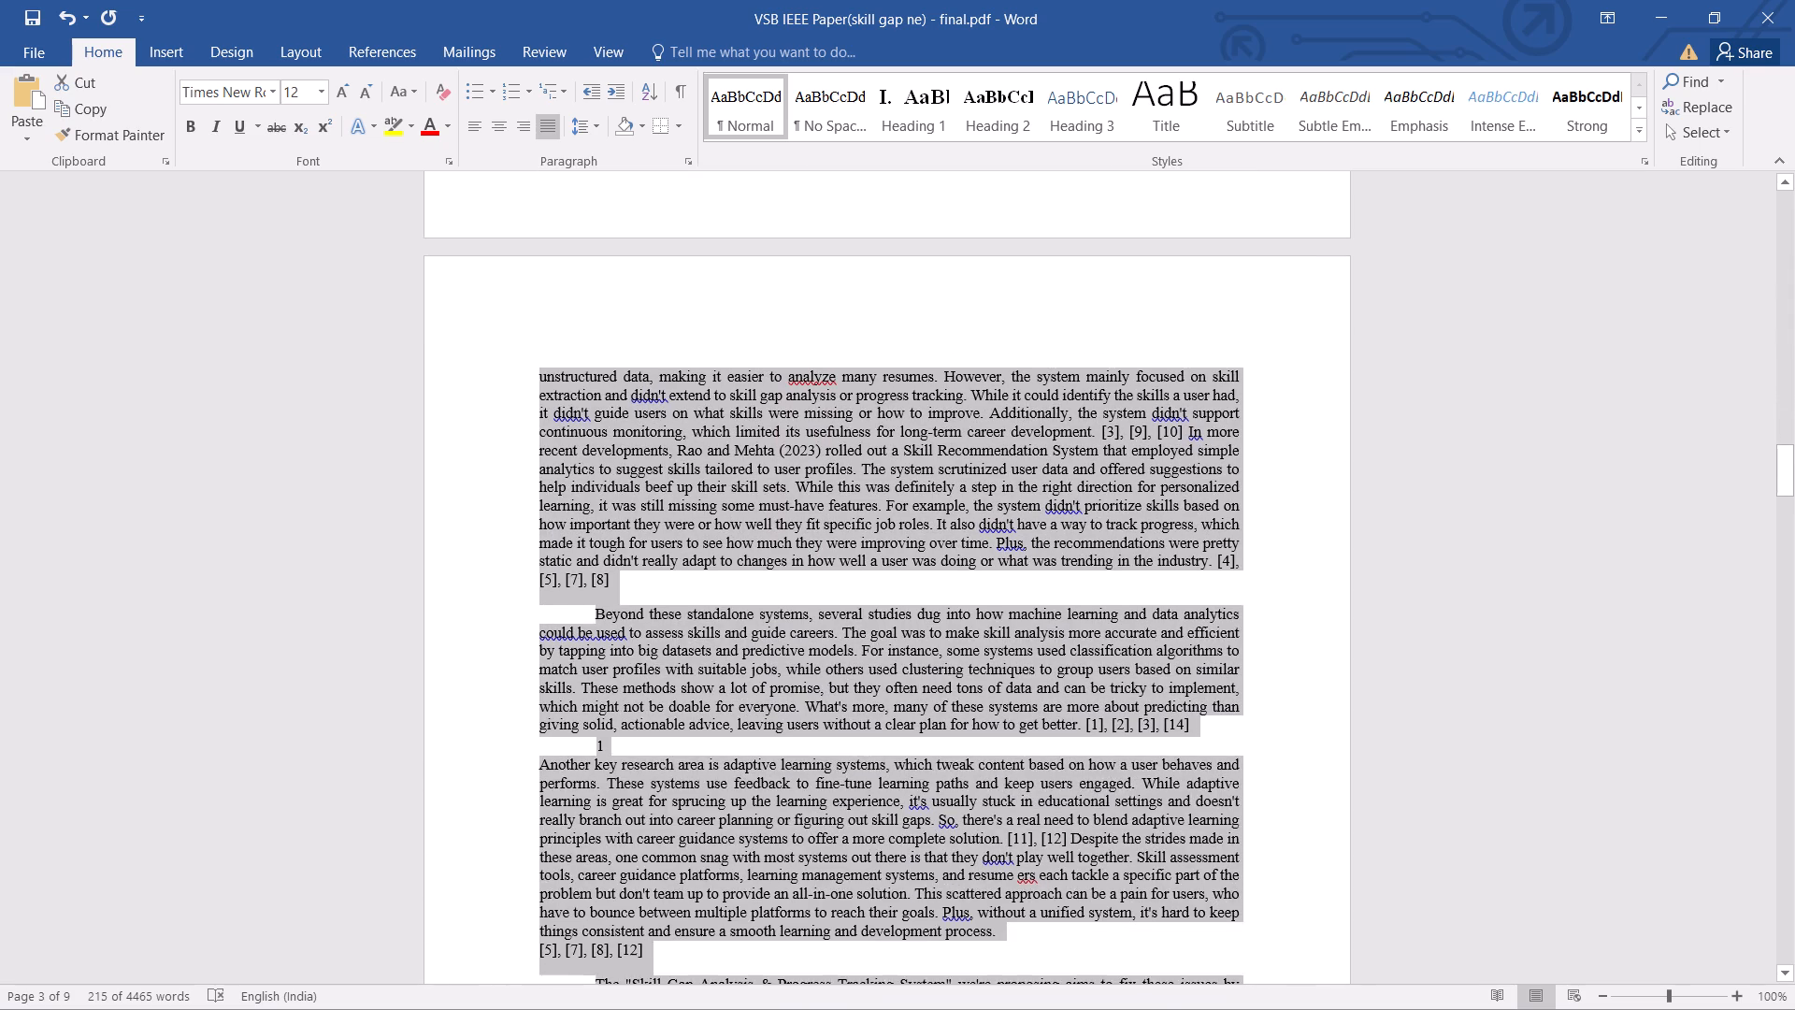
{"action": "left_click_drag", "start_coordinate": [855, 989], "coordinate": [859, 940]}
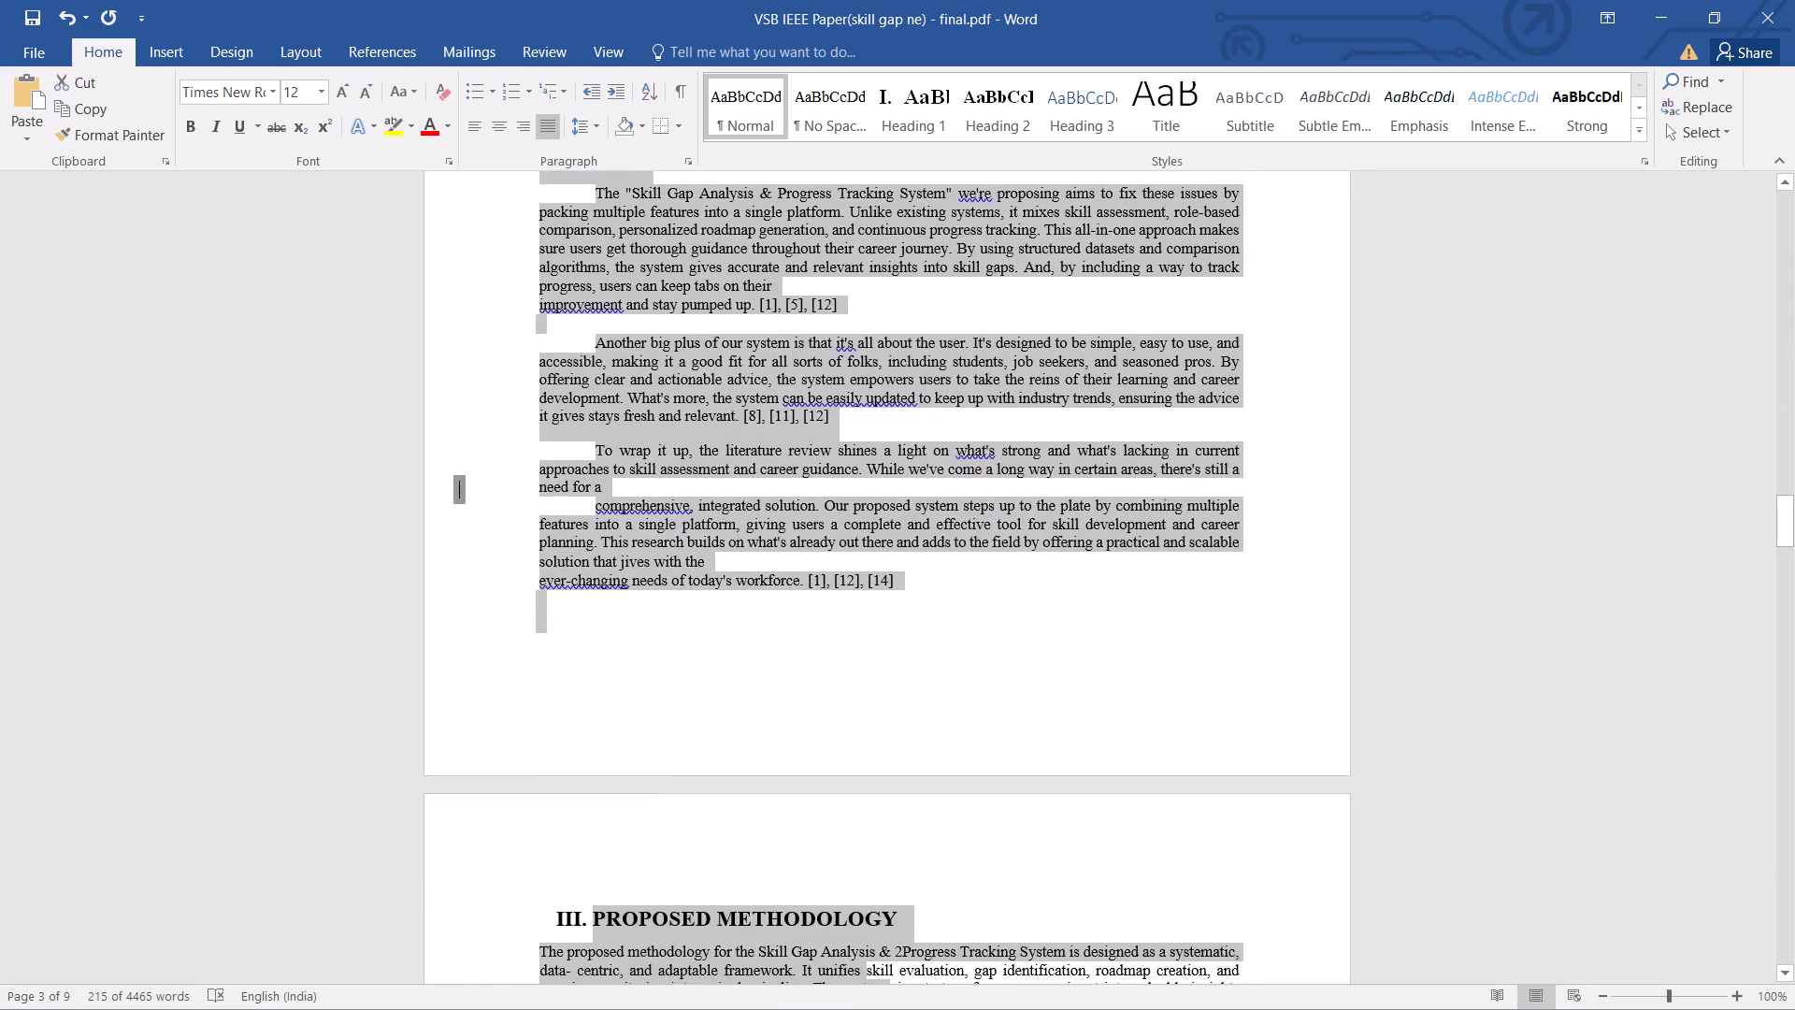
{"action": "left_click_drag", "start_coordinate": [859, 940], "coordinate": [880, 670]}
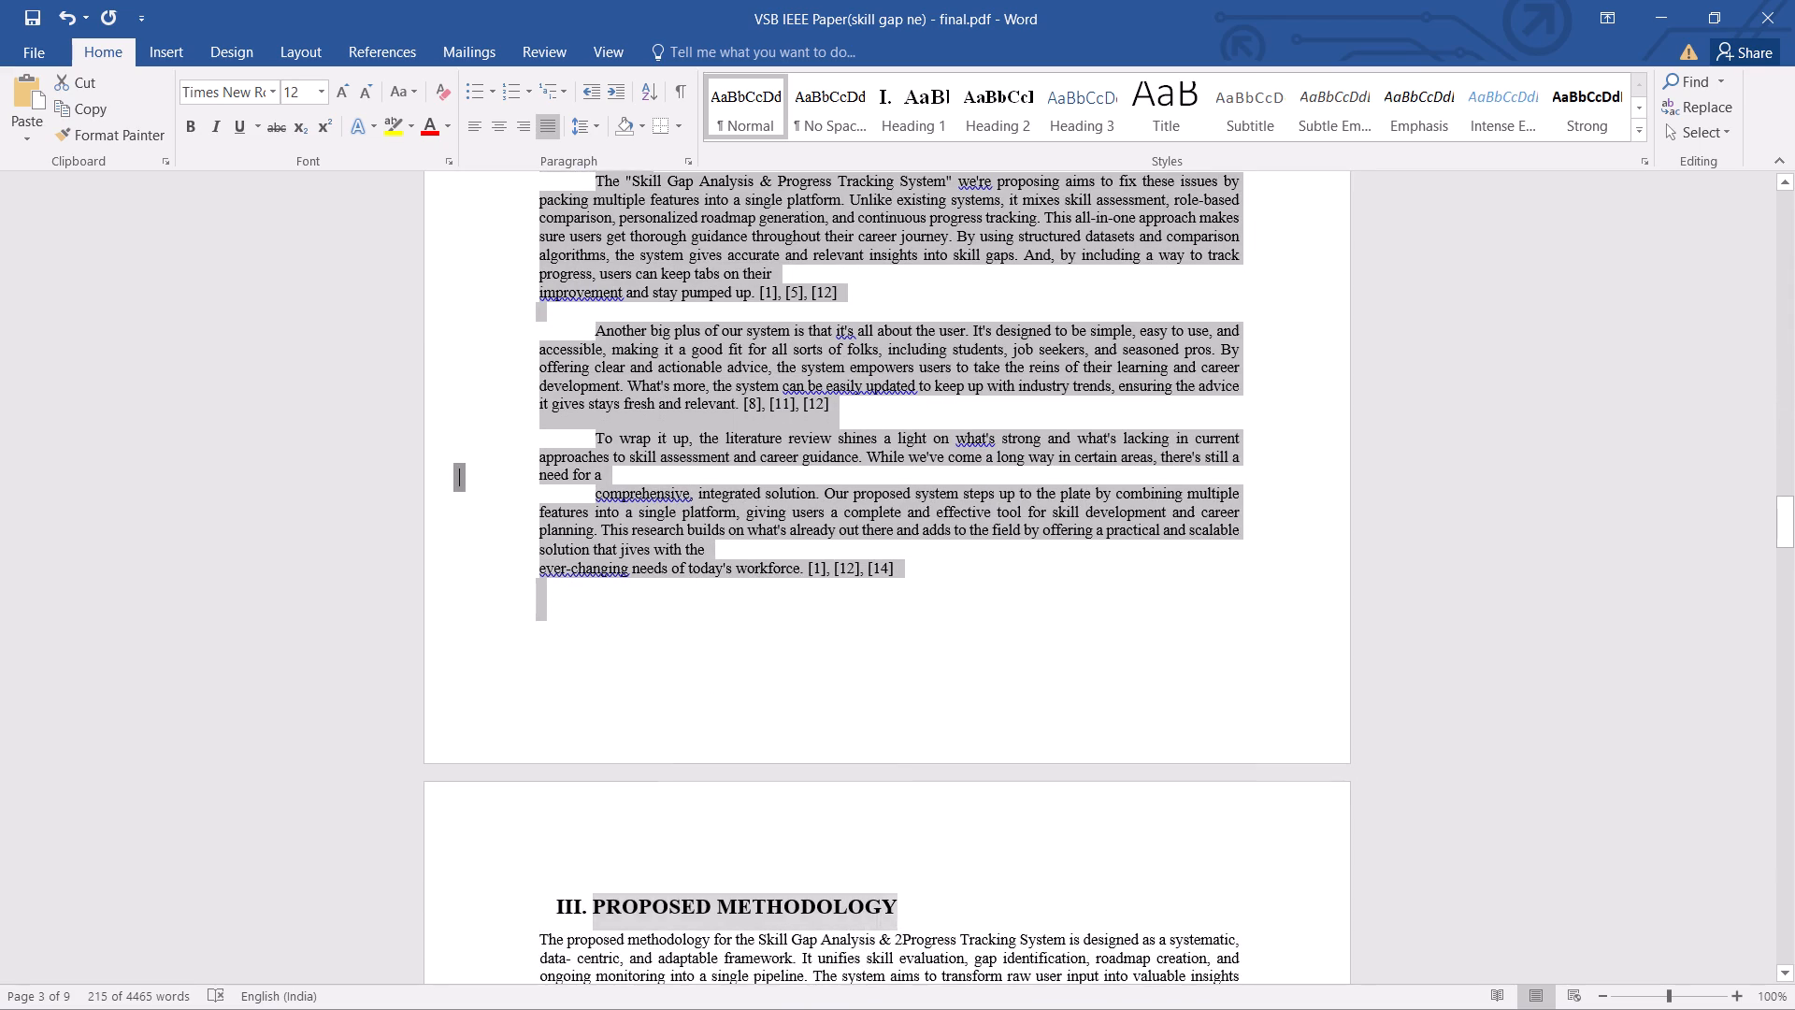
{"action": "left_click_drag", "start_coordinate": [880, 670], "coordinate": [897, 569]}
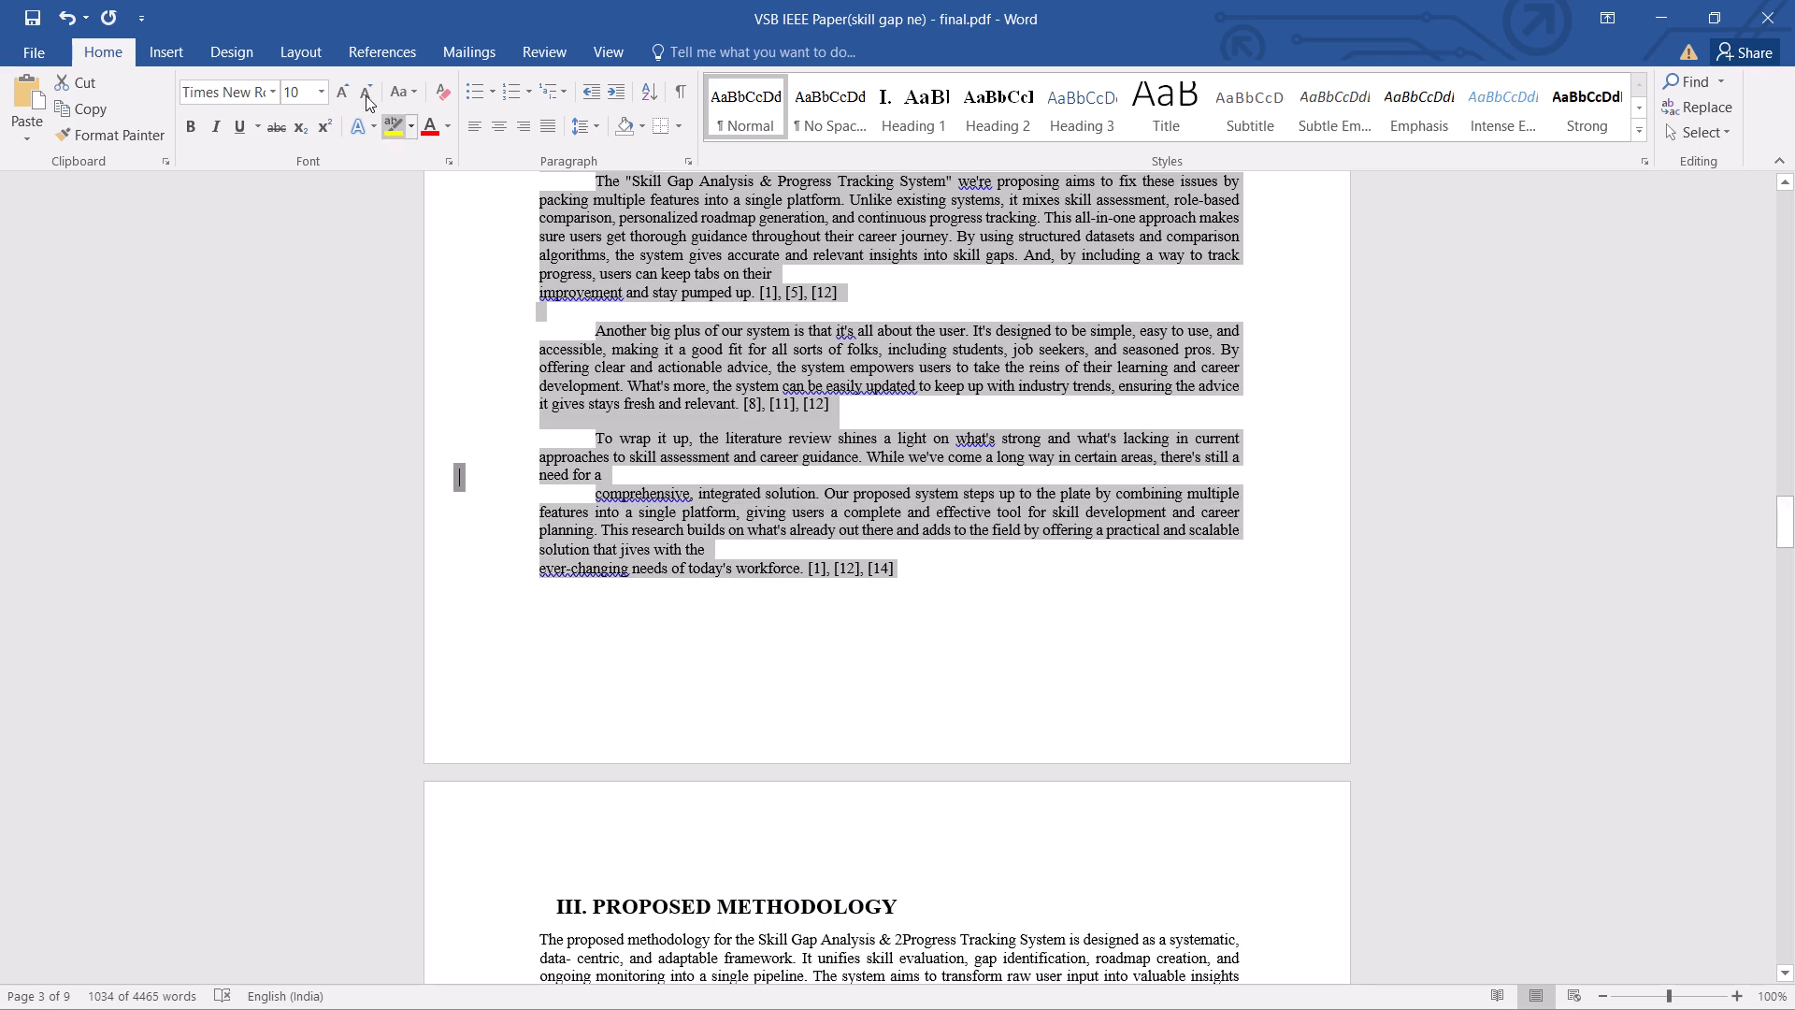
{"action": "left_click", "coordinate": [308, 89]}
{"action": "type", "text": "12"}
{"action": "key", "text": "Return"}
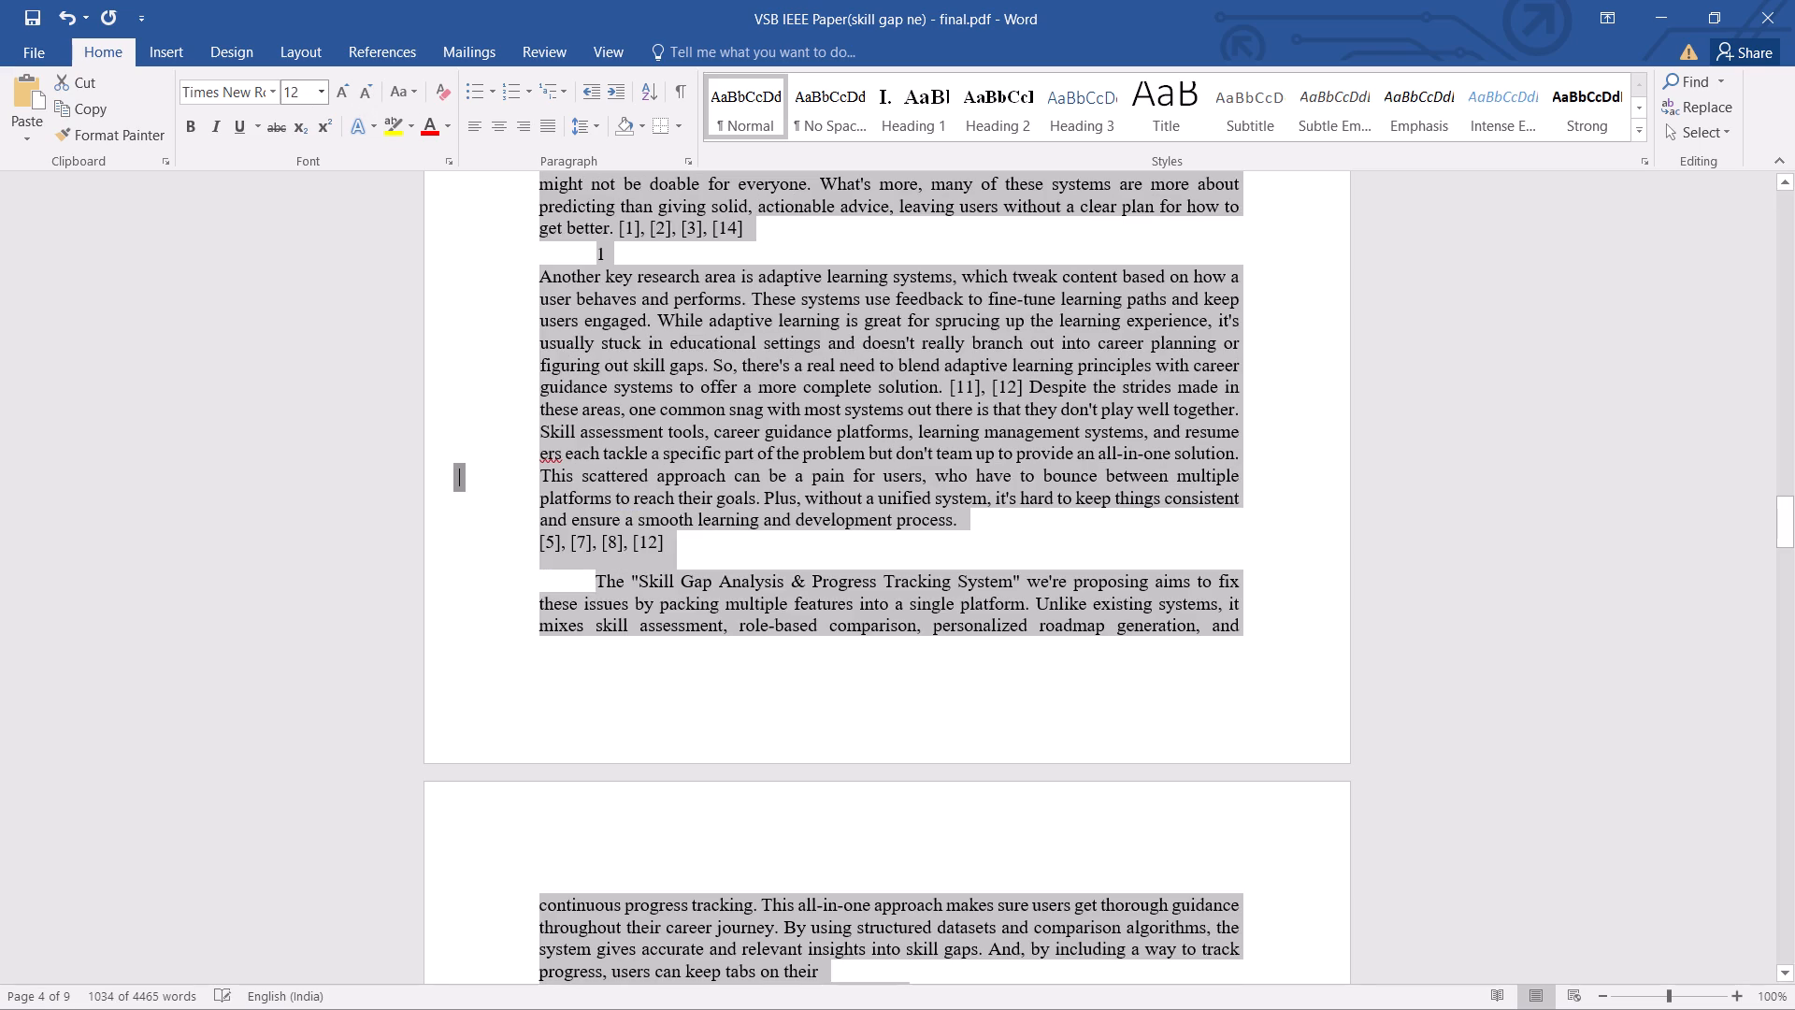
Set the font size of the introductory paragraph under the III. PROPOSED METHODOLOGY heading to 12.
{"action": "left_click", "coordinate": [710, 601]}
{"action": "scroll", "coordinate": [710, 601], "scroll_direction": "down", "scroll_amount": 1}
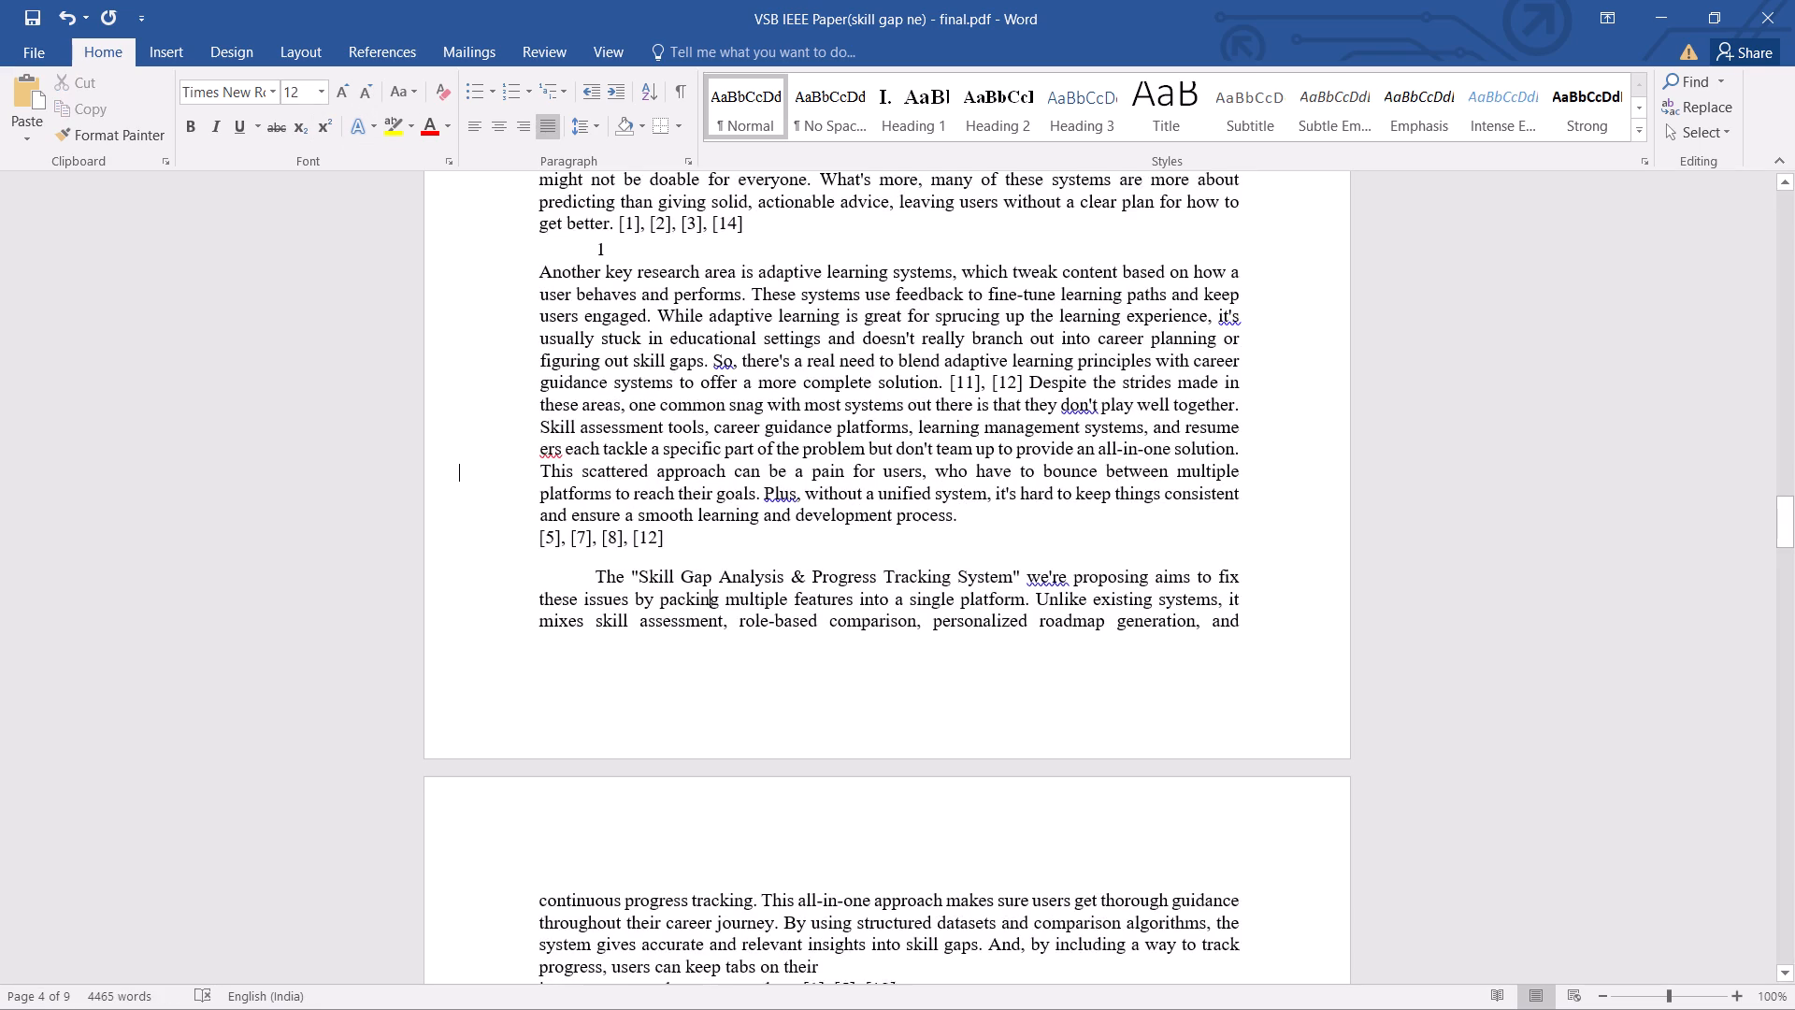
{"action": "scroll", "coordinate": [710, 601], "scroll_direction": "down", "scroll_amount": 3}
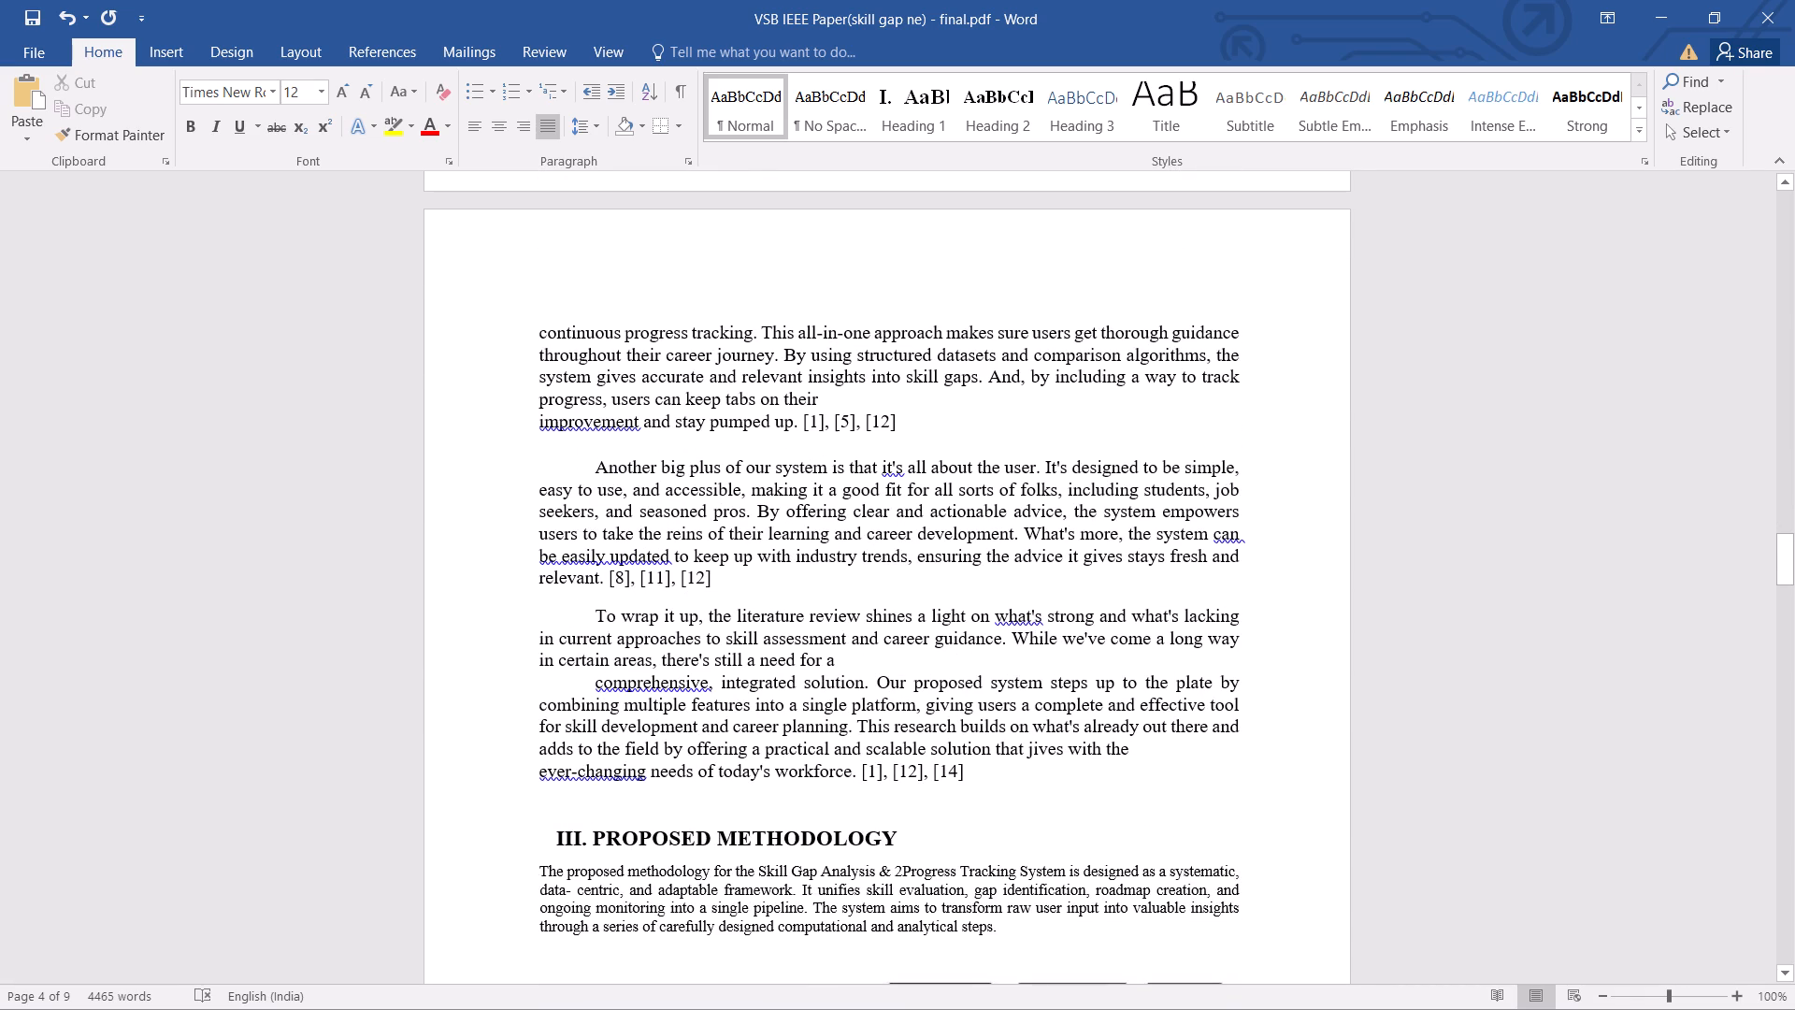
{"action": "scroll", "coordinate": [710, 601], "scroll_direction": "down", "scroll_amount": 2}
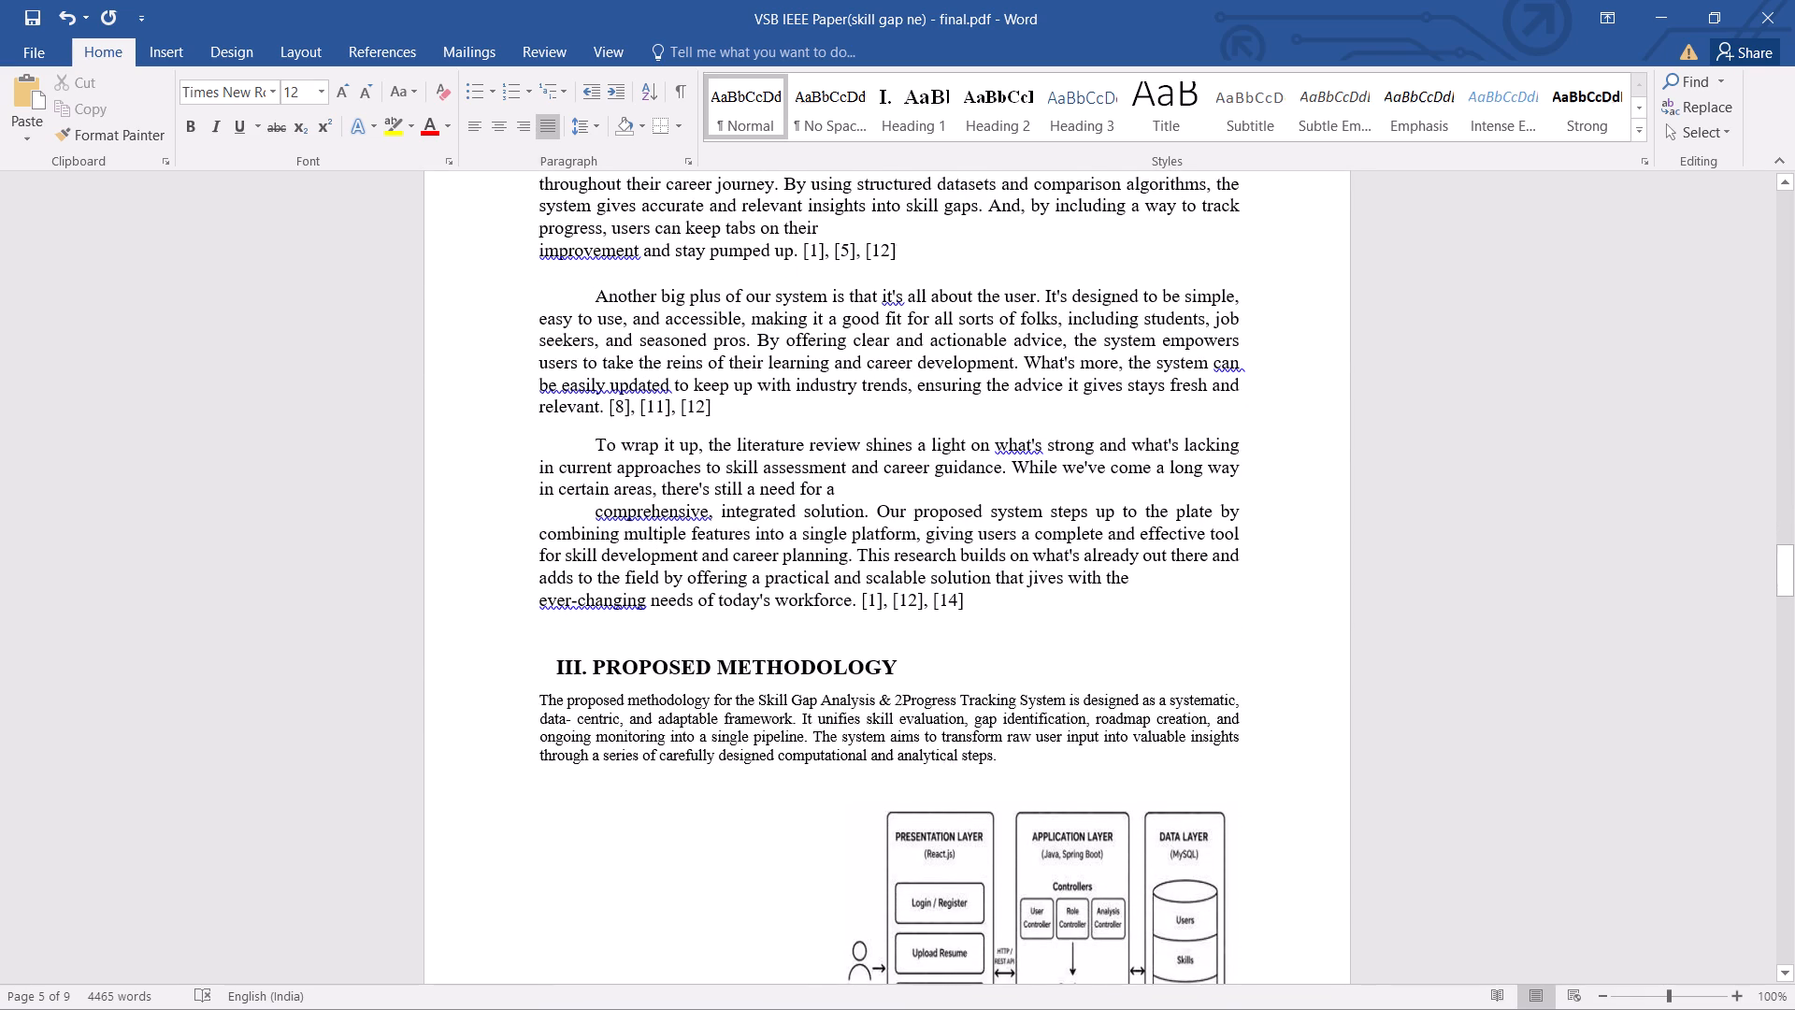
{"action": "left_click_drag", "start_coordinate": [533, 693], "coordinate": [1048, 757]}
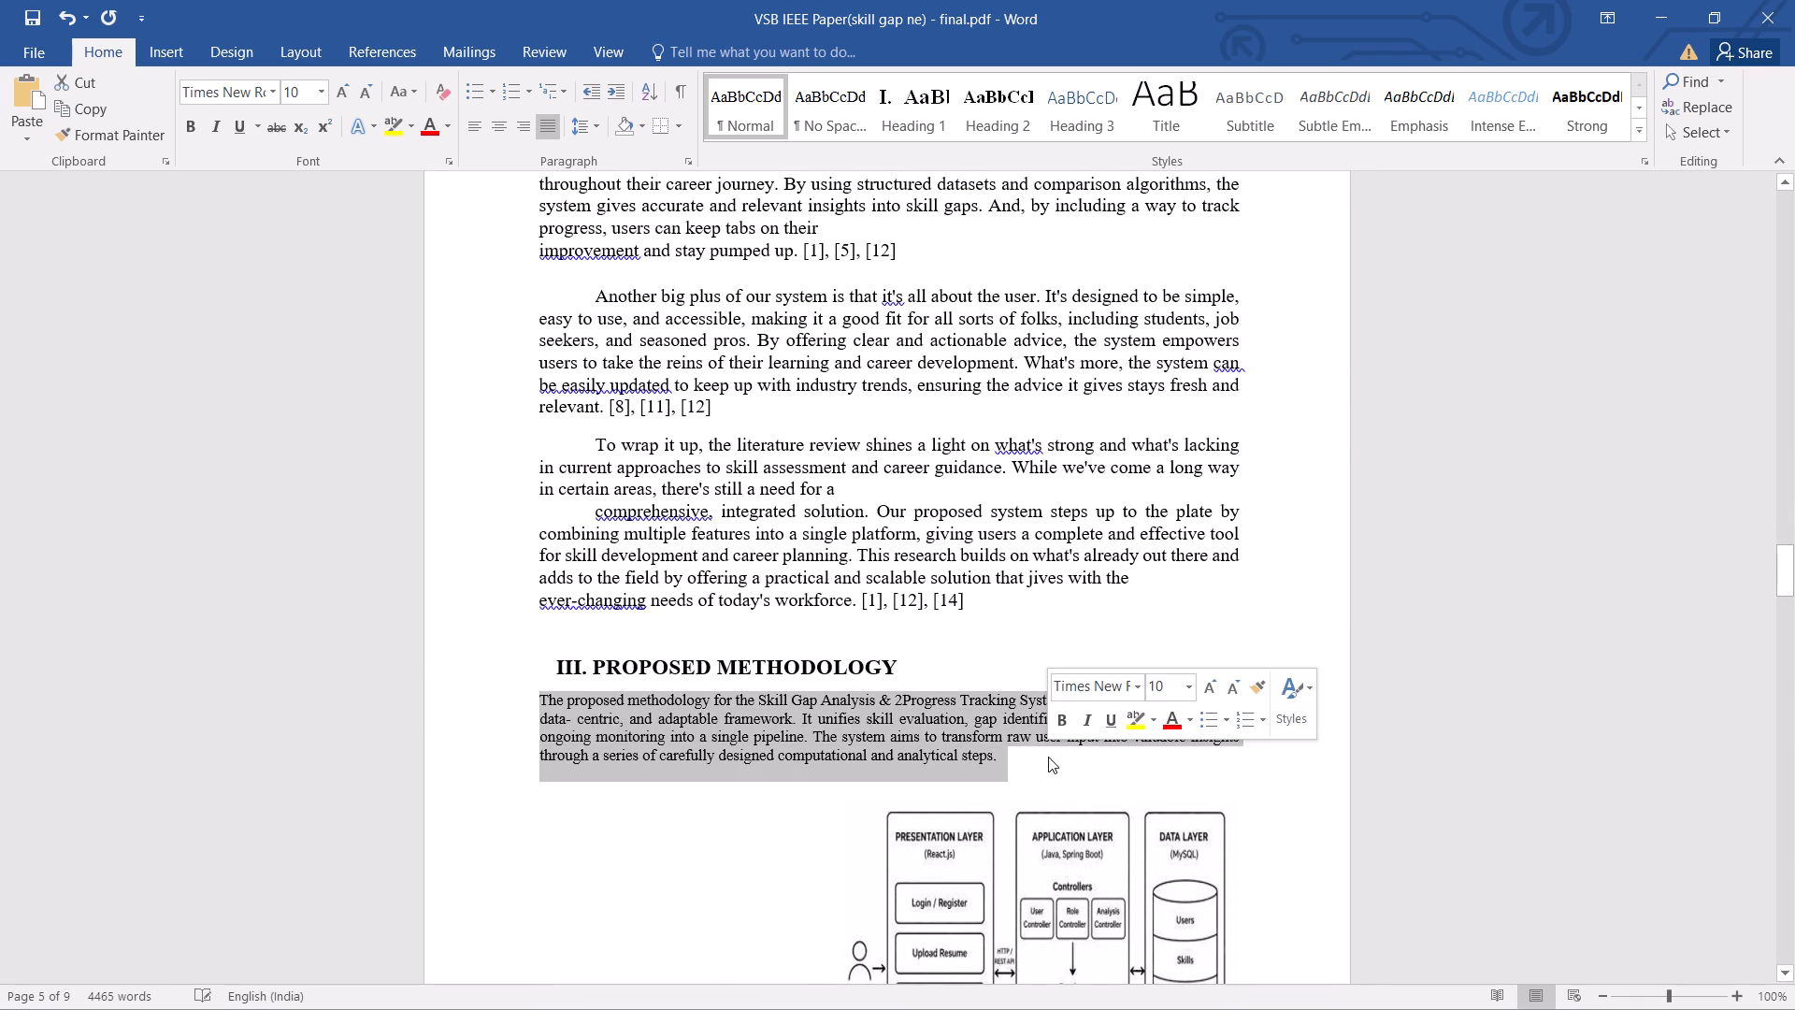
{"action": "left_click", "coordinate": [304, 90]}
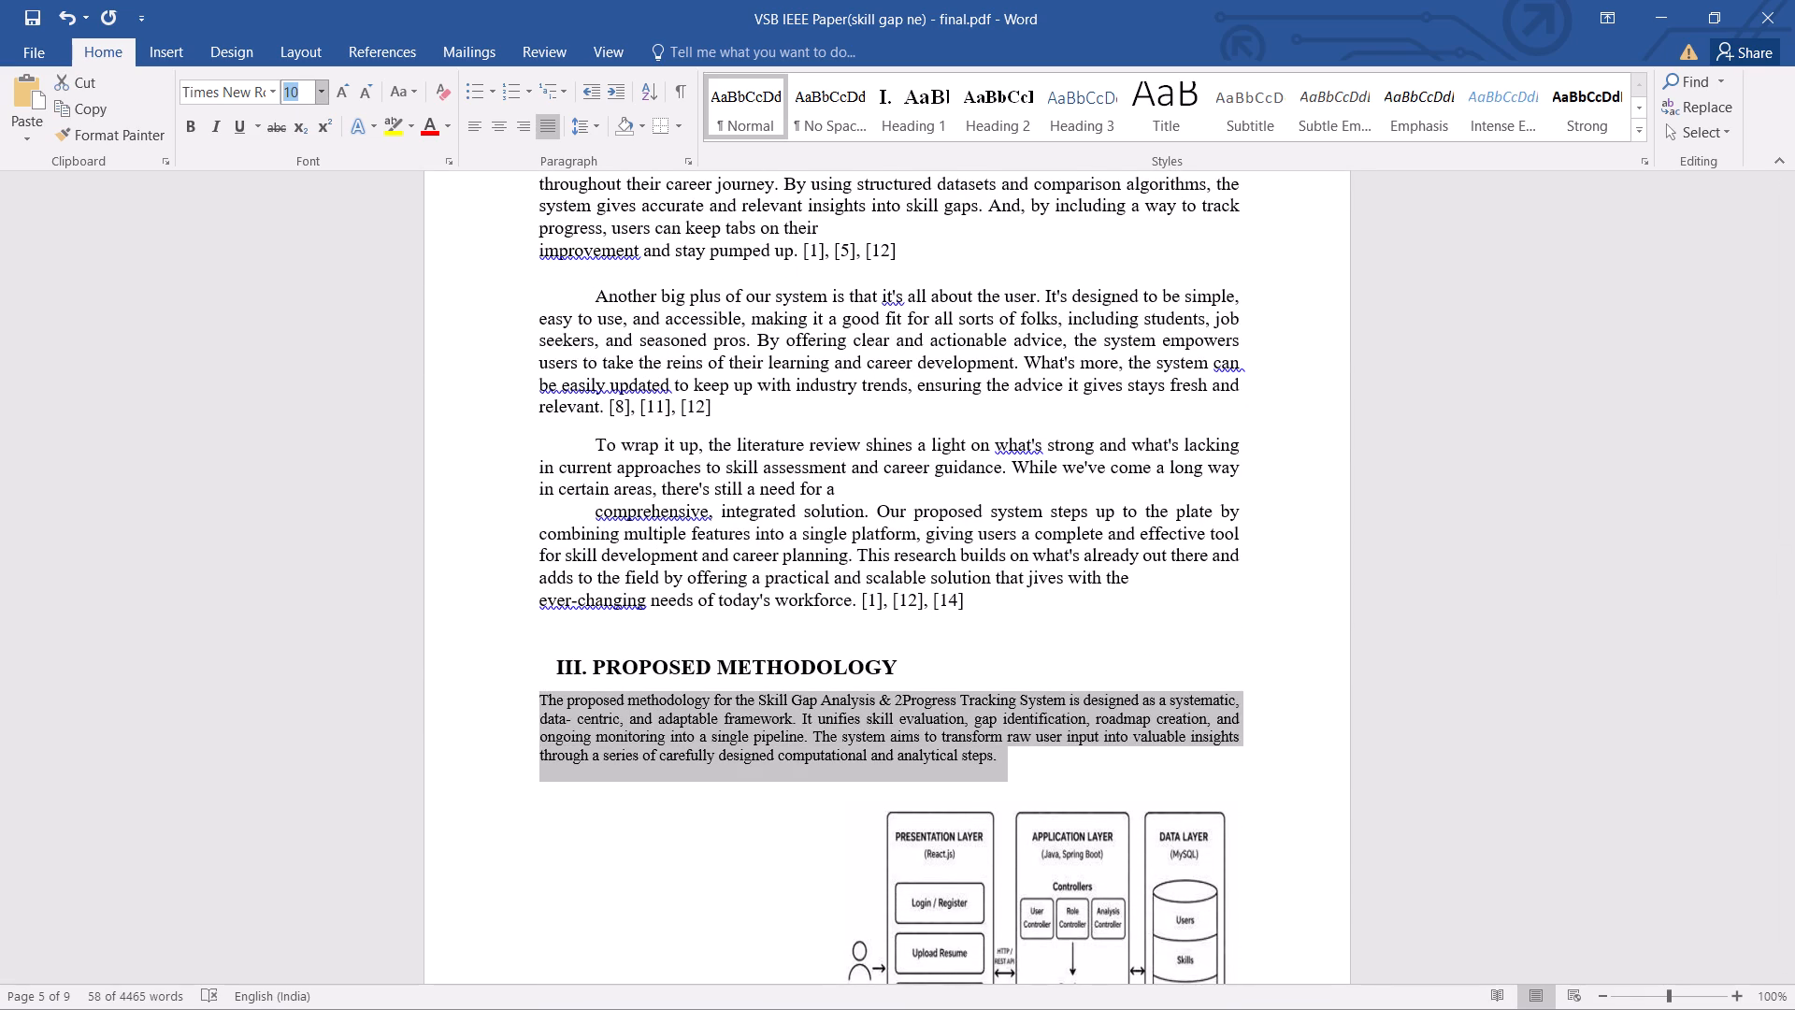
{"action": "type", "text": "12"}
{"action": "key", "text": "Return"}
Center the model architecture diagram below the introductory Proposed Methodology paragraph.
{"action": "scroll", "coordinate": [675, 509], "scroll_direction": "down", "scroll_amount": 1}
{"action": "left_click", "coordinate": [977, 637]}
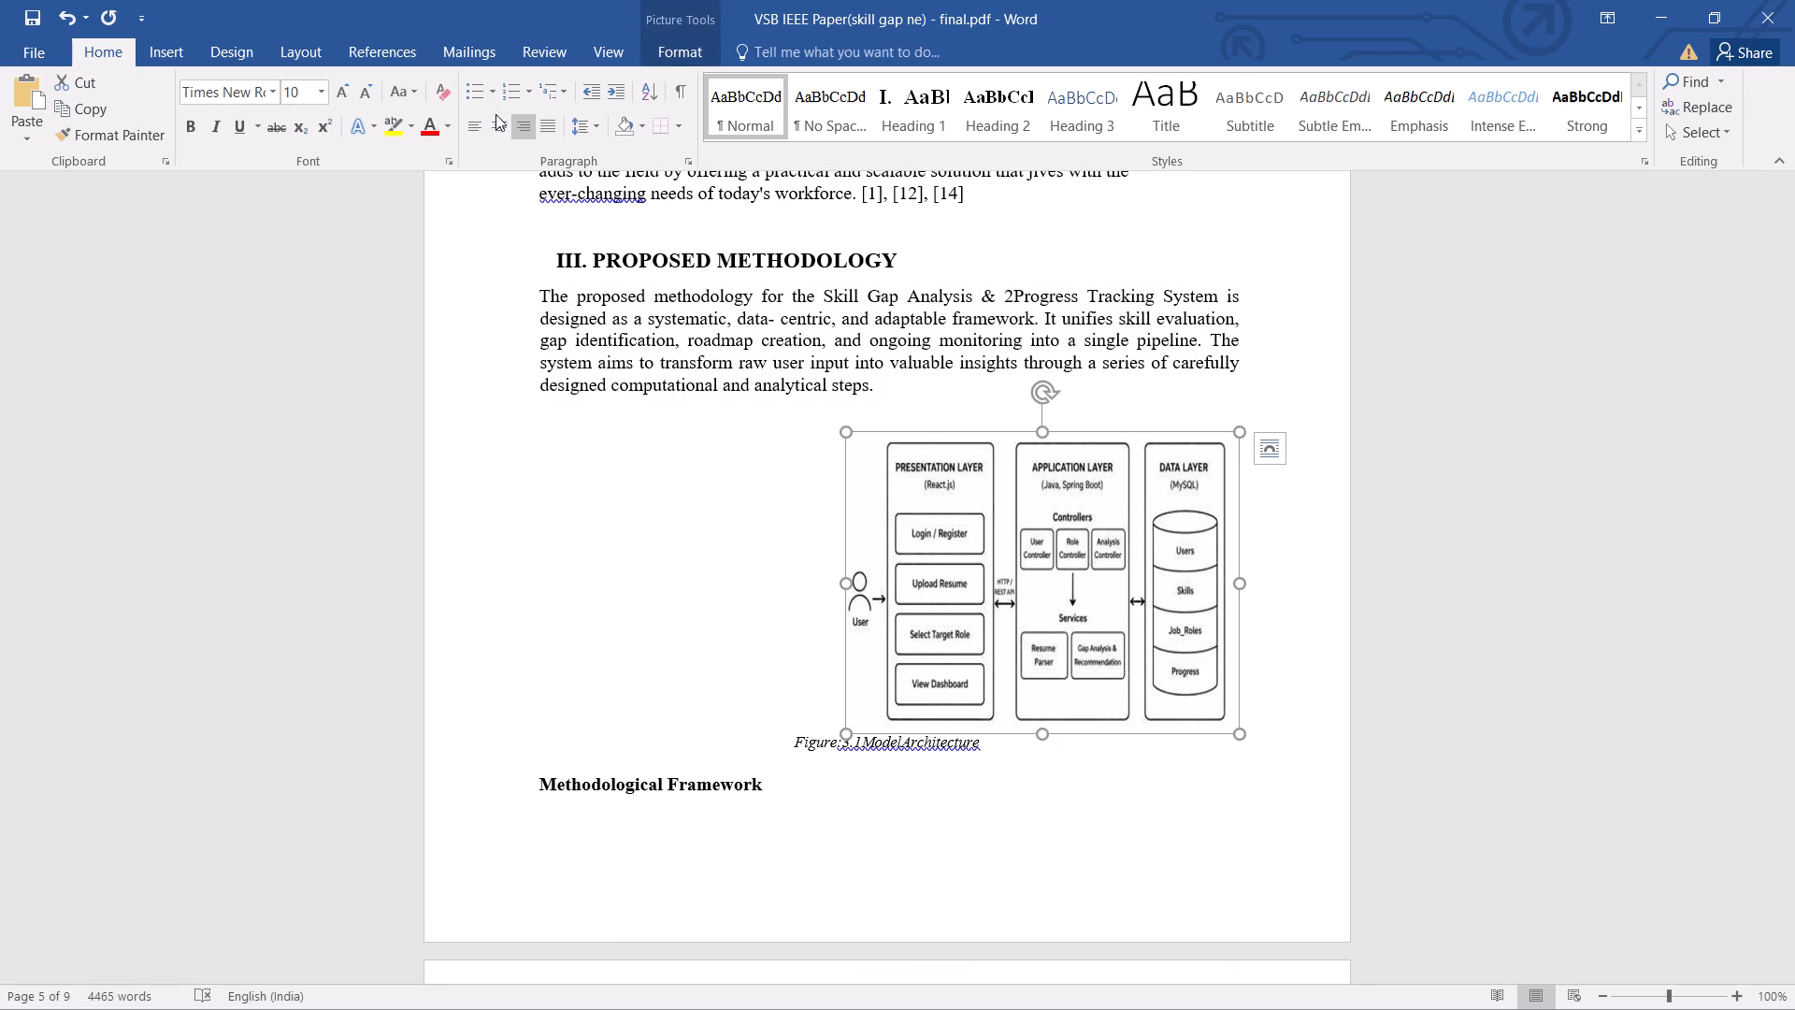
{"action": "left_click", "coordinate": [499, 121]}
Insert a blank line after the Figure 3.1 Model Architecture caption.
{"action": "scroll", "coordinate": [778, 564], "scroll_direction": "down", "scroll_amount": 1}
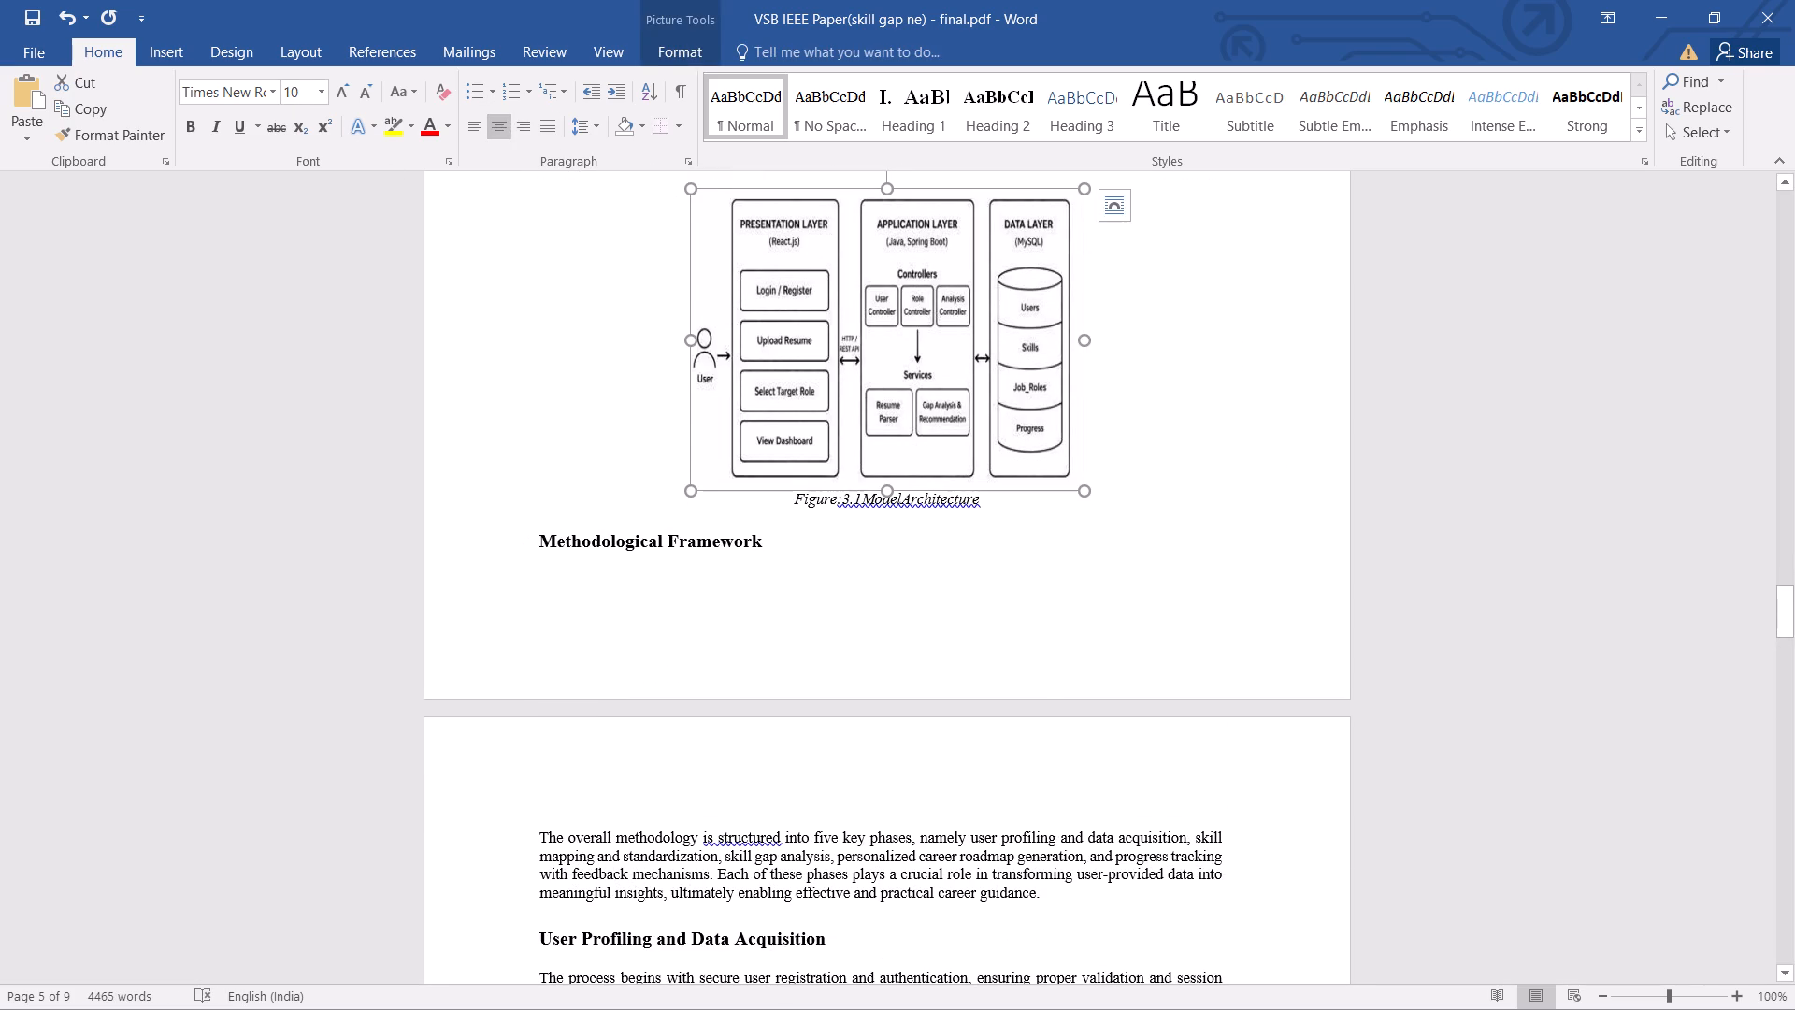
{"action": "left_click", "coordinate": [1112, 498]}
{"action": "key", "text": "Return"}
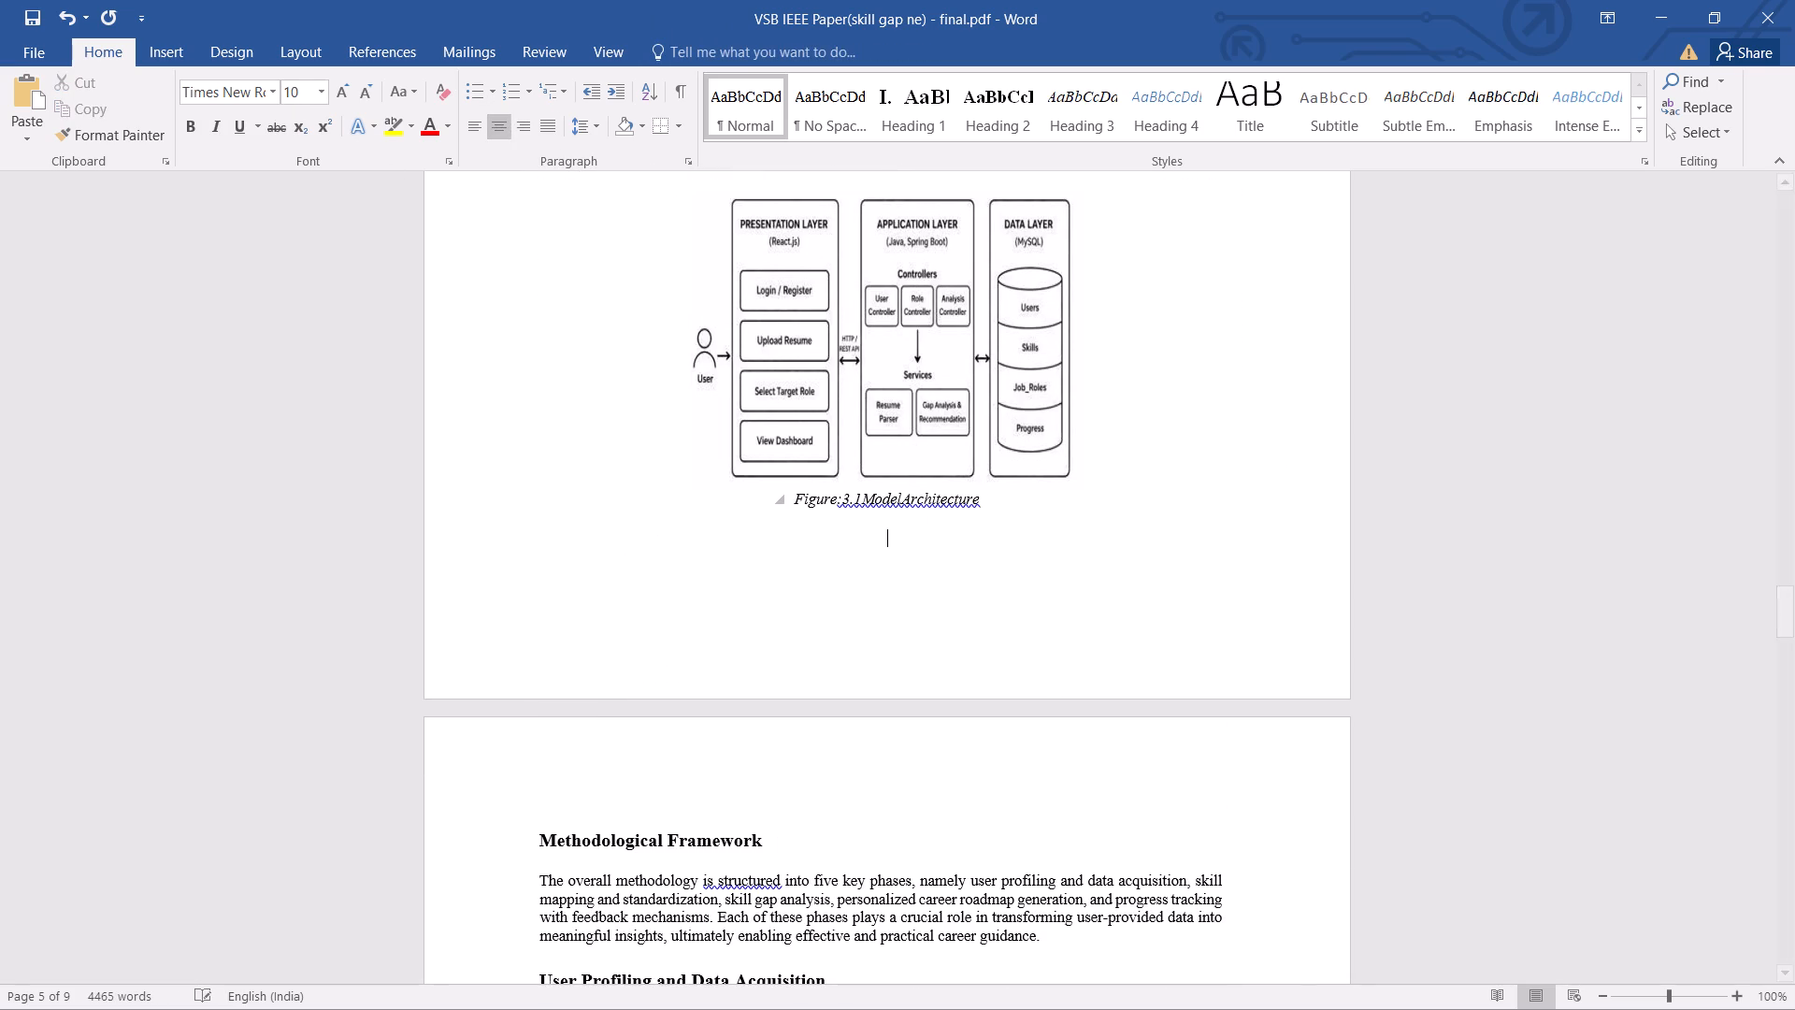
Set the font size of the Figure 3.1 Model Architecture caption to 11.
{"action": "triple_click", "coordinate": [916, 496]}
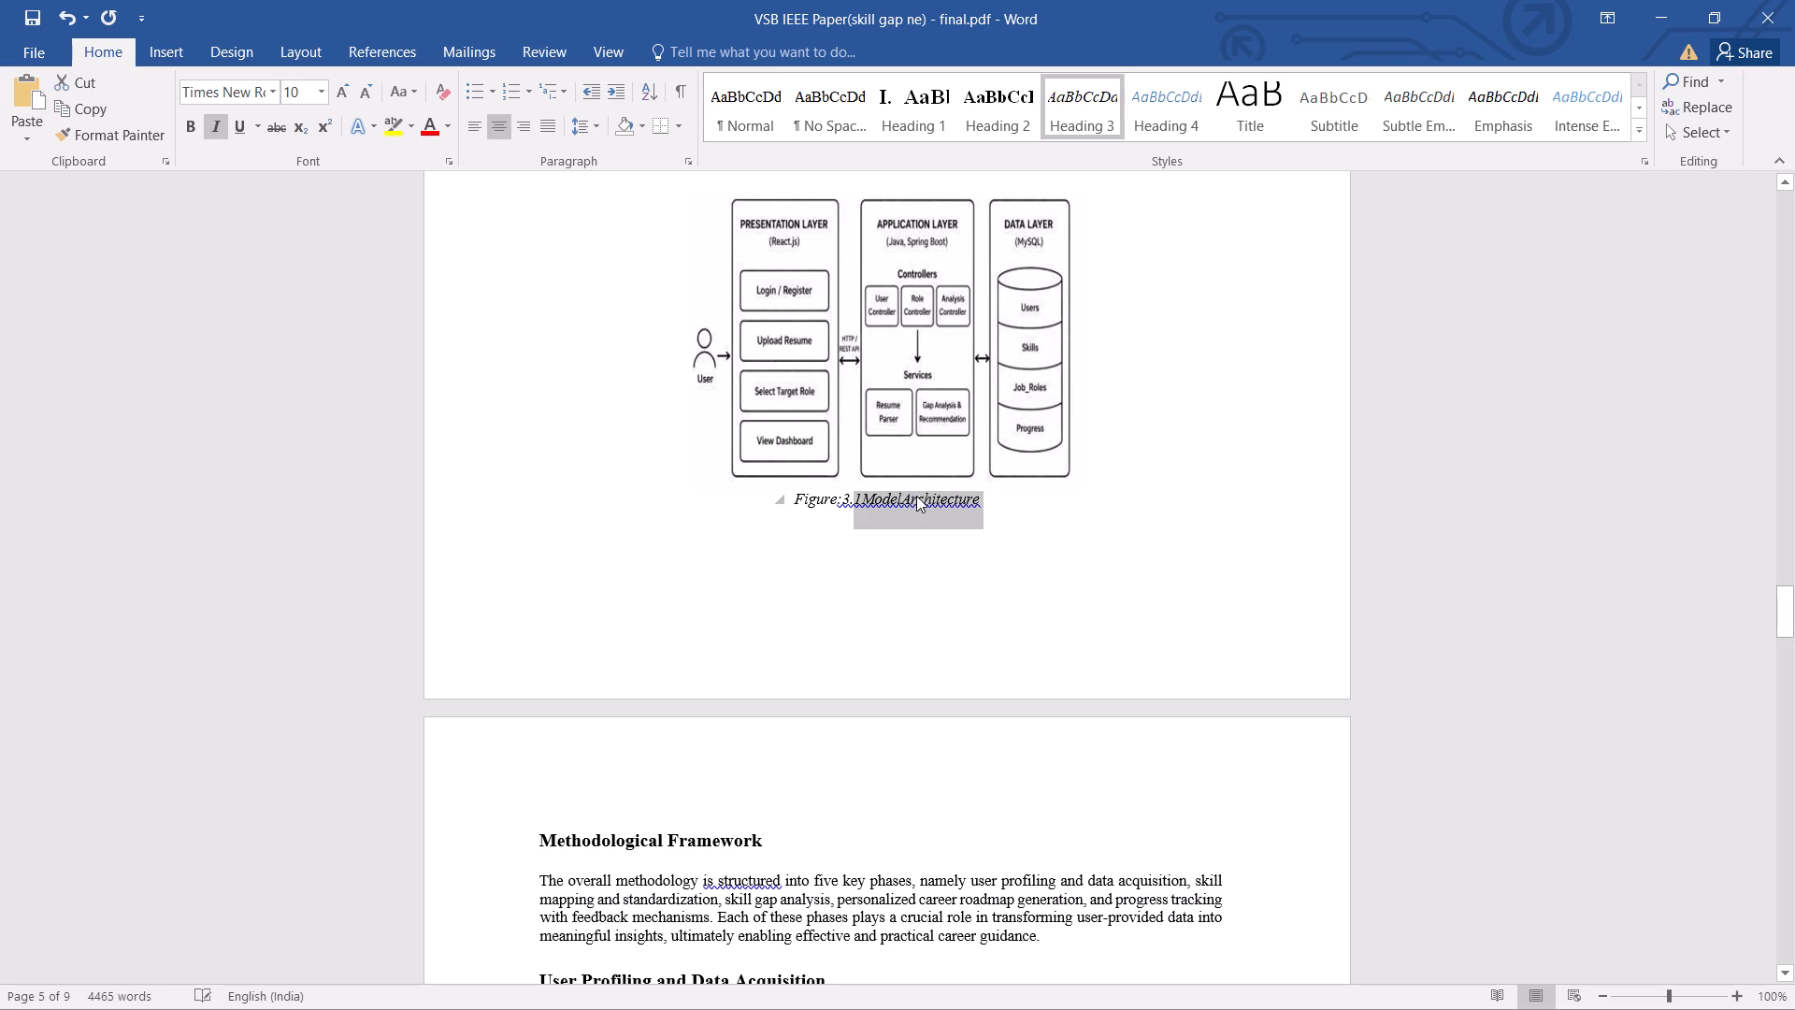
{"action": "left_click", "coordinate": [311, 96]}
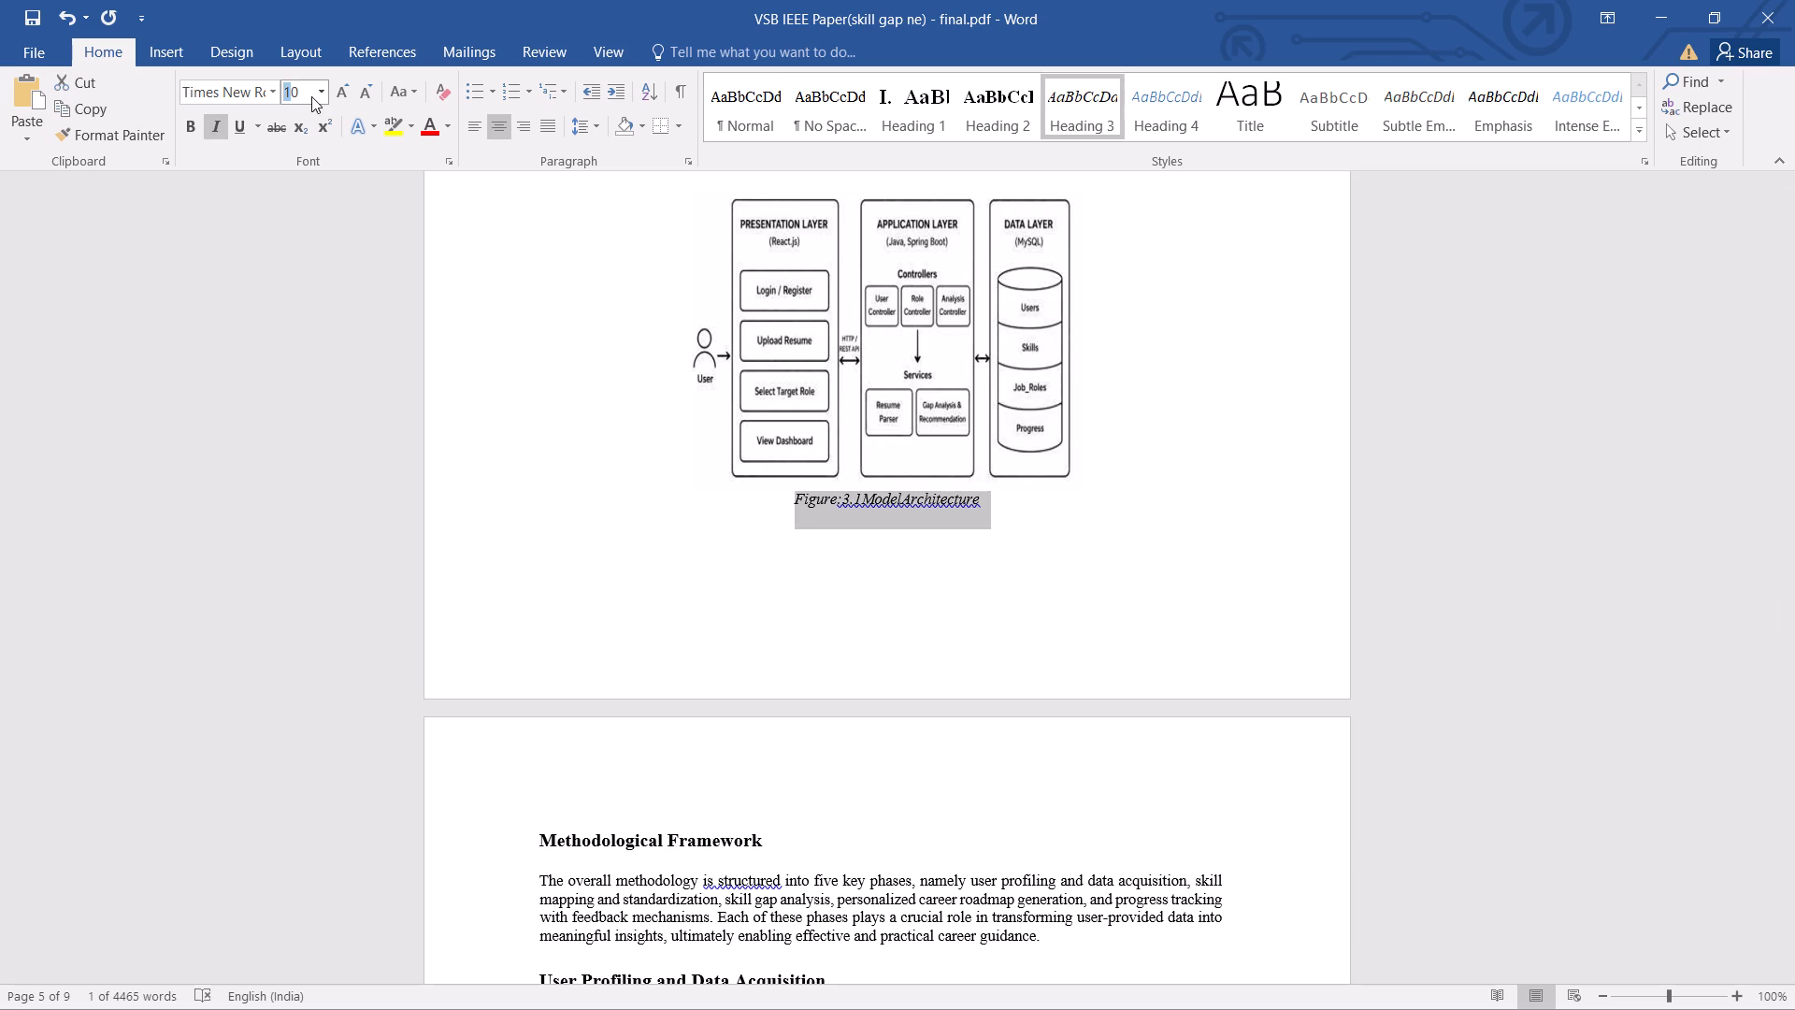
{"action": "type", "text": "11"}
{"action": "key", "text": "Return"}
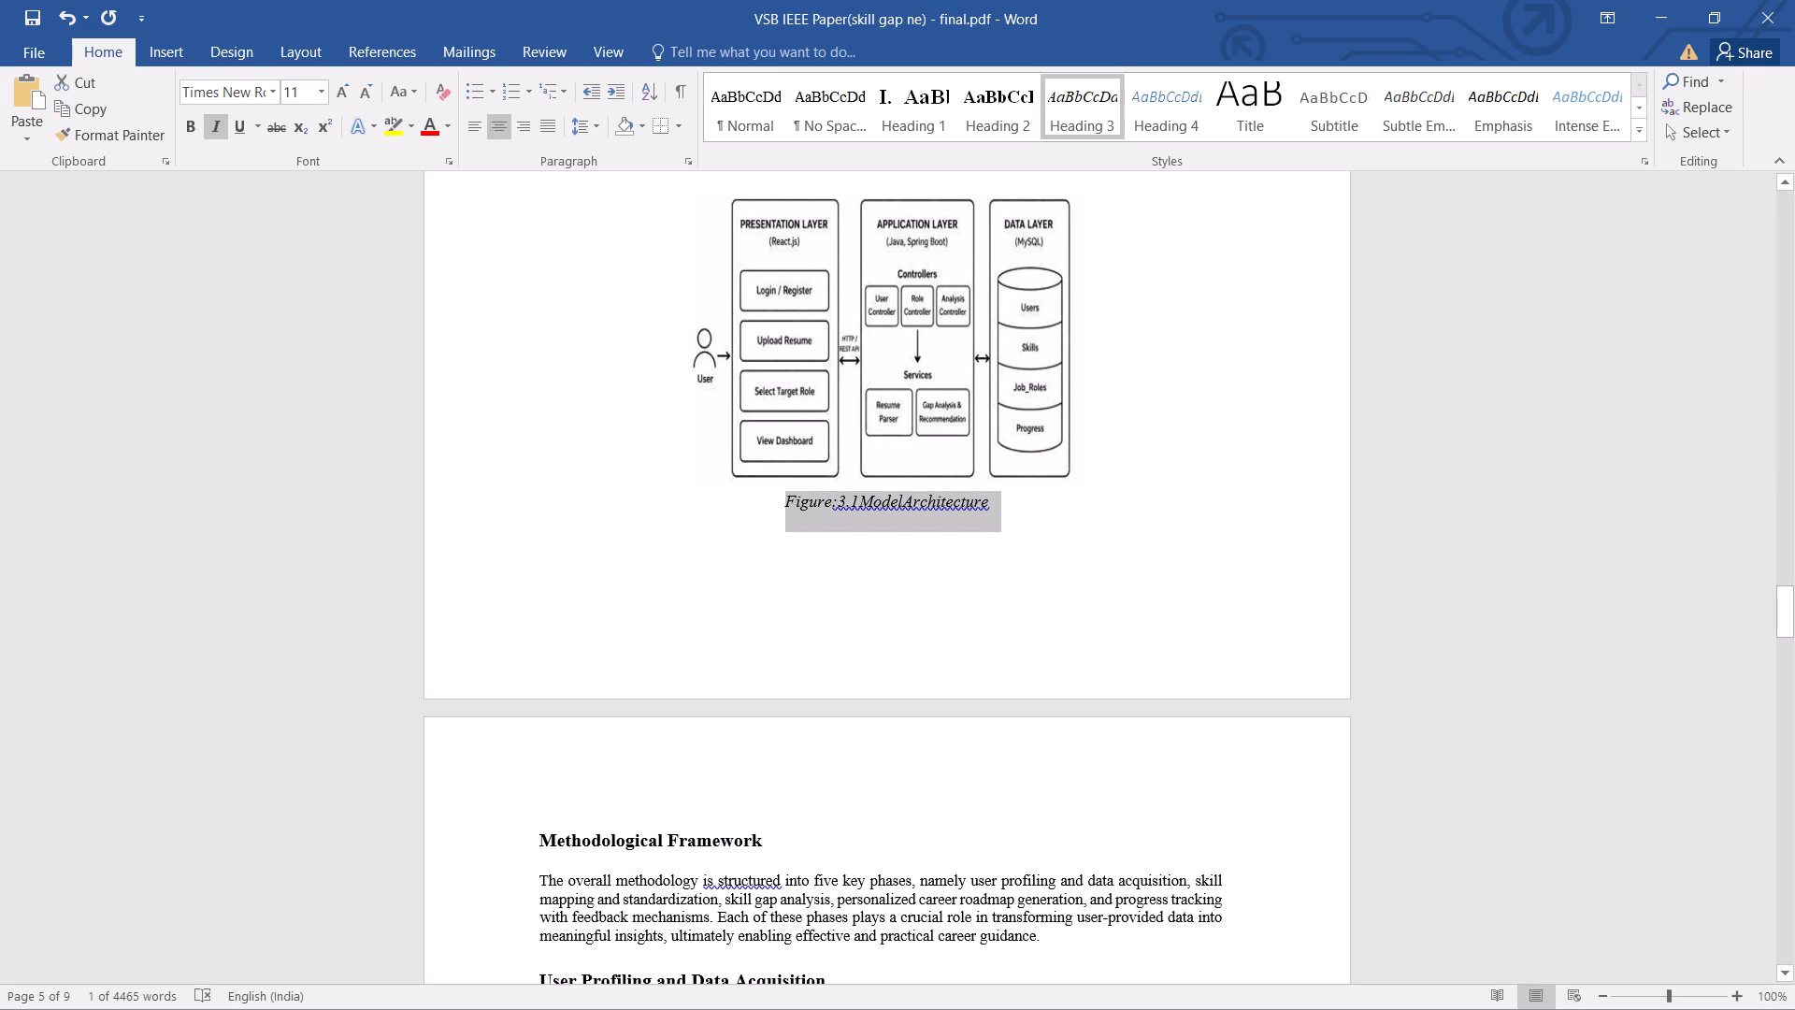
Set the font size of the Methodological Framework paragraph, beginning "The overall methodology is structured", to 12.
{"action": "left_click", "coordinate": [692, 628]}
{"action": "scroll", "coordinate": [692, 628], "scroll_direction": "down", "scroll_amount": 1}
{"action": "double_click", "coordinate": [665, 659]}
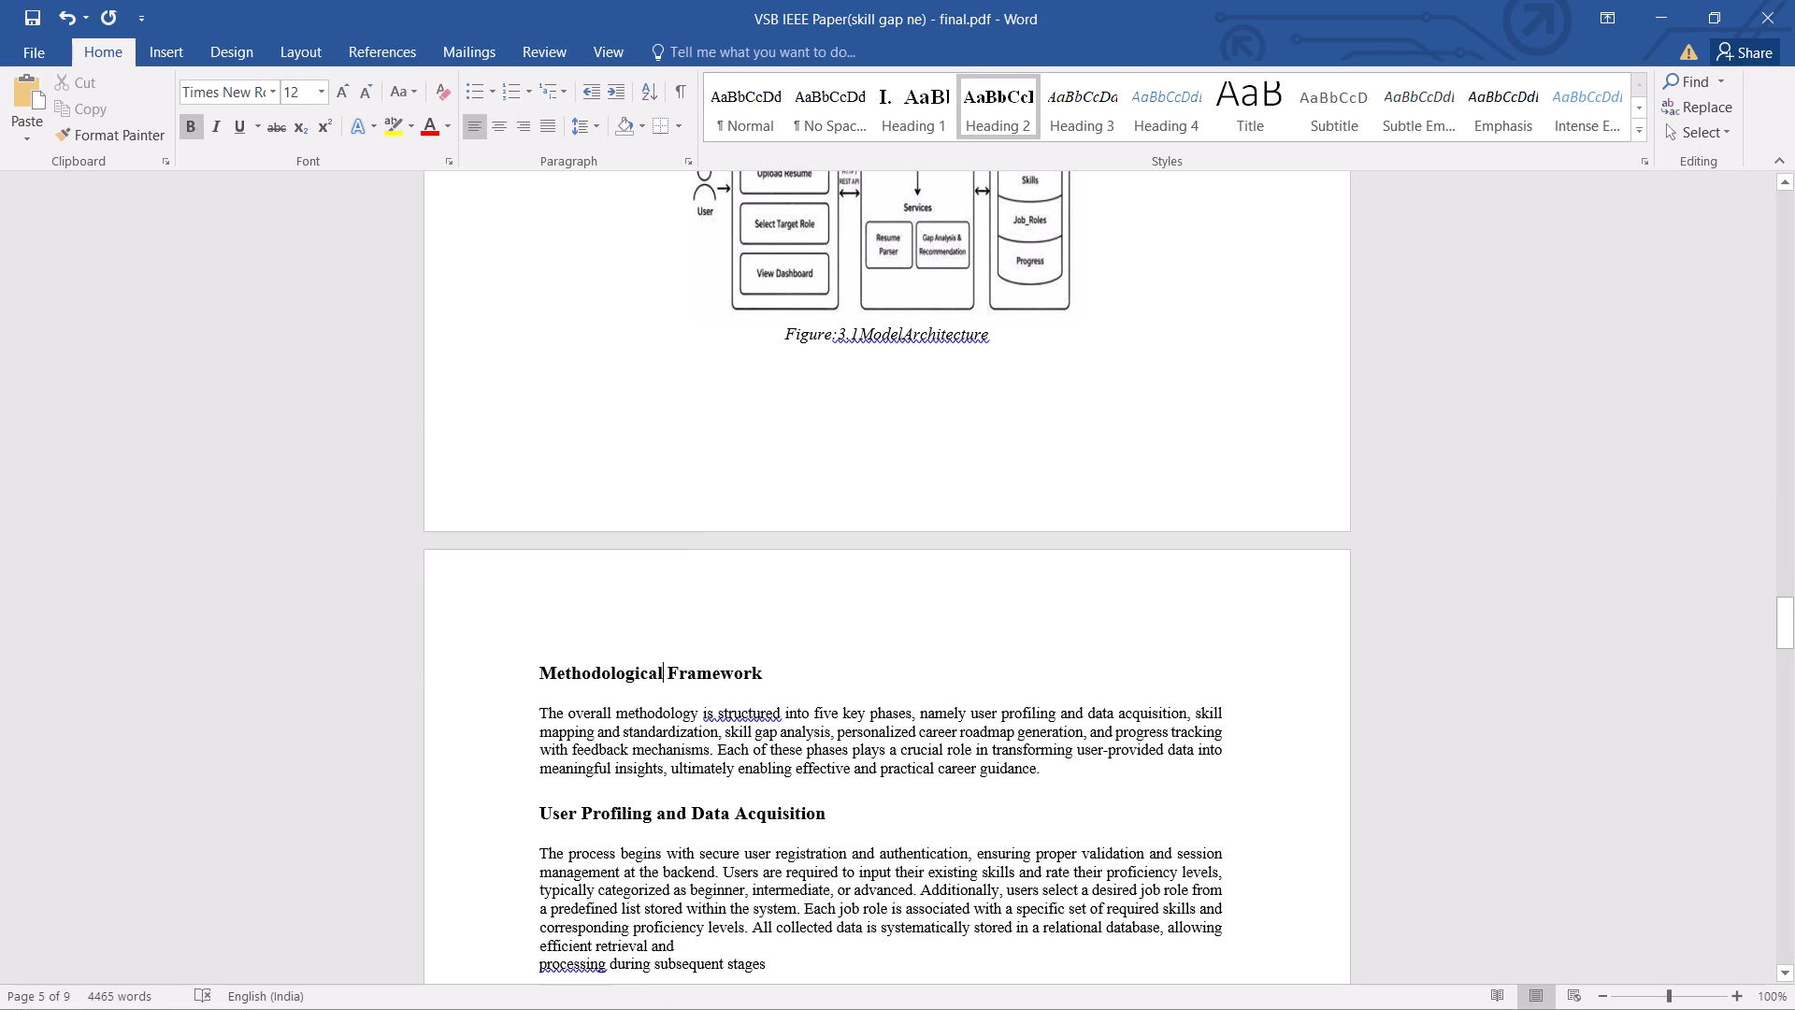
{"action": "left_click", "coordinate": [708, 745]}
{"action": "left_click", "coordinate": [676, 740]}
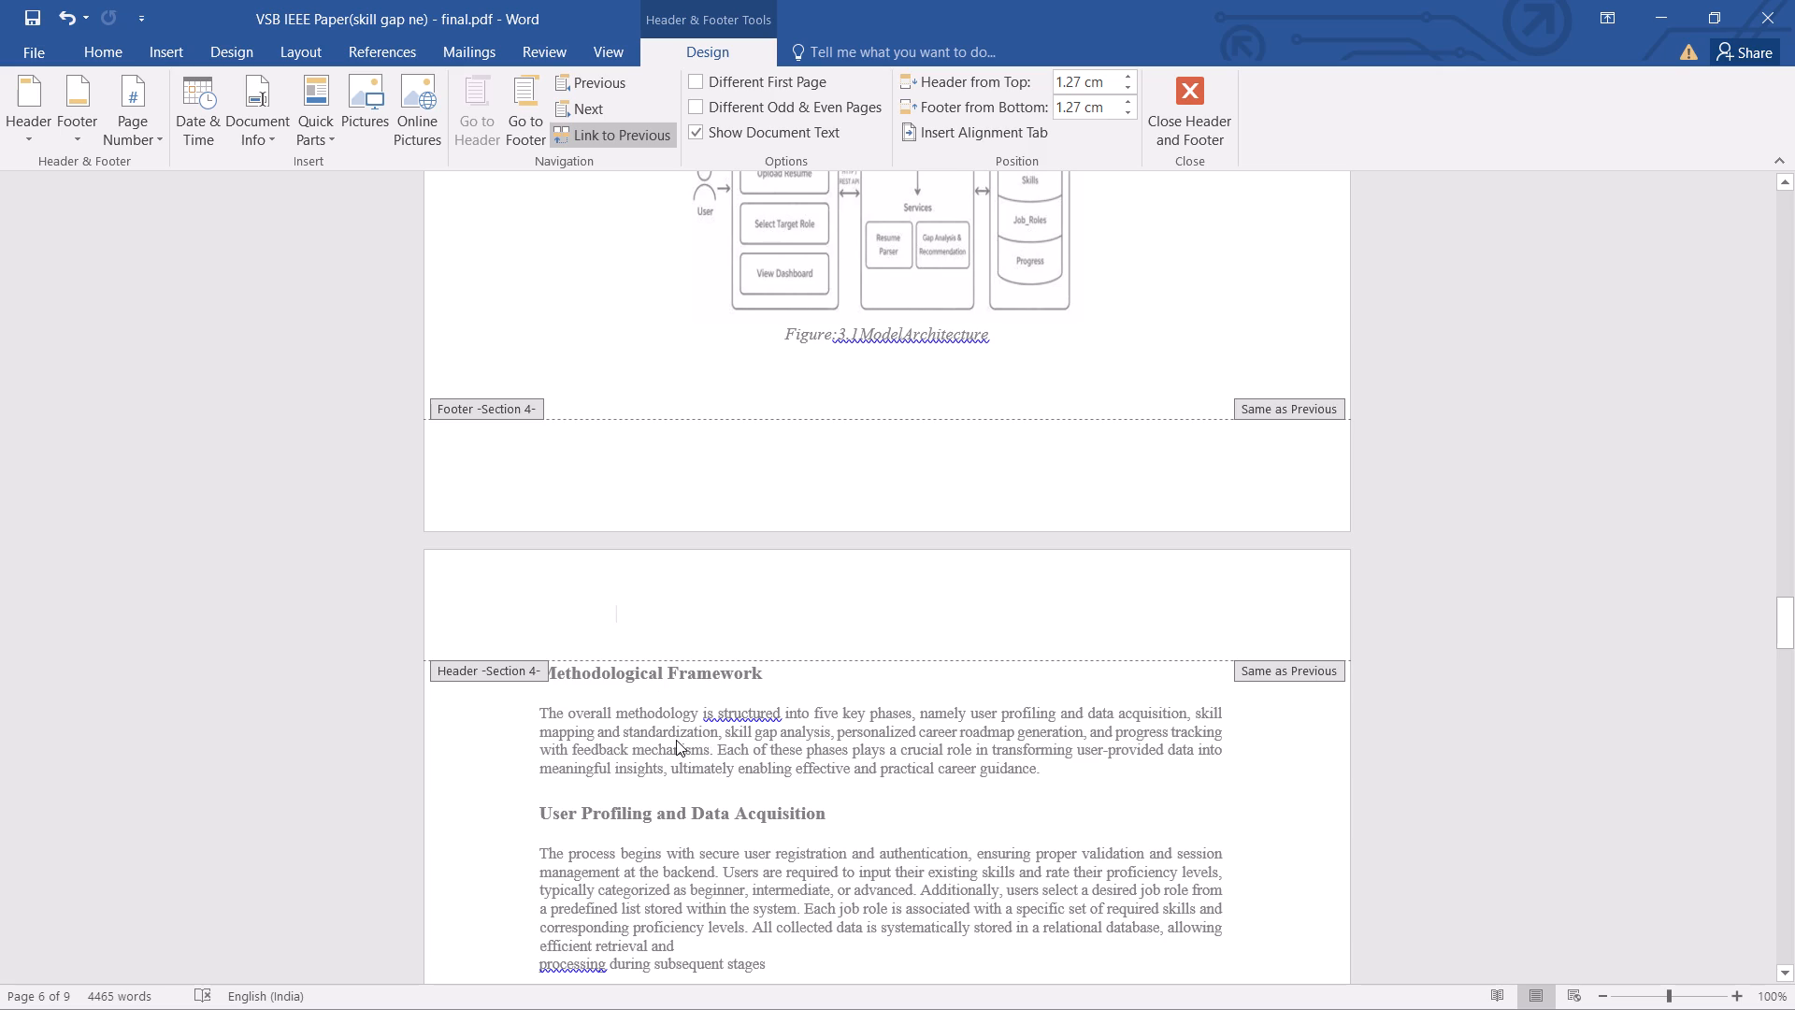
{"action": "key", "text": "Escape"}
{"action": "triple_click", "coordinate": [676, 740]}
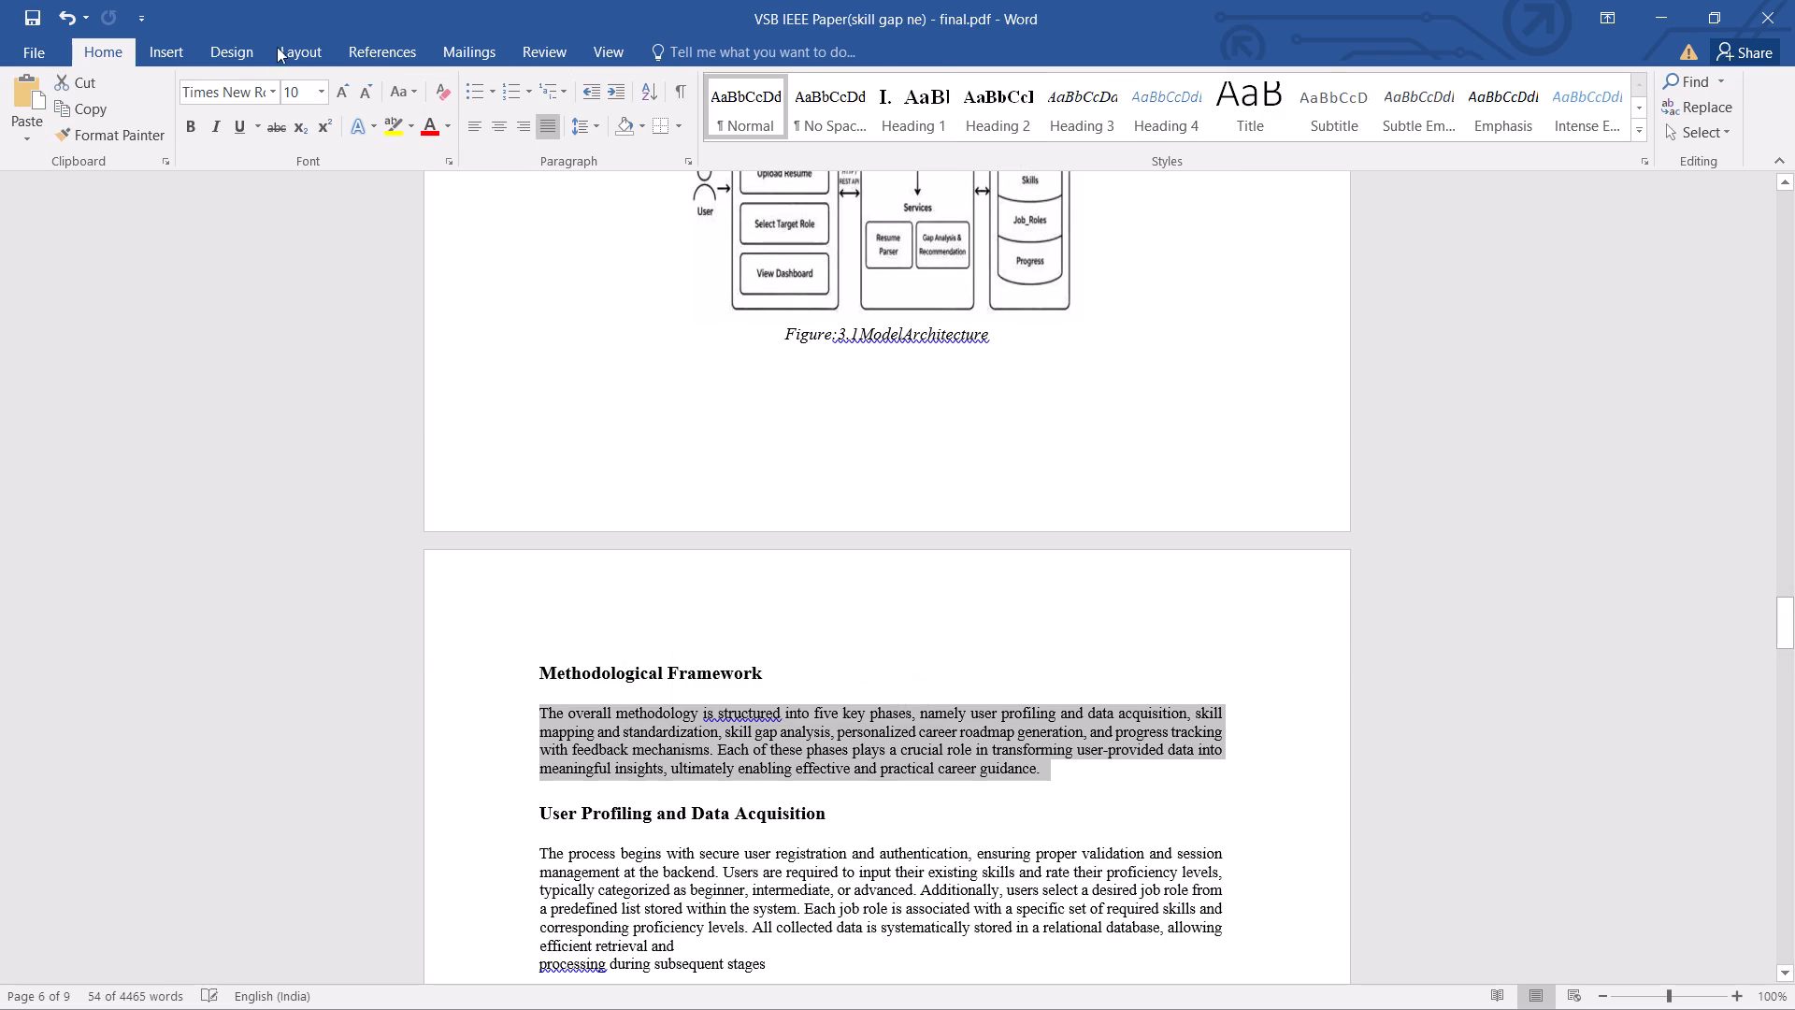
{"action": "left_click", "coordinate": [301, 93]}
{"action": "type", "text": "12"}
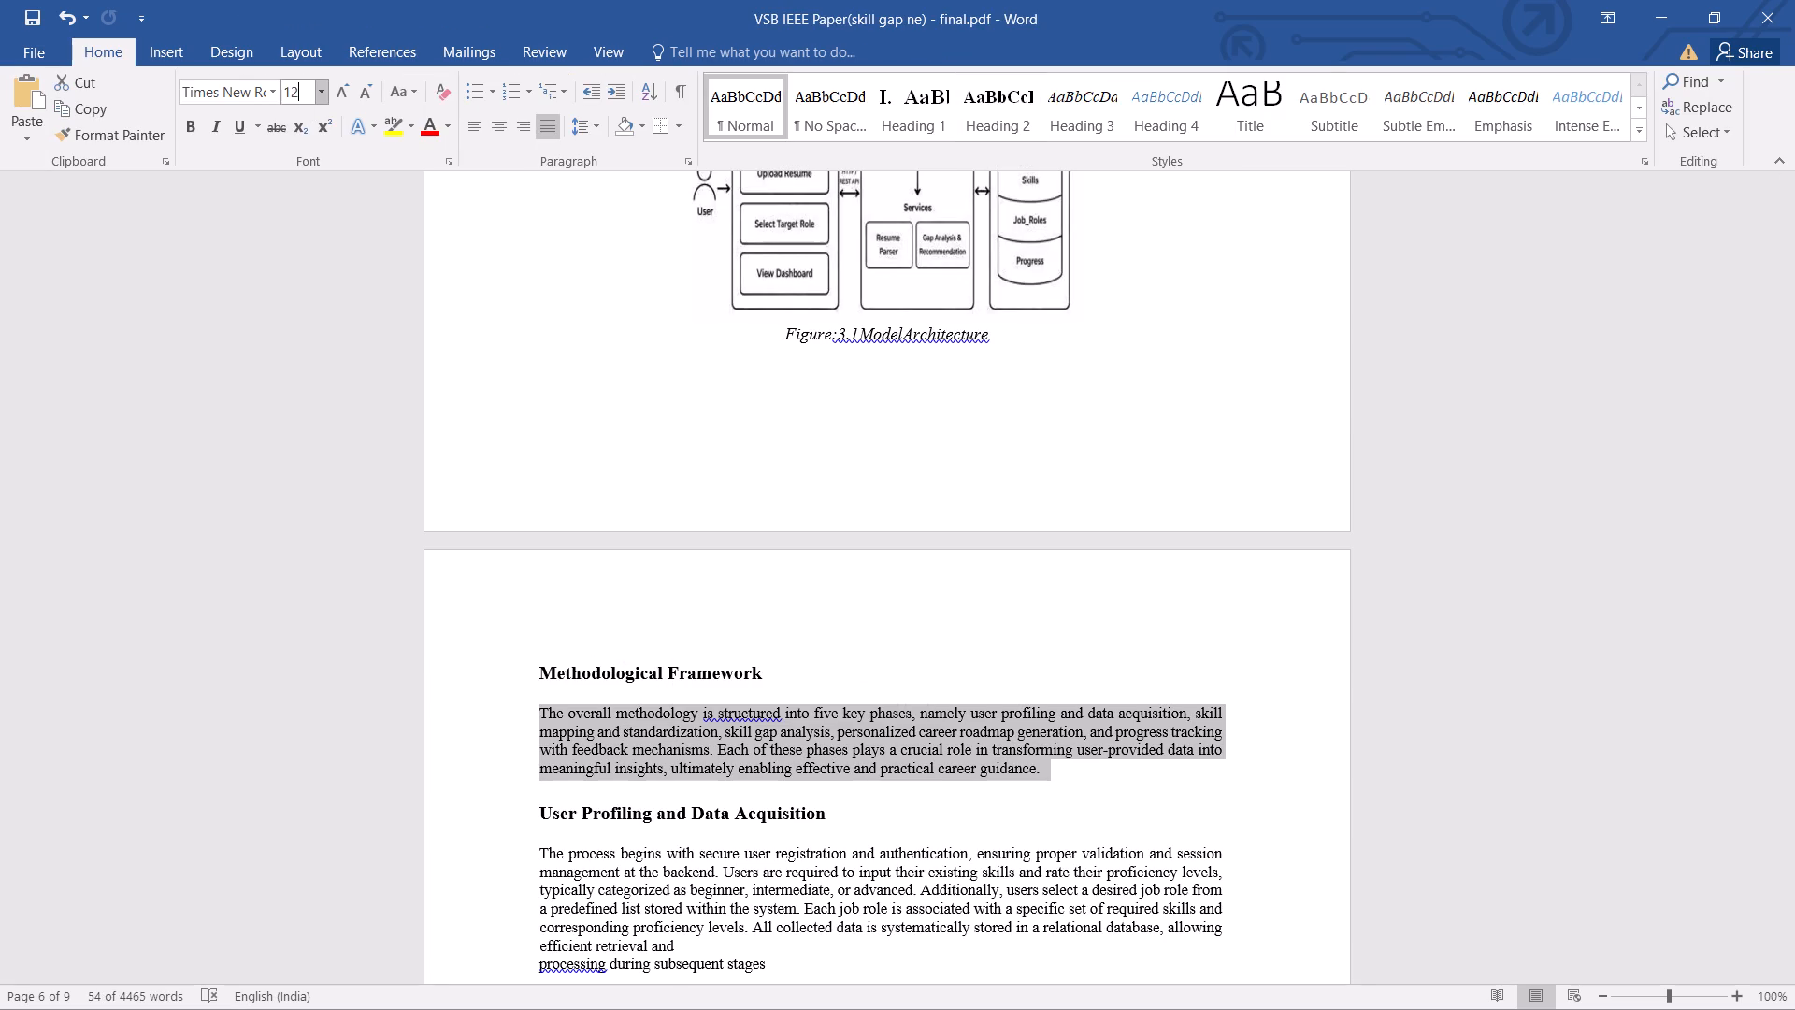
{"action": "key", "text": "Return"}
Set the font size of the User Profiling and Data Acquisition text, through "processing during subsequent stages", to 12.
{"action": "left_click_drag", "start_coordinate": [461, 464], "coordinate": [478, 414]}
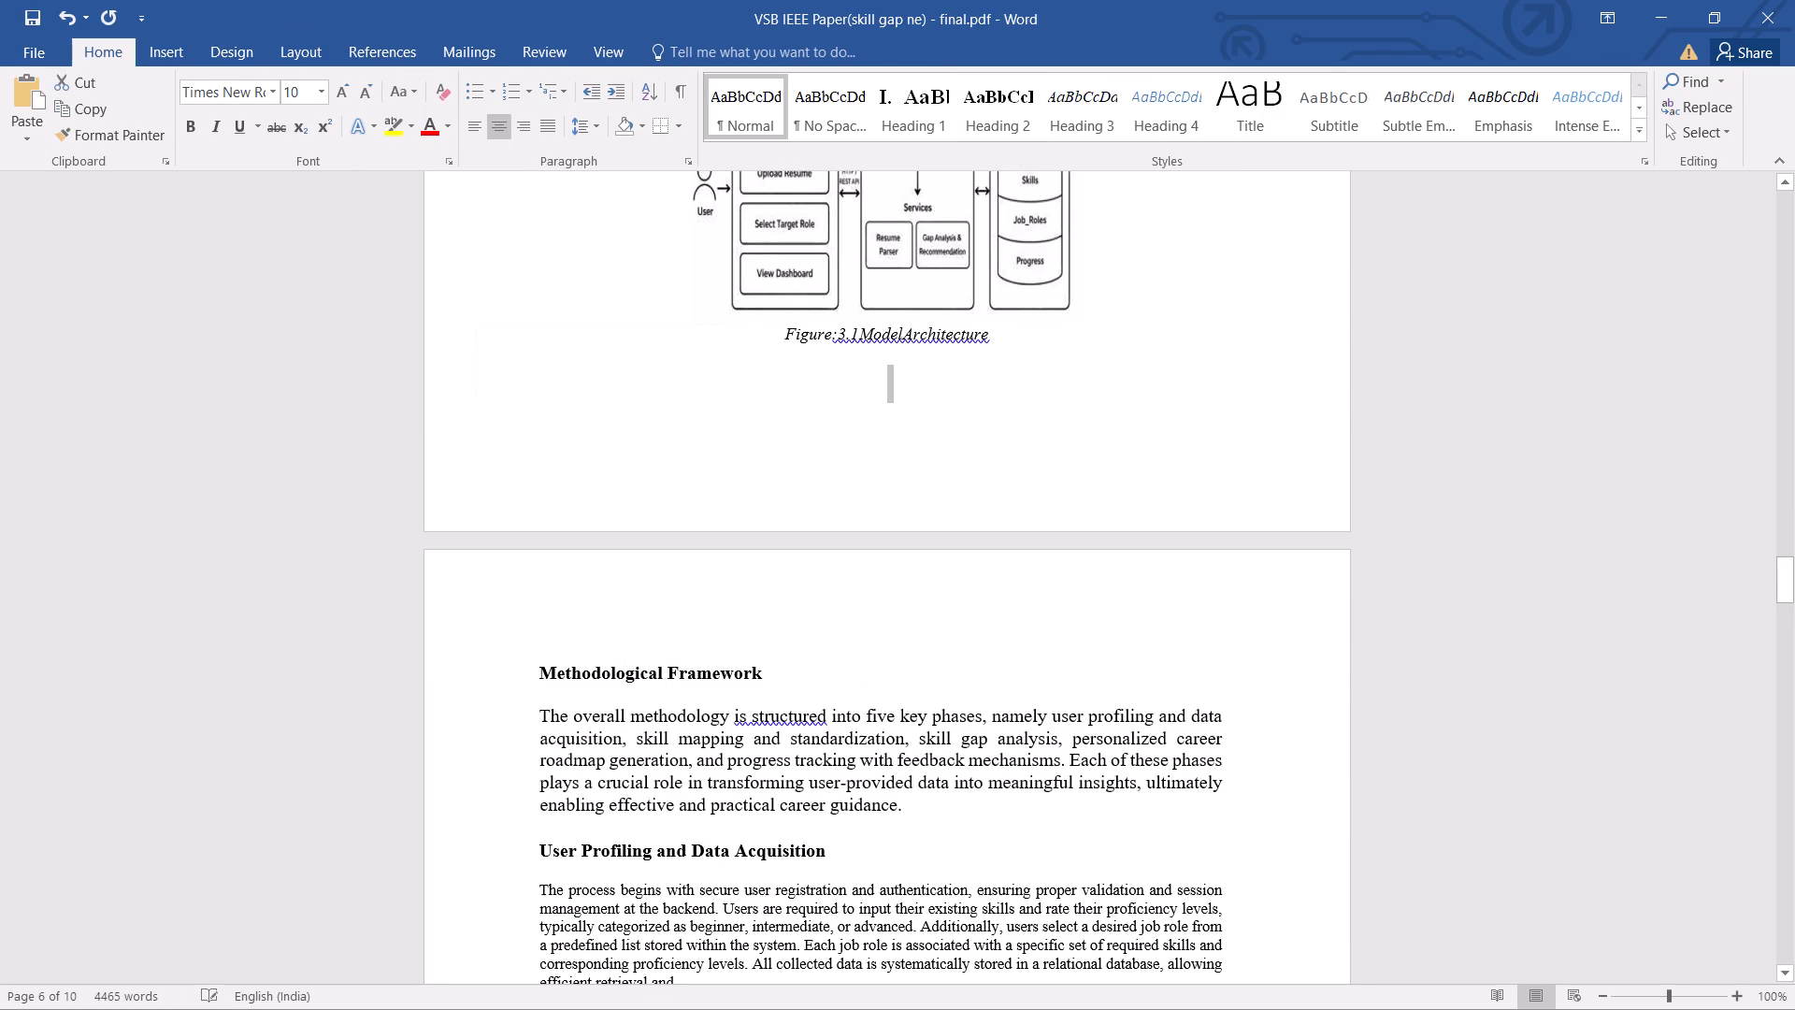
{"action": "triple_click", "coordinate": [617, 923]}
{"action": "left_click", "coordinate": [617, 923]}
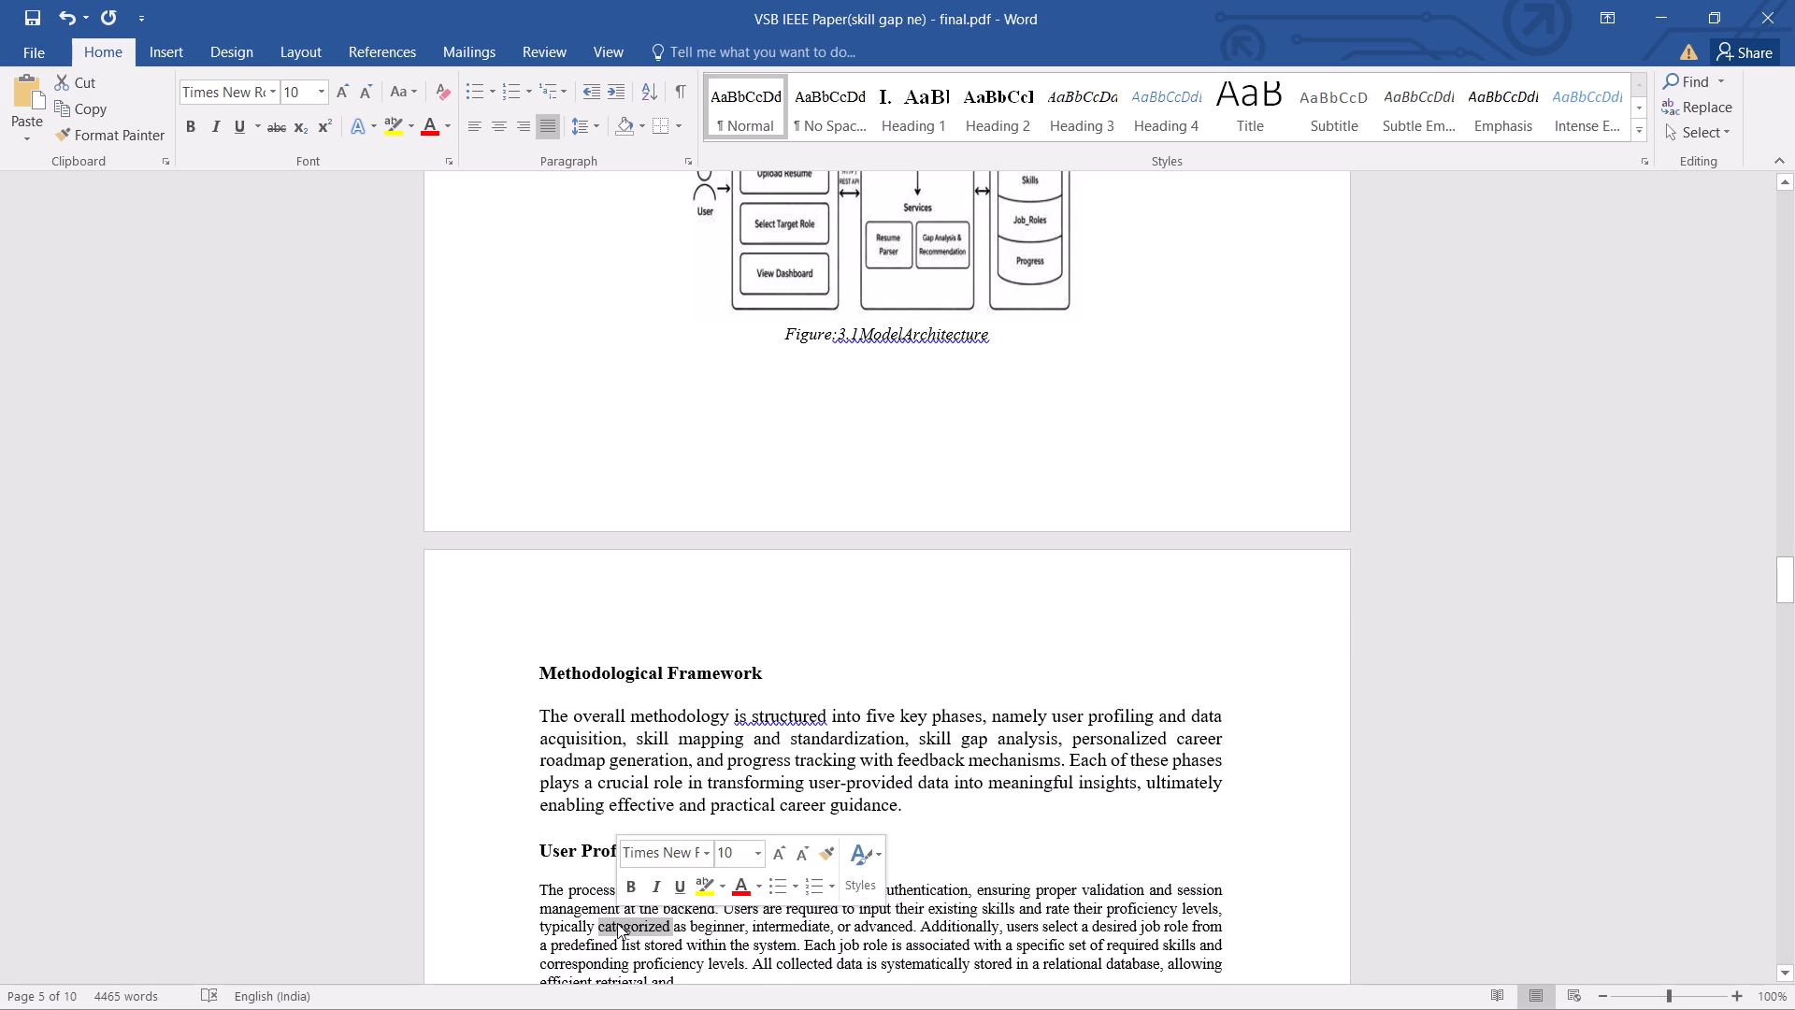
{"action": "triple_click", "coordinate": [617, 923]}
{"action": "left_click", "coordinate": [617, 923]}
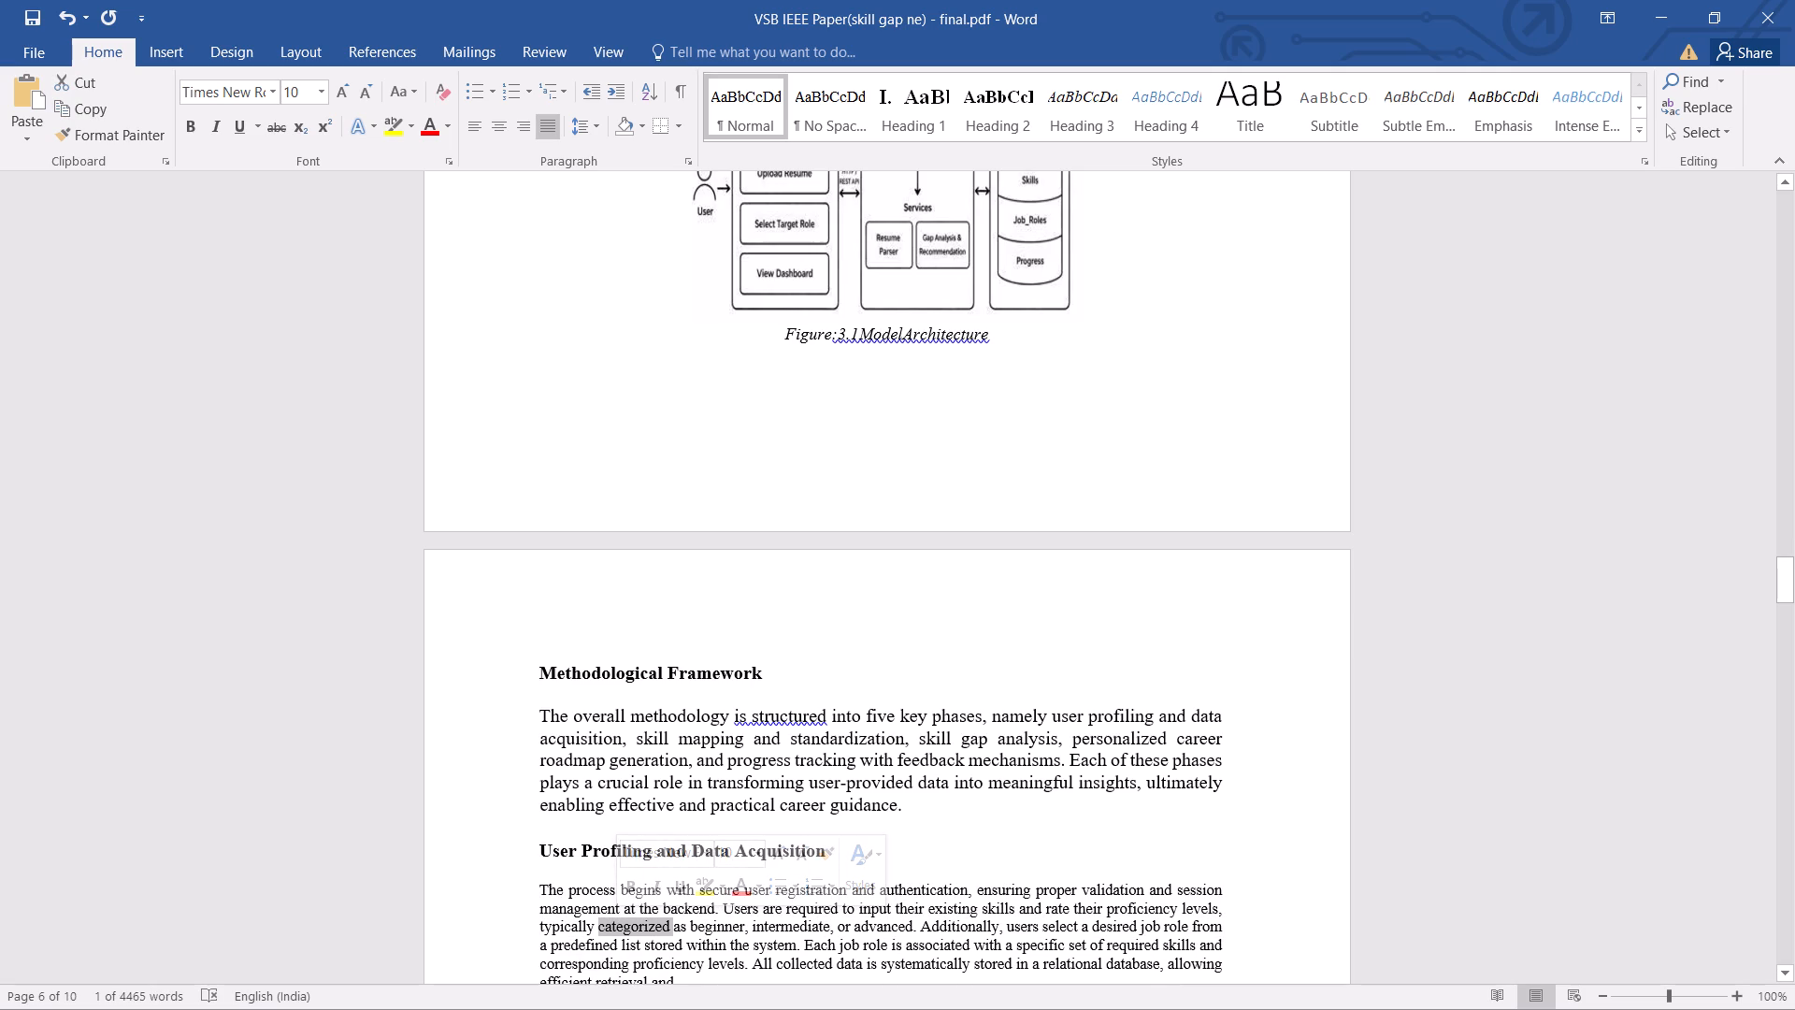
{"action": "left_click", "coordinate": [546, 887]}
{"action": "left_click_drag", "start_coordinate": [540, 886], "coordinate": [597, 943]}
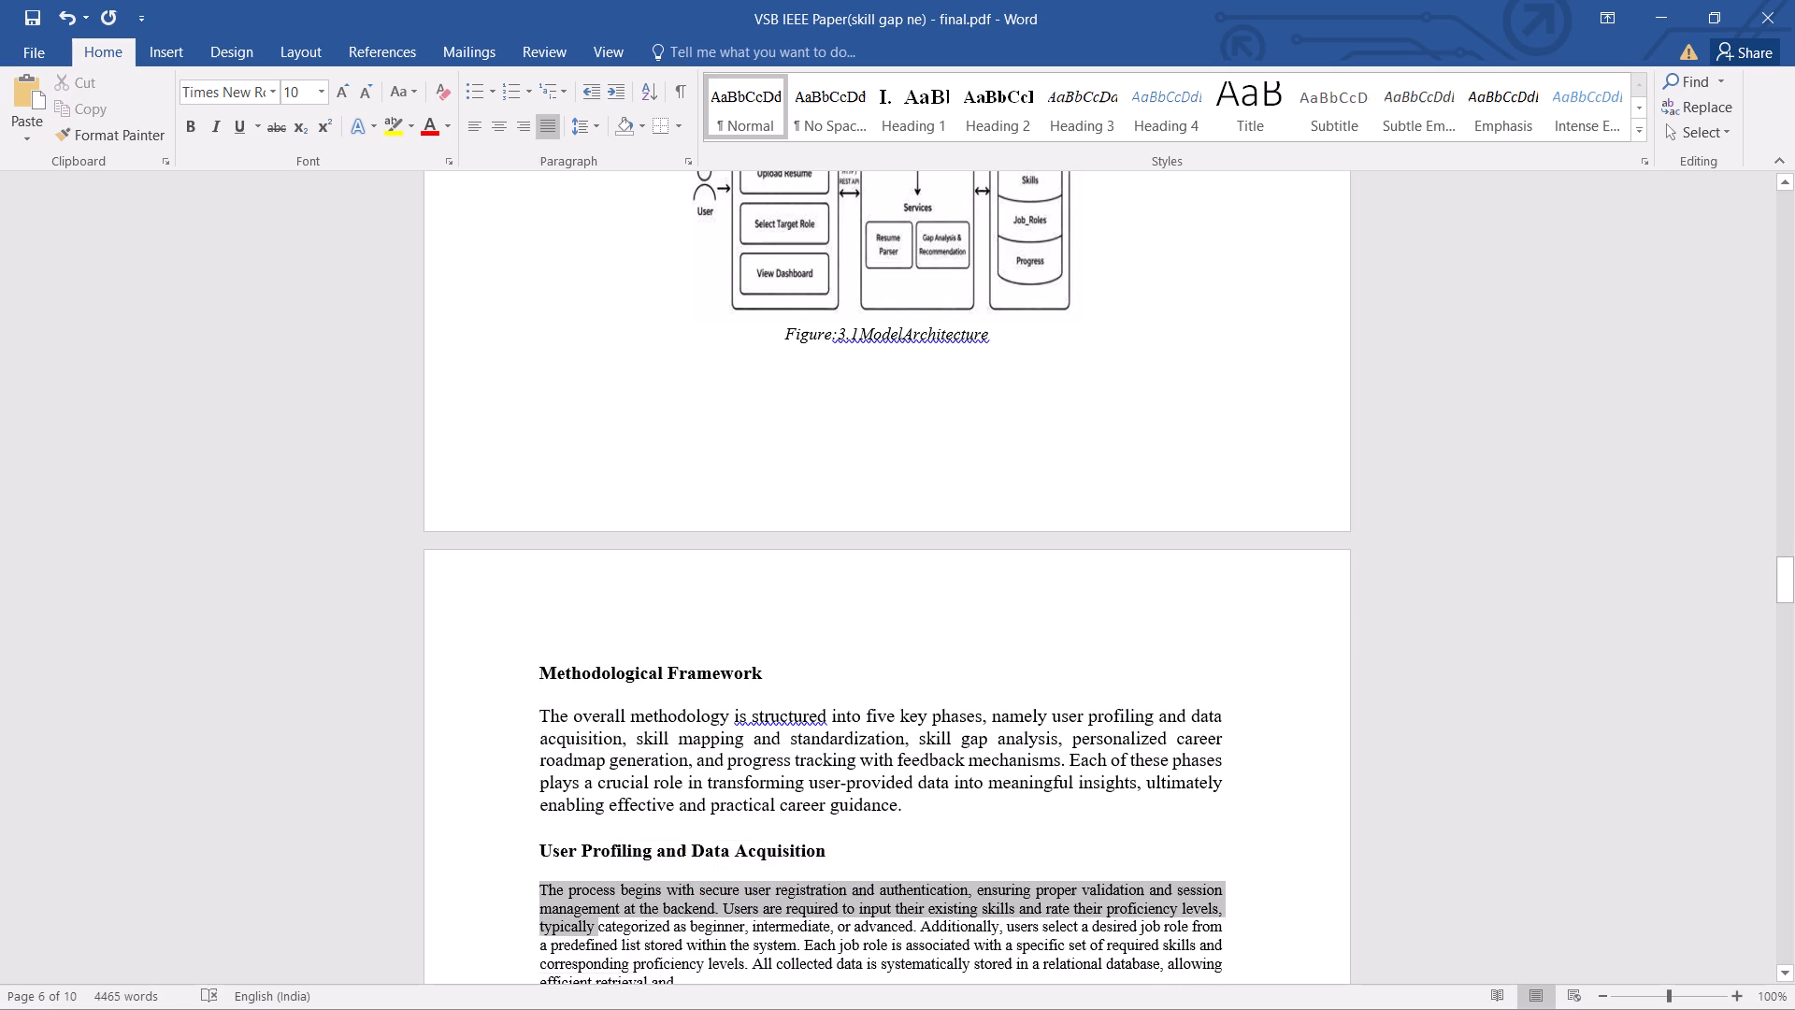
{"action": "left_click_drag", "start_coordinate": [597, 943], "coordinate": [754, 806]}
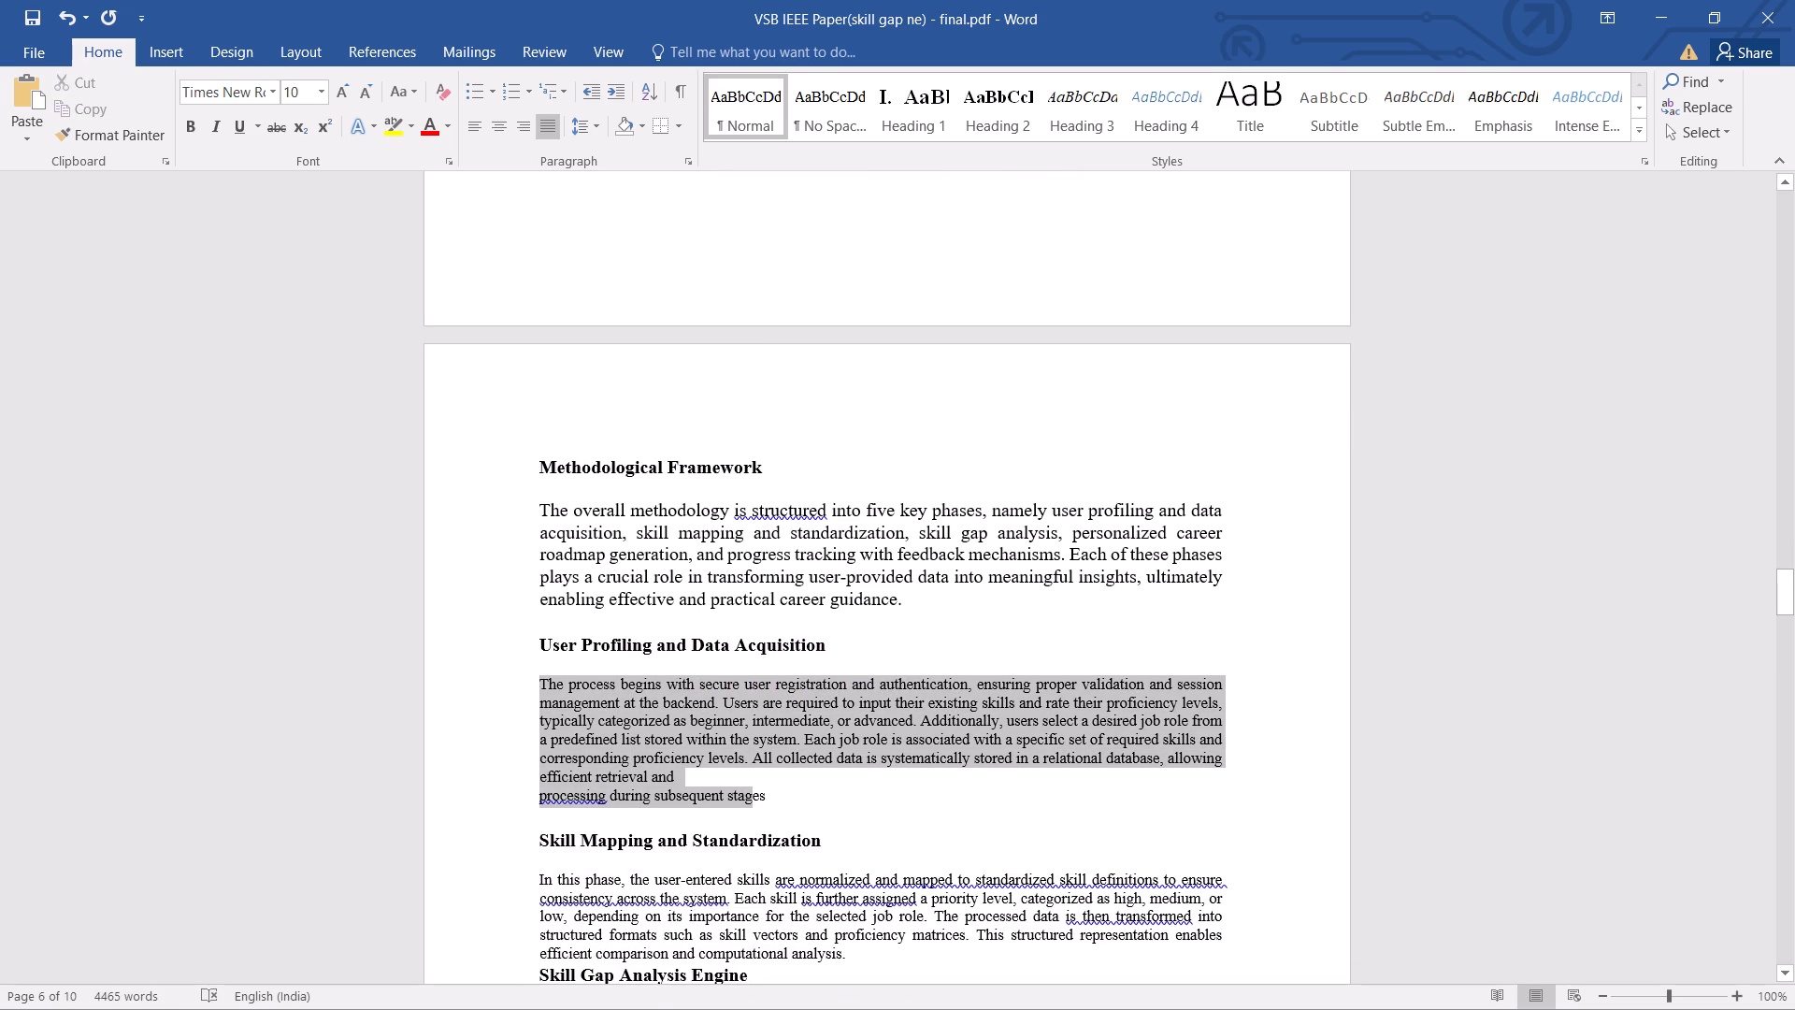
{"action": "left_click_drag", "start_coordinate": [754, 806], "coordinate": [760, 802]}
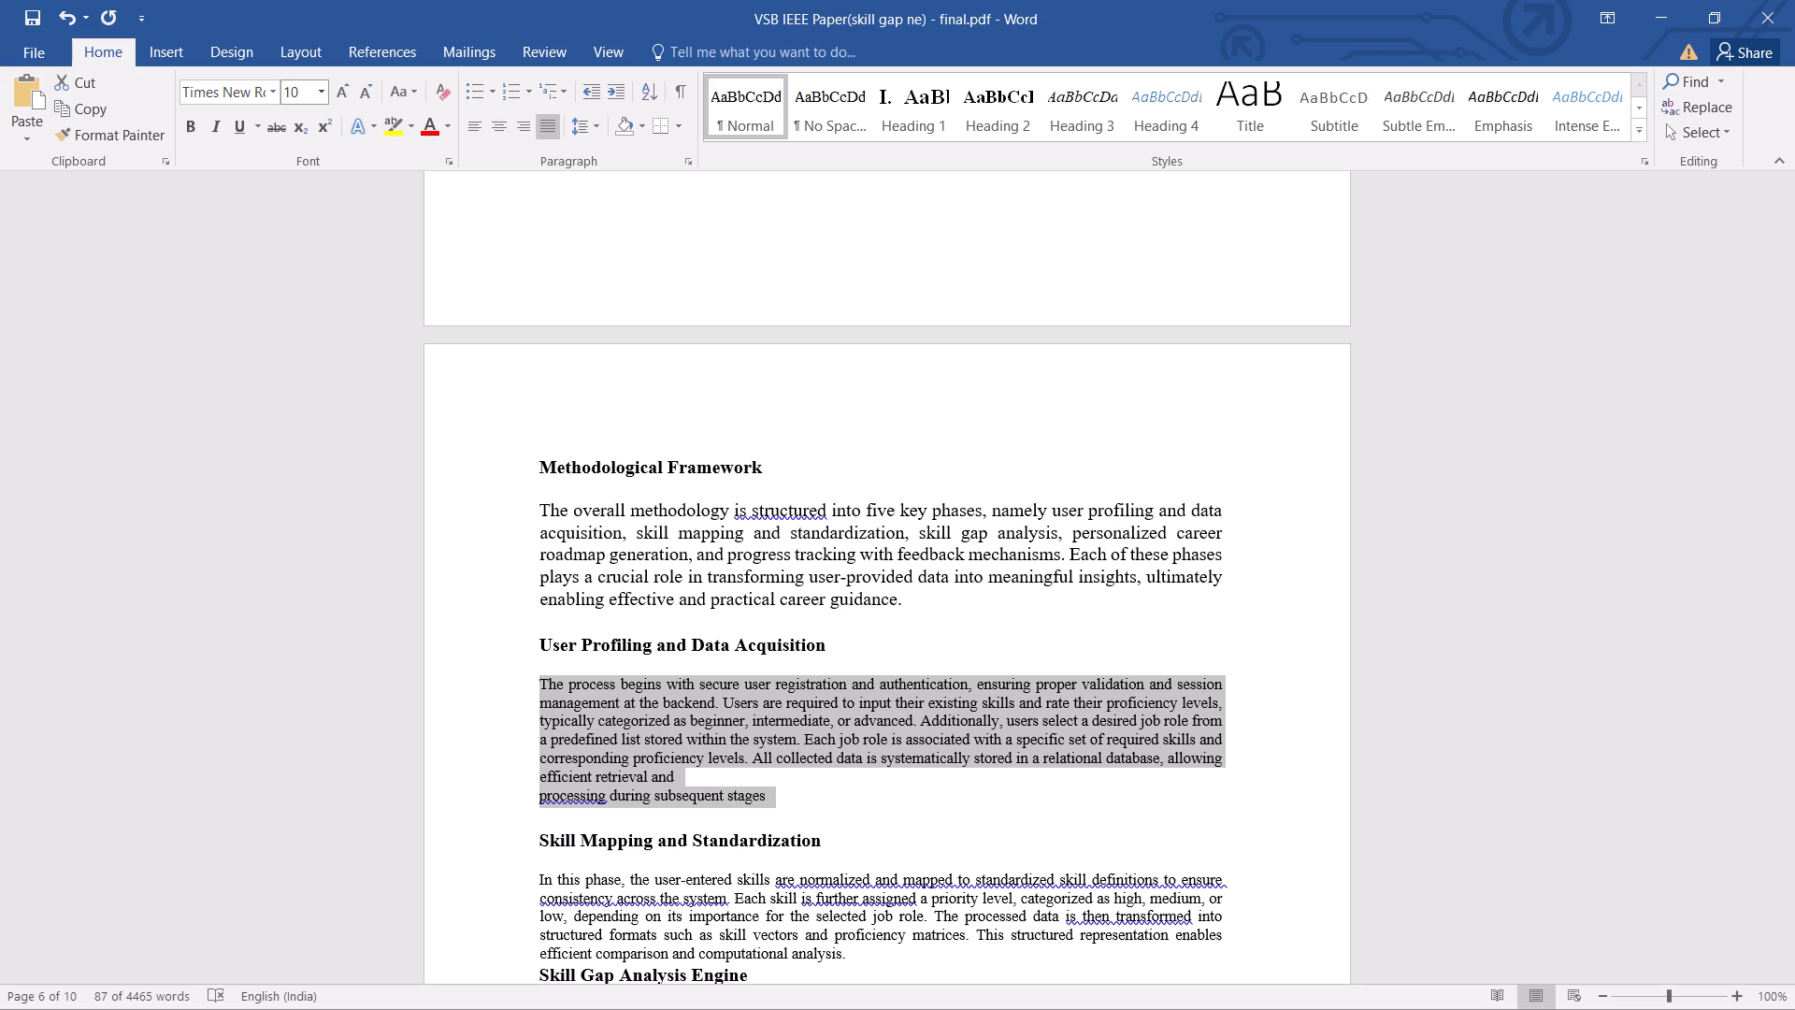
{"action": "left_click", "coordinate": [298, 90]}
{"action": "type", "text": "12"}
{"action": "key", "text": "Return"}
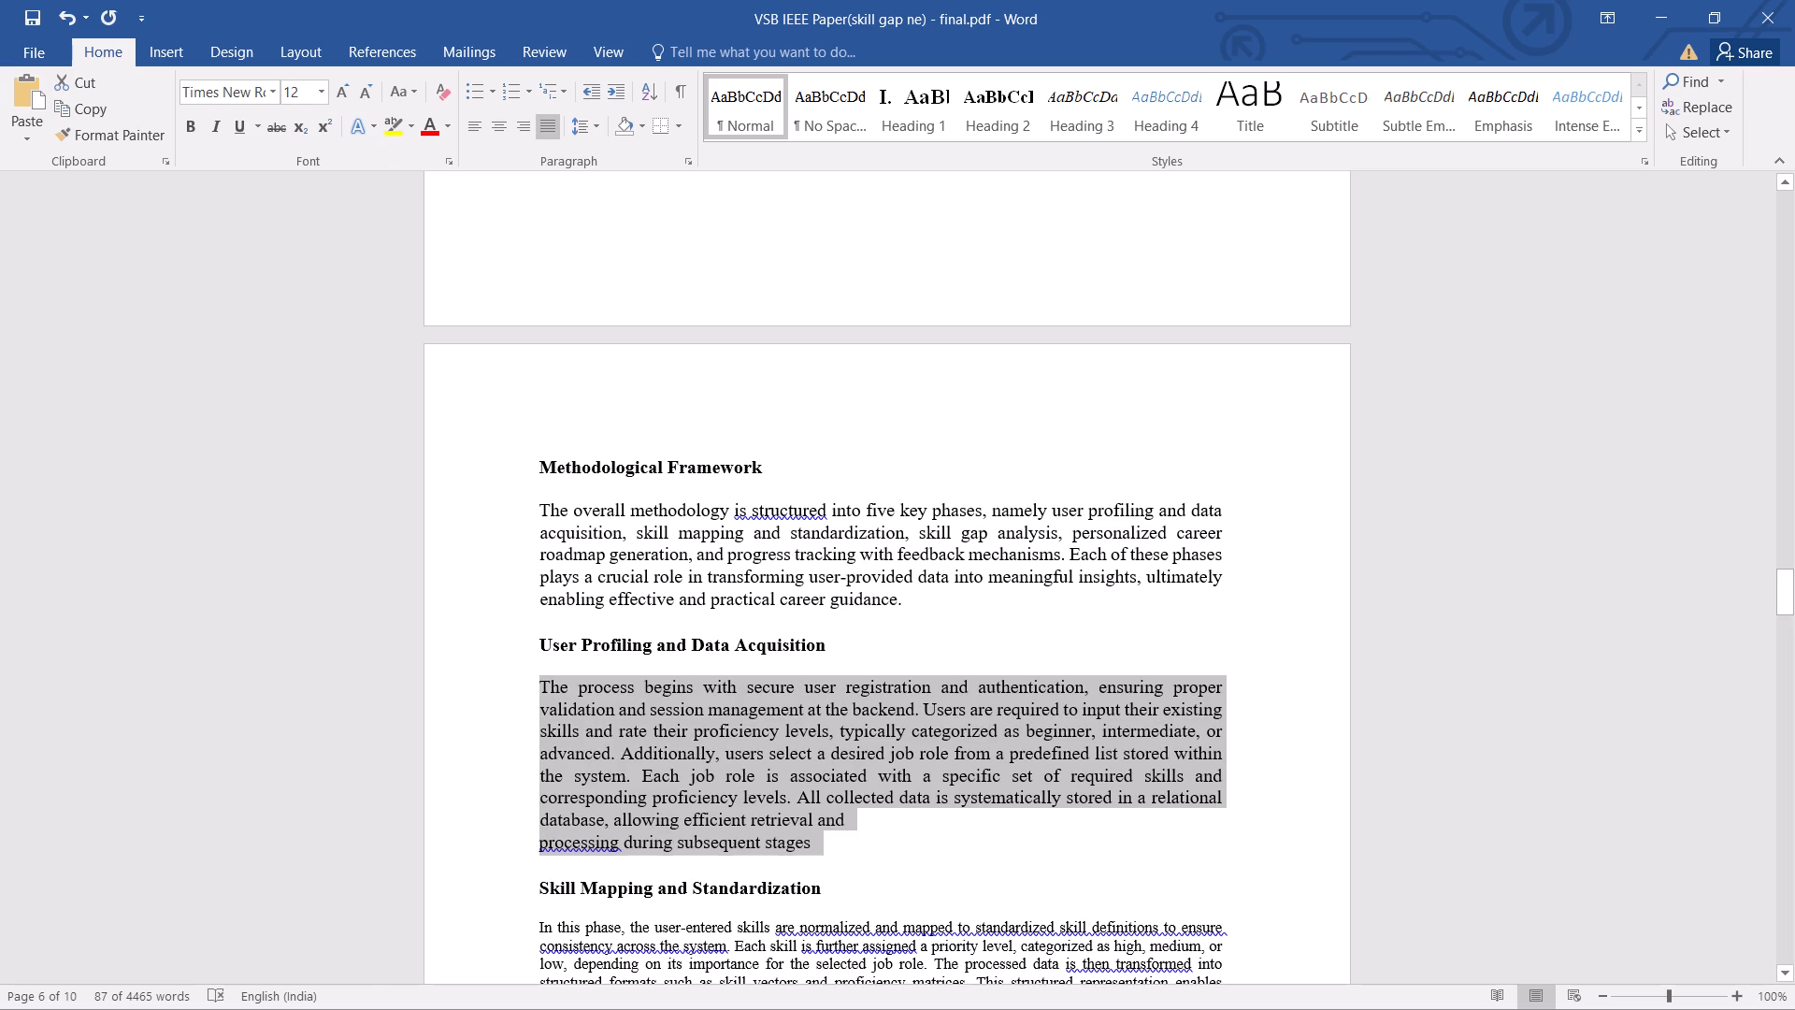
Set the font size of the Skill Mapping and Standardization paragraph to 12.
{"action": "scroll", "coordinate": [492, 560], "scroll_direction": "down", "scroll_amount": 2}
{"action": "left_click_drag", "start_coordinate": [539, 497], "coordinate": [803, 565]}
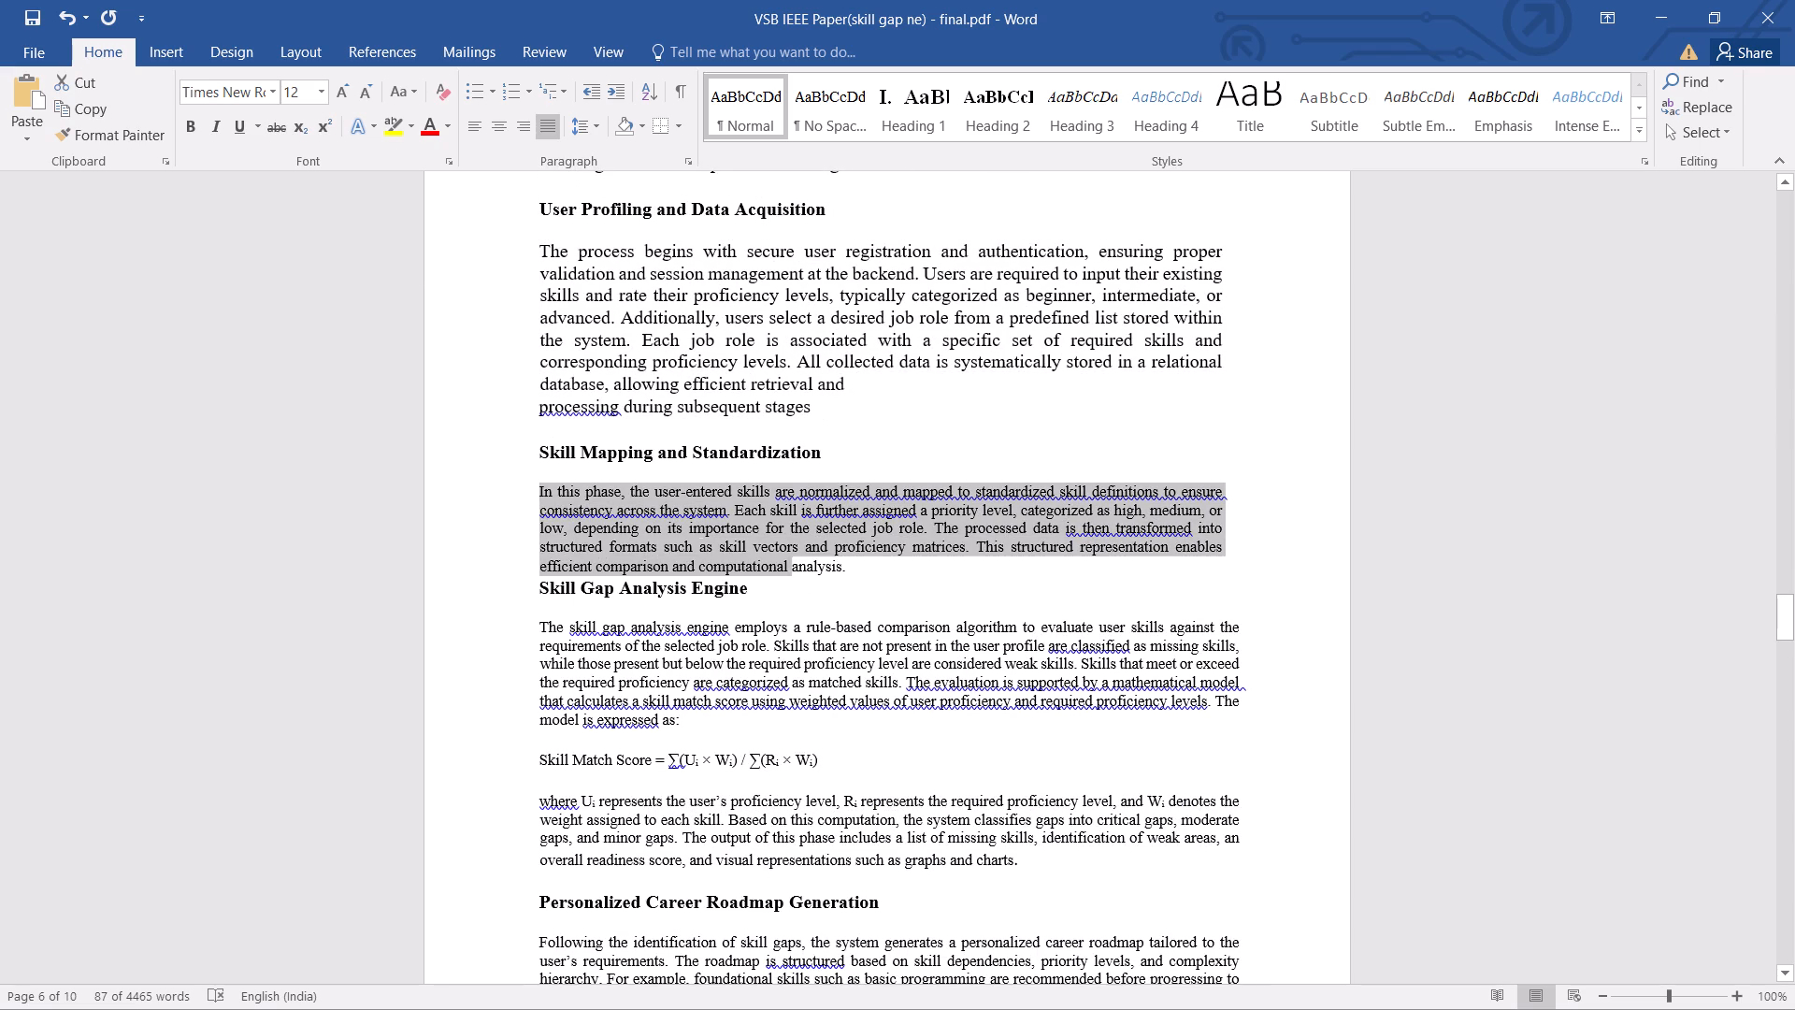
{"action": "left_click_drag", "start_coordinate": [803, 565], "coordinate": [853, 567]}
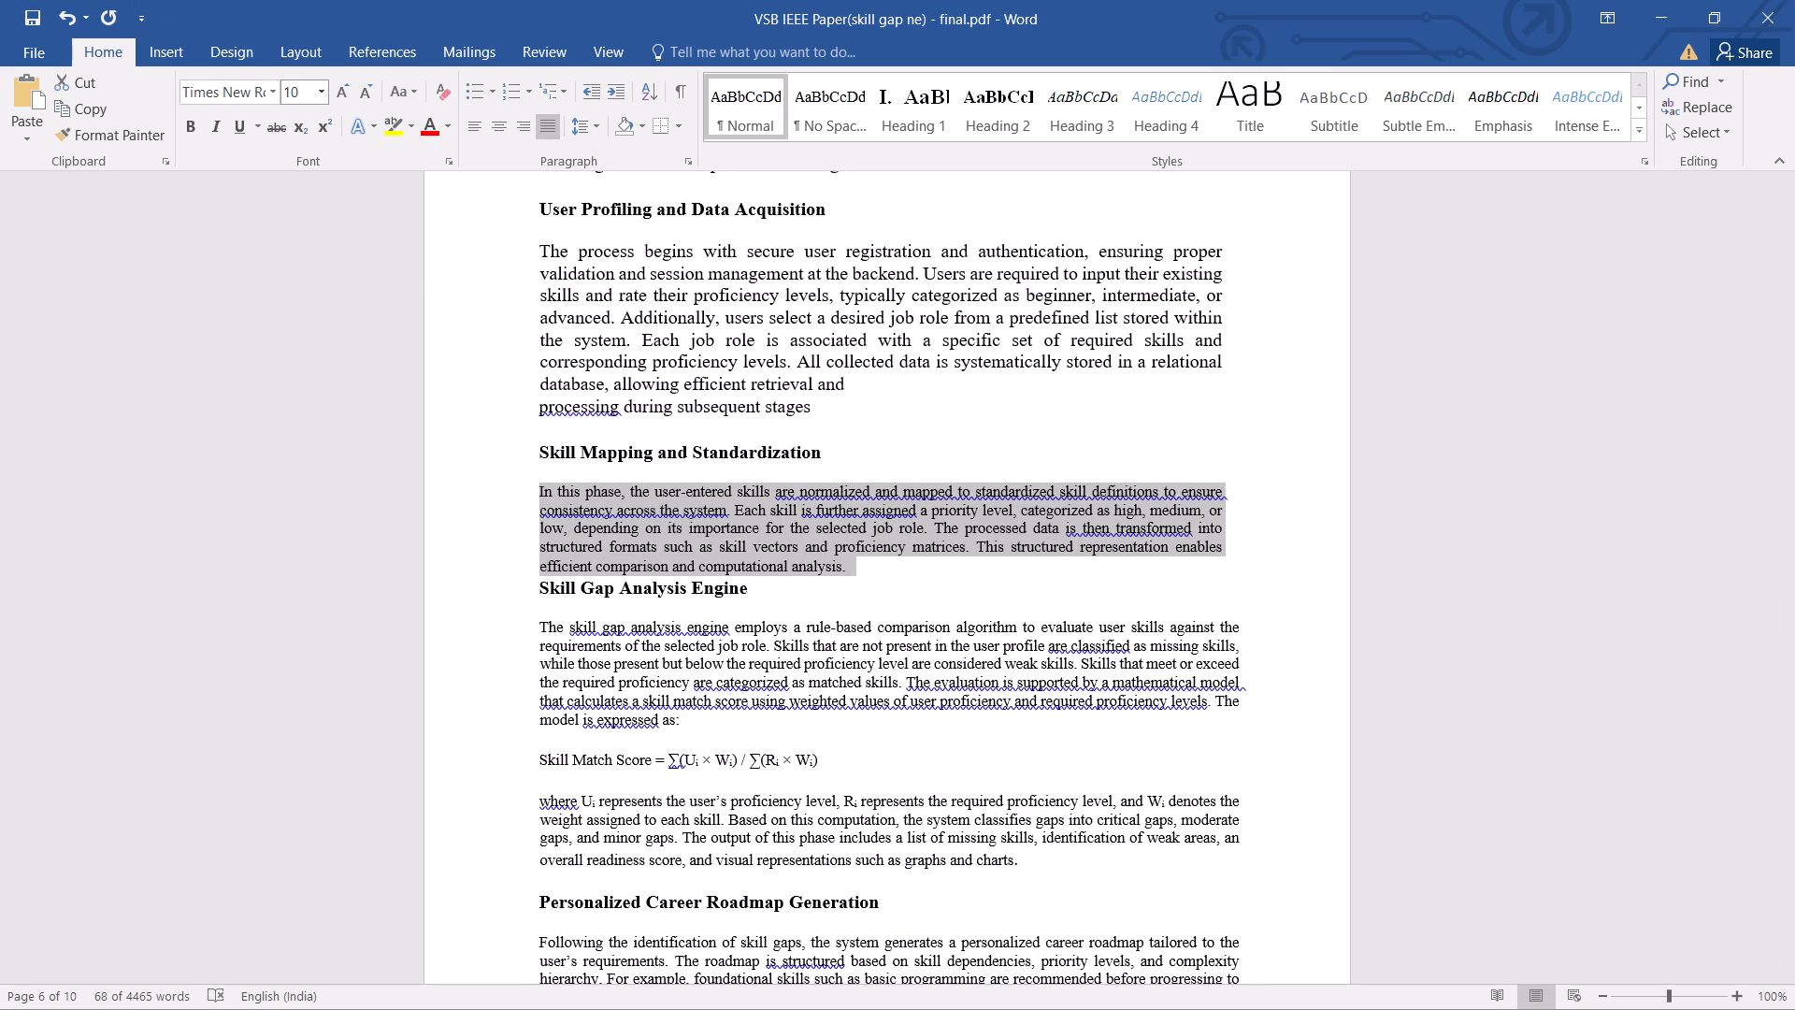
{"action": "left_click", "coordinate": [297, 94]}
{"action": "type", "text": "12"}
{"action": "key", "text": "Return"}
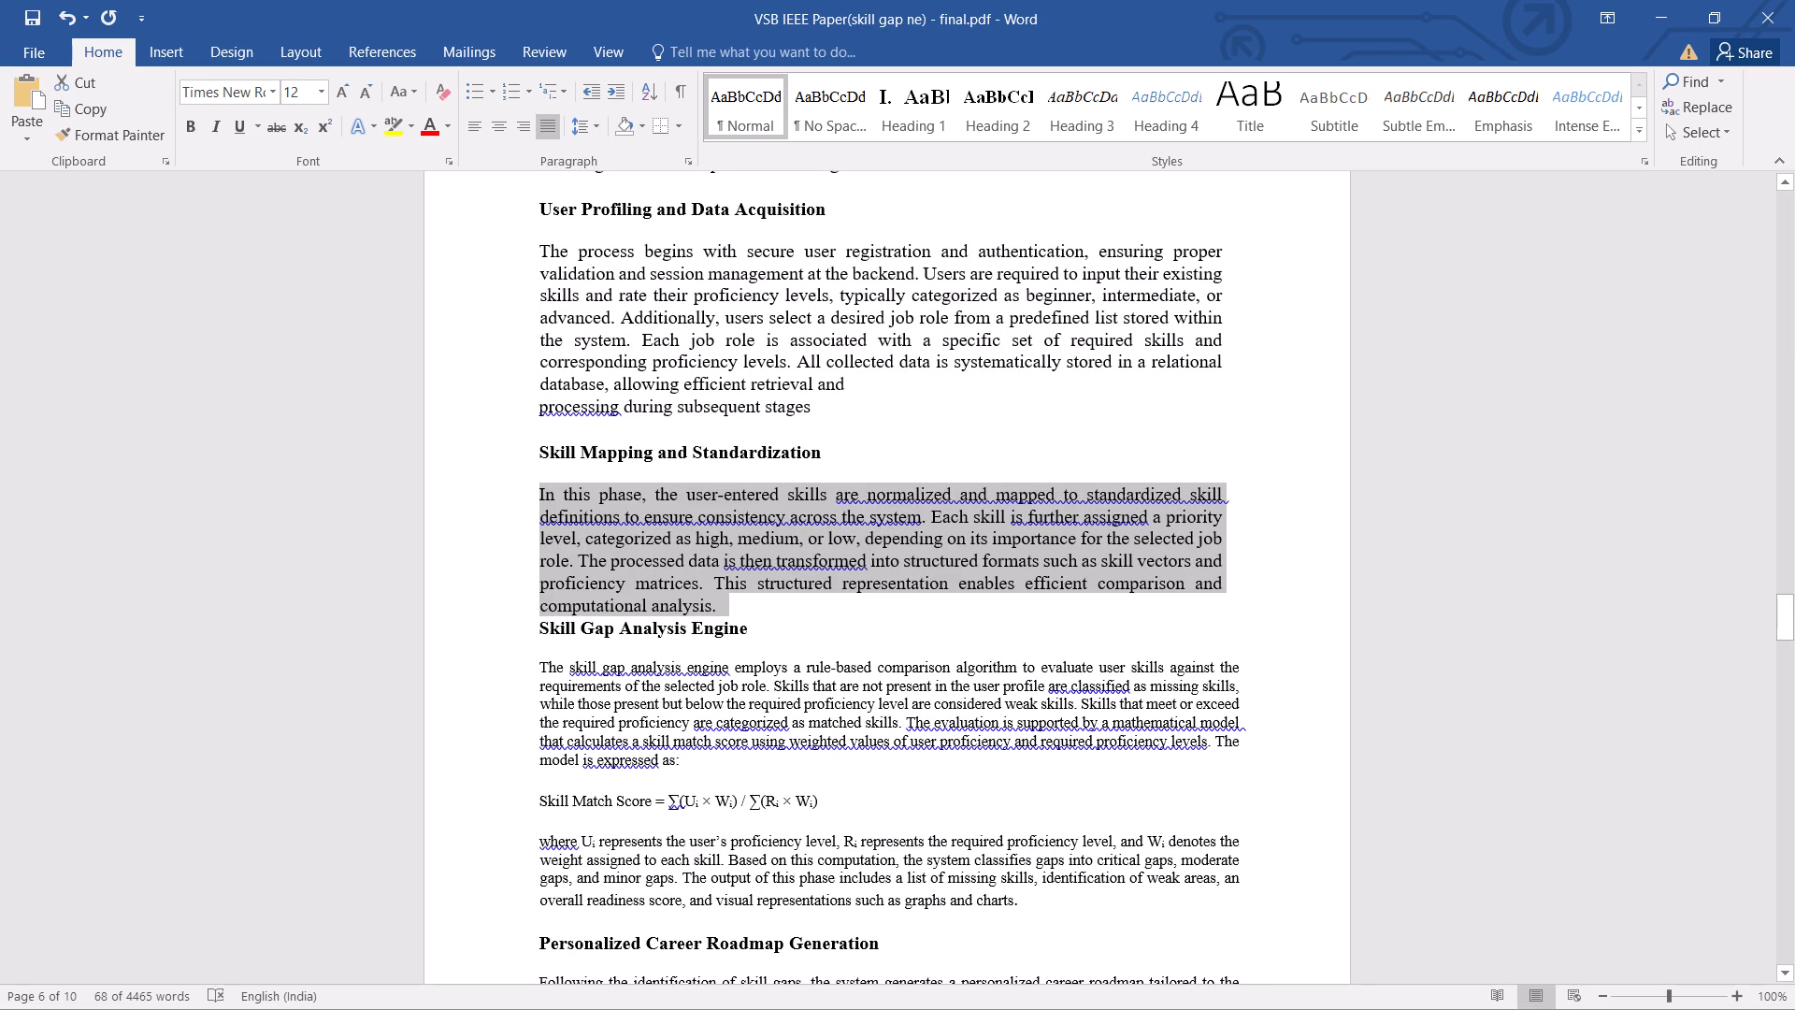
Set the font size of all Skill Gap Analysis Engine text, including the Skill Match Score formula, to 12.
{"action": "left_click_drag", "start_coordinate": [533, 667], "coordinate": [1031, 902]}
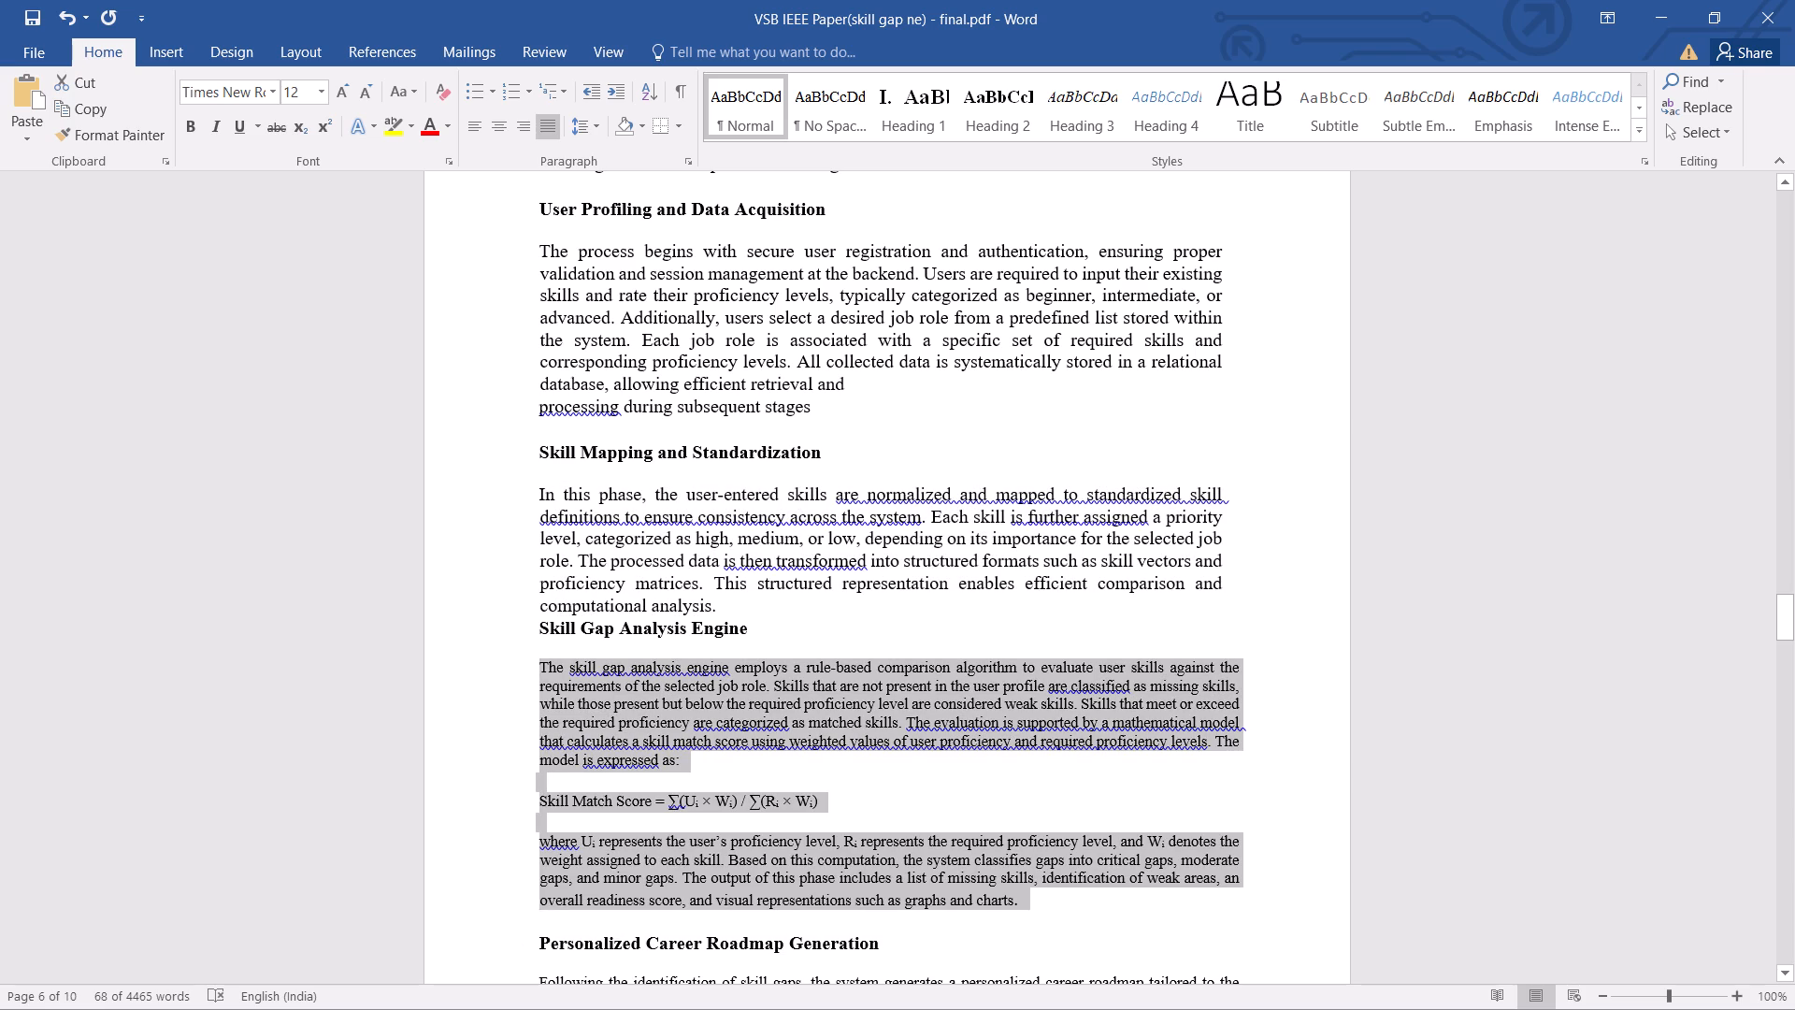
{"action": "left_click_drag", "start_coordinate": [1031, 902], "coordinate": [1030, 902]}
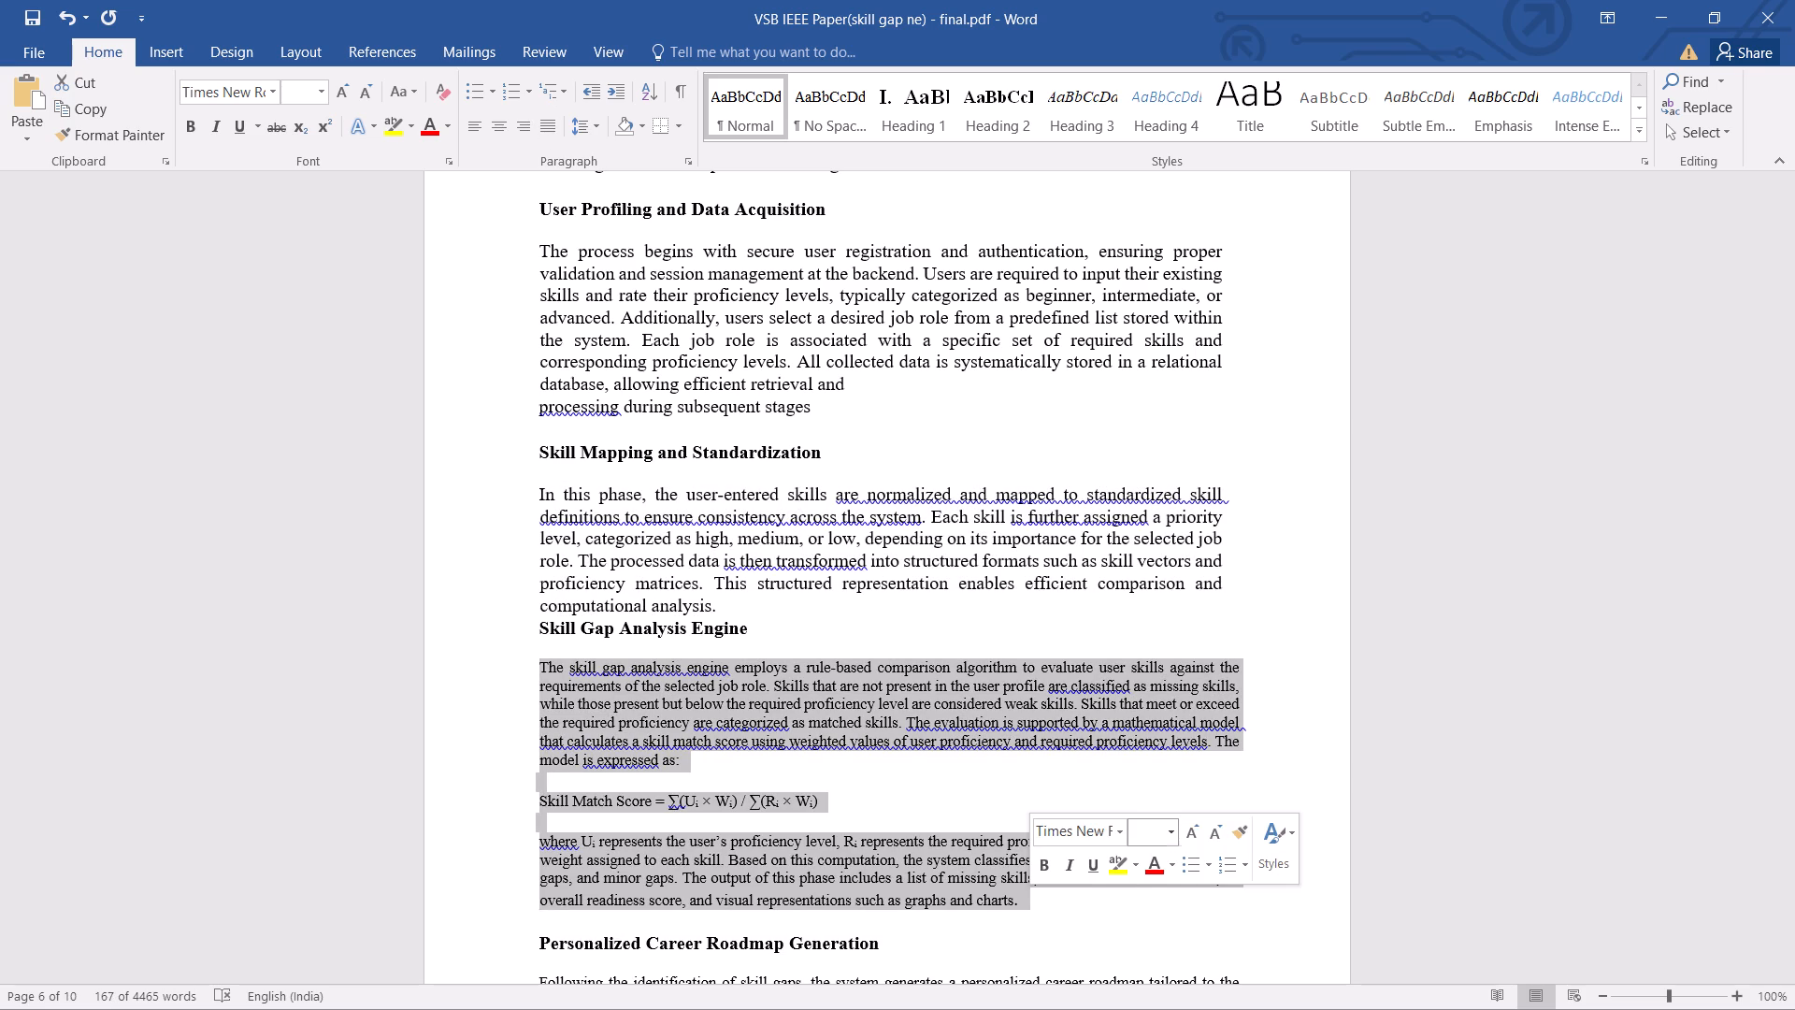
{"action": "left_click", "coordinate": [1152, 837]}
{"action": "type", "text": "12"}
{"action": "key", "text": "Return"}
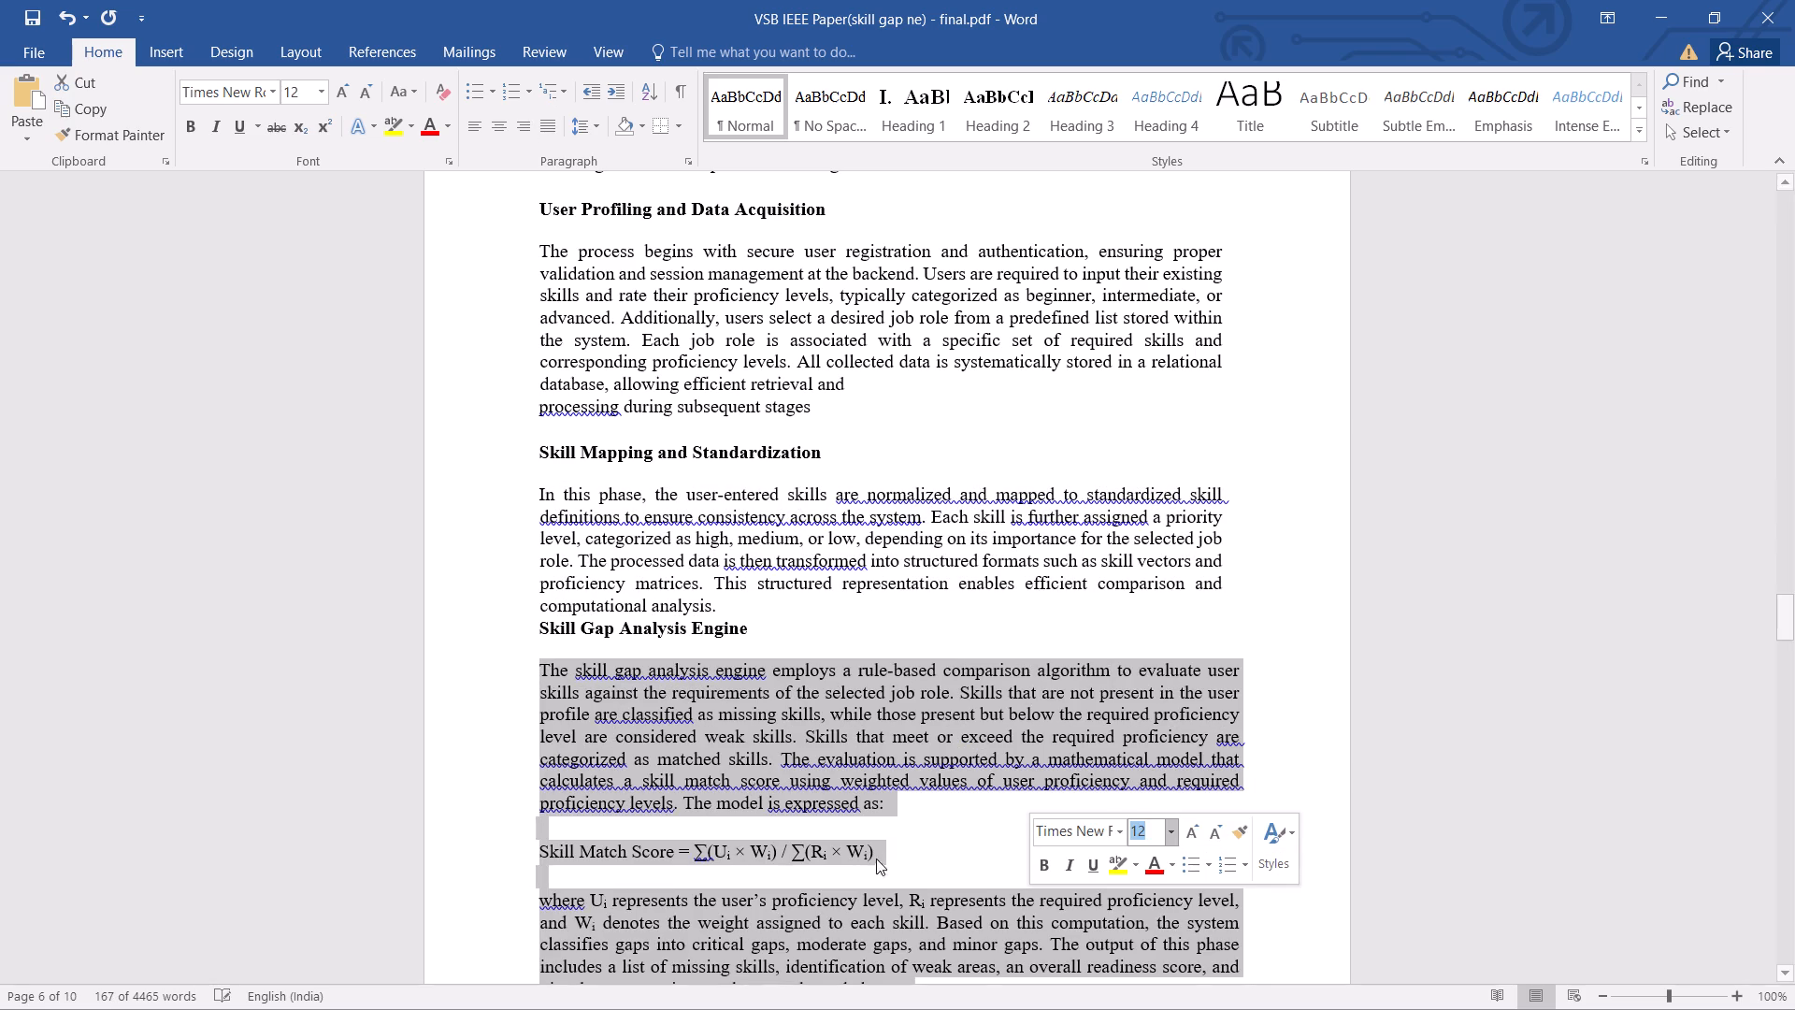
Center the Skill Match Score formula line.
{"action": "triple_click", "coordinate": [813, 845]}
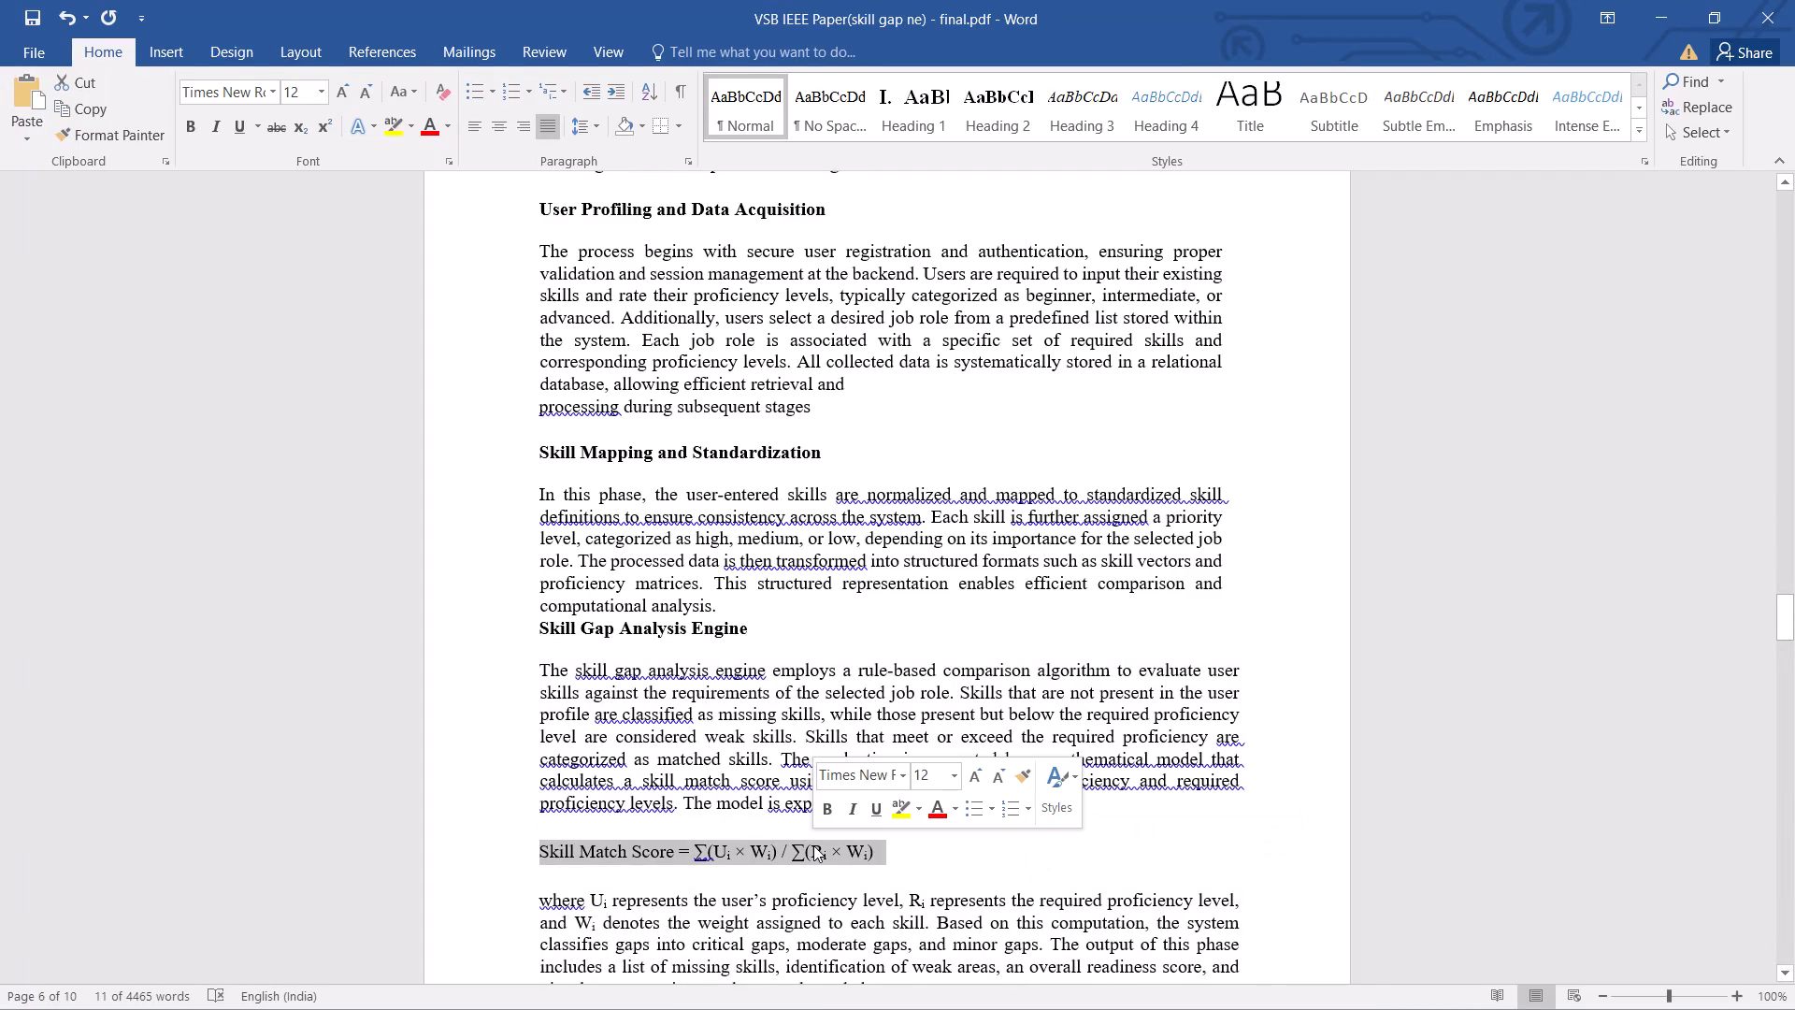
{"action": "left_click", "coordinate": [496, 129]}
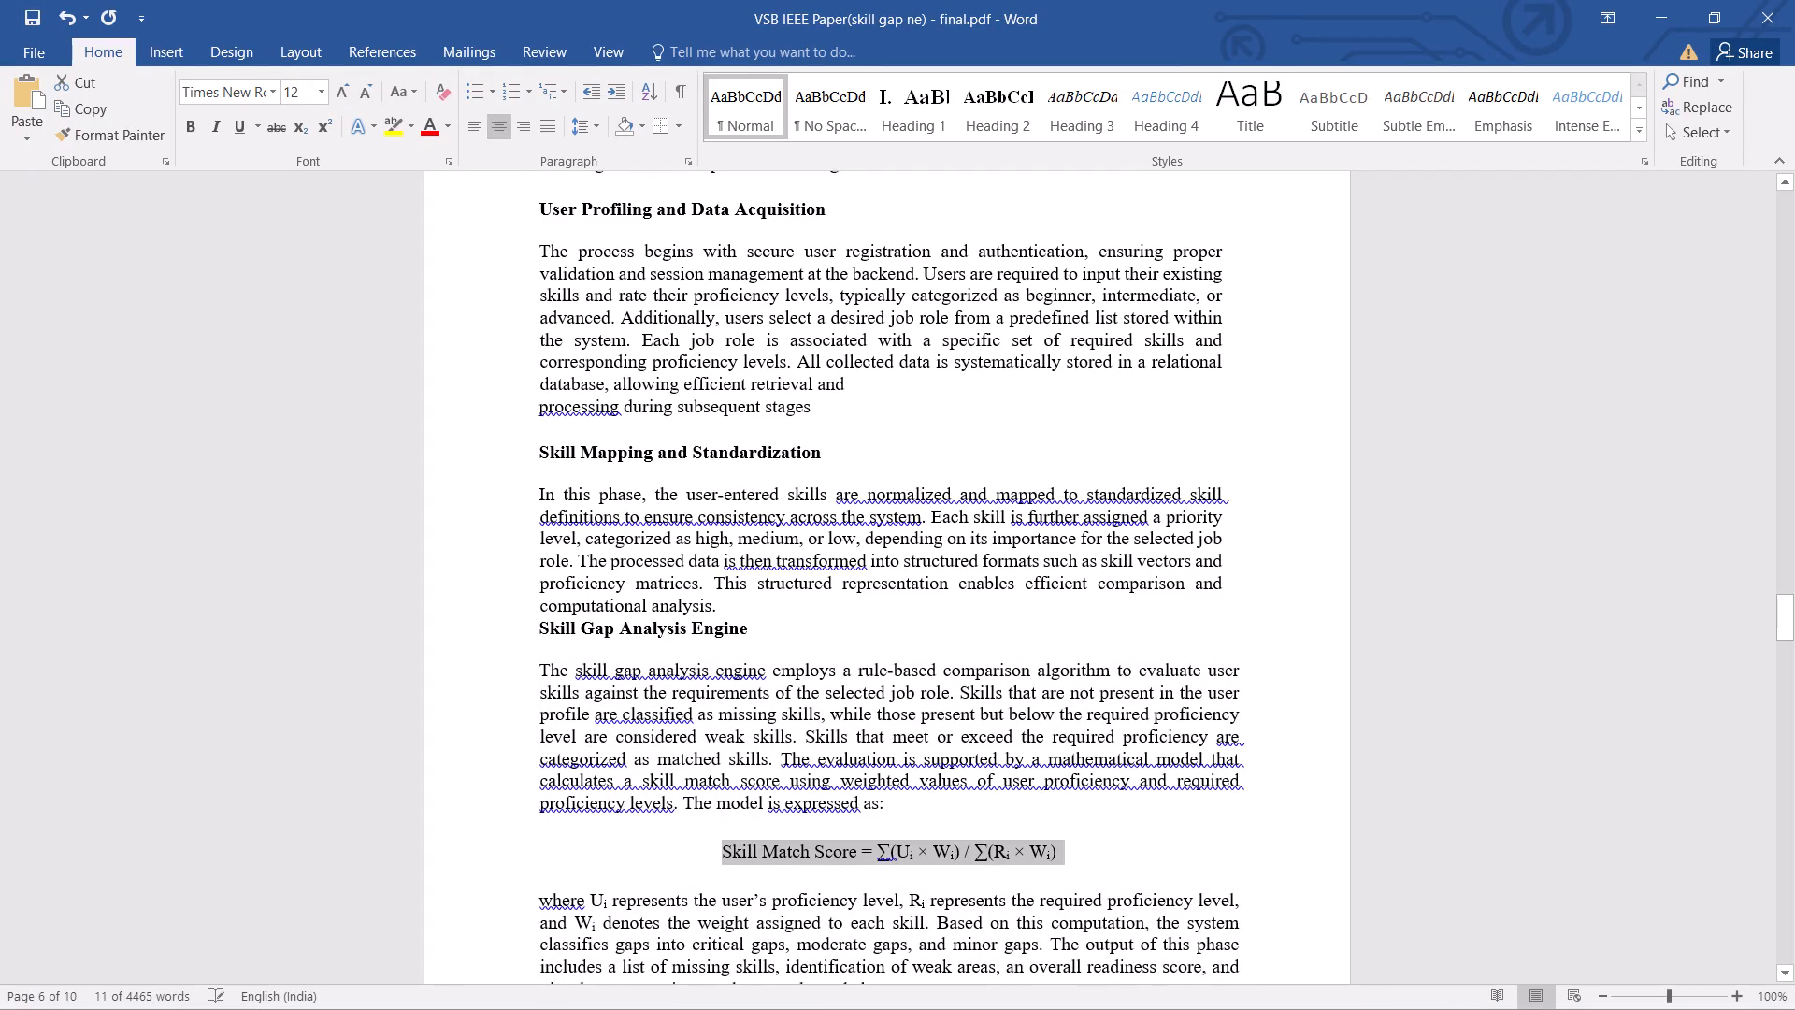
{"action": "left_click", "coordinate": [881, 795]}
Set the font size of the Personalized Career Roadmap Generation paragraph, which spans two pages, to 12.
{"action": "scroll", "coordinate": [881, 795], "scroll_direction": "down", "scroll_amount": 2}
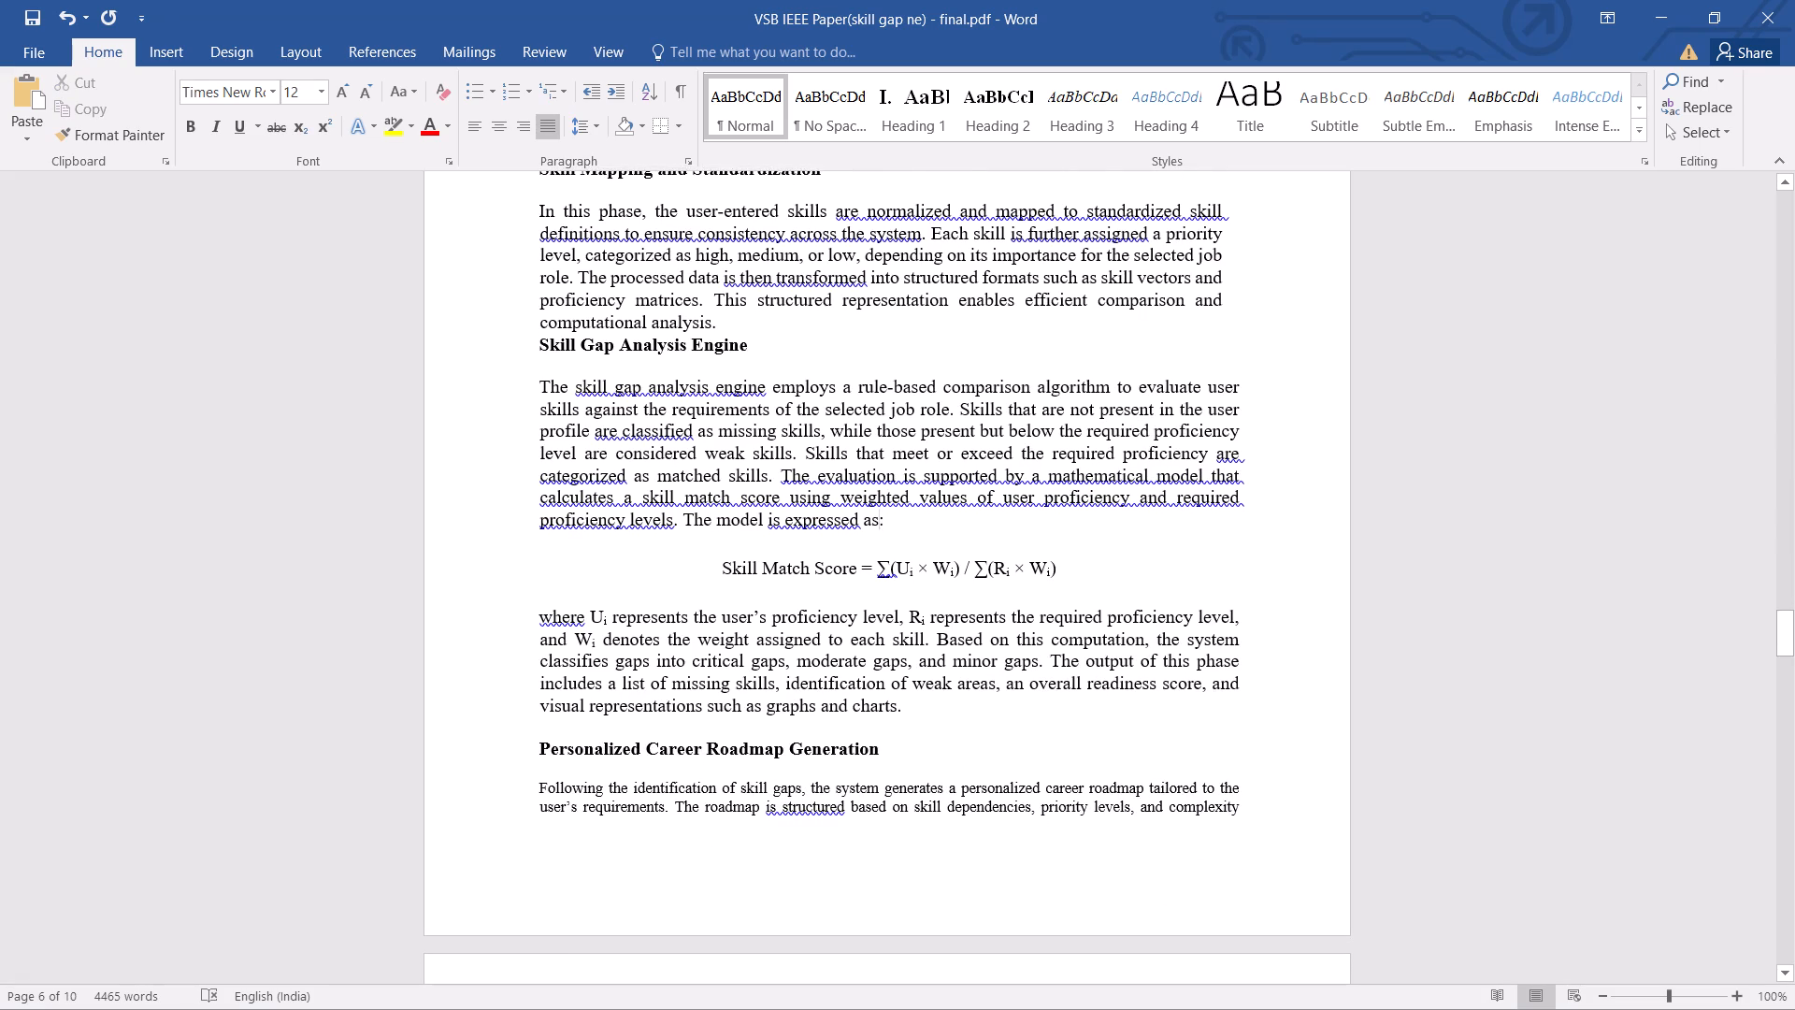
{"action": "left_click_drag", "start_coordinate": [542, 779], "coordinate": [795, 912]}
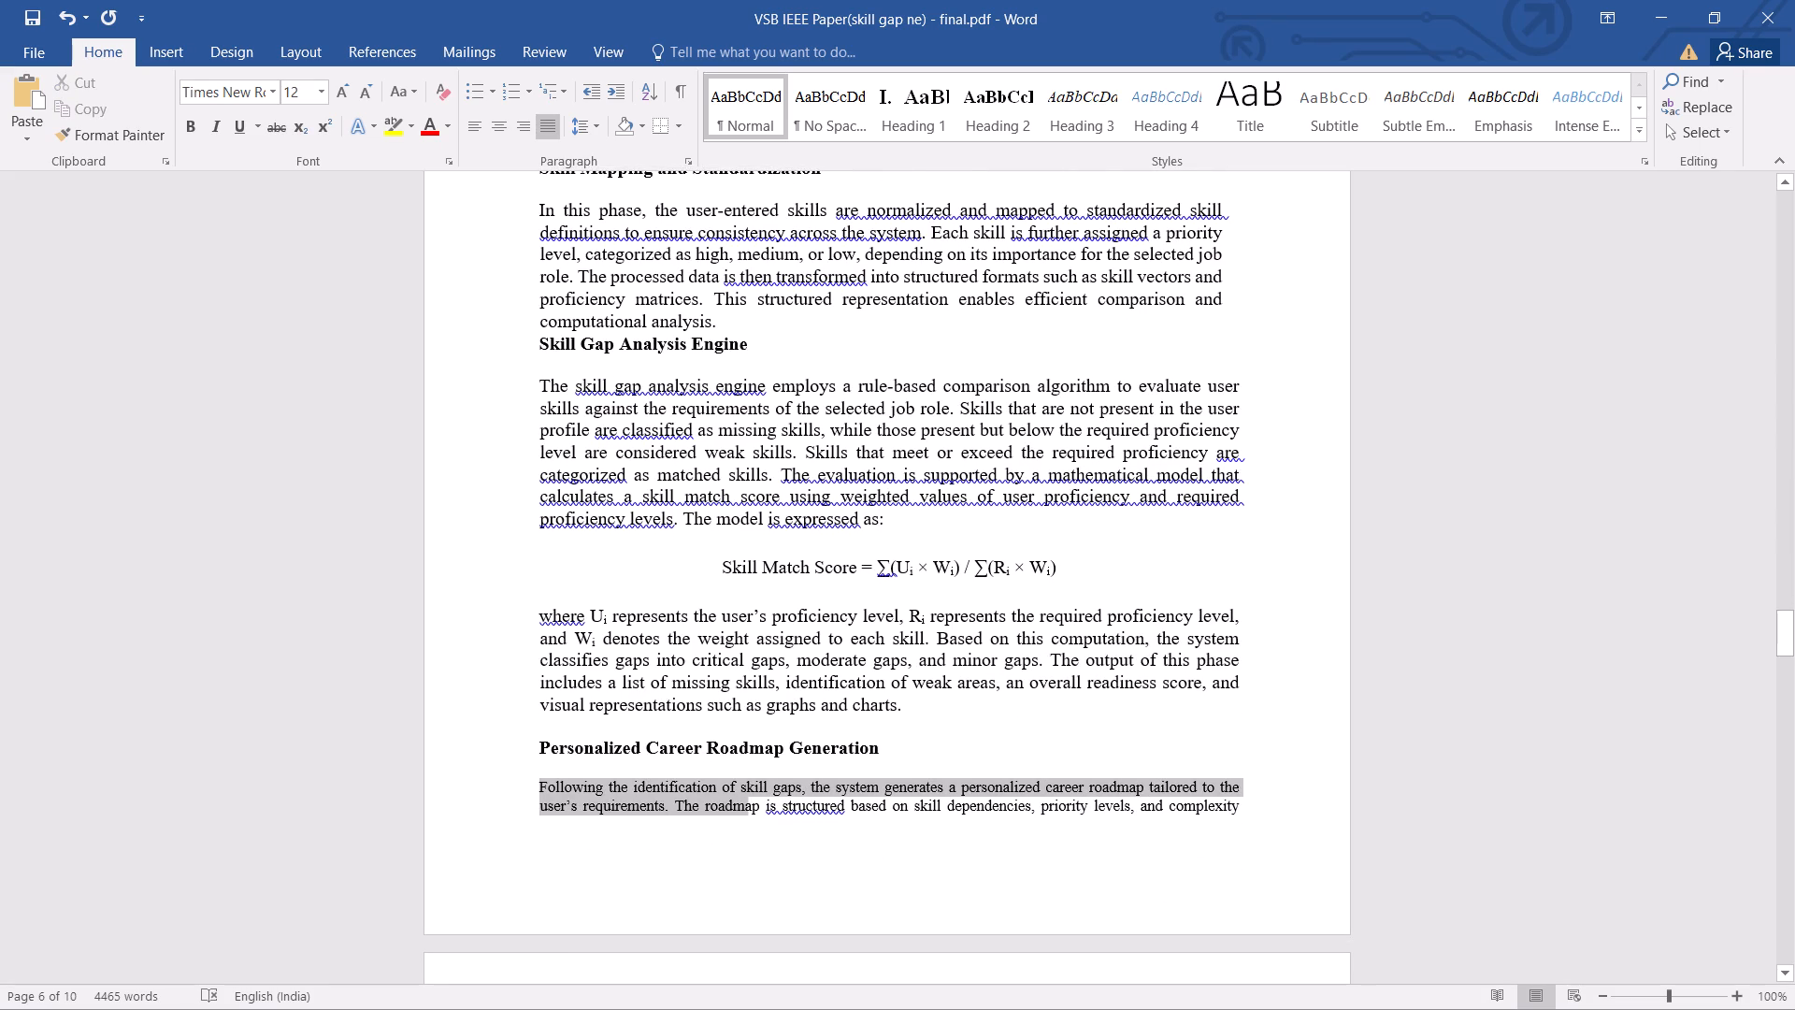
{"action": "left_click_drag", "start_coordinate": [795, 912], "coordinate": [1062, 752]}
{"action": "left_click", "coordinate": [309, 88]}
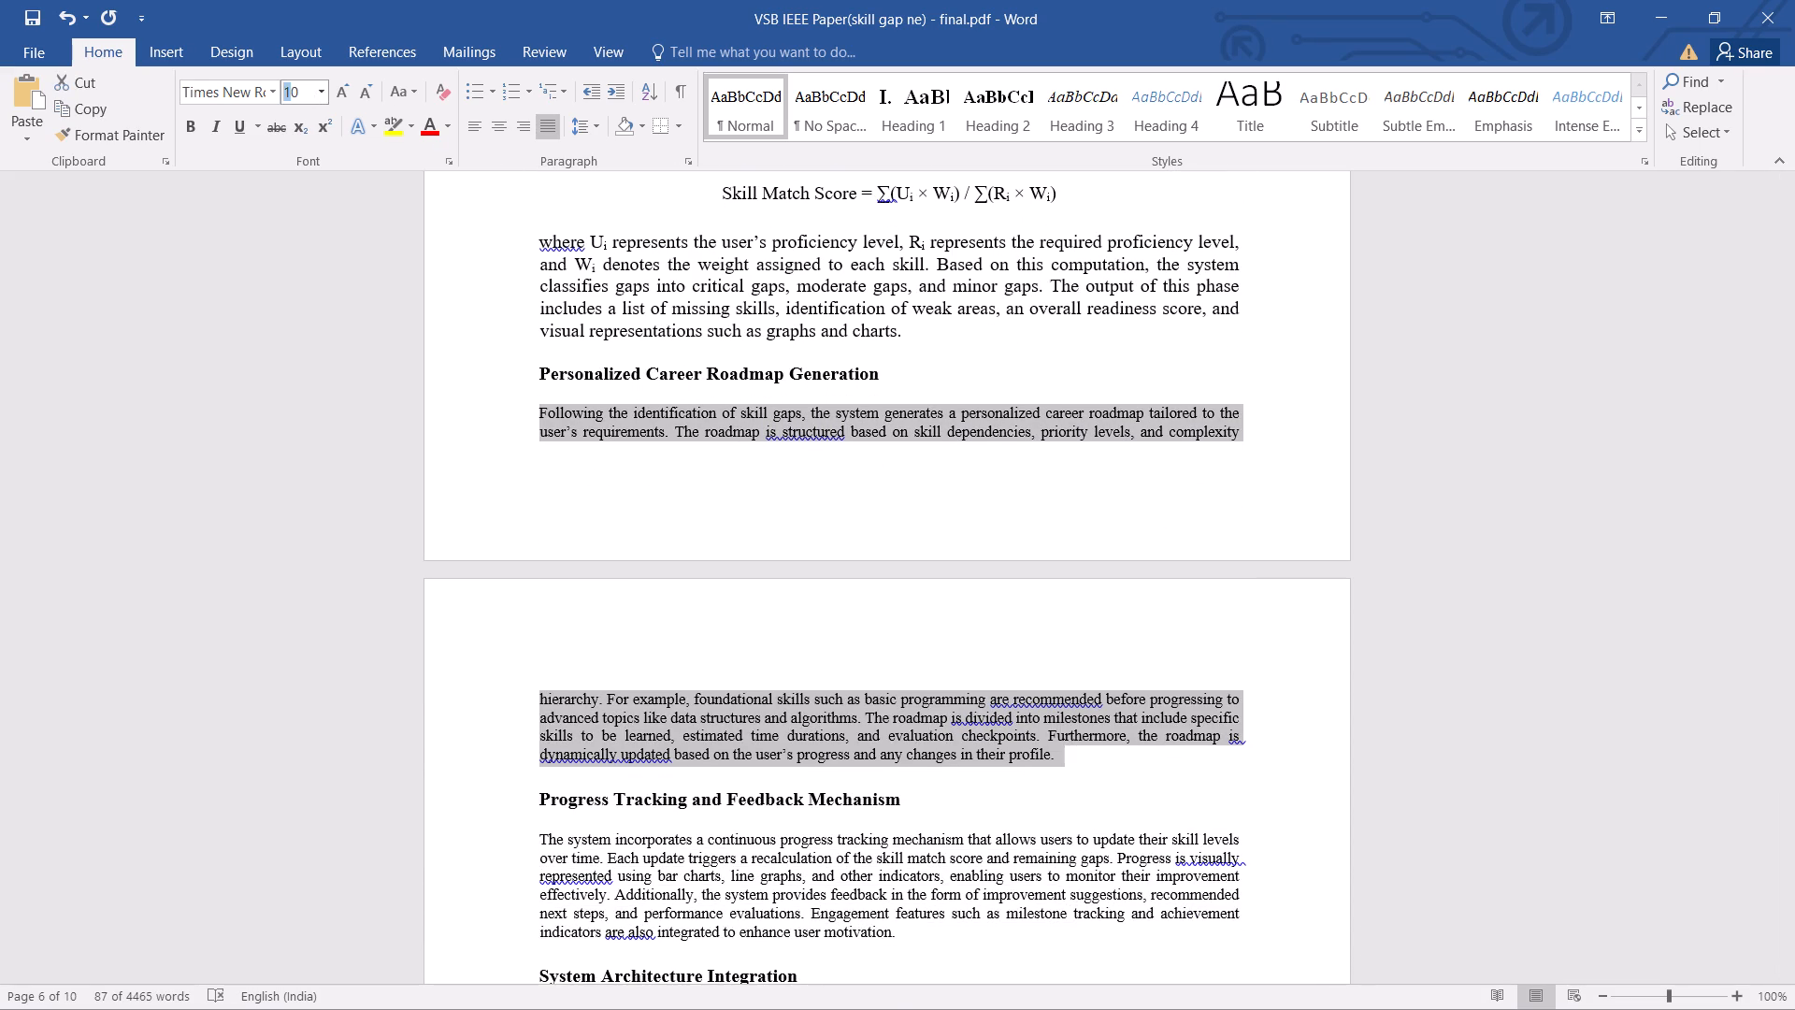
{"action": "type", "text": "12"}
{"action": "key", "text": "Return"}
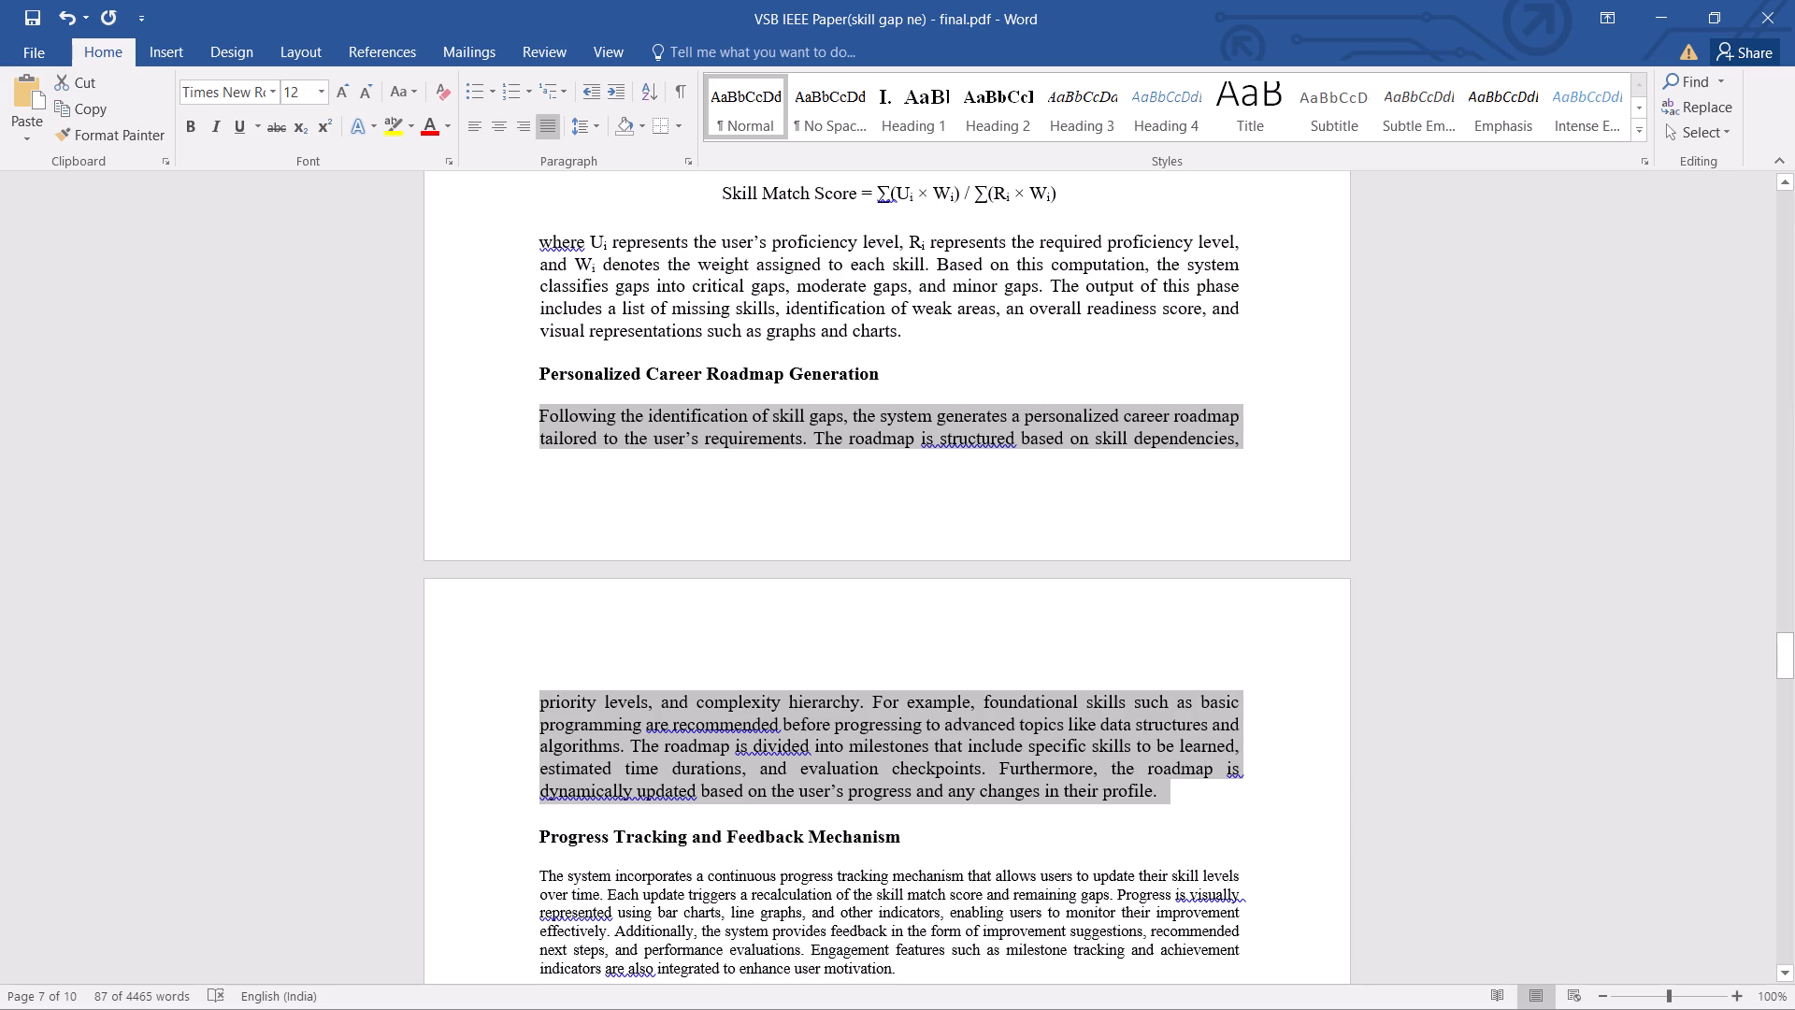
{"action": "left_click", "coordinate": [597, 319]}
{"action": "left_click", "coordinate": [548, 366]}
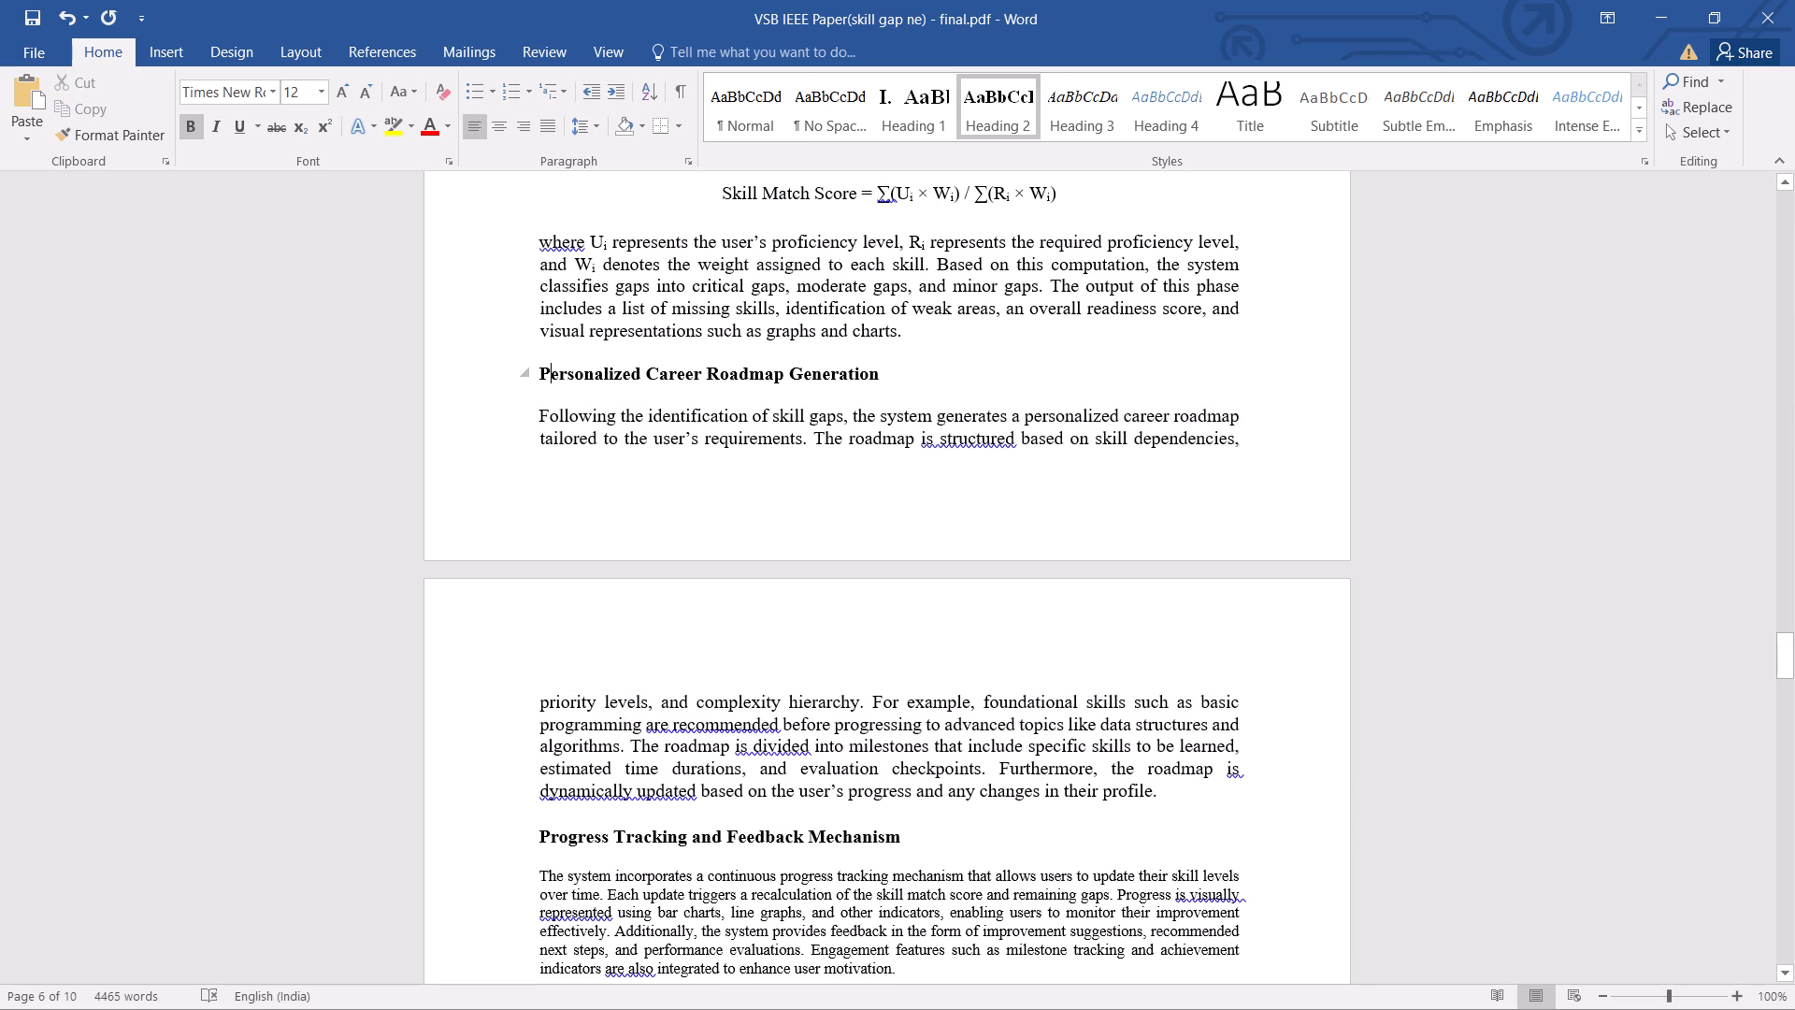
Insert three paragraph breaks after the Skill Gap Analysis Engine text to push the Personalized Career Roadmap Generation heading onto the next page.
{"action": "left_click", "coordinate": [902, 339]}
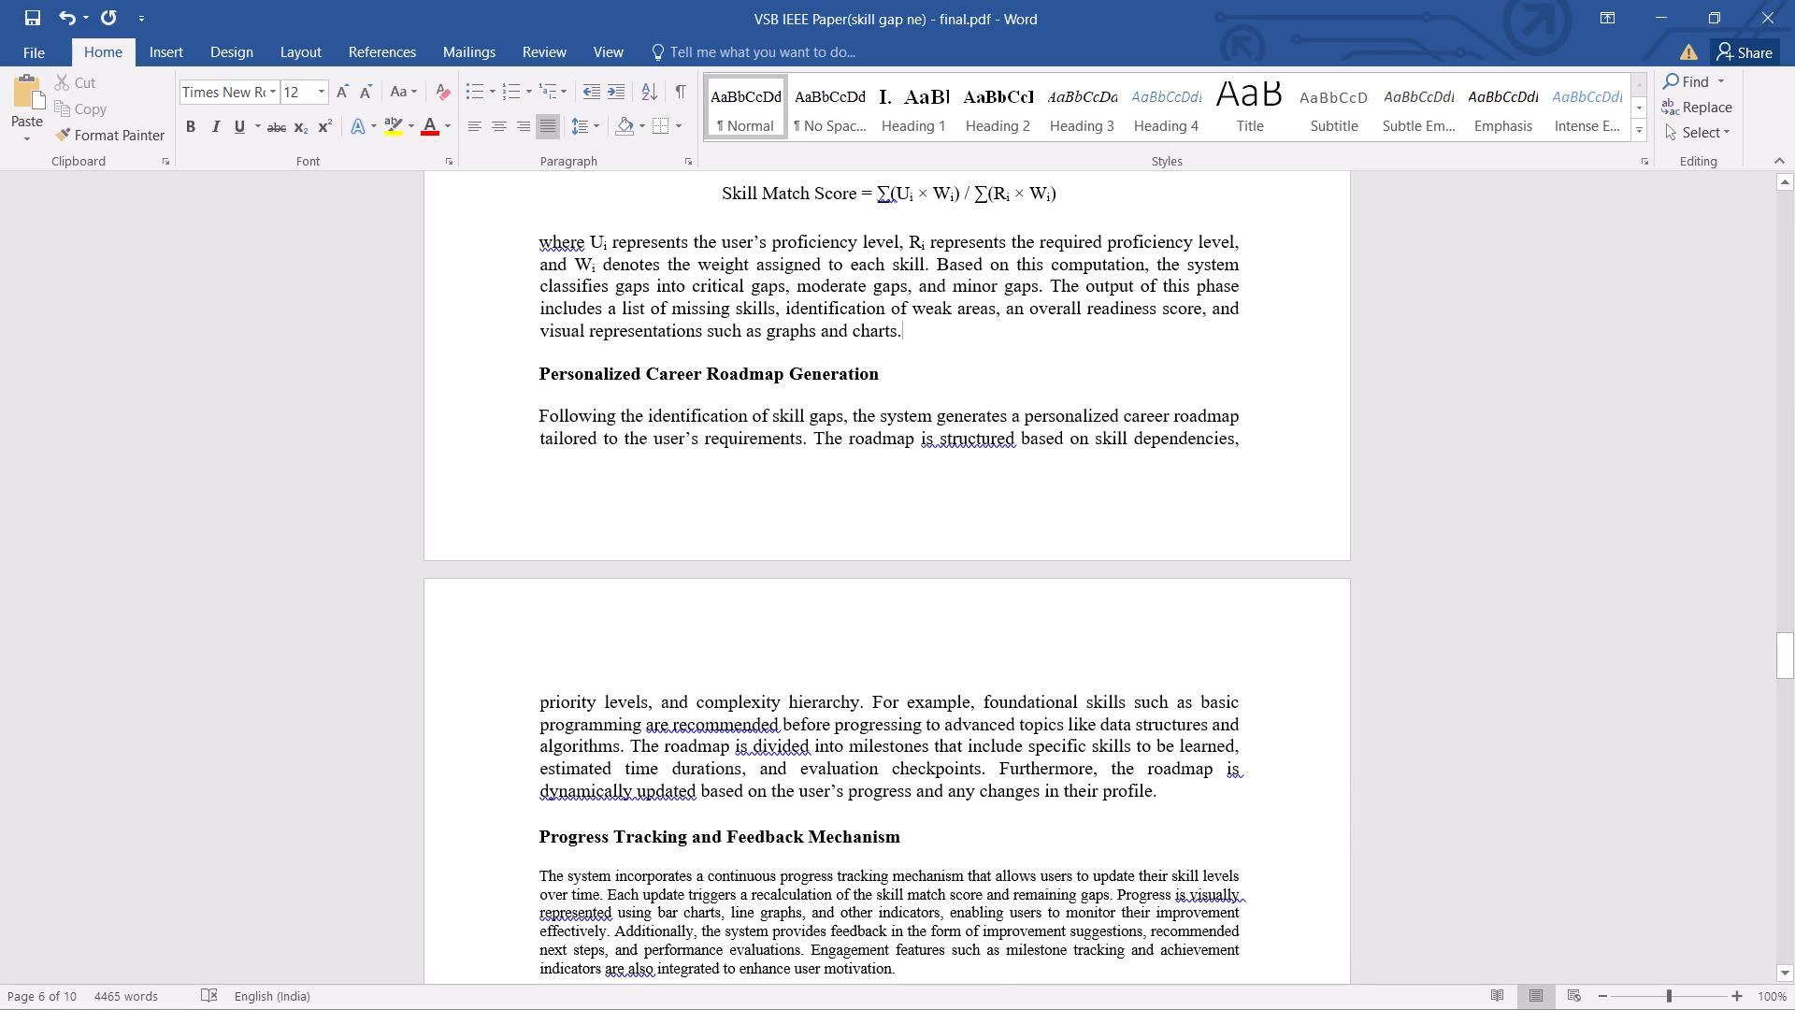
{"action": "key", "text": "Return"}
{"action": "key", "text": "Return"}
{"action": "key", "text": "Return"}
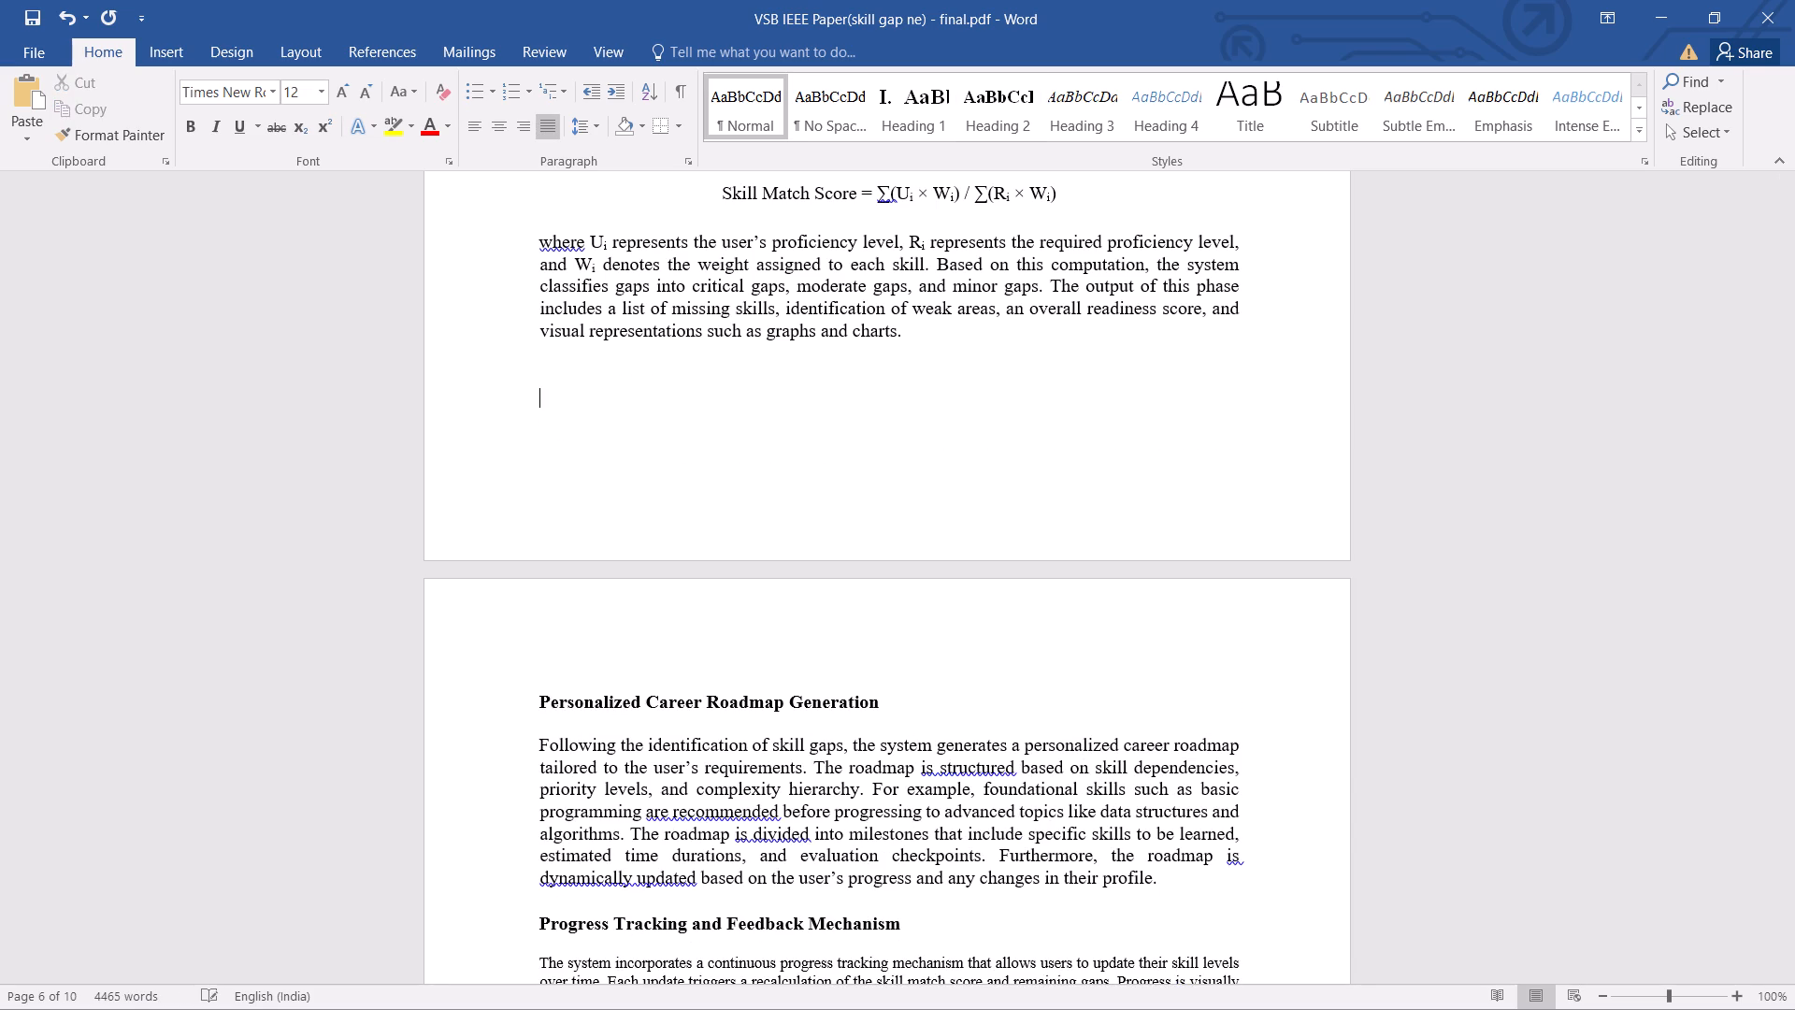
Set the font size of the Progress Tracking and Feedback Mechanism paragraph to 12.
{"action": "scroll", "coordinate": [902, 339], "scroll_direction": "down", "scroll_amount": 1}
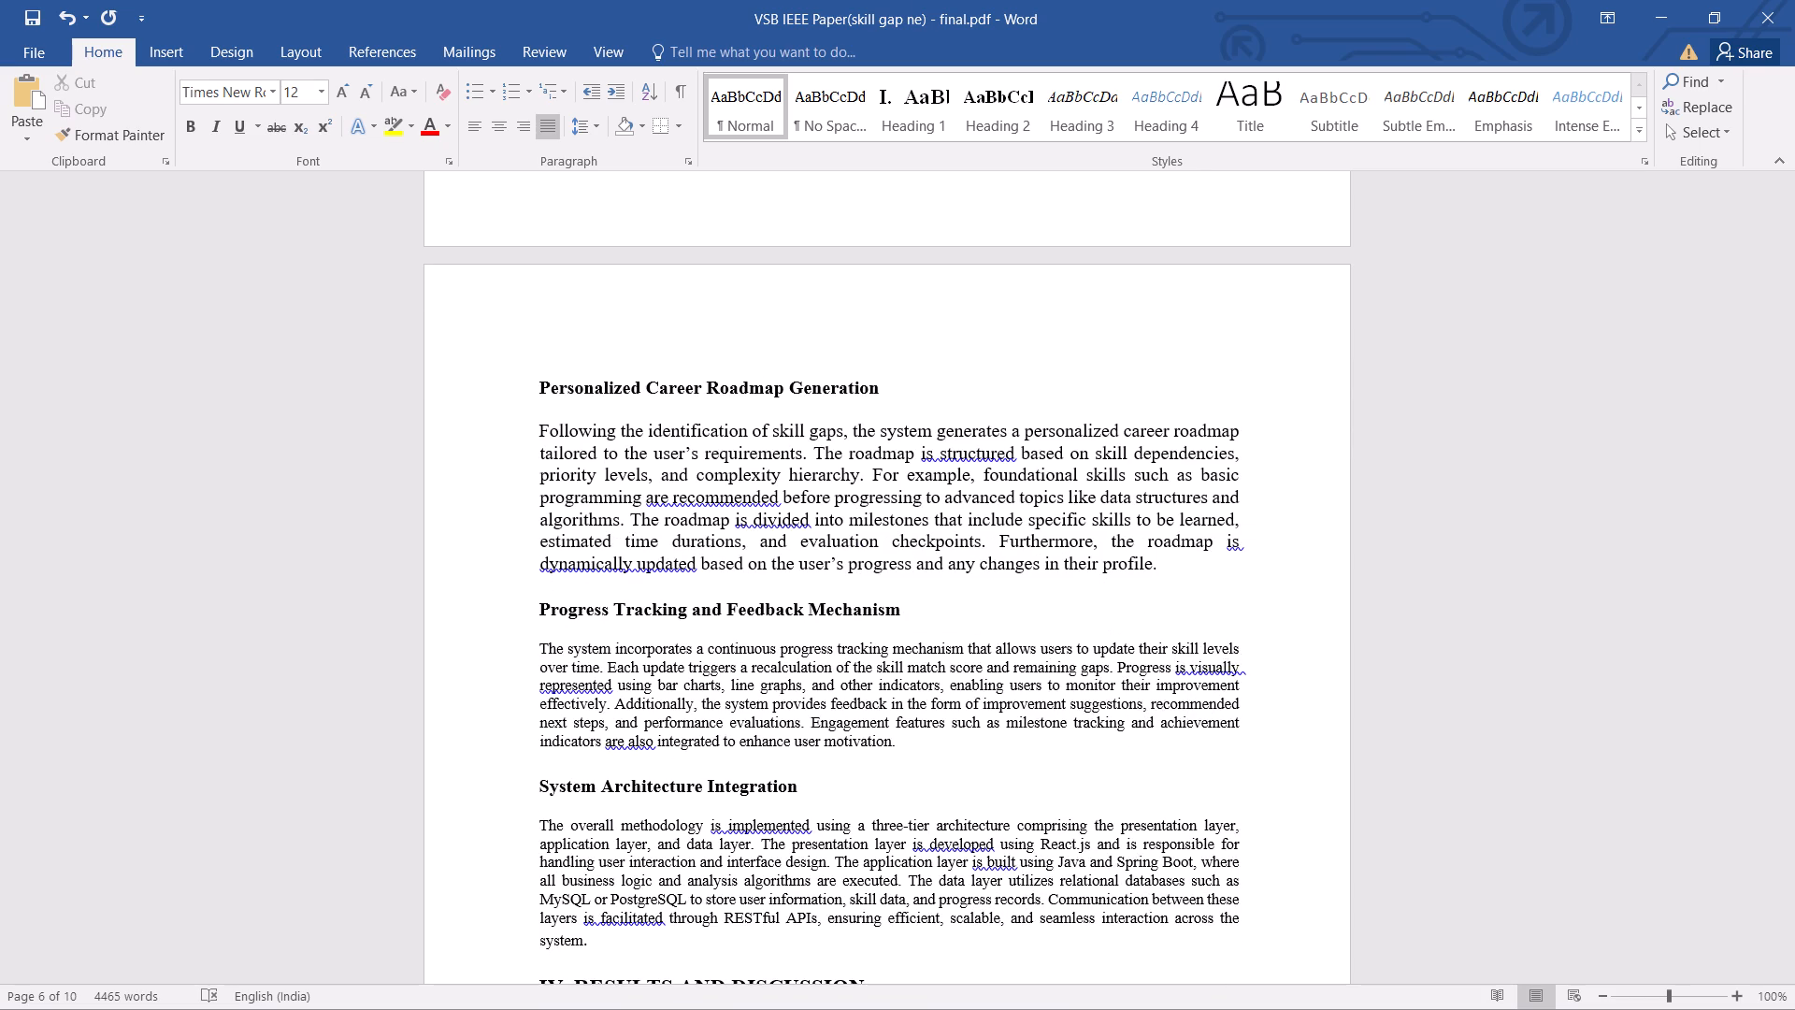
{"action": "double_click", "coordinate": [619, 711]}
{"action": "triple_click", "coordinate": [658, 720]}
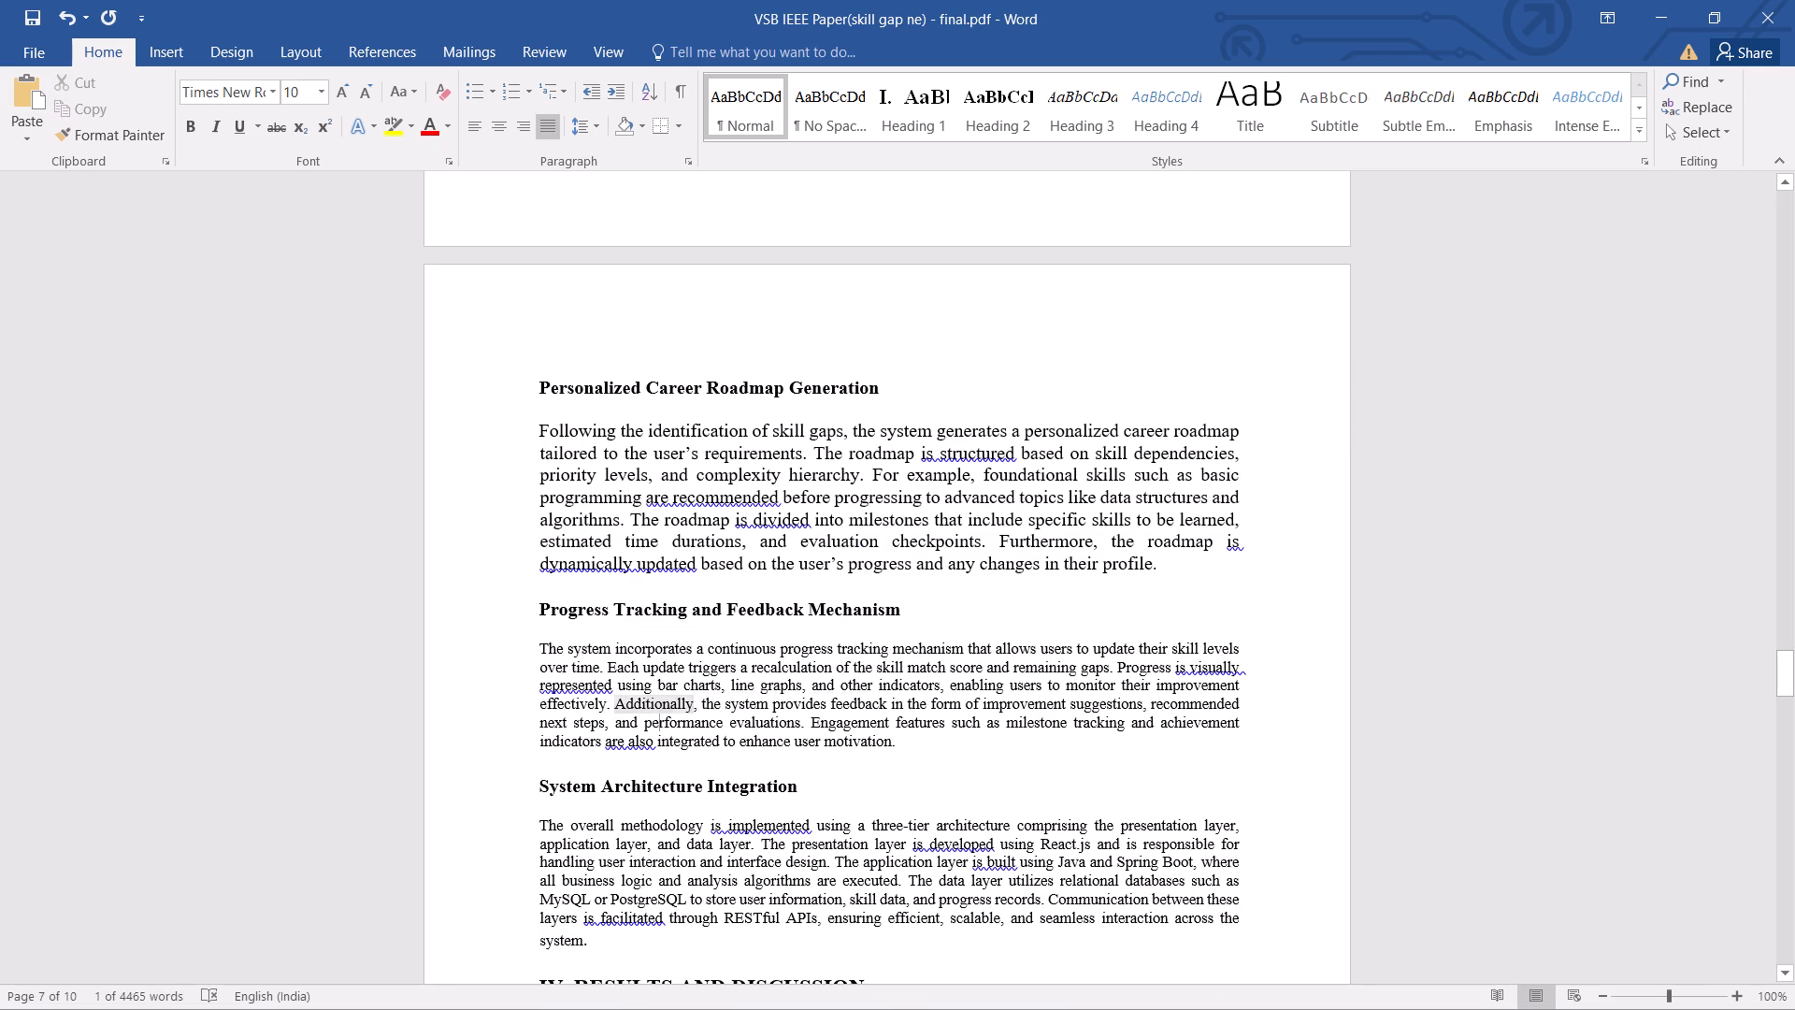
{"action": "left_click", "coordinate": [658, 720]}
{"action": "triple_click", "coordinate": [601, 702]}
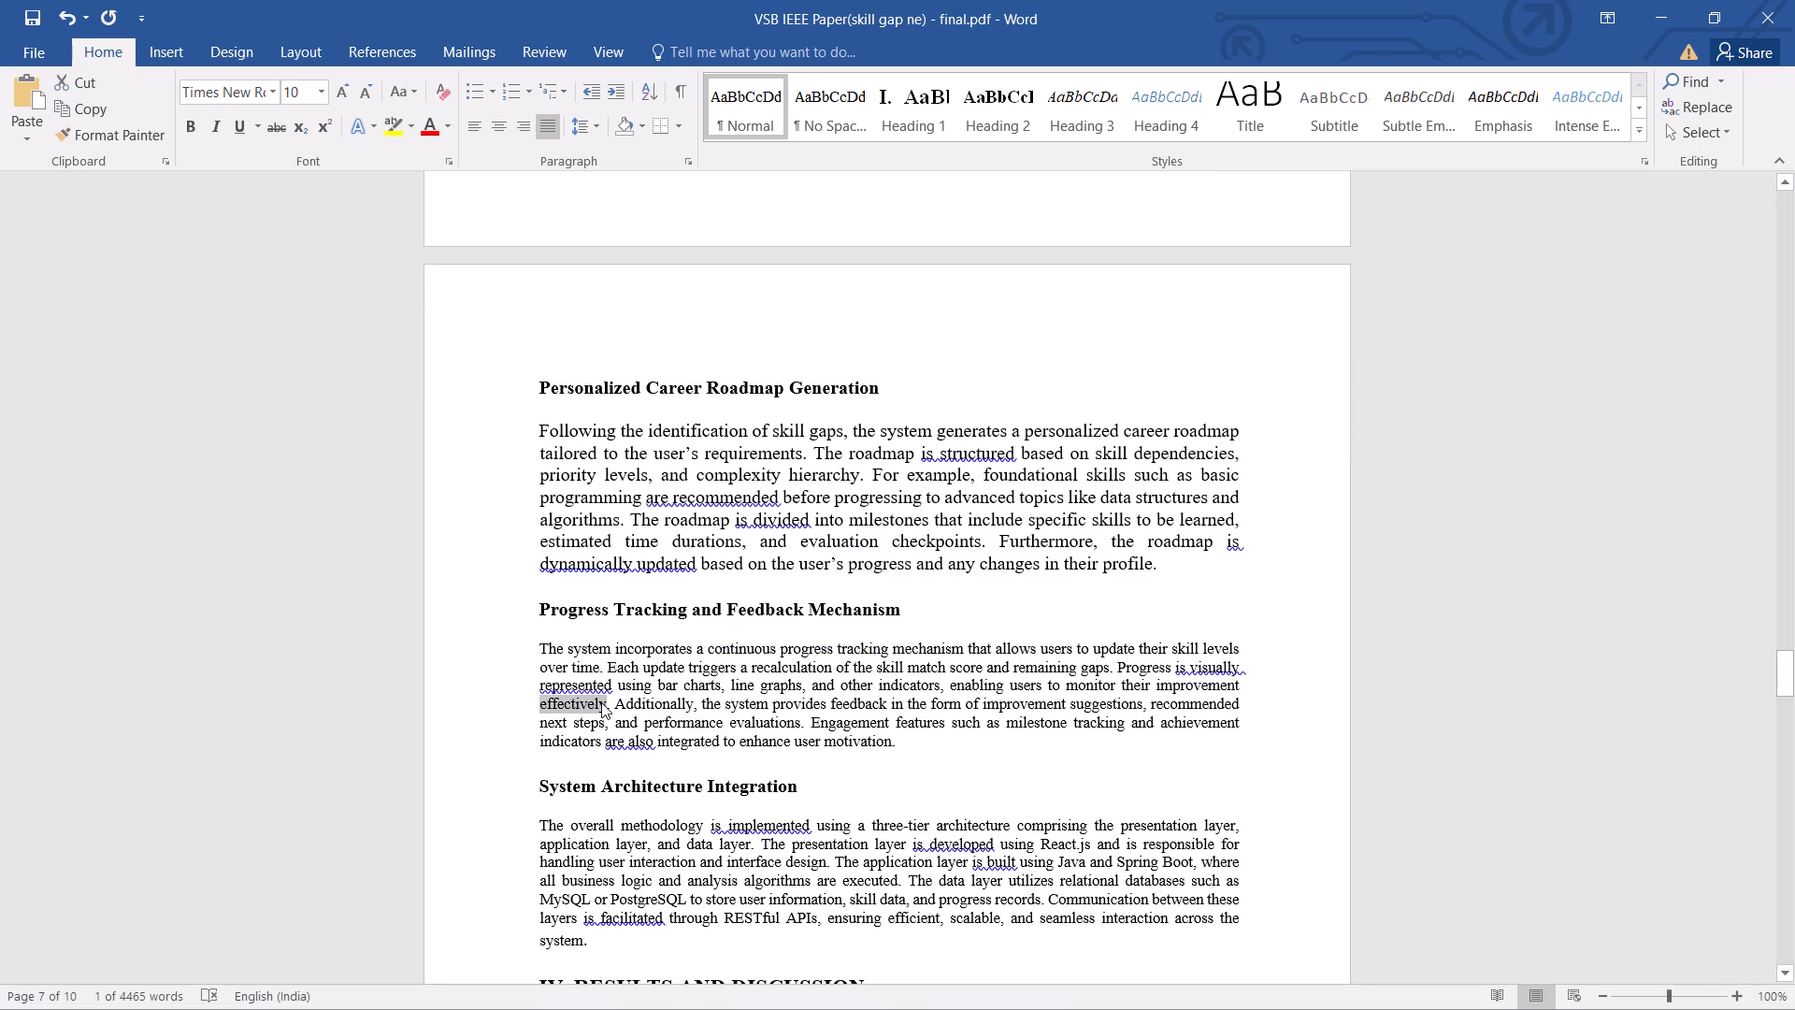
{"action": "left_click", "coordinate": [302, 88]}
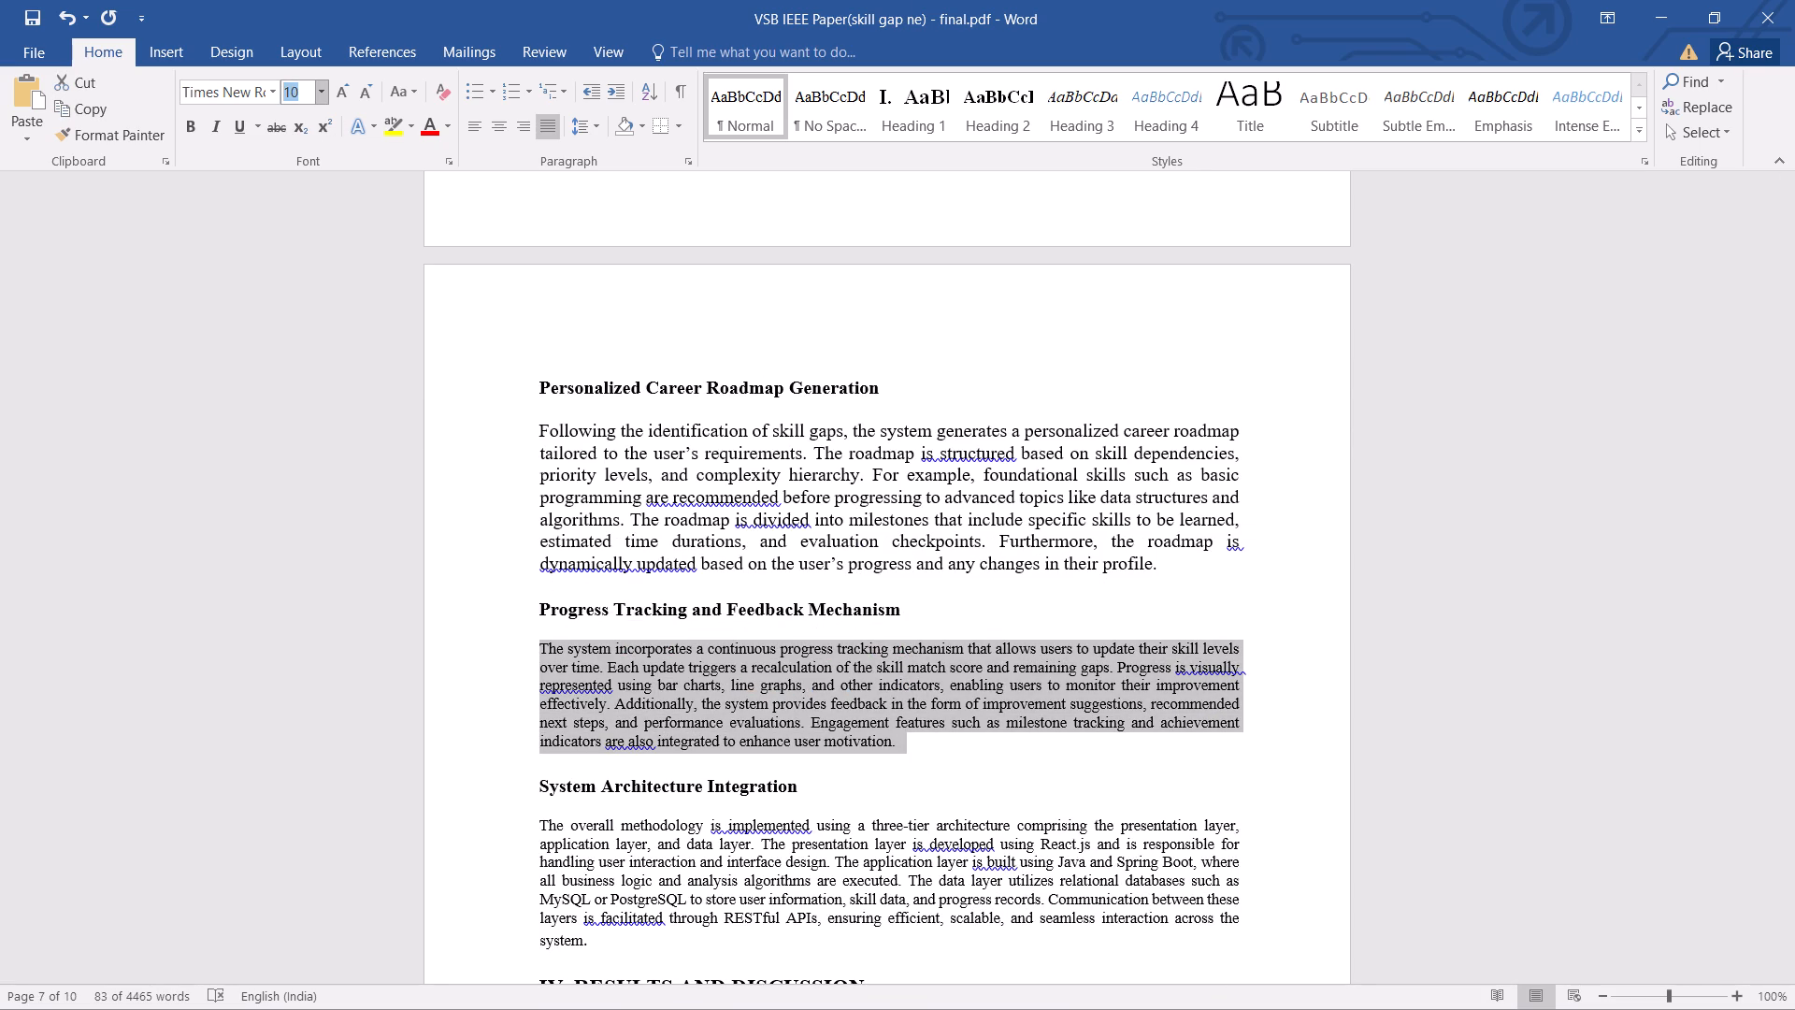
{"action": "type", "text": "12"}
{"action": "key", "text": "Return"}
Set the font size of the System Architecture Integration paragraph to 12.
{"action": "scroll", "coordinate": [444, 468], "scroll_direction": "down", "scroll_amount": 1}
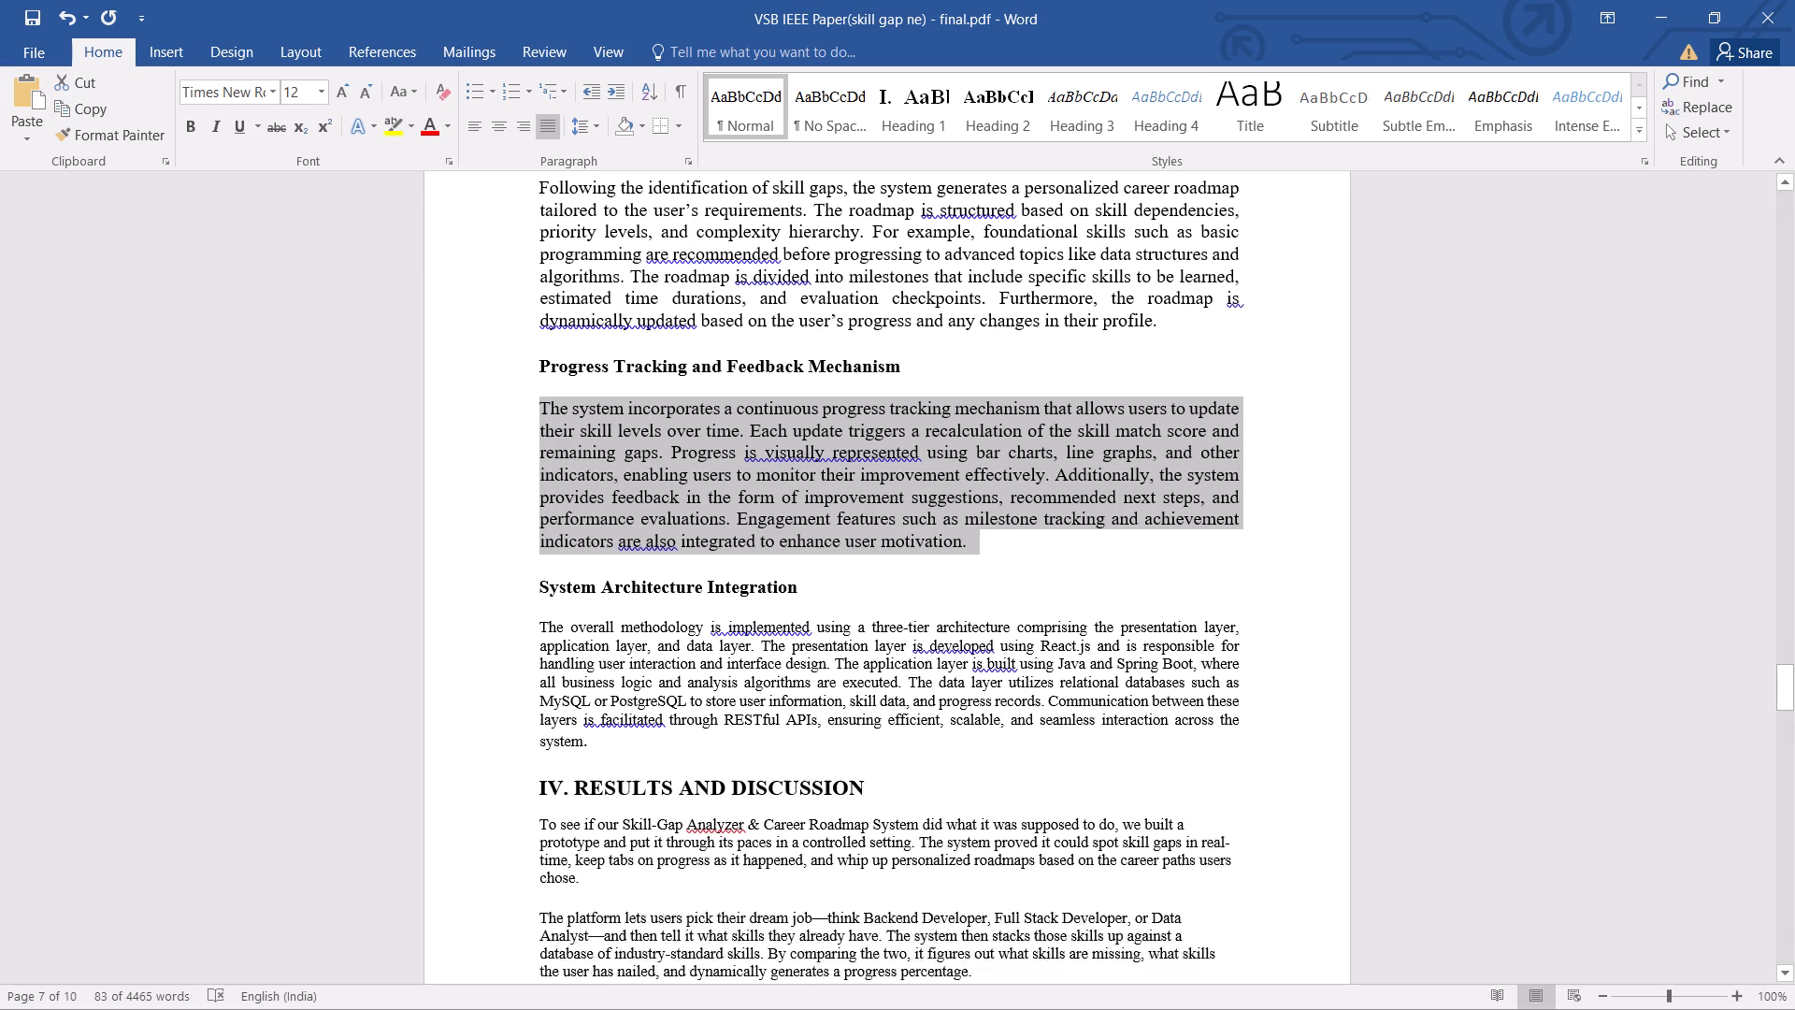
{"action": "triple_click", "coordinate": [601, 633]}
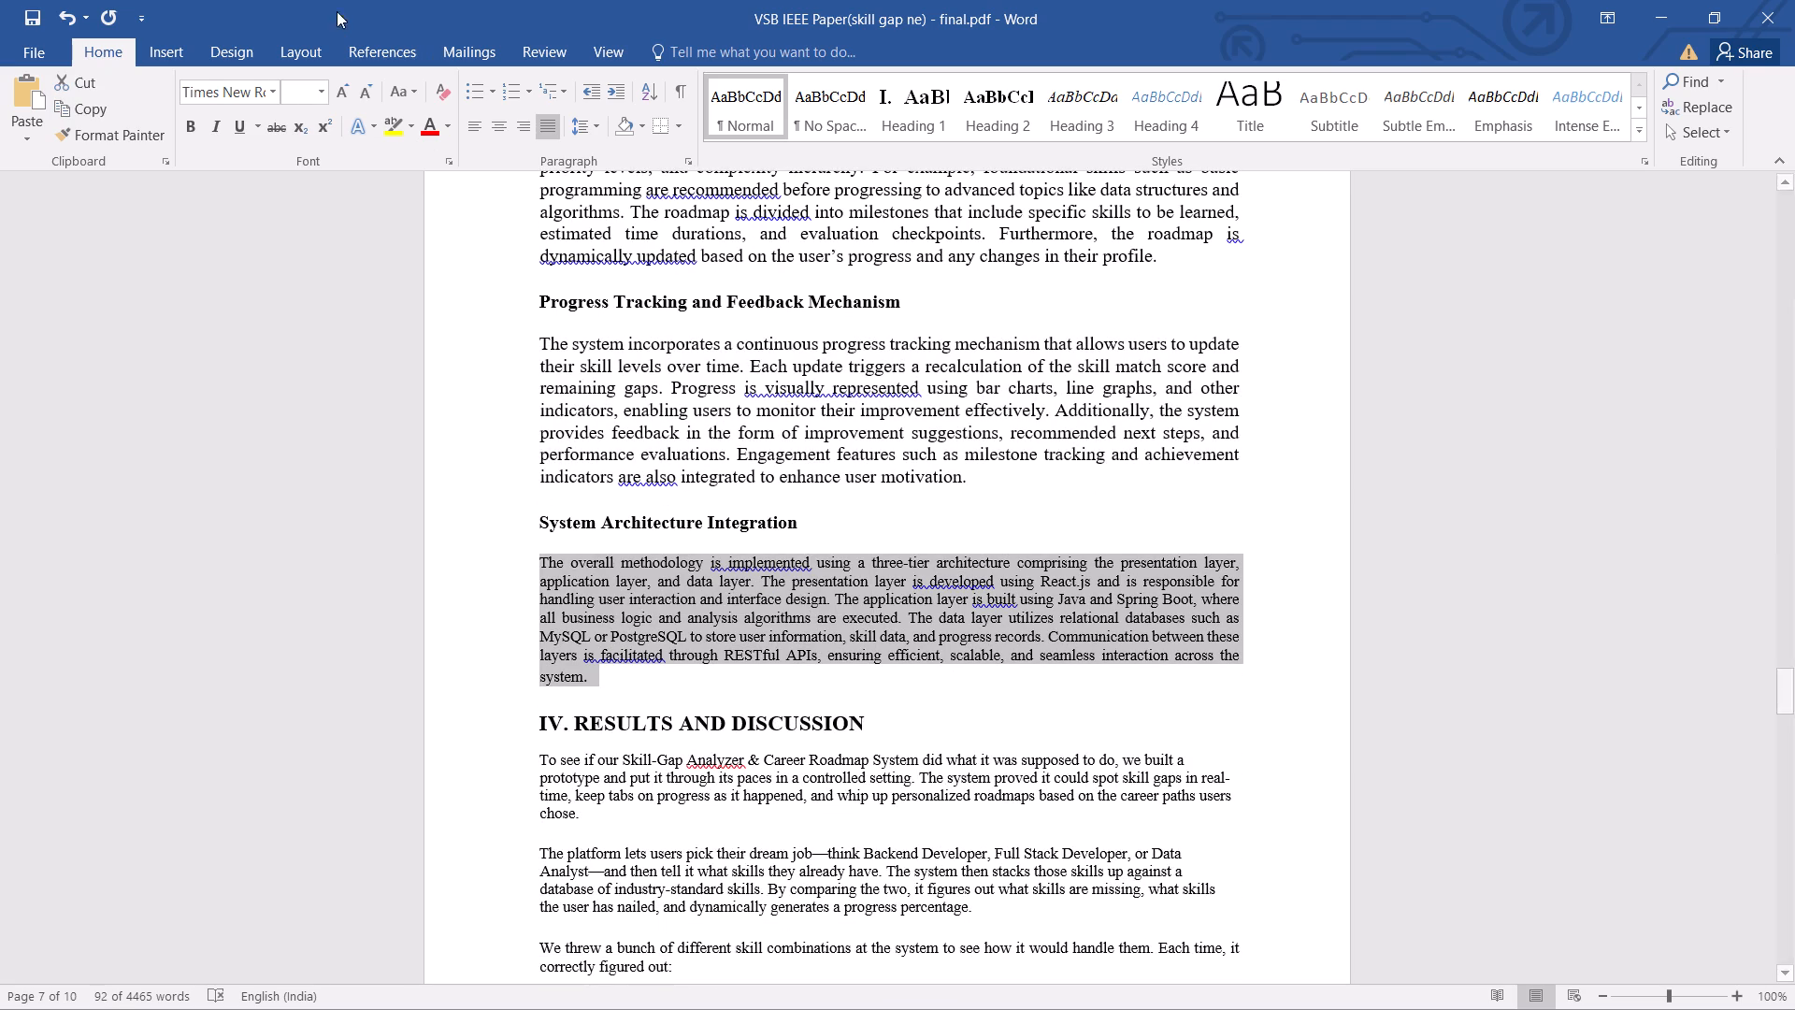
{"action": "left_click", "coordinate": [304, 95]}
{"action": "type", "text": "12"}
{"action": "key", "text": "Return"}
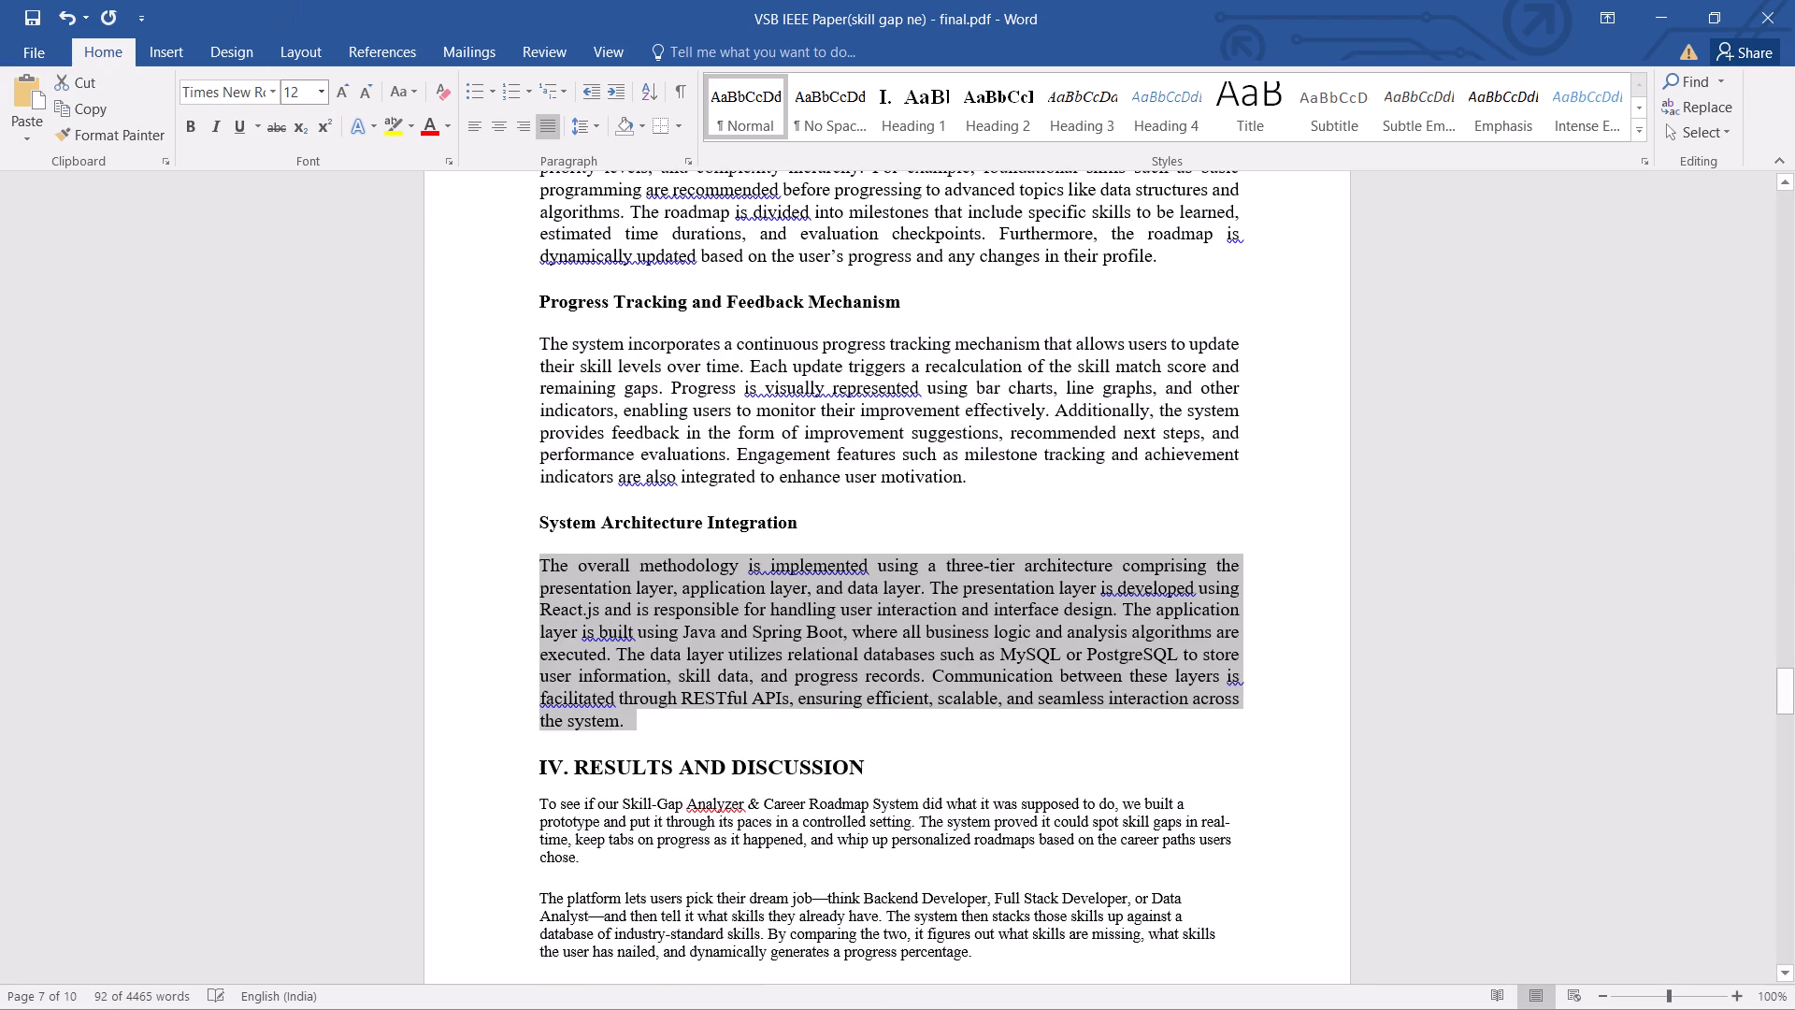
Set the font size of all Results and Discussion text, from below its heading to just above the first chart, to 12.
{"action": "scroll", "coordinate": [600, 596], "scroll_direction": "down", "scroll_amount": 1}
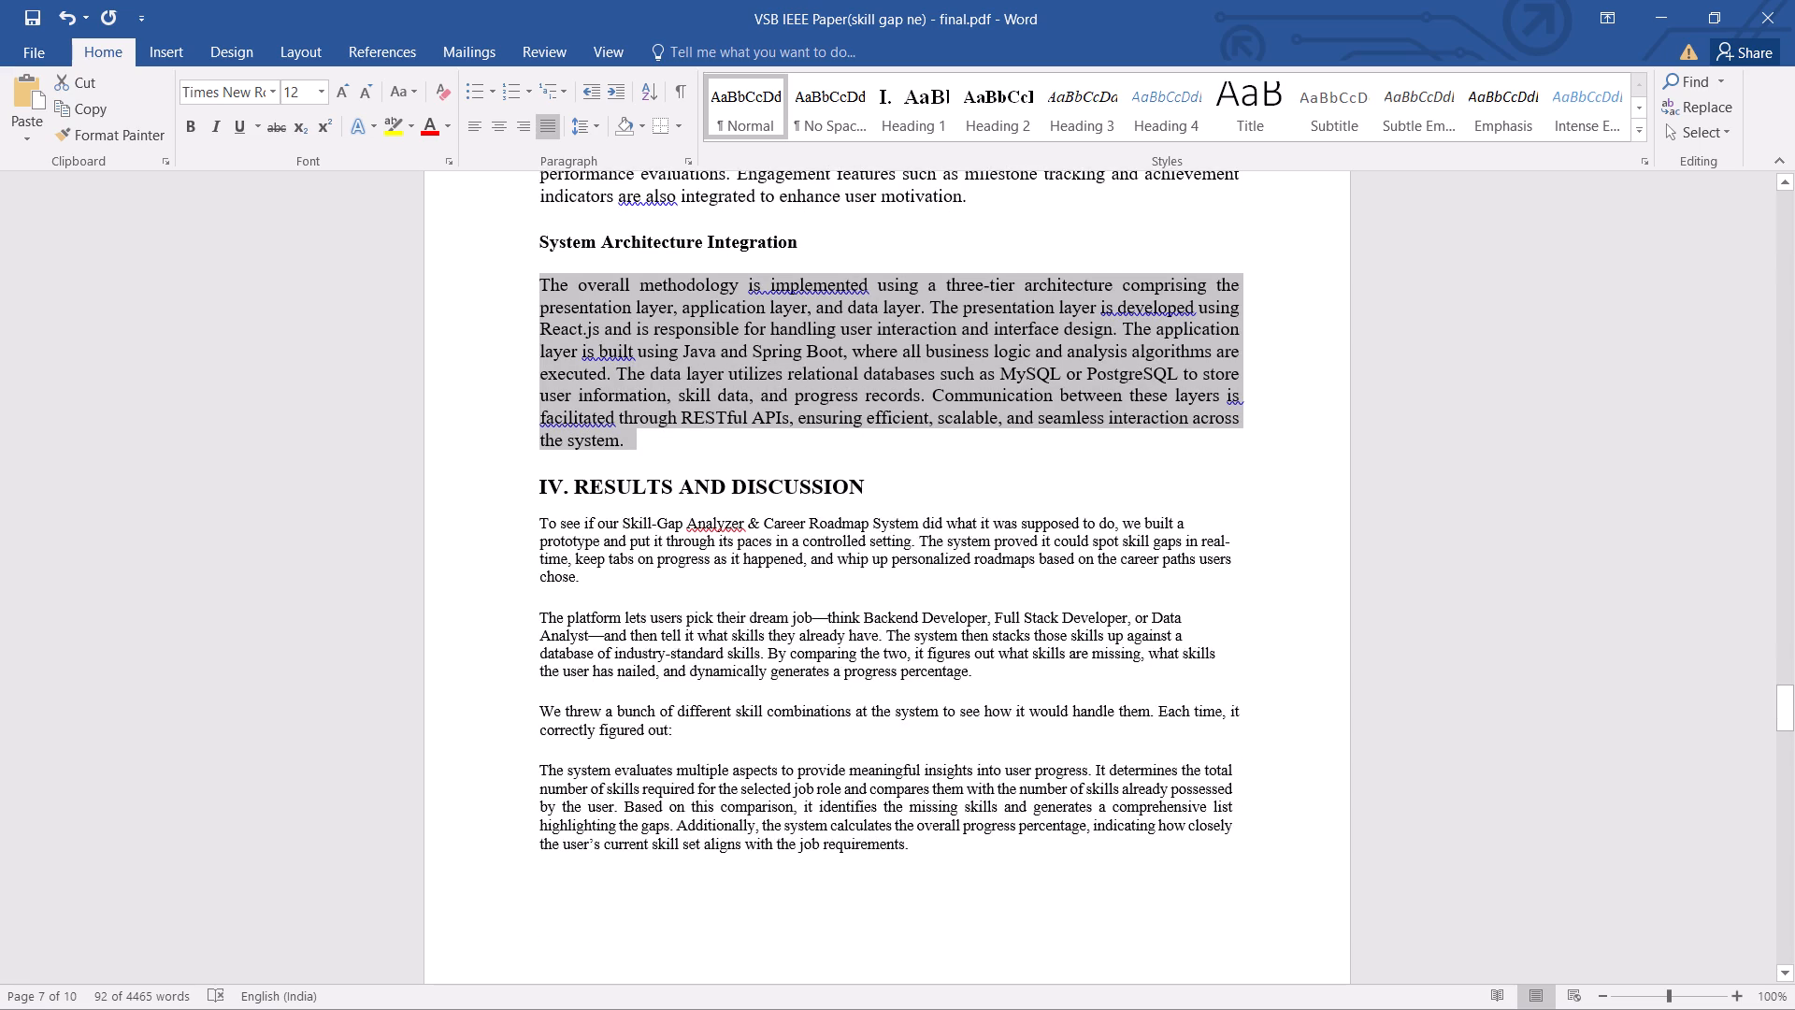
{"action": "left_click_drag", "start_coordinate": [537, 523], "coordinate": [969, 984]}
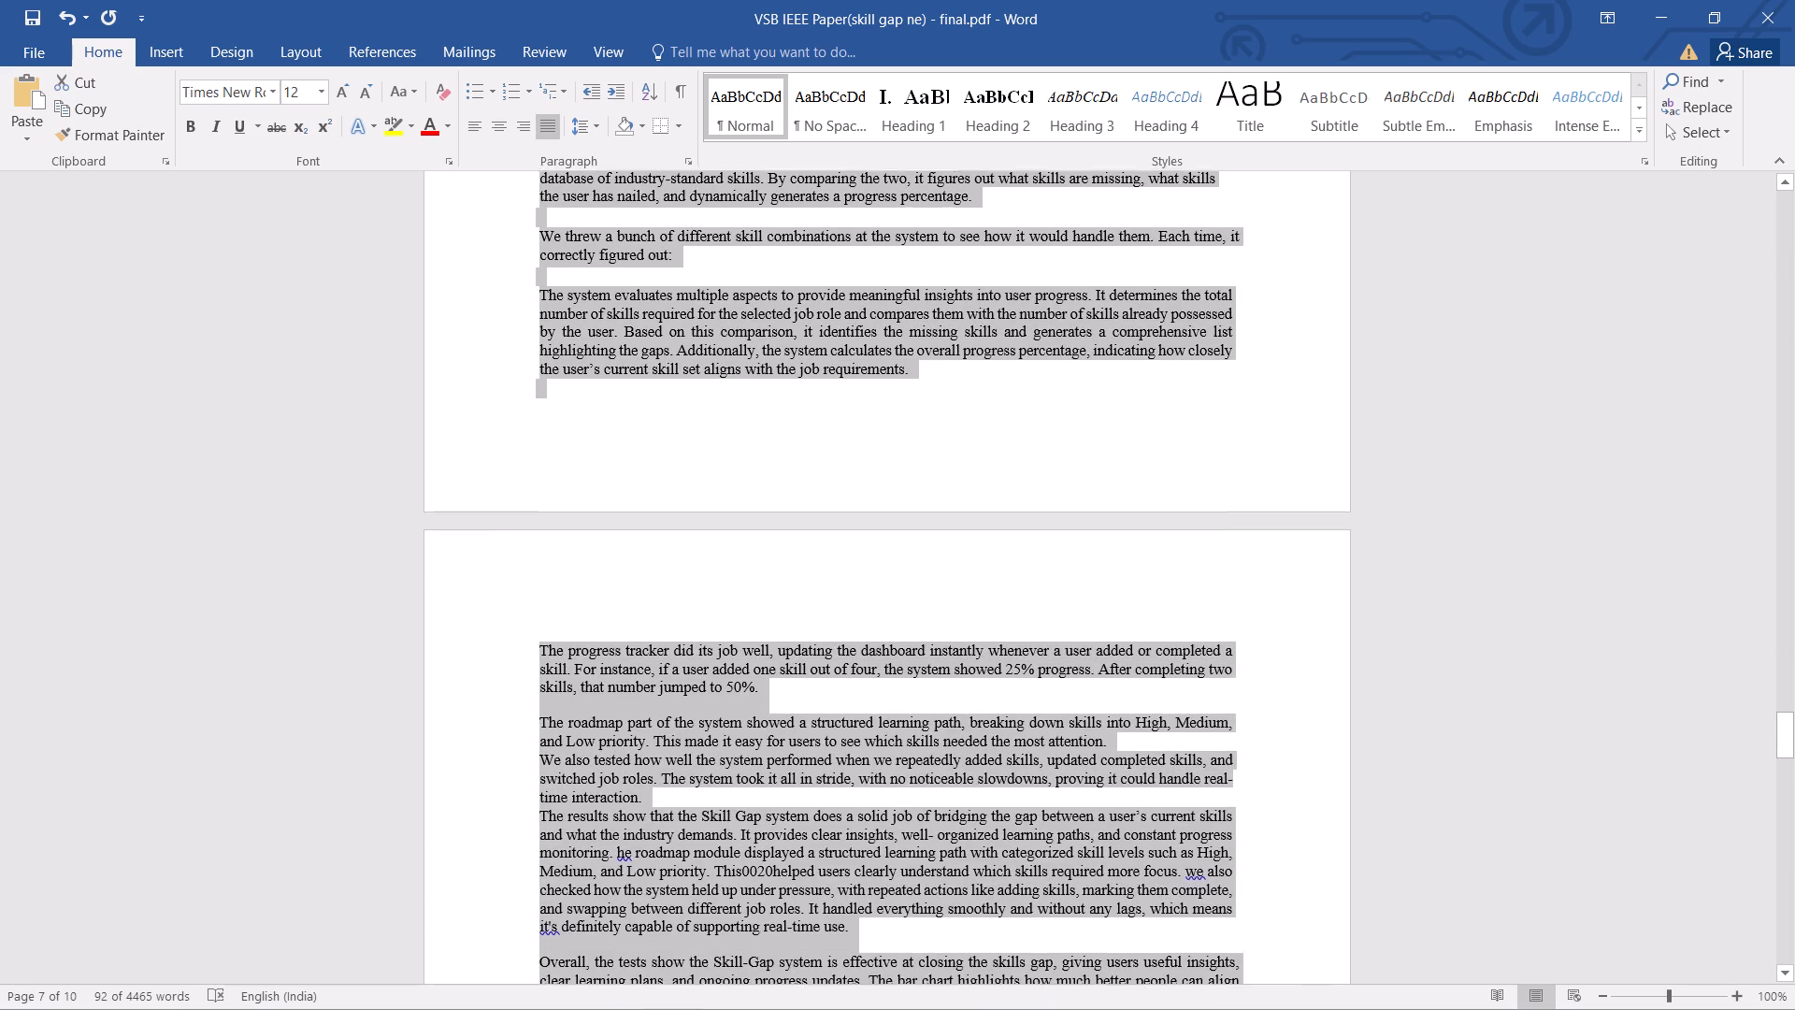
{"action": "left_click_drag", "start_coordinate": [969, 984], "coordinate": [780, 704]}
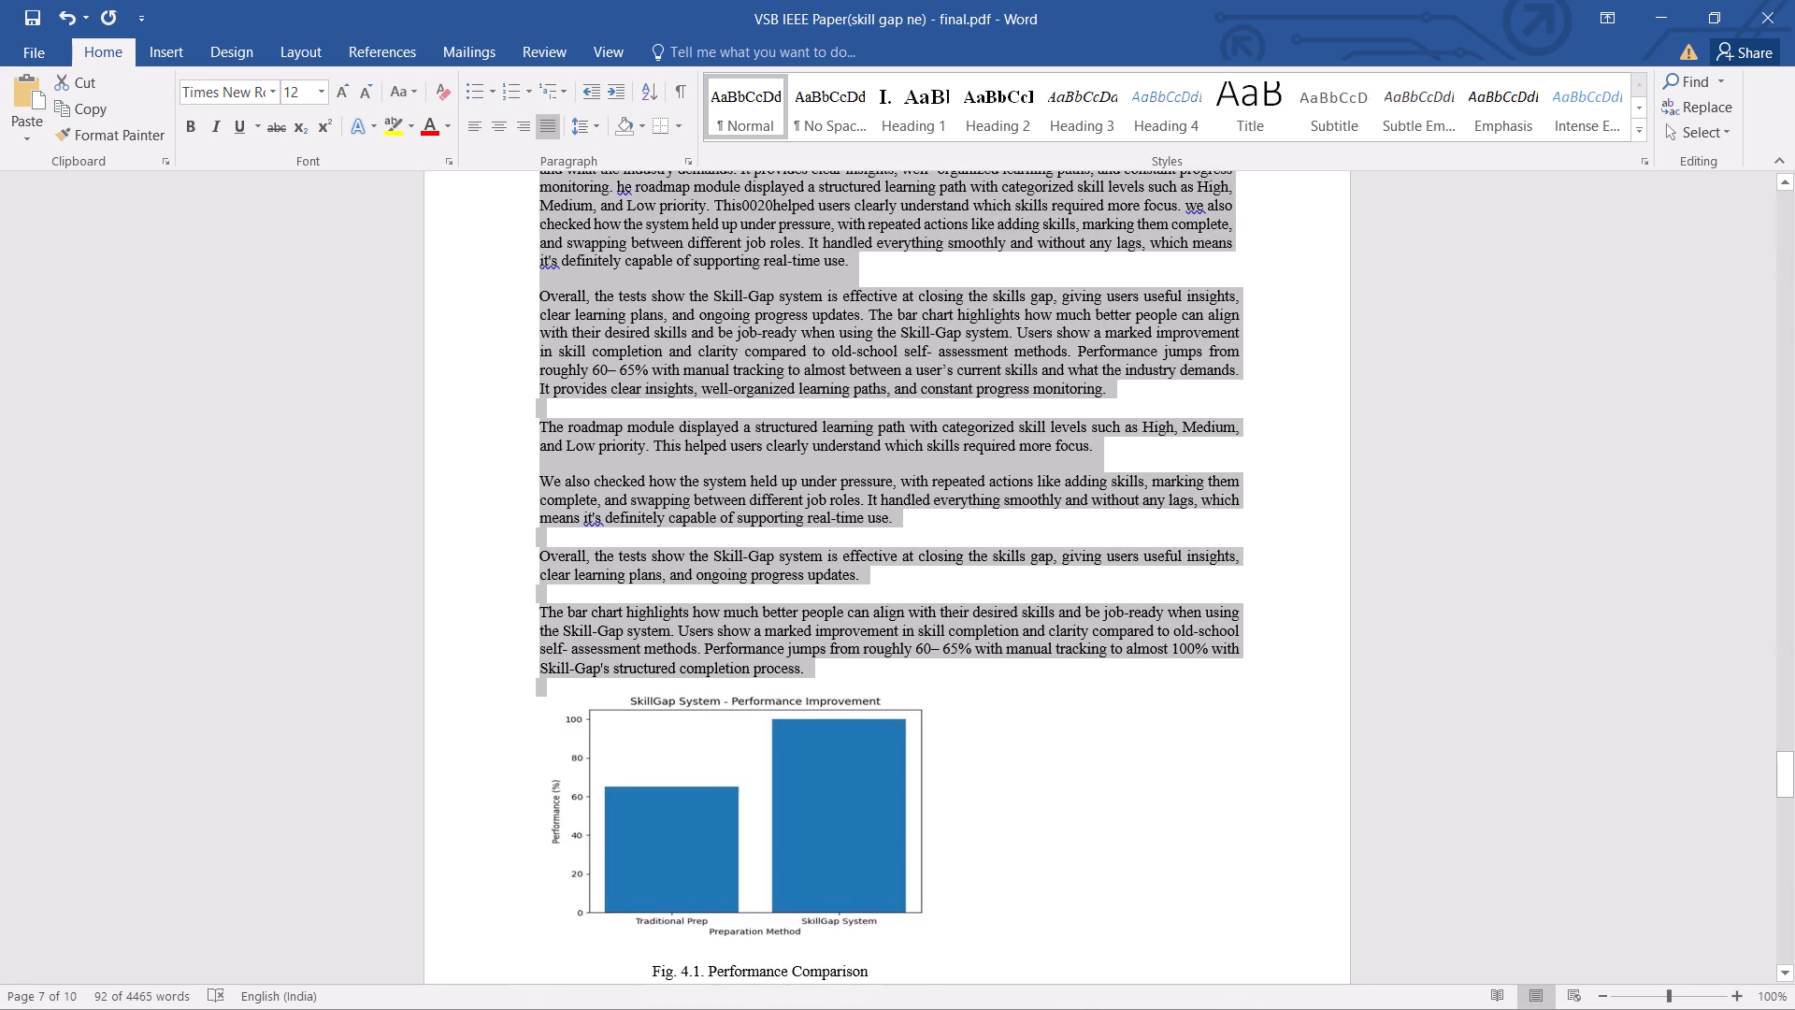
{"action": "left_click_drag", "start_coordinate": [780, 704], "coordinate": [823, 671]}
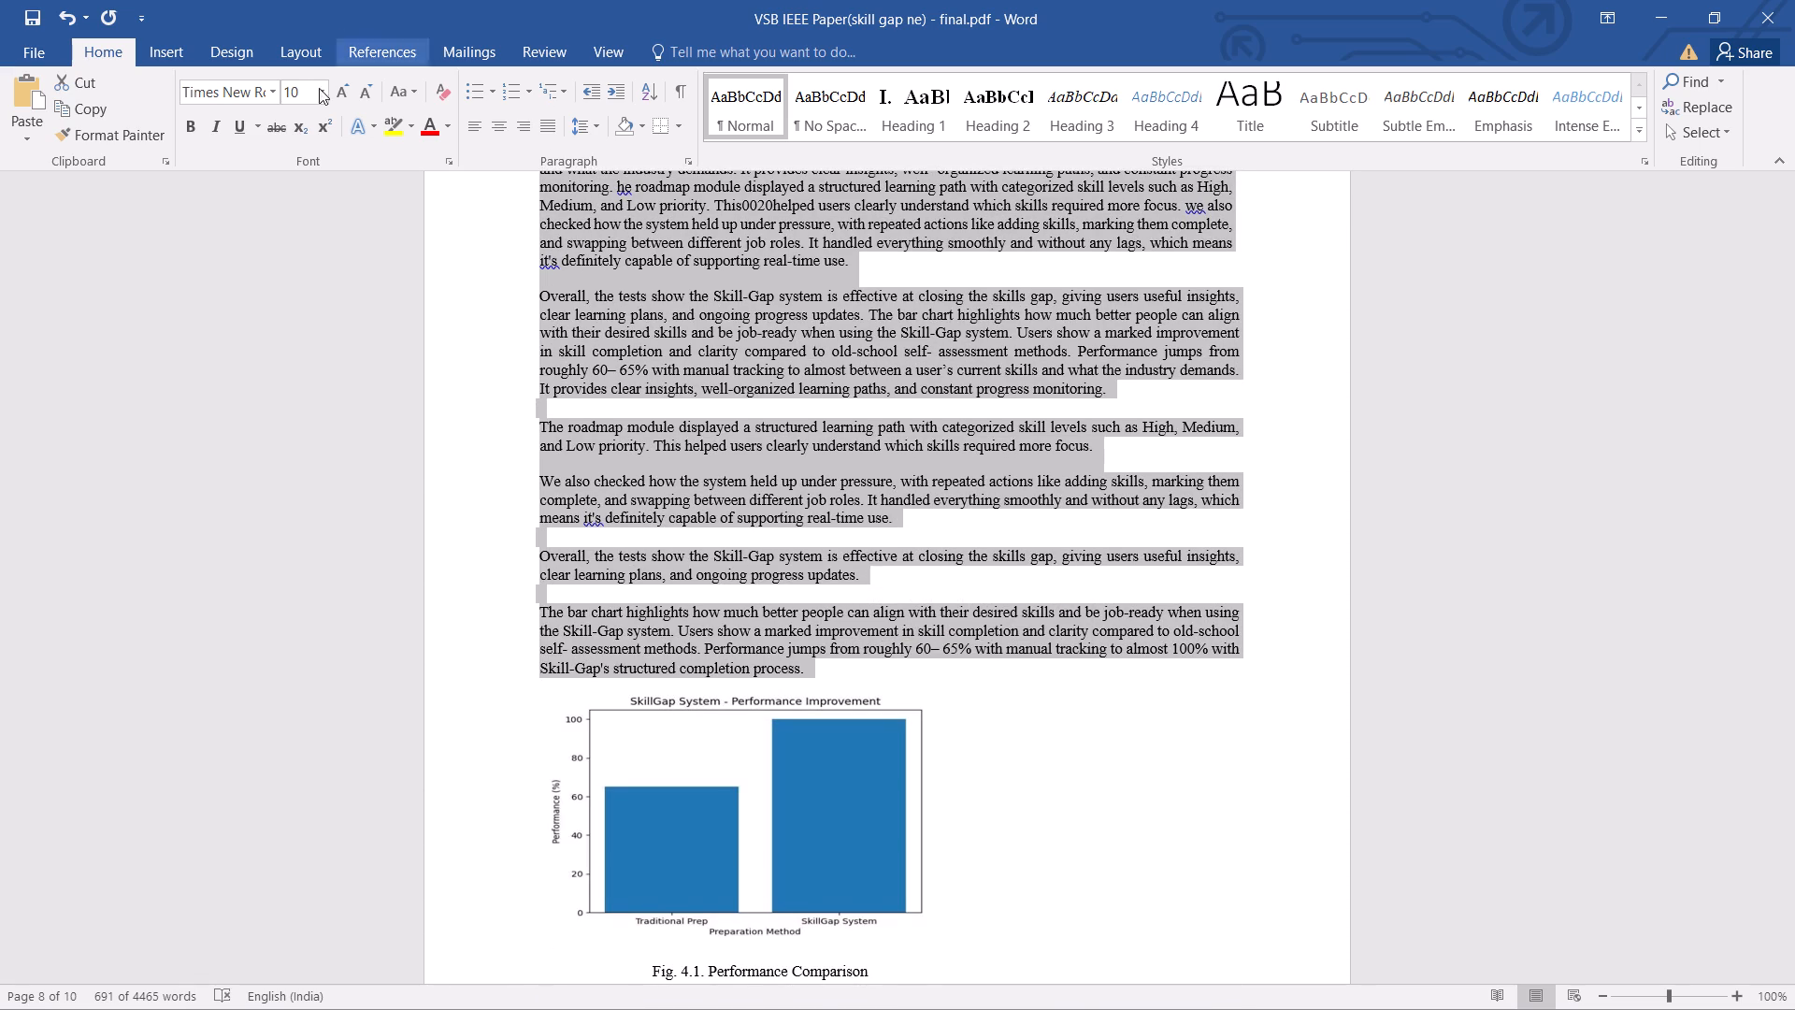
{"action": "left_click", "coordinate": [304, 94]}
{"action": "type", "text": "12"}
{"action": "key", "text": "Return"}
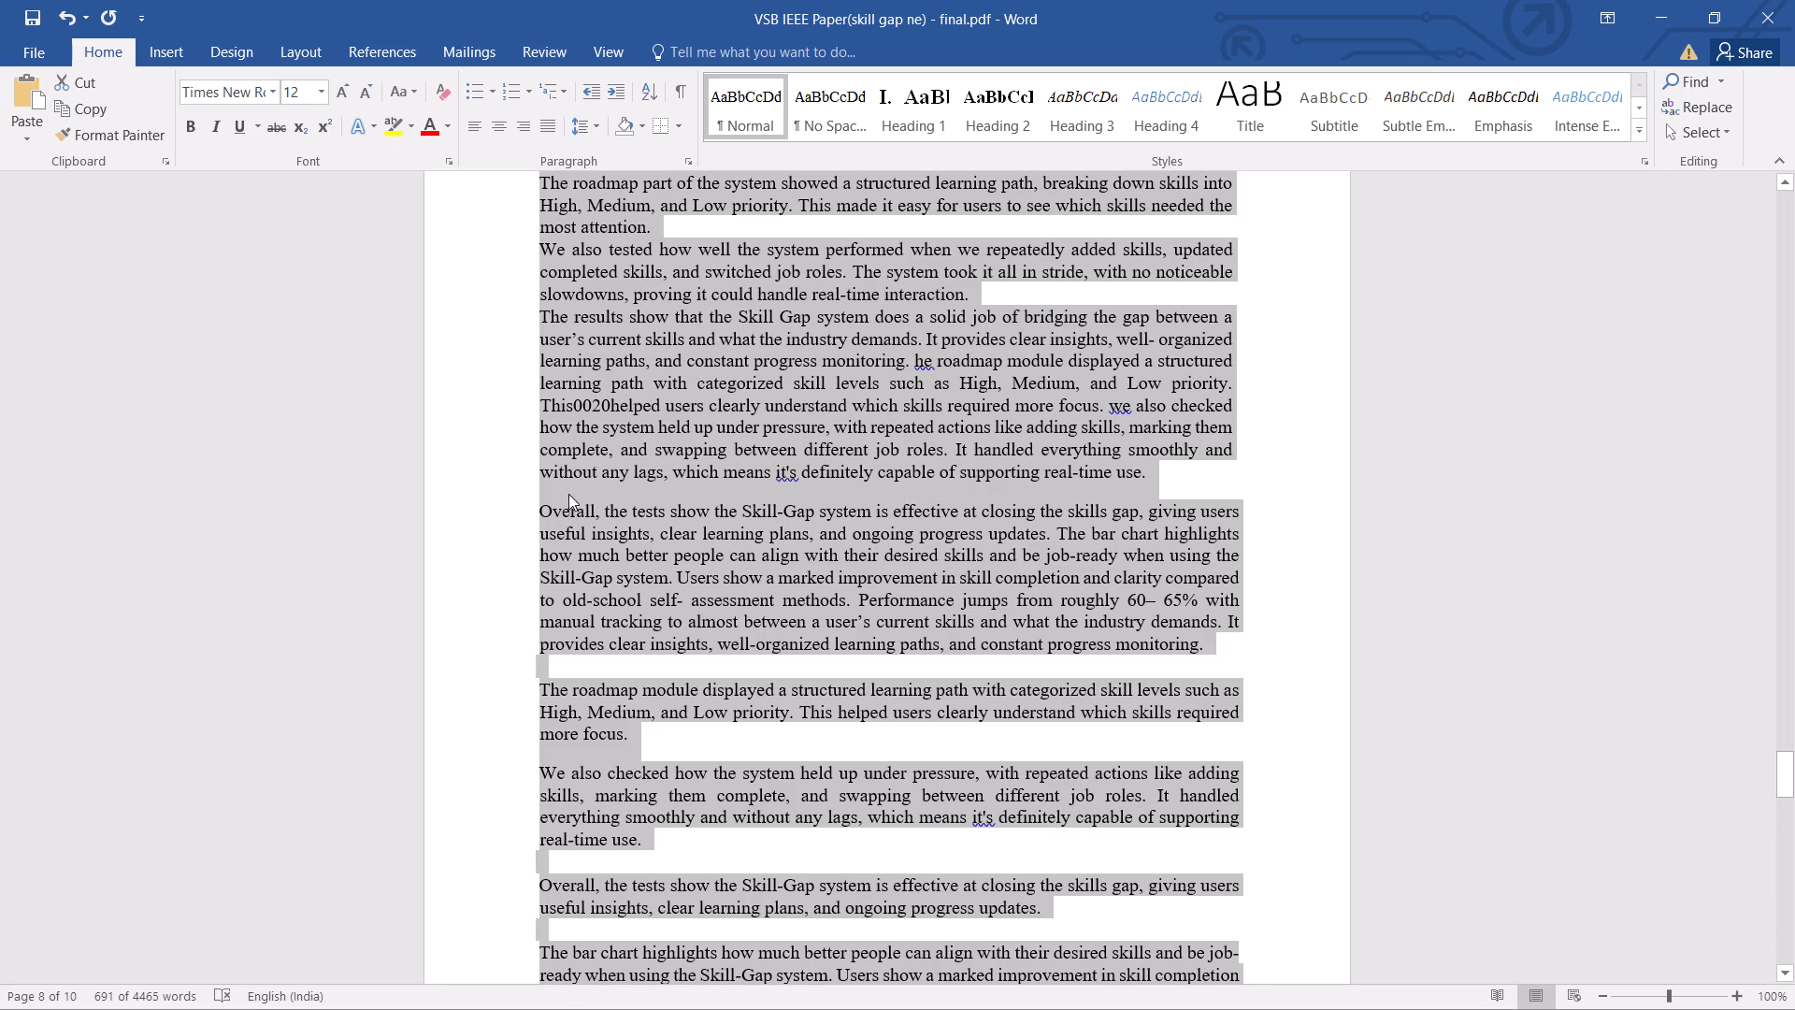
Center the Performance Improvement chart and its Fig. 4.1 caption.
{"action": "scroll", "coordinate": [617, 525], "scroll_direction": "down", "scroll_amount": 4}
{"action": "left_click", "coordinate": [617, 525]}
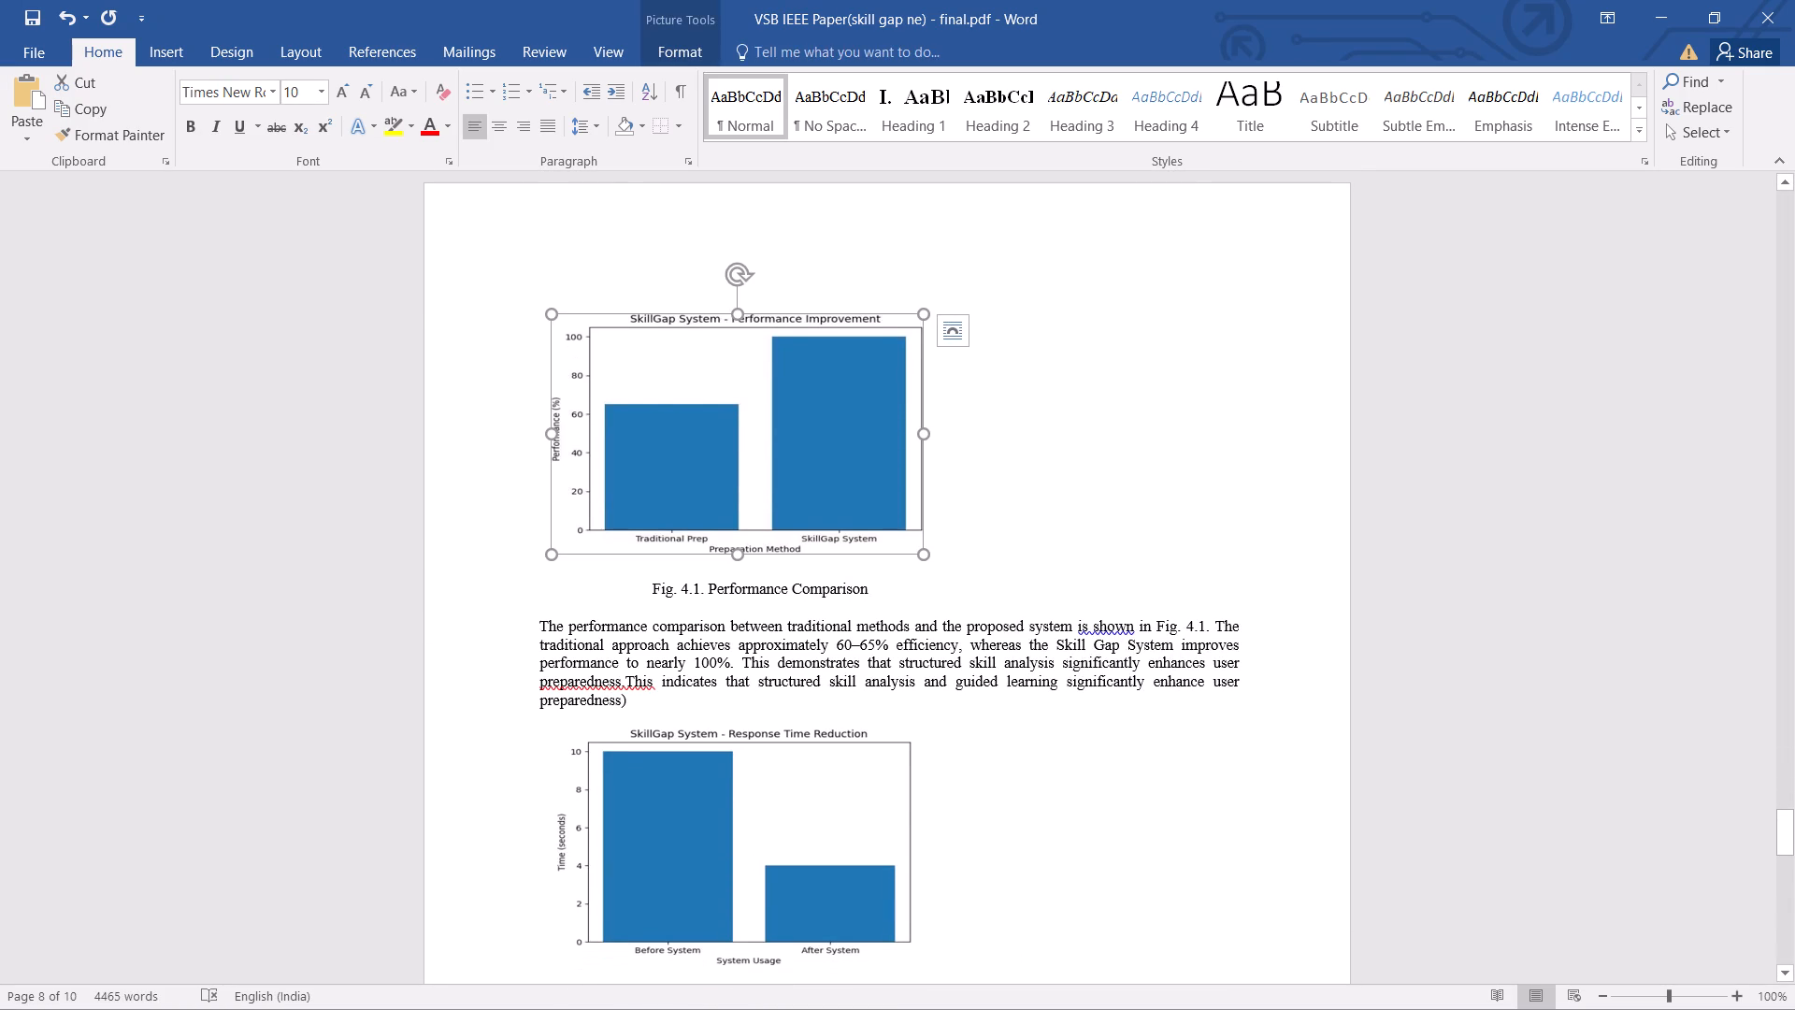
{"action": "left_click", "coordinate": [498, 118]}
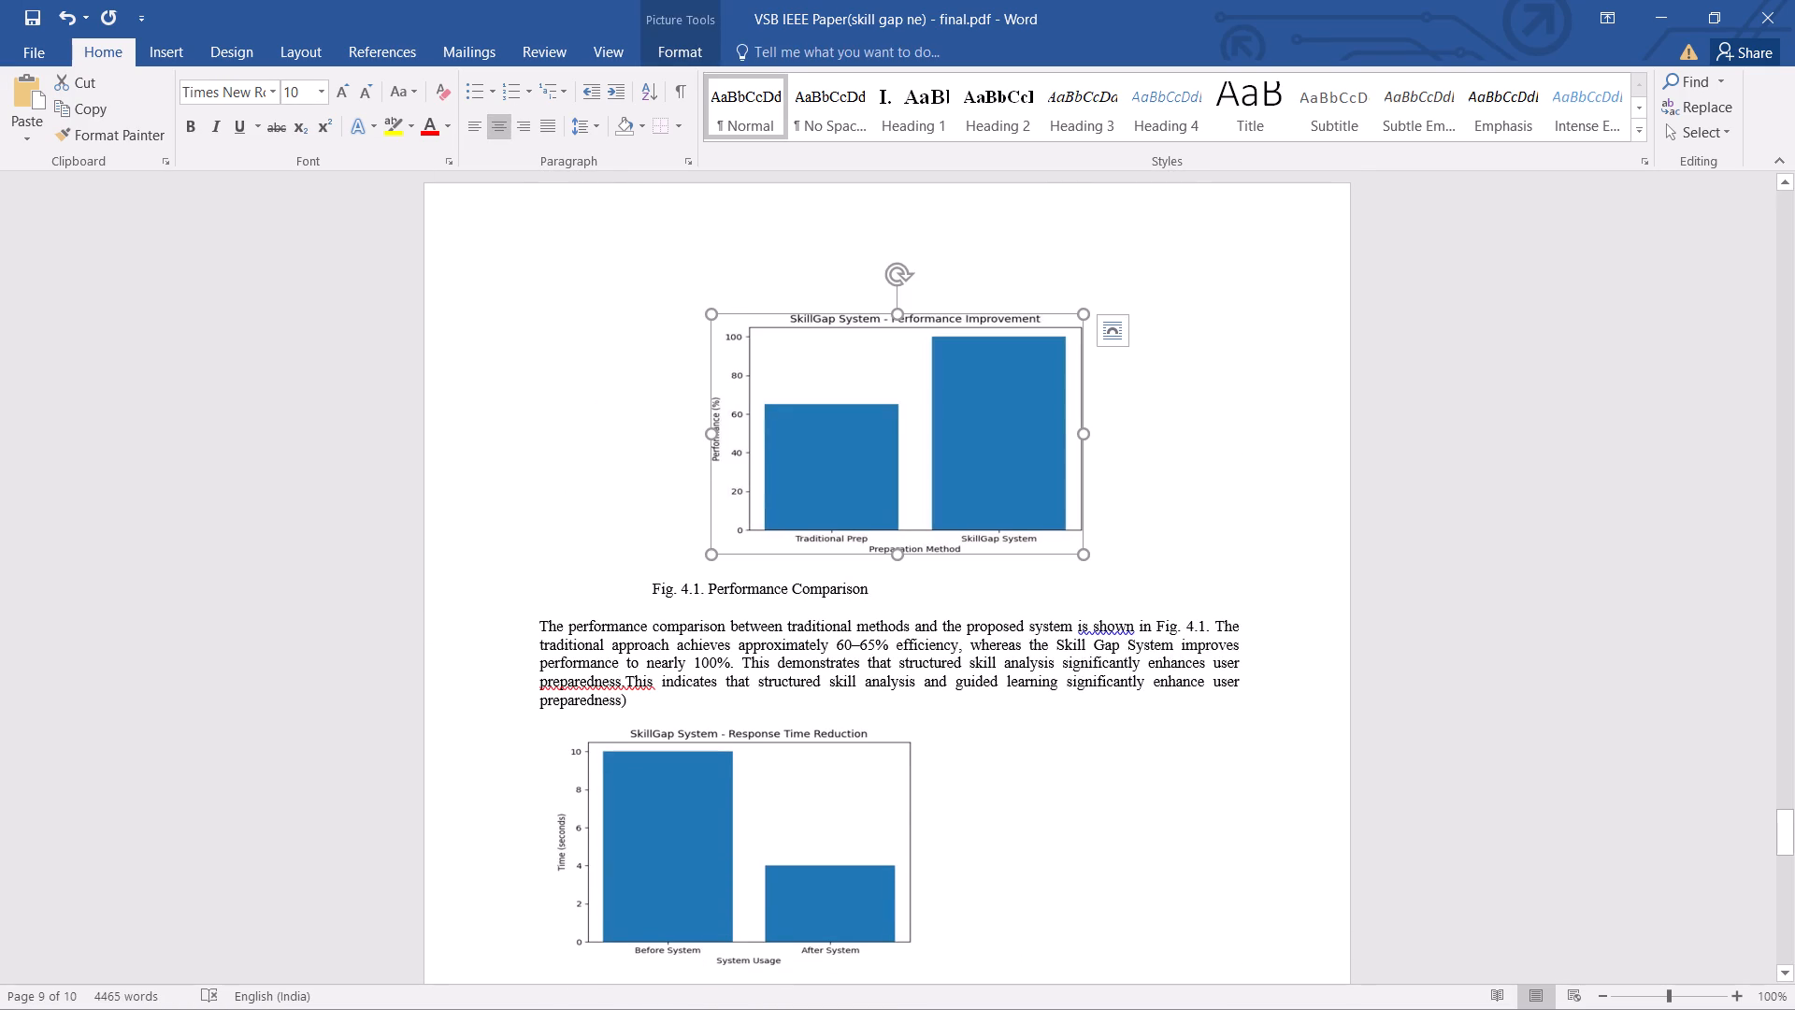
{"action": "triple_click", "coordinate": [689, 594]}
{"action": "left_click", "coordinate": [498, 136]}
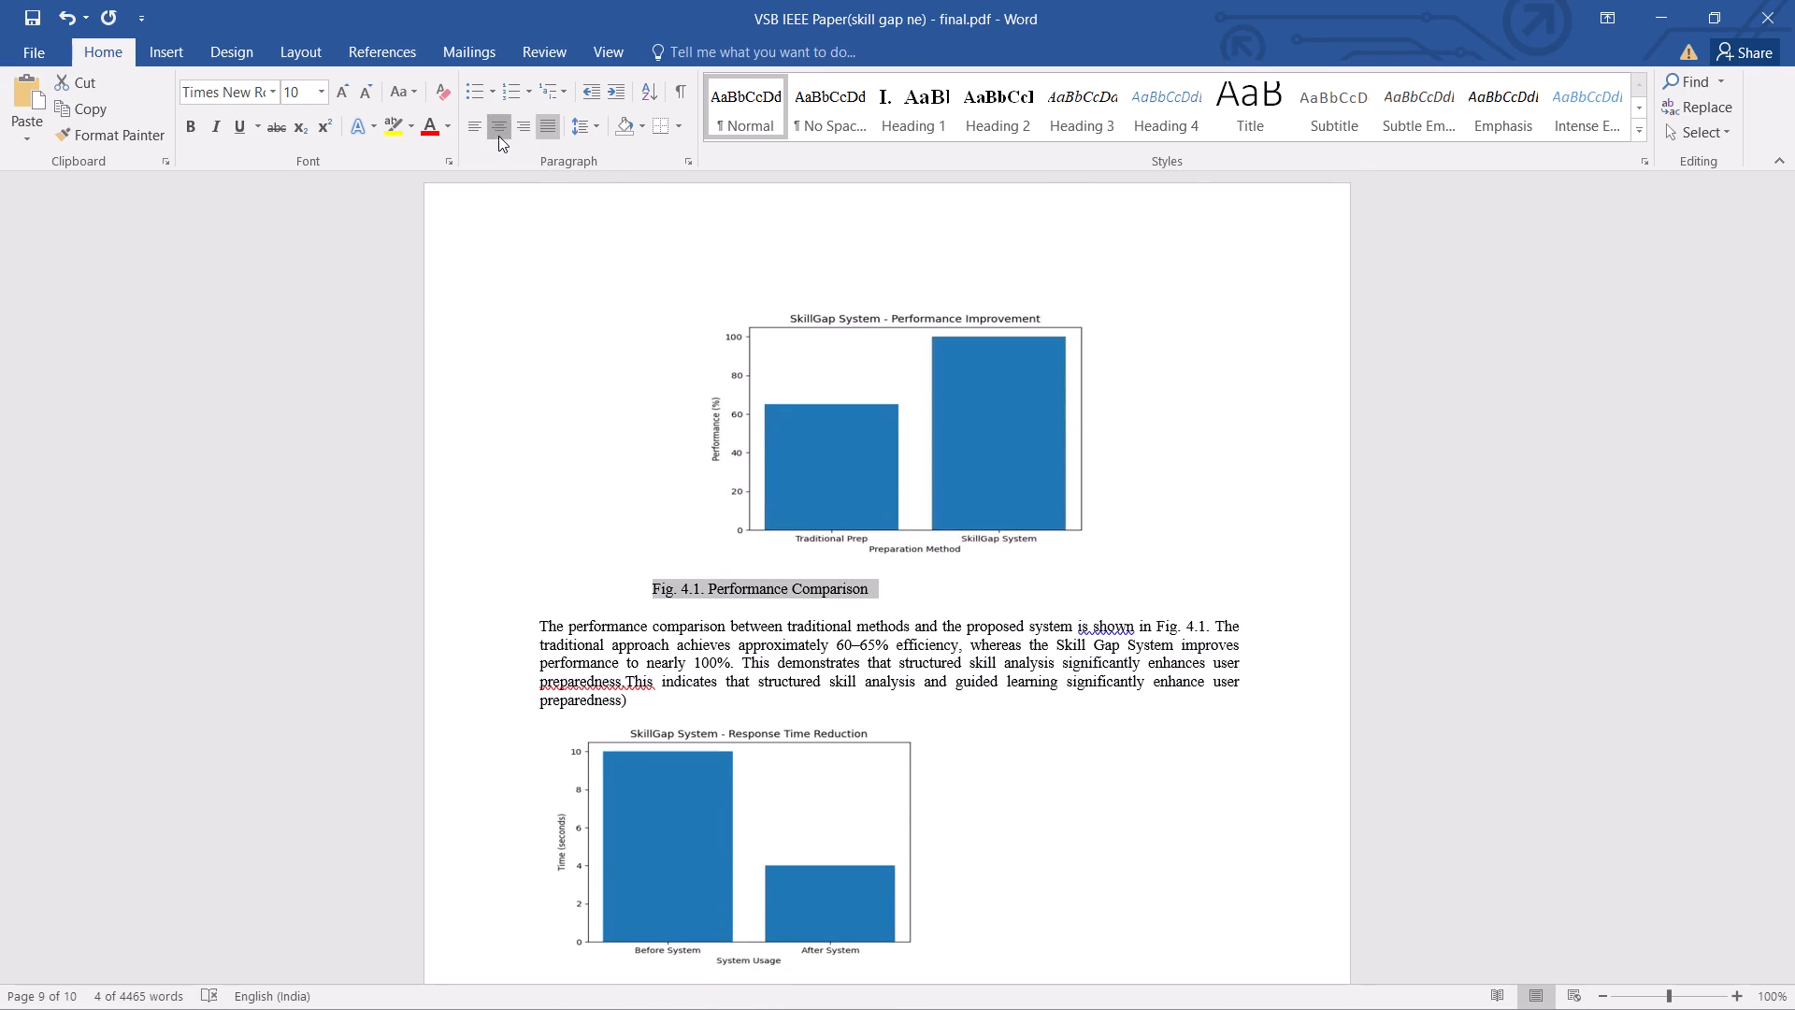
Set the font size of the performance comparison paragraph below the Fig. 4.1 caption to 12.
{"action": "scroll", "coordinate": [800, 638], "scroll_direction": "down", "scroll_amount": 1}
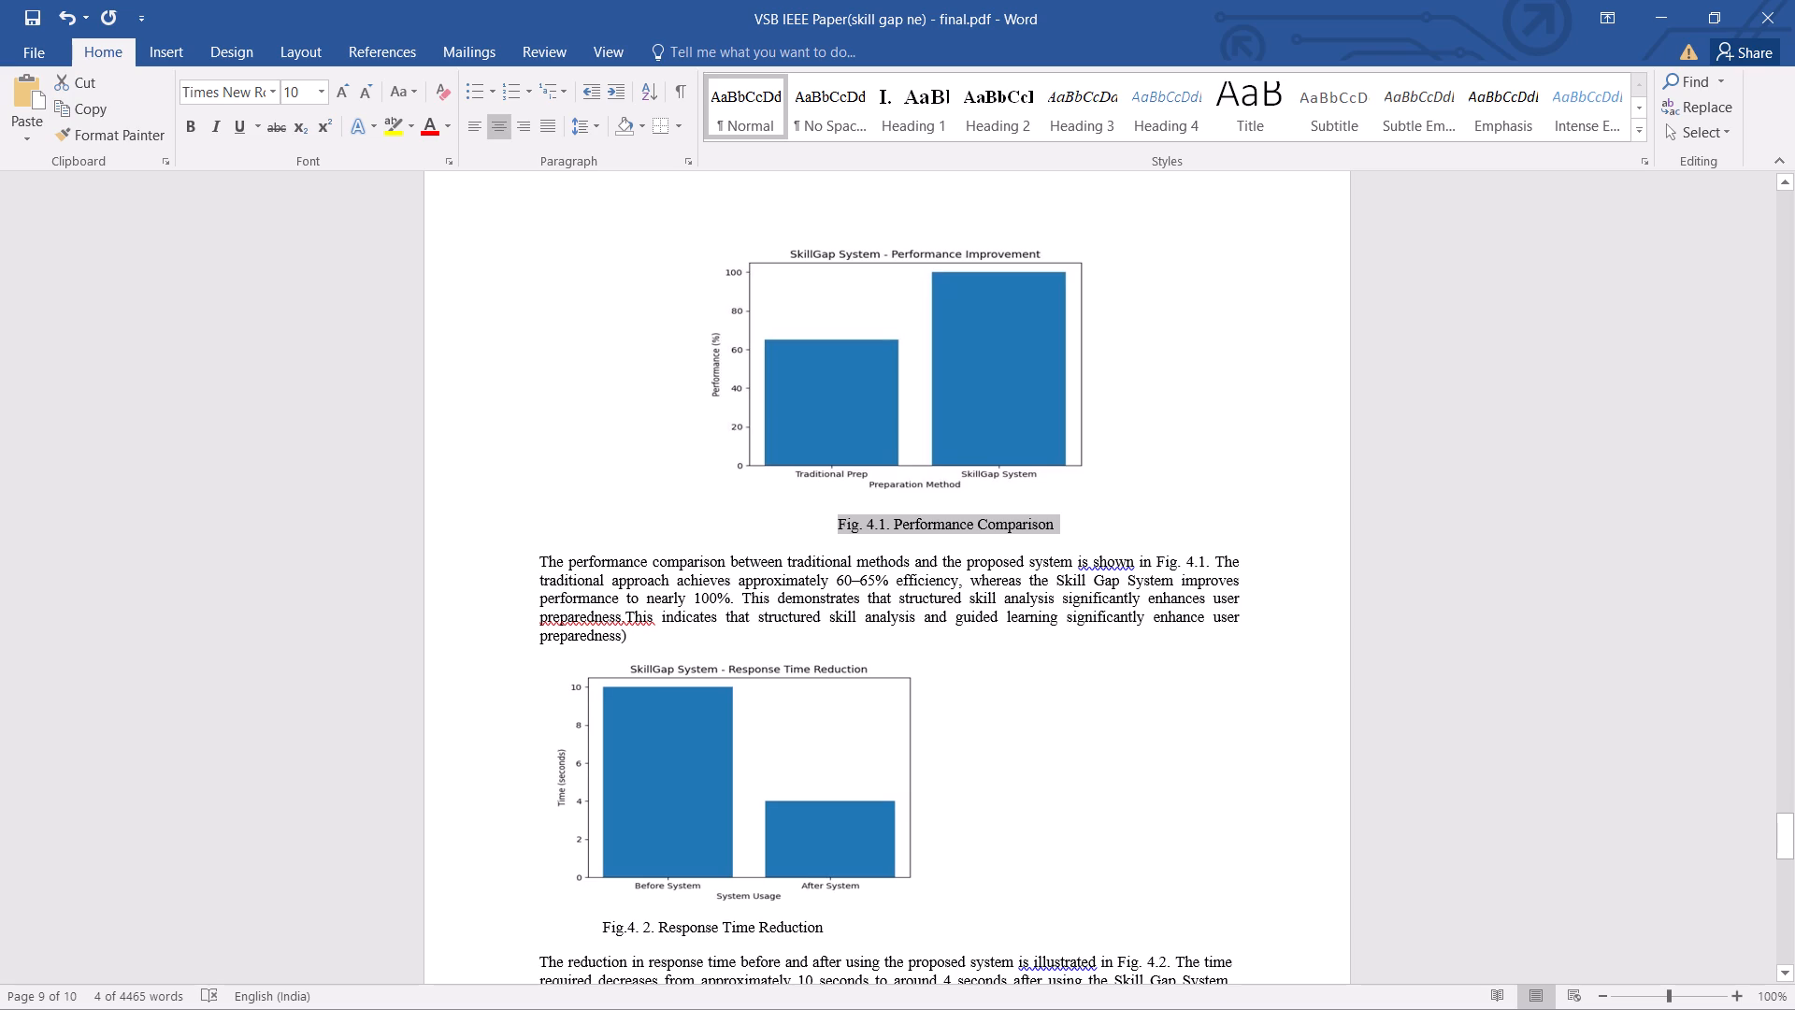
{"action": "triple_click", "coordinate": [697, 582]}
{"action": "left_click", "coordinate": [697, 582]}
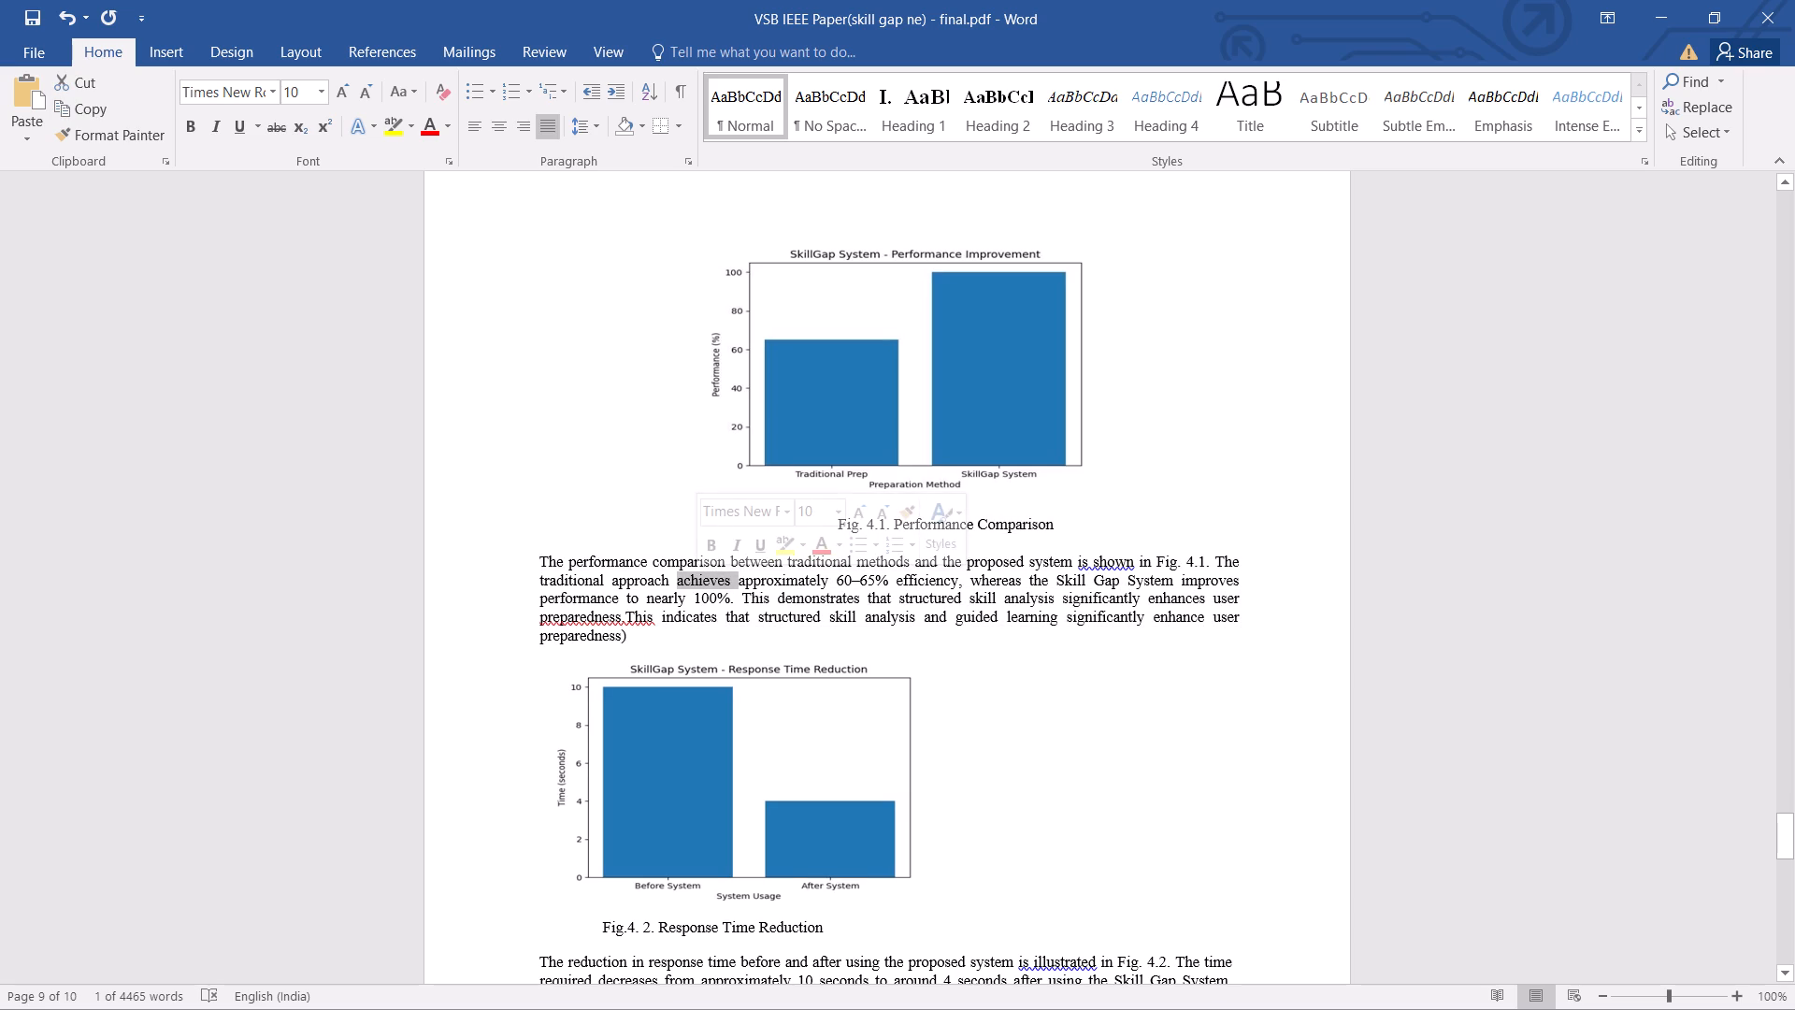
{"action": "left_click_drag", "start_coordinate": [635, 635], "coordinate": [534, 558]}
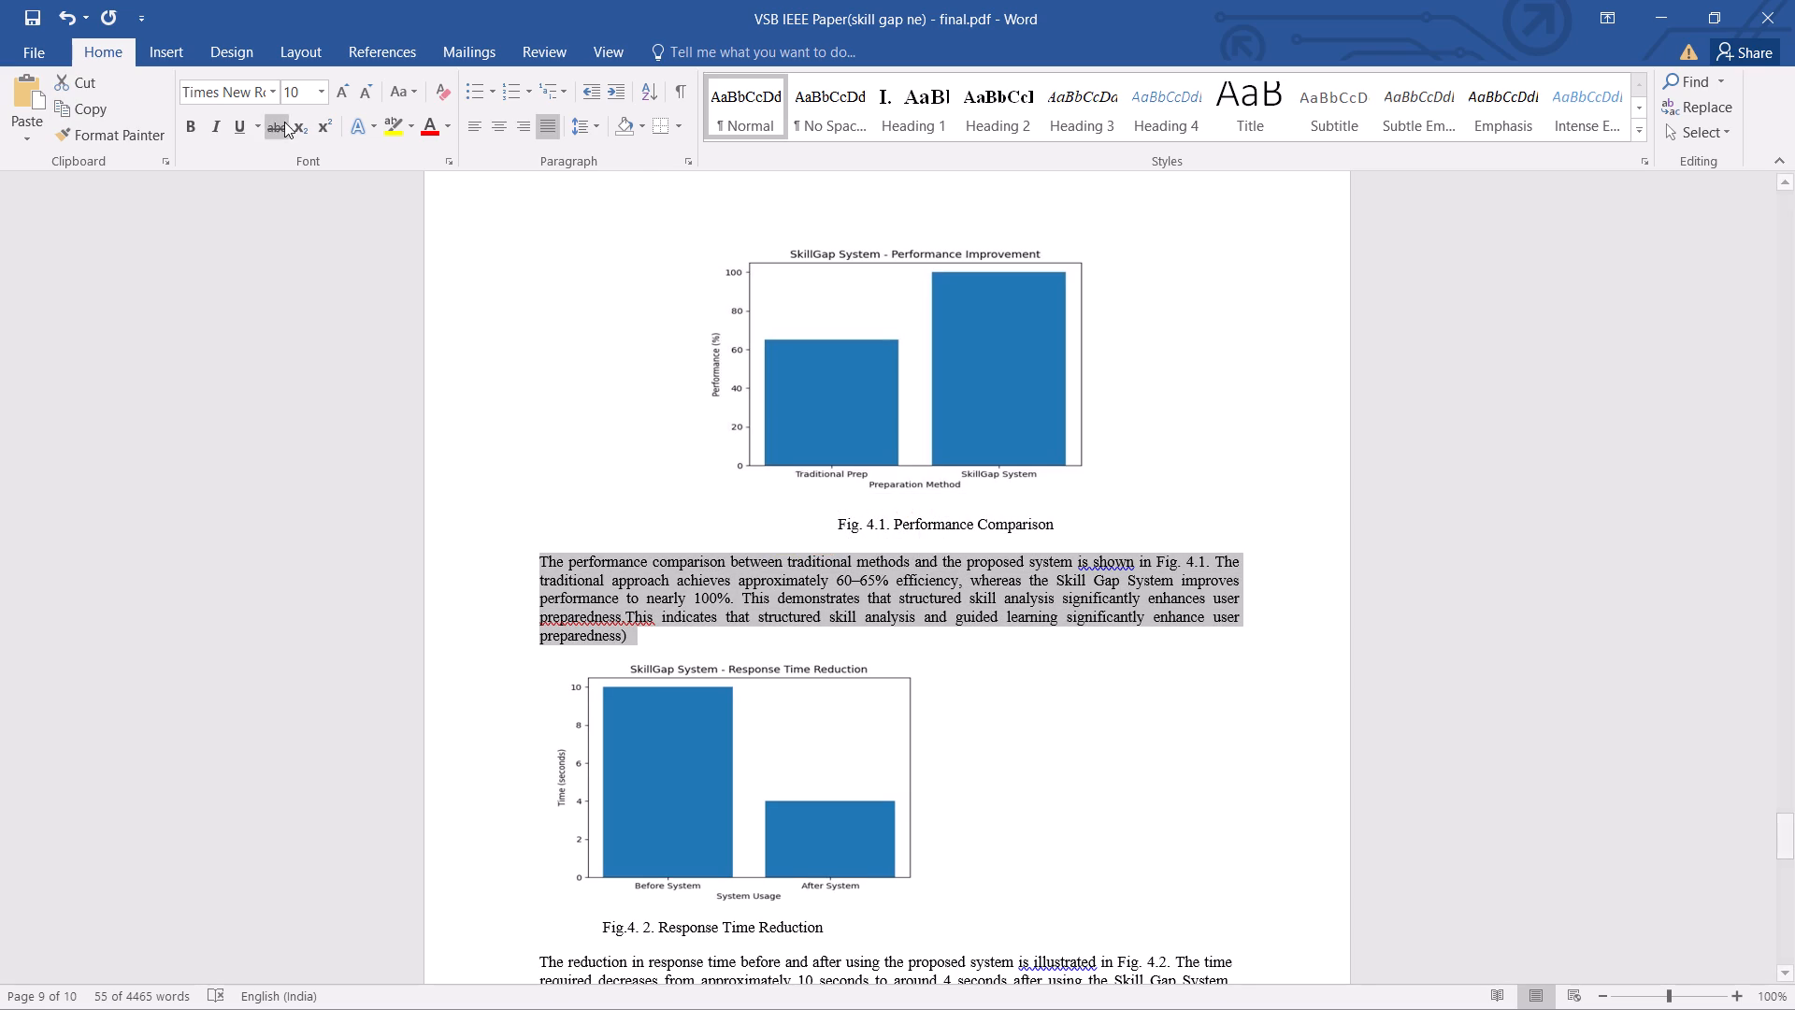
{"action": "left_click", "coordinate": [298, 90]}
{"action": "type", "text": "12"}
{"action": "key", "text": "Return"}
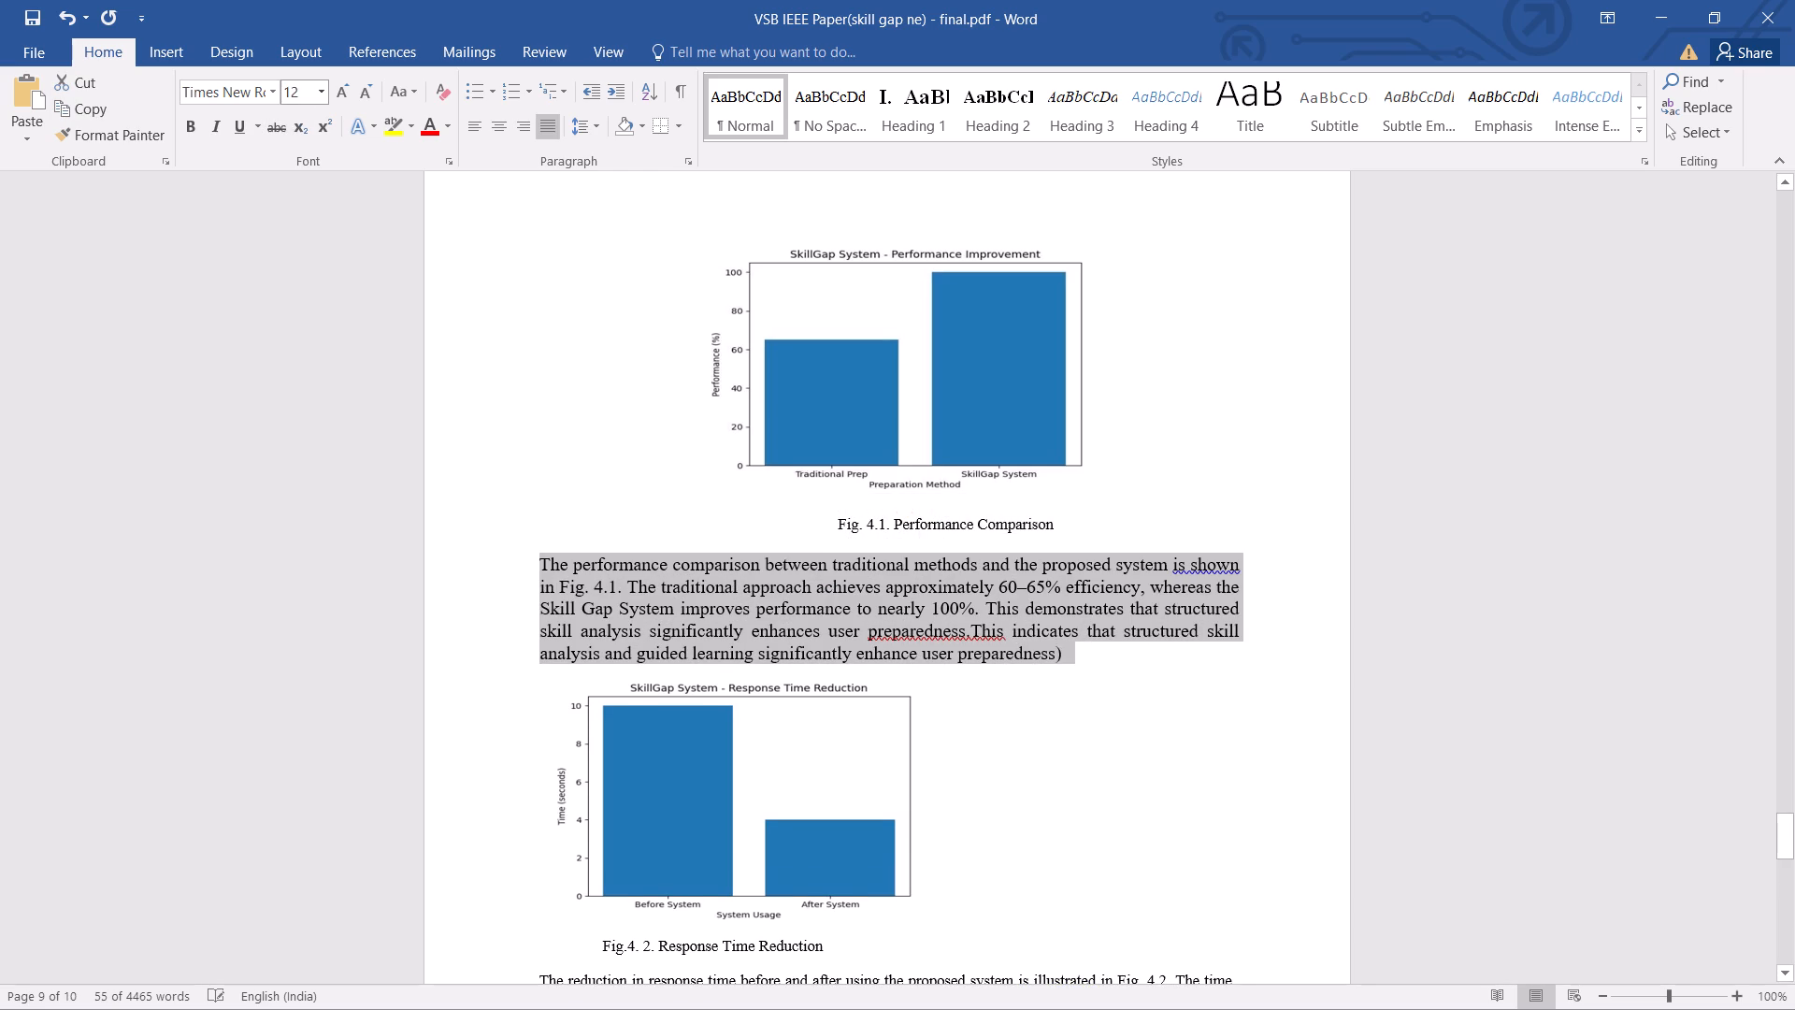
Center the Response Time Reduction chart and its Fig. 4.2 caption.
{"action": "left_click", "coordinate": [680, 785]}
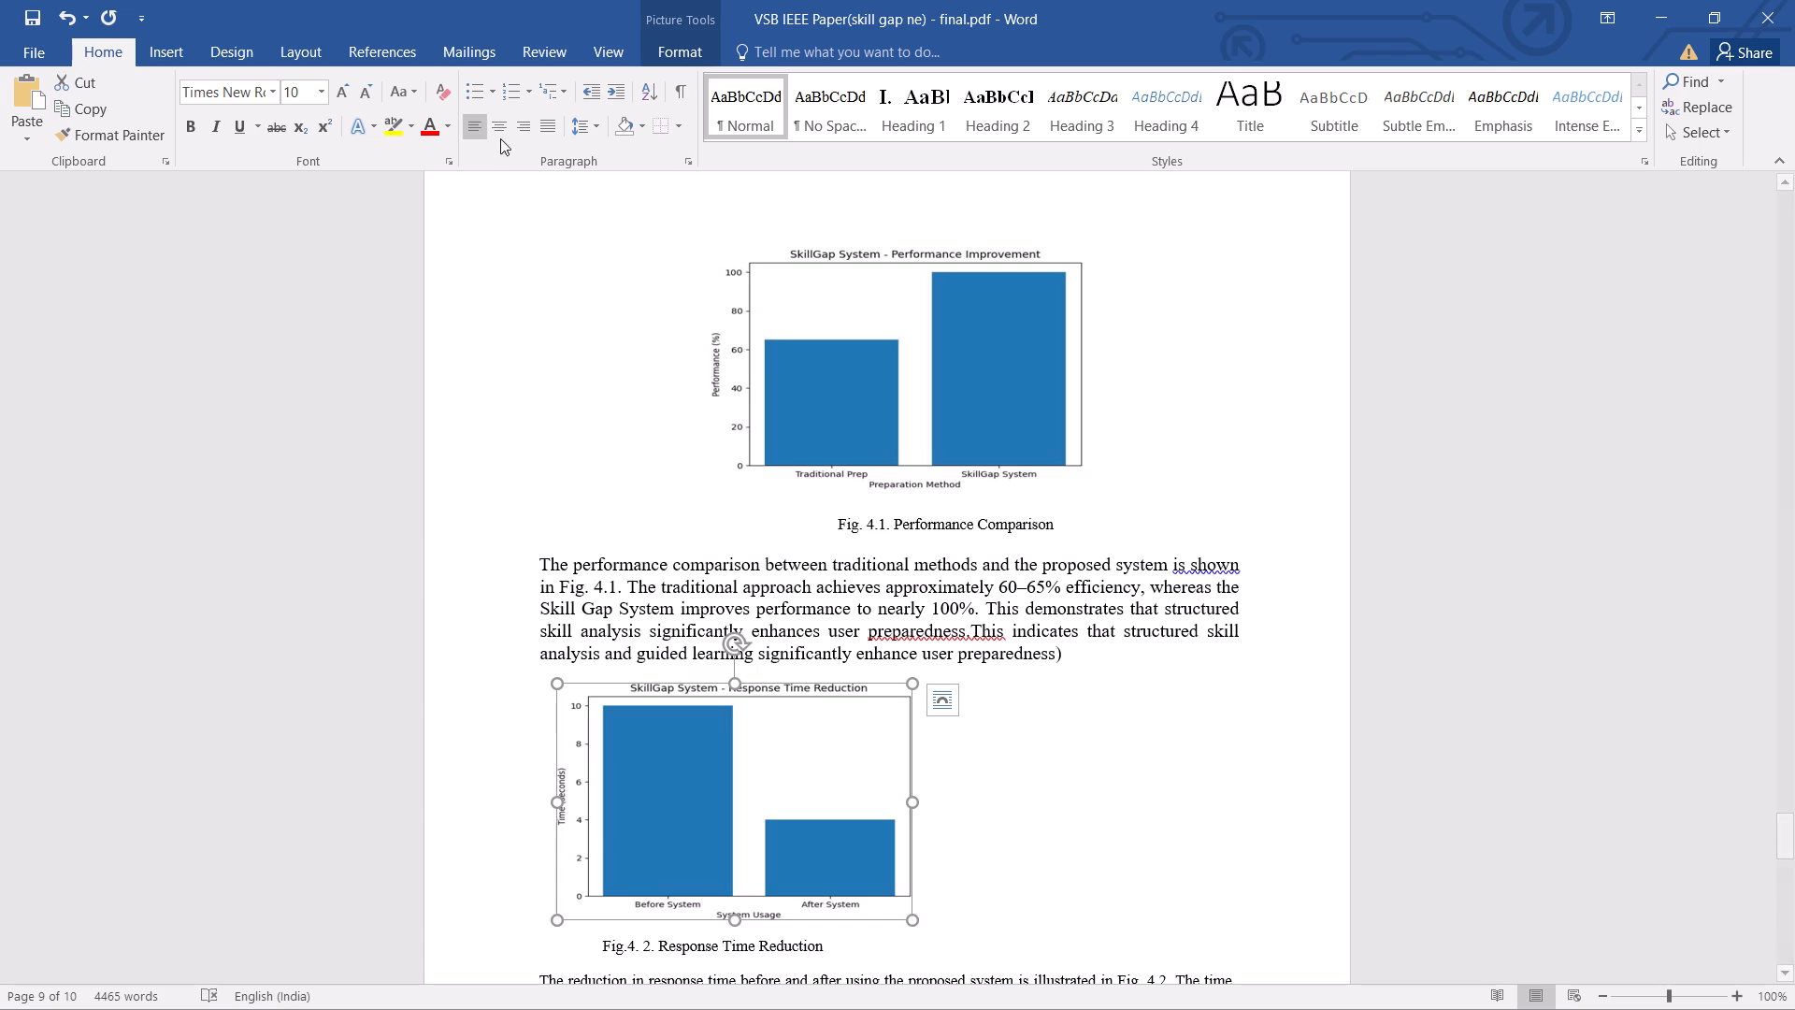
{"action": "left_click", "coordinate": [497, 126]}
{"action": "scroll", "coordinate": [808, 717], "scroll_direction": "down", "scroll_amount": 1}
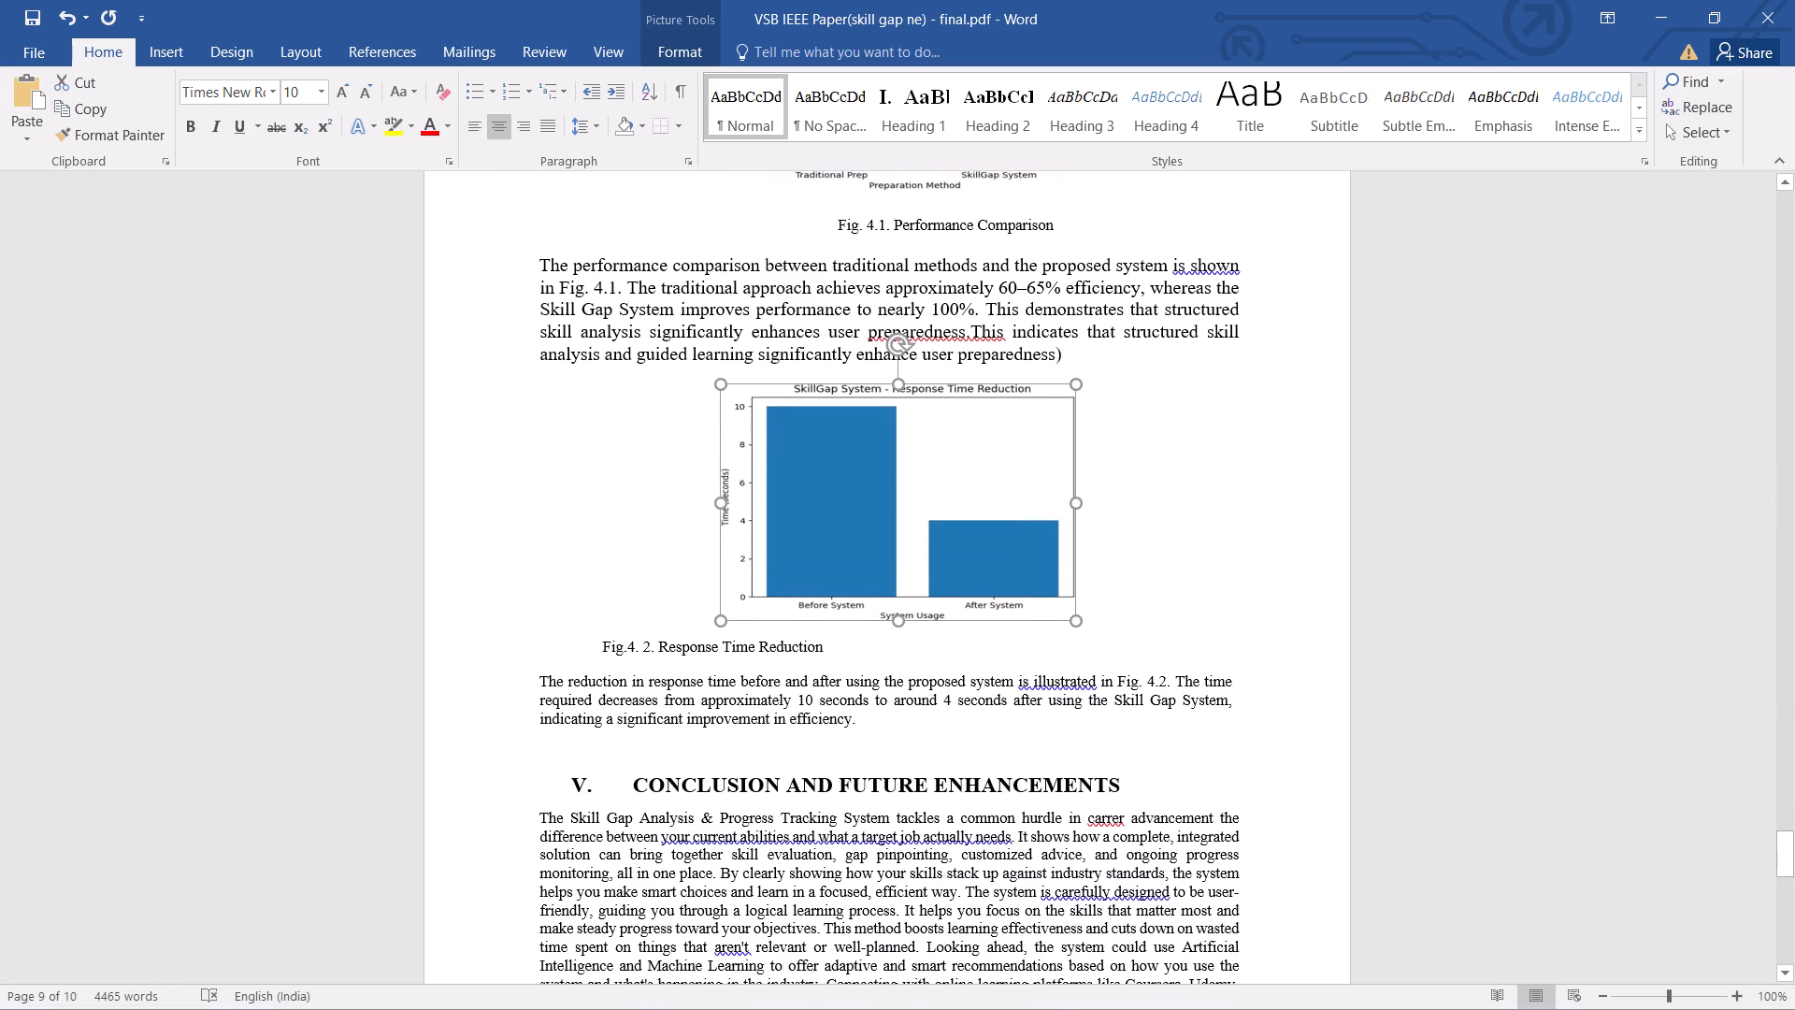
{"action": "triple_click", "coordinate": [596, 646]}
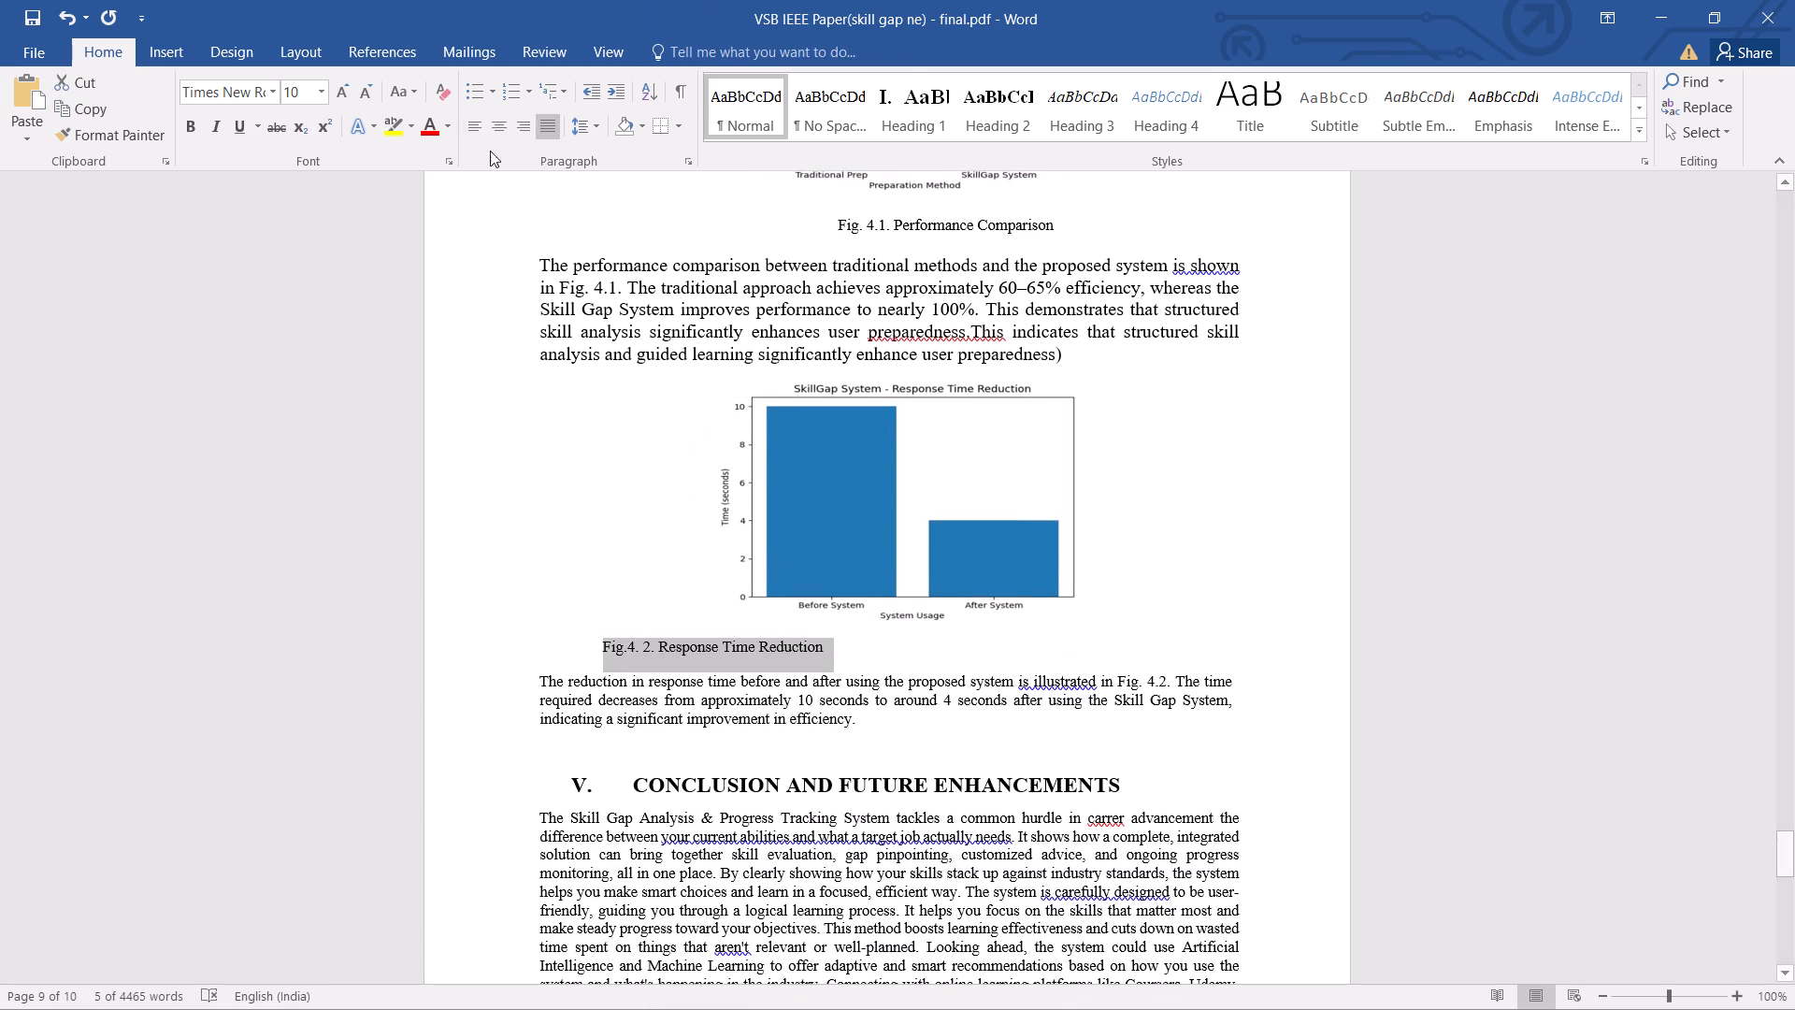
{"action": "left_click", "coordinate": [502, 130]}
Set the font size of the response time paragraph below the Fig. 4.2 caption to 12.
{"action": "triple_click", "coordinate": [576, 688]}
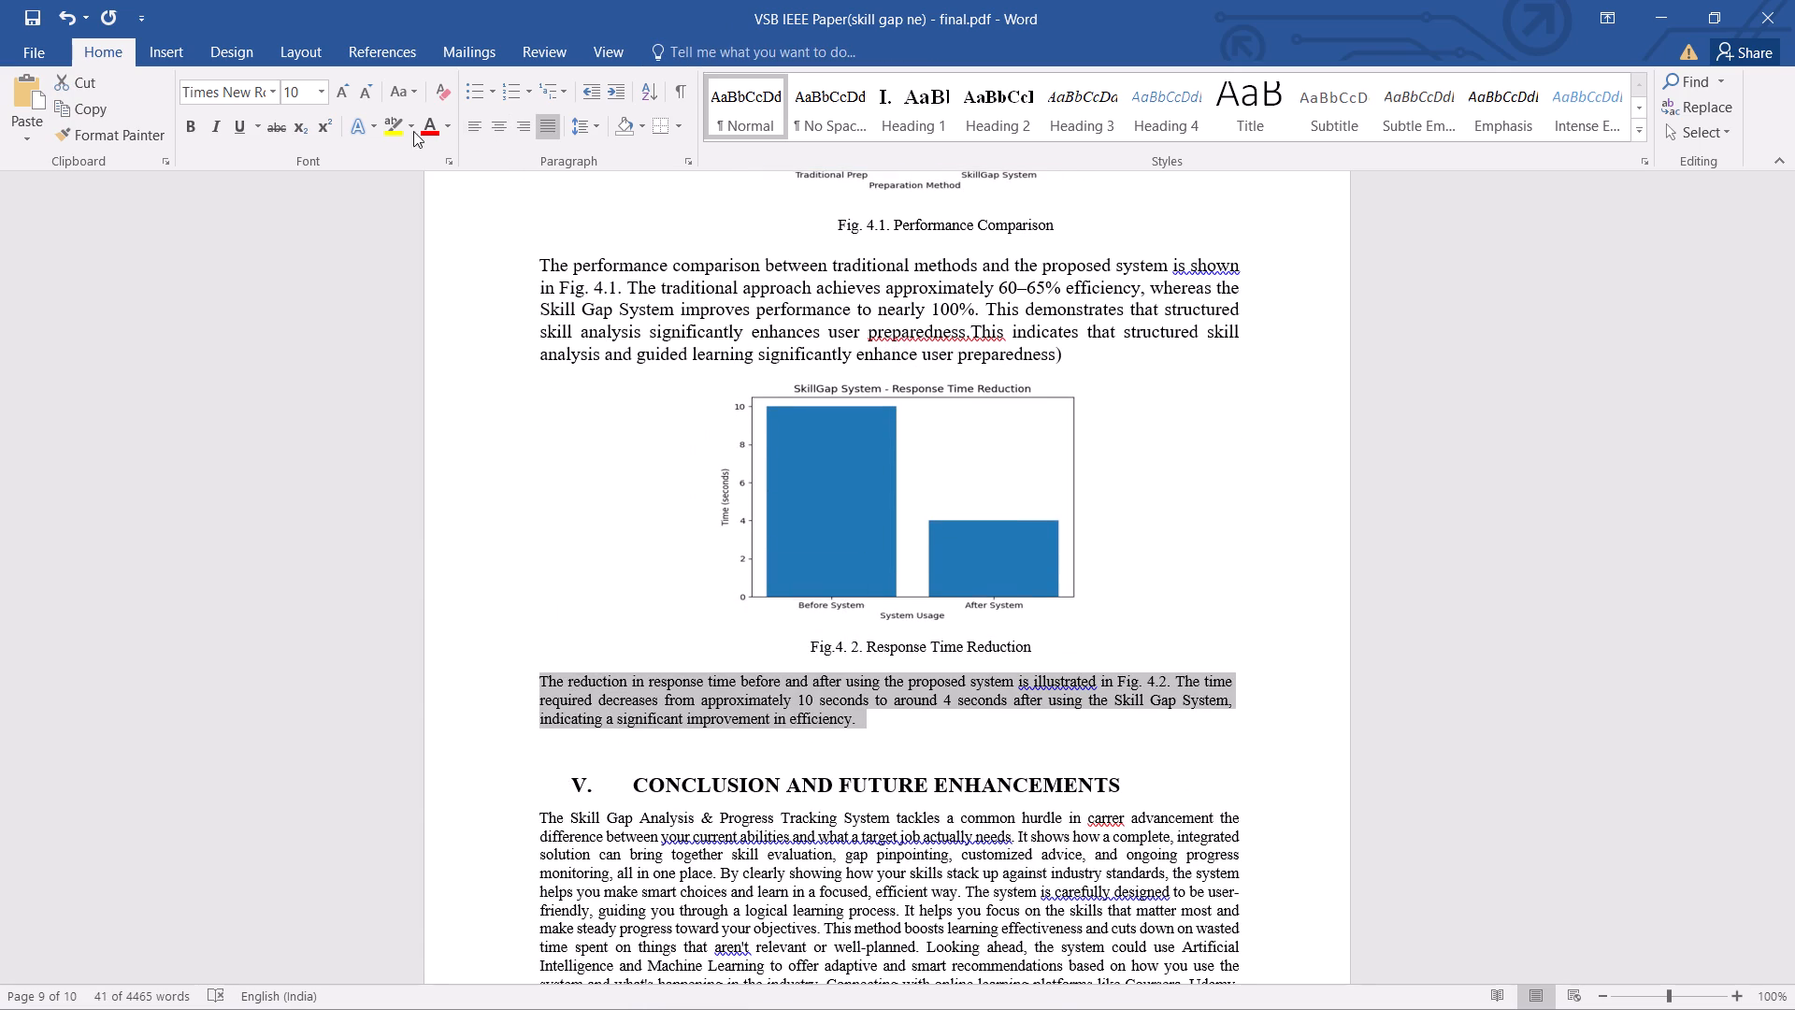
{"action": "left_click", "coordinate": [301, 95]}
{"action": "type", "text": "12"}
{"action": "key", "text": "Return"}
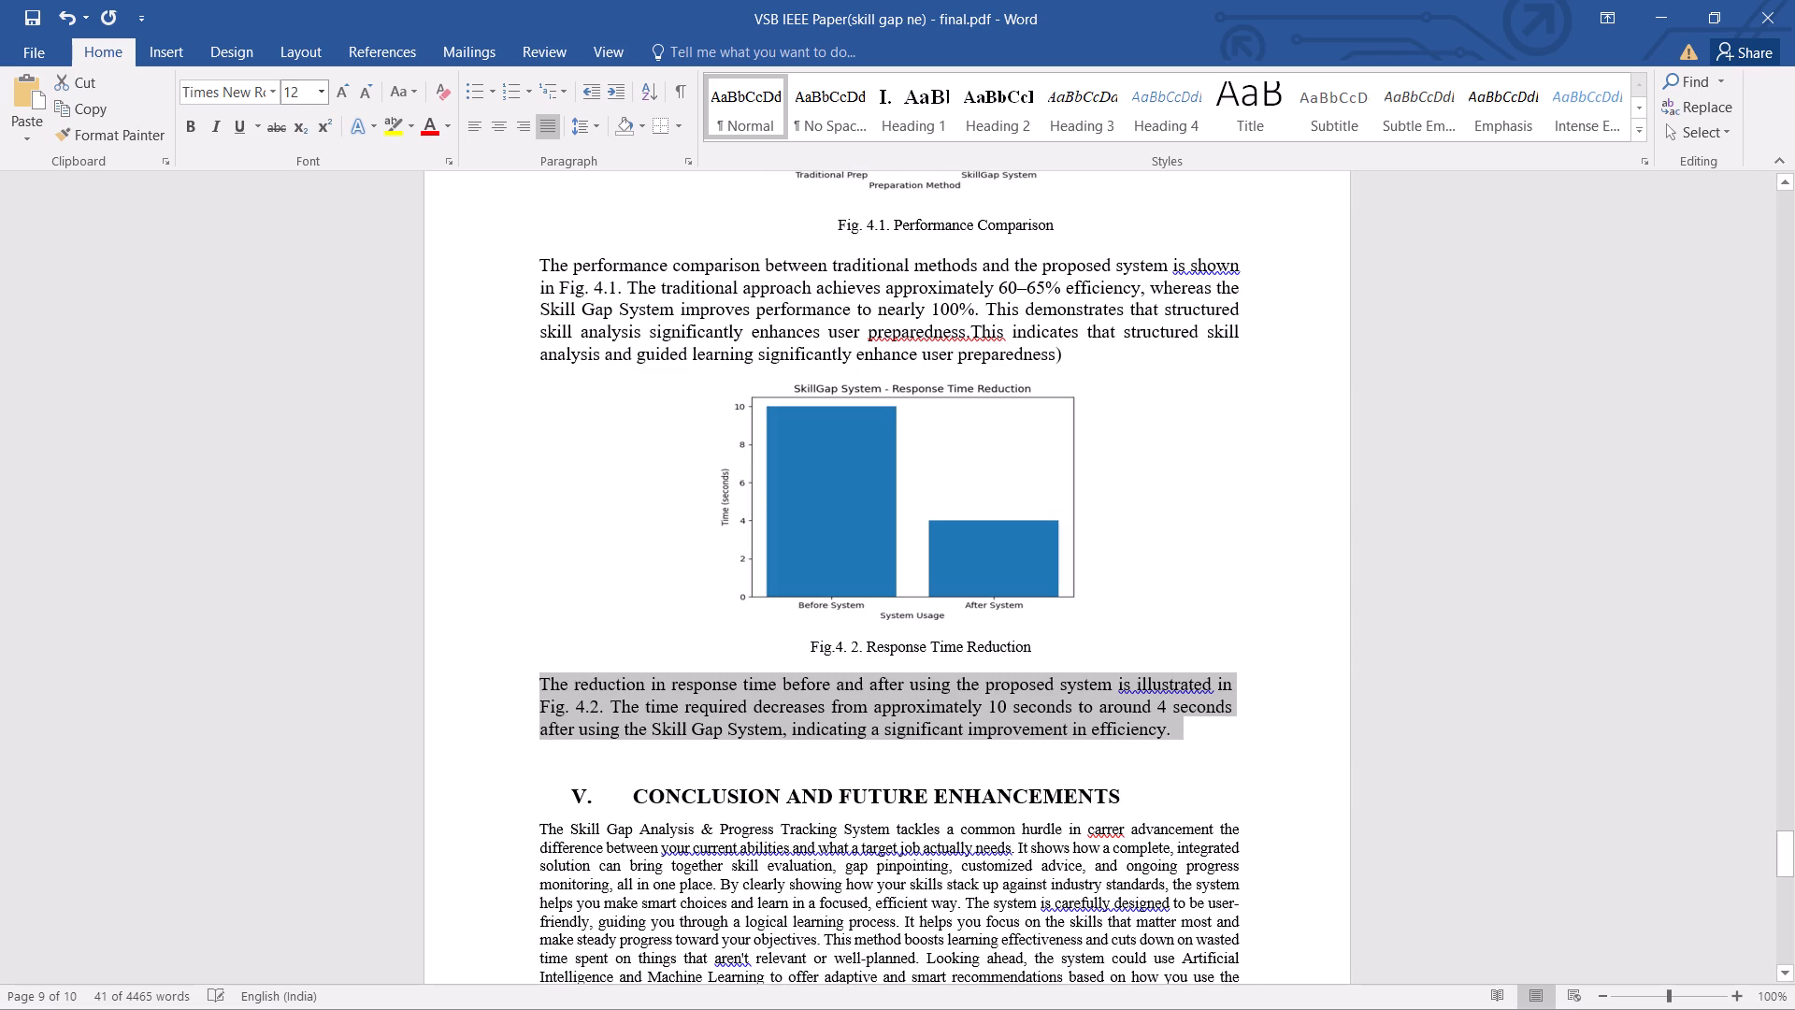
Set the font size of the Conclusion and Future Enhancements paragraph, which spans two pages, to 12.
{"action": "scroll", "coordinate": [452, 500], "scroll_direction": "down", "scroll_amount": 1}
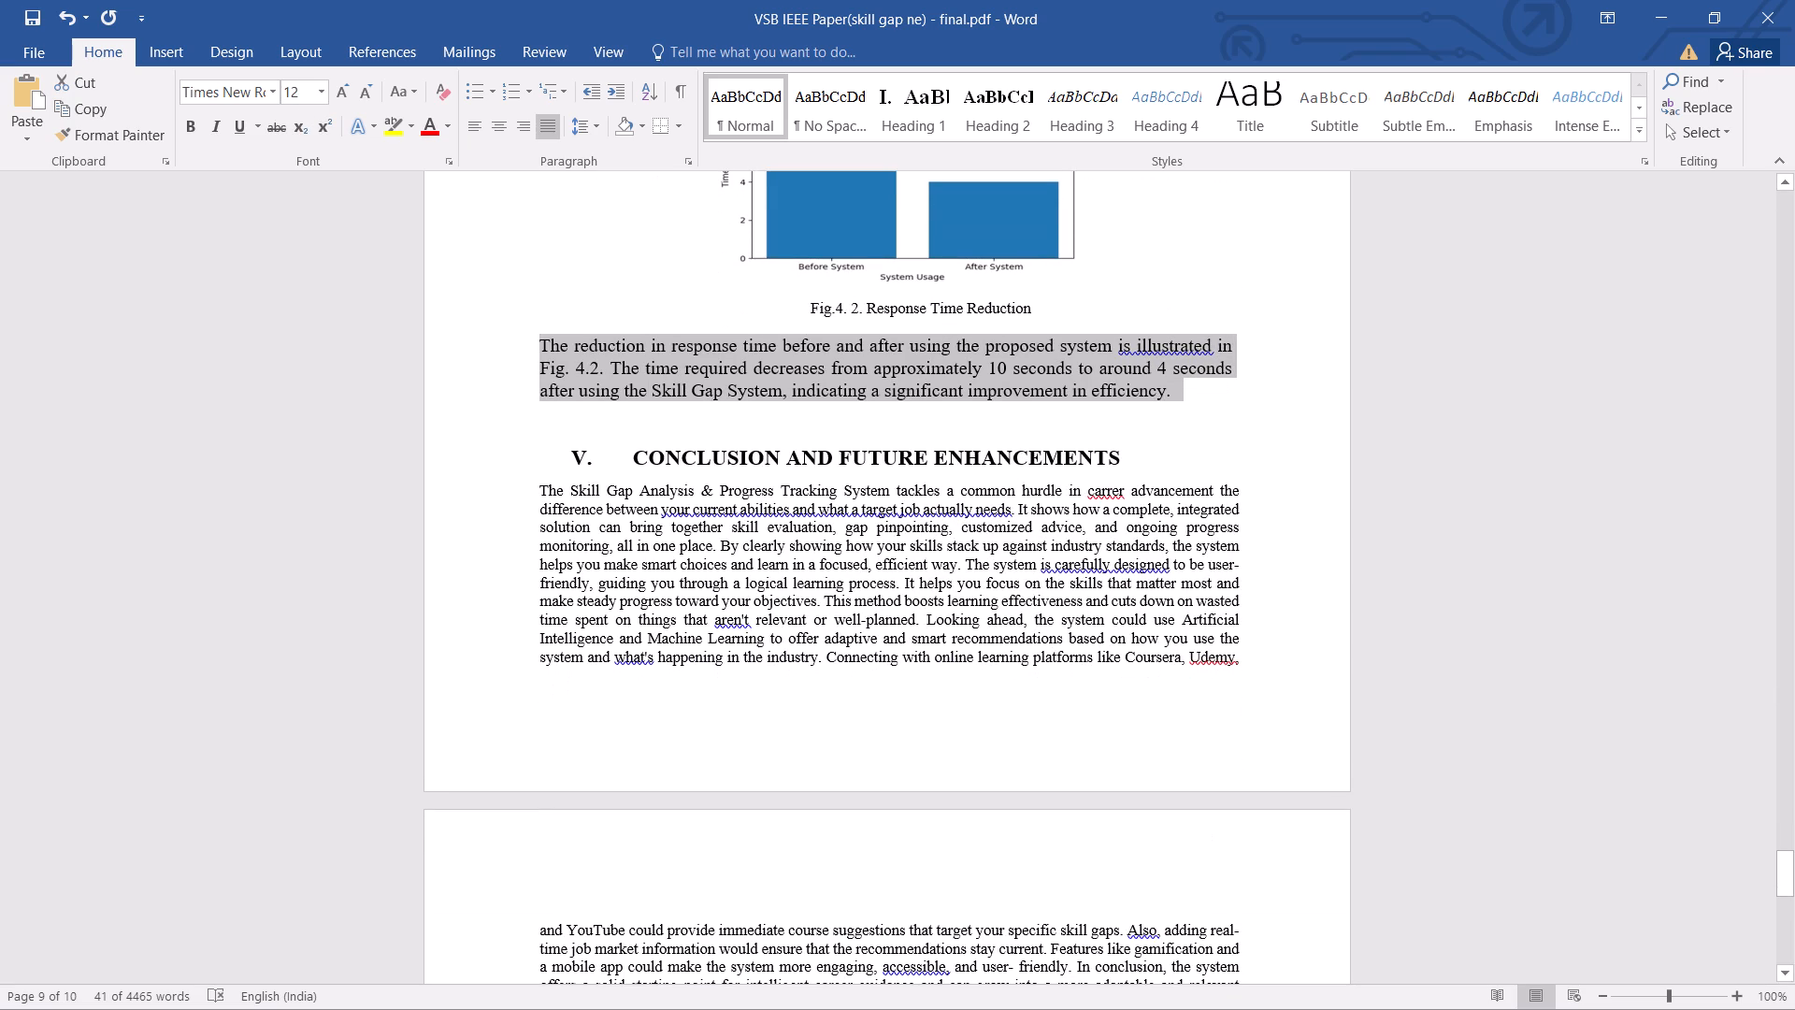
{"action": "left_click_drag", "start_coordinate": [538, 482], "coordinate": [937, 731]}
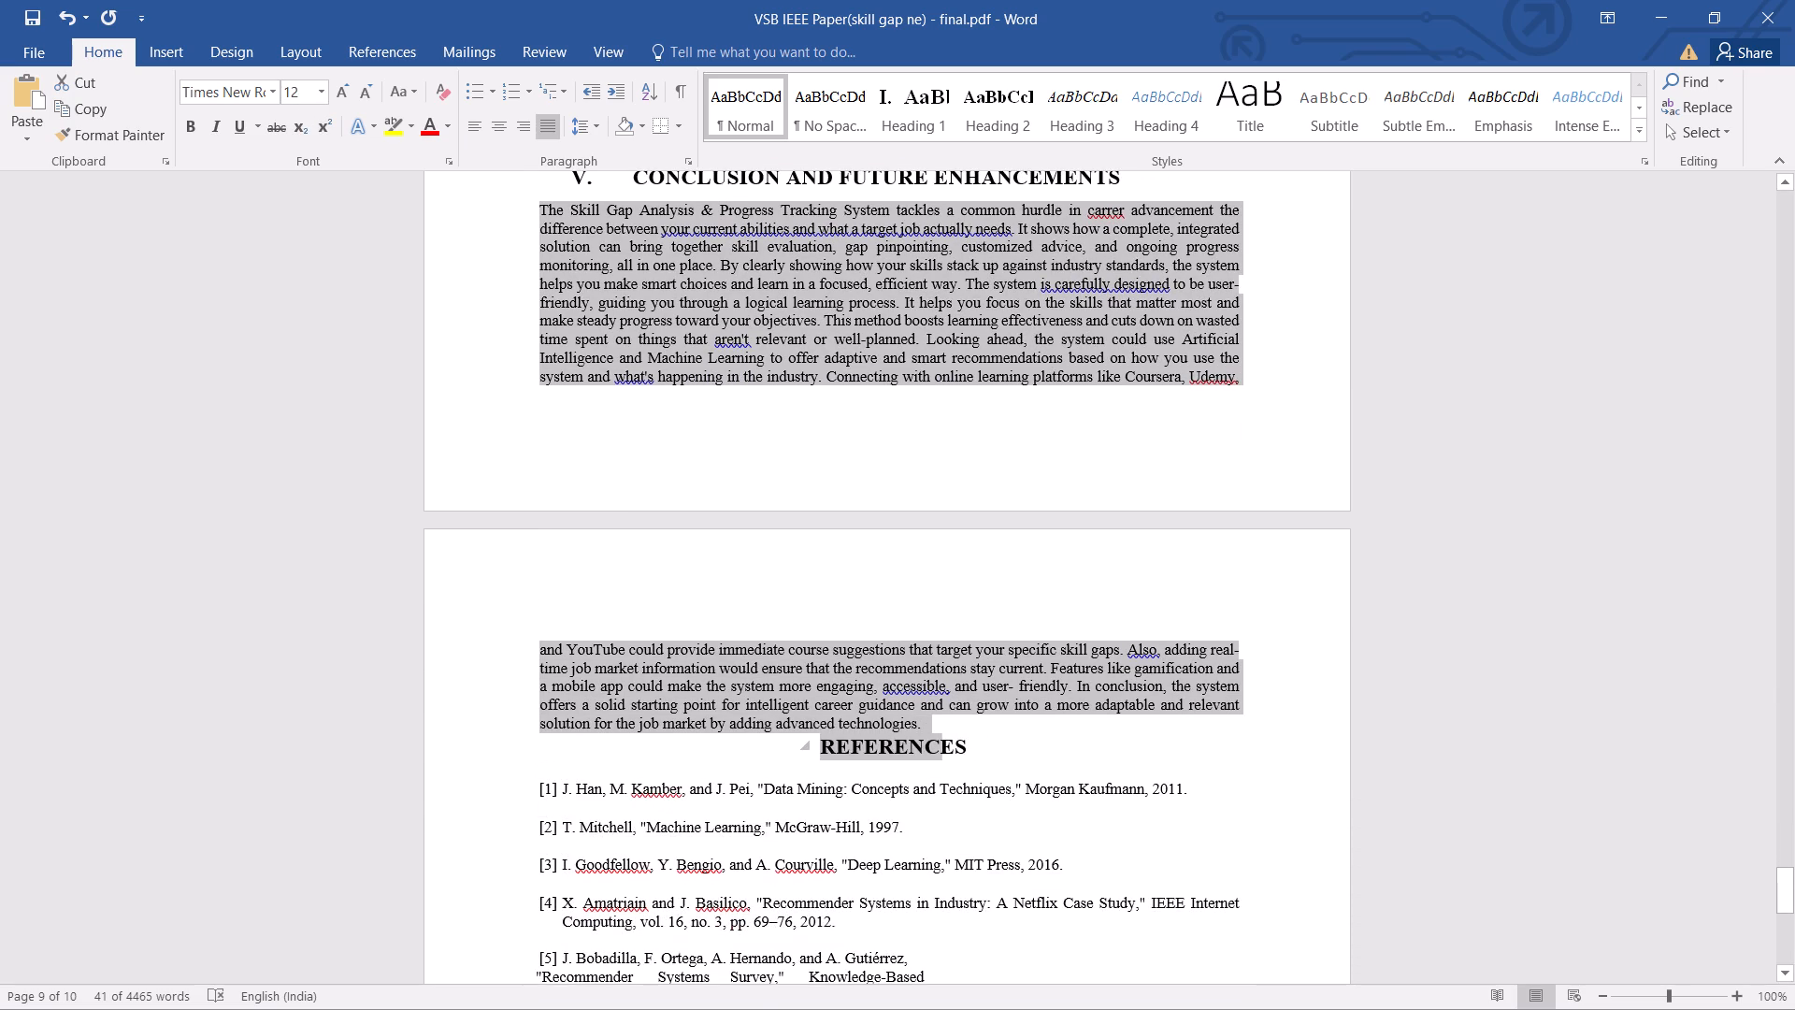
{"action": "left_click_drag", "start_coordinate": [937, 731], "coordinate": [924, 719]}
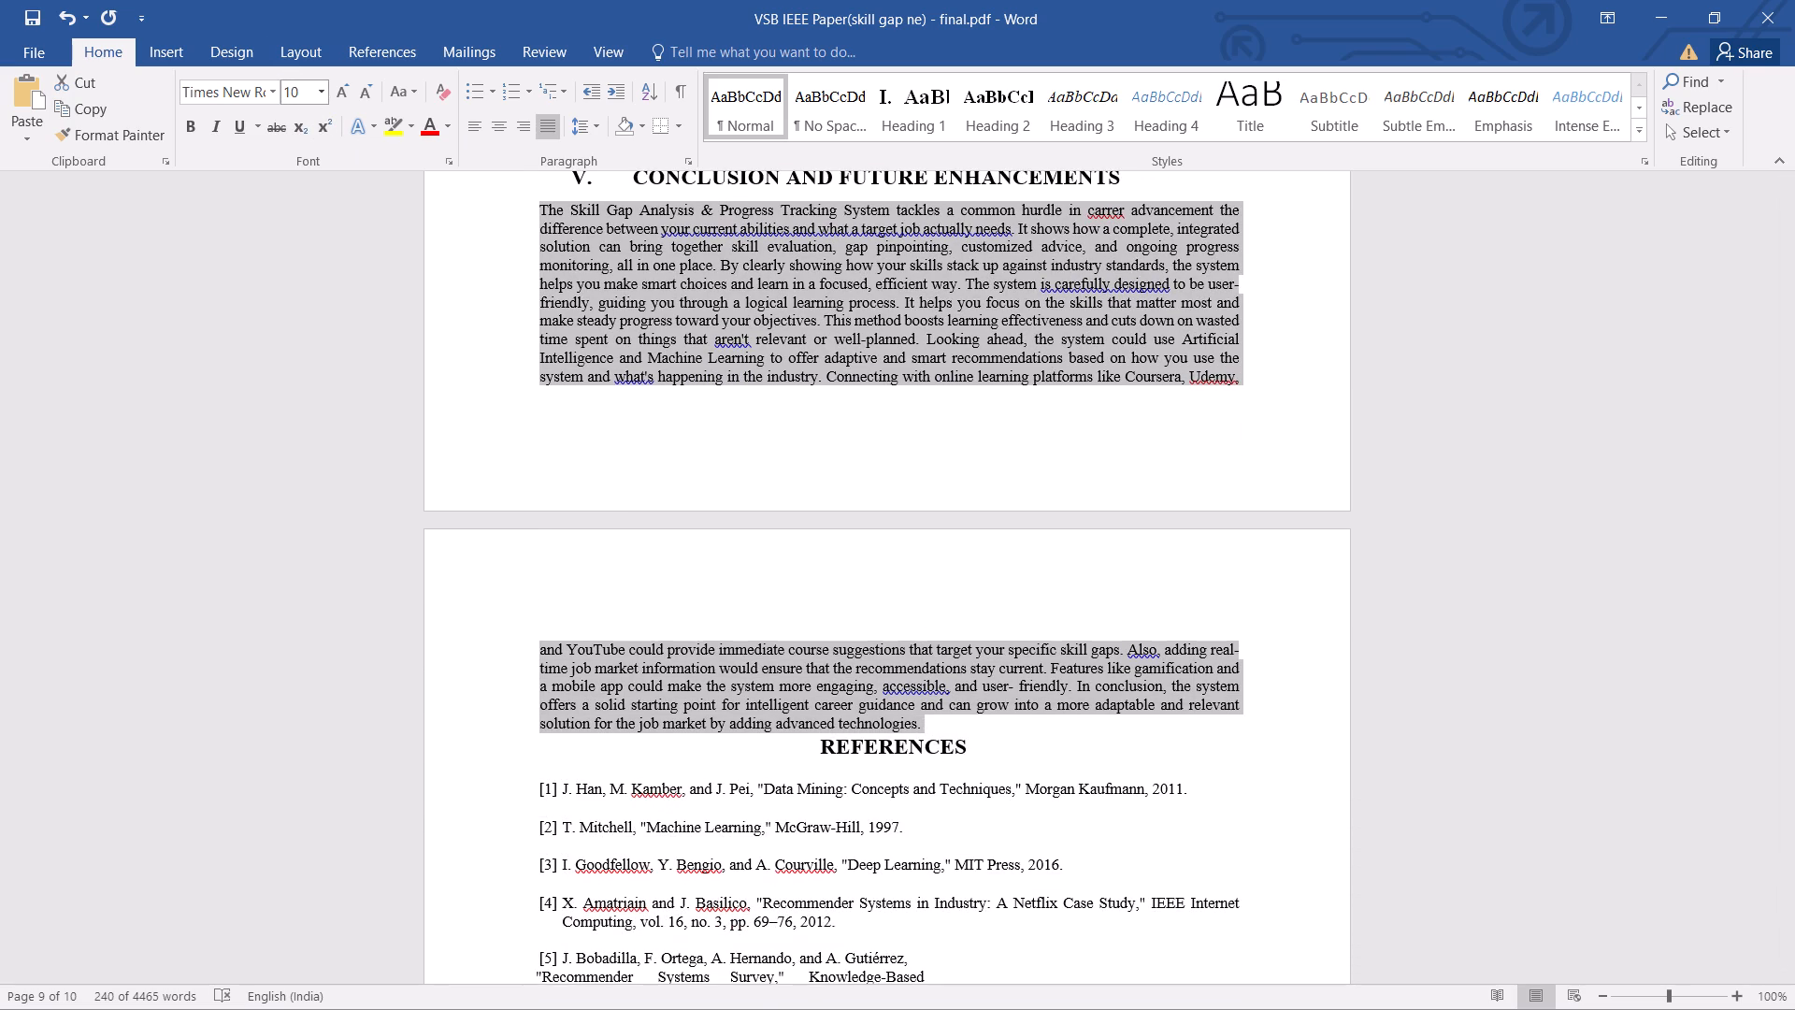
{"action": "left_click", "coordinate": [311, 95]}
{"action": "type", "text": "12"}
{"action": "key", "text": "Return"}
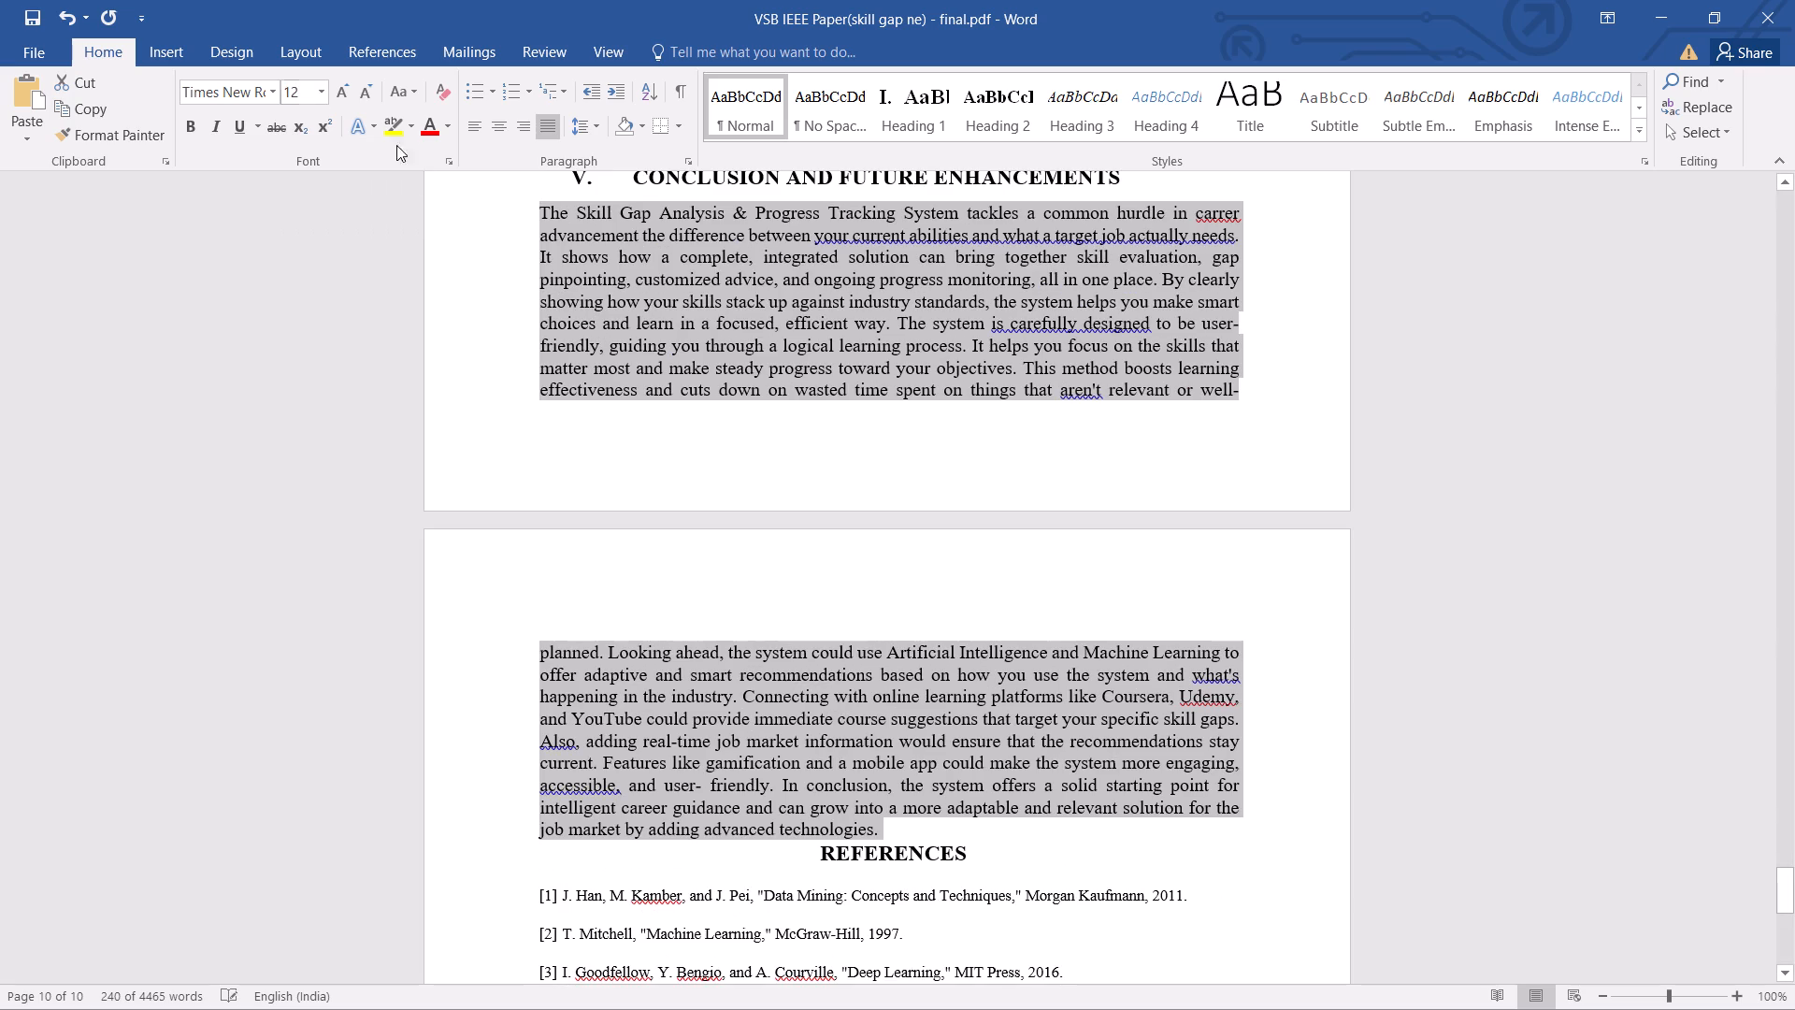
Set the font size of the whole References list, entries 1 to 14, to 12.
{"action": "scroll", "coordinate": [609, 491], "scroll_direction": "down", "scroll_amount": 1}
{"action": "double_click", "coordinate": [609, 491]}
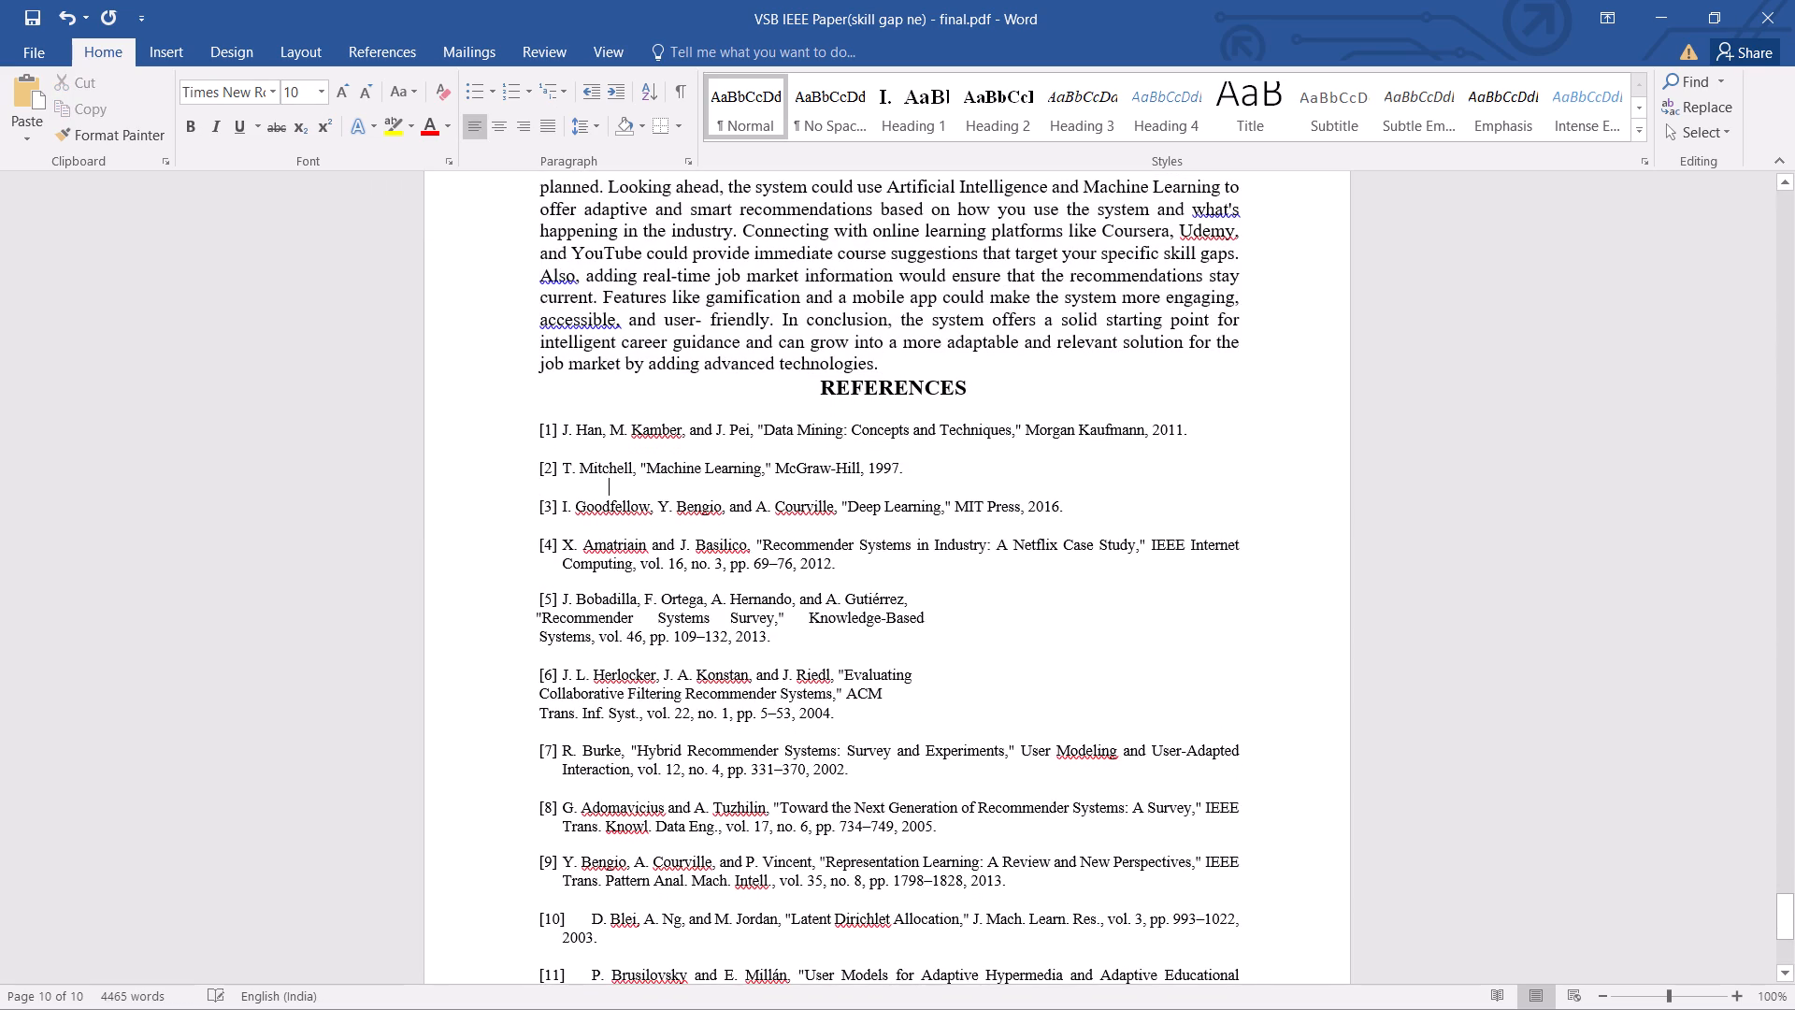
{"action": "left_click_drag", "start_coordinate": [537, 403], "coordinate": [805, 776]}
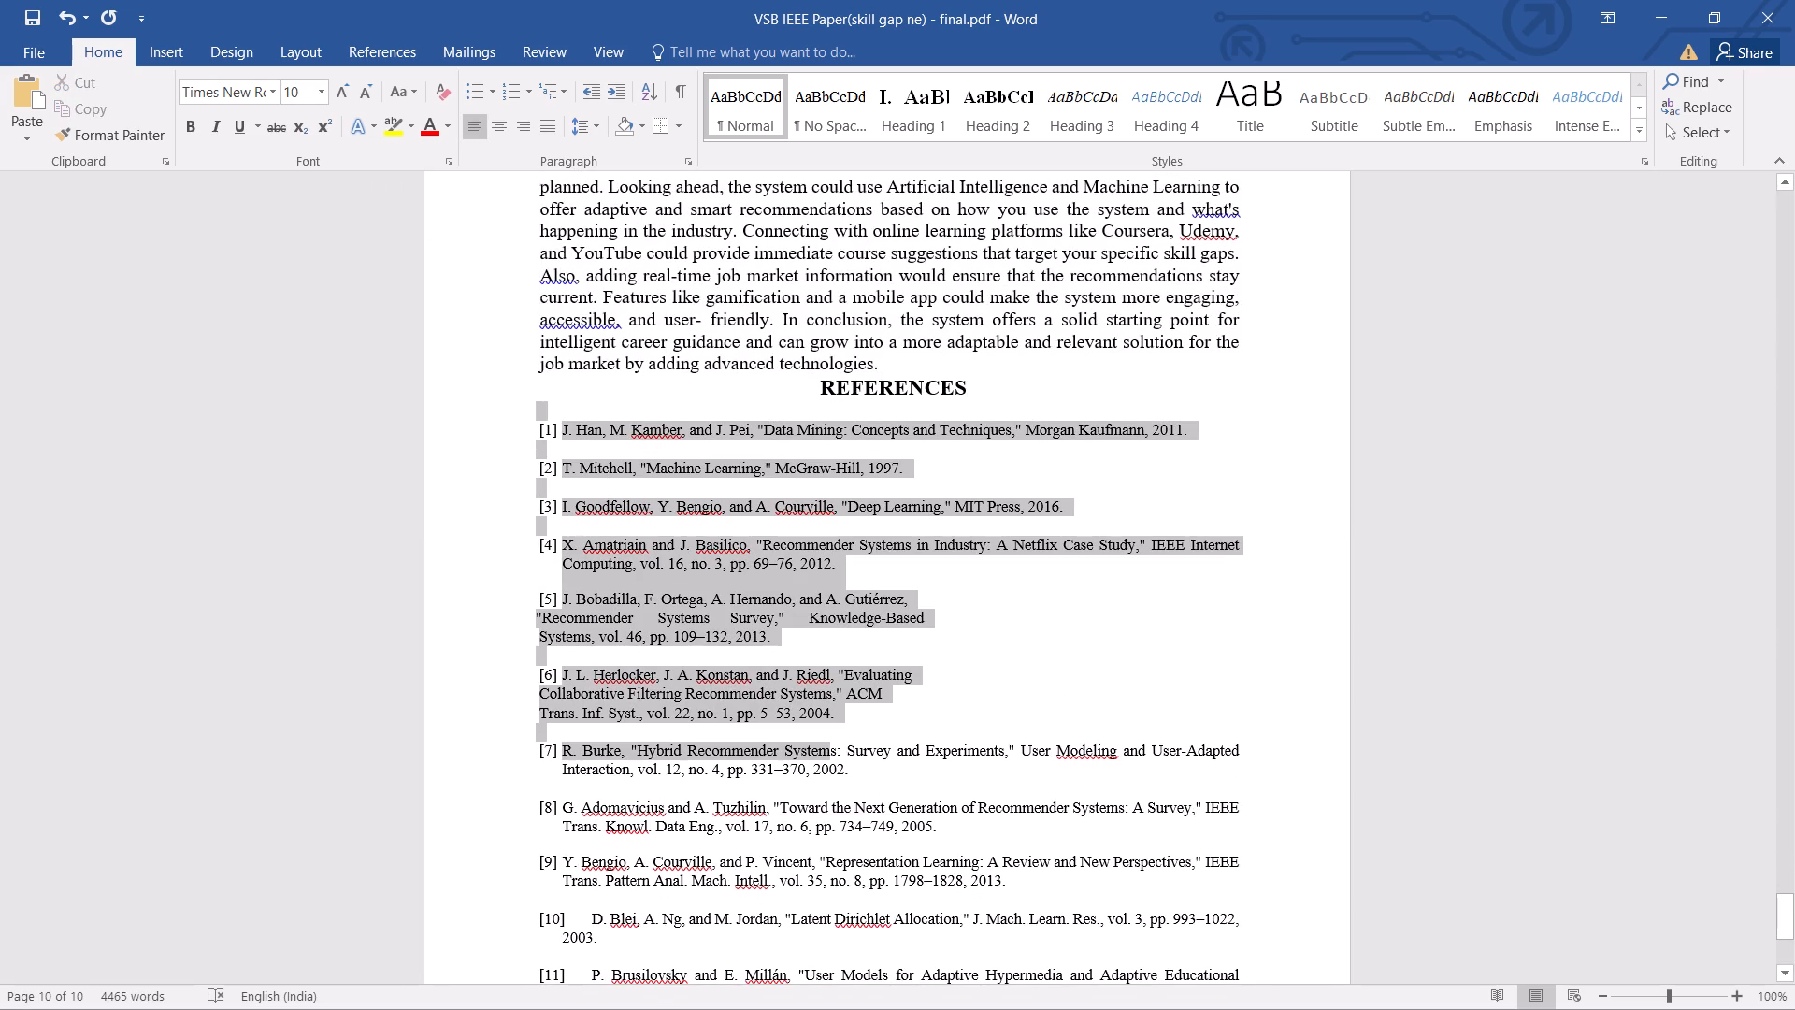
{"action": "left_click_drag", "start_coordinate": [805, 776], "coordinate": [914, 852]}
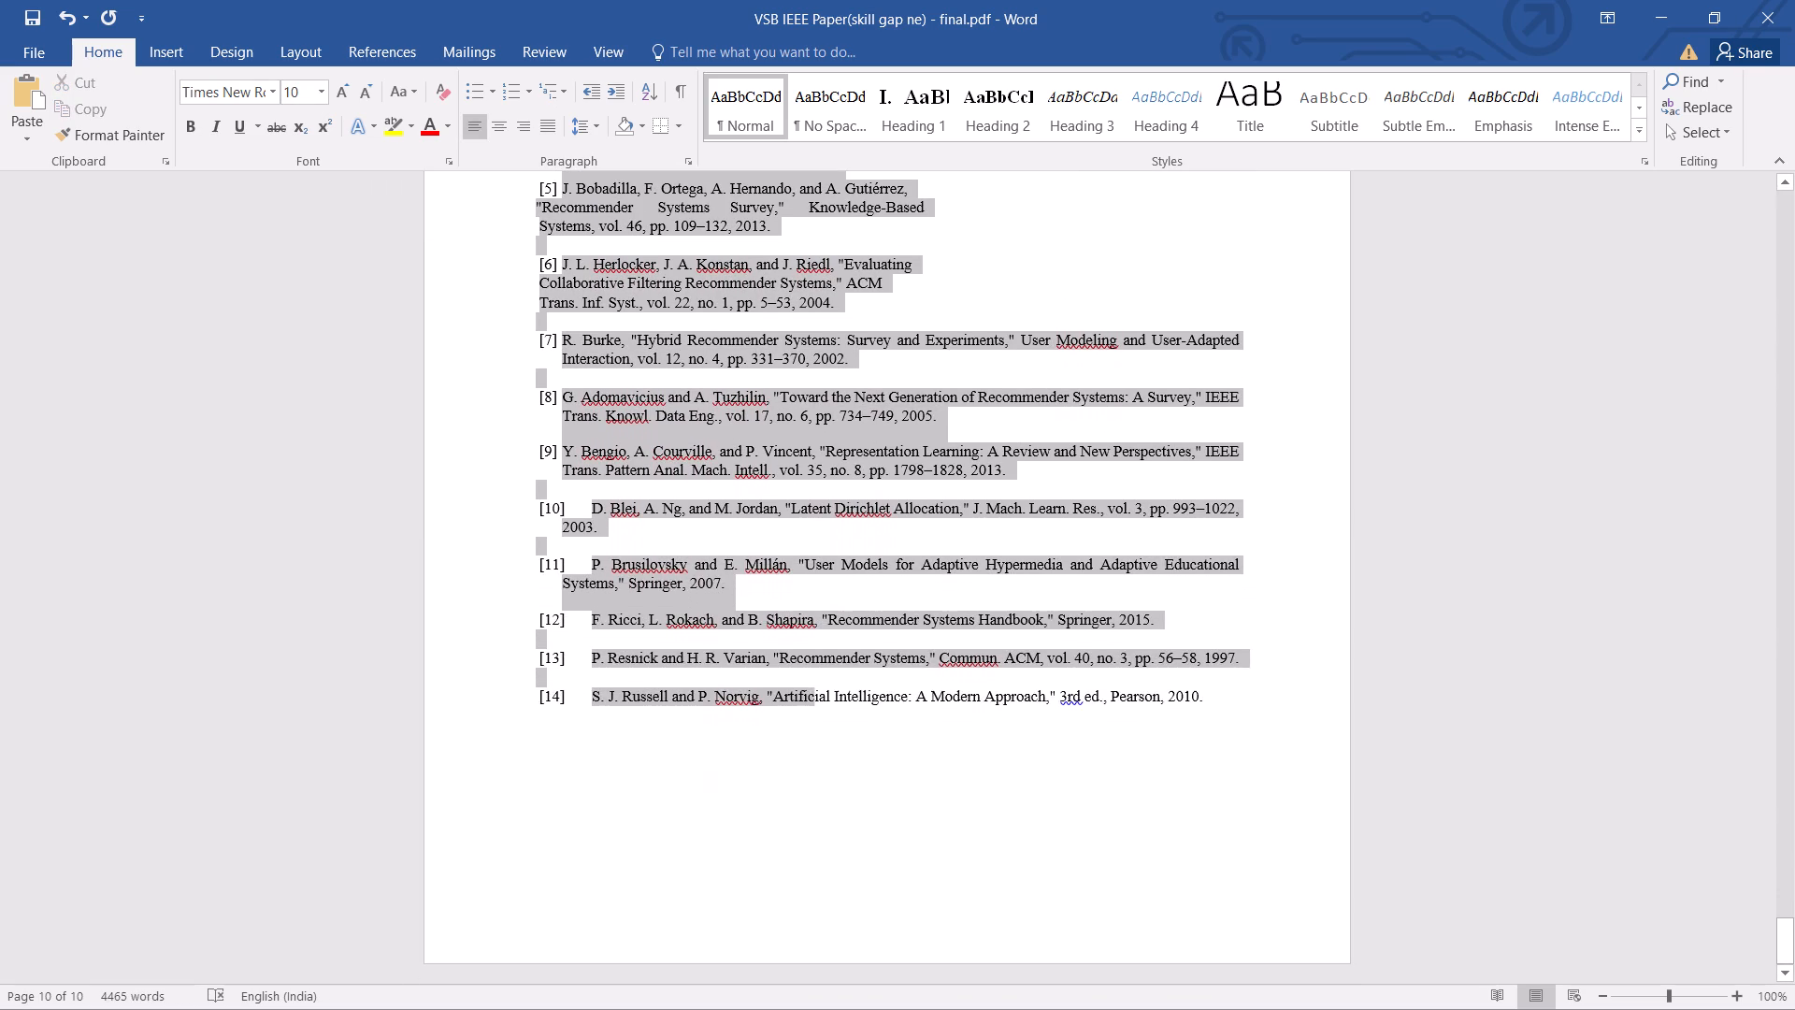
{"action": "left_click_drag", "start_coordinate": [914, 852], "coordinate": [1233, 780]}
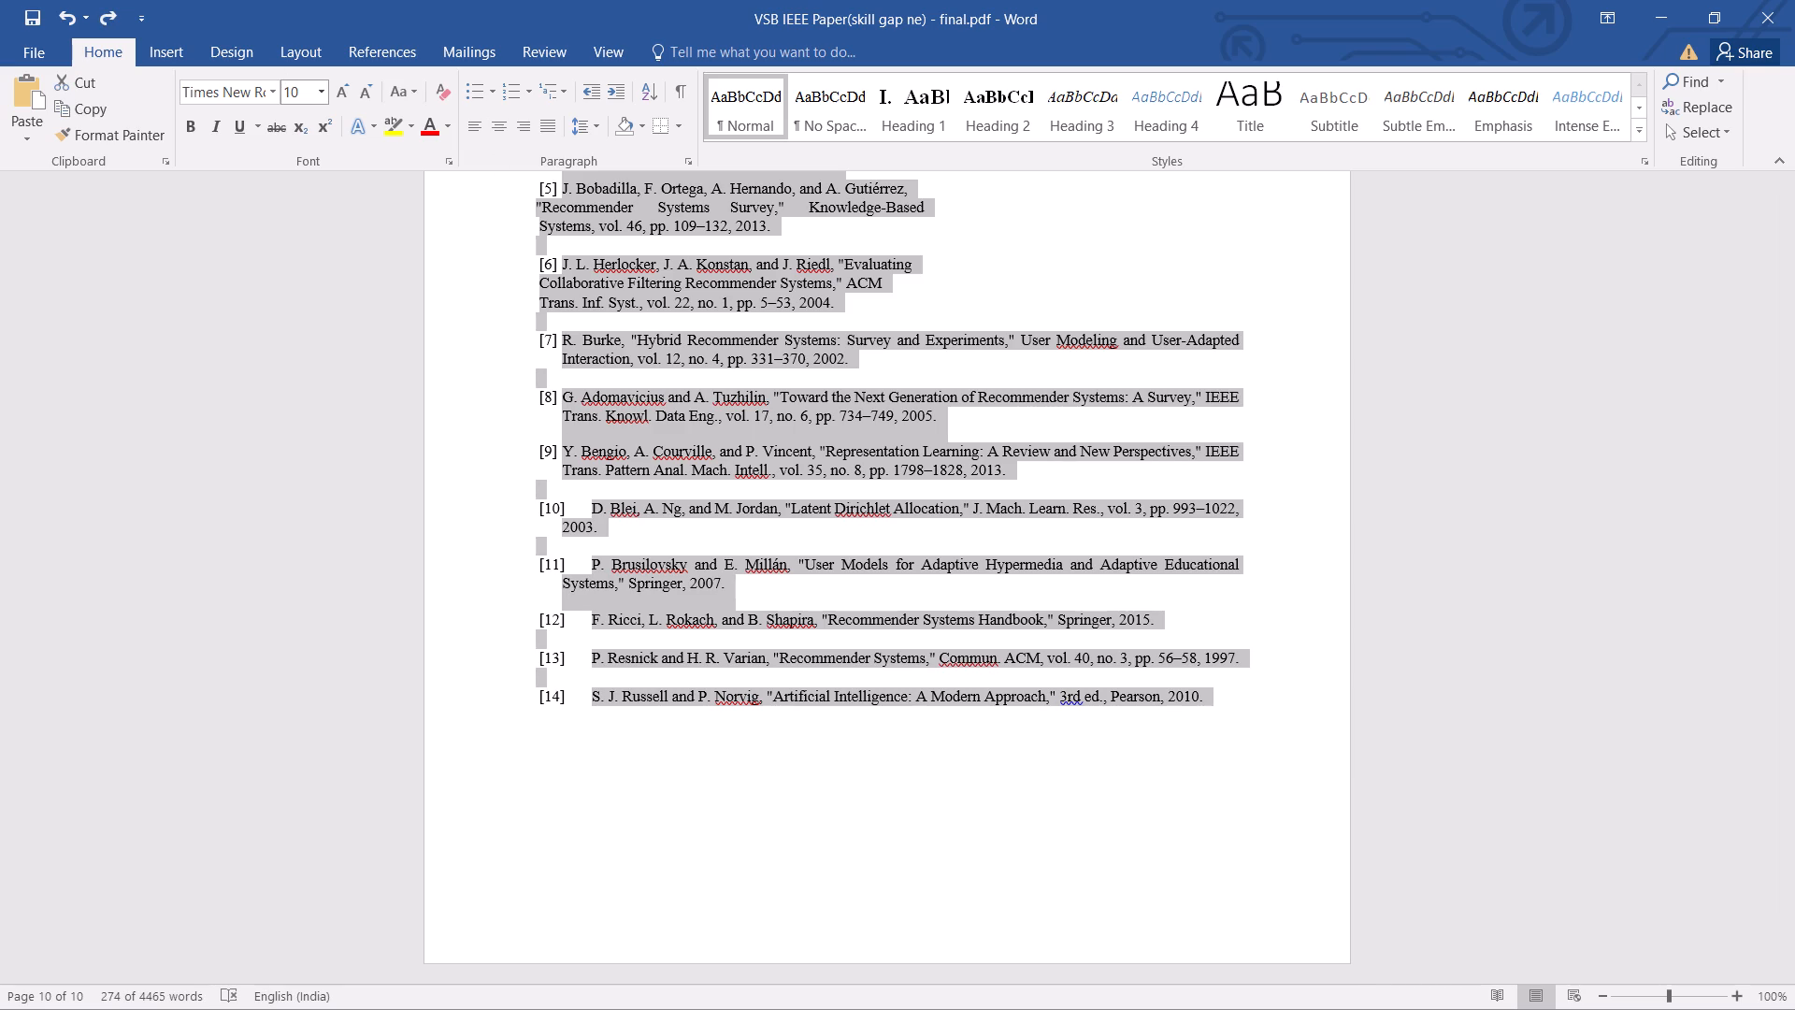
{"action": "left_click", "coordinate": [294, 88]}
{"action": "type", "text": "12"}
{"action": "key", "text": "Return"}
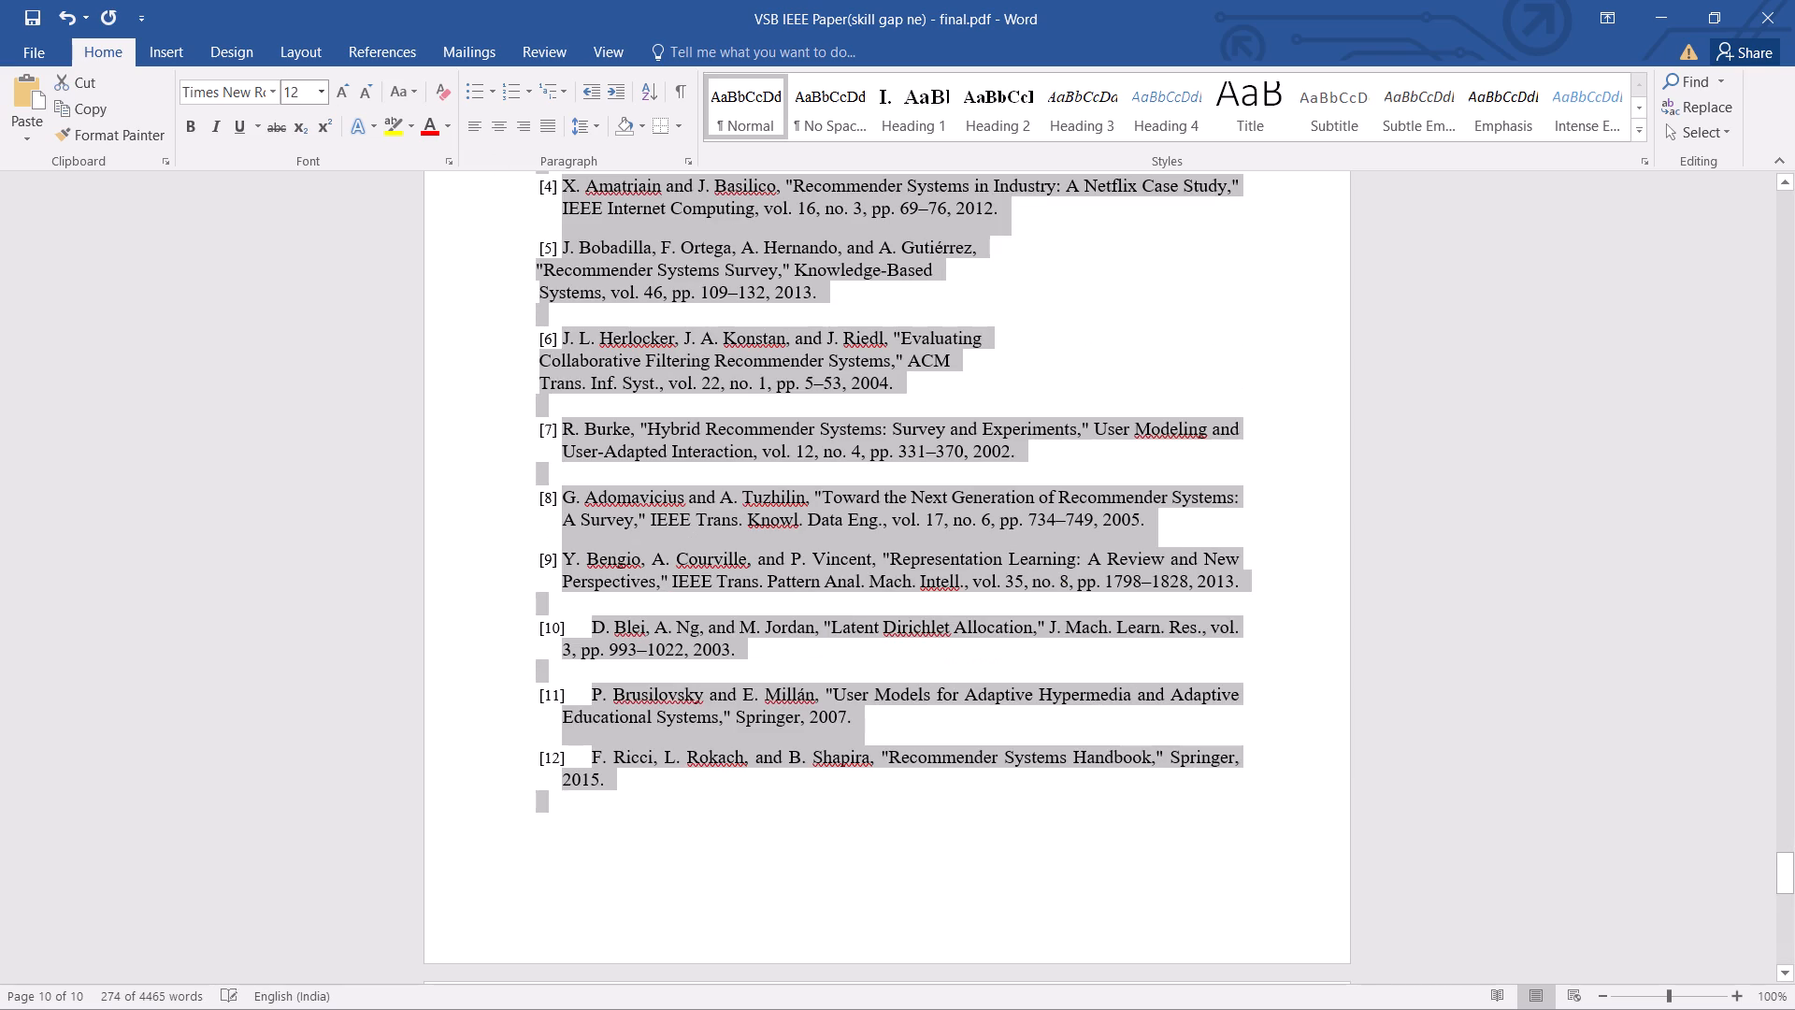
Review the formatting of the whole paper from the References list back up to the title and Abstract on page 1.
{"action": "left_click", "coordinate": [716, 431]}
{"action": "scroll", "coordinate": [716, 431], "scroll_direction": "up", "scroll_amount": 6}
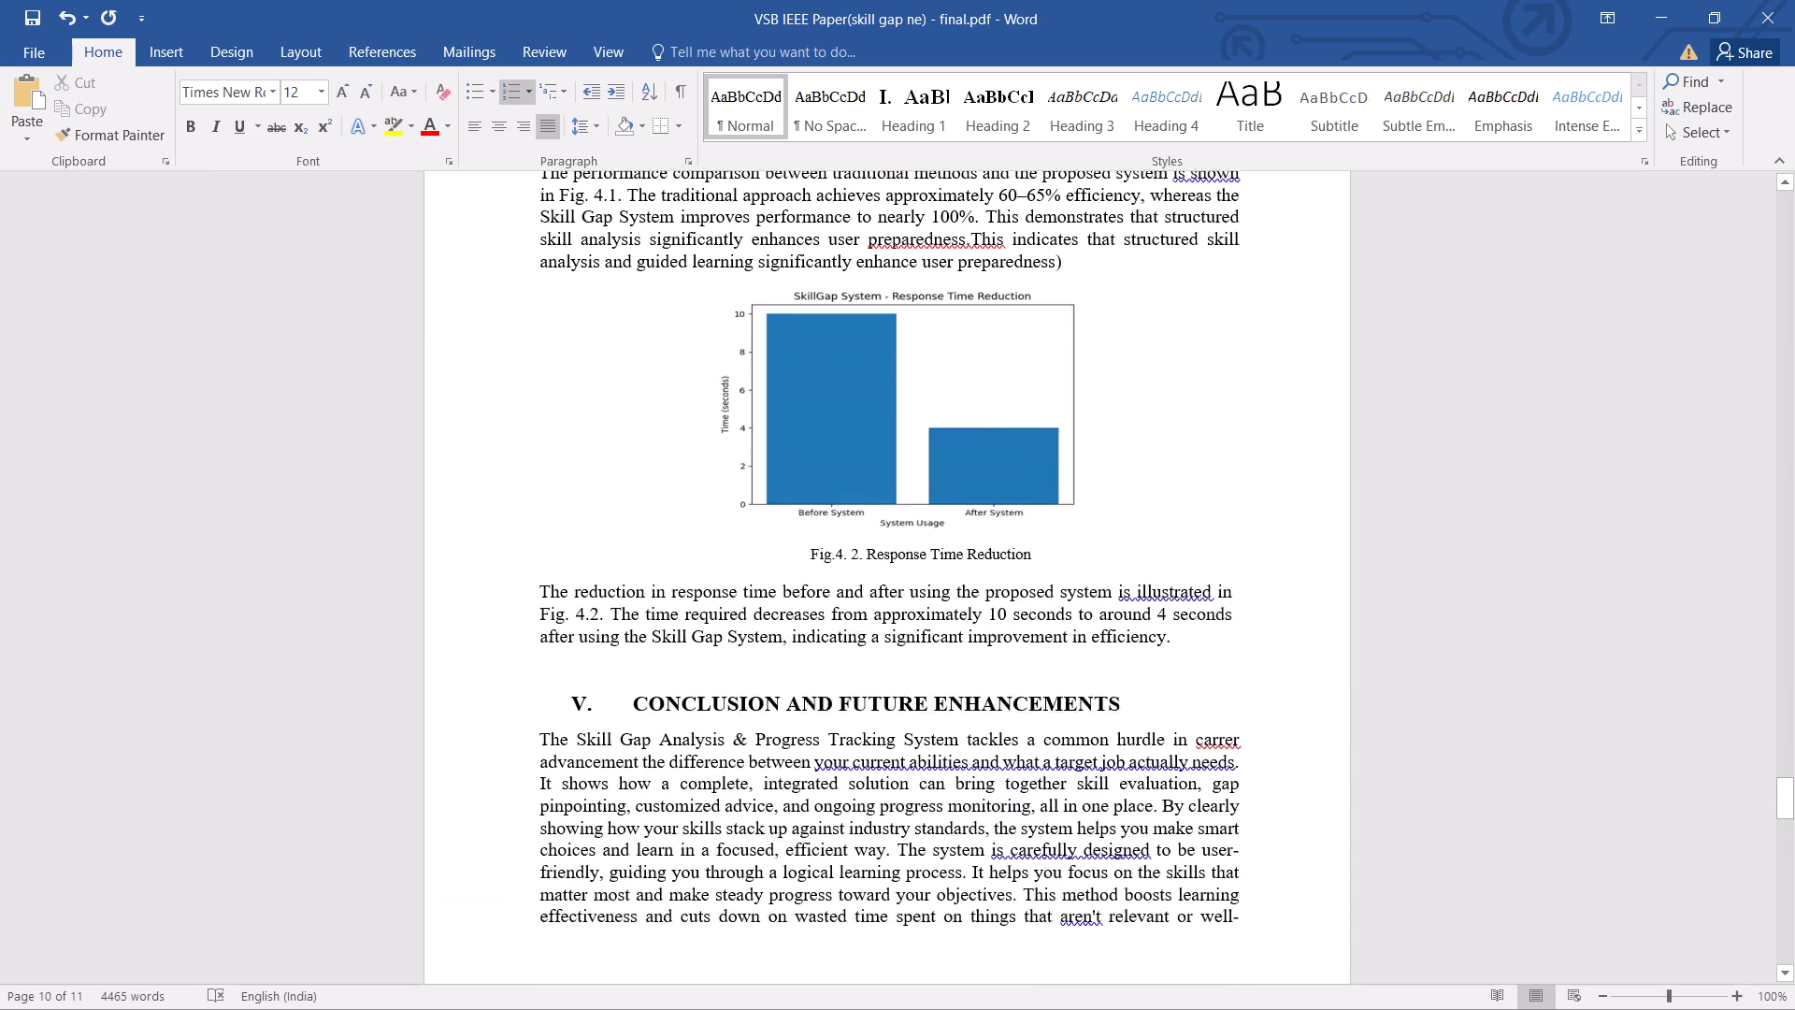
{"action": "scroll", "coordinate": [716, 431], "scroll_direction": "up", "scroll_amount": 5}
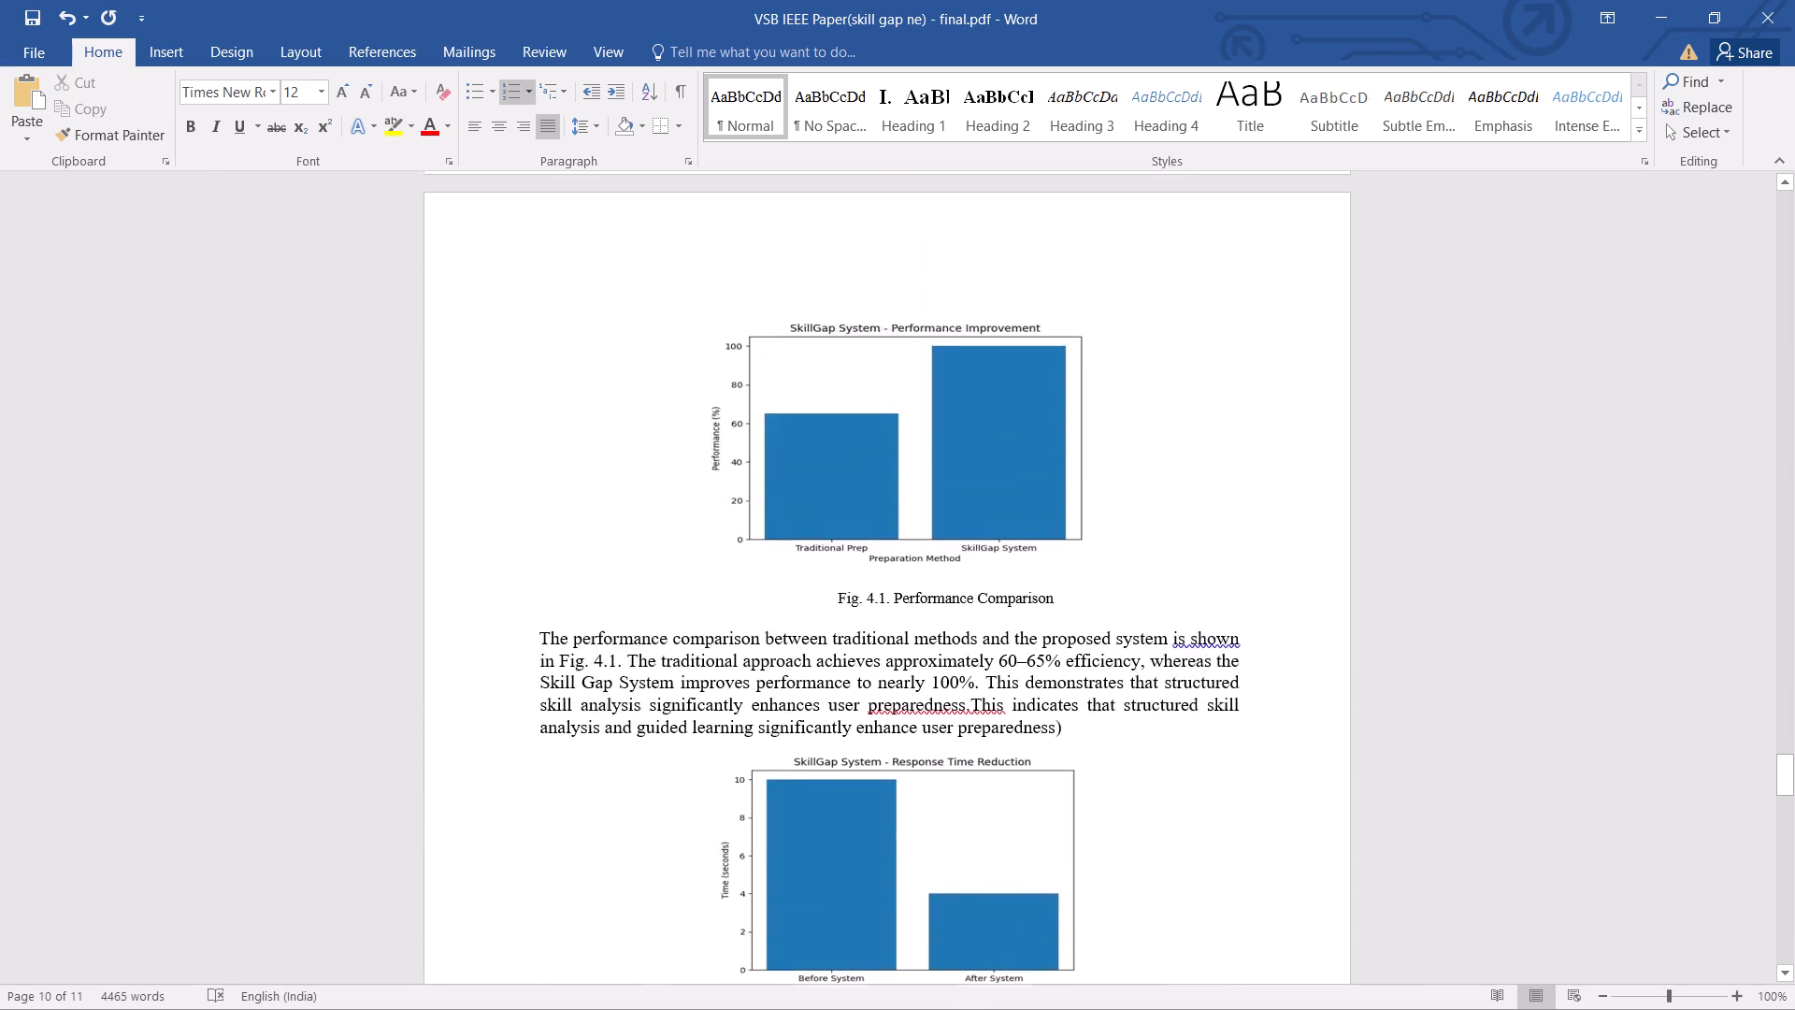
{"action": "scroll", "coordinate": [716, 431], "scroll_direction": "up", "scroll_amount": 5}
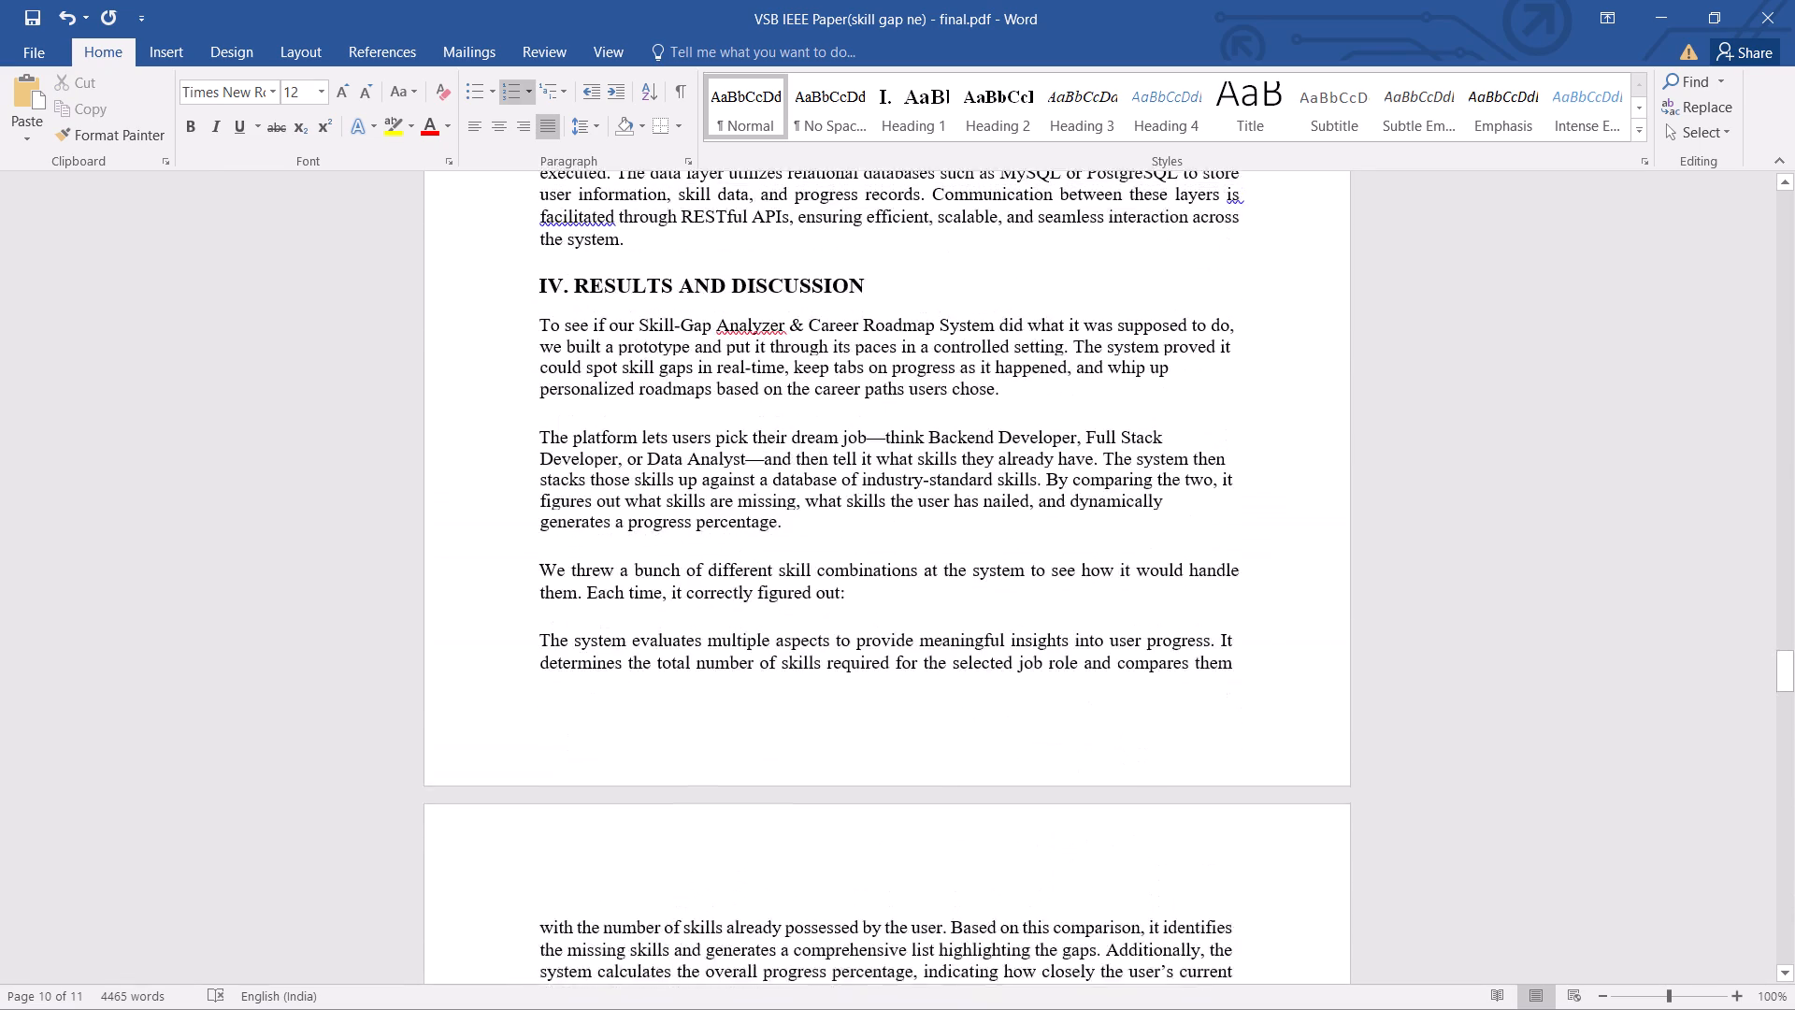
{"action": "scroll", "coordinate": [716, 431], "scroll_direction": "up", "scroll_amount": 12}
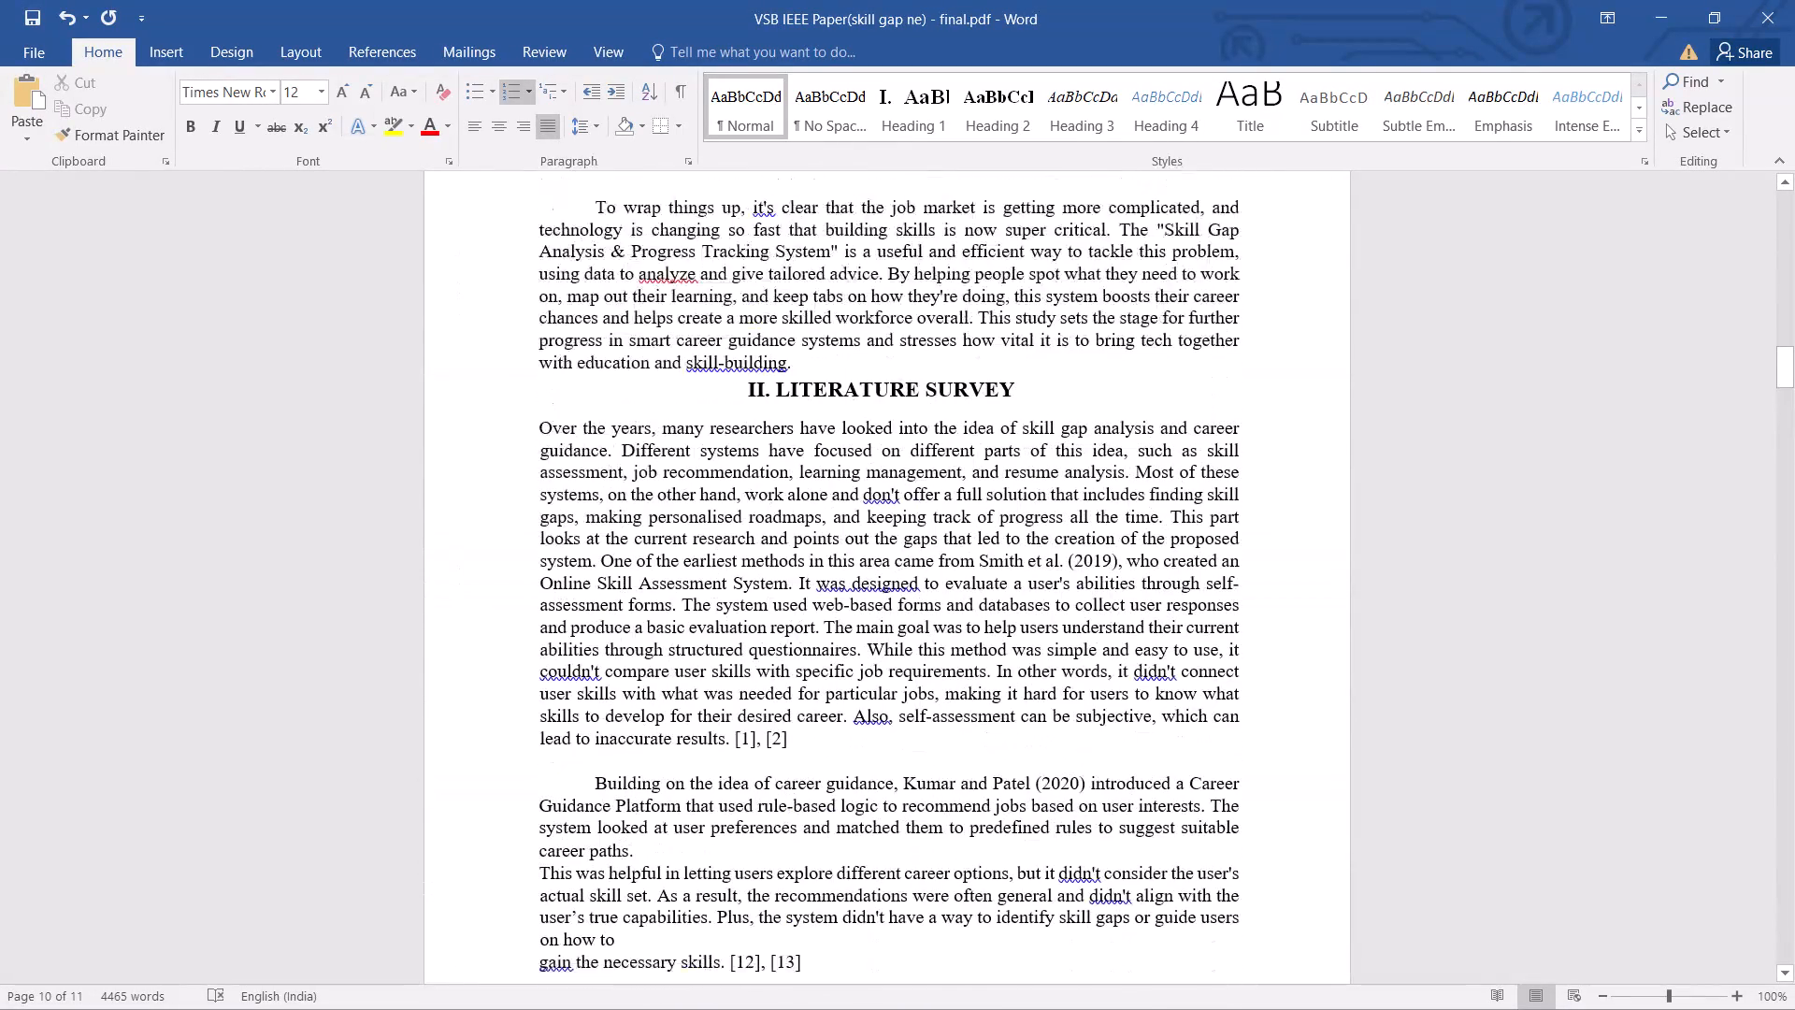
{"action": "scroll", "coordinate": [716, 431], "scroll_direction": "up", "scroll_amount": 1}
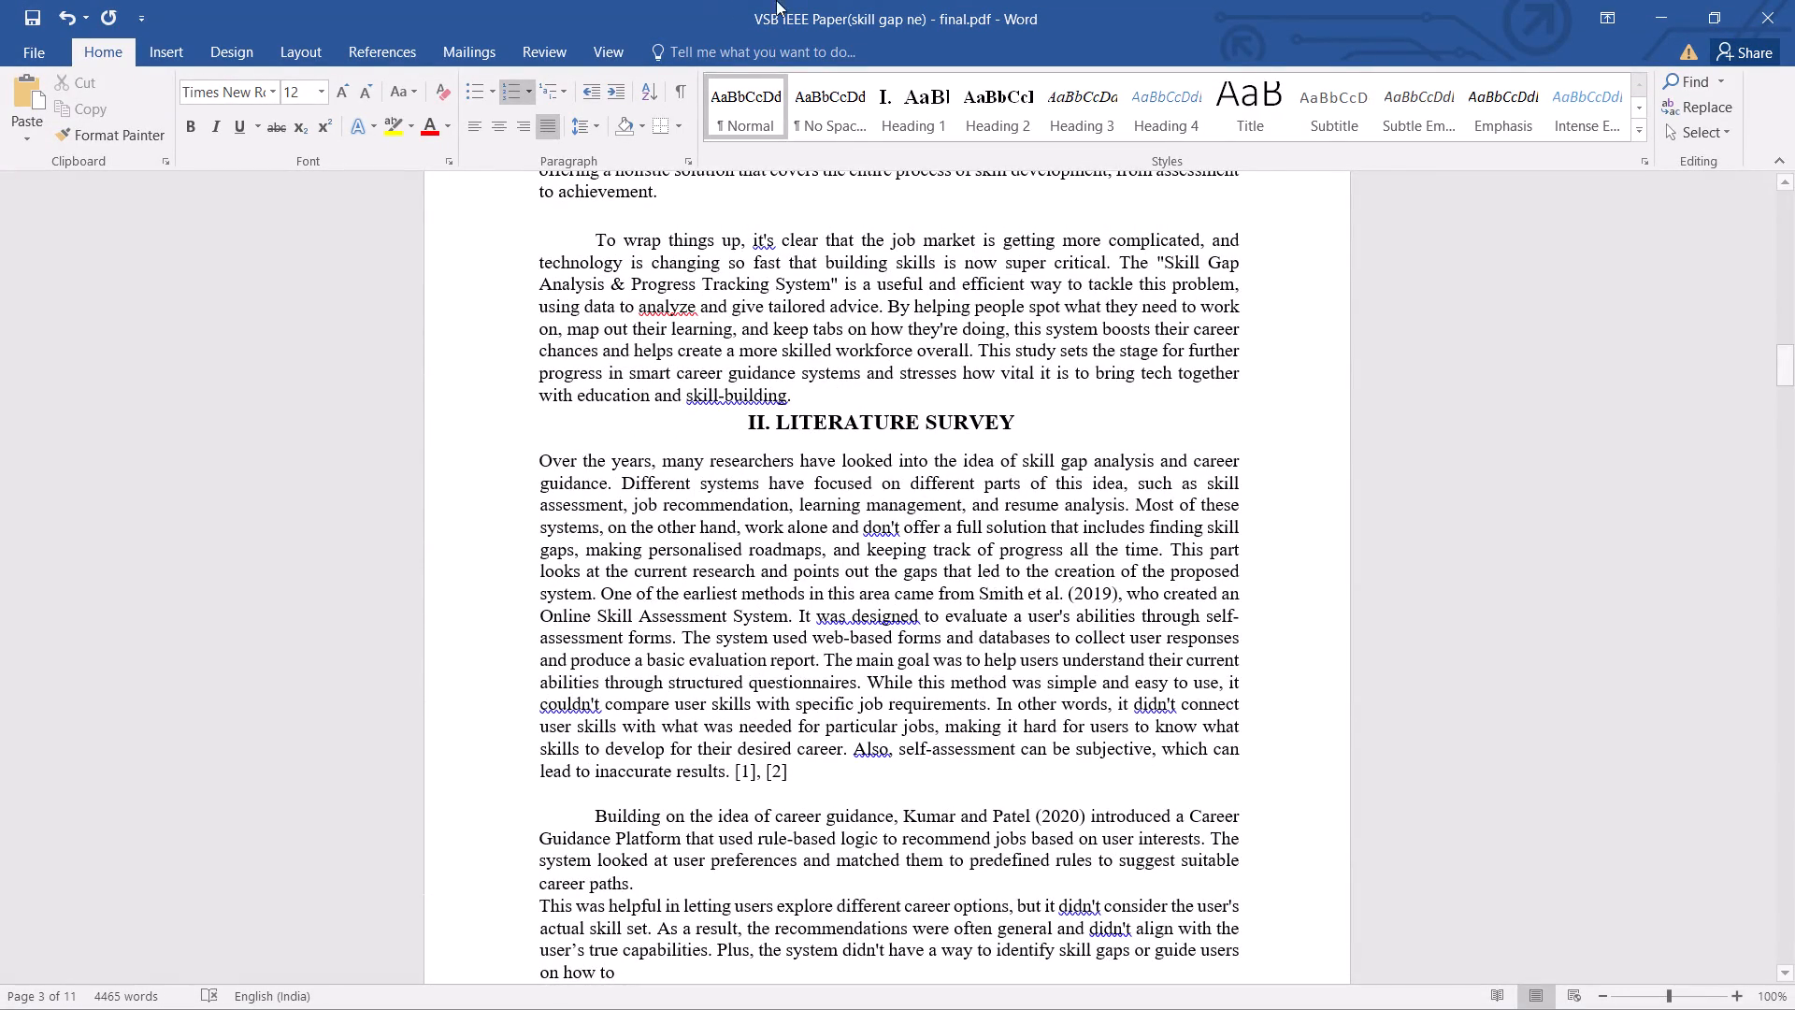
{"action": "left_click", "coordinate": [593, 740]}
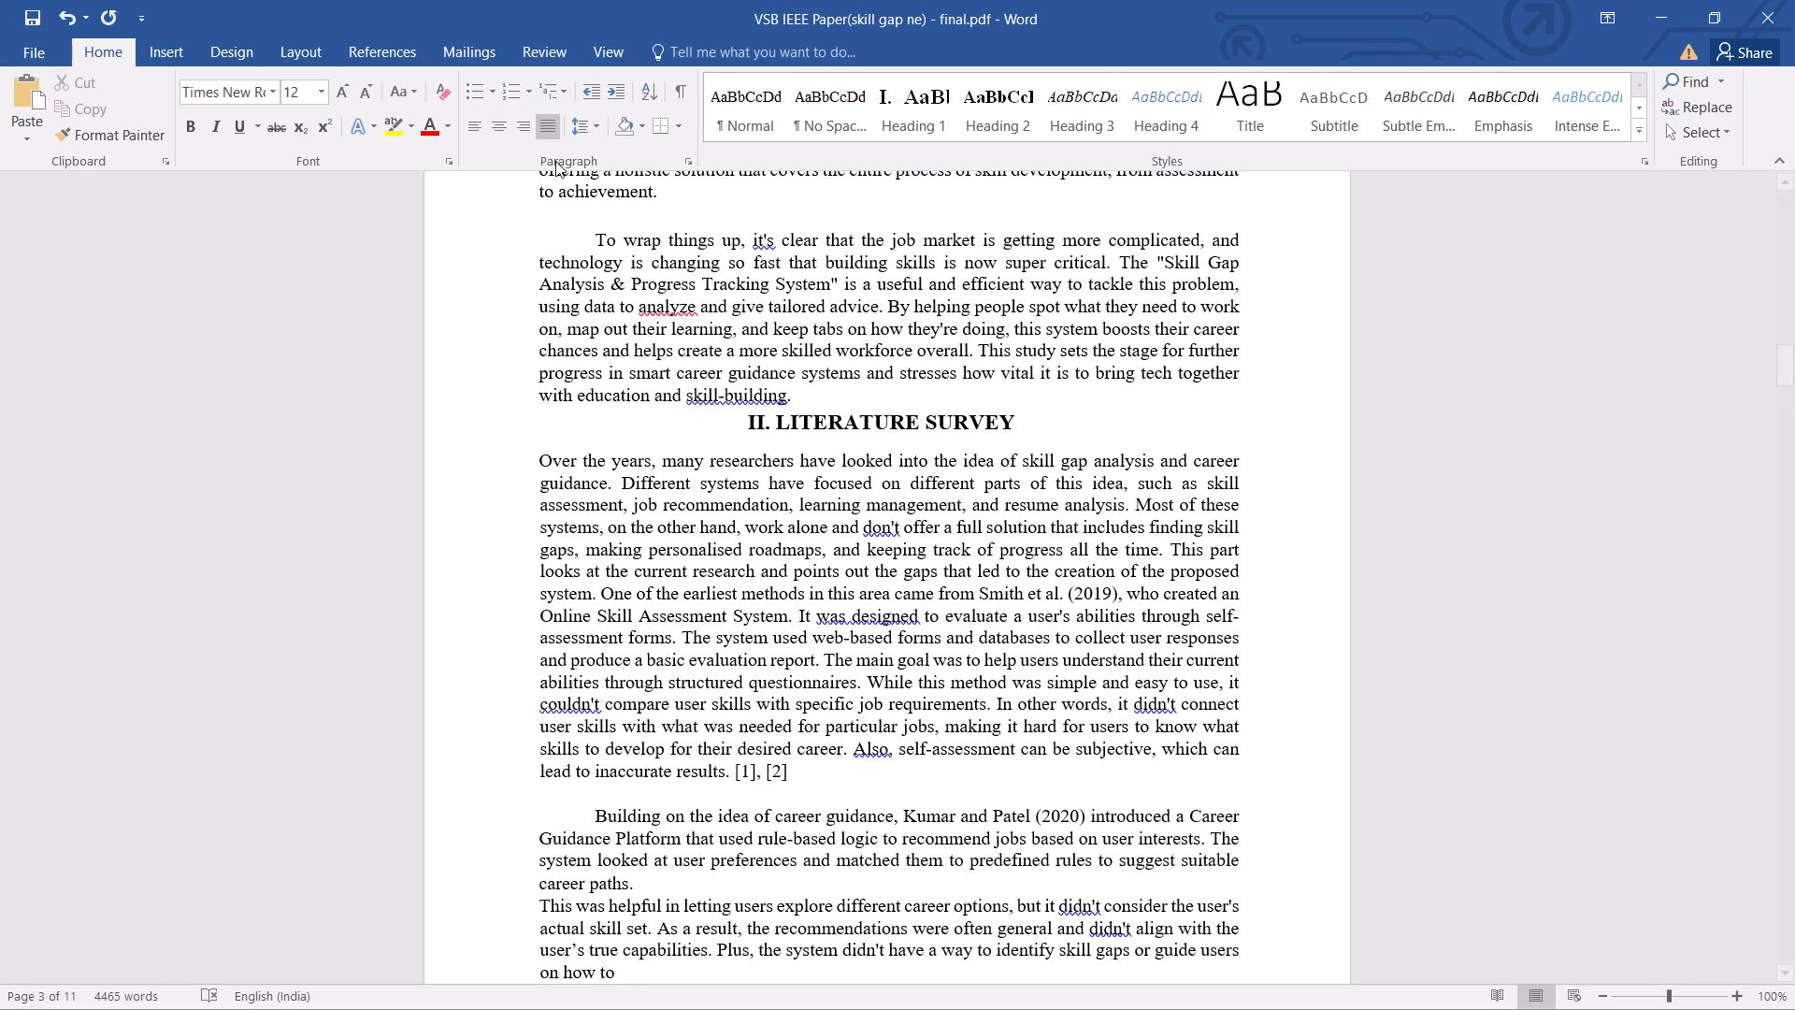
{"action": "scroll", "coordinate": [625, 478], "scroll_direction": "up", "scroll_amount": 4}
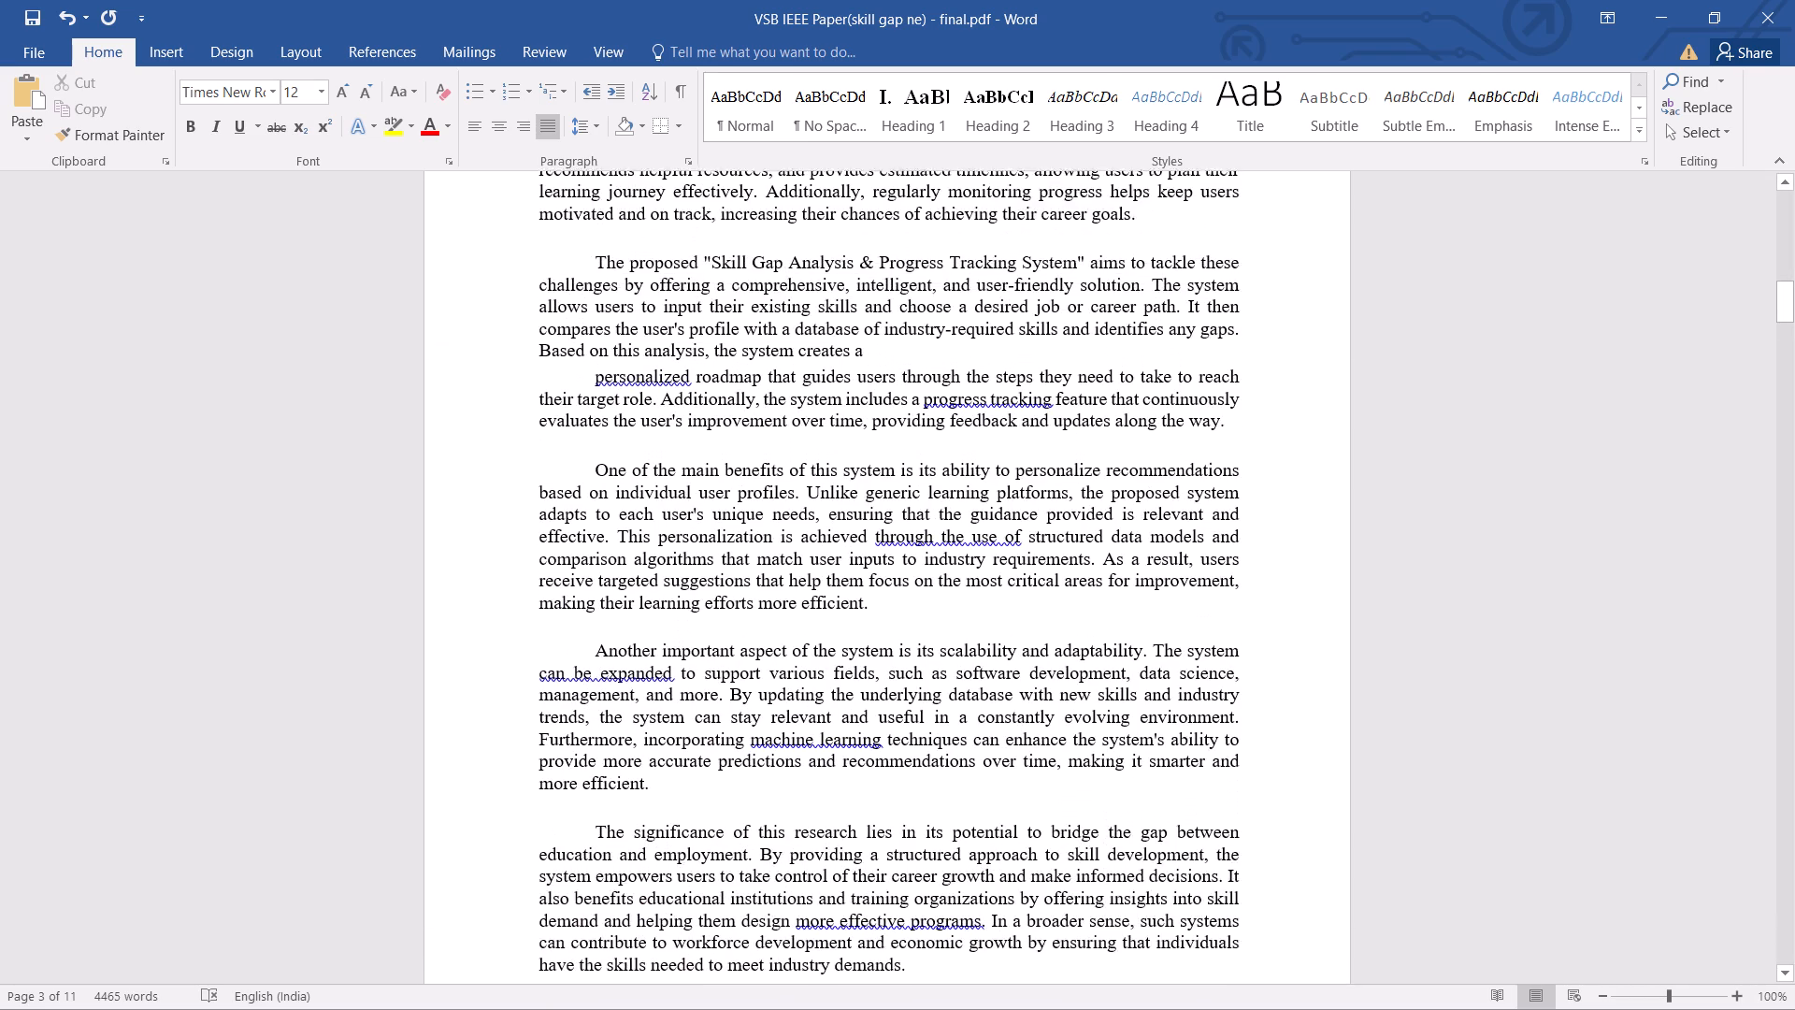
{"action": "scroll", "coordinate": [625, 478], "scroll_direction": "up", "scroll_amount": 5}
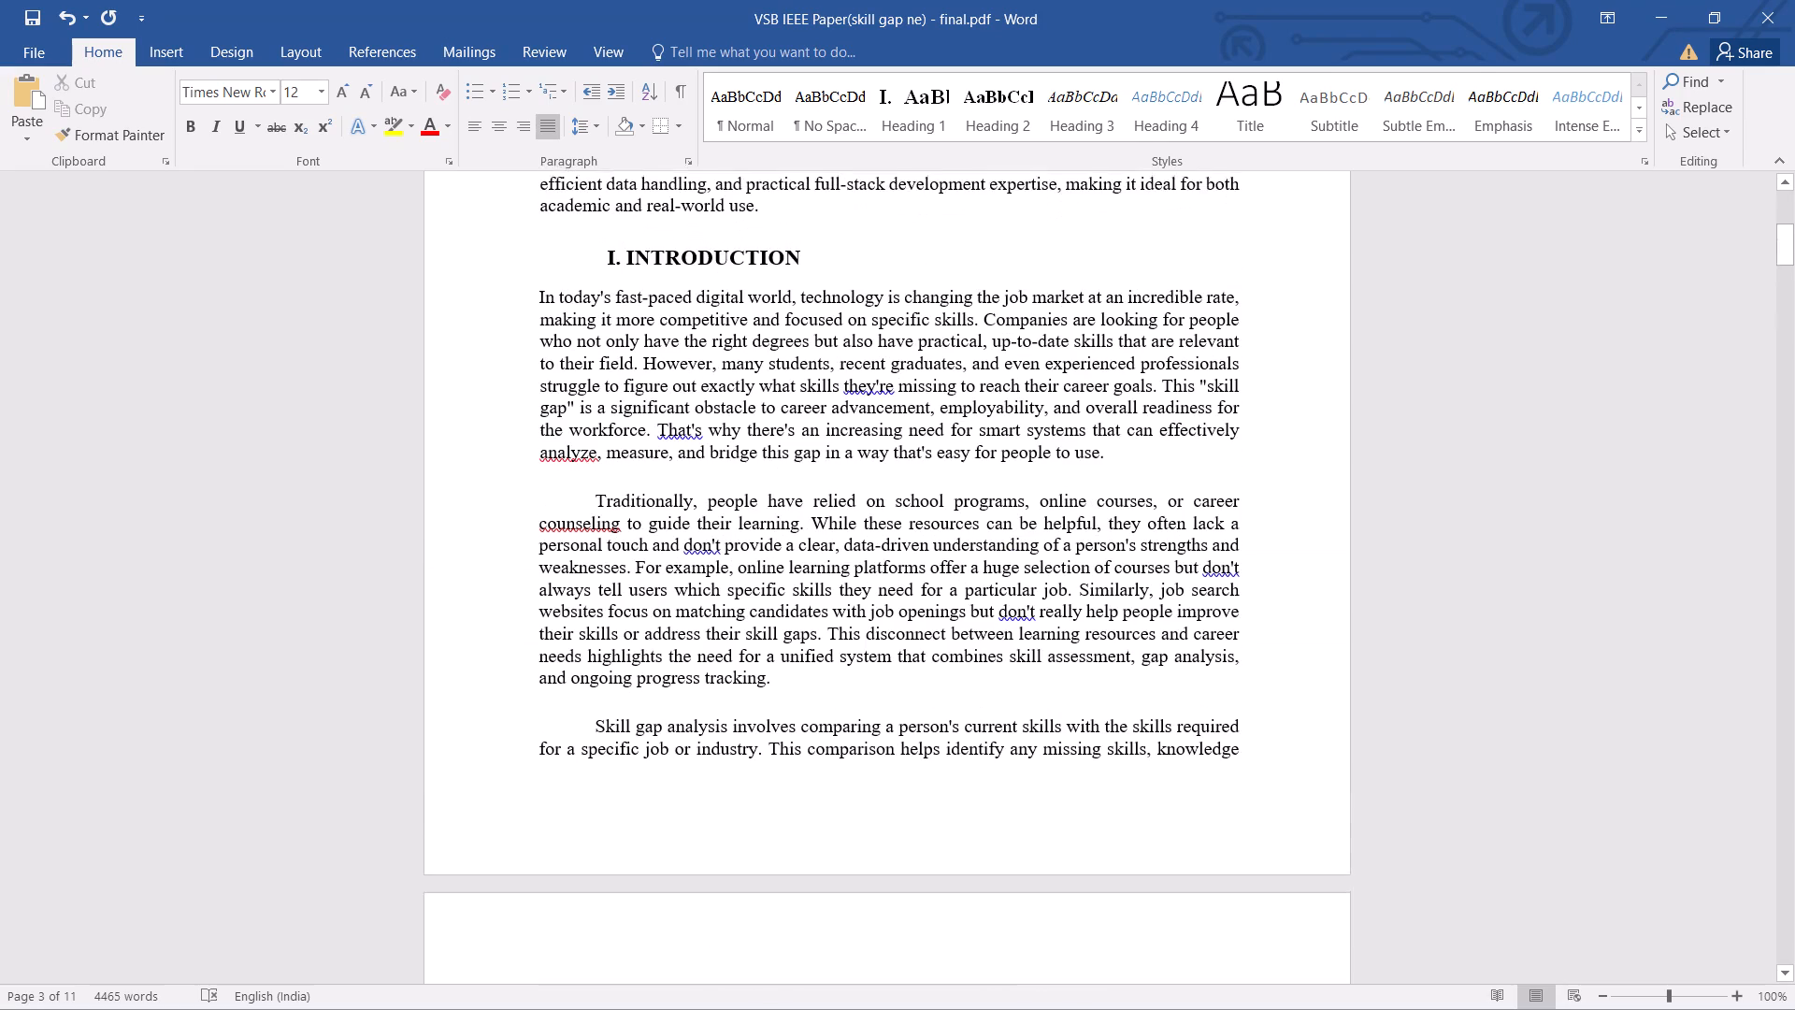
{"action": "scroll", "coordinate": [625, 478], "scroll_direction": "up", "scroll_amount": 4}
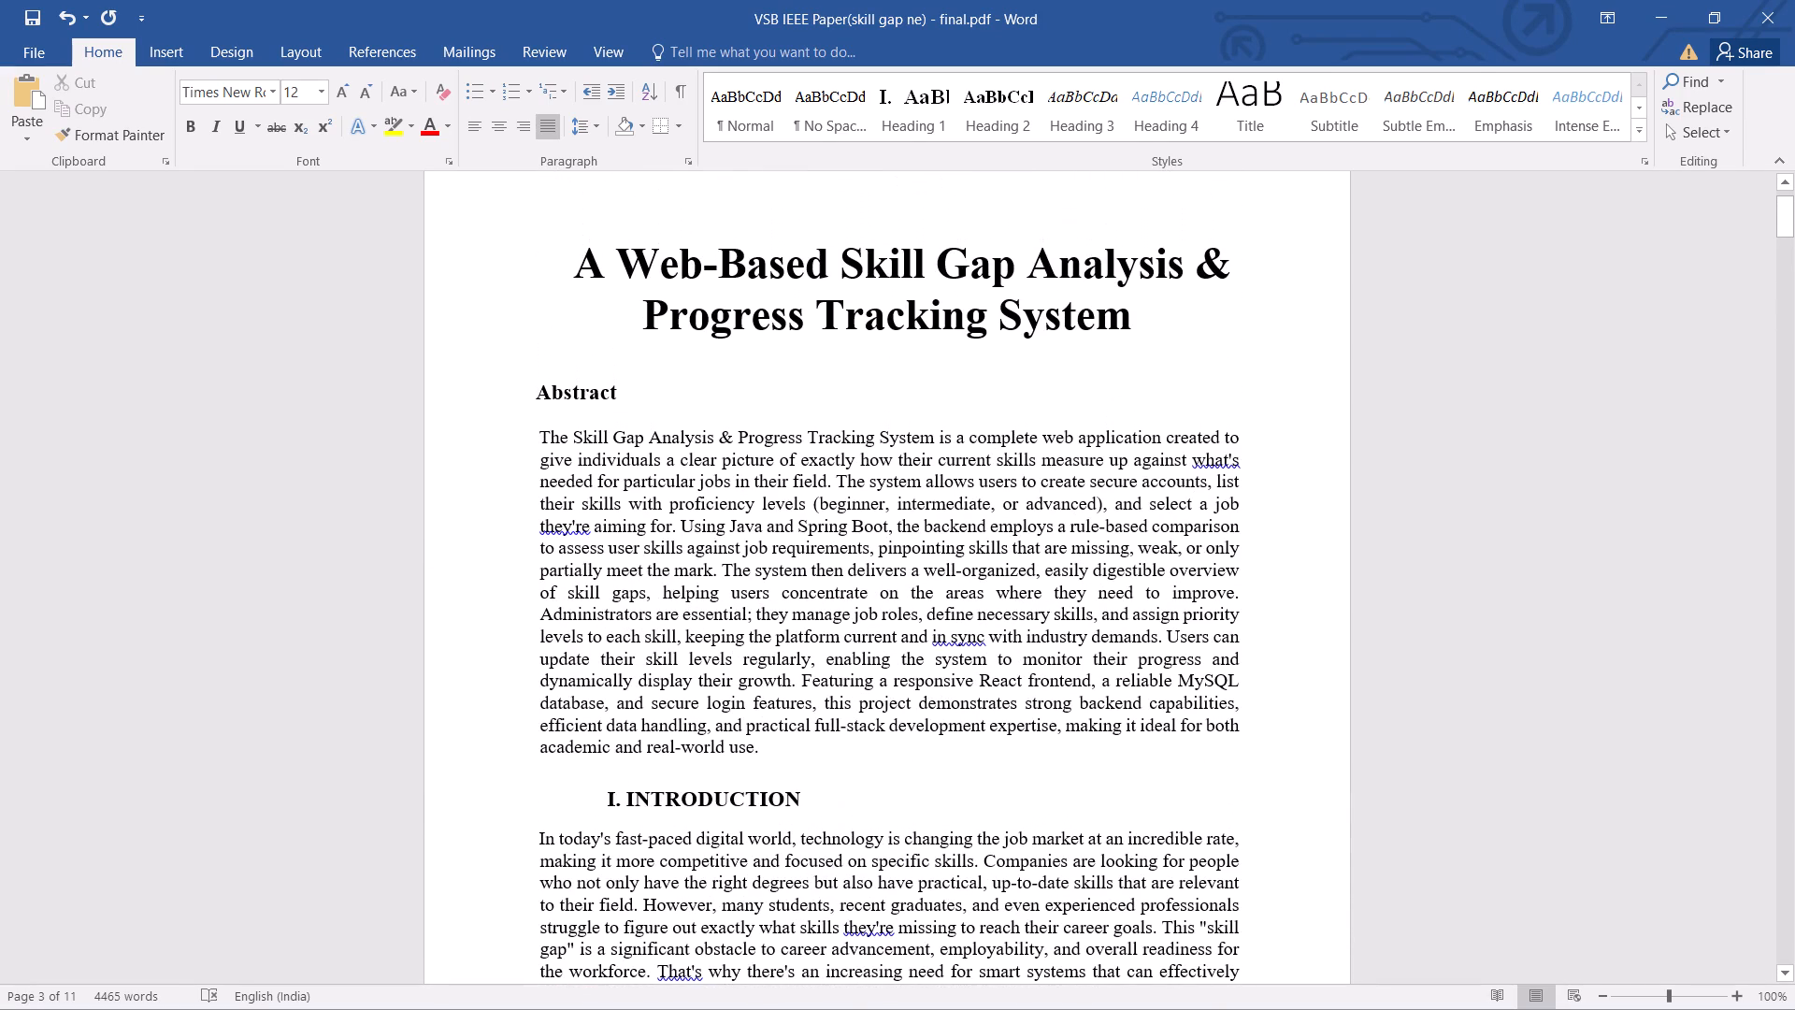
{"action": "left_click", "coordinate": [544, 439]}
{"action": "scroll", "coordinate": [826, 679], "scroll_direction": "down", "scroll_amount": 3}
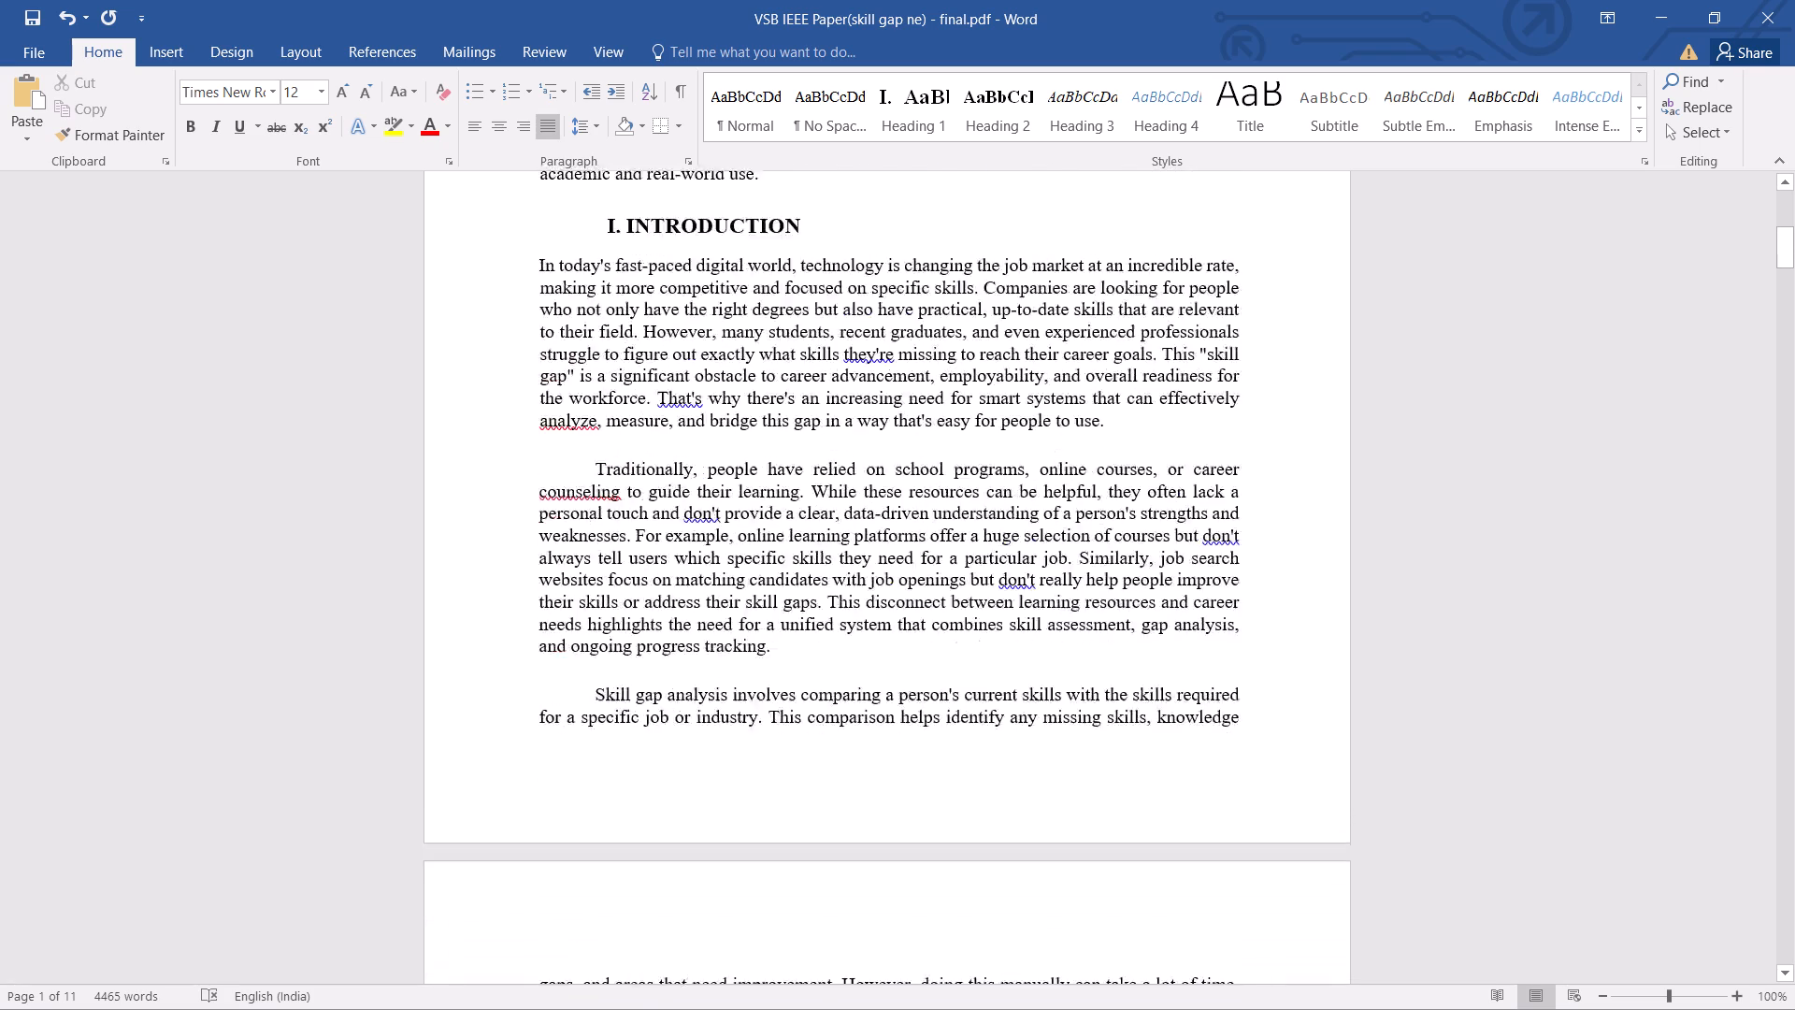
{"action": "scroll", "coordinate": [699, 771], "scroll_direction": "up", "scroll_amount": 1}
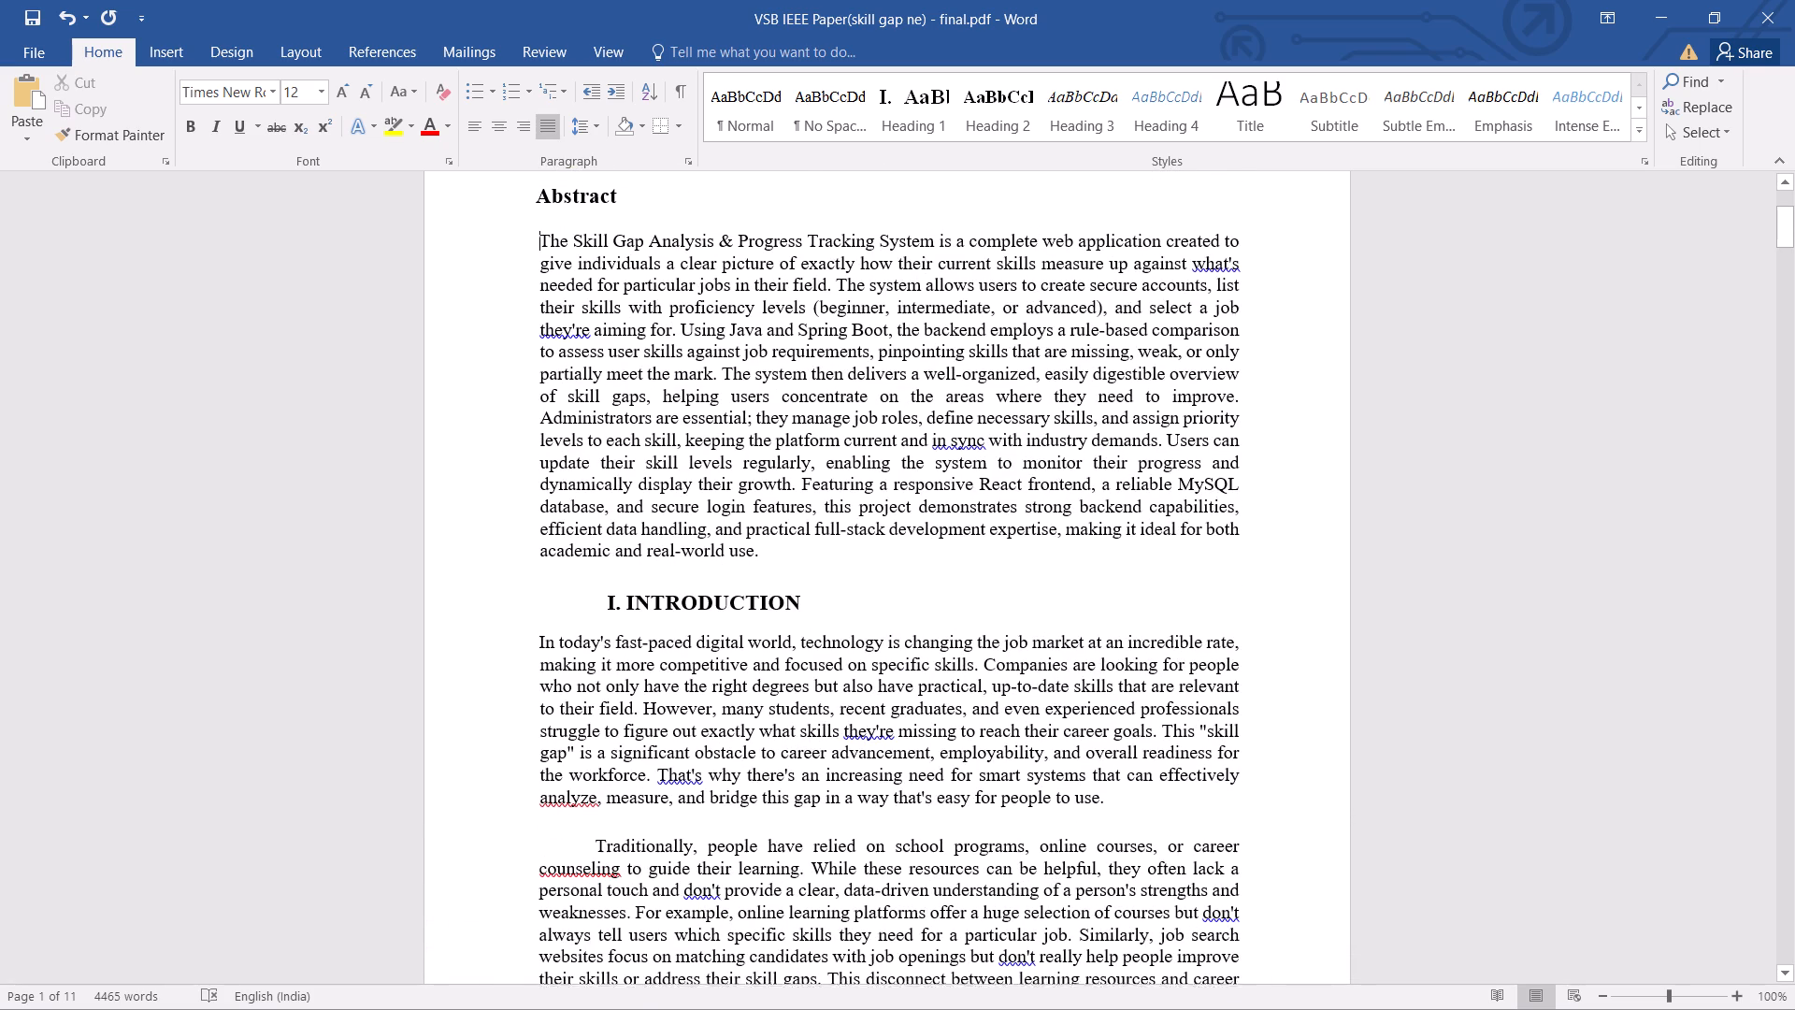
{"action": "scroll", "coordinate": [699, 771], "scroll_direction": "up", "scroll_amount": 1}
Set the font size of the two-line paper title "A Web-Based Skill Gap Analysis & Progress Tracking System" to 20.
{"action": "left_click", "coordinate": [560, 299]}
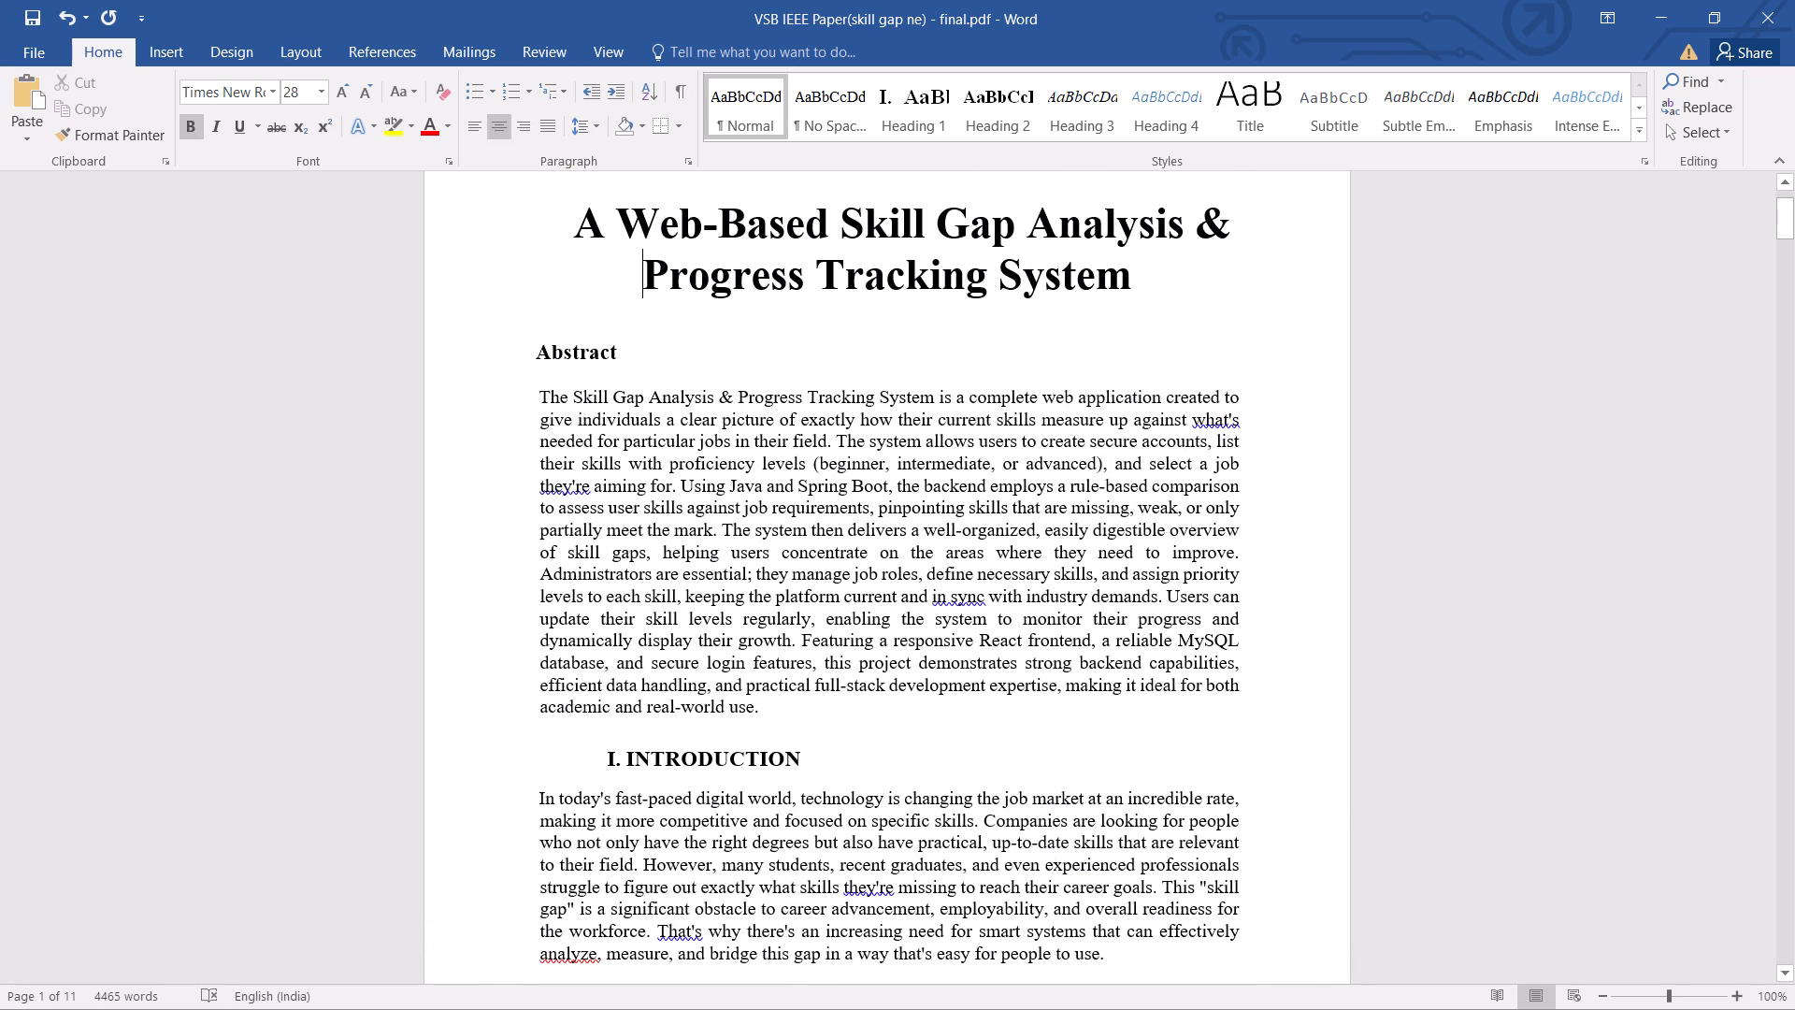
{"action": "left_click", "coordinate": [549, 322]}
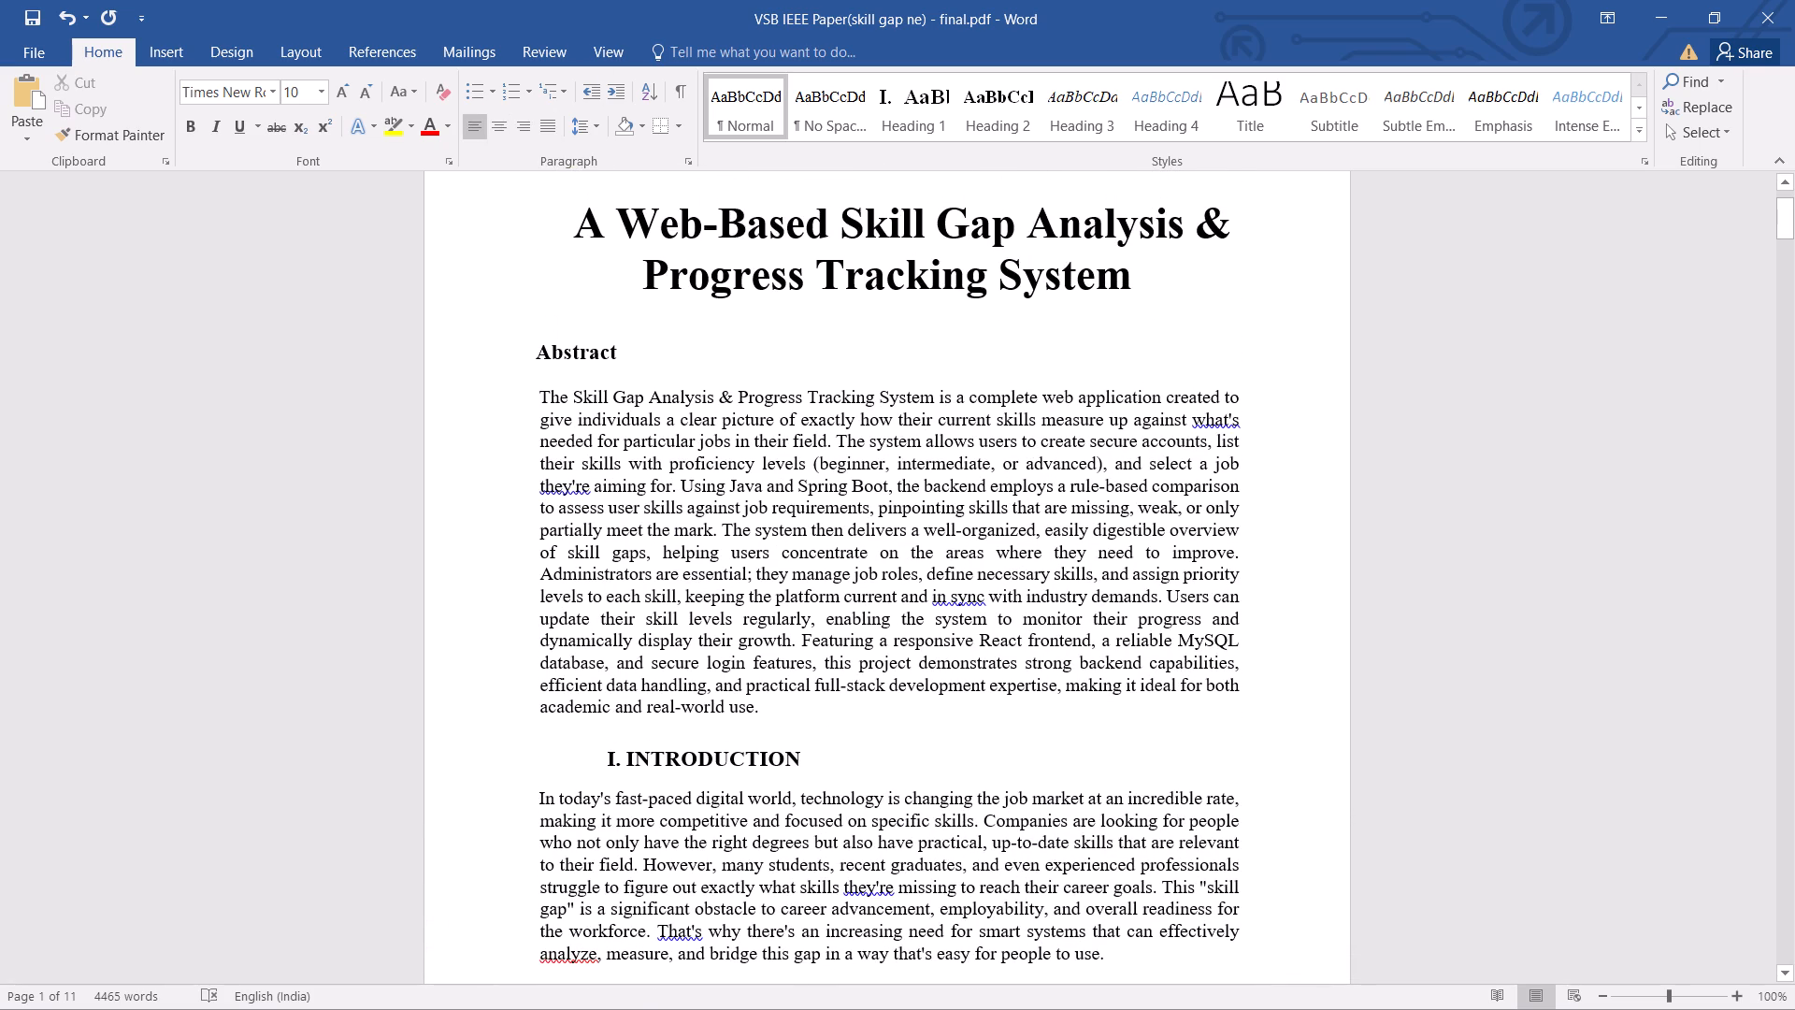
{"action": "left_click", "coordinate": [561, 335]}
{"action": "triple_click", "coordinate": [709, 203]}
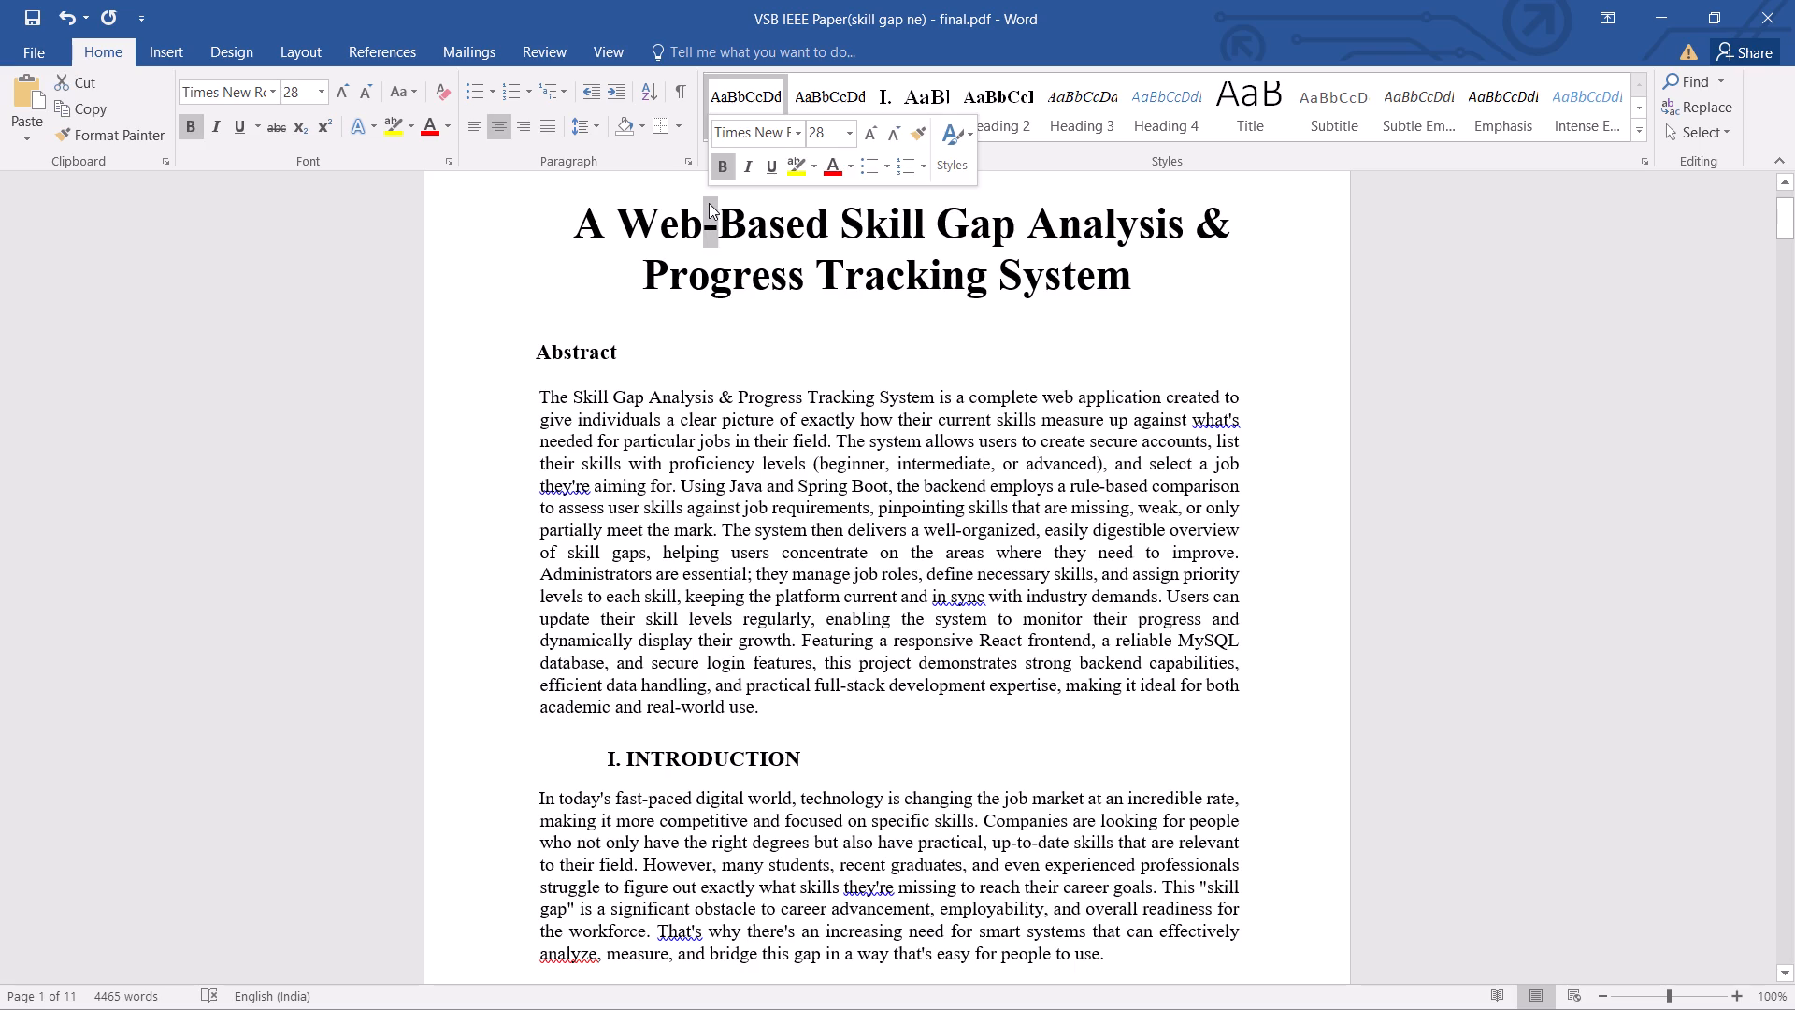
{"action": "left_click", "coordinate": [709, 203]}
{"action": "triple_click", "coordinate": [827, 274]}
{"action": "left_click", "coordinate": [827, 274]}
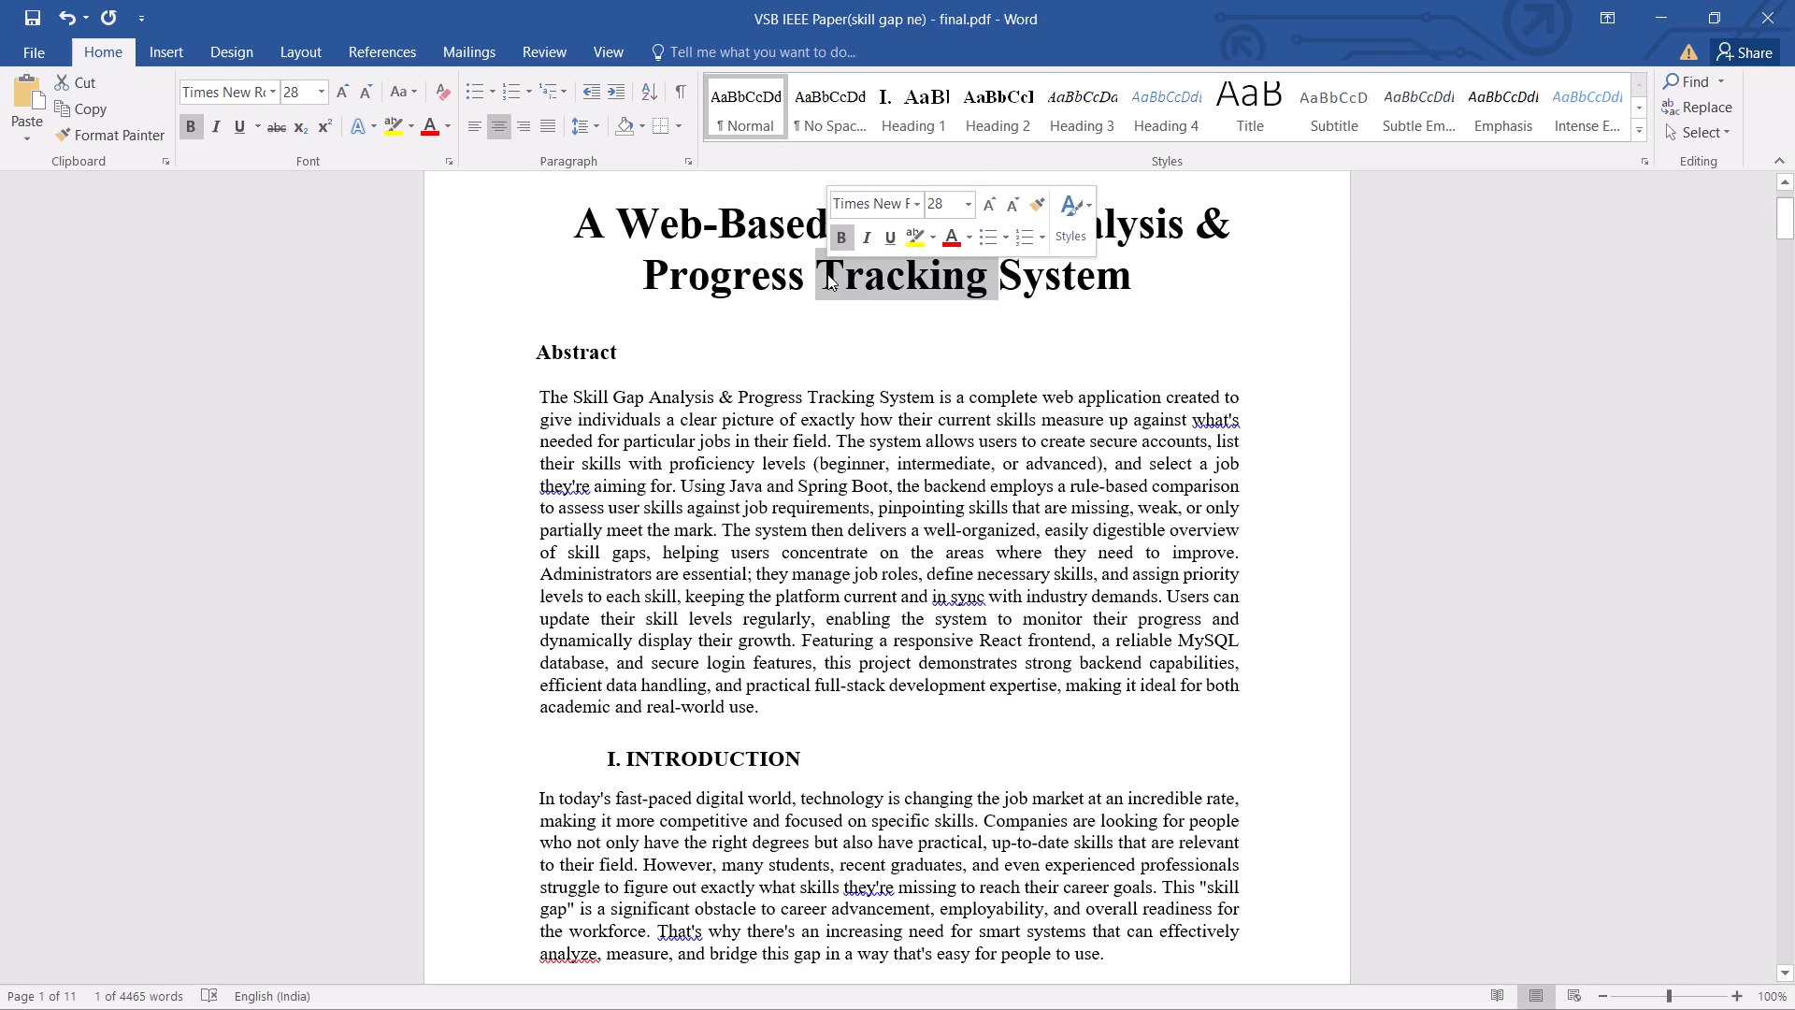
{"action": "left_click", "coordinate": [1111, 290]}
{"action": "left_click_drag", "start_coordinate": [1156, 290], "coordinate": [1041, 287]}
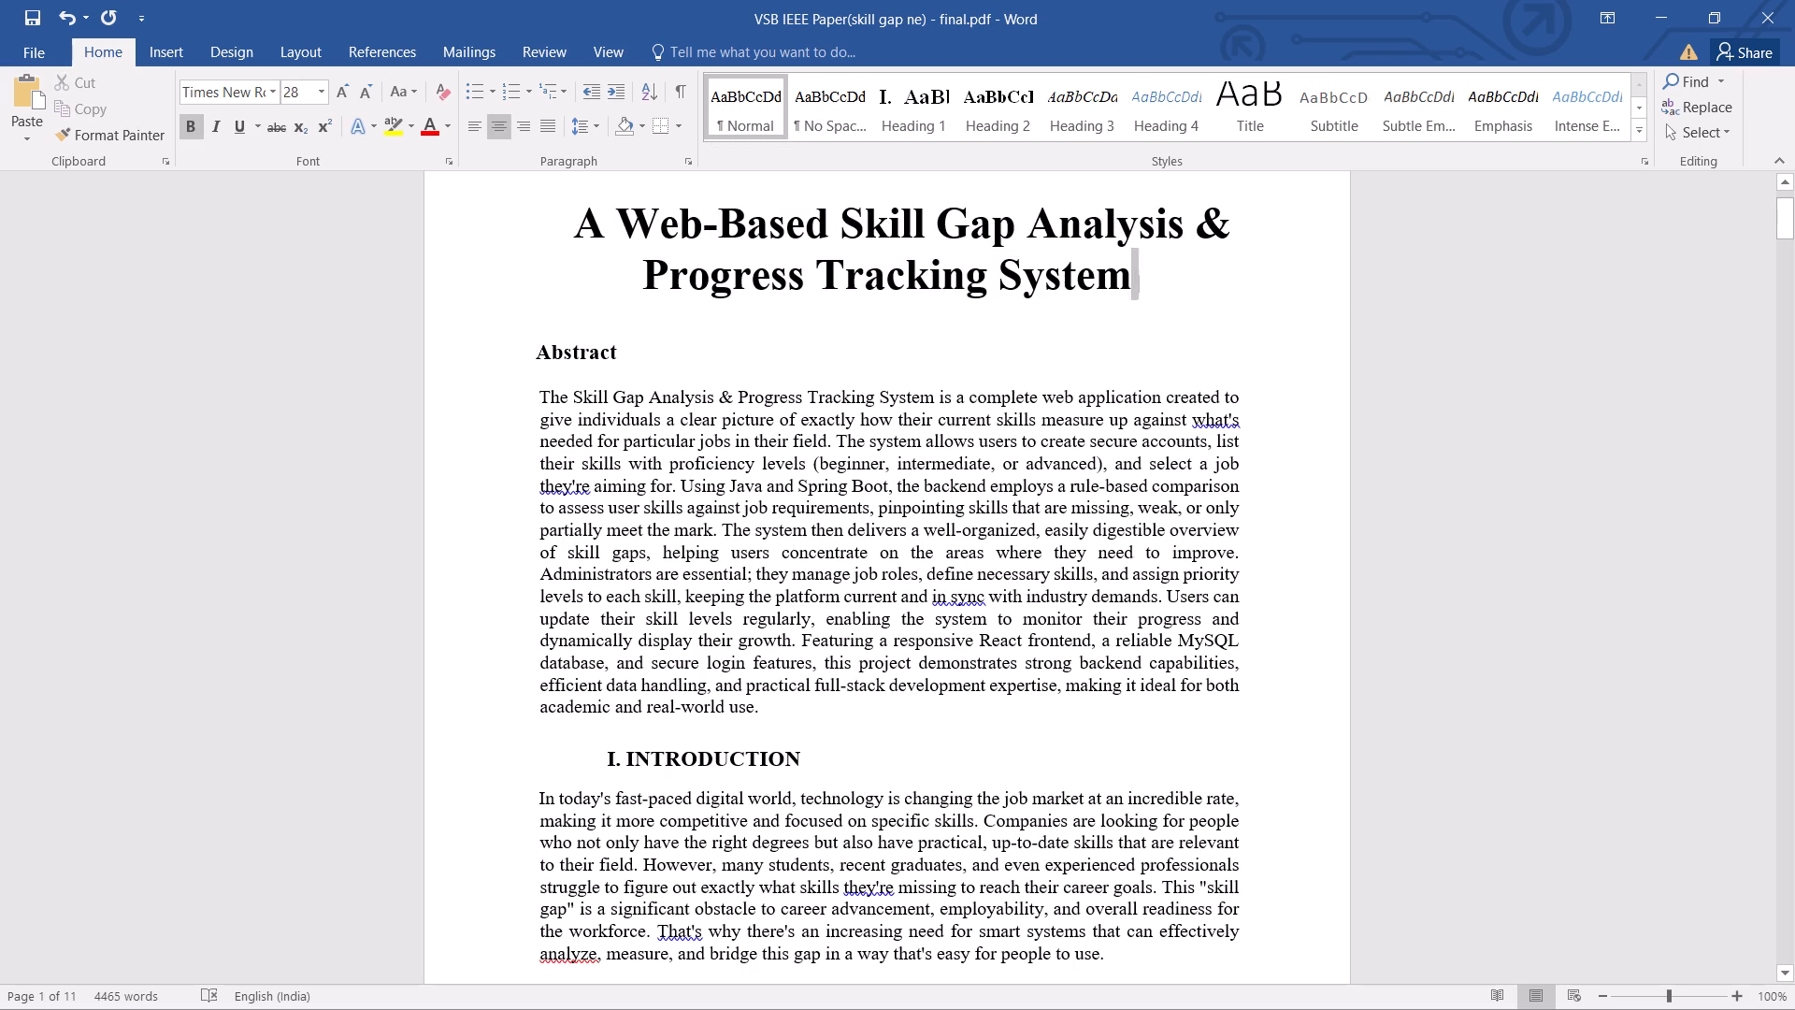
{"action": "left_click_drag", "start_coordinate": [1041, 287], "coordinate": [551, 205]}
{"action": "left_click", "coordinate": [296, 86]}
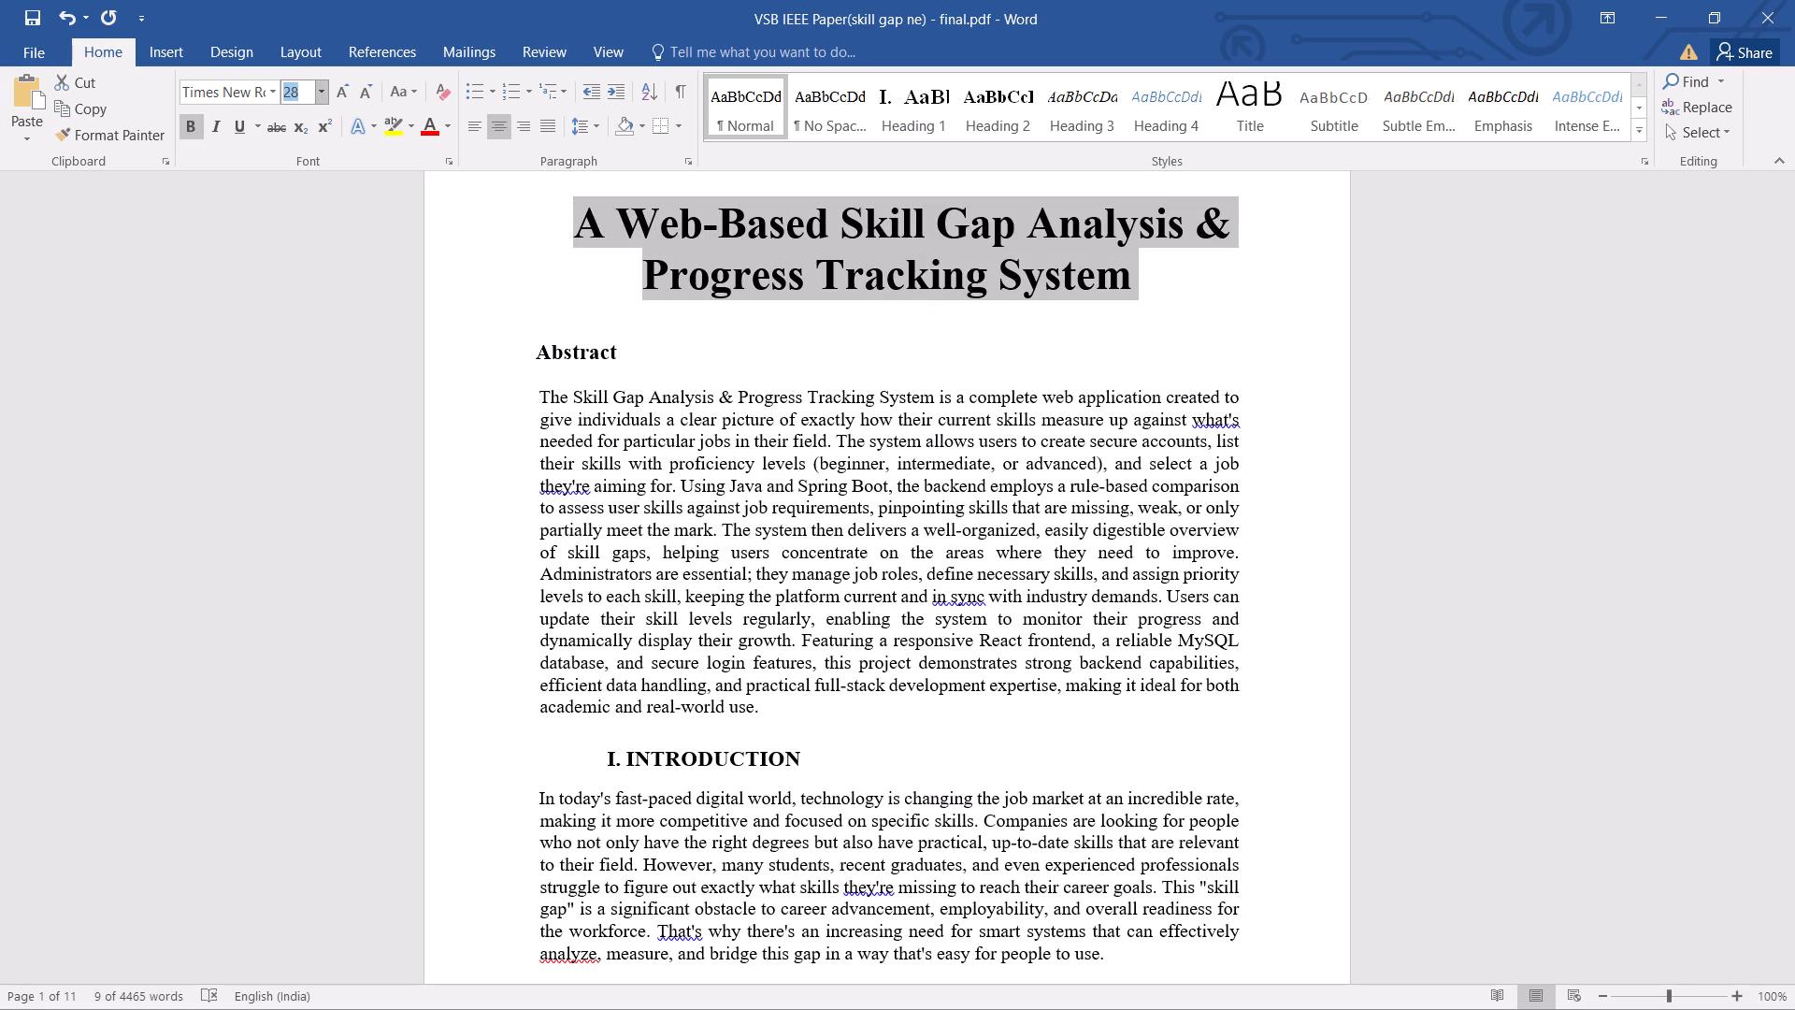
{"action": "type", "text": "20"}
{"action": "key", "text": "Return"}
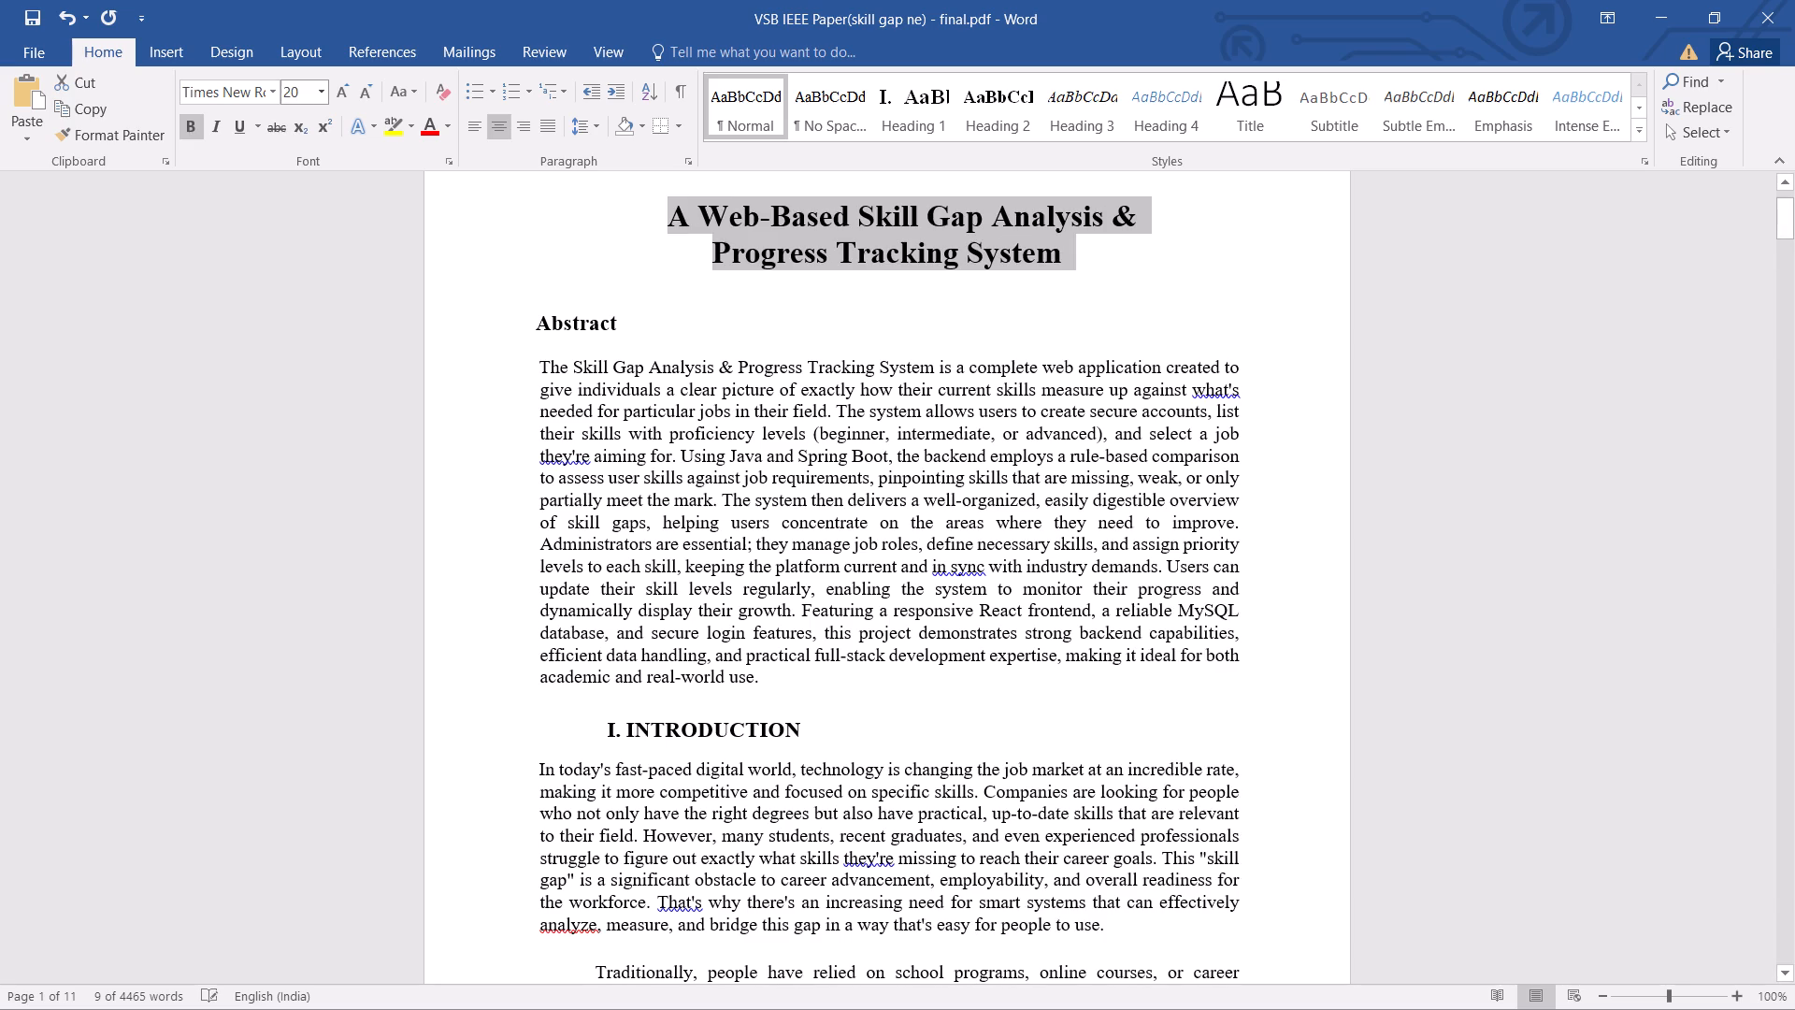
{"action": "left_click", "coordinate": [731, 372]}
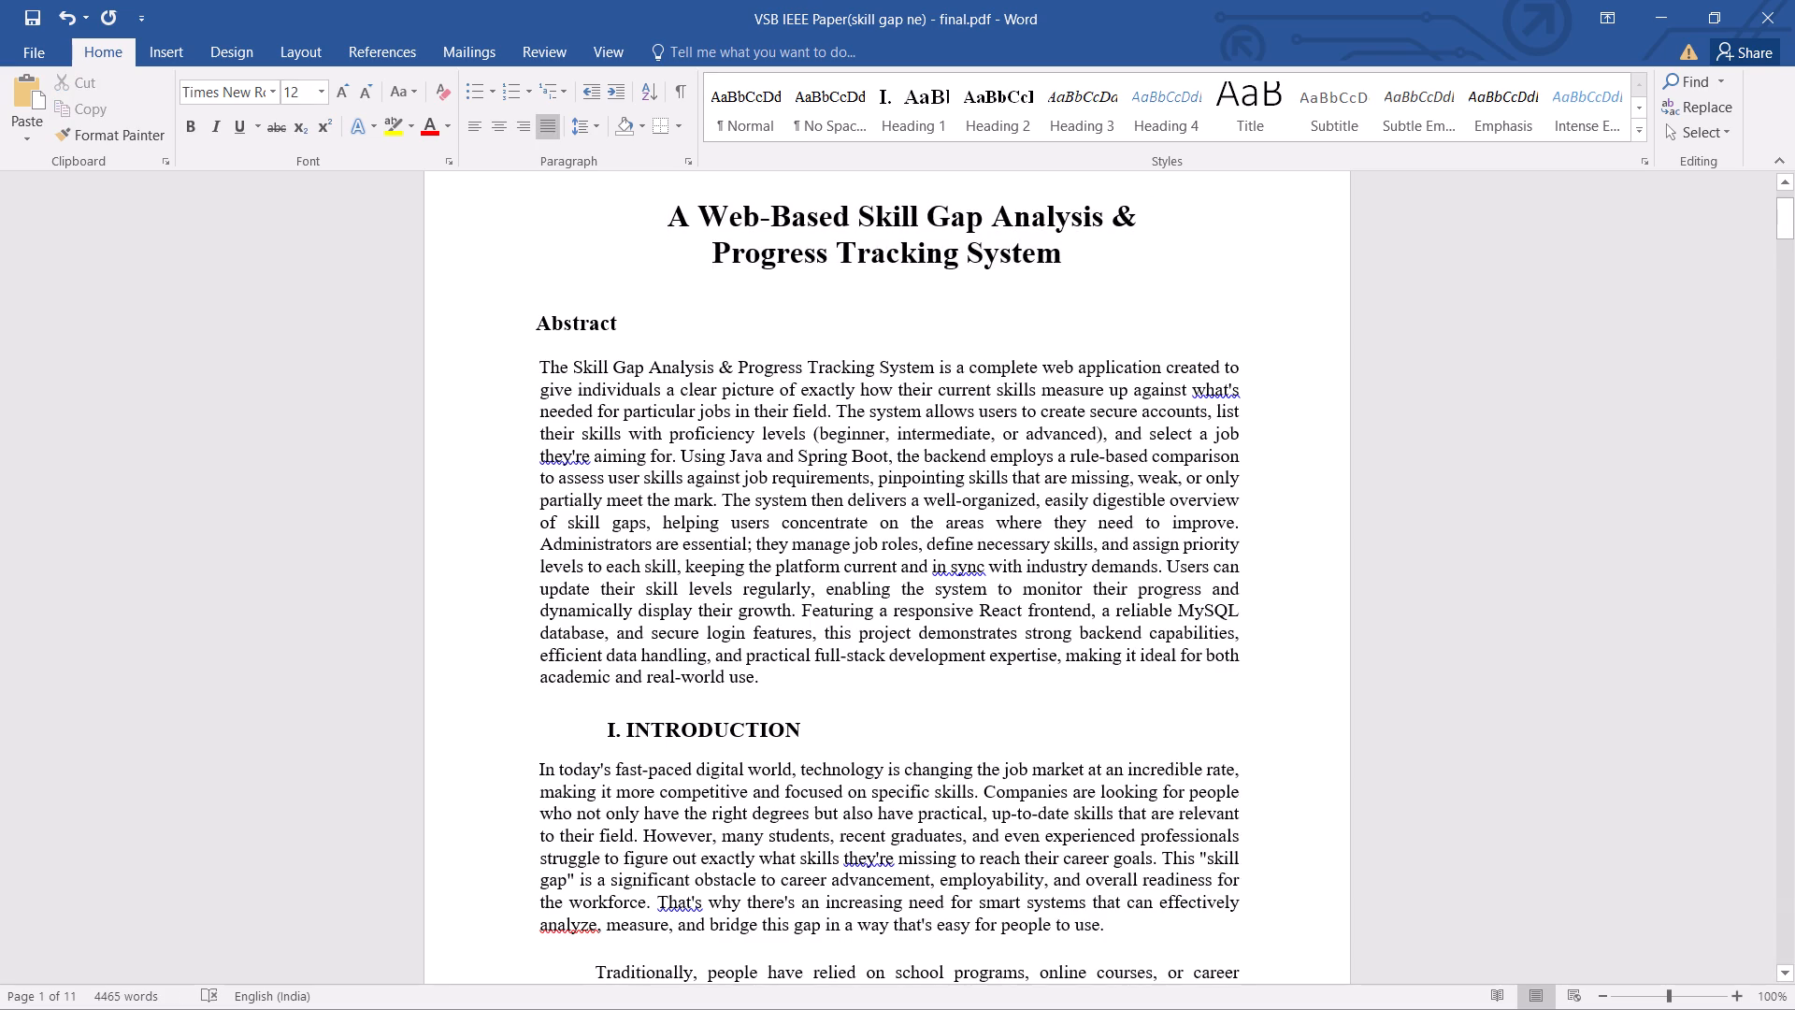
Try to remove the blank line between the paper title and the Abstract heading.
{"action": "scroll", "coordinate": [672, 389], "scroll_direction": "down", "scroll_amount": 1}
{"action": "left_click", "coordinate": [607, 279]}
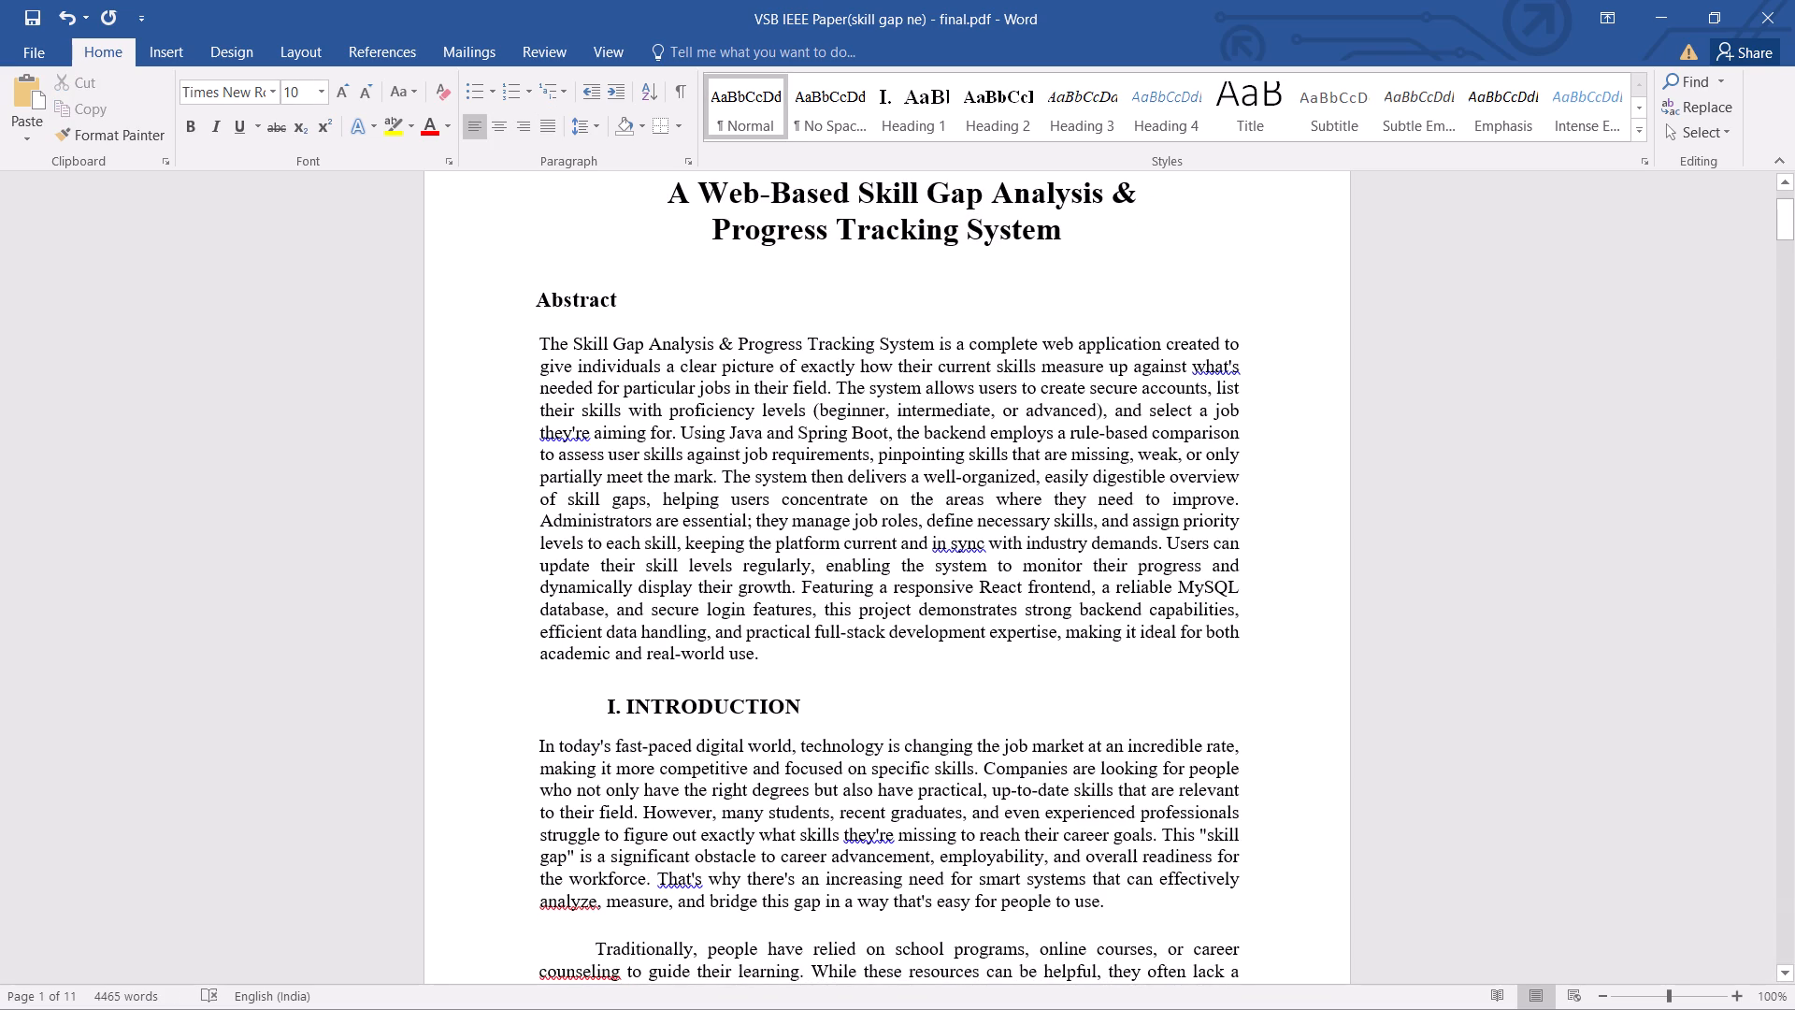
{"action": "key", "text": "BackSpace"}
Remove the first-line indents of the Introduction paragraphs beginning "Traditionally, people have relied" and "Skill gap analysis involves".
{"action": "scroll", "coordinate": [718, 379], "scroll_direction": "down", "scroll_amount": 1}
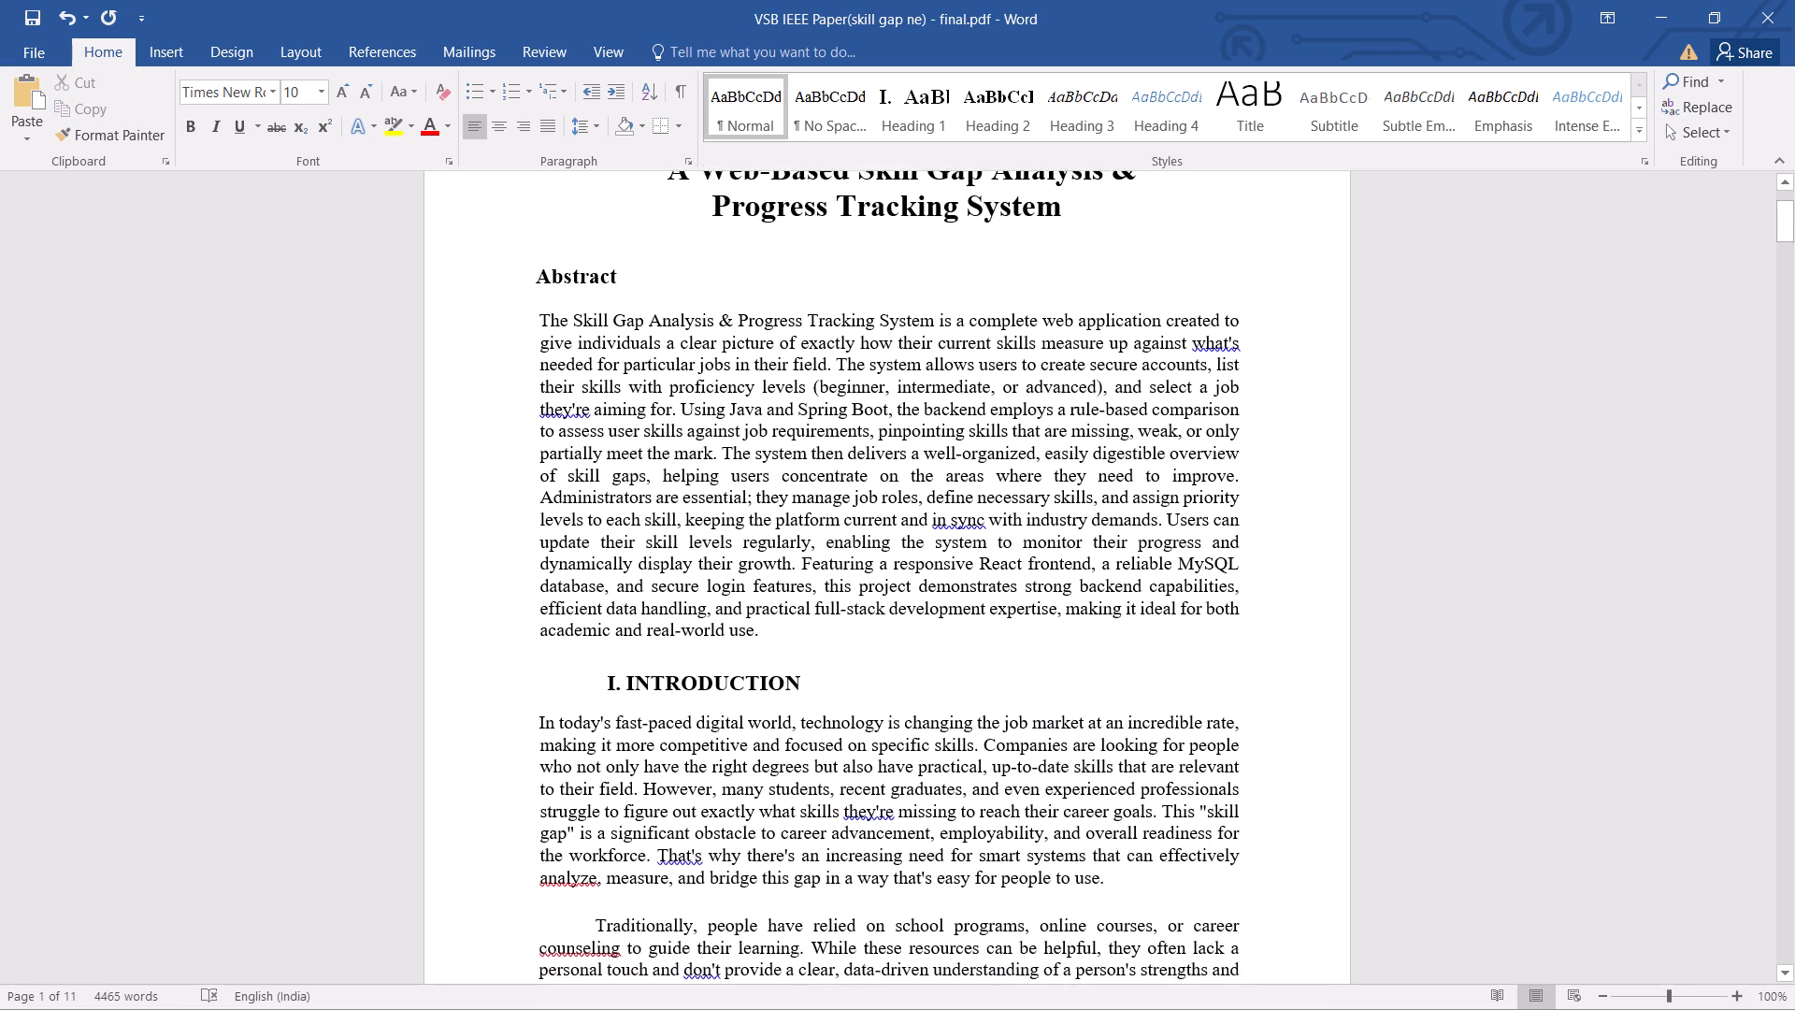
{"action": "scroll", "coordinate": [718, 379], "scroll_direction": "down", "scroll_amount": 3}
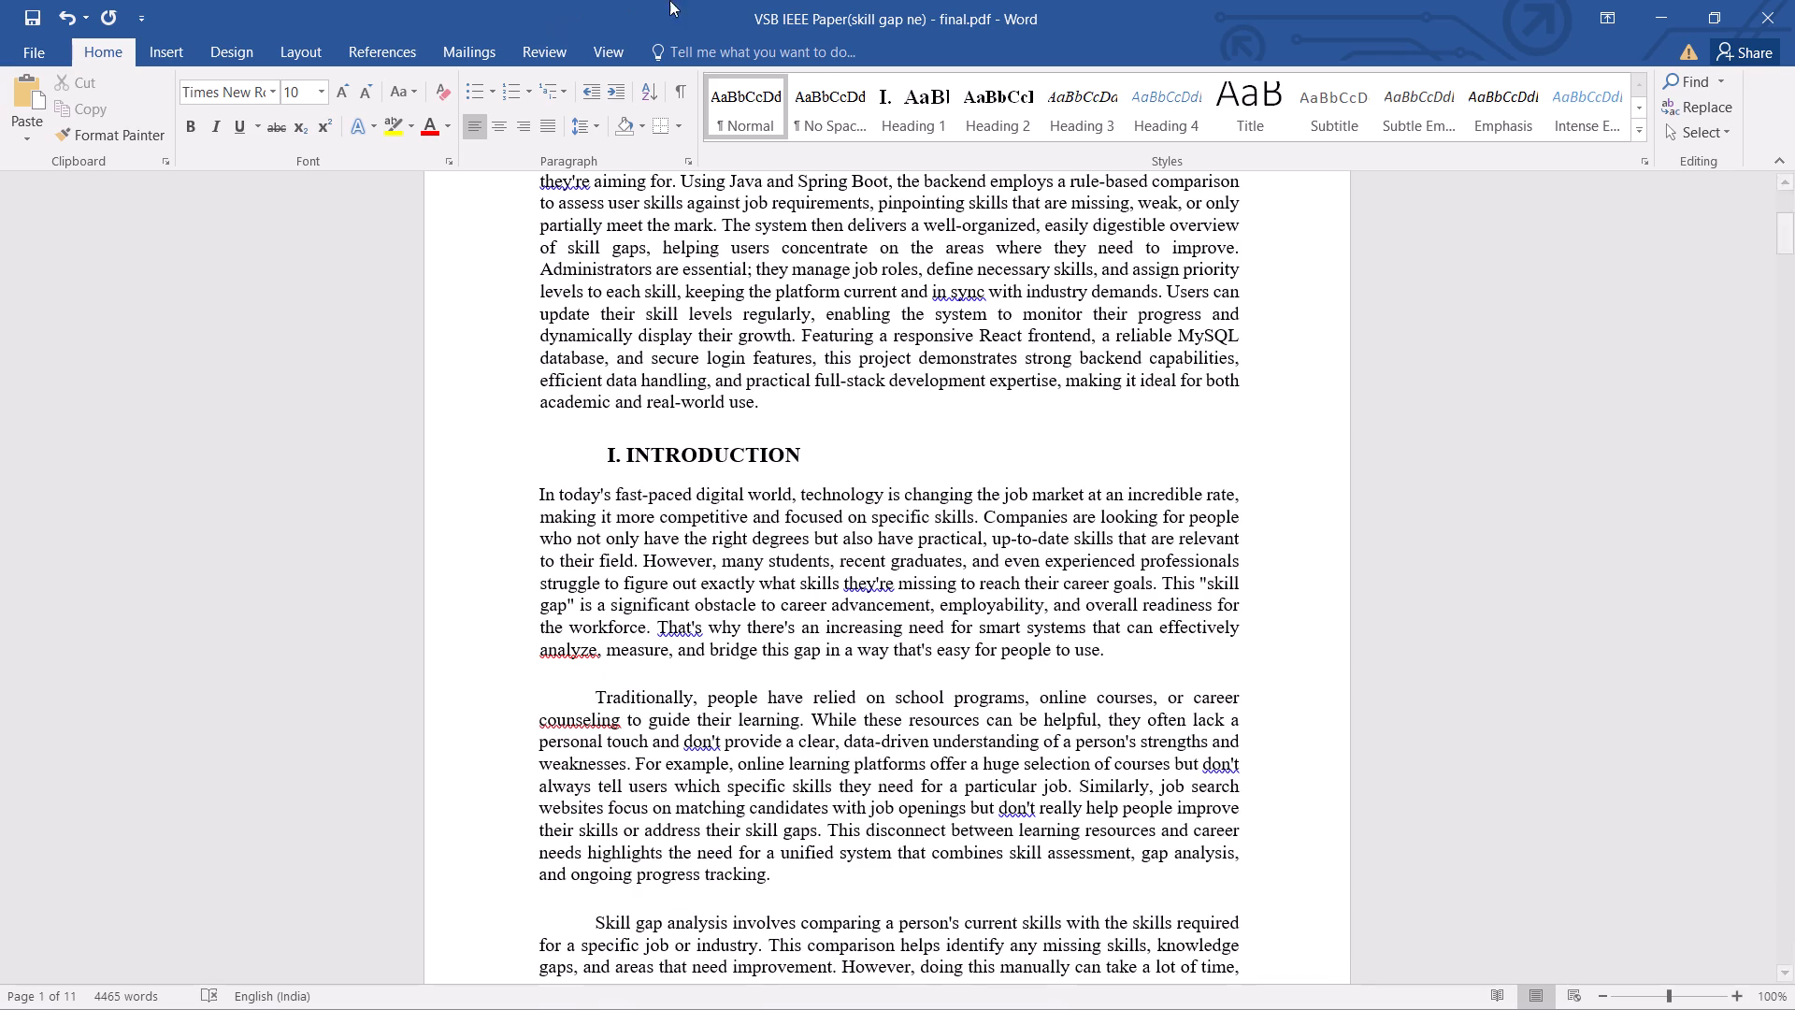
{"action": "left_click", "coordinate": [589, 689]}
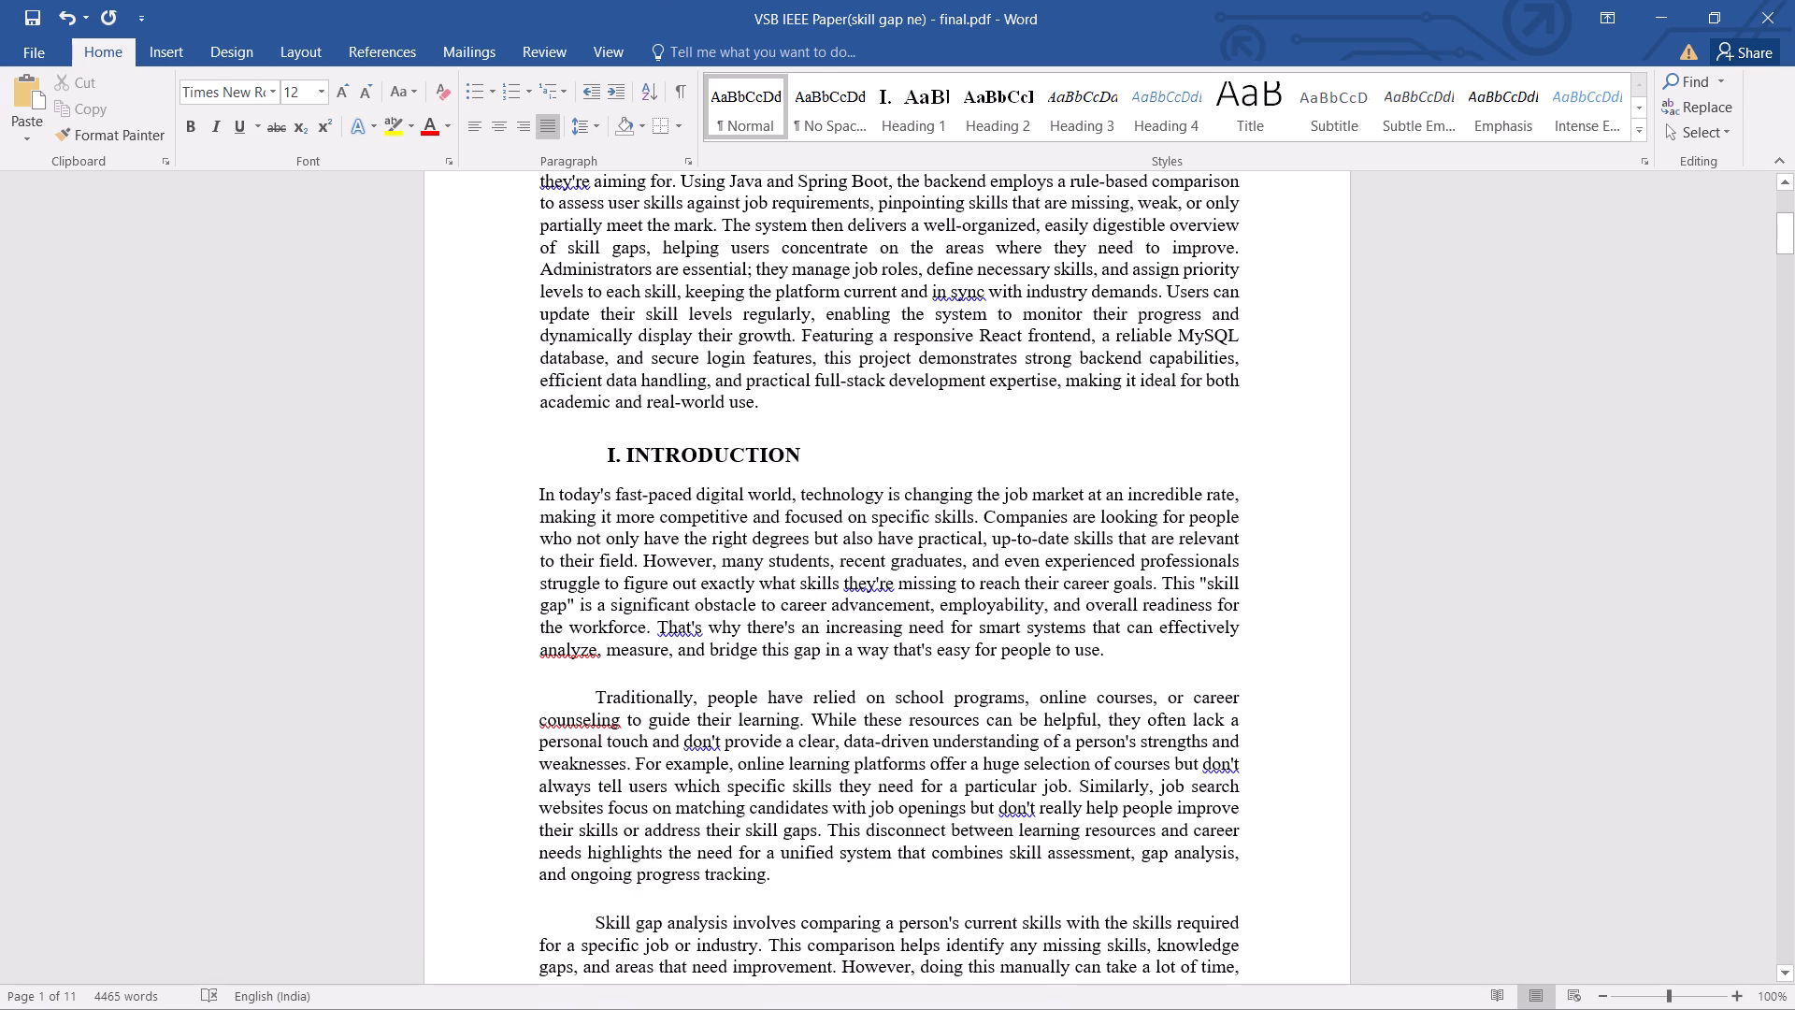
{"action": "key", "text": "BackSpace"}
{"action": "key", "text": "Down"}
{"action": "key", "text": "Down"}
{"action": "key", "text": "Down"}
{"action": "key", "text": "Down"}
{"action": "key", "text": "Down"}
{"action": "key", "text": "Down"}
{"action": "key", "text": "Down"}
{"action": "key", "text": "Down"}
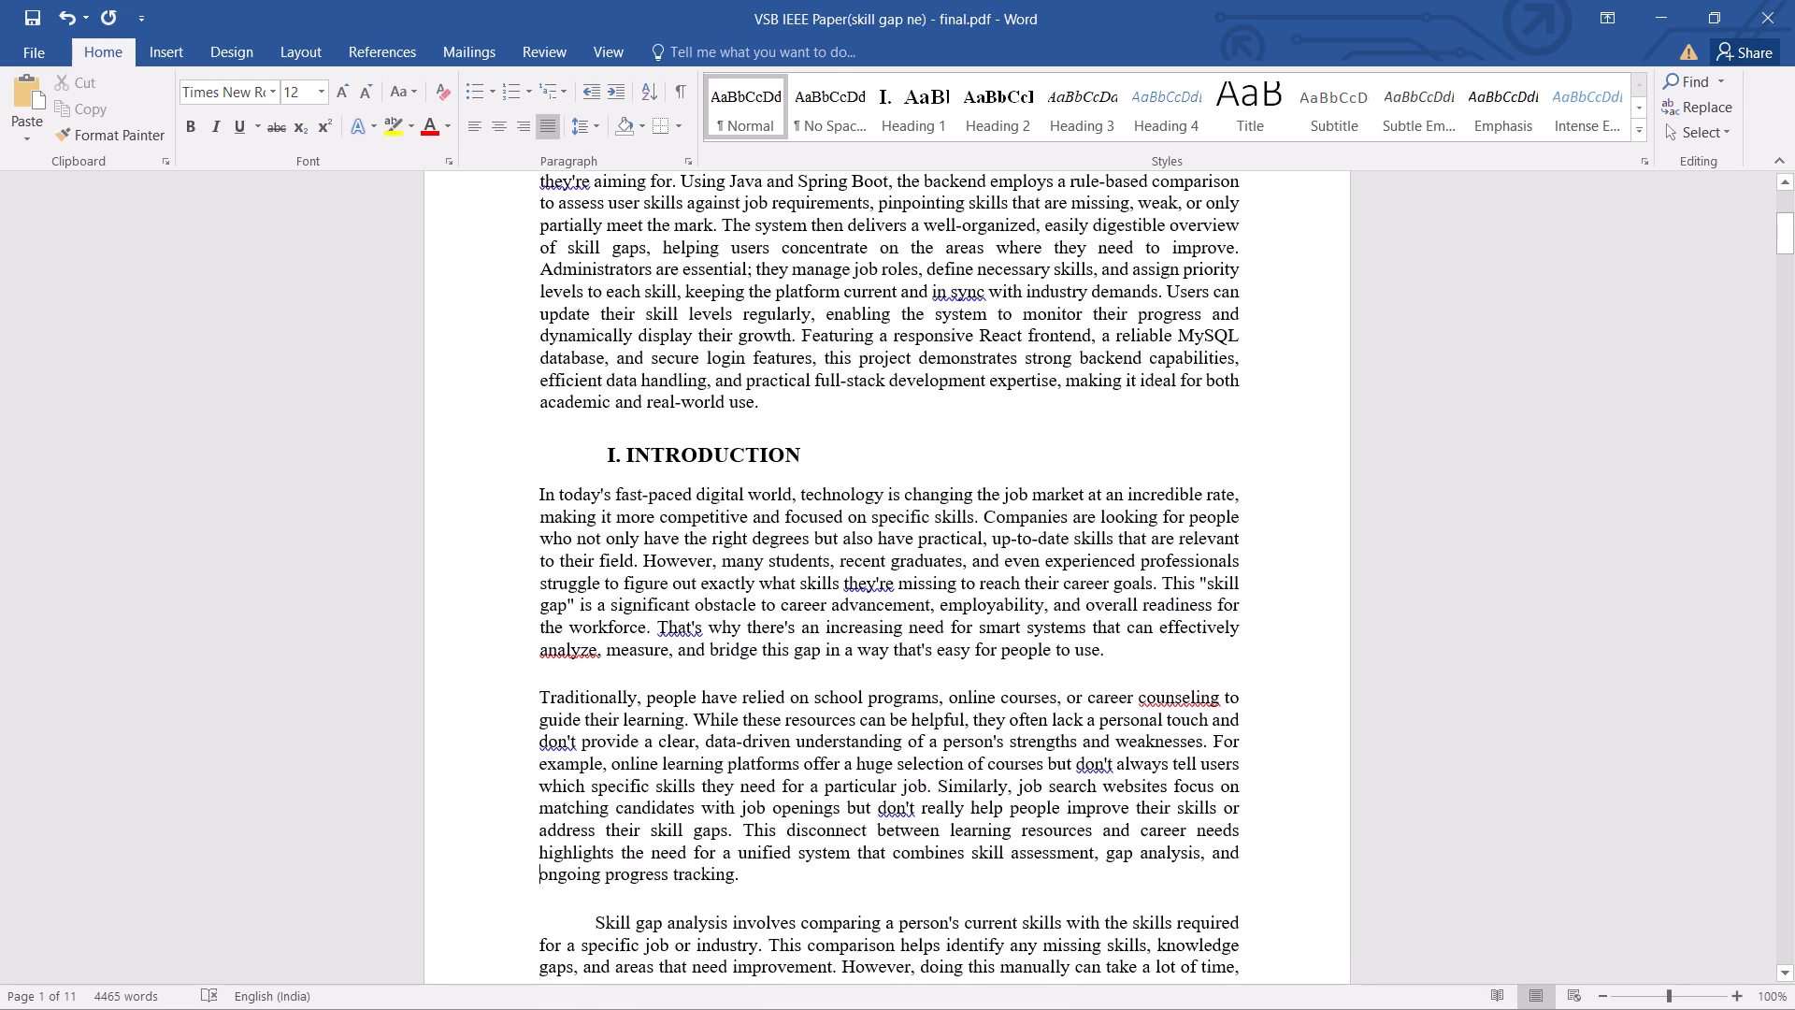
{"action": "key", "text": "Down"}
{"action": "key", "text": "Down"}
{"action": "key", "text": "BackSpace"}
Remove the first-line indents of the Introduction paragraphs beginning "Besides identifying skill gaps" and "The proposed".
{"action": "scroll", "coordinate": [589, 689], "scroll_direction": "down", "scroll_amount": 2}
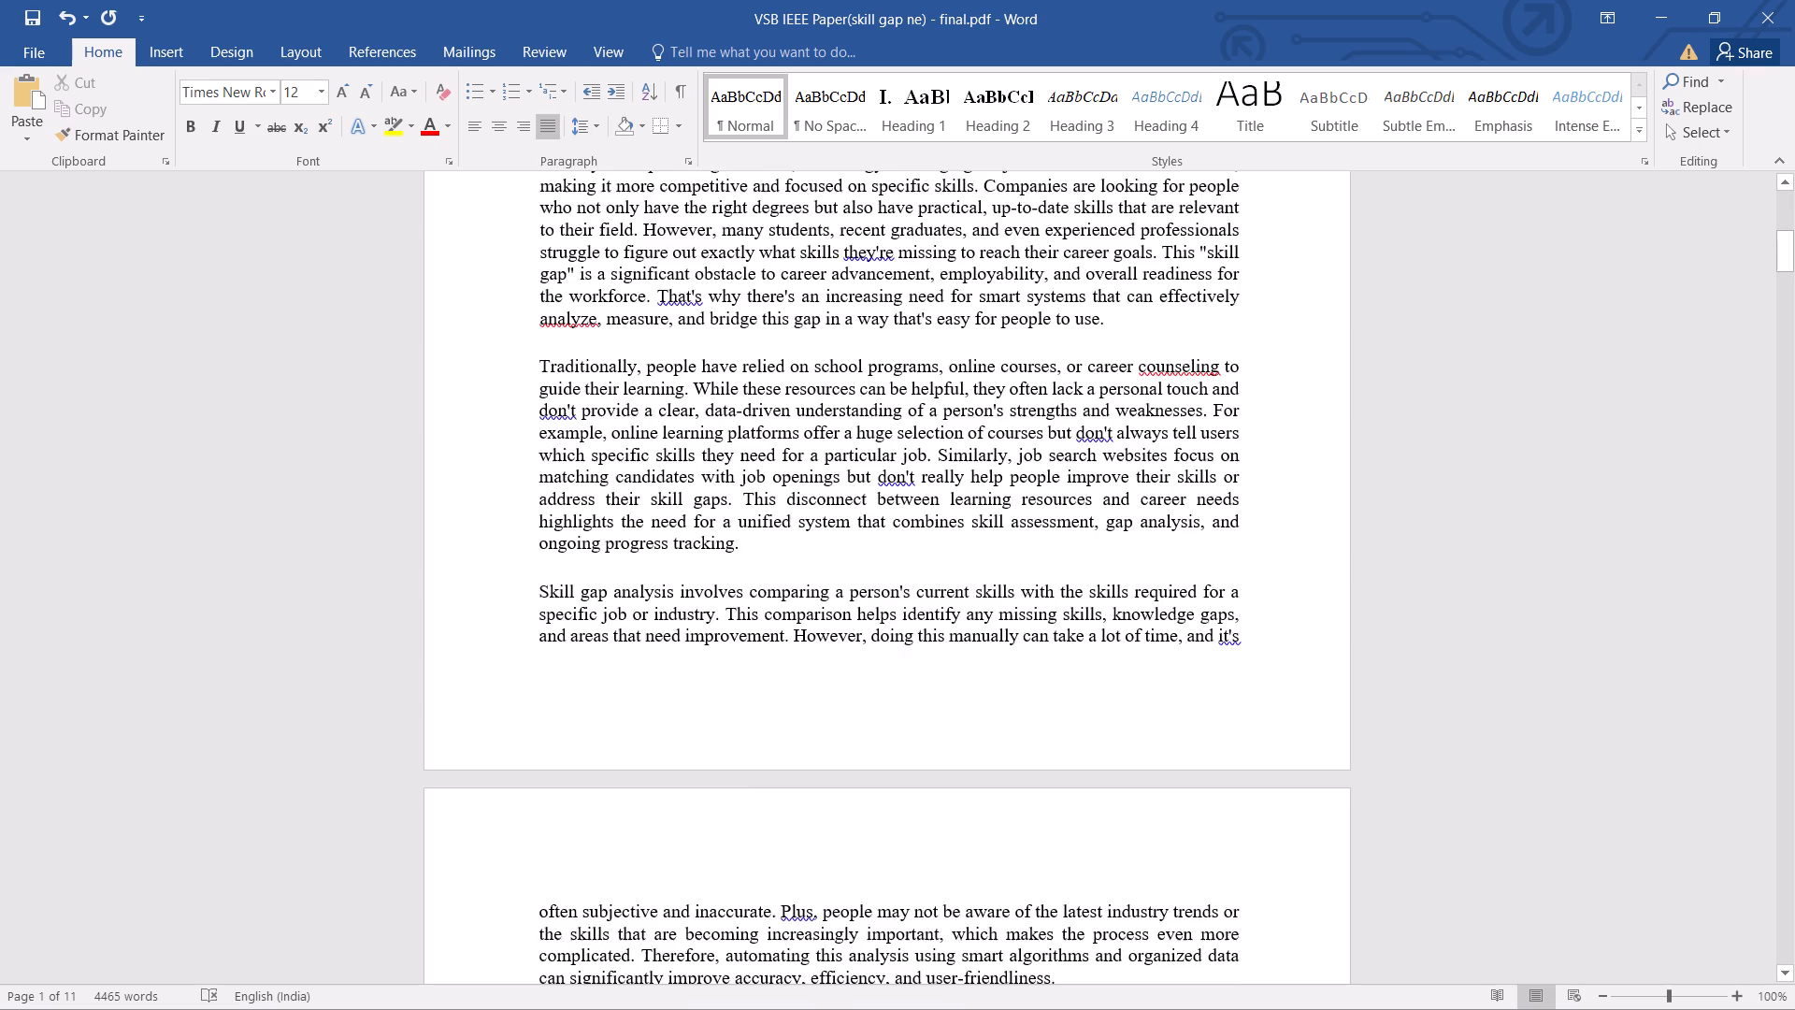
{"action": "scroll", "coordinate": [589, 689], "scroll_direction": "down", "scroll_amount": 1}
{"action": "left_click", "coordinate": [591, 853]}
{"action": "key", "text": "Down"}
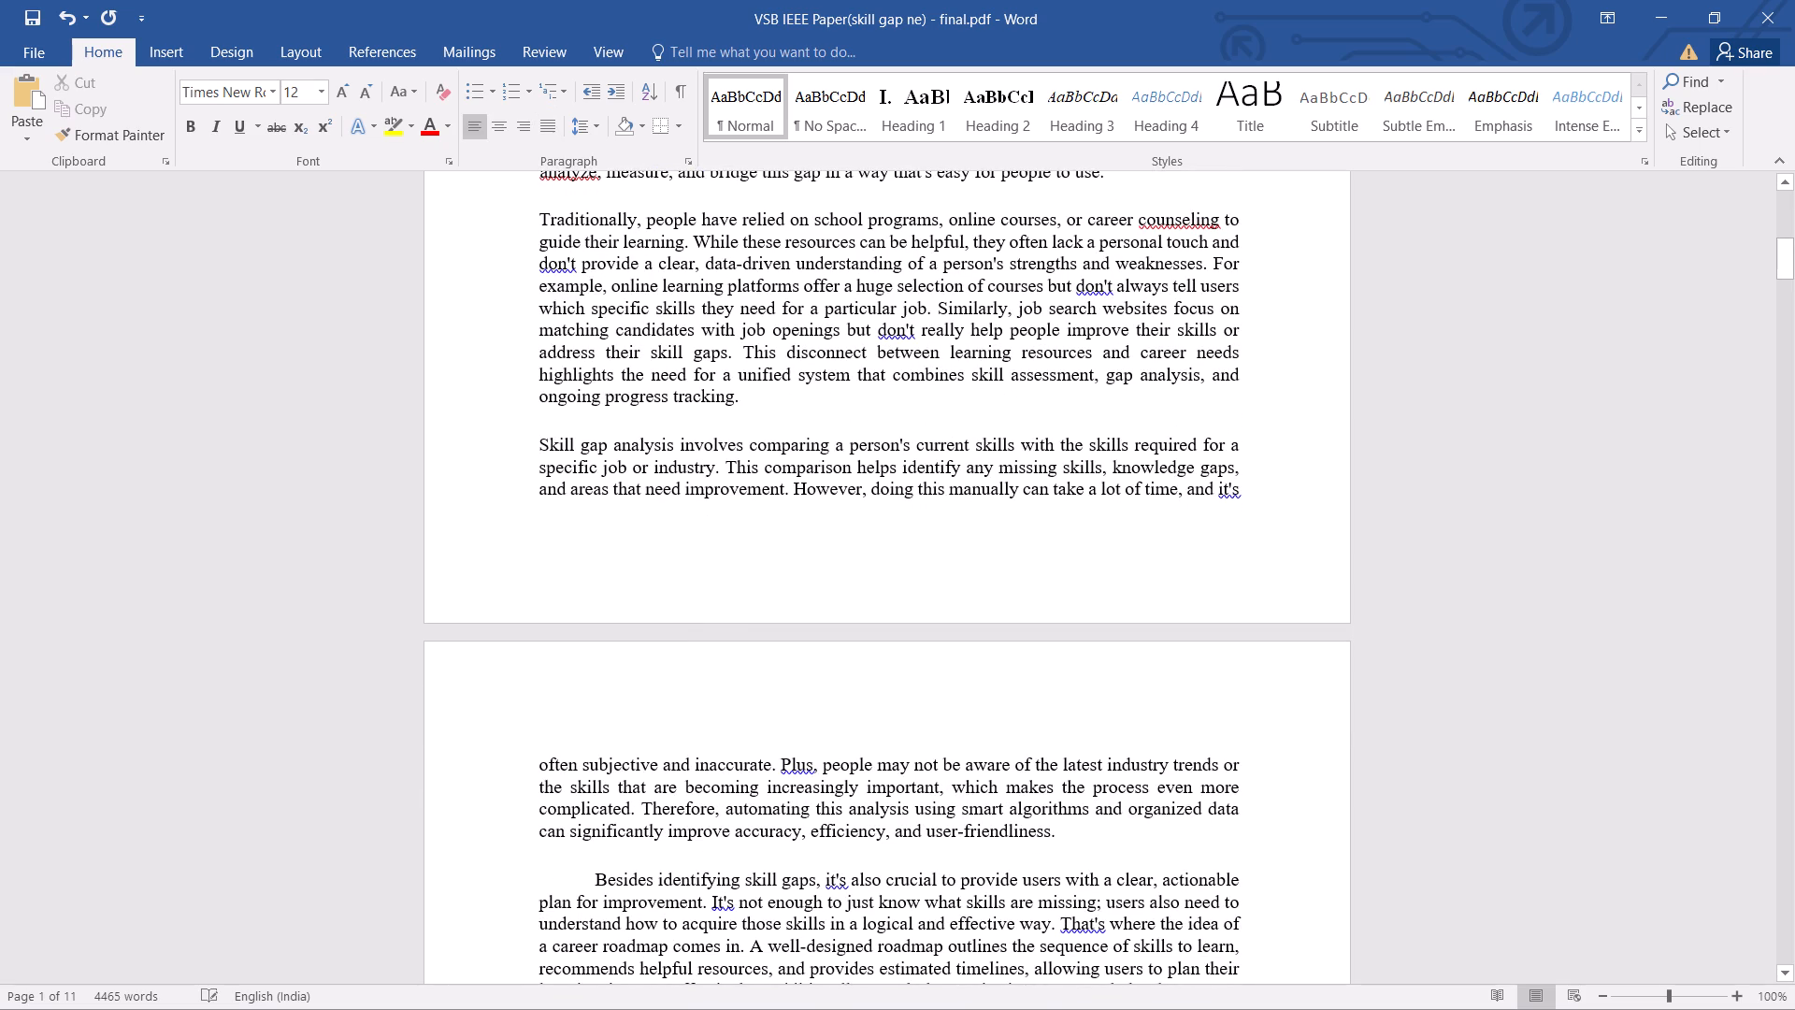
{"action": "key", "text": "BackSpace"}
{"action": "key", "text": "Down"}
{"action": "key", "text": "Down"}
{"action": "key", "text": "Down"}
{"action": "key", "text": "Down"}
{"action": "key", "text": "Down"}
{"action": "key", "text": "Down"}
{"action": "key", "text": "Down"}
{"action": "key", "text": "Down"}
{"action": "key", "text": "Down"}
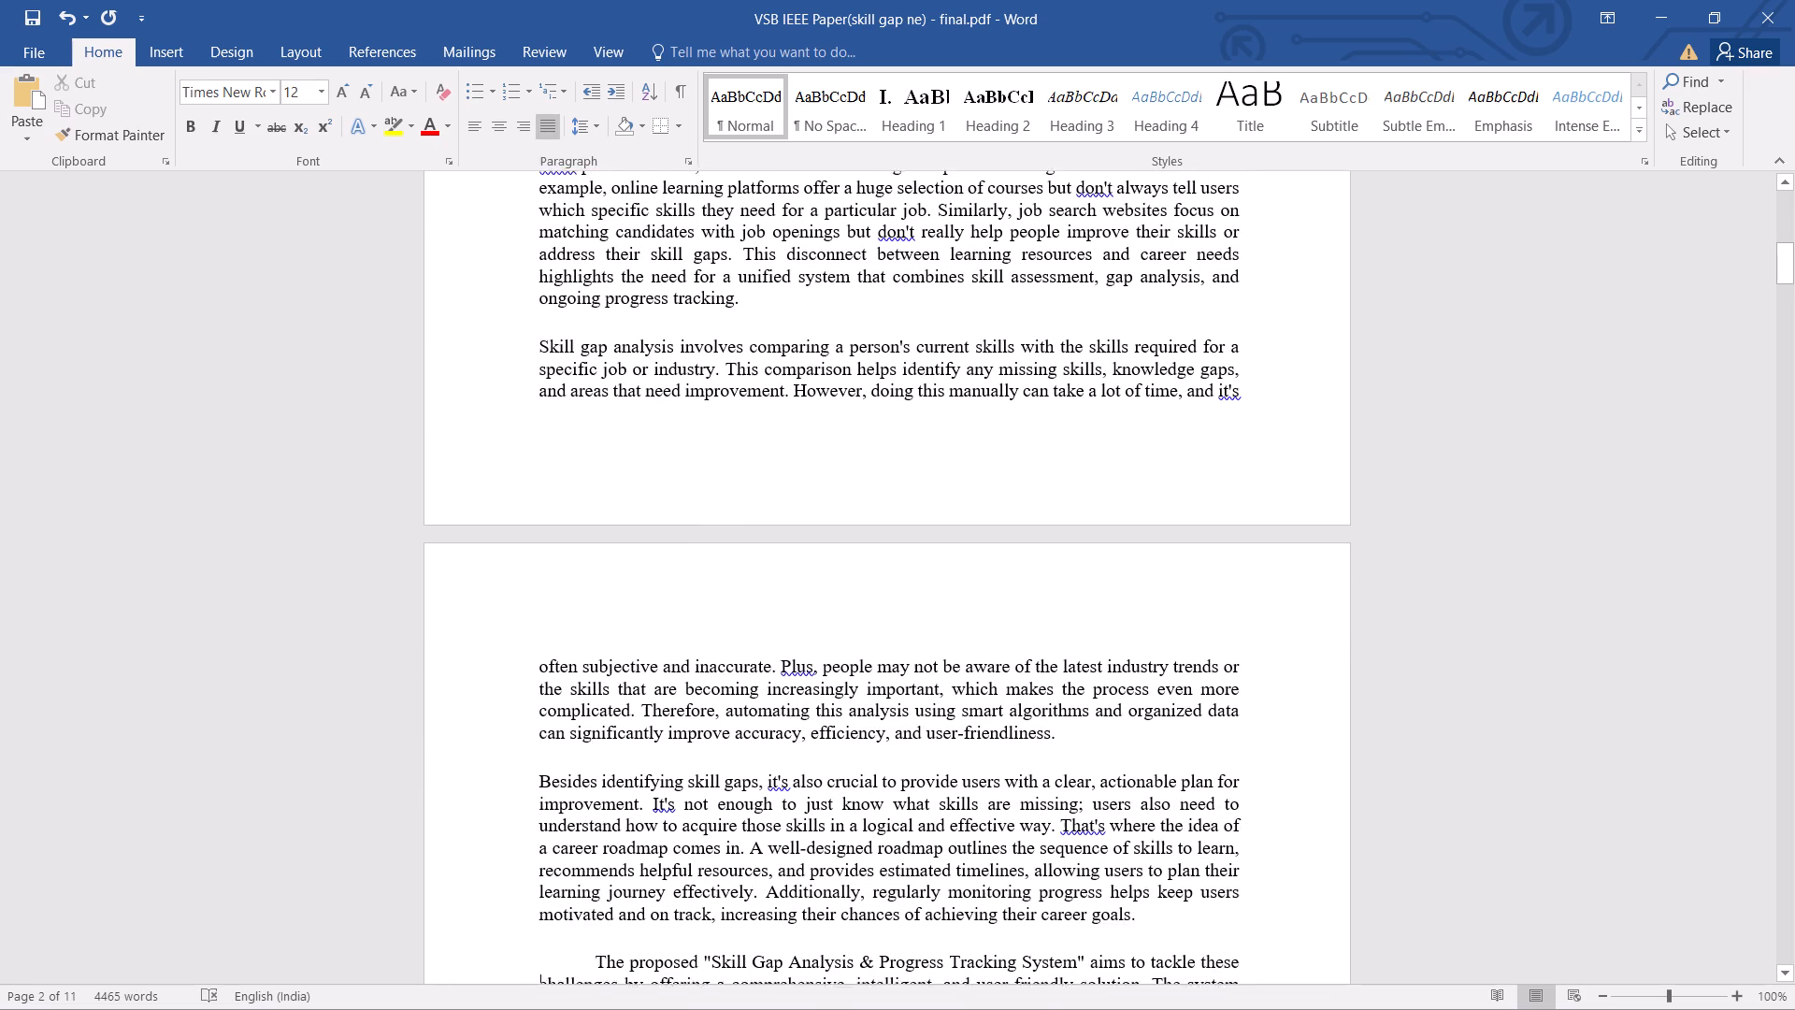
{"action": "key", "text": "Up"}
{"action": "key", "text": "BackSpace"}
Remove the first-line indents of the Introduction paragraphs beginning "personalized roadmap" and "One of the main benefits".
{"action": "scroll", "coordinate": [591, 853], "scroll_direction": "down", "scroll_amount": 1}
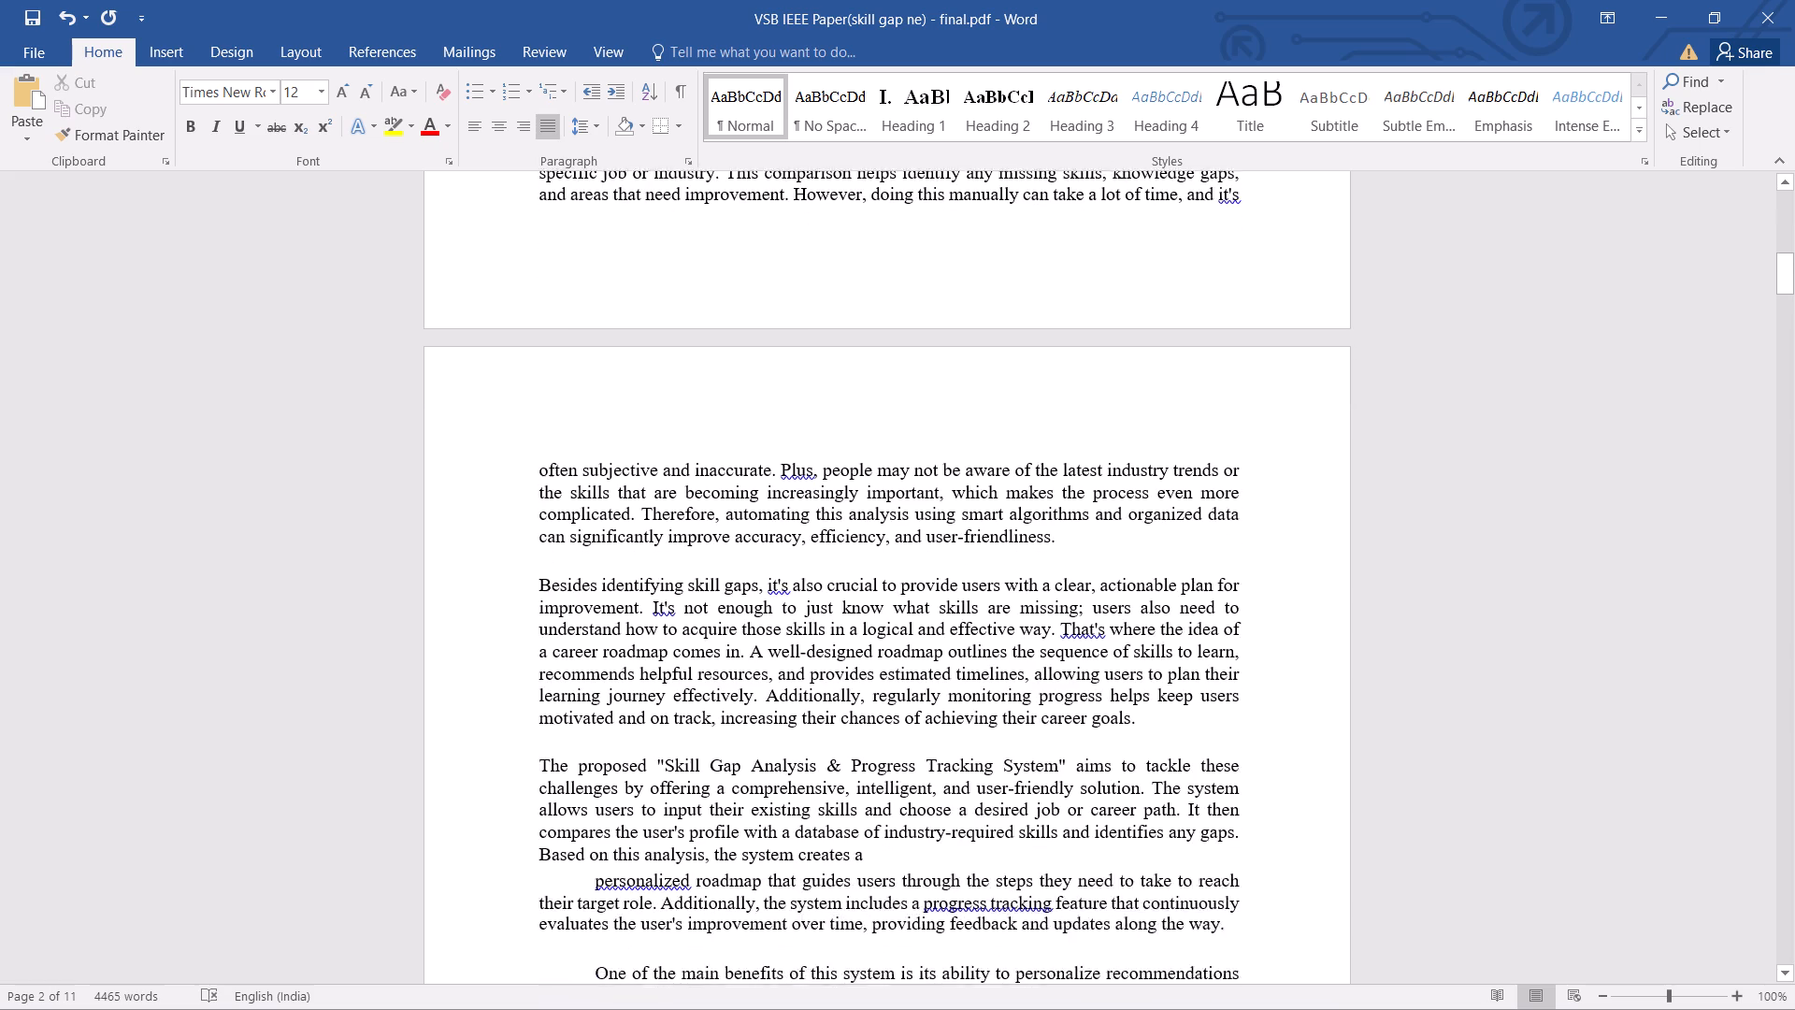
{"action": "scroll", "coordinate": [591, 853], "scroll_direction": "down", "scroll_amount": 1}
{"action": "key", "text": "Down"}
{"action": "key", "text": "Down"}
{"action": "key", "text": "Down"}
{"action": "key", "text": "Down"}
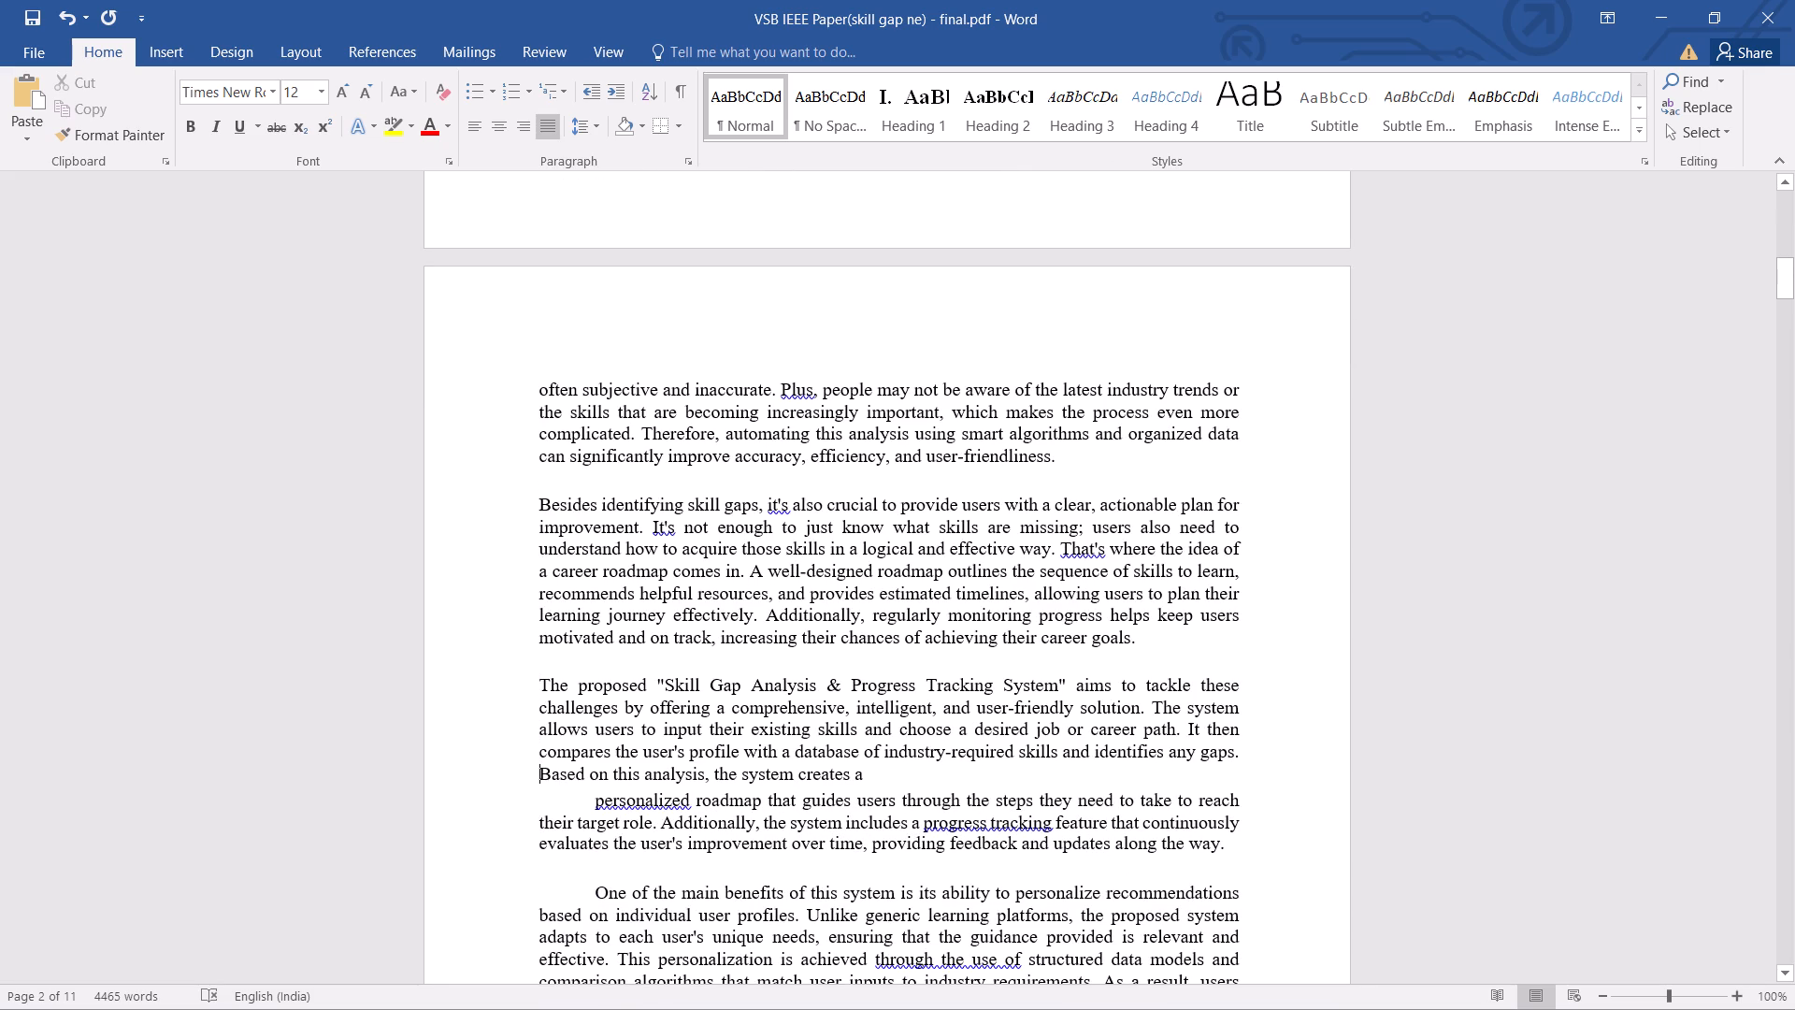
{"action": "key", "text": "Down"}
{"action": "key", "text": "BackSpace"}
{"action": "key", "text": "Down"}
{"action": "key", "text": "Down"}
{"action": "key", "text": "Down"}
{"action": "key", "text": "Down"}
{"action": "key", "text": "Down"}
{"action": "key", "text": "Down"}
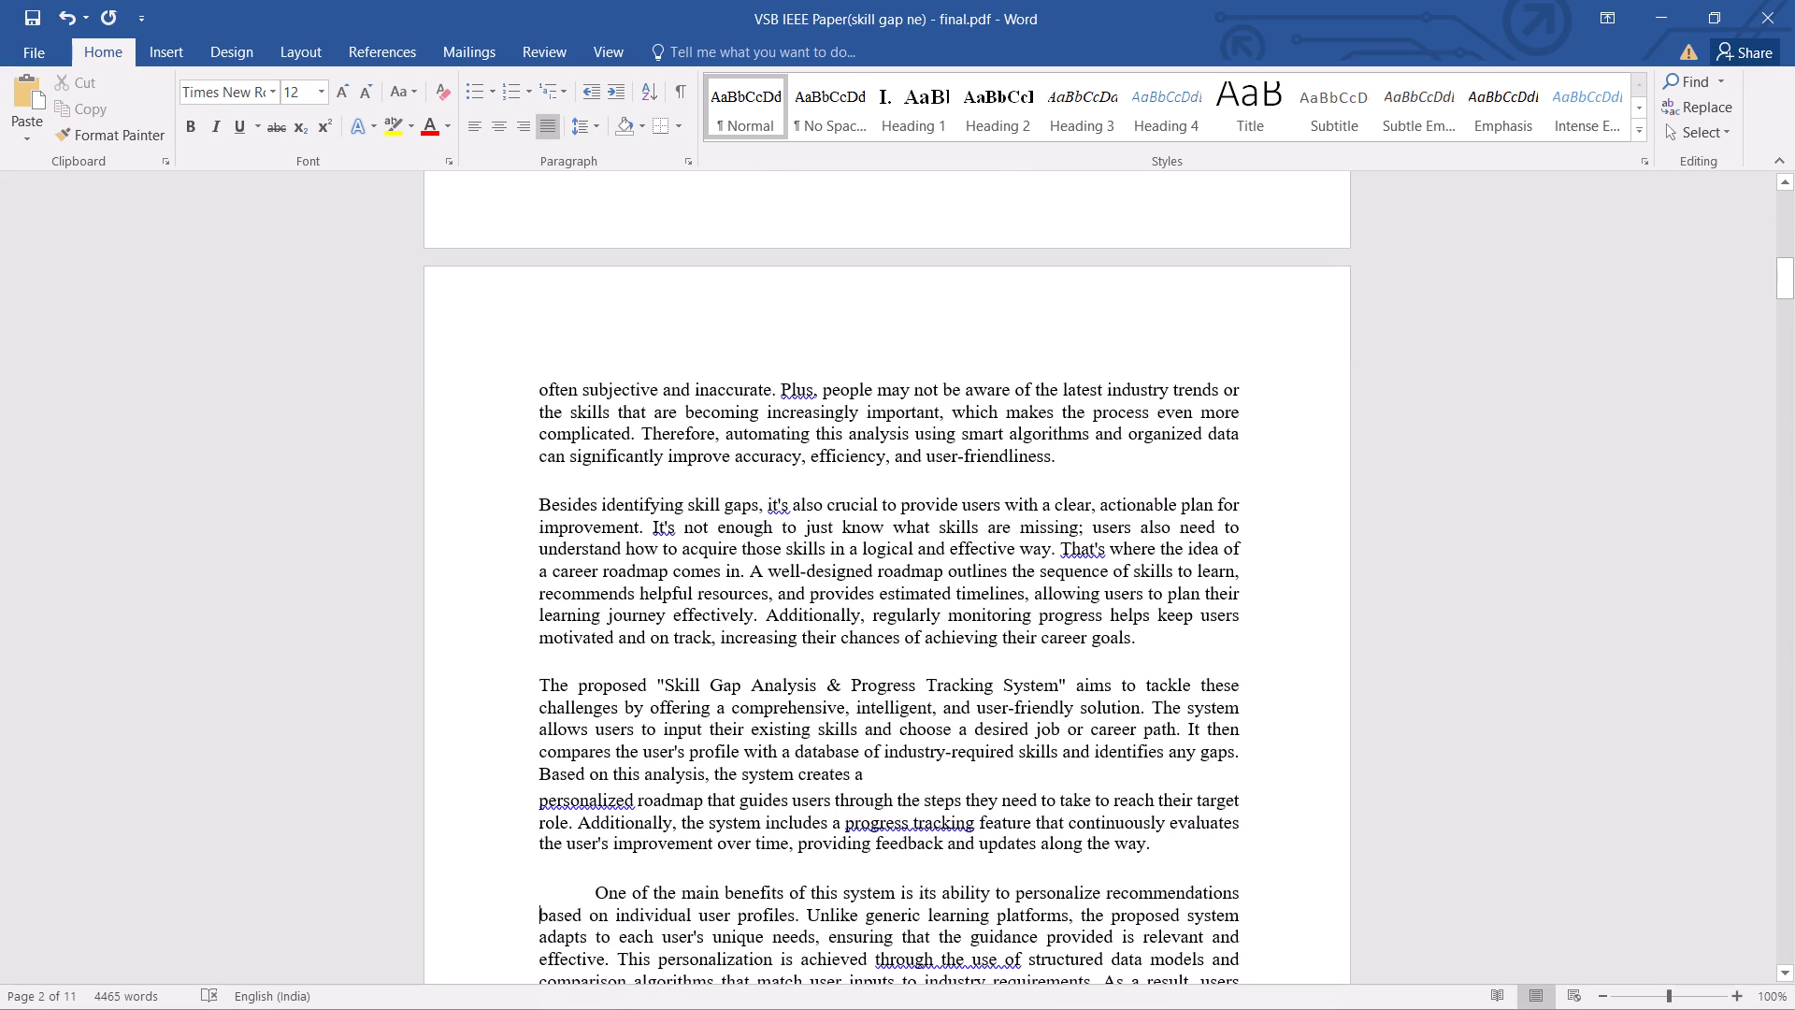
{"action": "key", "text": "Up"}
{"action": "key", "text": "Up"}
{"action": "key", "text": "BackSpace"}
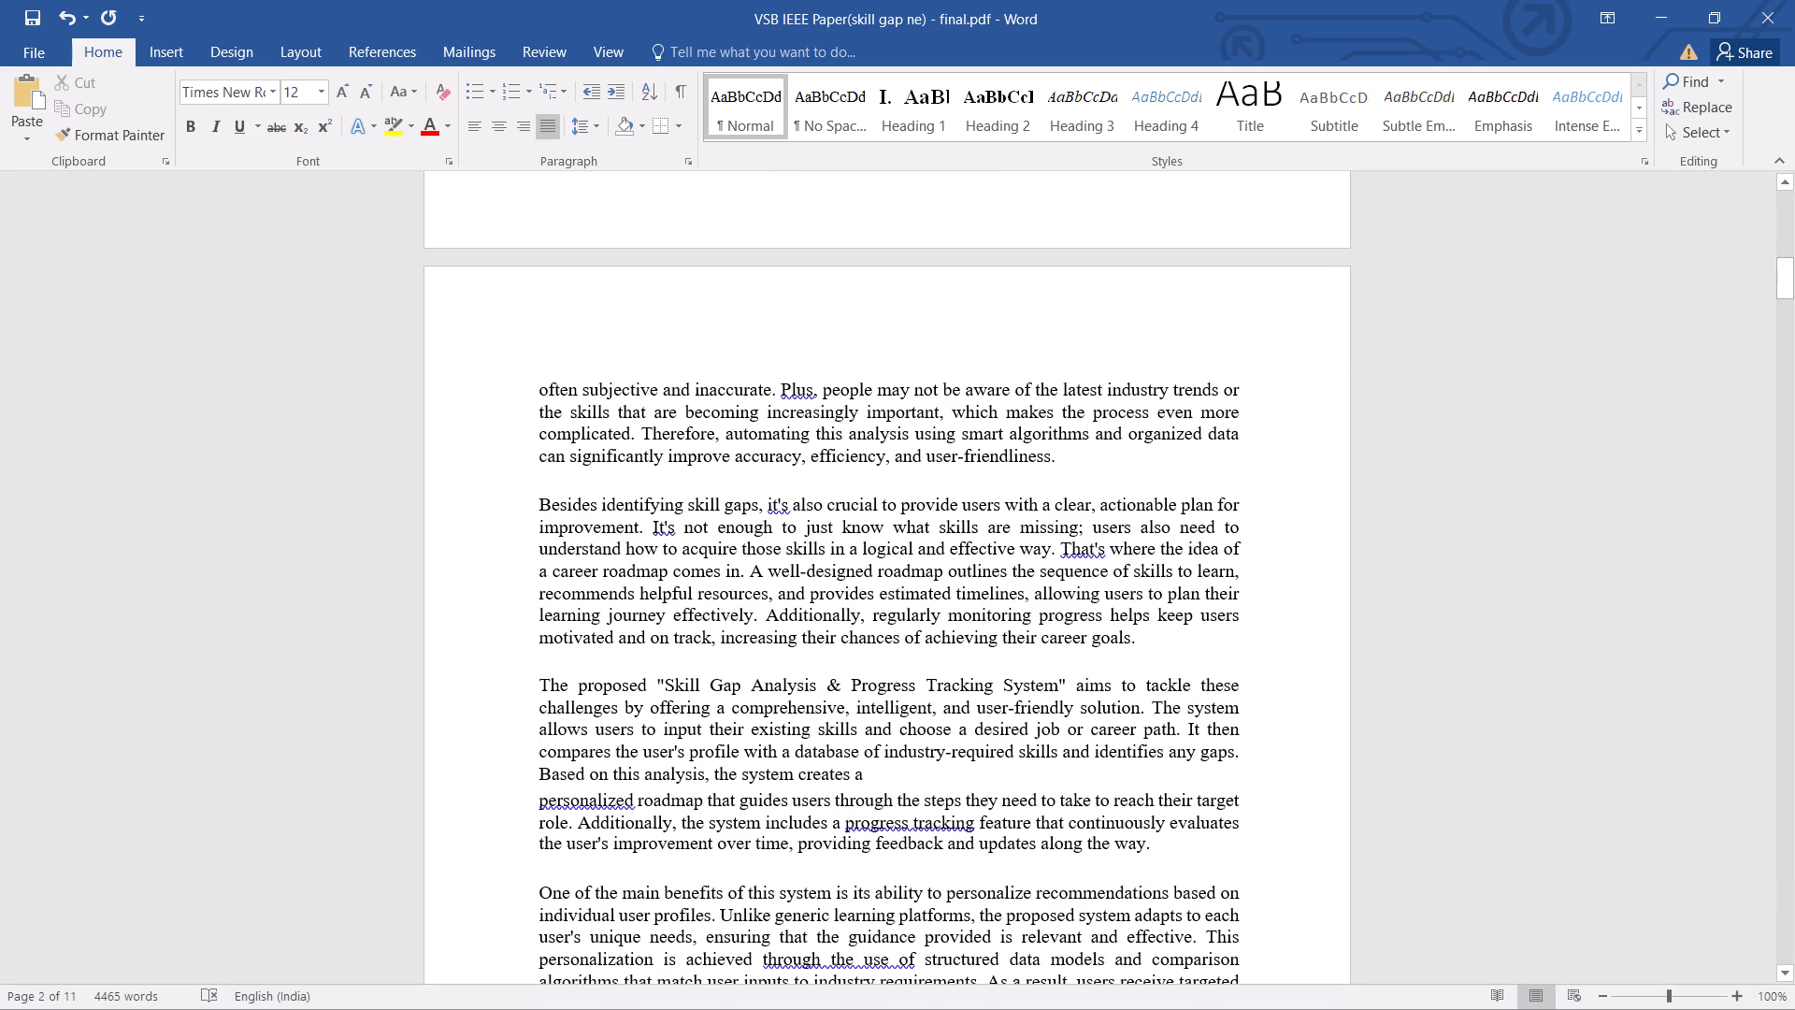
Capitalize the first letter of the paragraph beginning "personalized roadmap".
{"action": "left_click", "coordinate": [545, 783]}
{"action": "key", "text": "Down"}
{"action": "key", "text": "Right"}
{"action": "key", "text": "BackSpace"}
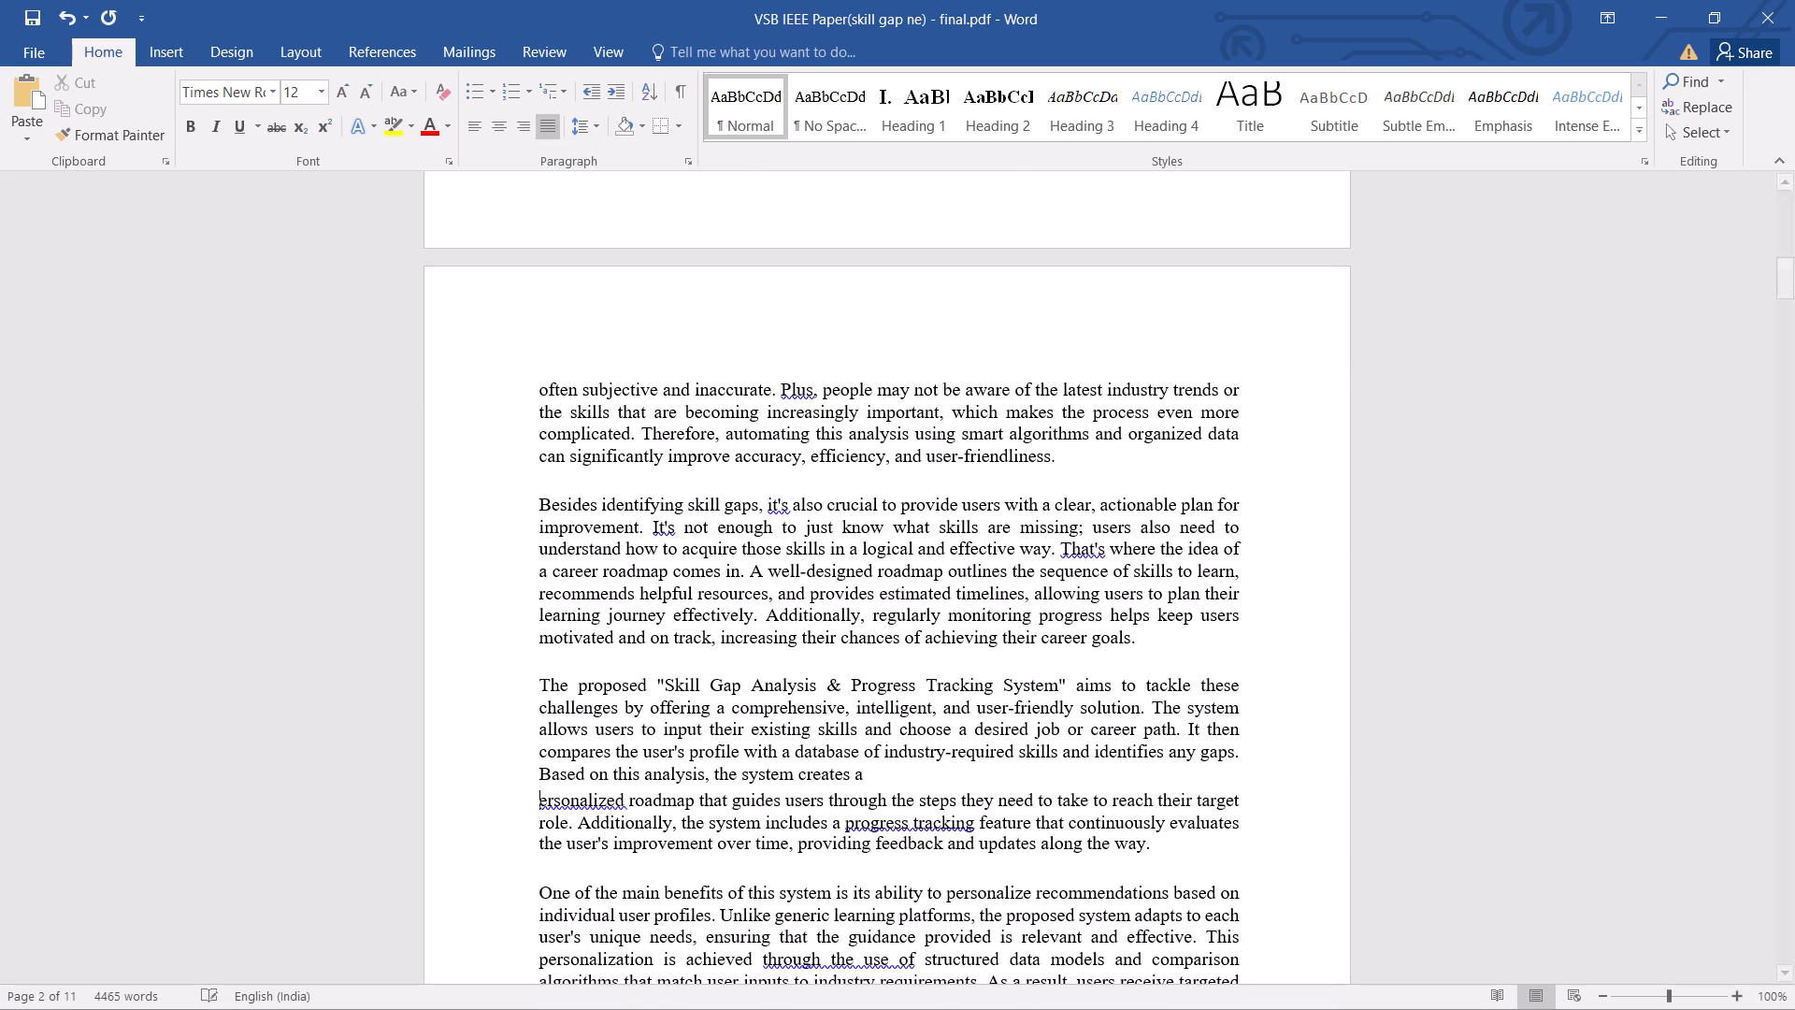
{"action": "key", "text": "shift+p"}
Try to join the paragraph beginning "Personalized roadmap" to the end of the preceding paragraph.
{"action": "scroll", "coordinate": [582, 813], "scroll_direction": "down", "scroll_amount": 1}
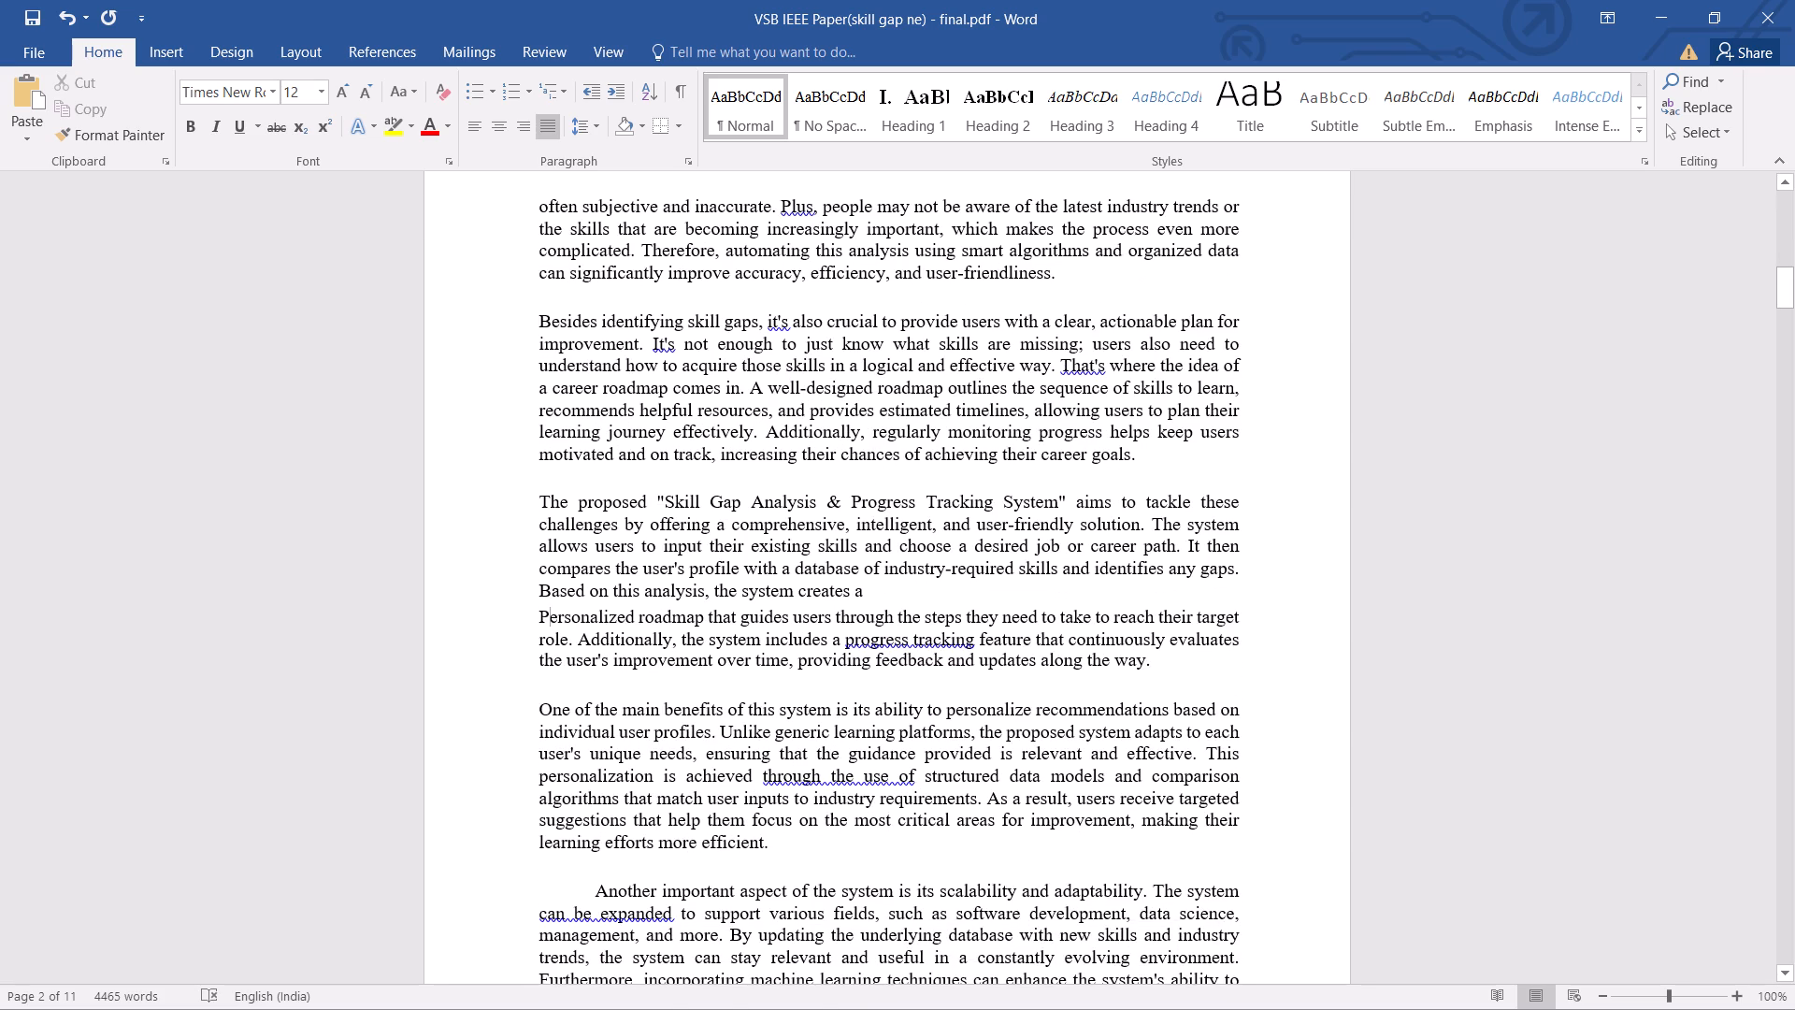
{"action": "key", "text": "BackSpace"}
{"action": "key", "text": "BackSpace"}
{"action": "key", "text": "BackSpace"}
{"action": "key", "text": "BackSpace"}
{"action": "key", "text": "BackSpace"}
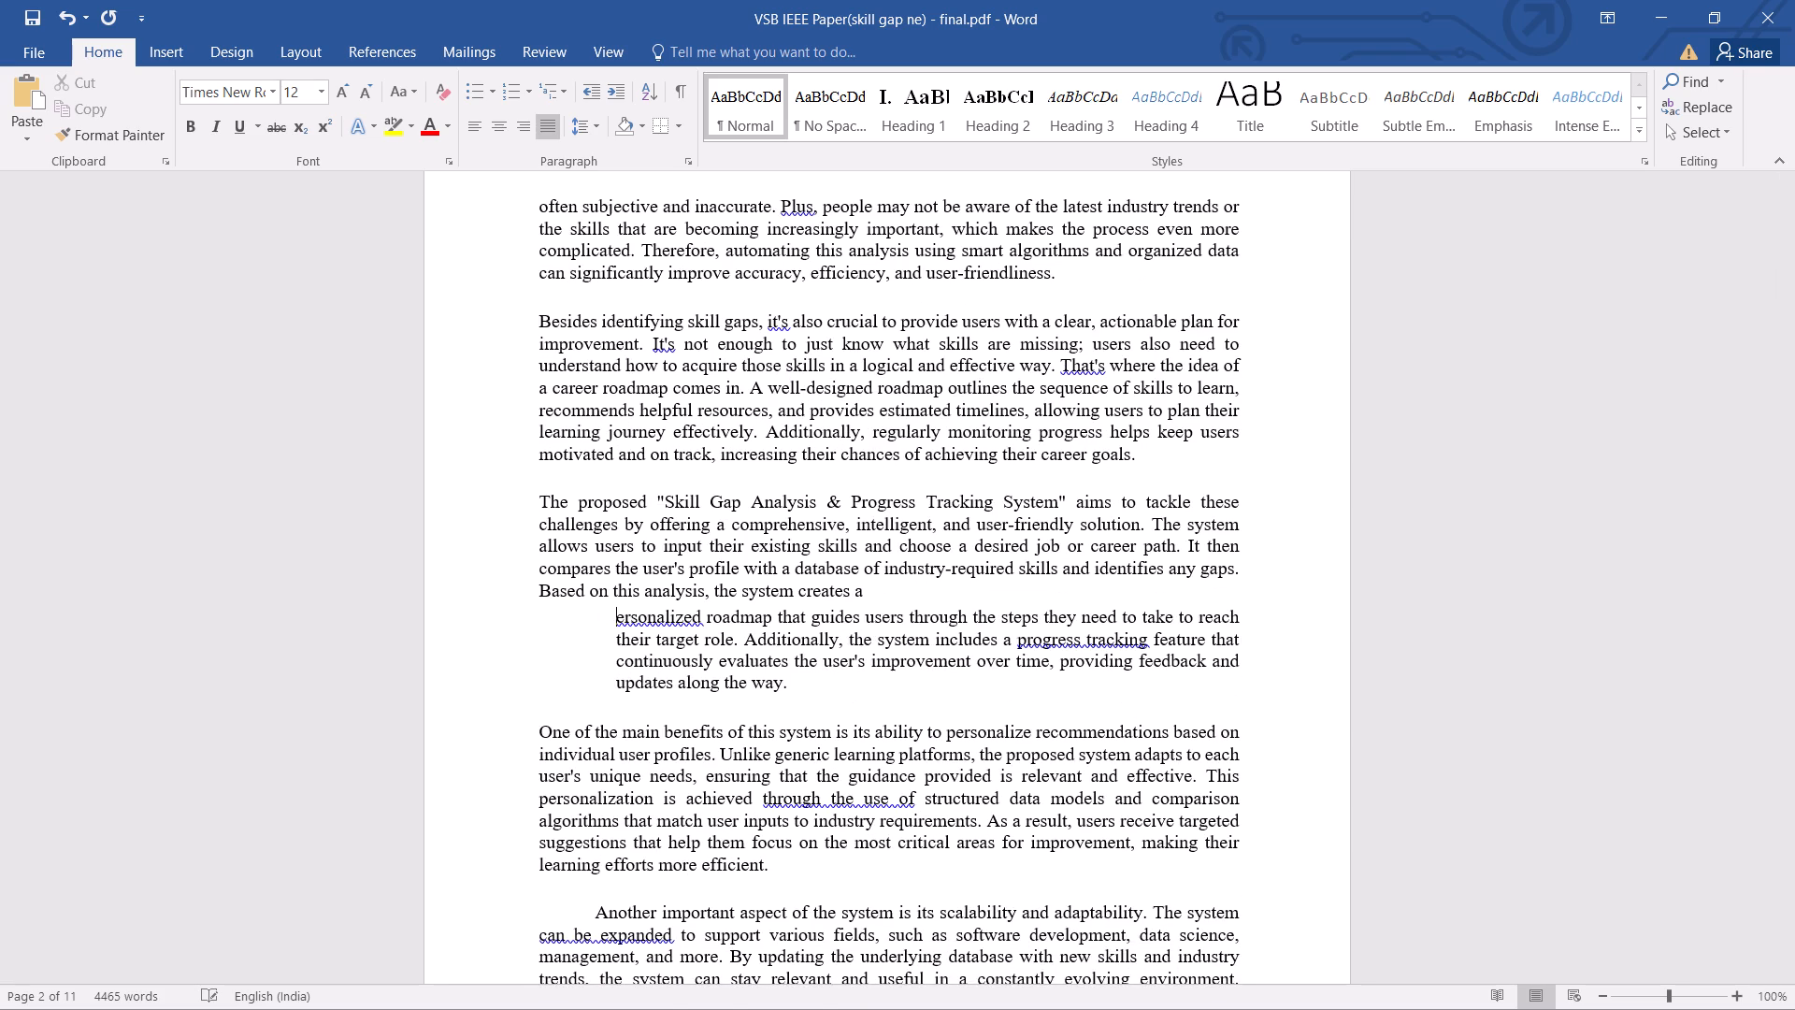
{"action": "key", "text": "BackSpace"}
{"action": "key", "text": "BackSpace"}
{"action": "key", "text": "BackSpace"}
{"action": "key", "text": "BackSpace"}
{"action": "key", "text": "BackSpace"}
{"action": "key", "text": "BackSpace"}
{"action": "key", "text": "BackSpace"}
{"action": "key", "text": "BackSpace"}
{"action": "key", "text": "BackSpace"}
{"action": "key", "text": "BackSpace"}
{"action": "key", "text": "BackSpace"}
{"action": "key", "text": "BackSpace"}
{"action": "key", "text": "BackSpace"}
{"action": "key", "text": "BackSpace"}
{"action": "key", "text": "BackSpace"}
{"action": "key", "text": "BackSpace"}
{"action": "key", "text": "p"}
Undo the edits to the paragraph beginning "Personalized roadmap", including the capitalization of its first letter.
{"action": "key", "text": "ctrl+z"}
{"action": "key", "text": "ctrl+z"}
{"action": "key", "text": "ctrl+z"}
{"action": "key", "text": "ctrl+z"}
{"action": "key", "text": "ctrl+z"}
{"action": "key", "text": "ctrl+z"}
{"action": "key", "text": "ctrl+z"}
{"action": "key", "text": "ctrl+z"}
{"action": "key", "text": "ctrl+z"}
{"action": "key", "text": "ctrl+z"}
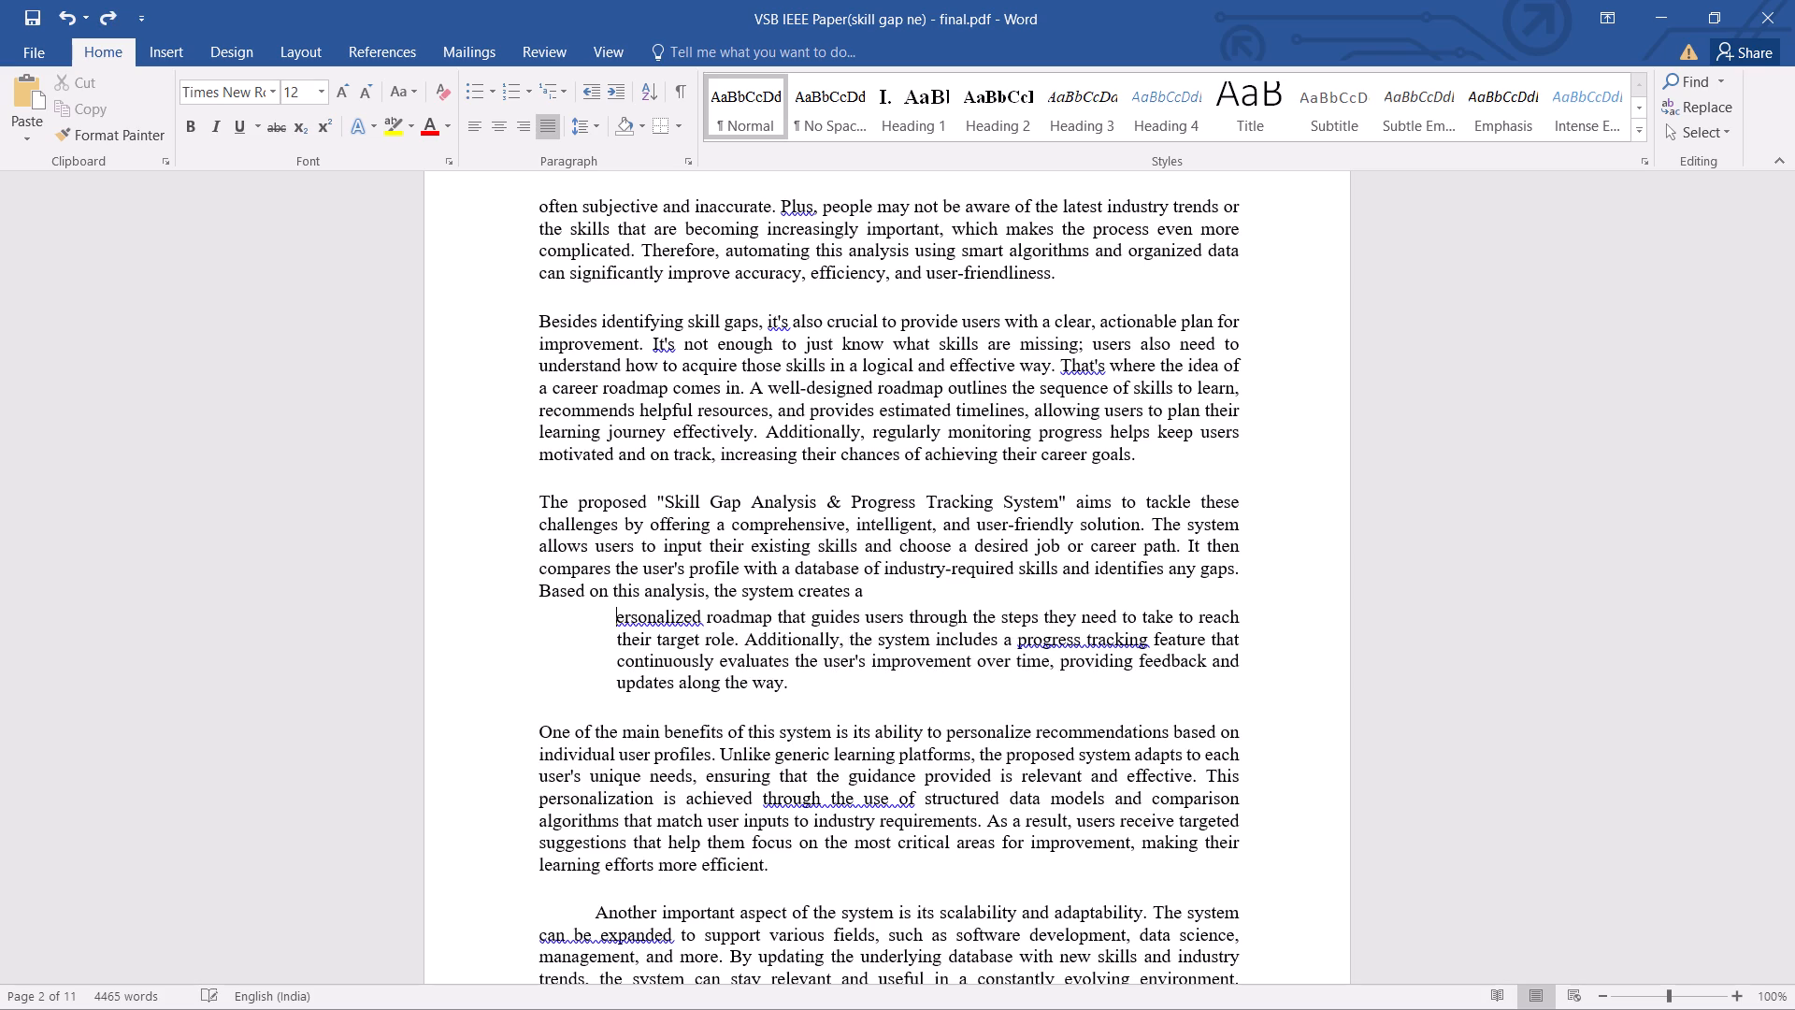
{"action": "key", "text": "ctrl+z"}
{"action": "key", "text": "ctrl+z"}
{"action": "key", "text": "ctrl+z"}
{"action": "key", "text": "ctrl+z"}
{"action": "key", "text": "ctrl+z"}
{"action": "key", "text": "ctrl+z"}
{"action": "key", "text": "ctrl+z"}
{"action": "key", "text": "ctrl+z"}
{"action": "key", "text": "ctrl+z"}
{"action": "key", "text": "ctrl+z"}
{"action": "key", "text": "ctrl+z"}
{"action": "key", "text": "ctrl+z"}
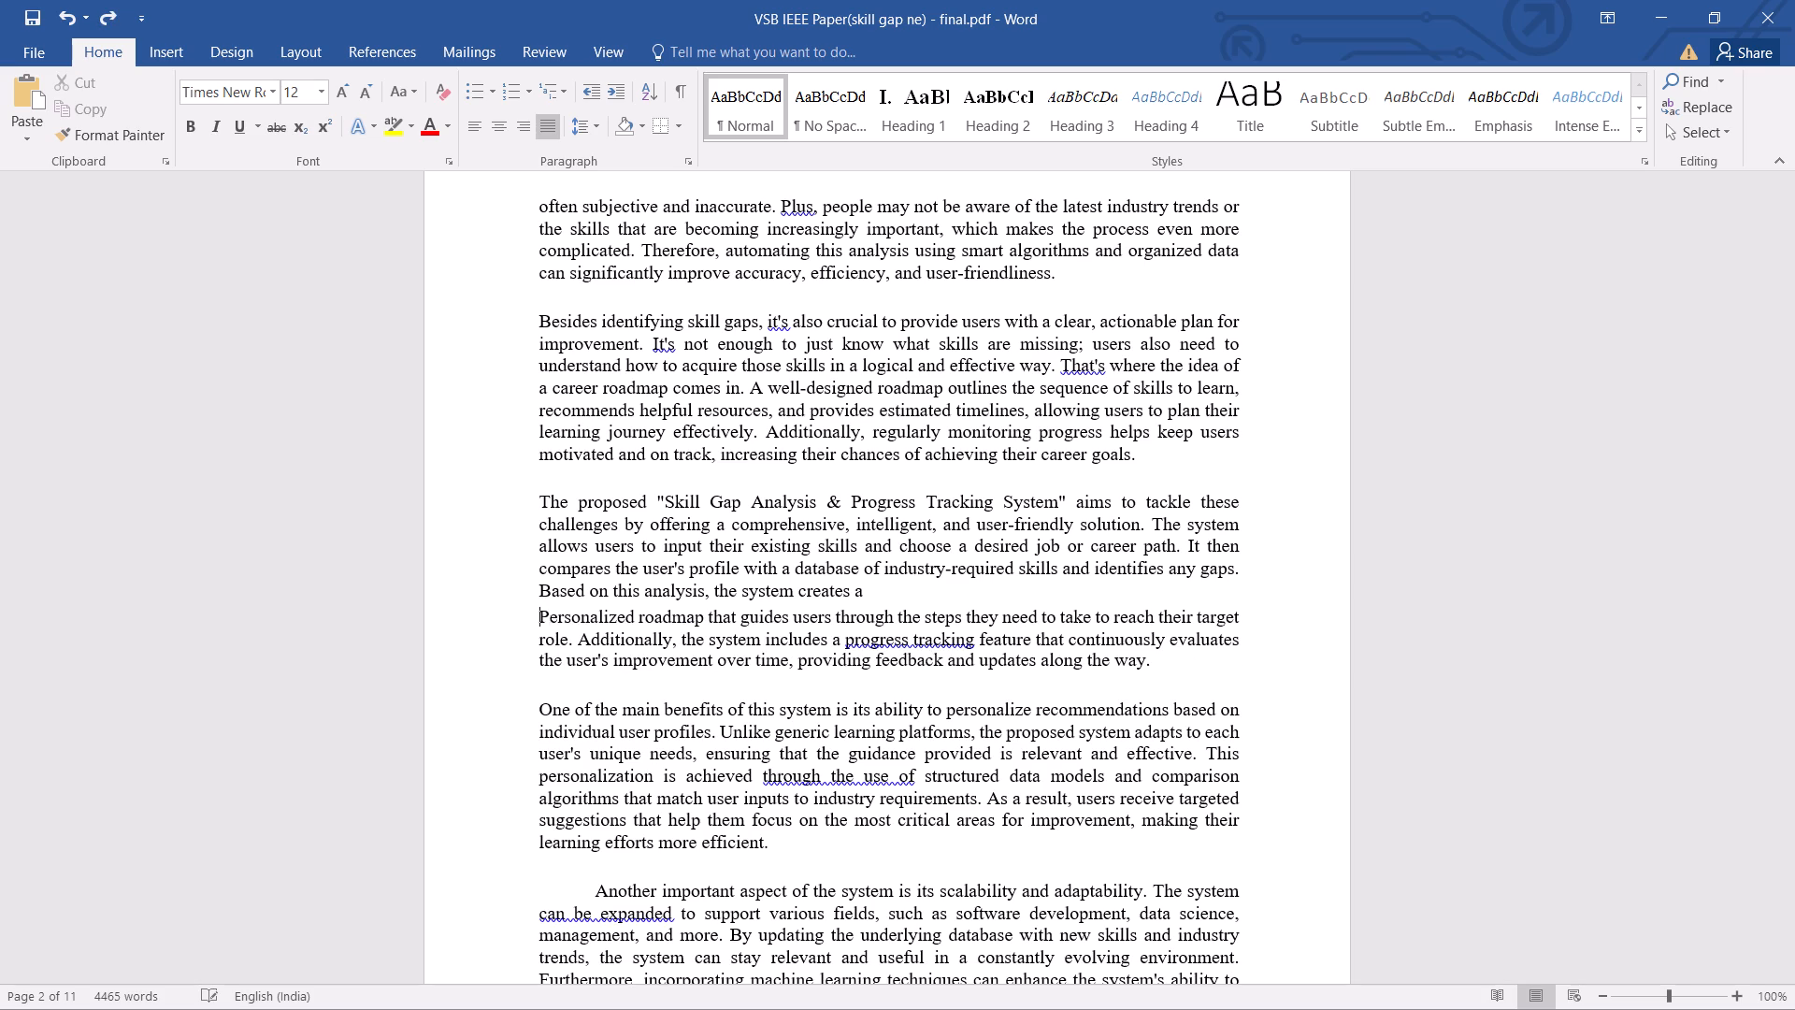
{"action": "key", "text": "ctrl+z"}
{"action": "key", "text": "ctrl+z"}
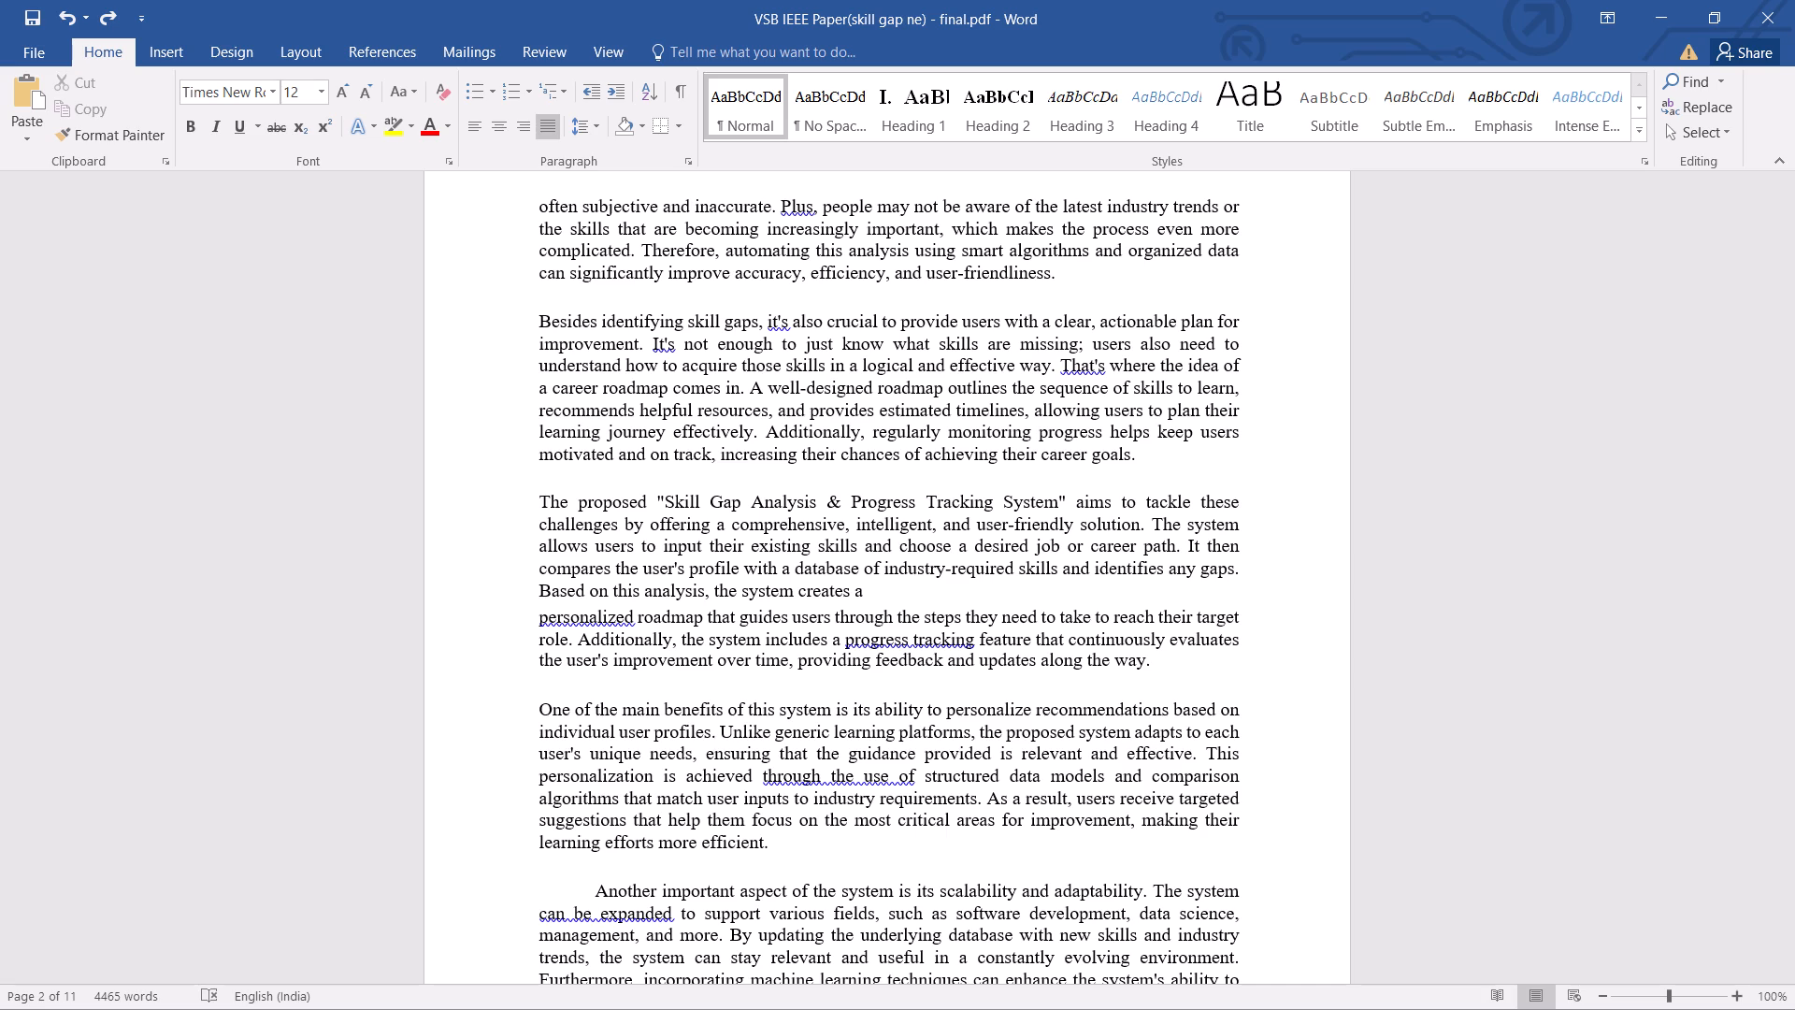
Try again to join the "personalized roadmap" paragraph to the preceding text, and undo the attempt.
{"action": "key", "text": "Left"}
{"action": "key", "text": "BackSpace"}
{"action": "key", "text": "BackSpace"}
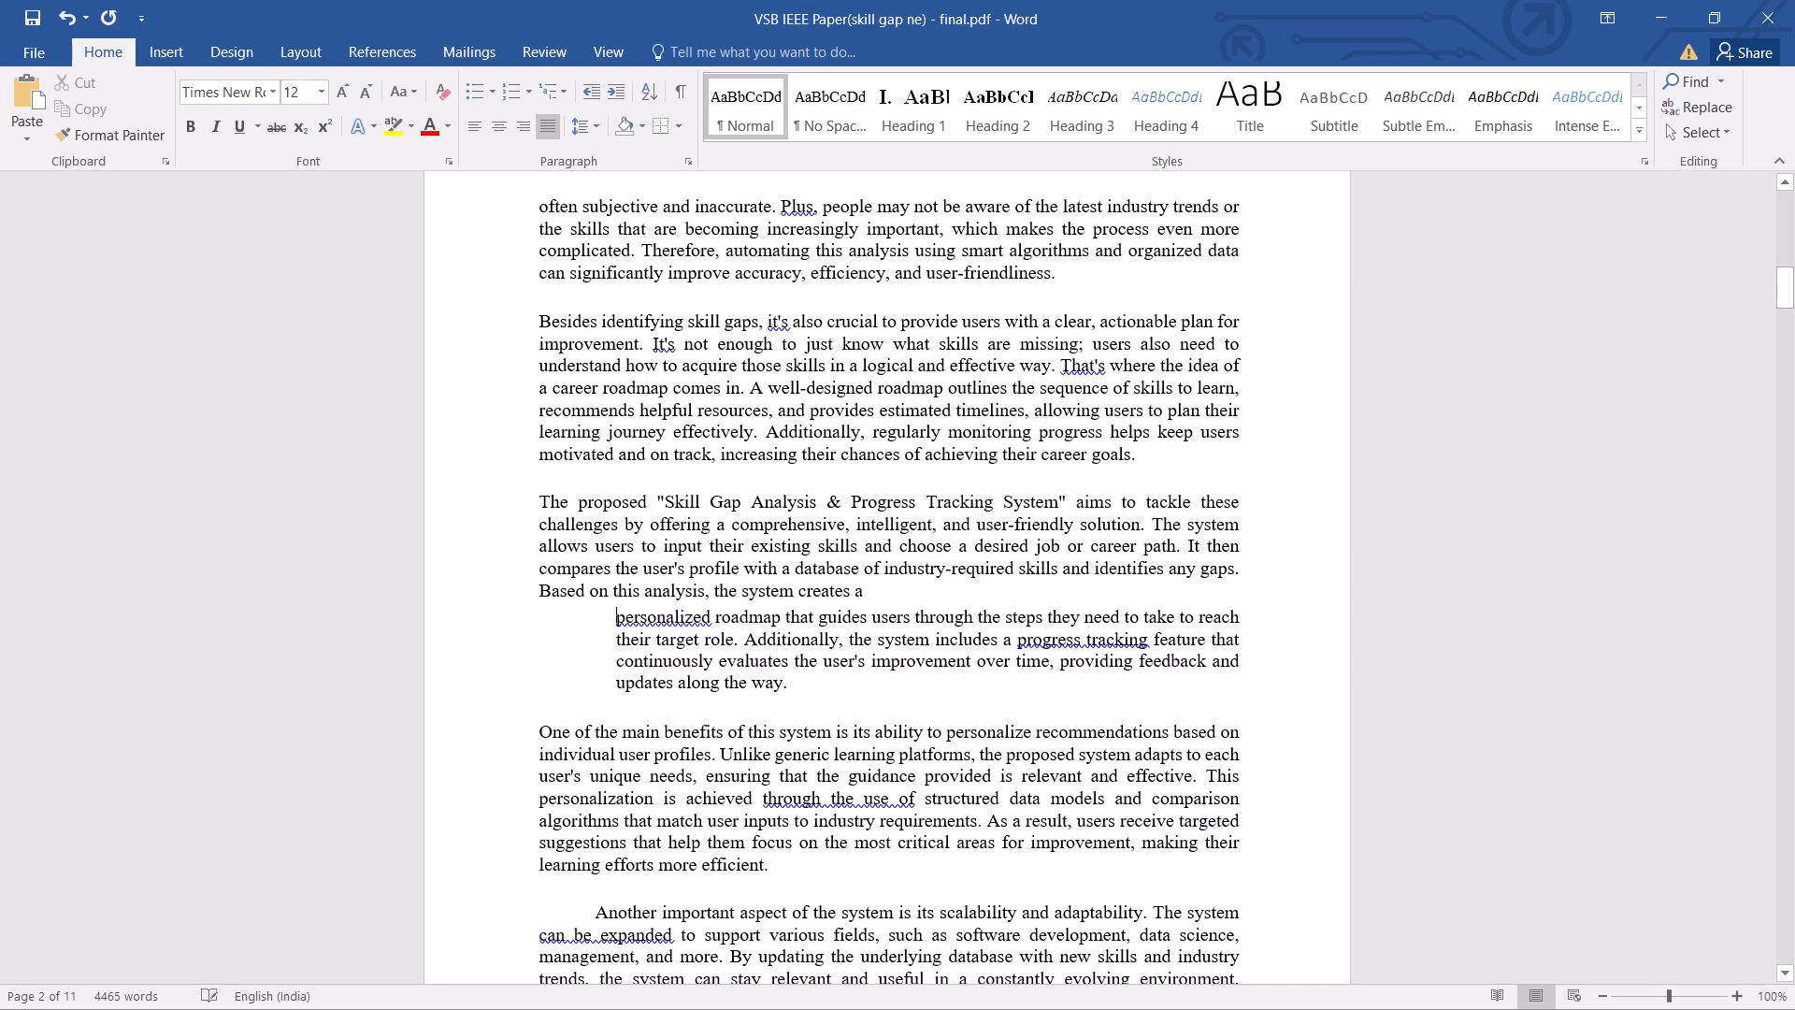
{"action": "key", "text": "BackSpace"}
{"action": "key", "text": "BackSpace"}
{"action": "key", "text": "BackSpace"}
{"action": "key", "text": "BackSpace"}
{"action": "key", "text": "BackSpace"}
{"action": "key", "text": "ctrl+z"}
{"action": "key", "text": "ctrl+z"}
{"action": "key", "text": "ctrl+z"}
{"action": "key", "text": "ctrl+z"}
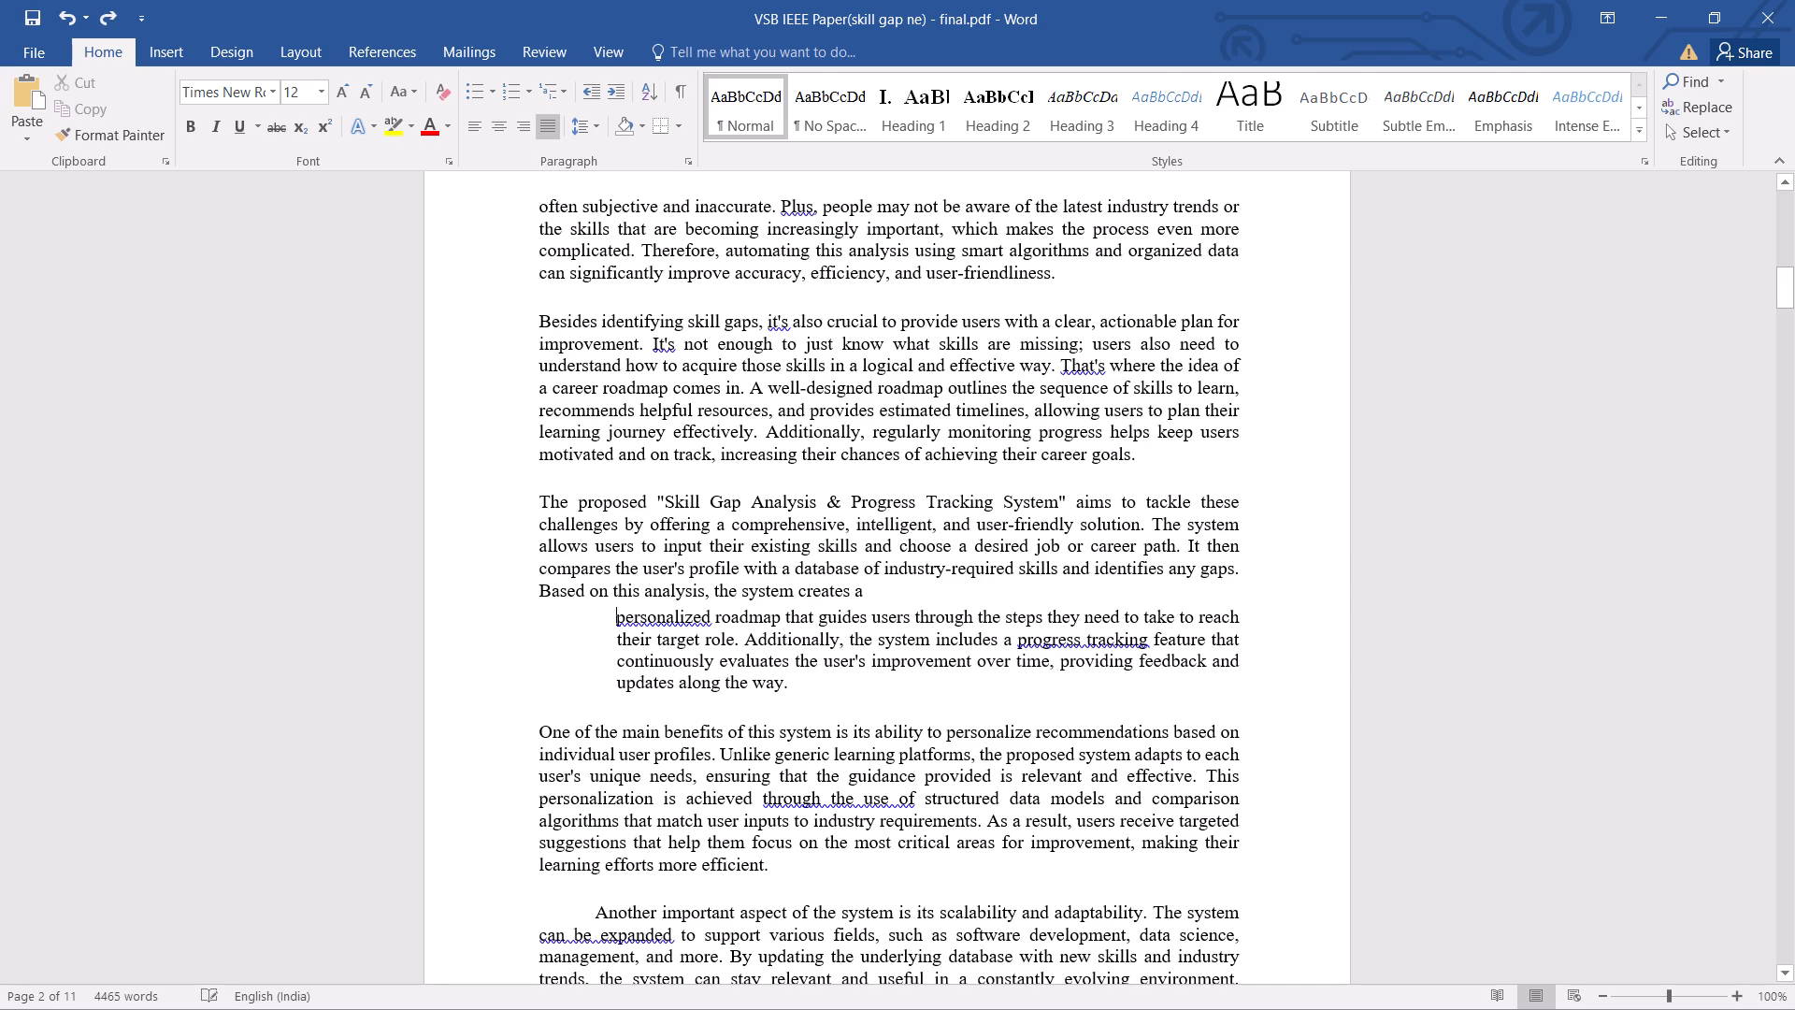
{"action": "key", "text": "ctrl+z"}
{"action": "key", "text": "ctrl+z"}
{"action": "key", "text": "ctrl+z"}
Remove the first-line indent of the Introduction paragraph beginning "Another important aspect".
{"action": "scroll", "coordinate": [957, 739], "scroll_direction": "down", "scroll_amount": 1}
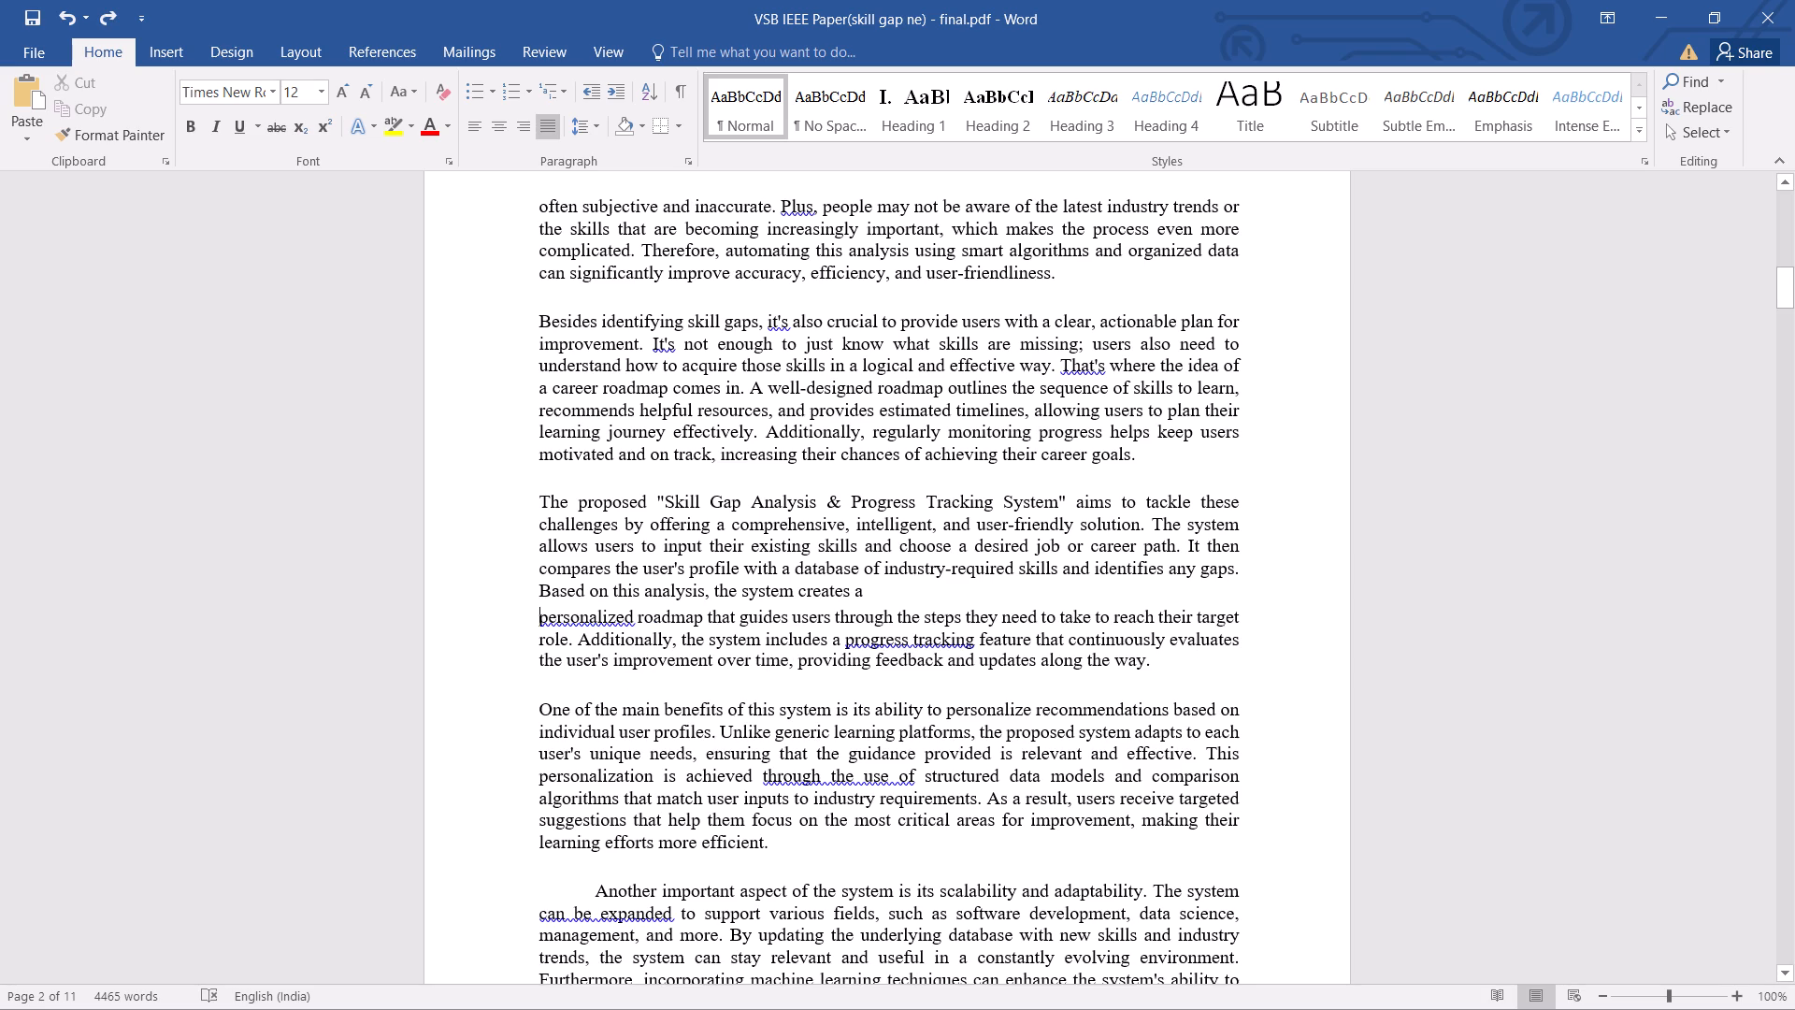
{"action": "scroll", "coordinate": [957, 739], "scroll_direction": "down", "scroll_amount": 1}
{"action": "left_click", "coordinate": [814, 835]}
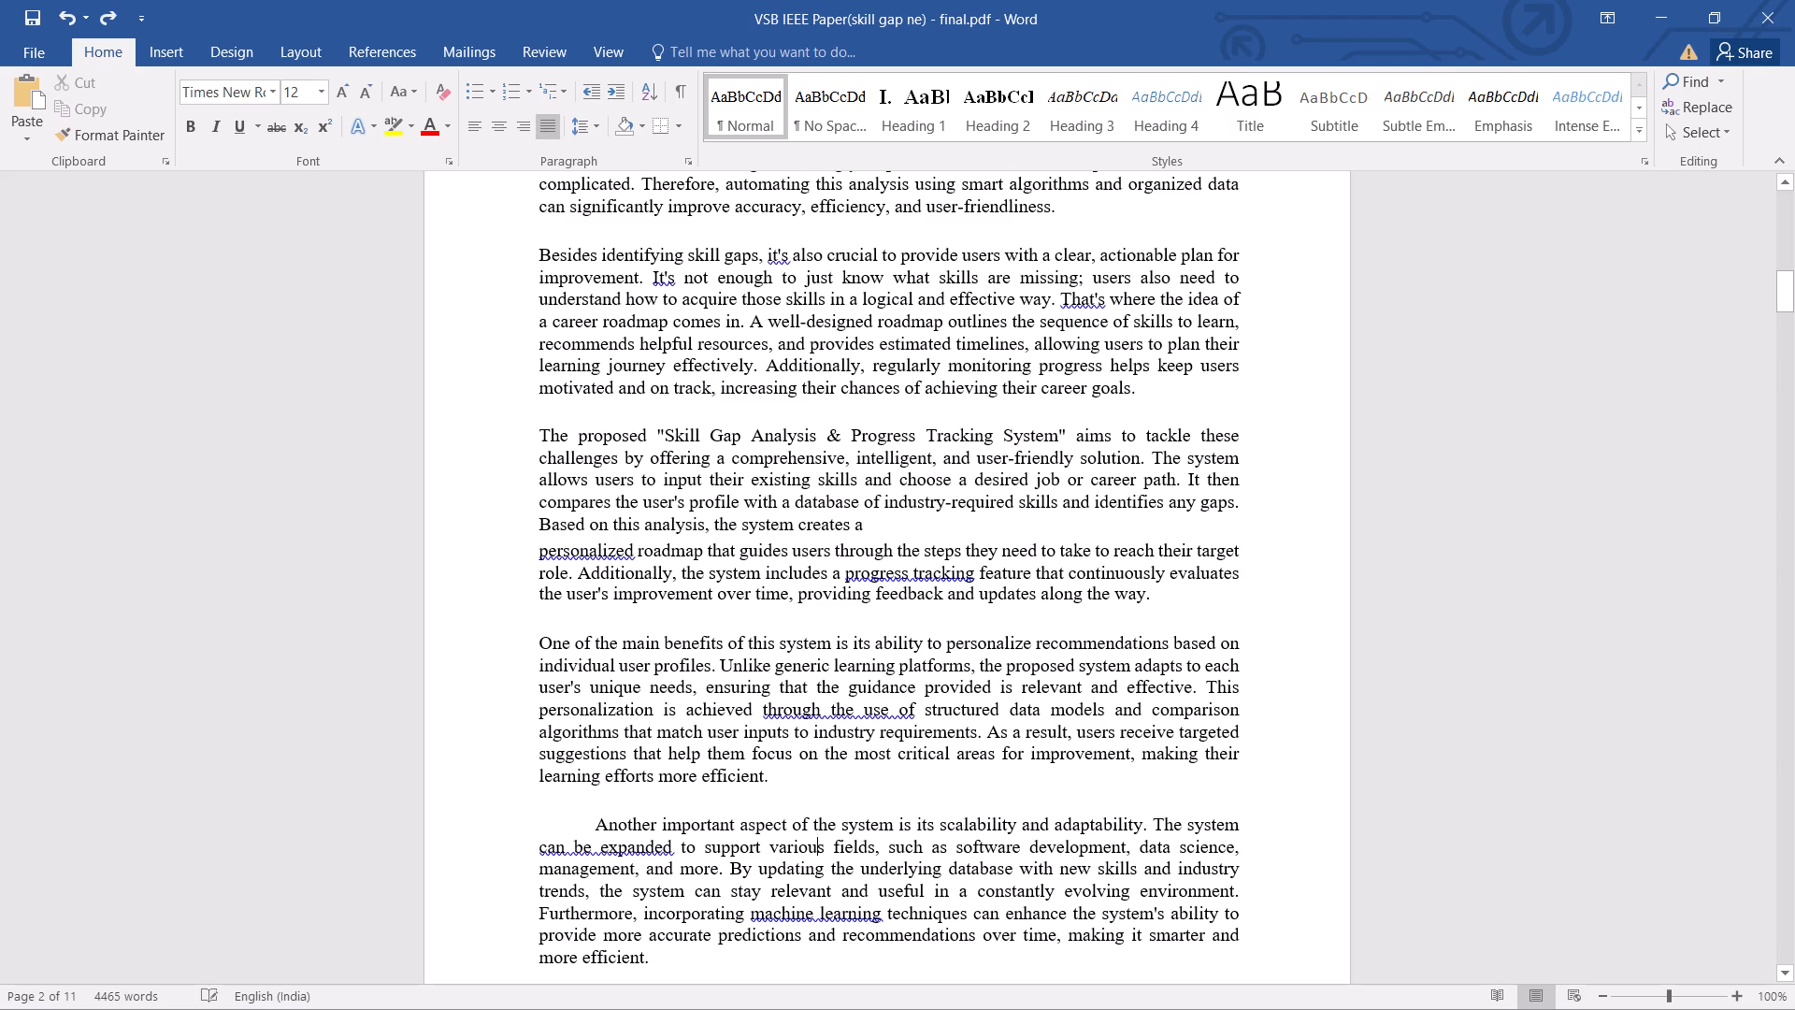
{"action": "left_click", "coordinate": [596, 837]}
{"action": "key", "text": "Up"}
{"action": "key", "text": "BackSpace"}
{"action": "key", "text": "BackSpace"}
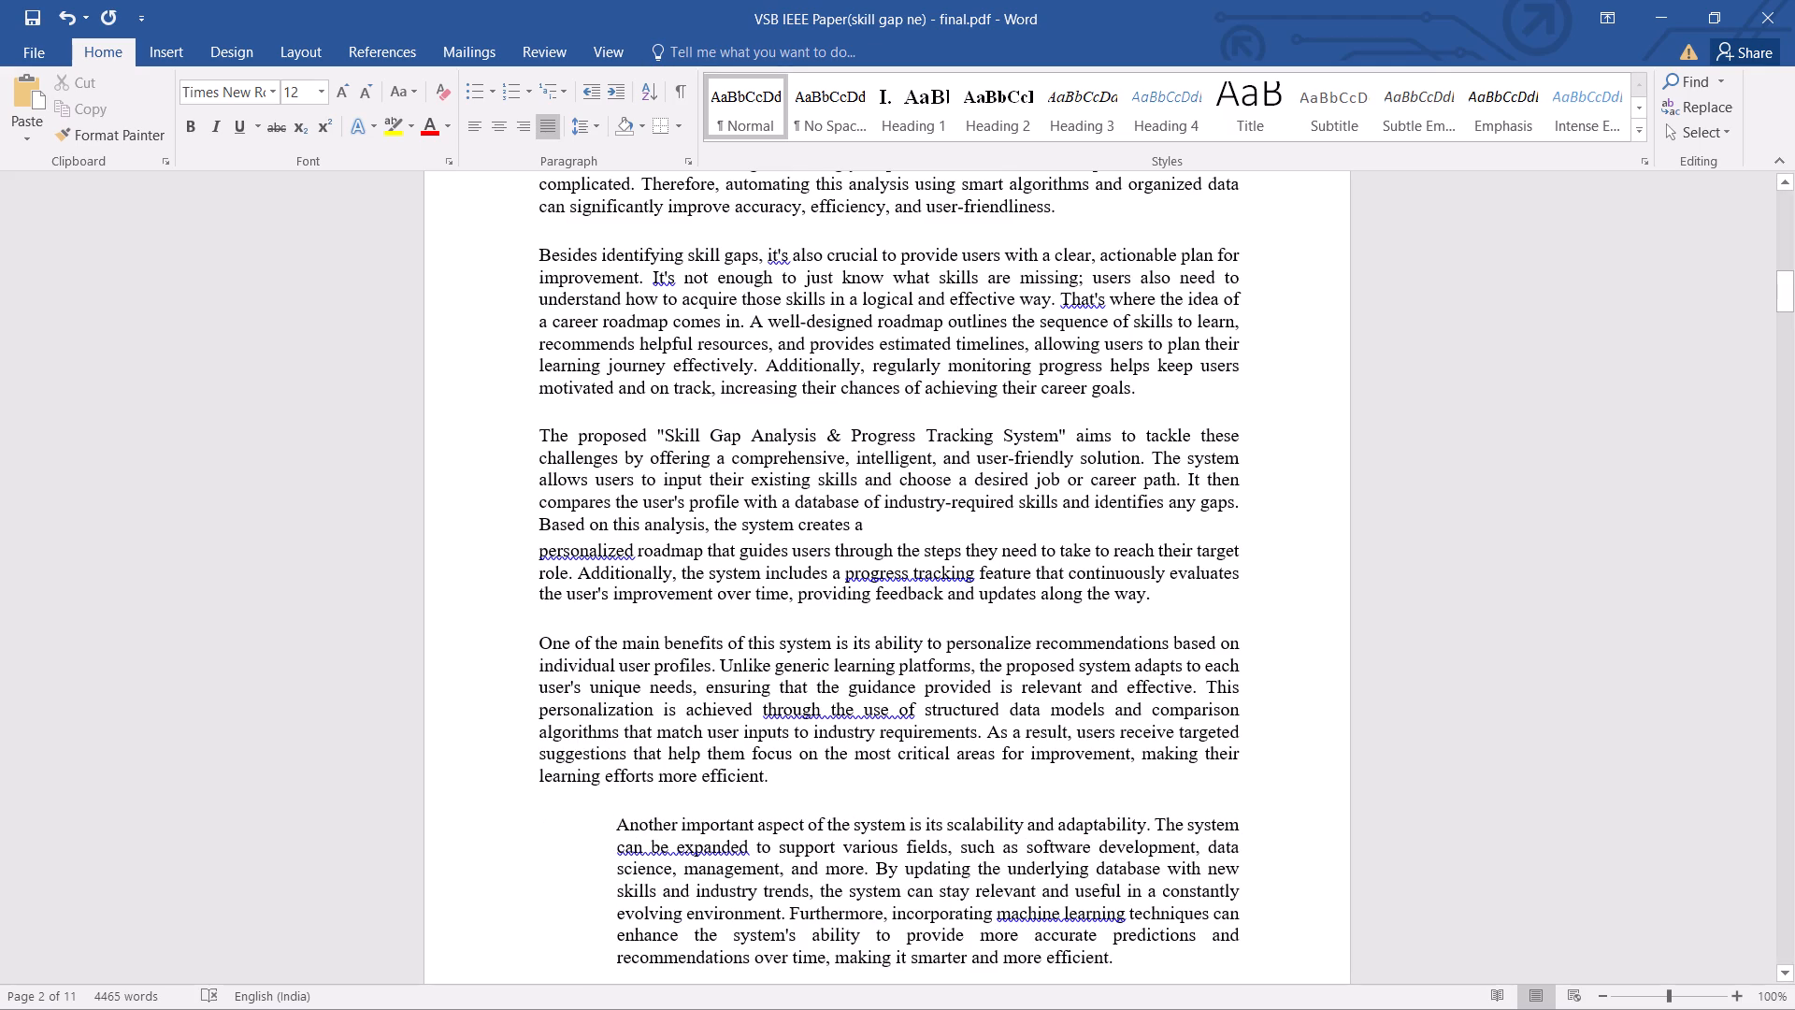
{"action": "key", "text": "ctrl+z"}
Remove the first-line indent of the Introduction paragraph beginning "The significance of this research".
{"action": "key", "text": "Down"}
{"action": "key", "text": "Down"}
{"action": "key", "text": "Down"}
{"action": "key", "text": "Down"}
{"action": "key", "text": "Down"}
{"action": "key", "text": "Down"}
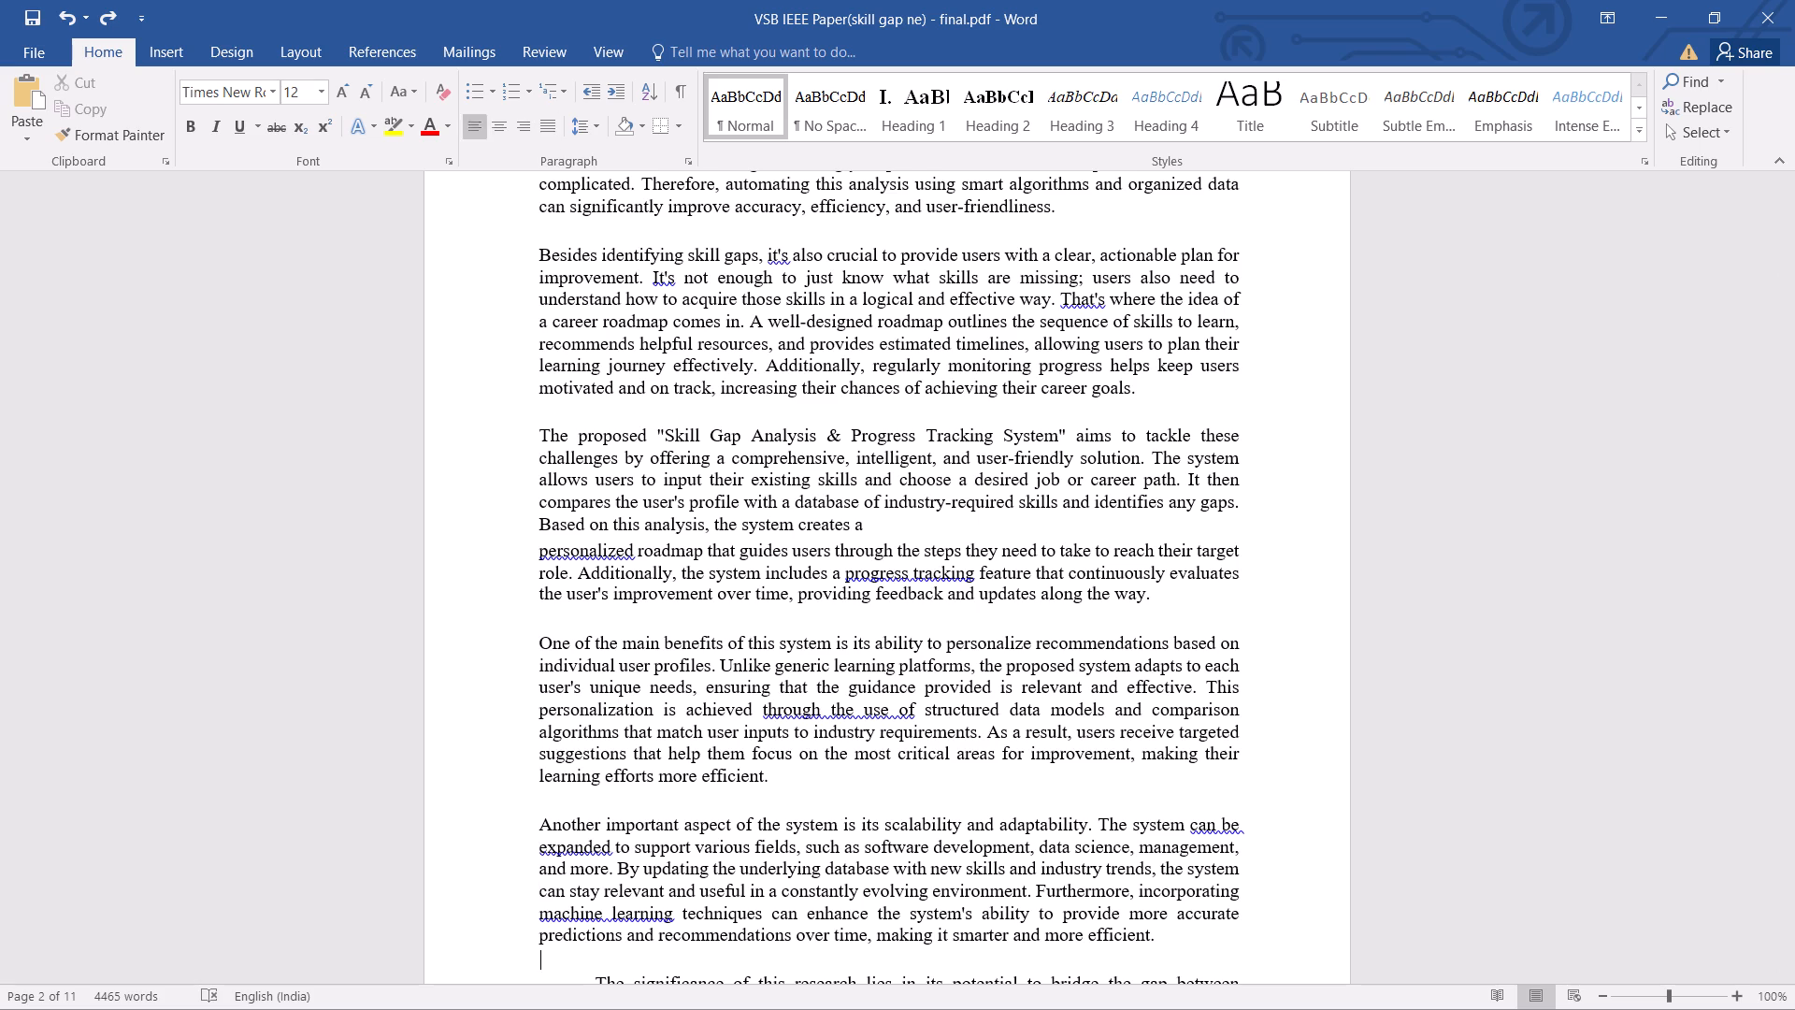
{"action": "key", "text": "Down"}
{"action": "key", "text": "BackSpace"}
Remove the first-line indent of the Introduction paragraph beginning "Despite the availability of various tools".
{"action": "key", "text": "Down"}
{"action": "key", "text": "Down"}
{"action": "key", "text": "Down"}
{"action": "key", "text": "Down"}
{"action": "key", "text": "Down"}
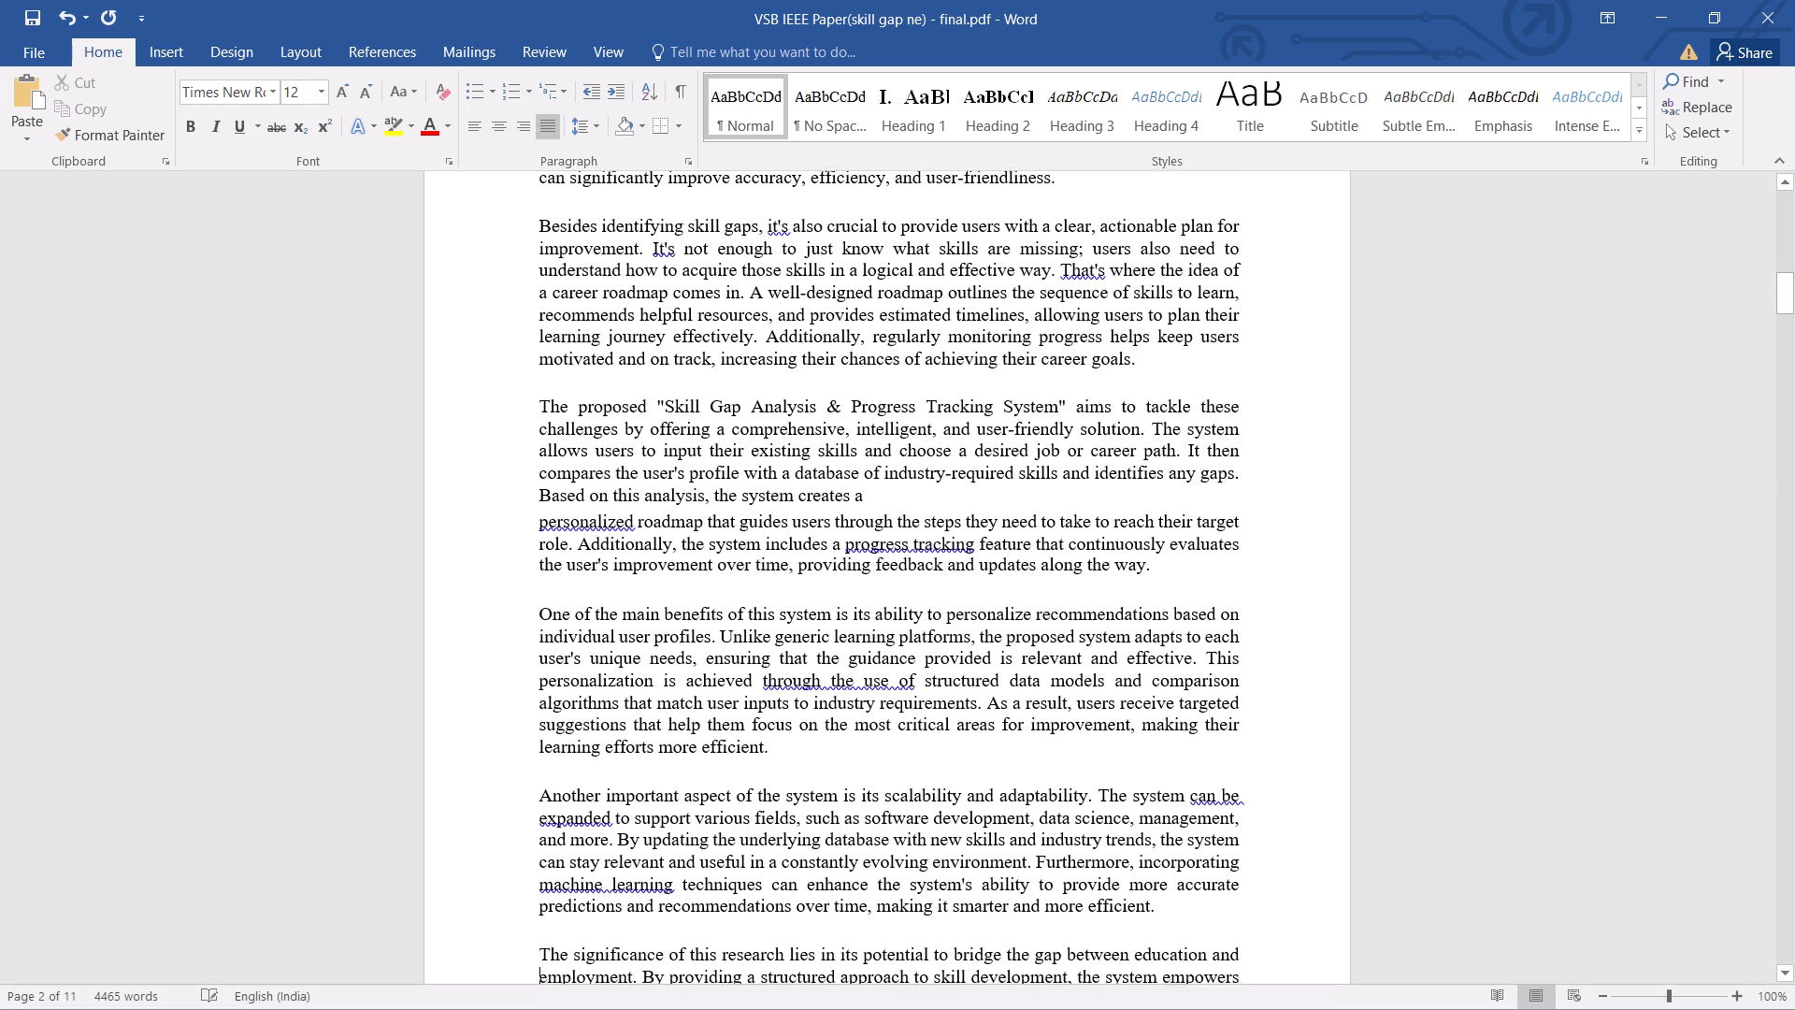
{"action": "key", "text": "Down"}
{"action": "key", "text": "Down"}
{"action": "key", "text": "Down"}
{"action": "key", "text": "Down"}
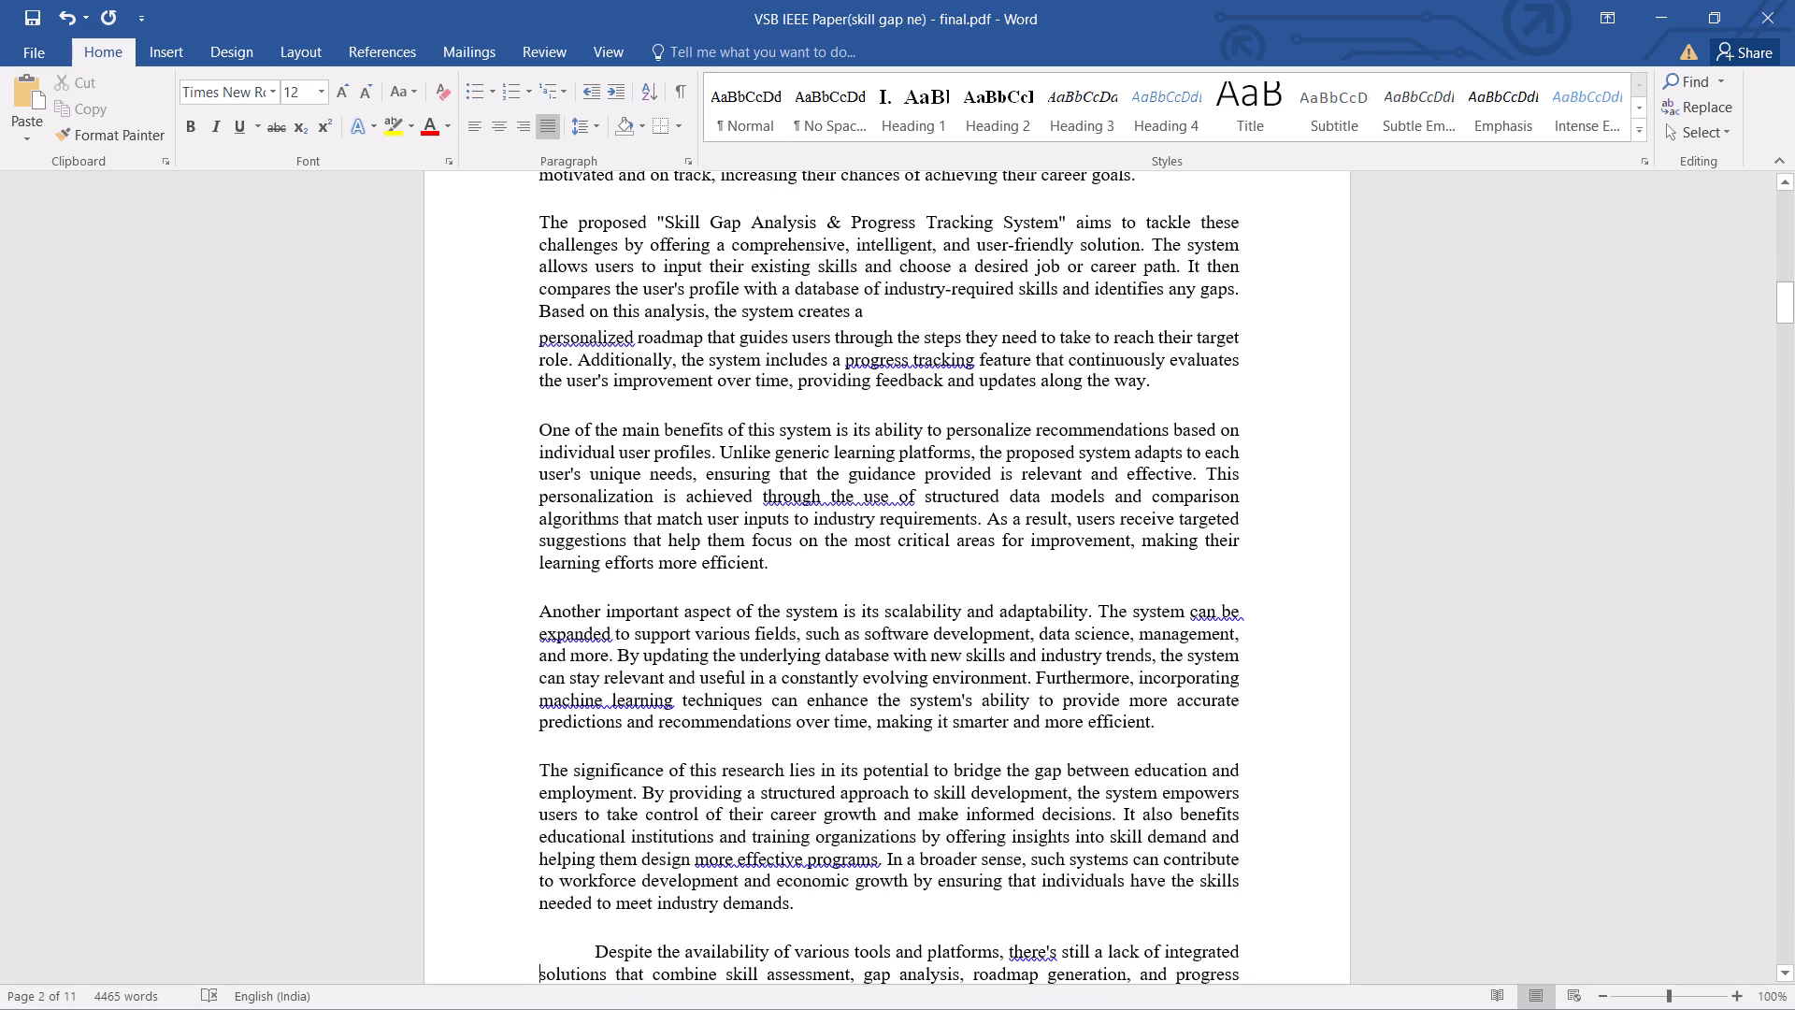
{"action": "key", "text": "Up"}
{"action": "key", "text": "BackSpace"}
Remove the first-line indent of the closing Introduction paragraph beginning "To wrap things up".
{"action": "key", "text": "Down"}
{"action": "key", "text": "Down"}
{"action": "key", "text": "Down"}
{"action": "key", "text": "Down"}
{"action": "key", "text": "Down"}
{"action": "key", "text": "Down"}
{"action": "key", "text": "Down"}
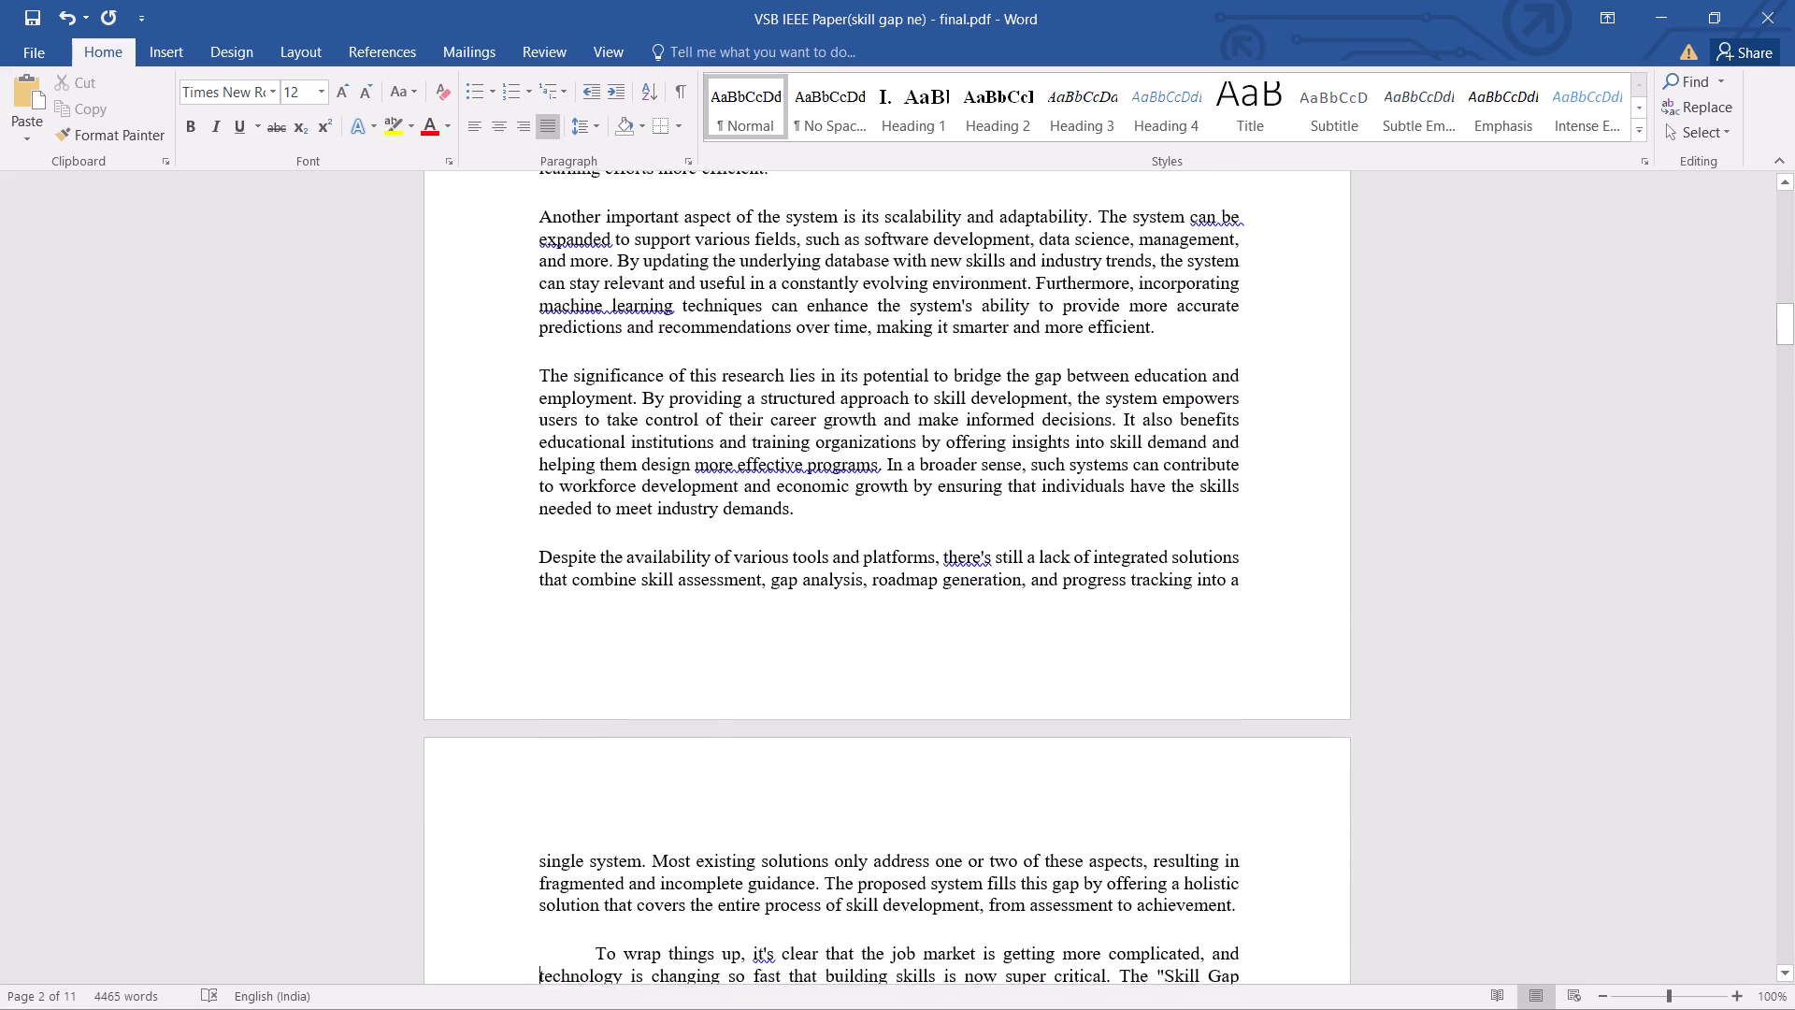
{"action": "key", "text": "Up"}
{"action": "key", "text": "BackSpace"}
Remove the first-line indent of the Literature Survey paragraph beginning "Building on the idea of career guidance".
{"action": "key", "text": "Down"}
{"action": "key", "text": "Down"}
{"action": "key", "text": "Down"}
{"action": "key", "text": "Down"}
{"action": "key", "text": "Down"}
{"action": "key", "text": "Down"}
{"action": "key", "text": "Down"}
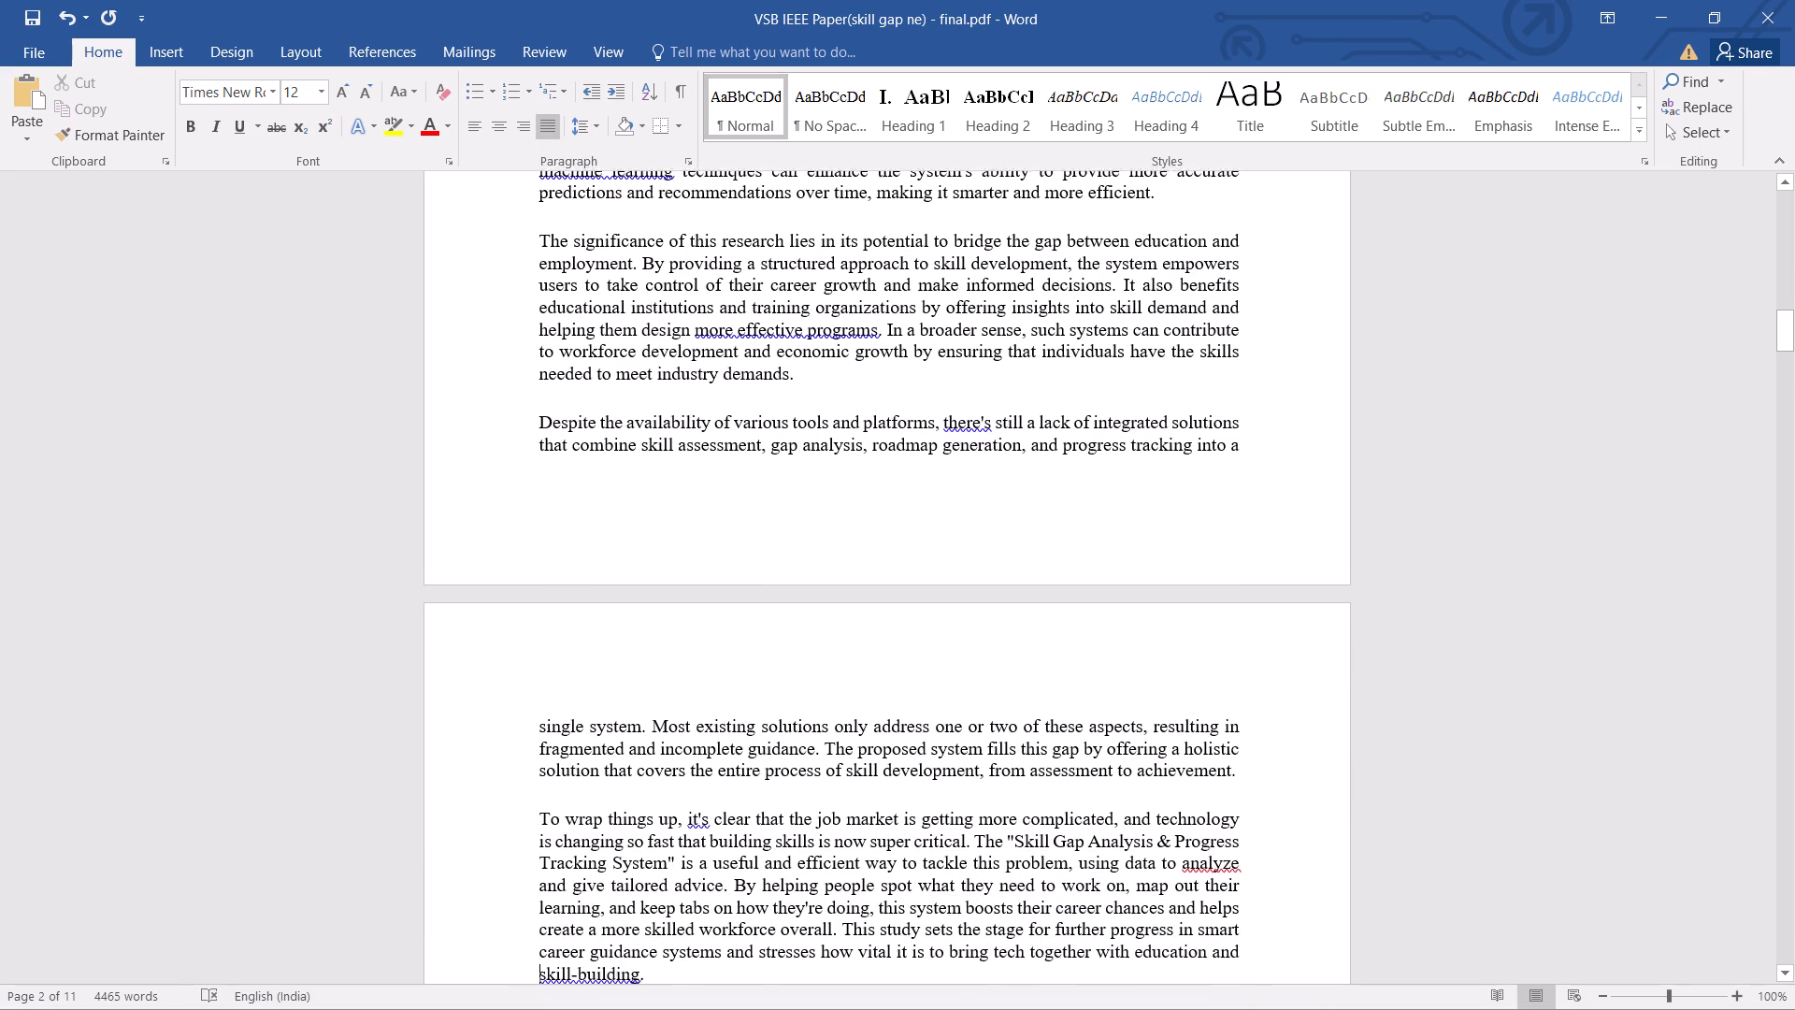
{"action": "key", "text": "Down"}
{"action": "key", "text": "Down"}
{"action": "key", "text": "Down"}
{"action": "key", "text": "Down"}
{"action": "key", "text": "Down"}
{"action": "key", "text": "Down"}
{"action": "key", "text": "Down"}
{"action": "key", "text": "Down"}
{"action": "key", "text": "Down"}
{"action": "key", "text": "Down"}
{"action": "key", "text": "Down"}
{"action": "key", "text": "Down"}
{"action": "key", "text": "Down"}
{"action": "key", "text": "Down"}
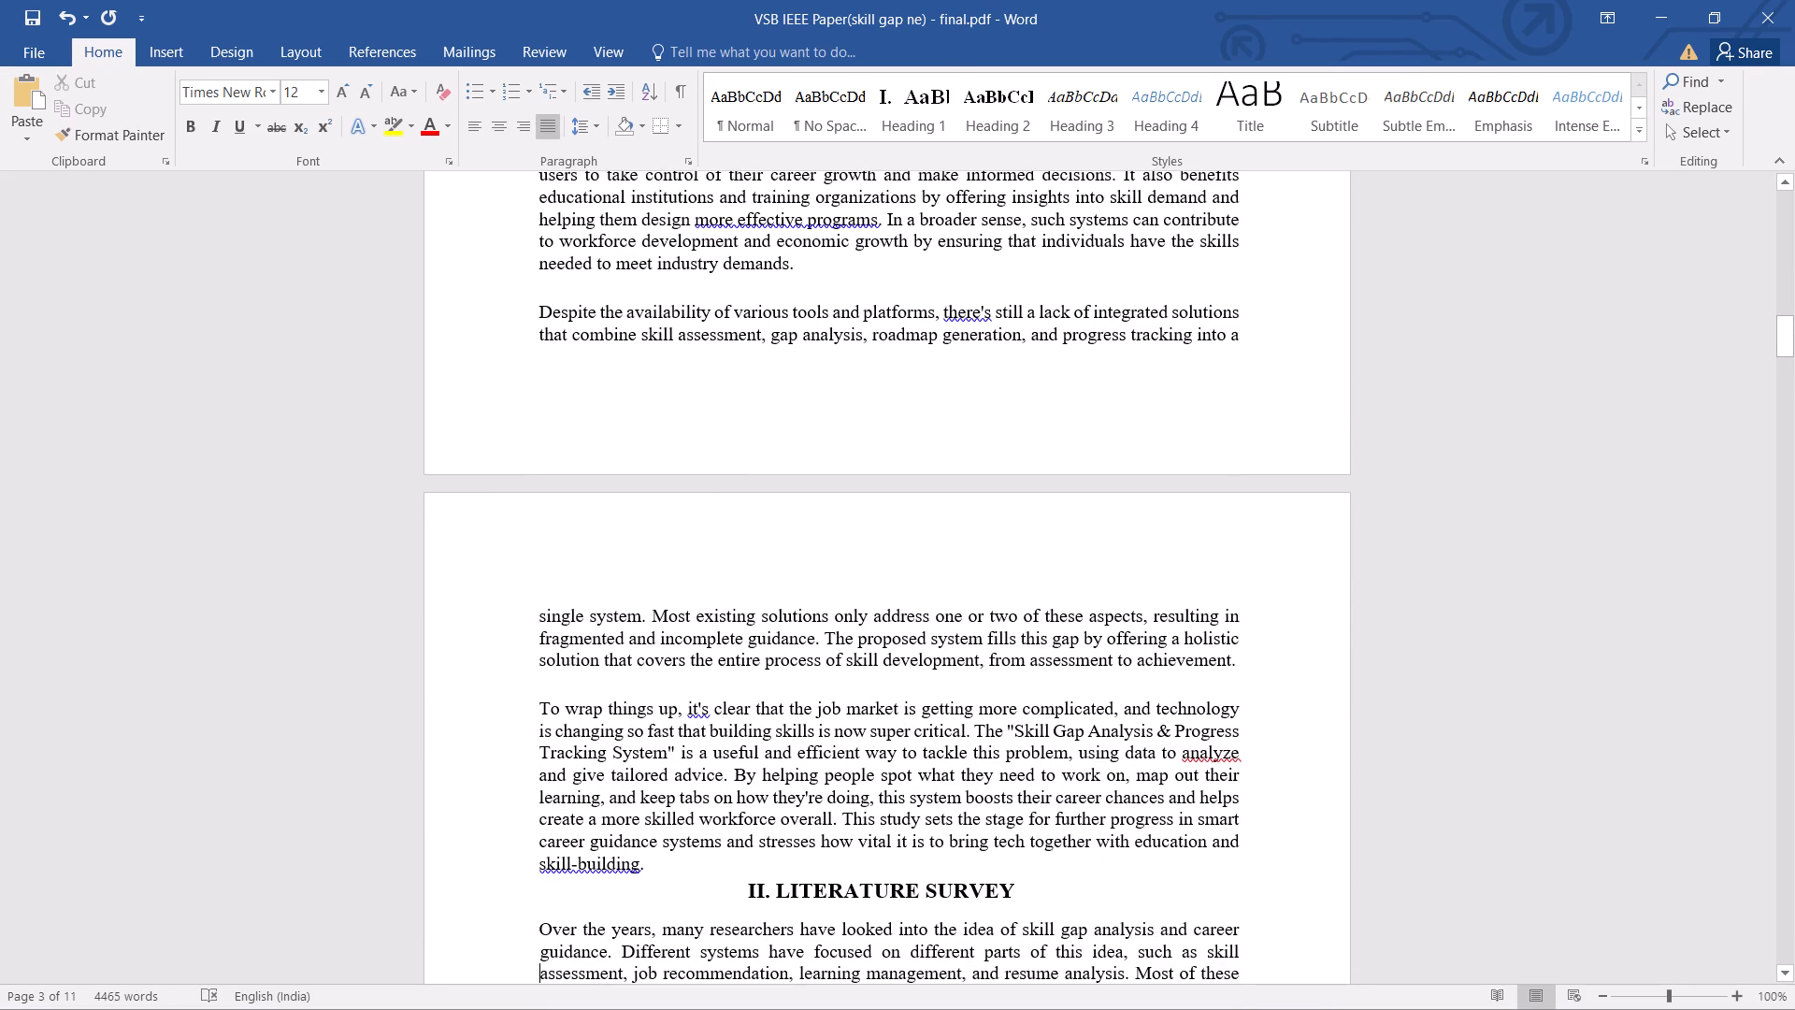
{"action": "key", "text": "Down"}
{"action": "key", "text": "Down"}
{"action": "key", "text": "Down"}
{"action": "key", "text": "Down"}
{"action": "key", "text": "Down"}
{"action": "key", "text": "Down"}
{"action": "key", "text": "Down"}
{"action": "key", "text": "Down"}
{"action": "key", "text": "Down"}
{"action": "key", "text": "Down"}
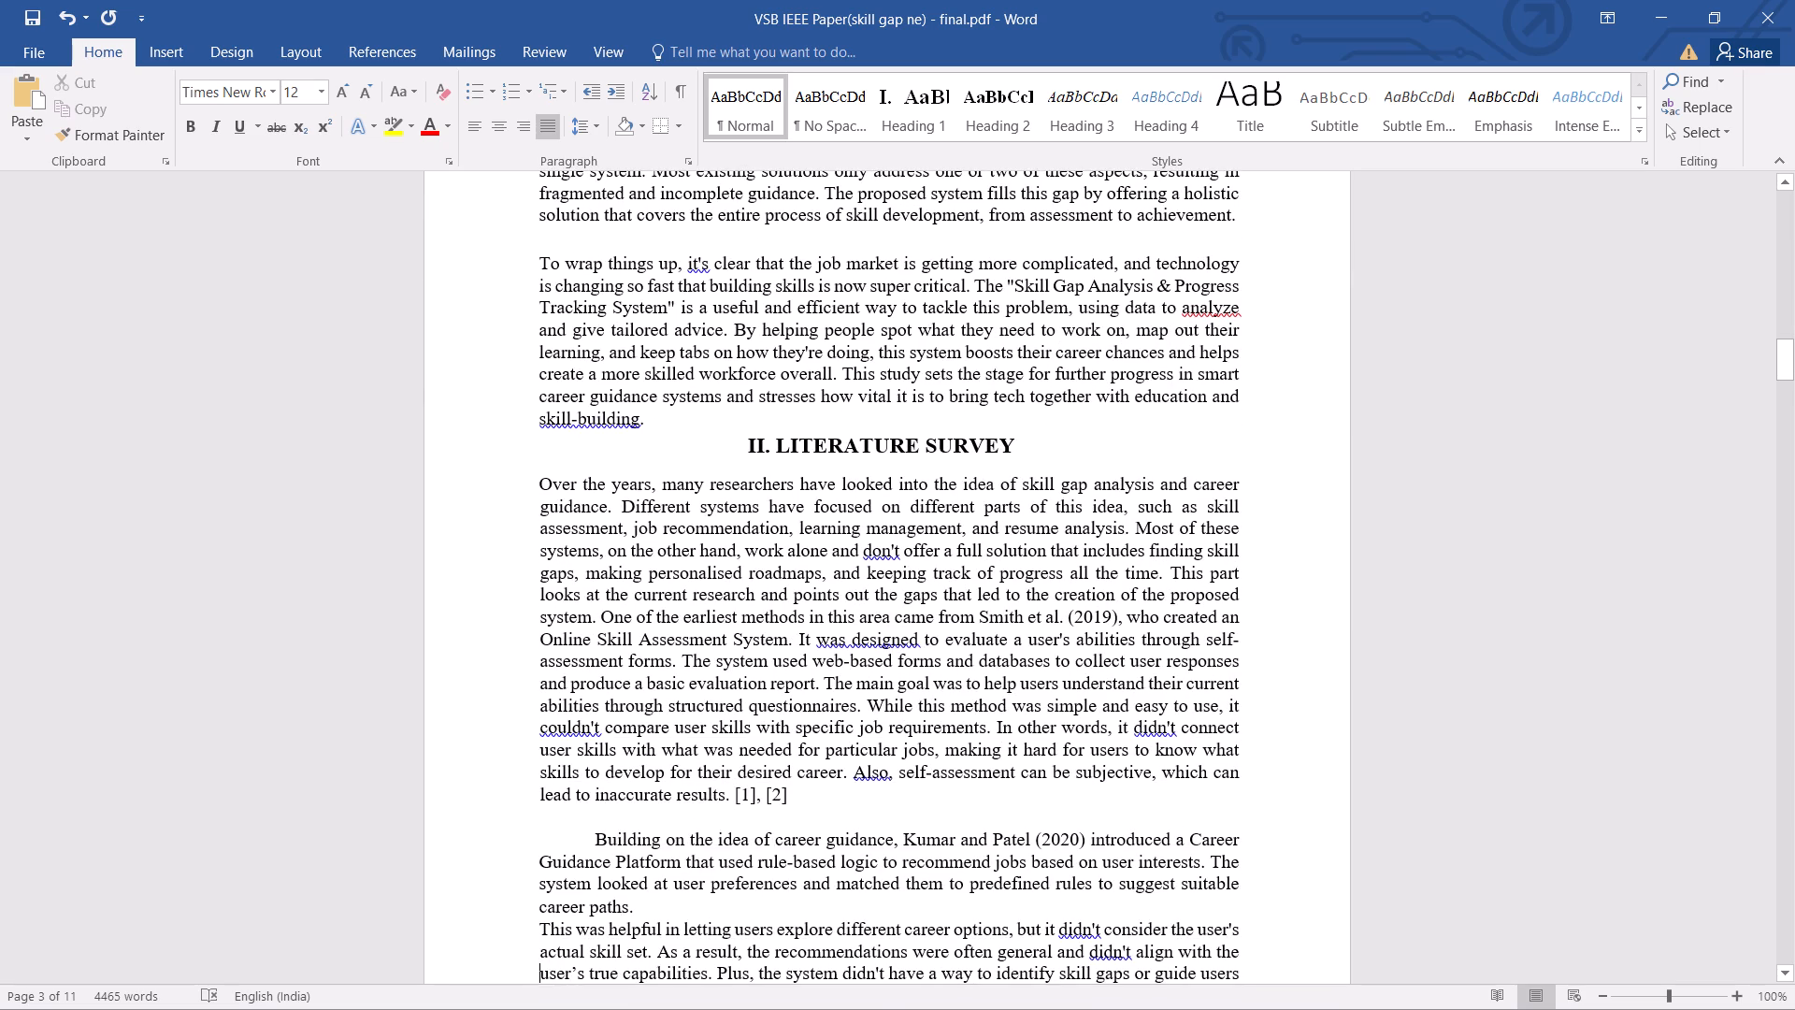
{"action": "key", "text": "Up"}
{"action": "key", "text": "Up"}
{"action": "key", "text": "Up"}
{"action": "key", "text": "Up"}
{"action": "key", "text": "Up"}
{"action": "key", "text": "Up"}
{"action": "key", "text": "BackSpace"}
Remove the first-line indent of the Literature Survey paragraph beginning "In 2021".
{"action": "key", "text": "Down"}
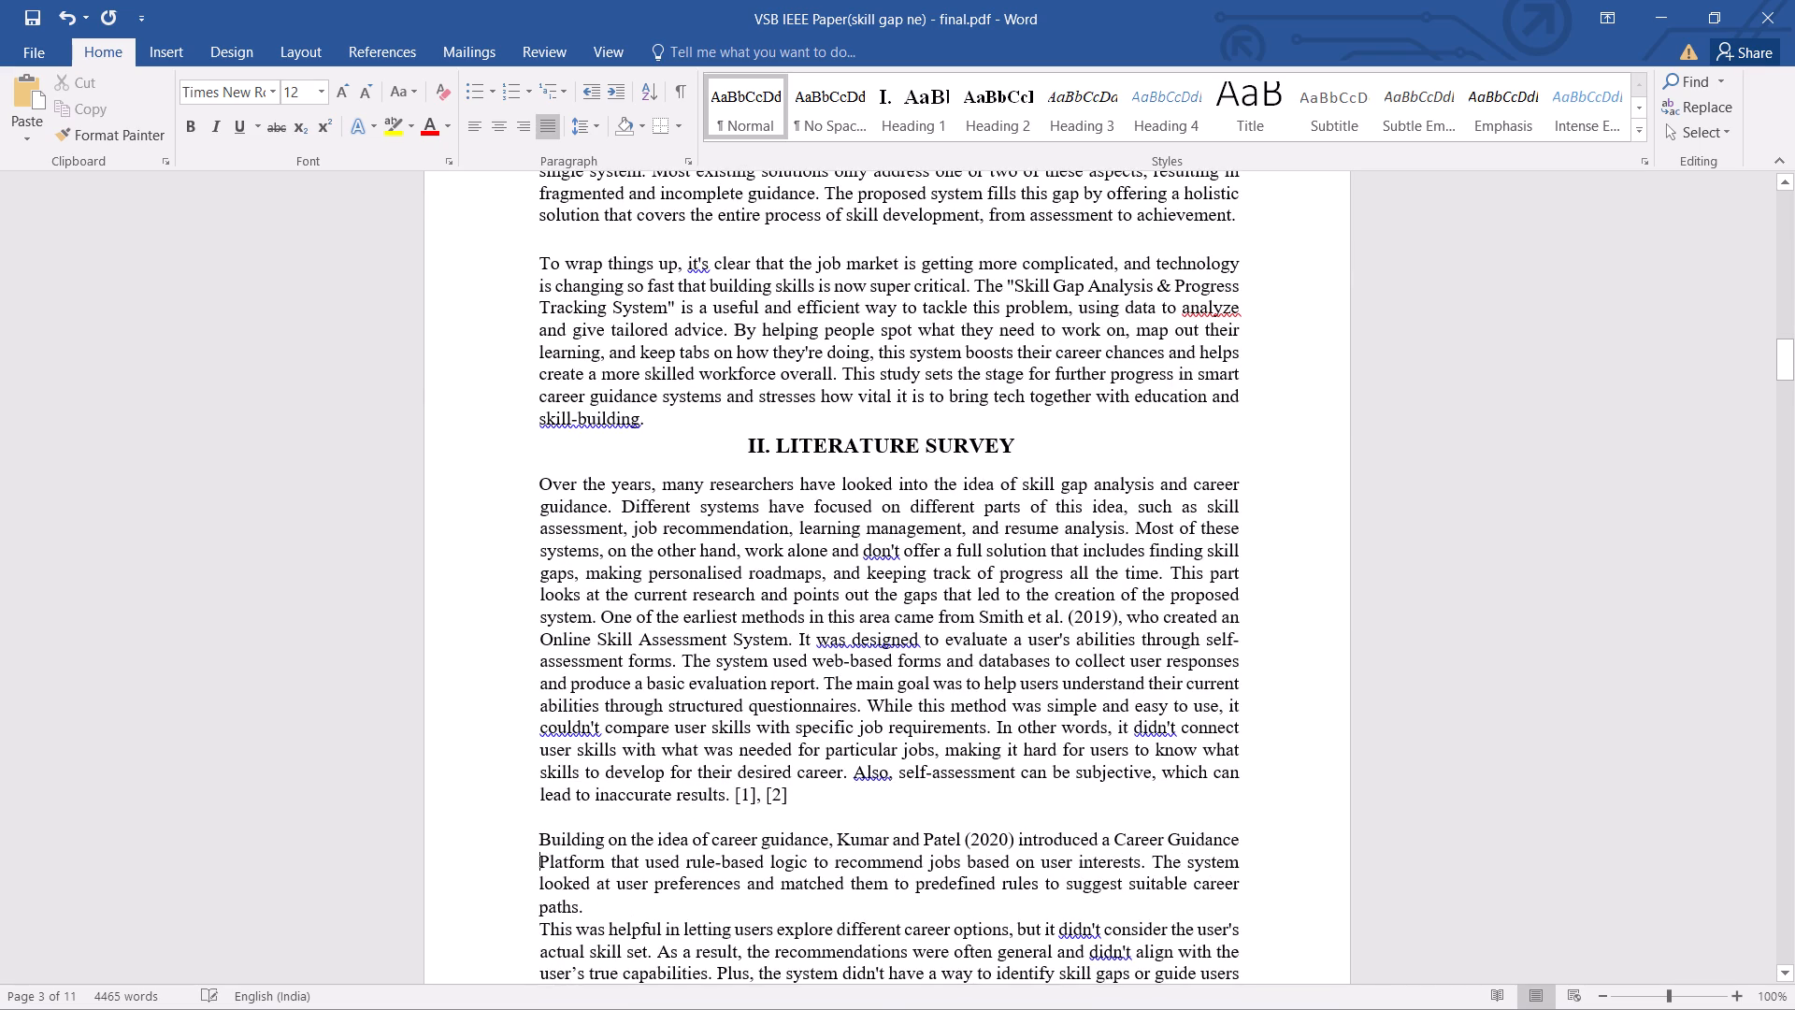
{"action": "key", "text": "Down"}
{"action": "key", "text": "Down"}
{"action": "key", "text": "Down"}
{"action": "key", "text": "Down"}
{"action": "key", "text": "Down"}
{"action": "key", "text": "Down"}
{"action": "key", "text": "Down"}
{"action": "key", "text": "Down"}
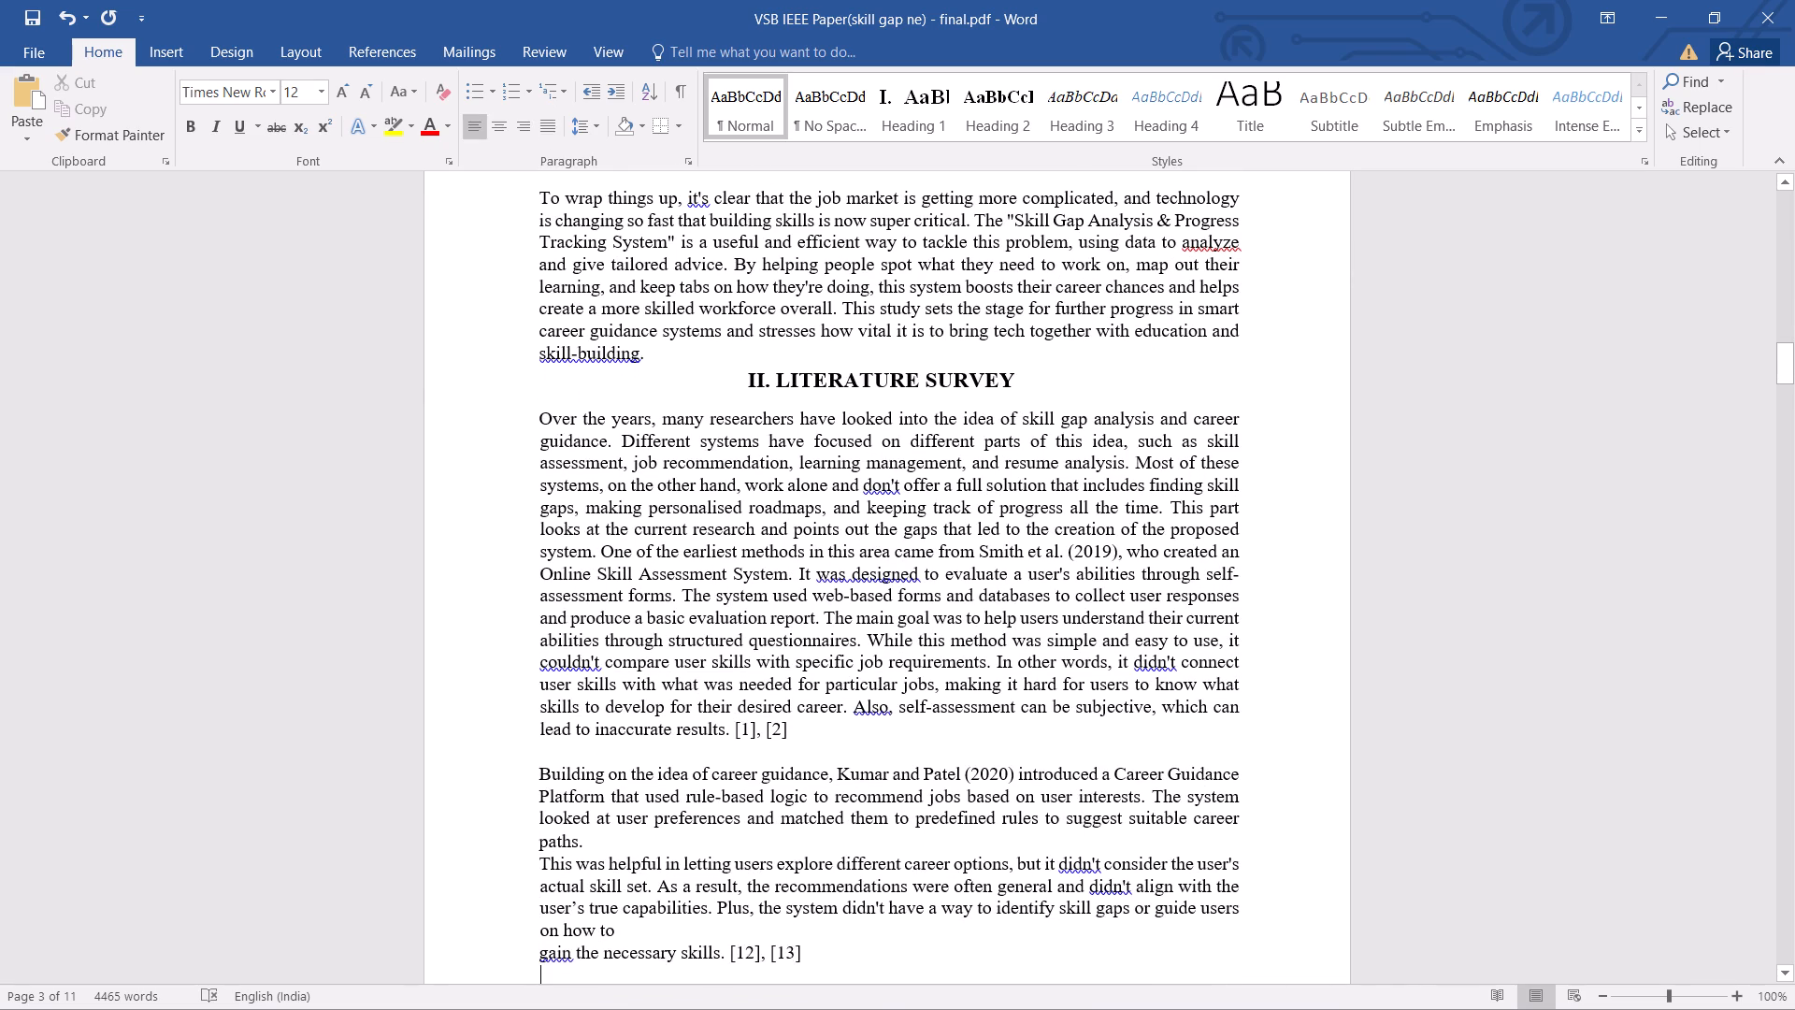
{"action": "key", "text": "Down"}
{"action": "key", "text": "Down"}
{"action": "key", "text": "Down"}
{"action": "key", "text": "Up"}
{"action": "key", "text": "Up"}
{"action": "key", "text": "BackSpace"}
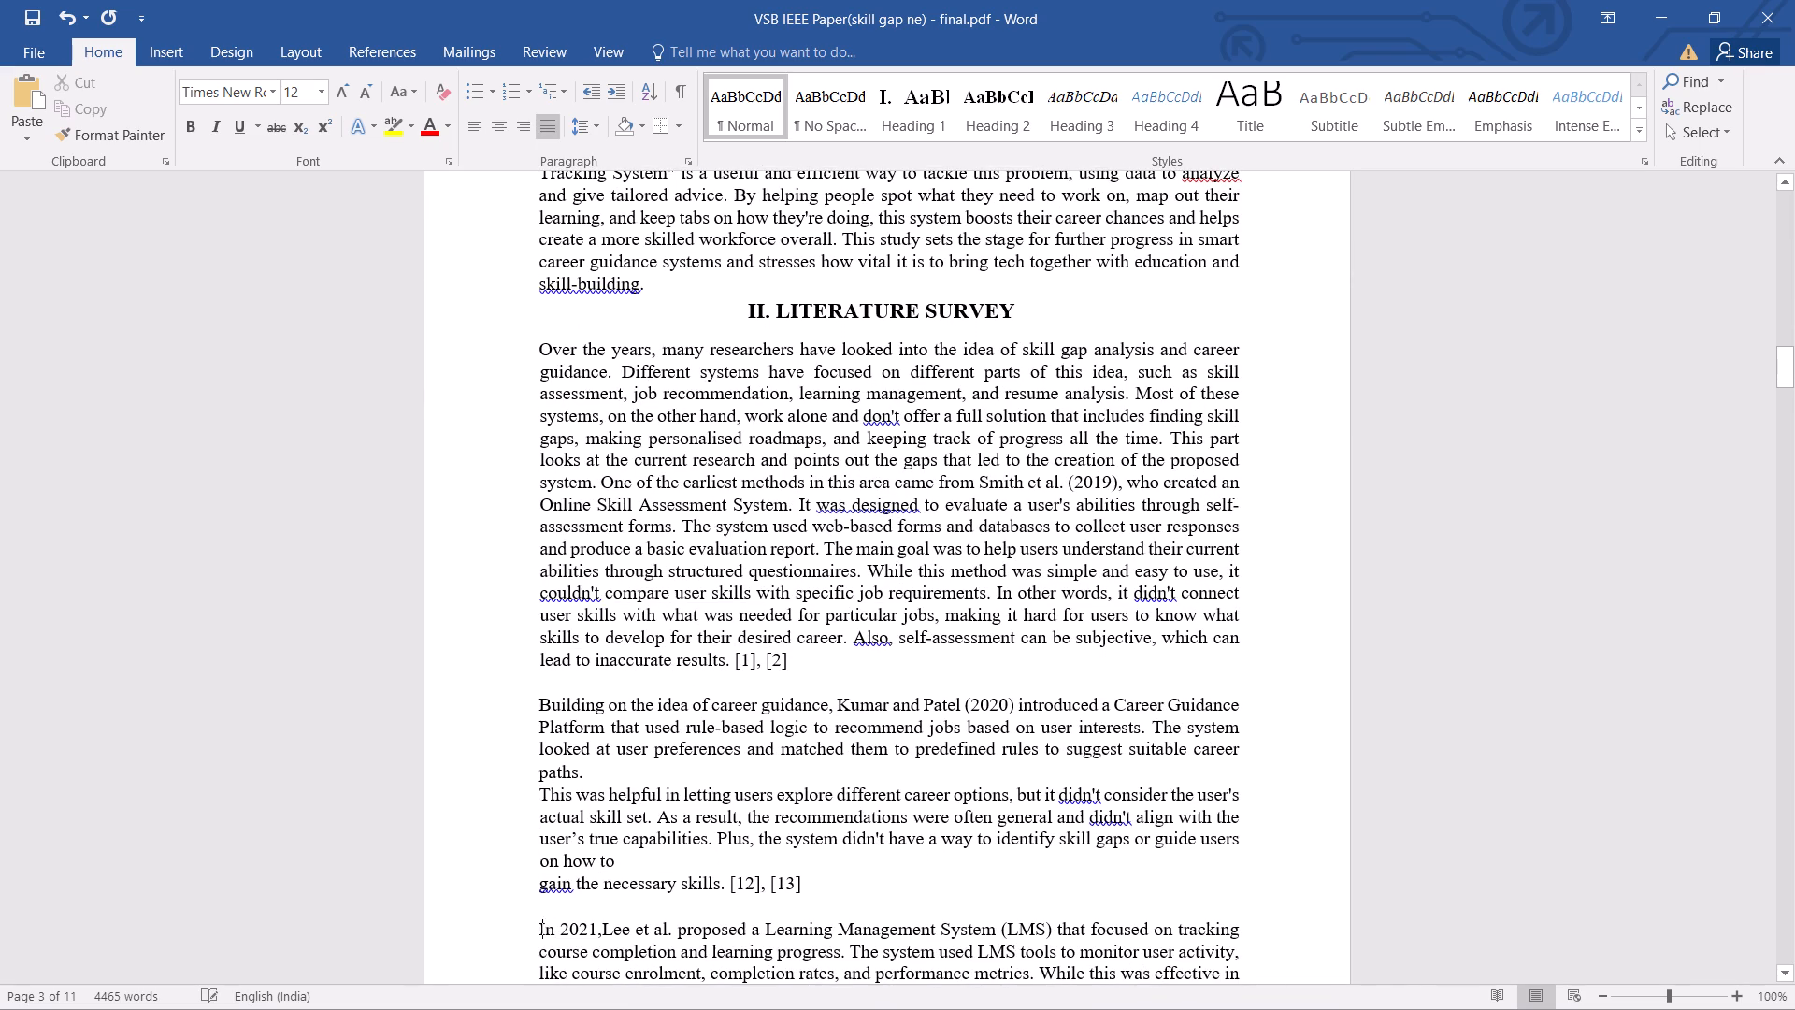
Remove the first-line indent of the Literature Survey paragraph beginning "Another important contribution came from".
{"action": "key", "text": "Down"}
{"action": "key", "text": "Down"}
{"action": "key", "text": "Down"}
{"action": "key", "text": "Down"}
{"action": "key", "text": "Down"}
{"action": "key", "text": "Down"}
{"action": "key", "text": "Down"}
{"action": "key", "text": "Down"}
{"action": "key", "text": "Down"}
{"action": "key", "text": "Down"}
{"action": "key", "text": "Down"}
{"action": "key", "text": "Down"}
{"action": "key", "text": "Down"}
{"action": "key", "text": "Down"}
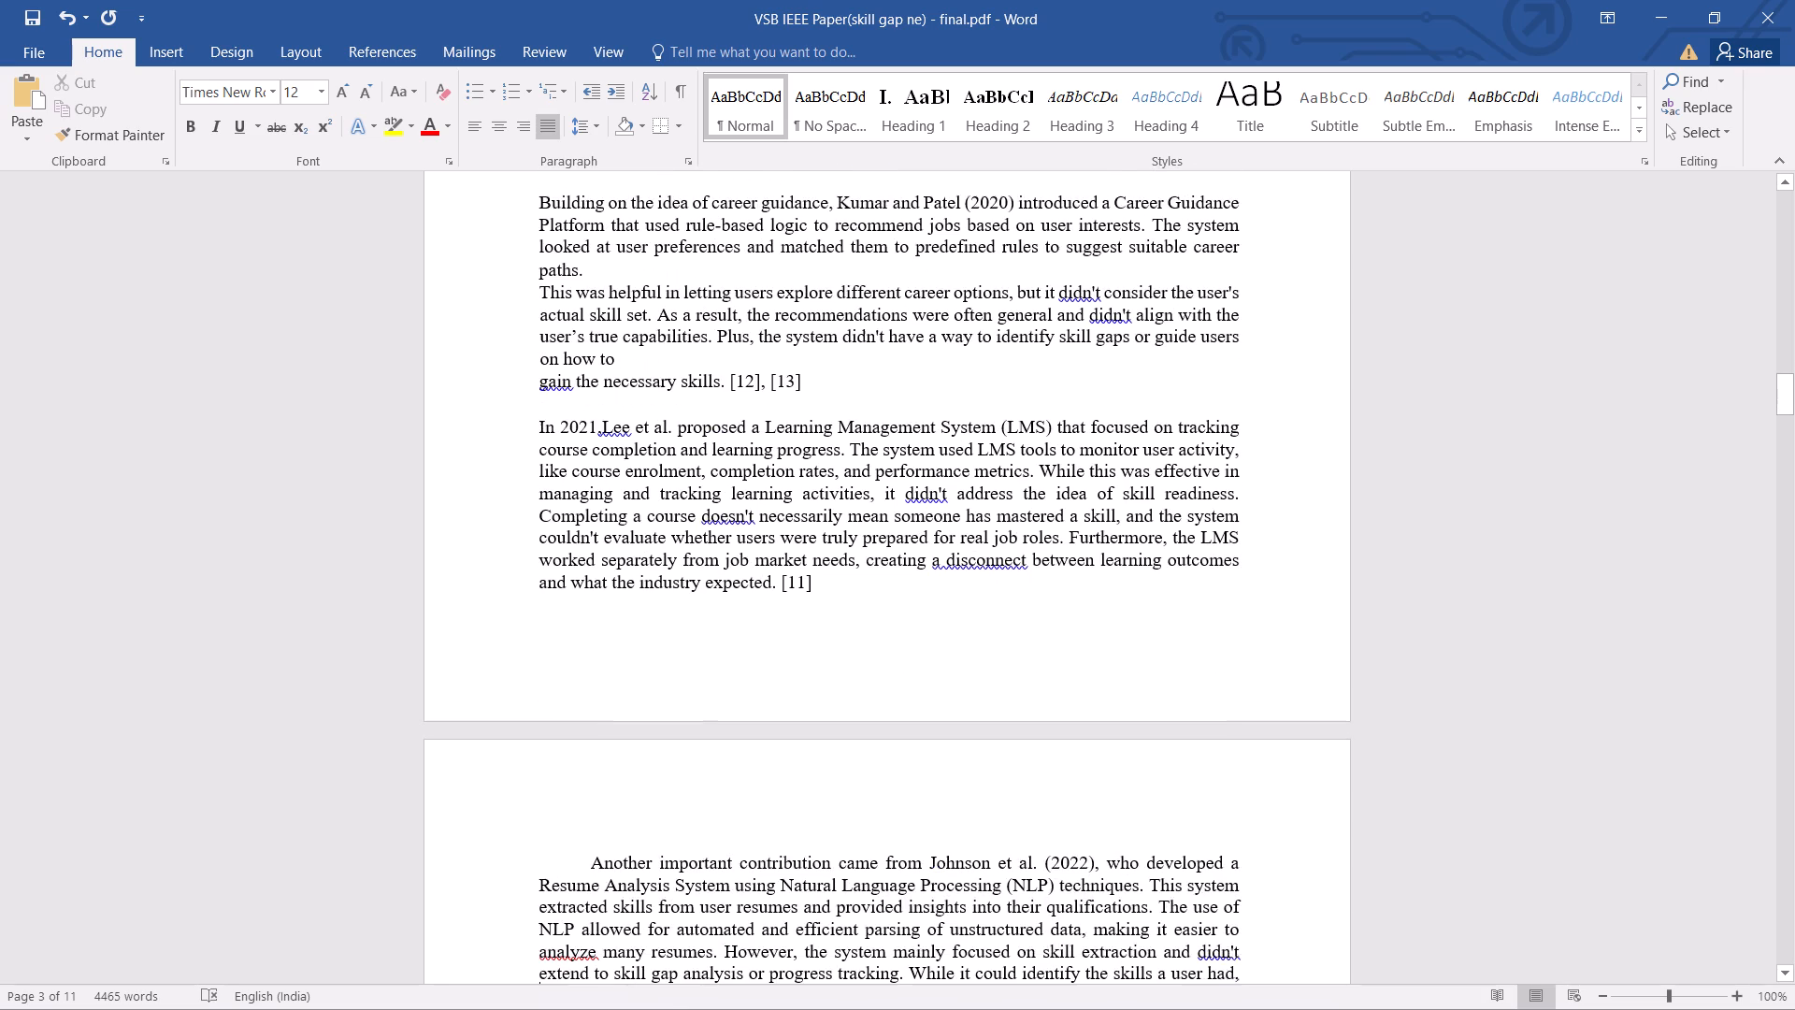
{"action": "key", "text": "Up"}
{"action": "key", "text": "Up"}
{"action": "key", "text": "Up"}
{"action": "key", "text": "Up"}
{"action": "key", "text": "Up"}
{"action": "key", "text": "Up"}
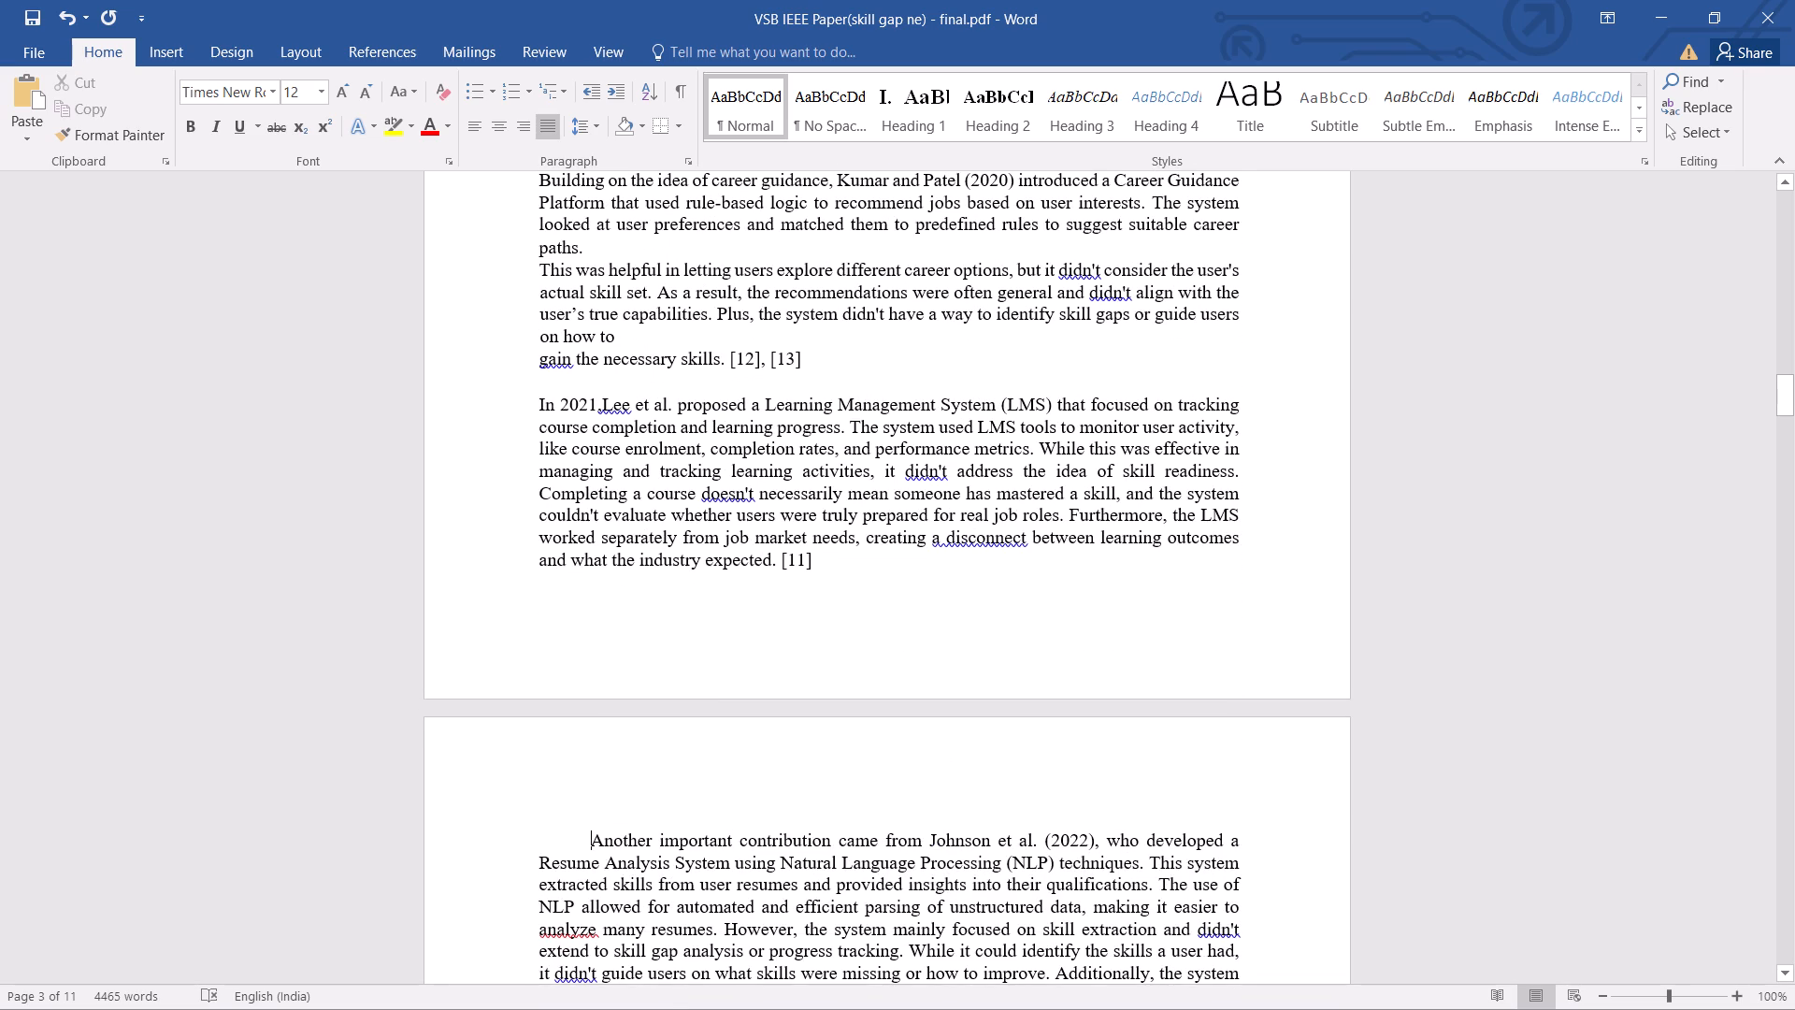
{"action": "key", "text": "BackSpace"}
Remove the first-line indent of the Literature Survey paragraph beginning "Beyond these standalone systems".
{"action": "key", "text": "Down"}
{"action": "key", "text": "Down"}
{"action": "key", "text": "Down"}
{"action": "key", "text": "Down"}
{"action": "key", "text": "Down"}
{"action": "key", "text": "Down"}
{"action": "key", "text": "Down"}
{"action": "key", "text": "Down"}
{"action": "key", "text": "Down"}
{"action": "key", "text": "Down"}
{"action": "key", "text": "Down"}
{"action": "key", "text": "Down"}
{"action": "key", "text": "Down"}
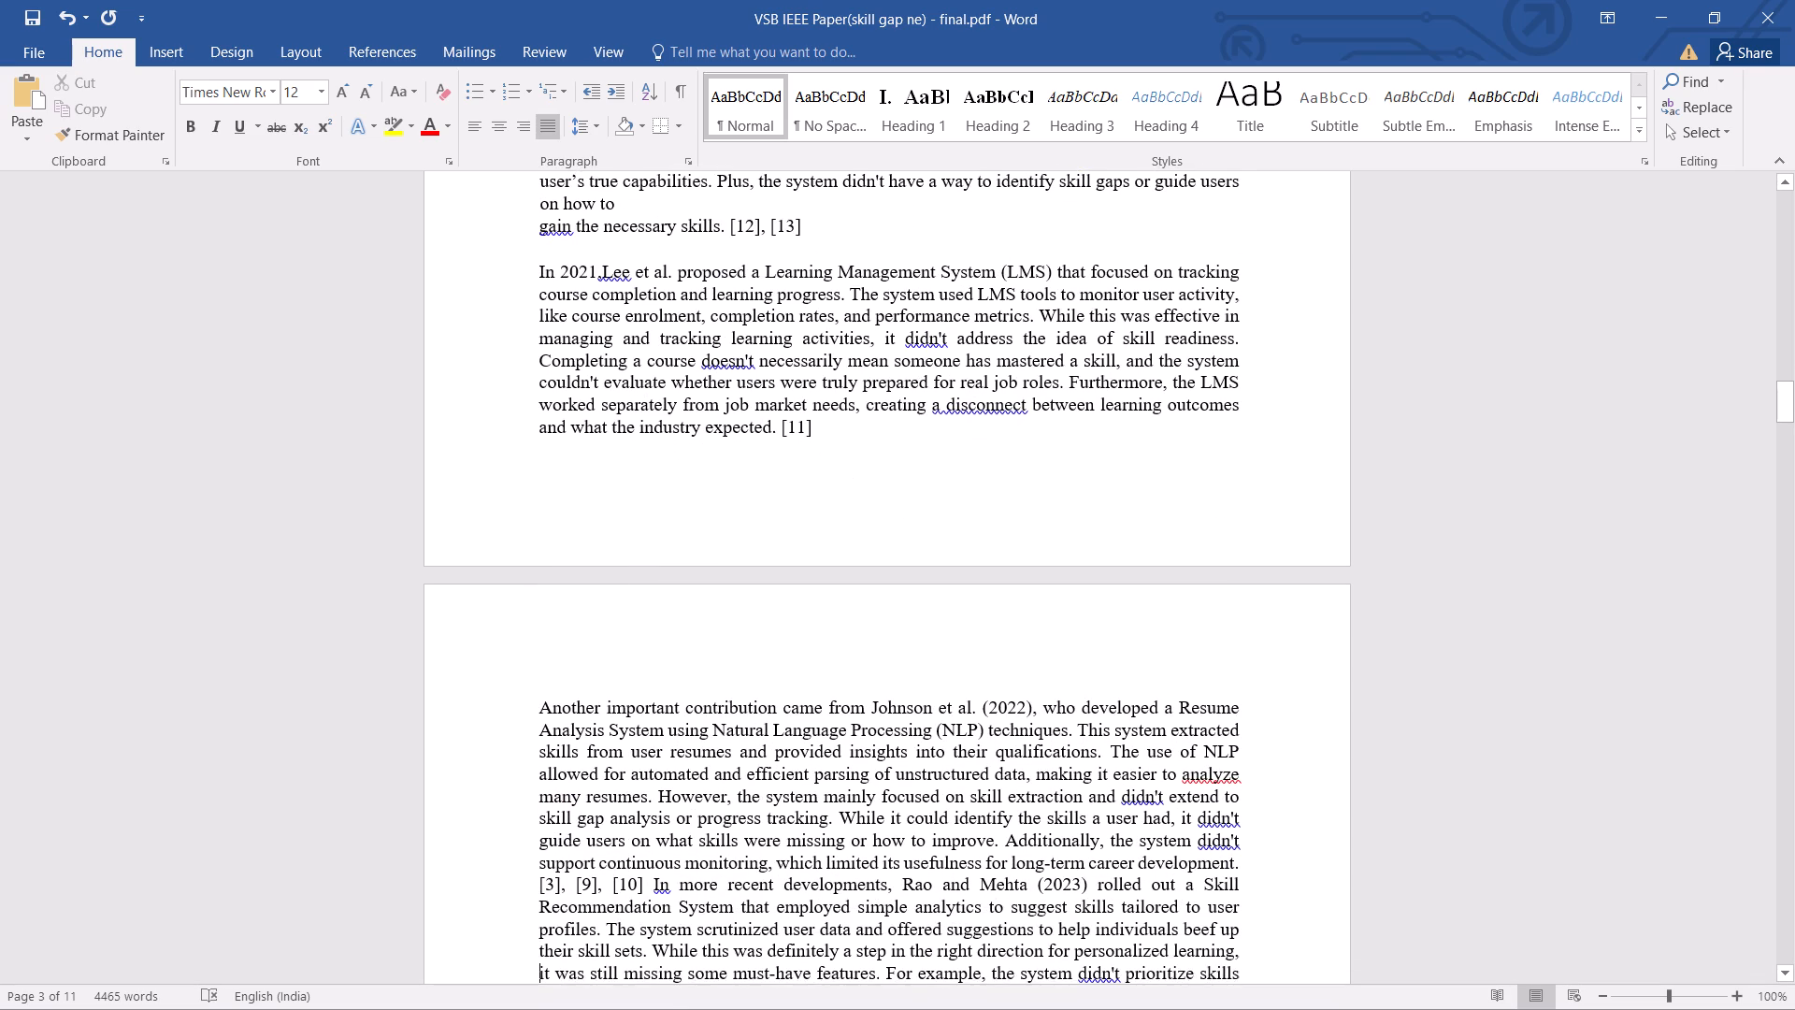
{"action": "key", "text": "Down"}
{"action": "key", "text": "Down"}
{"action": "key", "text": "Down"}
{"action": "key", "text": "Down"}
{"action": "key", "text": "Down"}
{"action": "key", "text": "Up"}
{"action": "key", "text": "BackSpace"}
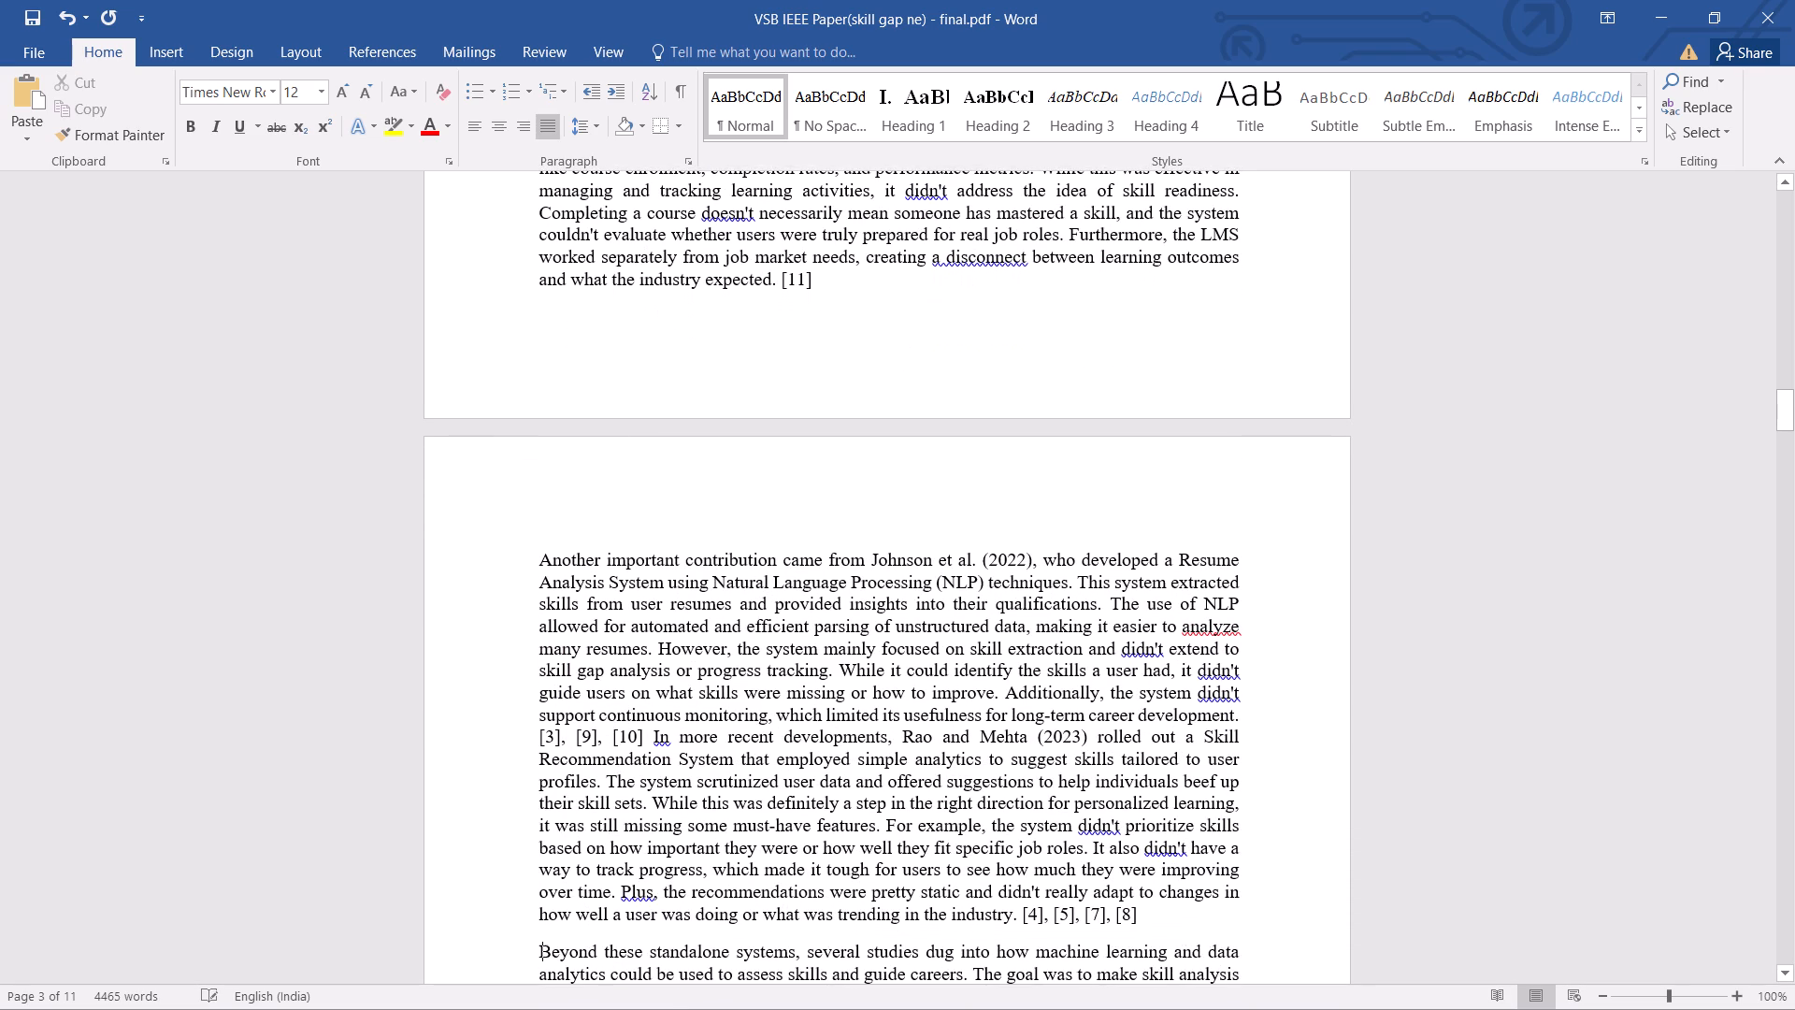
Remove the first-line indent of the Literature Survey paragraph about the proposed "Skill Gap Analysis & Progress Tracking System".
{"action": "key", "text": "Down"}
{"action": "key", "text": "Down"}
{"action": "key", "text": "Down"}
{"action": "key", "text": "Down"}
{"action": "key", "text": "Down"}
{"action": "key", "text": "Down"}
{"action": "key", "text": "Down"}
{"action": "key", "text": "Down"}
{"action": "key", "text": "Down"}
{"action": "key", "text": "Down"}
{"action": "key", "text": "Down"}
{"action": "key", "text": "Down"}
{"action": "key", "text": "Down"}
{"action": "key", "text": "Down"}
{"action": "key", "text": "Down"}
{"action": "key", "text": "Down"}
{"action": "key", "text": "Down"}
{"action": "key", "text": "Down"}
{"action": "key", "text": "Down"}
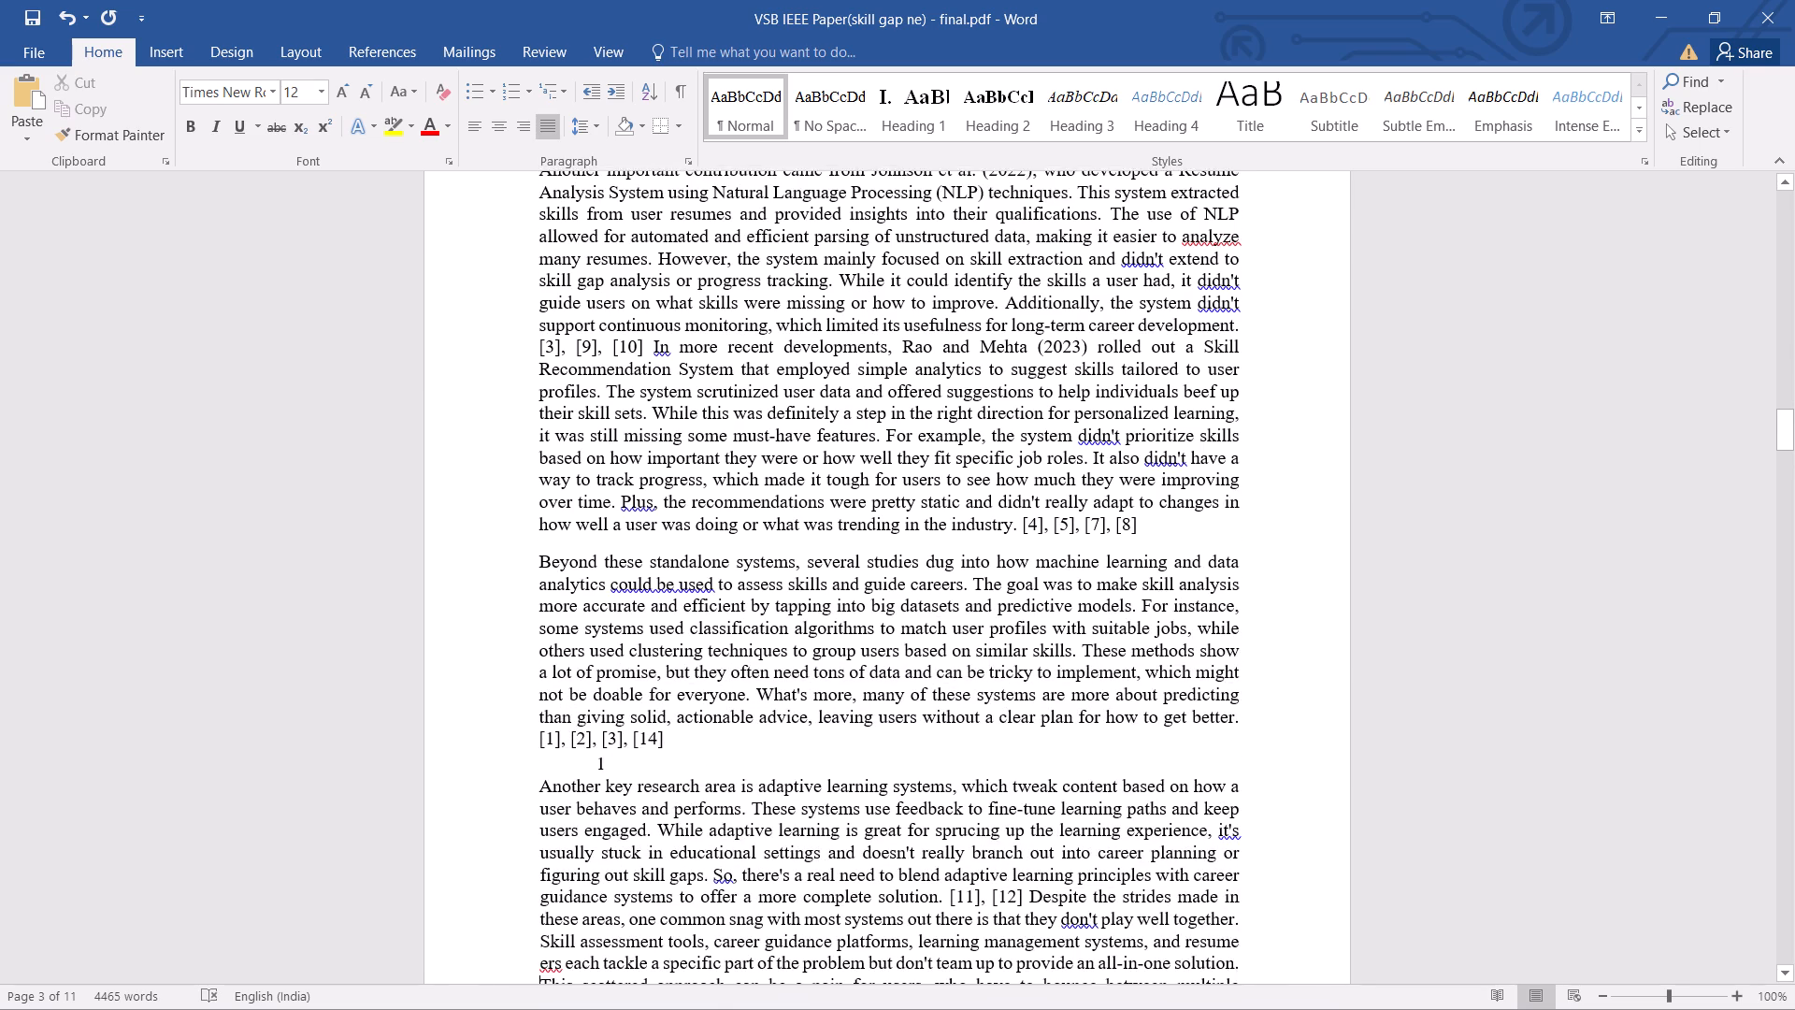
{"action": "key", "text": "Up"}
{"action": "key", "text": "Up"}
{"action": "key", "text": "Down"}
{"action": "key", "text": "Down"}
{"action": "key", "text": "Down"}
{"action": "key", "text": "Down"}
{"action": "key", "text": "Down"}
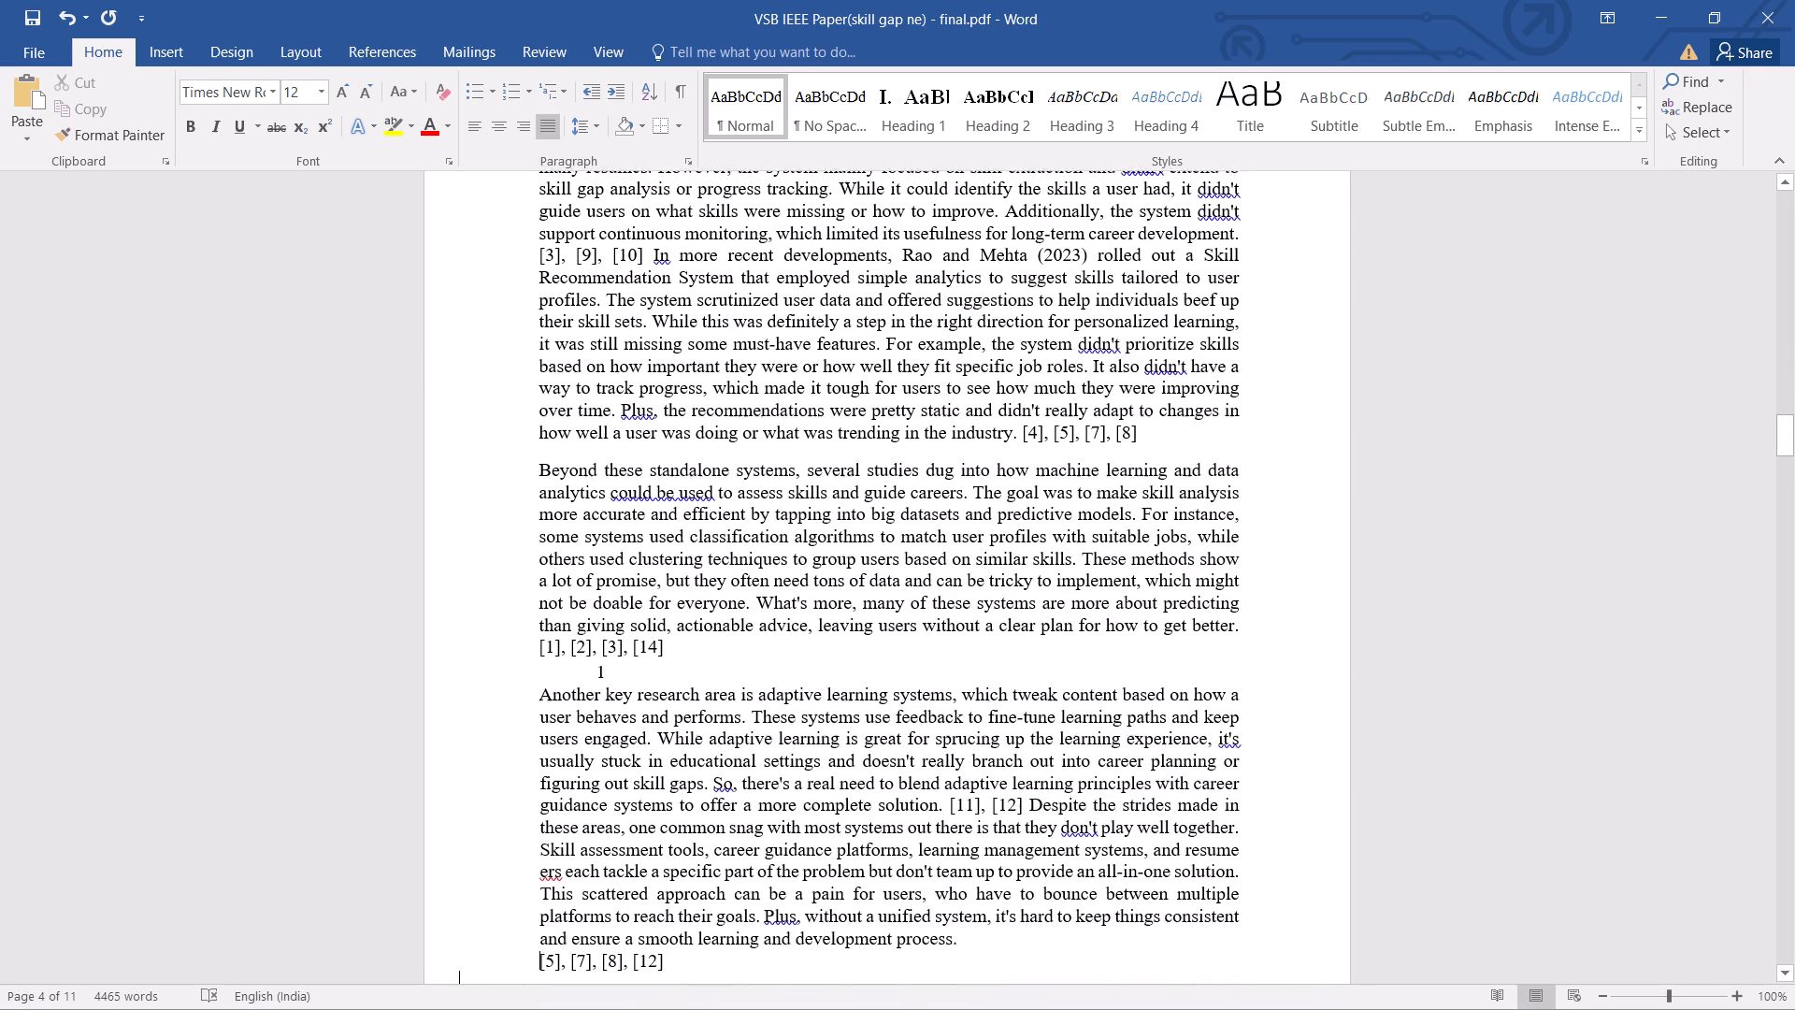
{"action": "key", "text": "Down"}
{"action": "key", "text": "BackSpace"}
Remove the first-line indent of the Literature Survey paragraph beginning "Another big plus of our system".
{"action": "key", "text": "Down"}
{"action": "key", "text": "Down"}
{"action": "key", "text": "Down"}
{"action": "key", "text": "Down"}
{"action": "key", "text": "Down"}
{"action": "key", "text": "Down"}
{"action": "key", "text": "Down"}
{"action": "key", "text": "Down"}
{"action": "key", "text": "Down"}
{"action": "key", "text": "Down"}
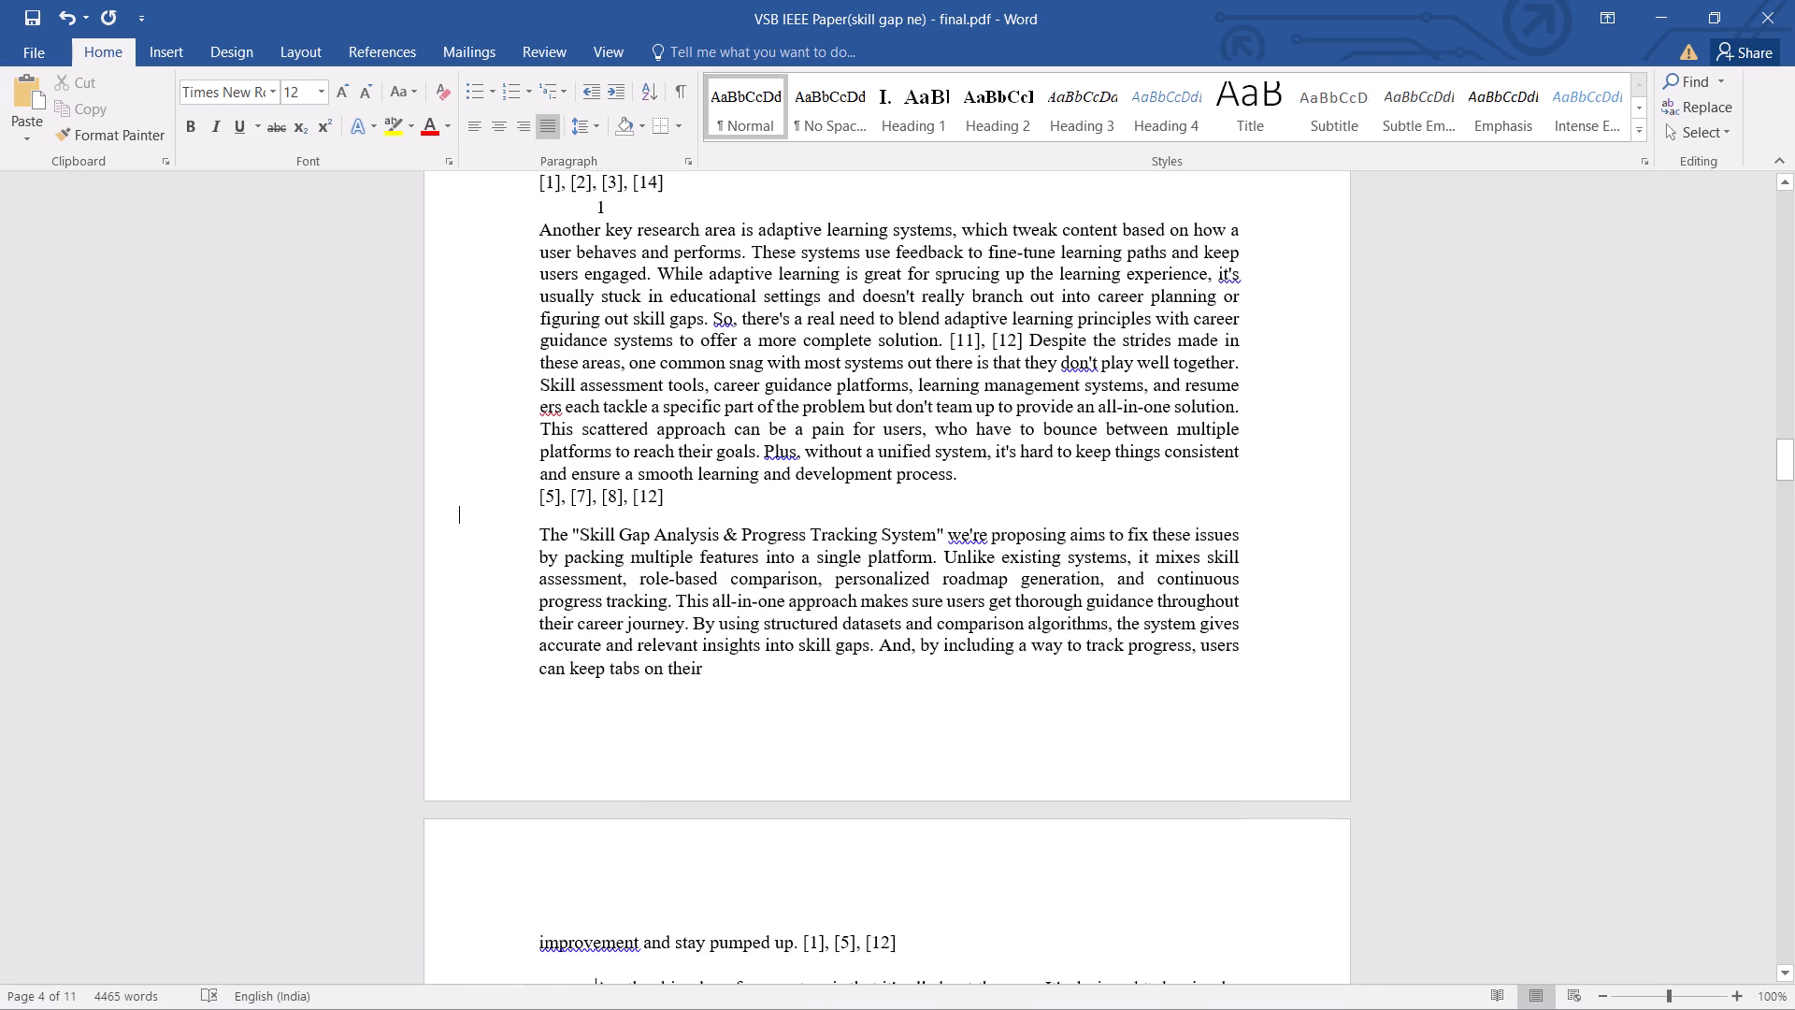
{"action": "key", "text": "Up"}
{"action": "key", "text": "BackSpace"}
Remove the first-line indent of the closing Literature Survey paragraph beginning "To wrap it up".
{"action": "key", "text": "Down"}
{"action": "key", "text": "Down"}
{"action": "key", "text": "Down"}
{"action": "key", "text": "Down"}
{"action": "key", "text": "Down"}
{"action": "key", "text": "Down"}
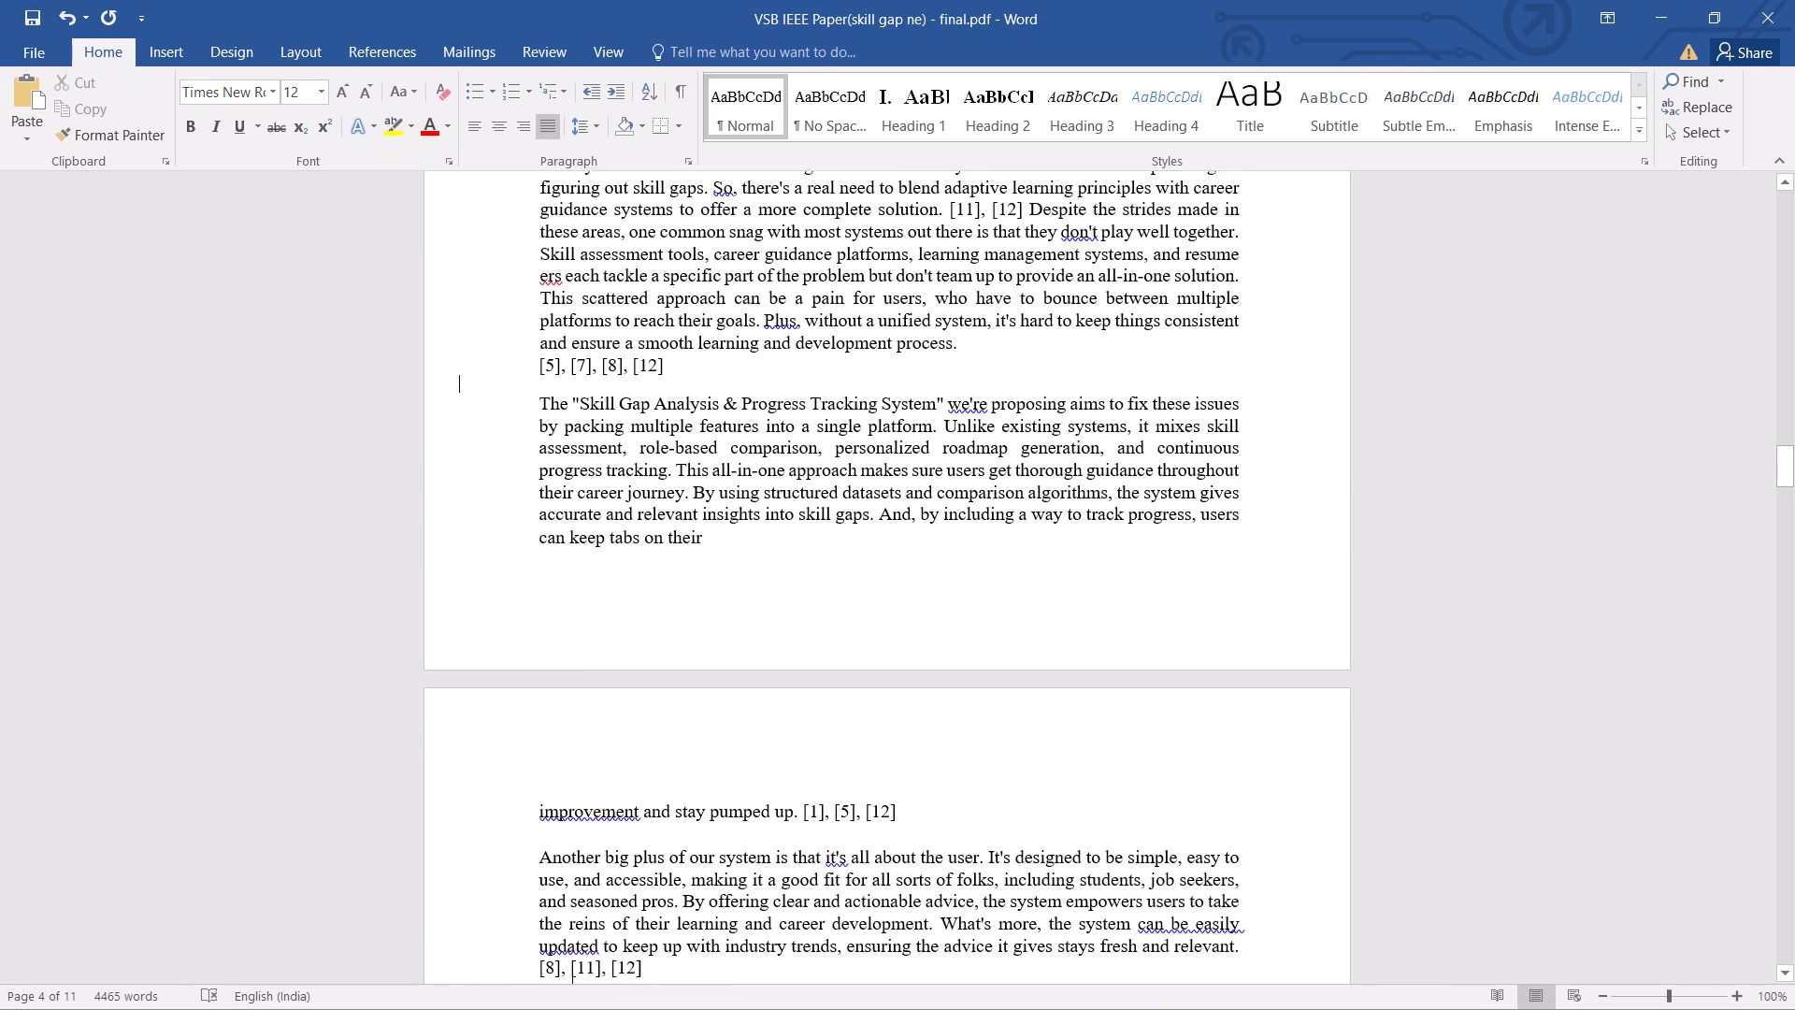
{"action": "key", "text": "Down"}
{"action": "key", "text": "Down"}
{"action": "key", "text": "Up"}
{"action": "key", "text": "Up"}
{"action": "key", "text": "BackSpace"}
Remove the indent of the line beginning "comprehensive, integrated solution" in the closing Literature Survey text.
{"action": "key", "text": "Down"}
{"action": "key", "text": "Down"}
{"action": "key", "text": "Down"}
{"action": "key", "text": "Down"}
{"action": "key", "text": "Down"}
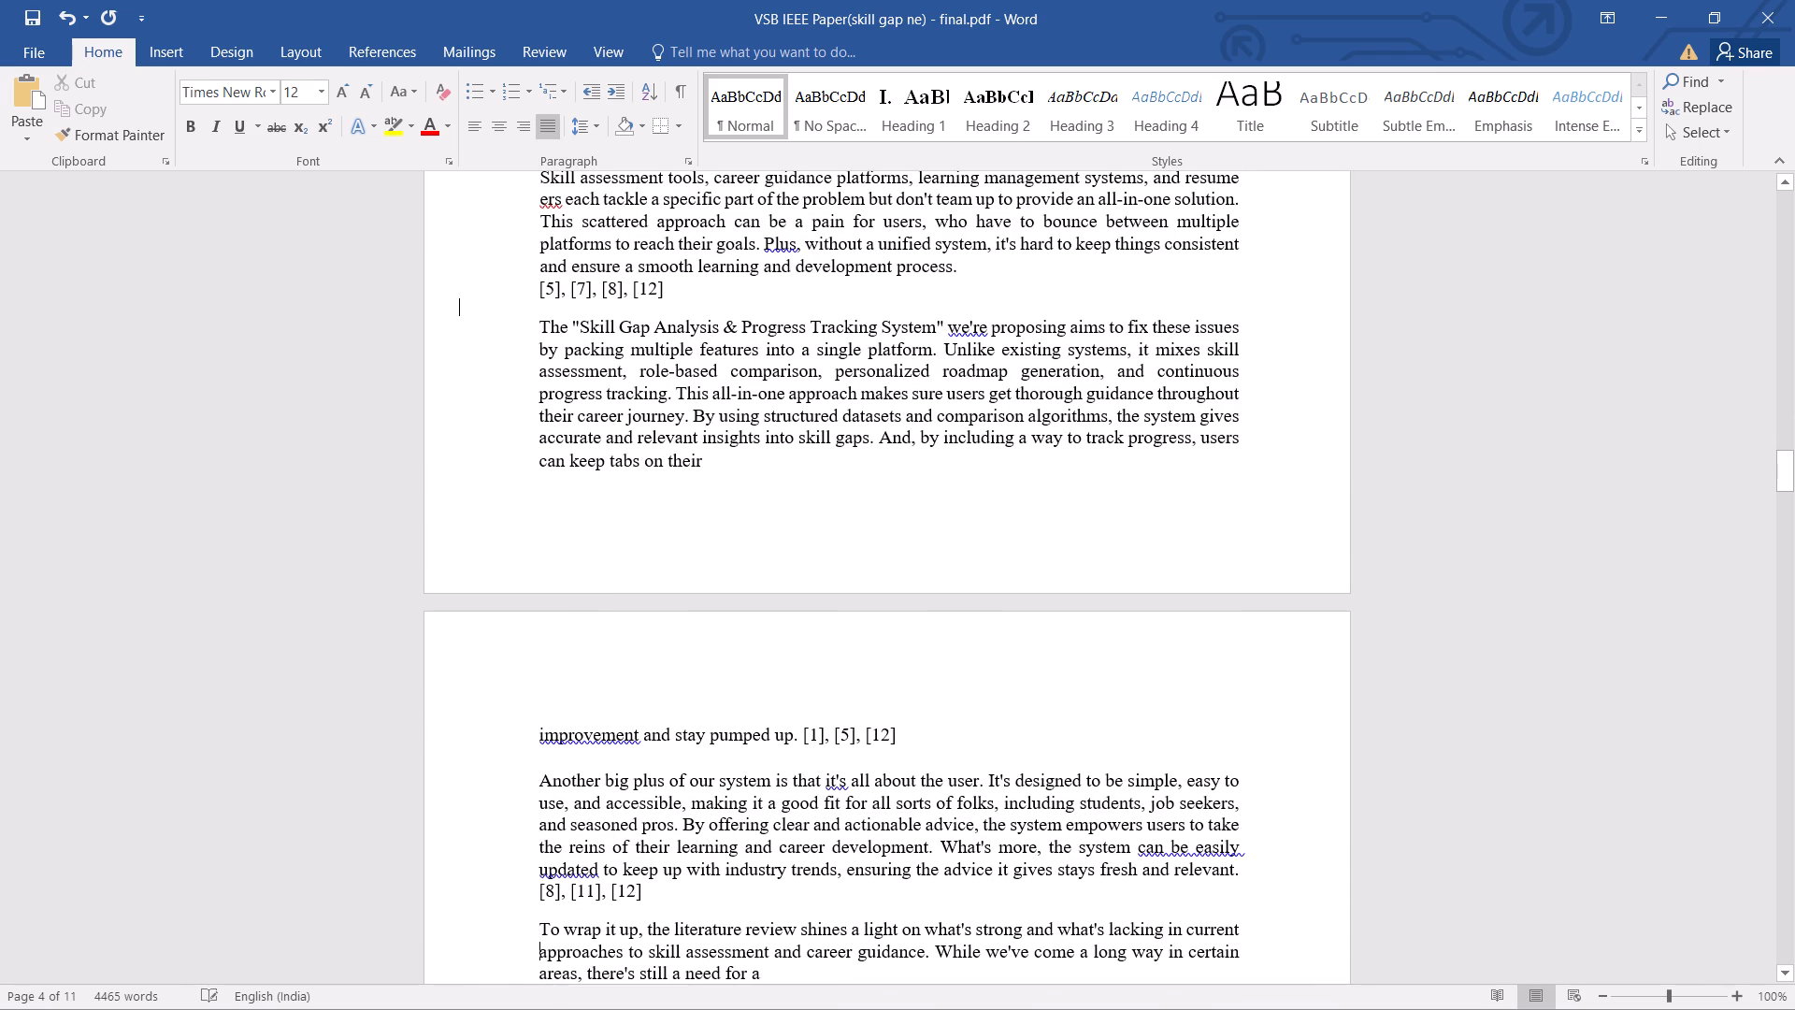
{"action": "key", "text": "Up"}
{"action": "key", "text": "Up"}
{"action": "key", "text": "BackSpace"}
{"action": "key", "text": "Down"}
{"action": "key", "text": "Down"}
{"action": "key", "text": "Down"}
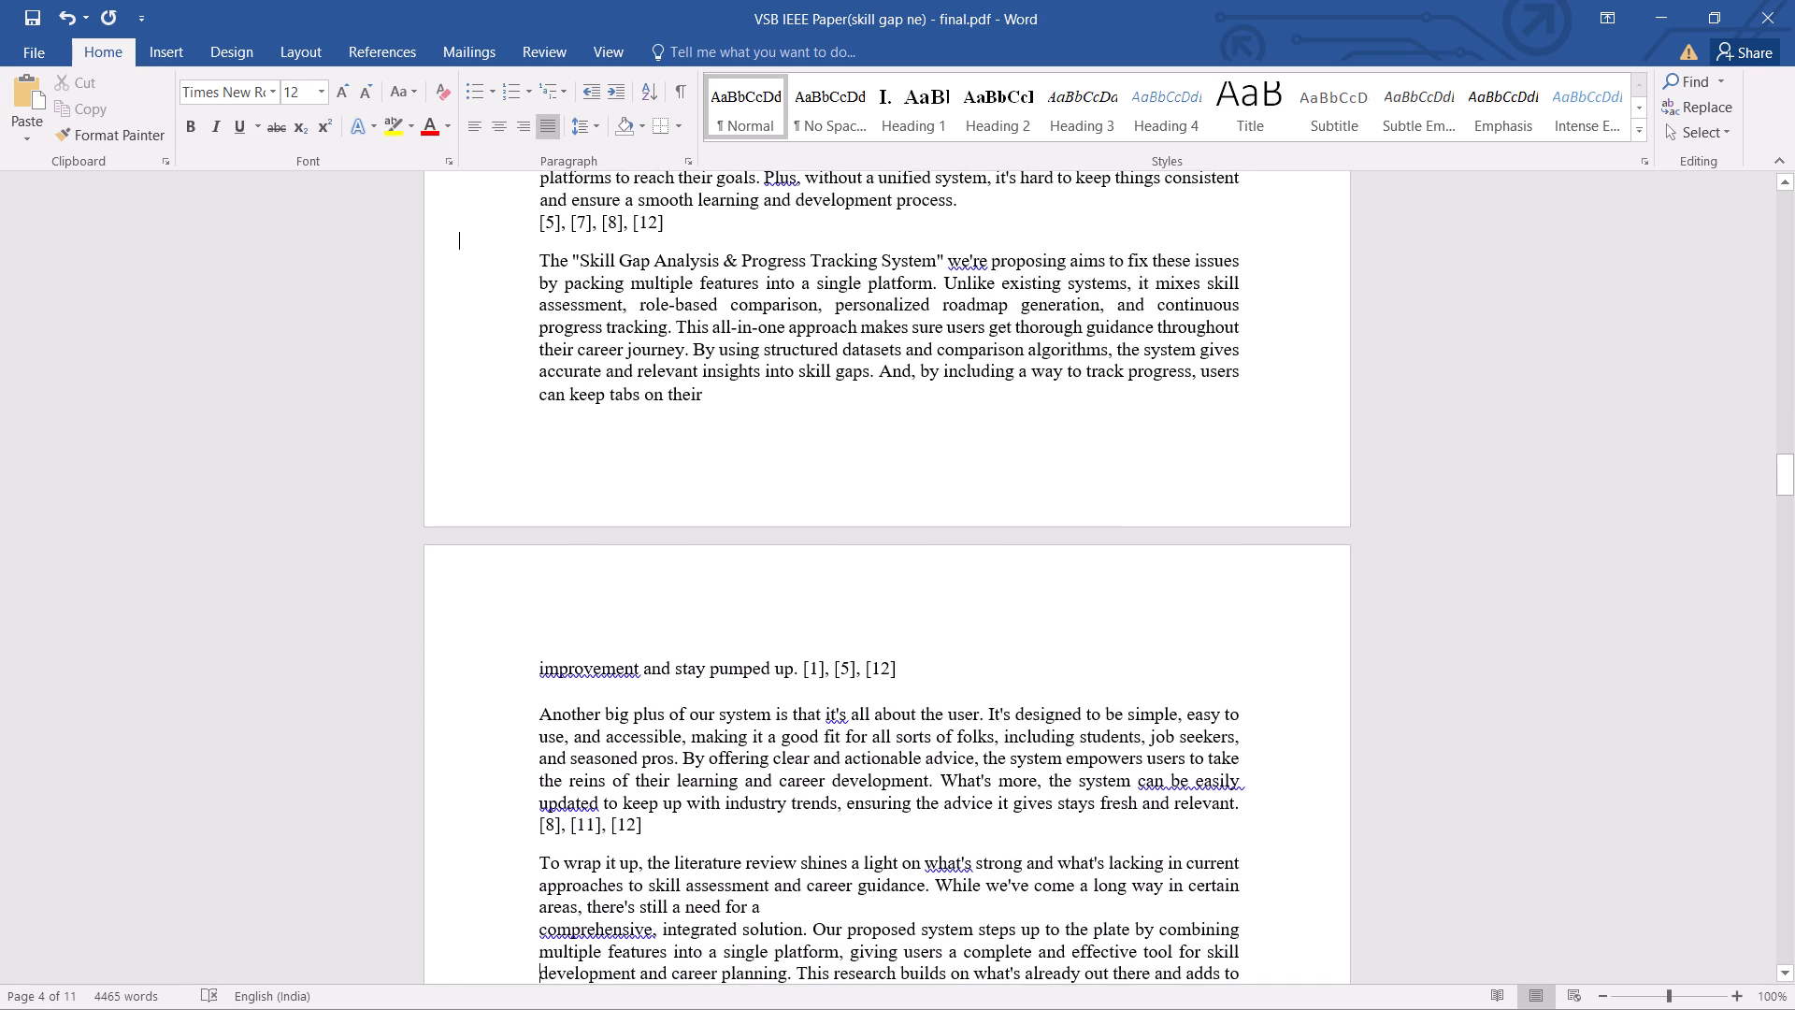
{"action": "key", "text": "Down"}
{"action": "key", "text": "Down"}
{"action": "key", "text": "Down"}
{"action": "key", "text": "Down"}
{"action": "key", "text": "Up"}
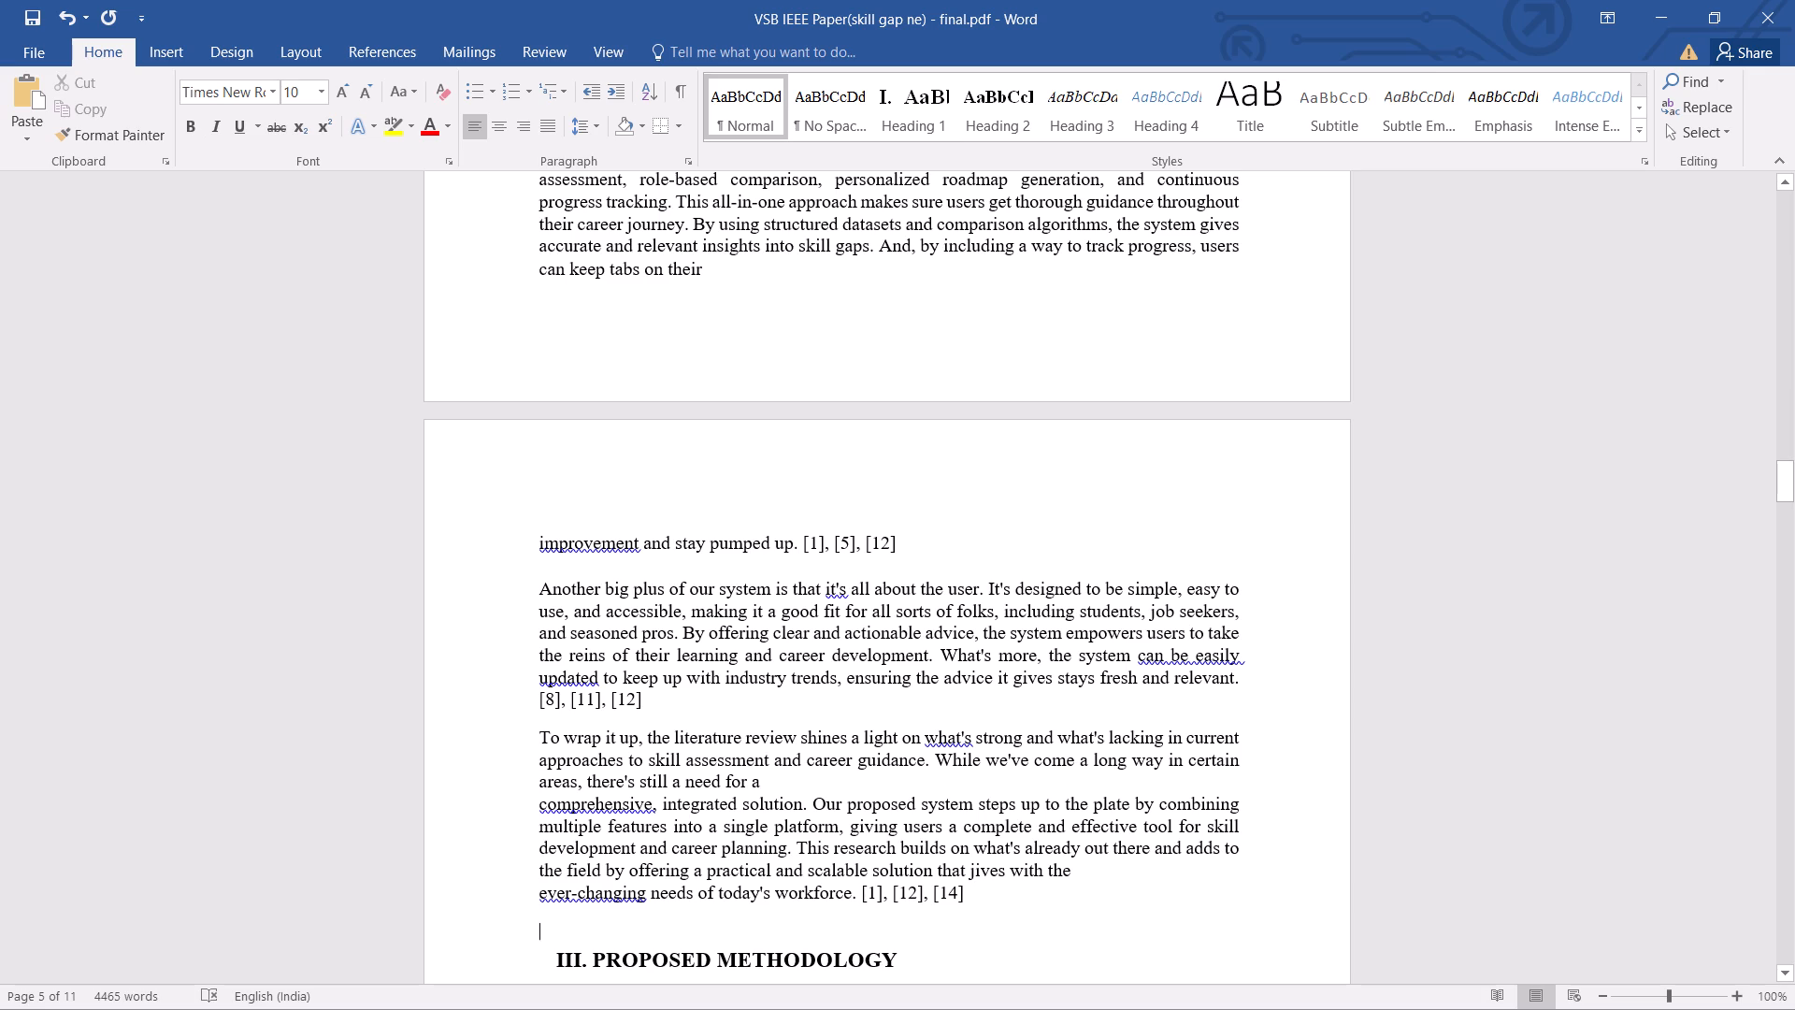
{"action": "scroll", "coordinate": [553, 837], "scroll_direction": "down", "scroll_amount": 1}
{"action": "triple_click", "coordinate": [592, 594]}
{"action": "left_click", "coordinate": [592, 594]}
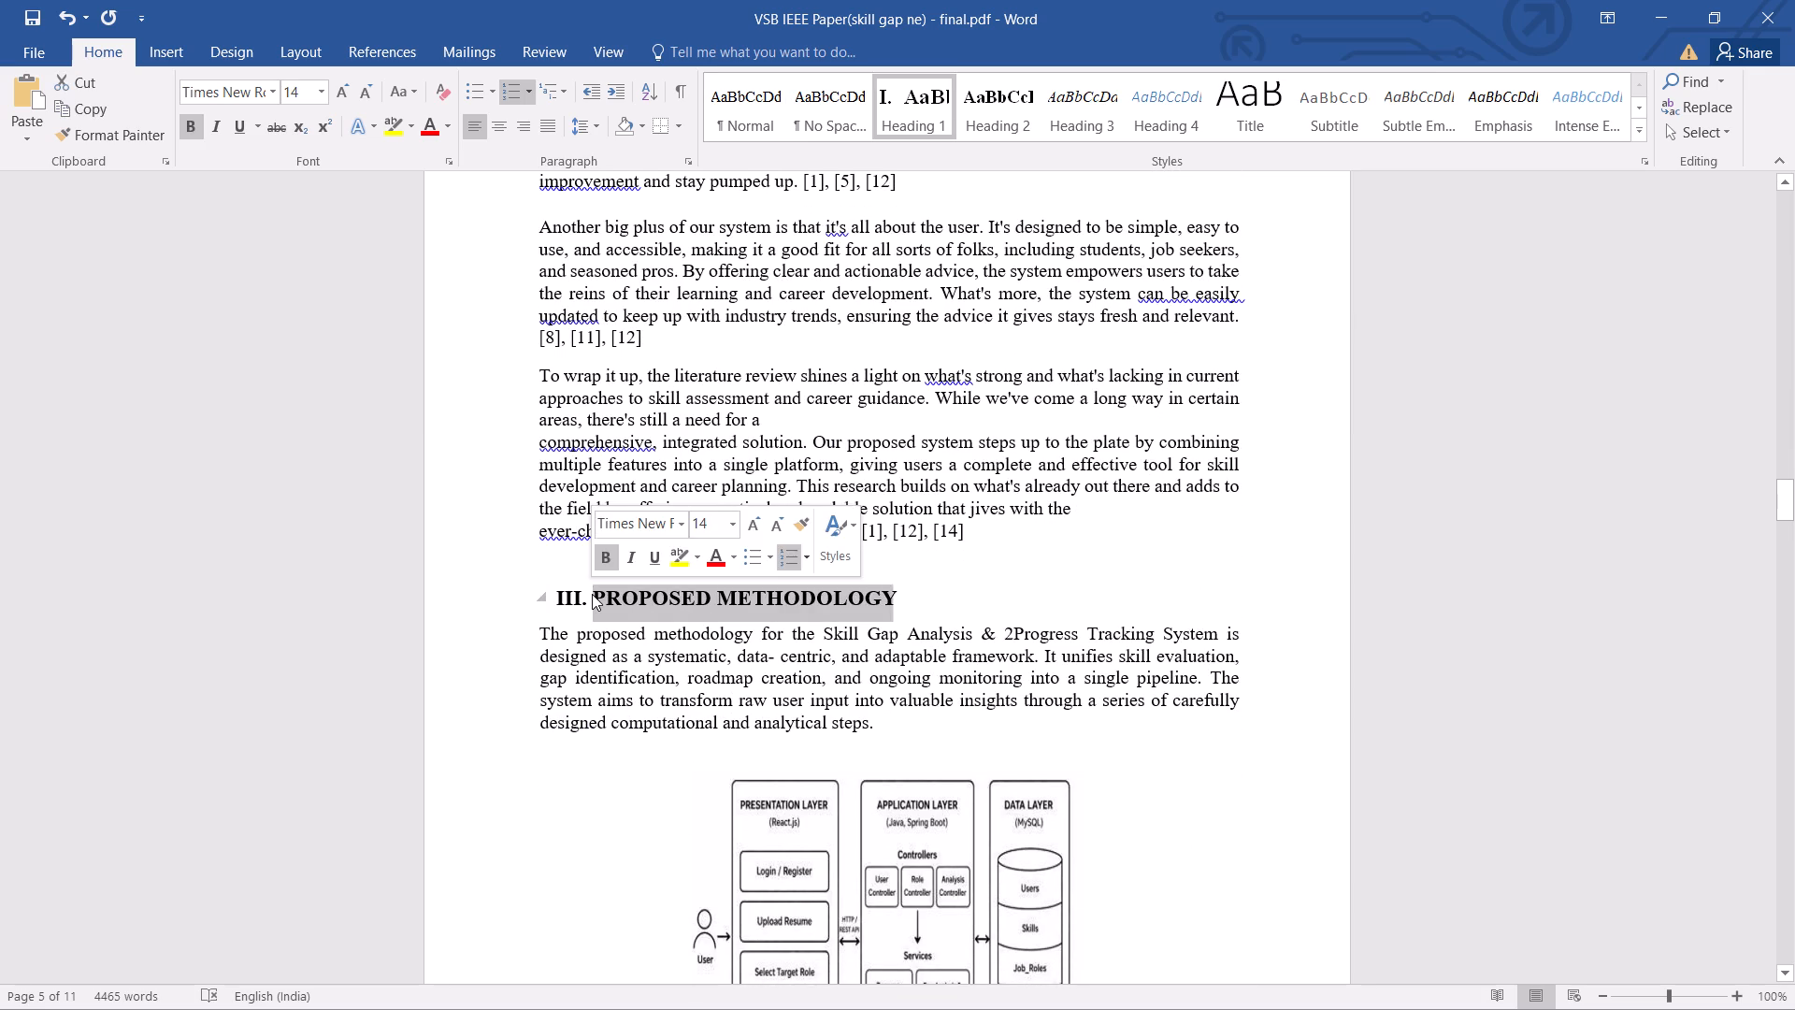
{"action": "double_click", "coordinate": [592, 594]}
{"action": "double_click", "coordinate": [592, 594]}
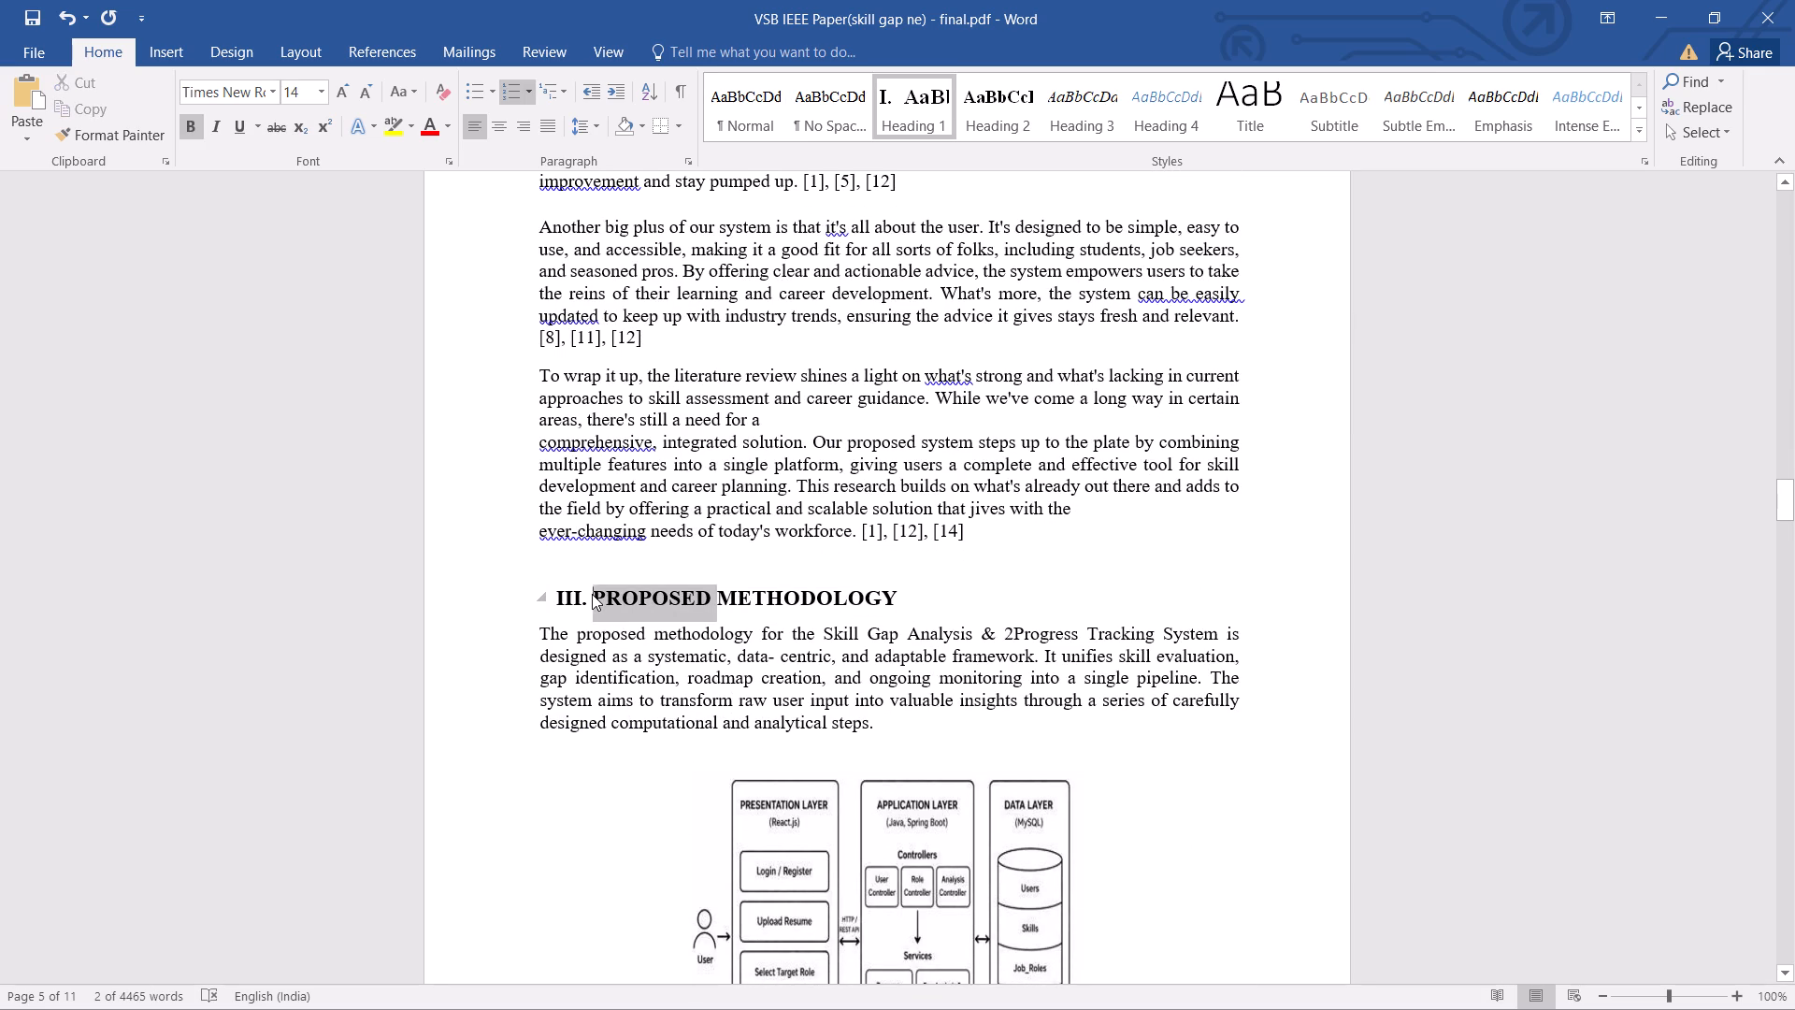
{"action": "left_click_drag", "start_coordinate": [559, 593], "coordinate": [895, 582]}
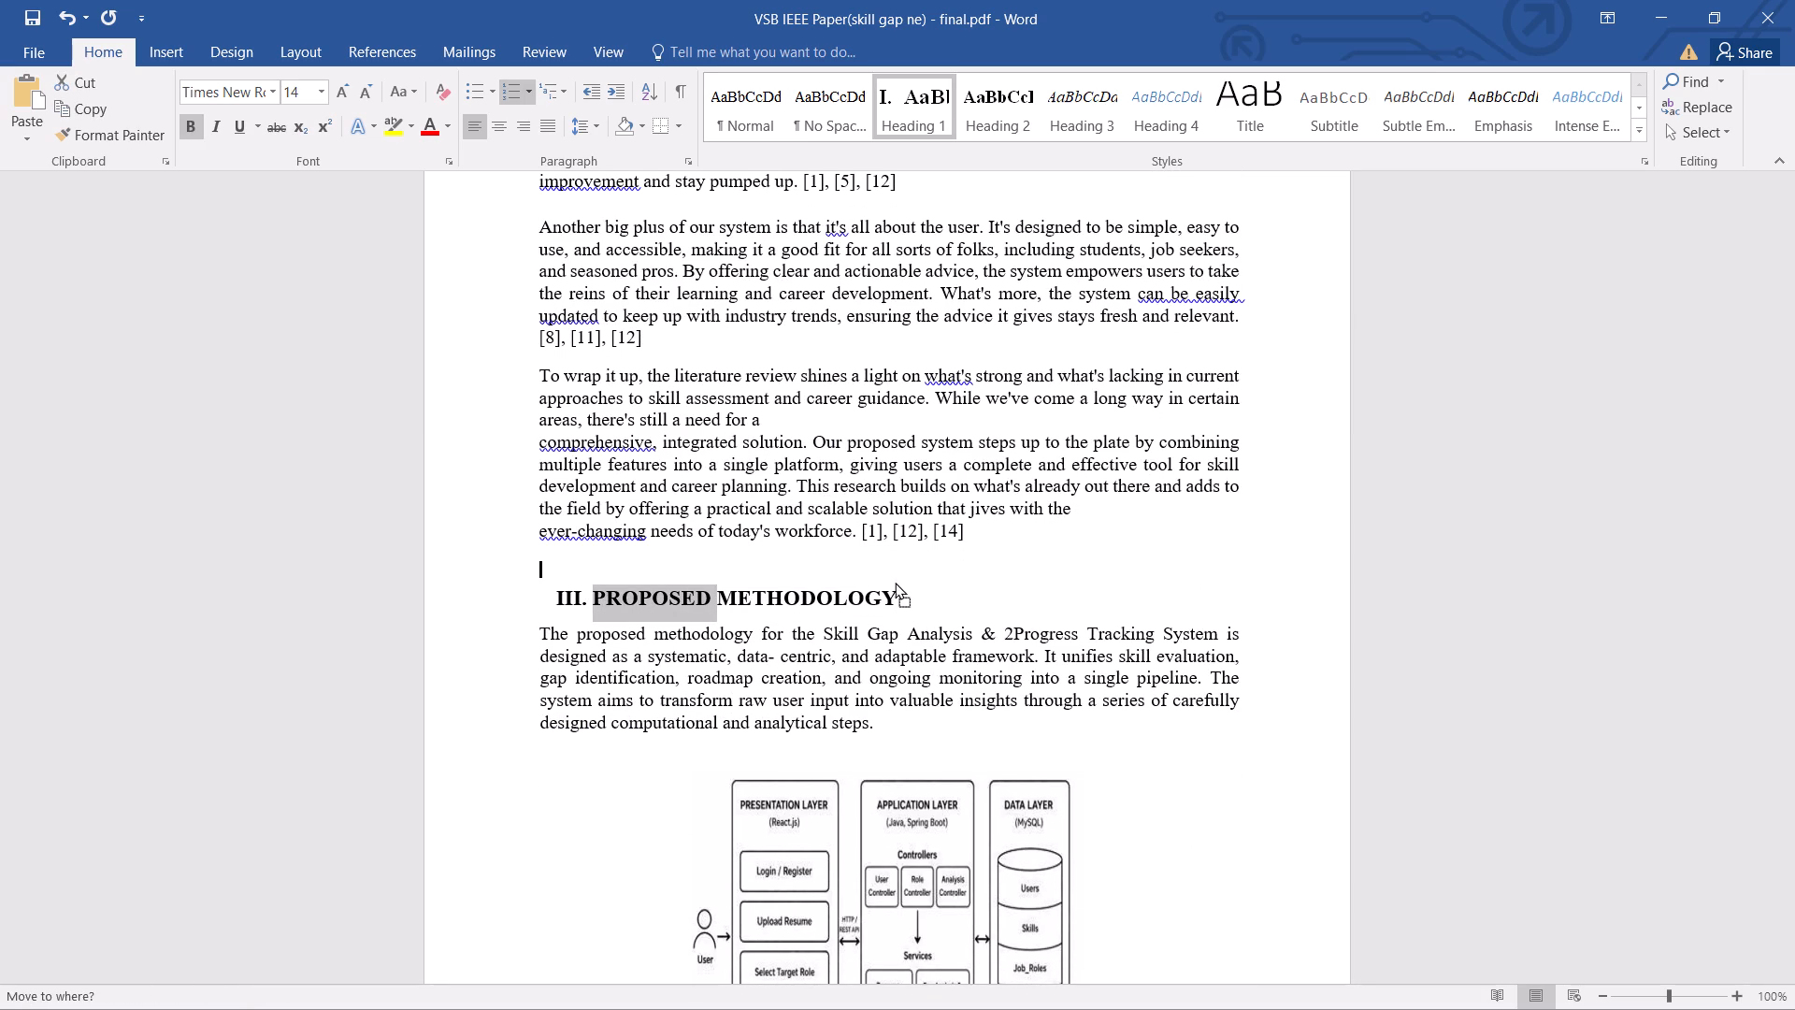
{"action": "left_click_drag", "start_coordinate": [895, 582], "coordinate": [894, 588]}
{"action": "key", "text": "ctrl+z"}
Center the section heading "III. PROPOSED METHODOLOGY".
{"action": "left_click_drag", "start_coordinate": [912, 600], "coordinate": [546, 593]}
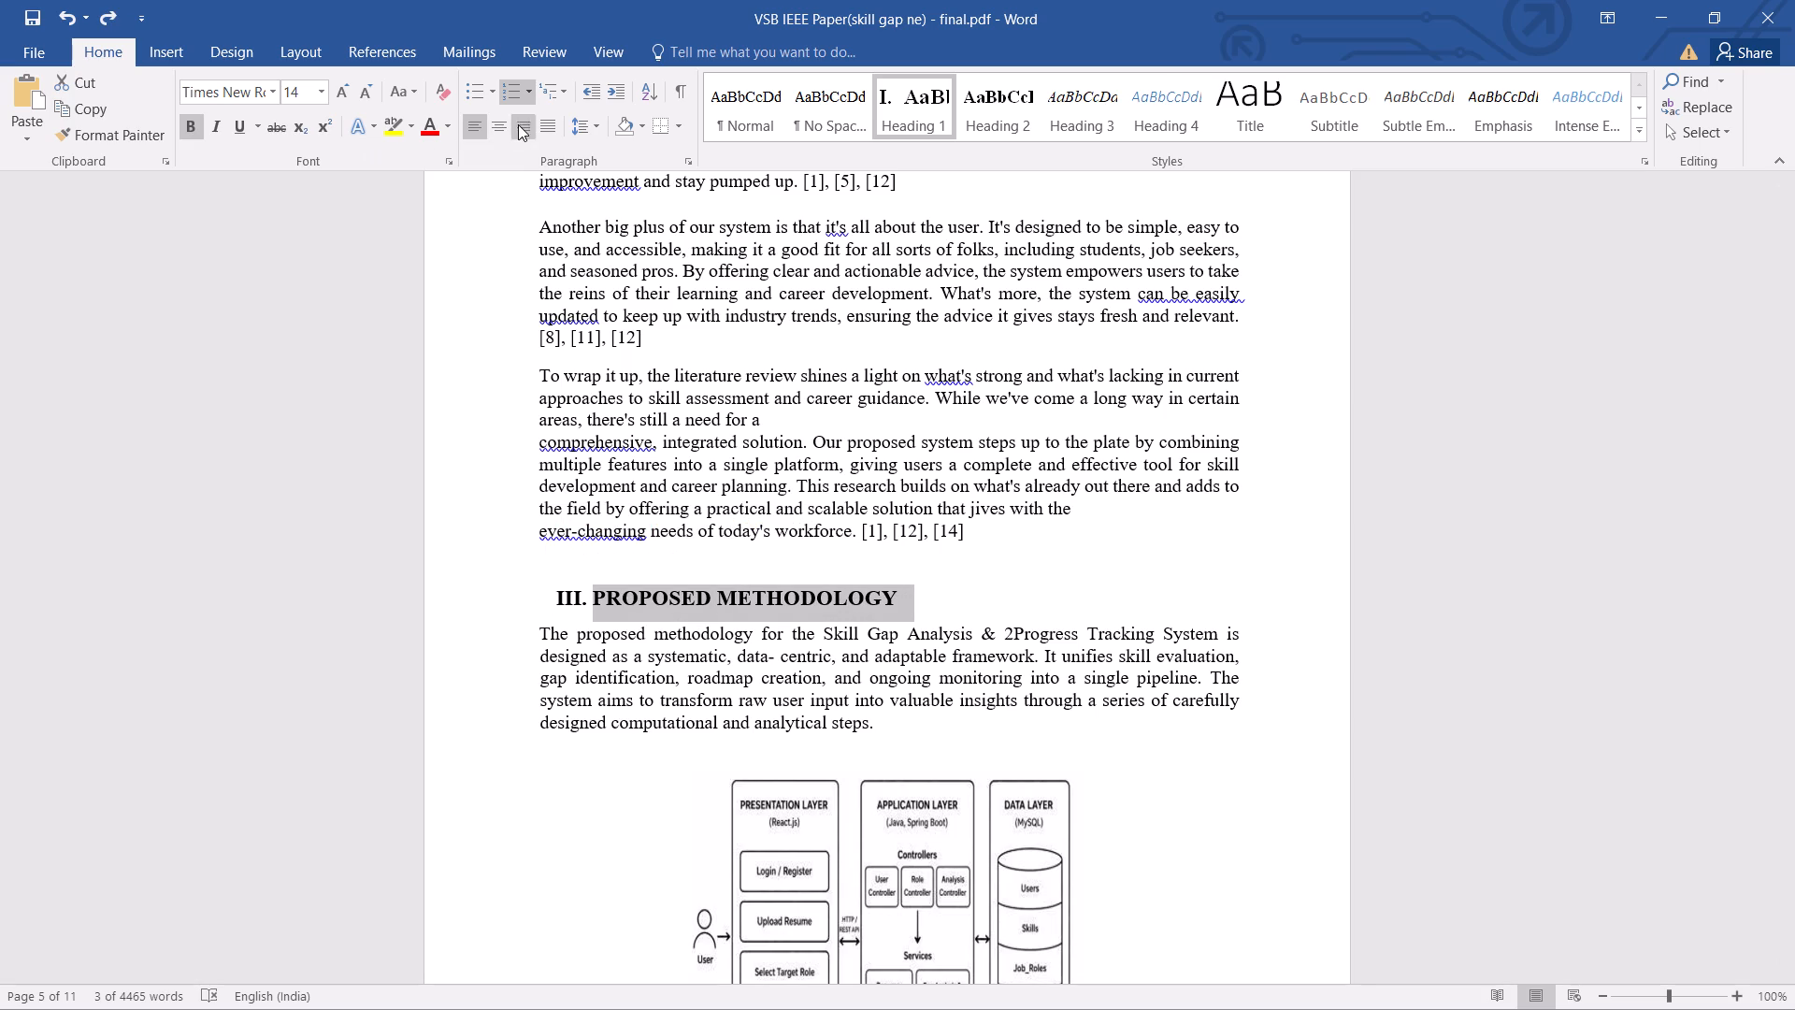
{"action": "left_click", "coordinate": [494, 124]}
{"action": "left_click", "coordinate": [739, 594]}
Insert two blank lines below the Figure 3.1 caption so the Methodological Framework subsection starts on a new page.
{"action": "scroll", "coordinate": [739, 594], "scroll_direction": "down", "scroll_amount": 1}
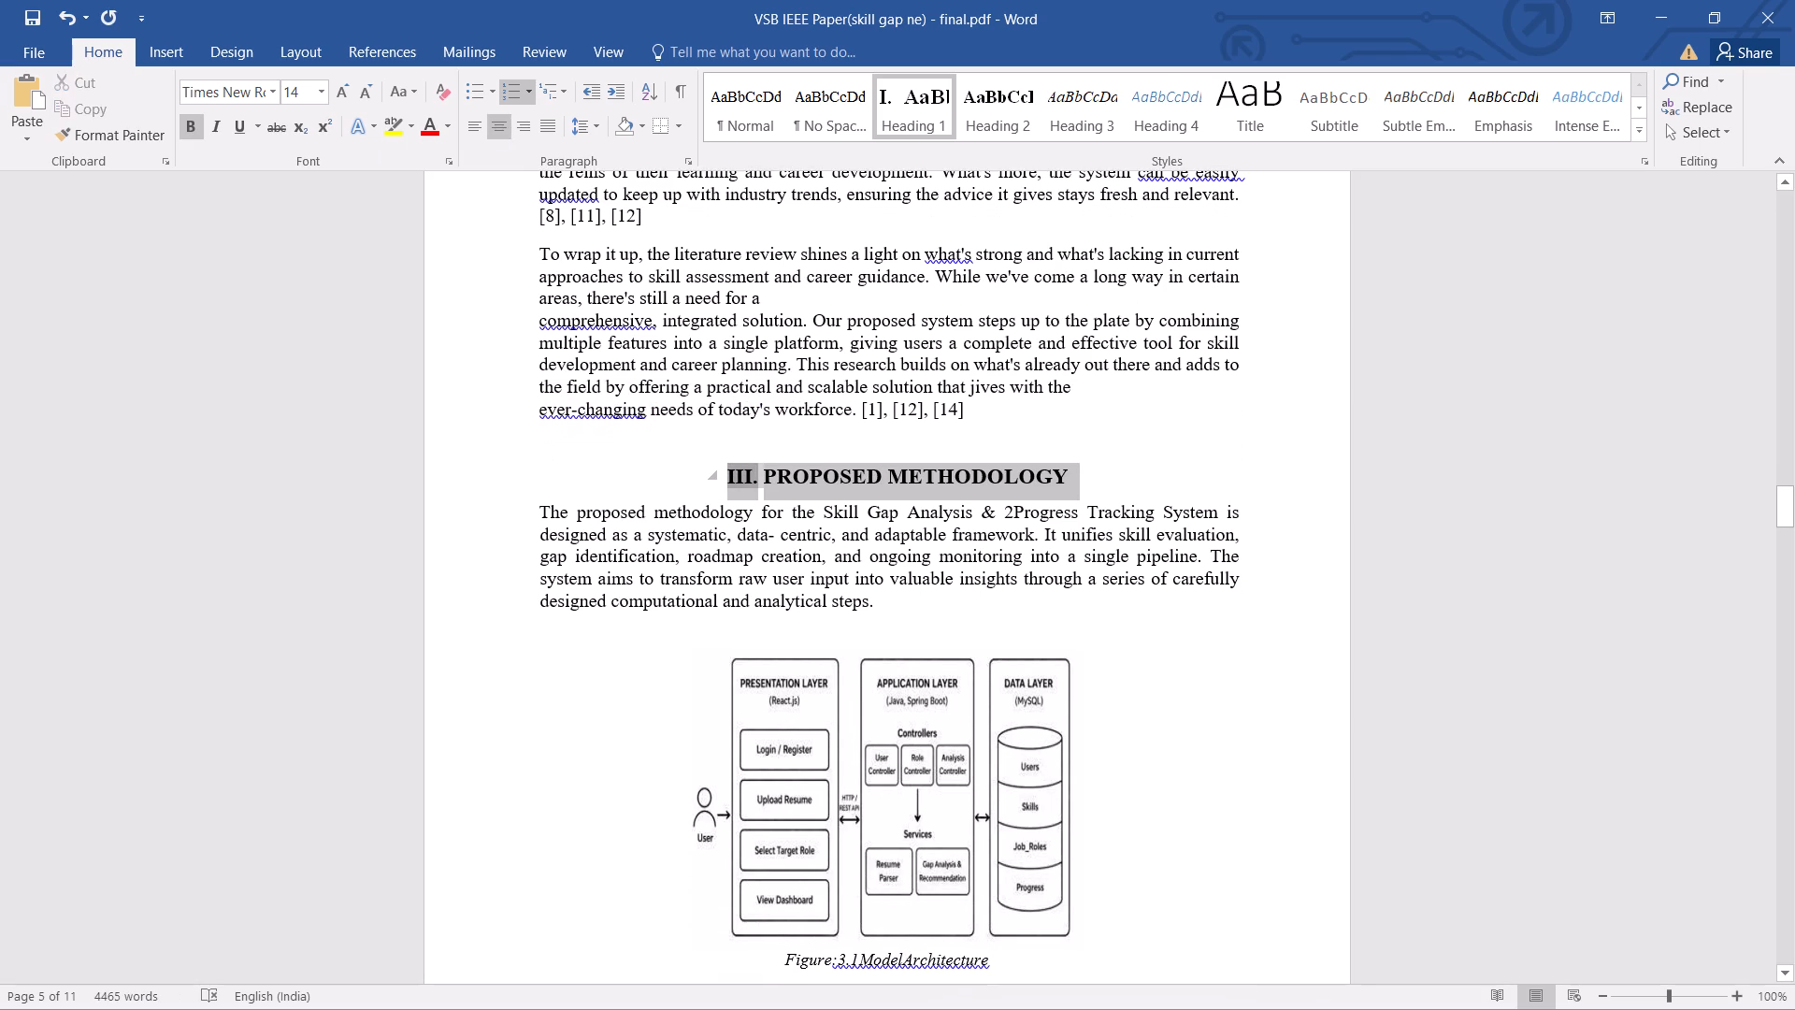
{"action": "triple_click", "coordinate": [687, 597]}
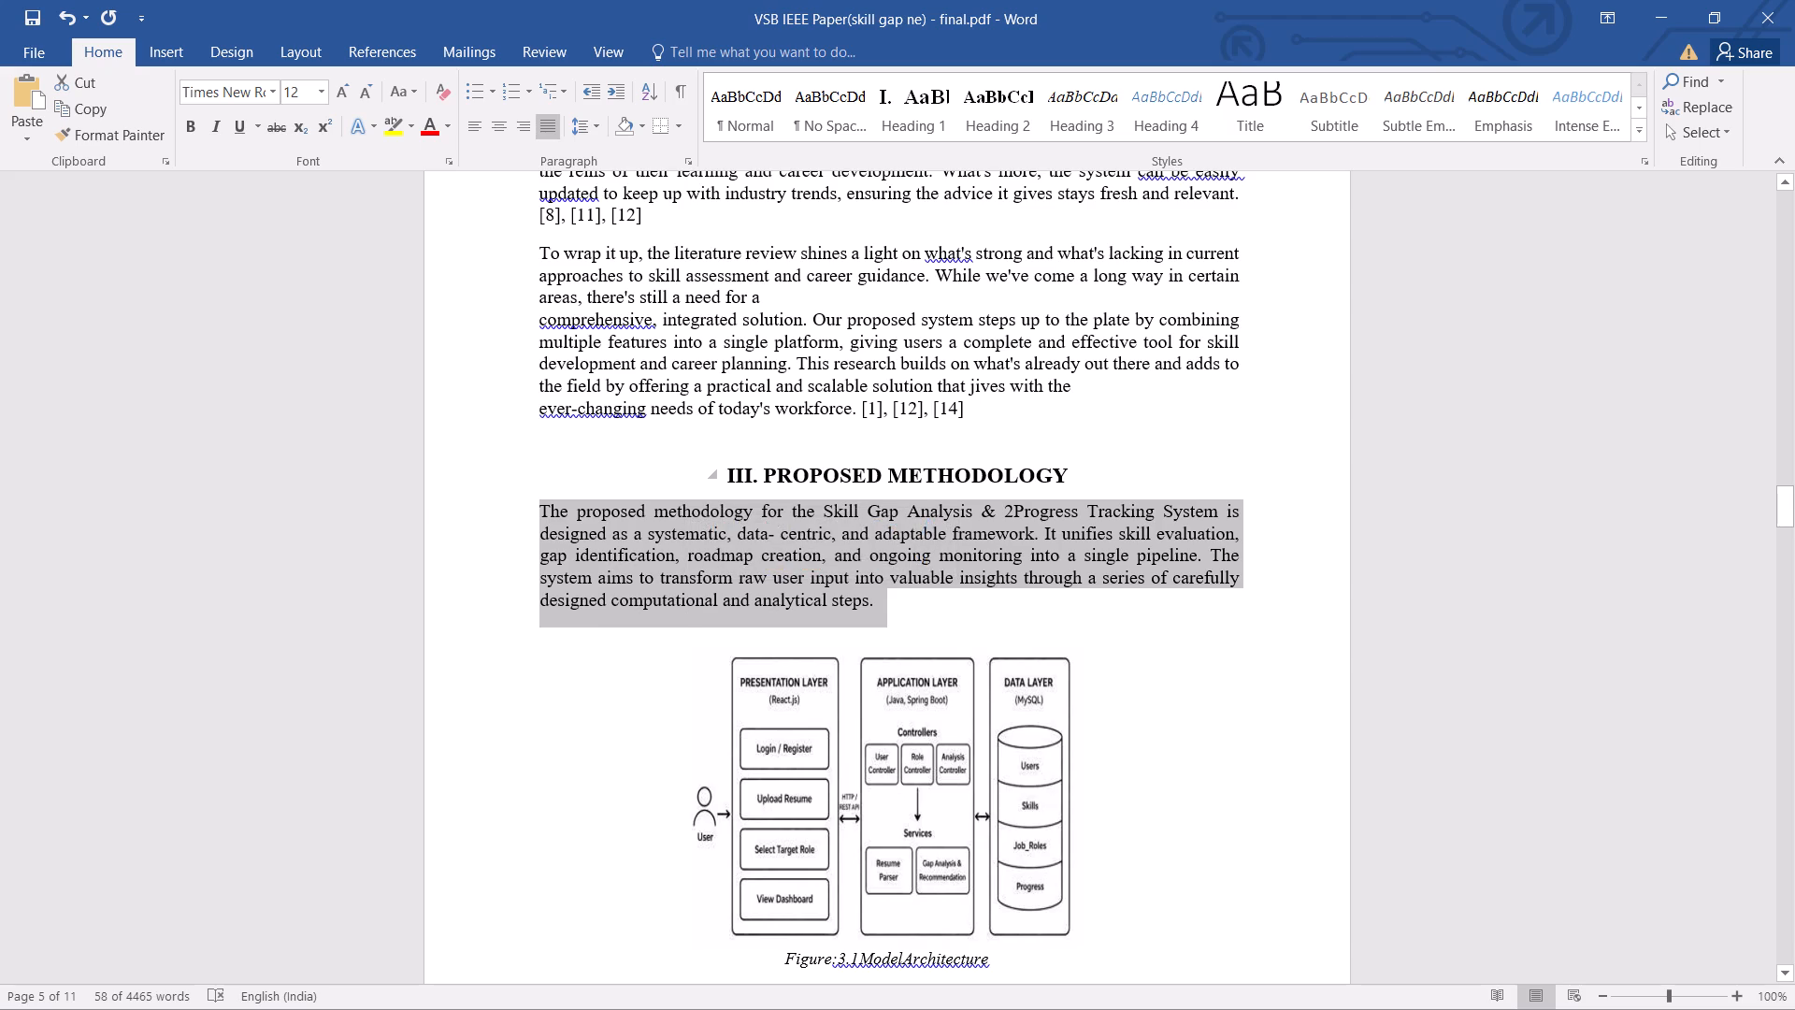
{"action": "scroll", "coordinate": [833, 712], "scroll_direction": "down", "scroll_amount": 2}
{"action": "scroll", "coordinate": [601, 639], "scroll_direction": "down", "scroll_amount": 1}
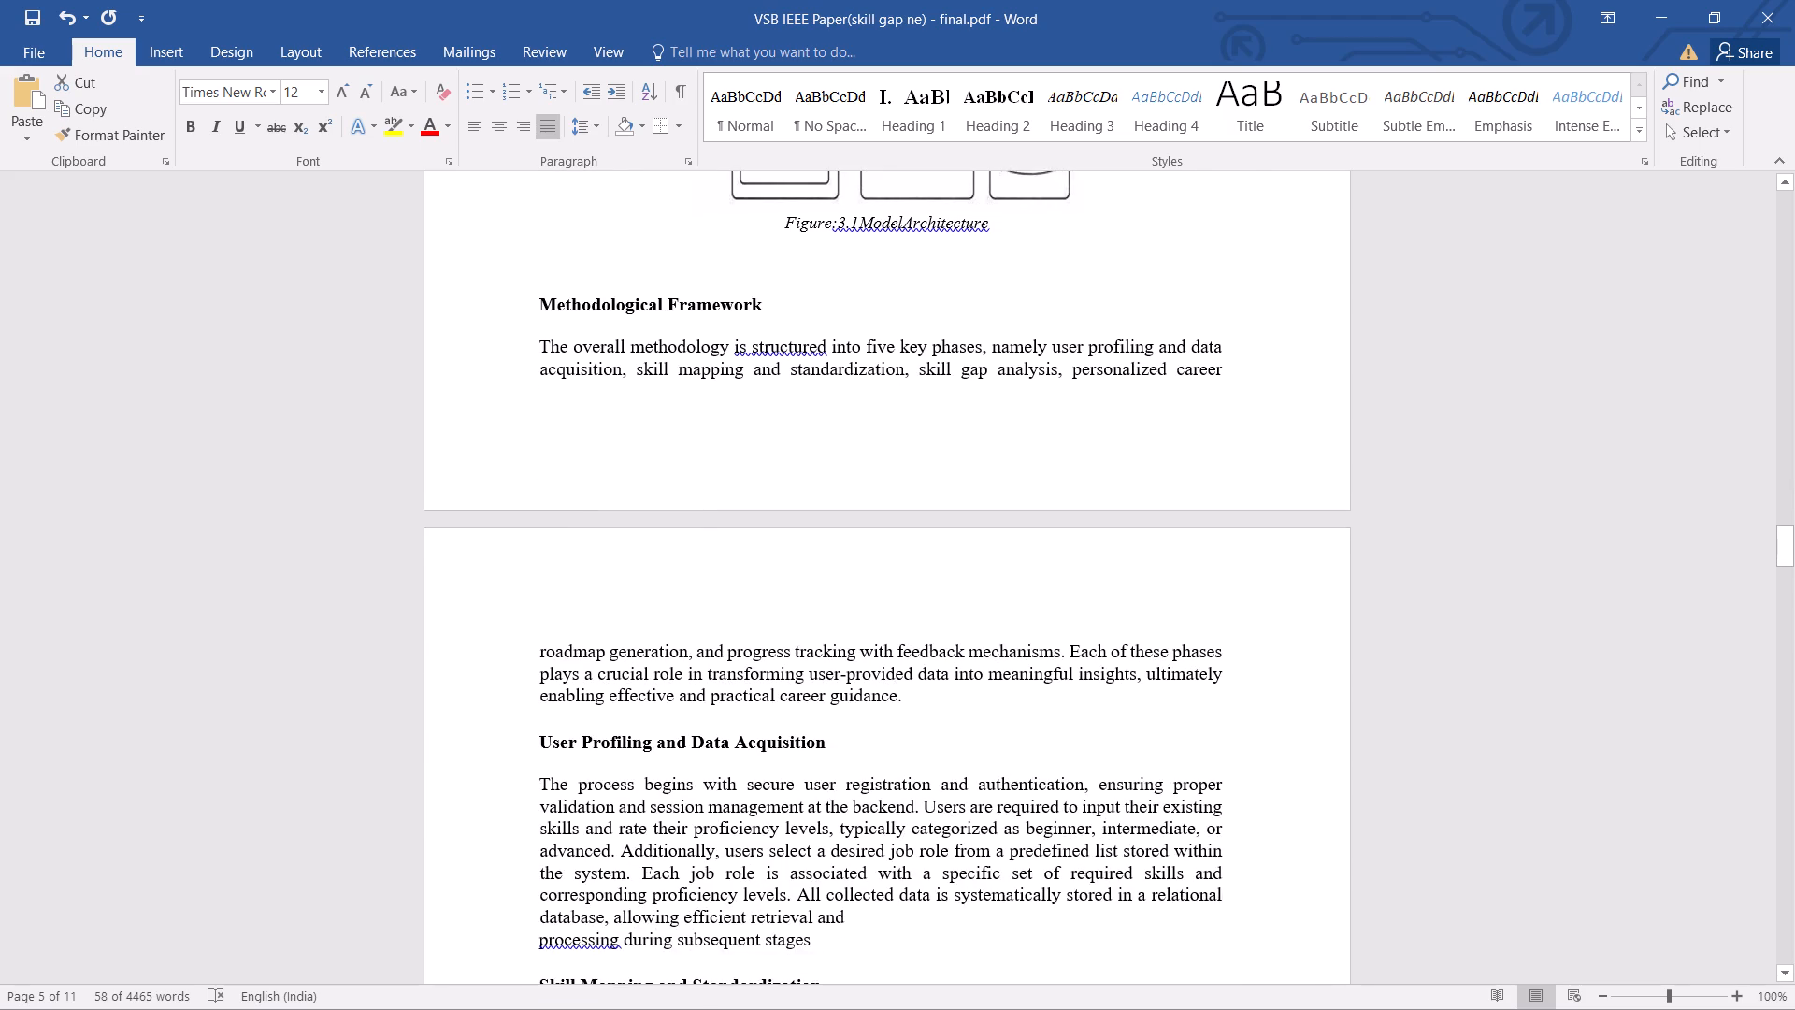
{"action": "left_click", "coordinate": [596, 279]}
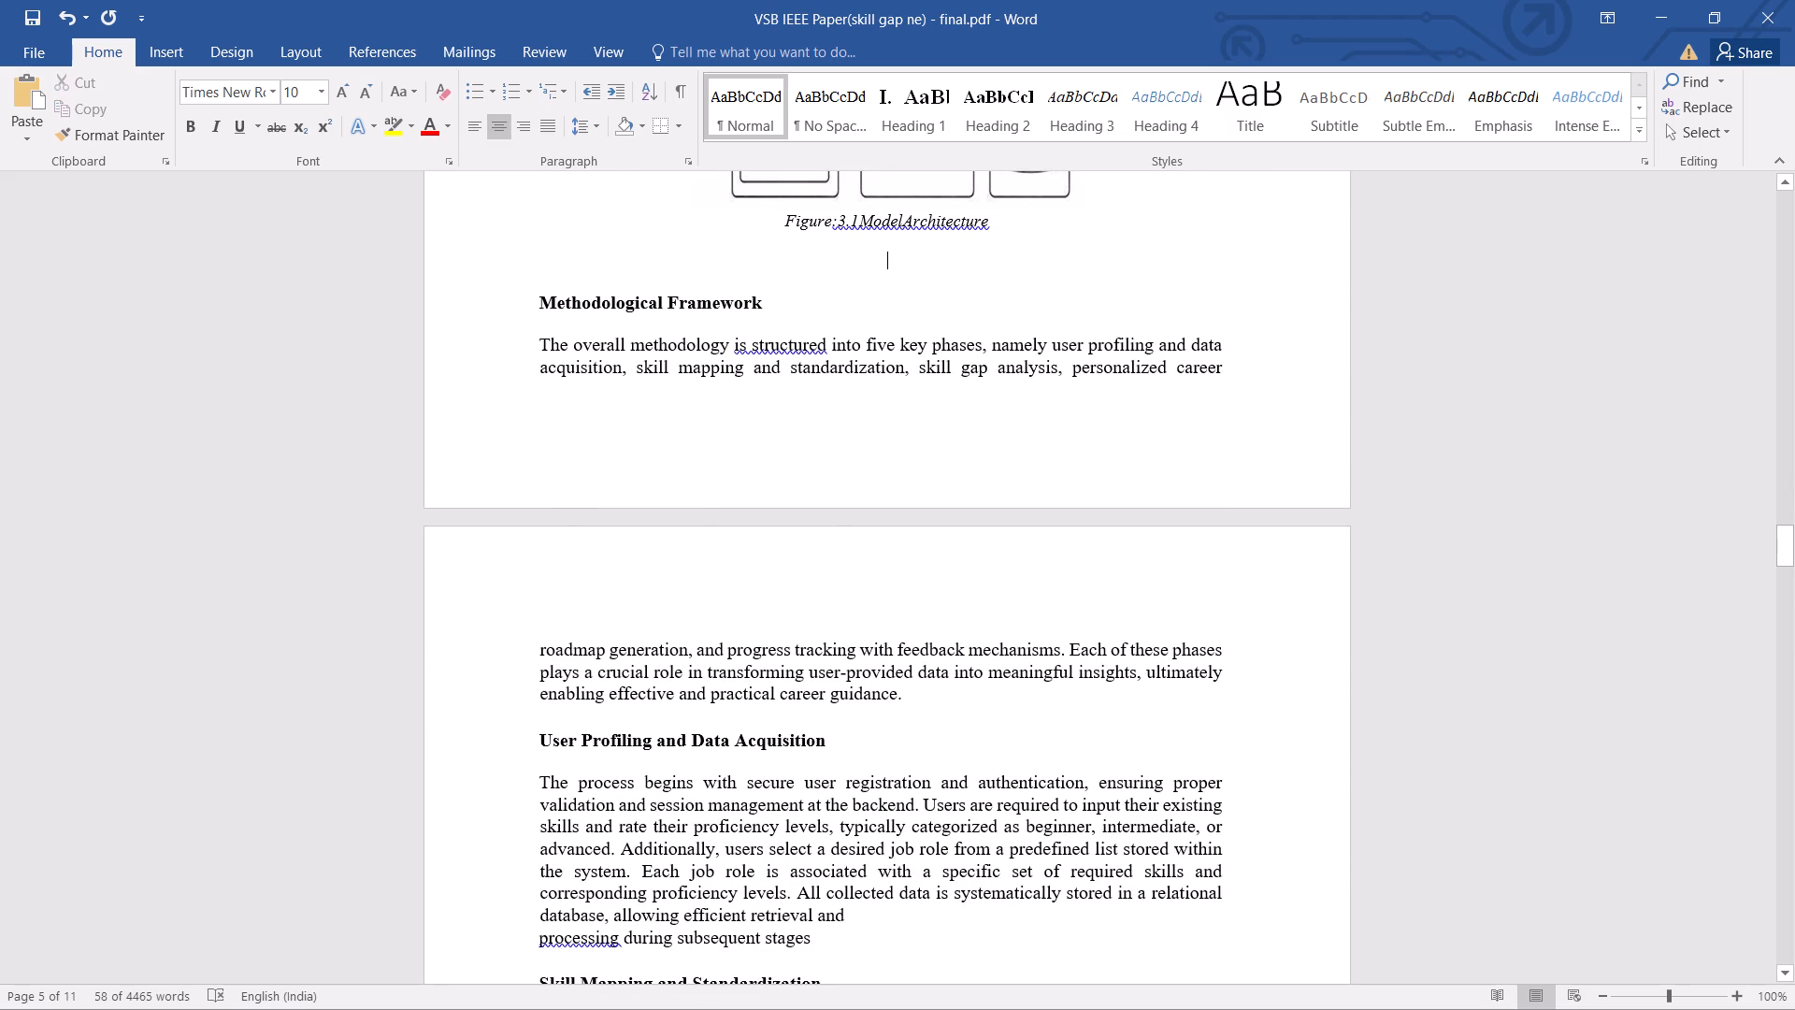
{"action": "key", "text": "Return"}
{"action": "key", "text": "Return"}
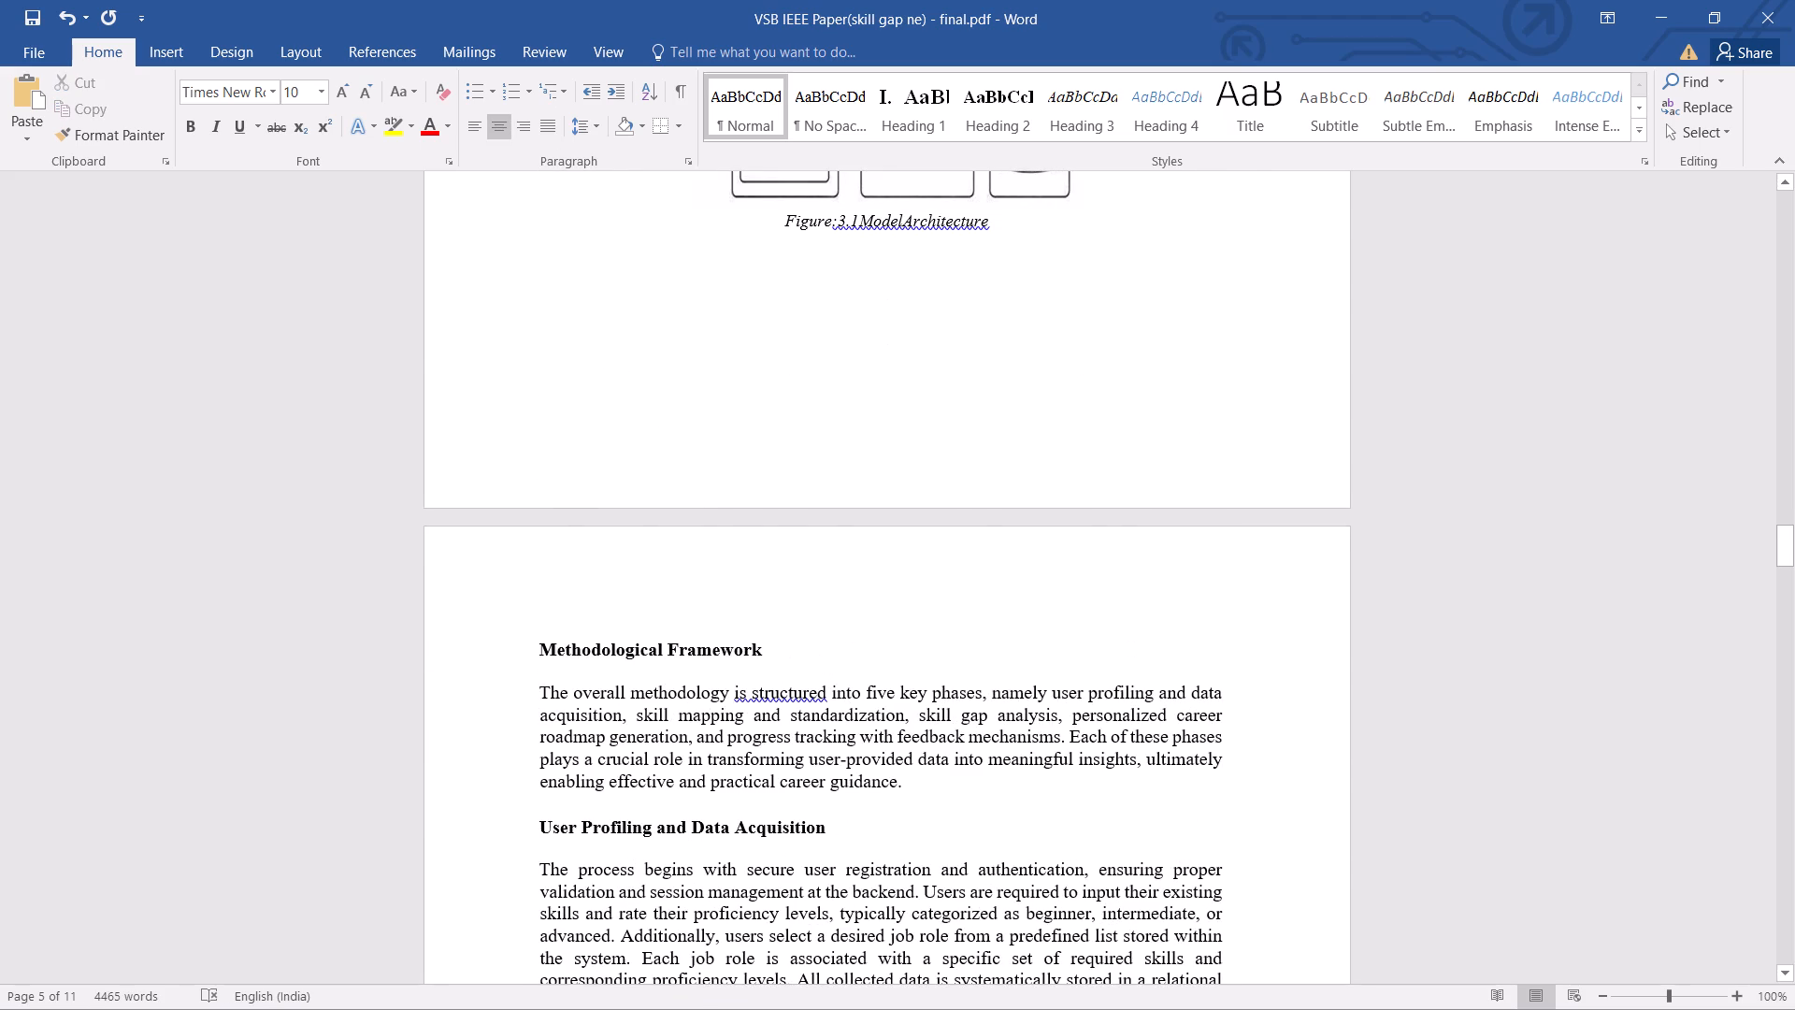
Review the formatting of the remaining pages, from the Methodological Framework subsection through the end of the references.
{"action": "scroll", "coordinate": [492, 491], "scroll_direction": "down", "scroll_amount": 1}
{"action": "scroll", "coordinate": [567, 669], "scroll_direction": "down", "scroll_amount": 1}
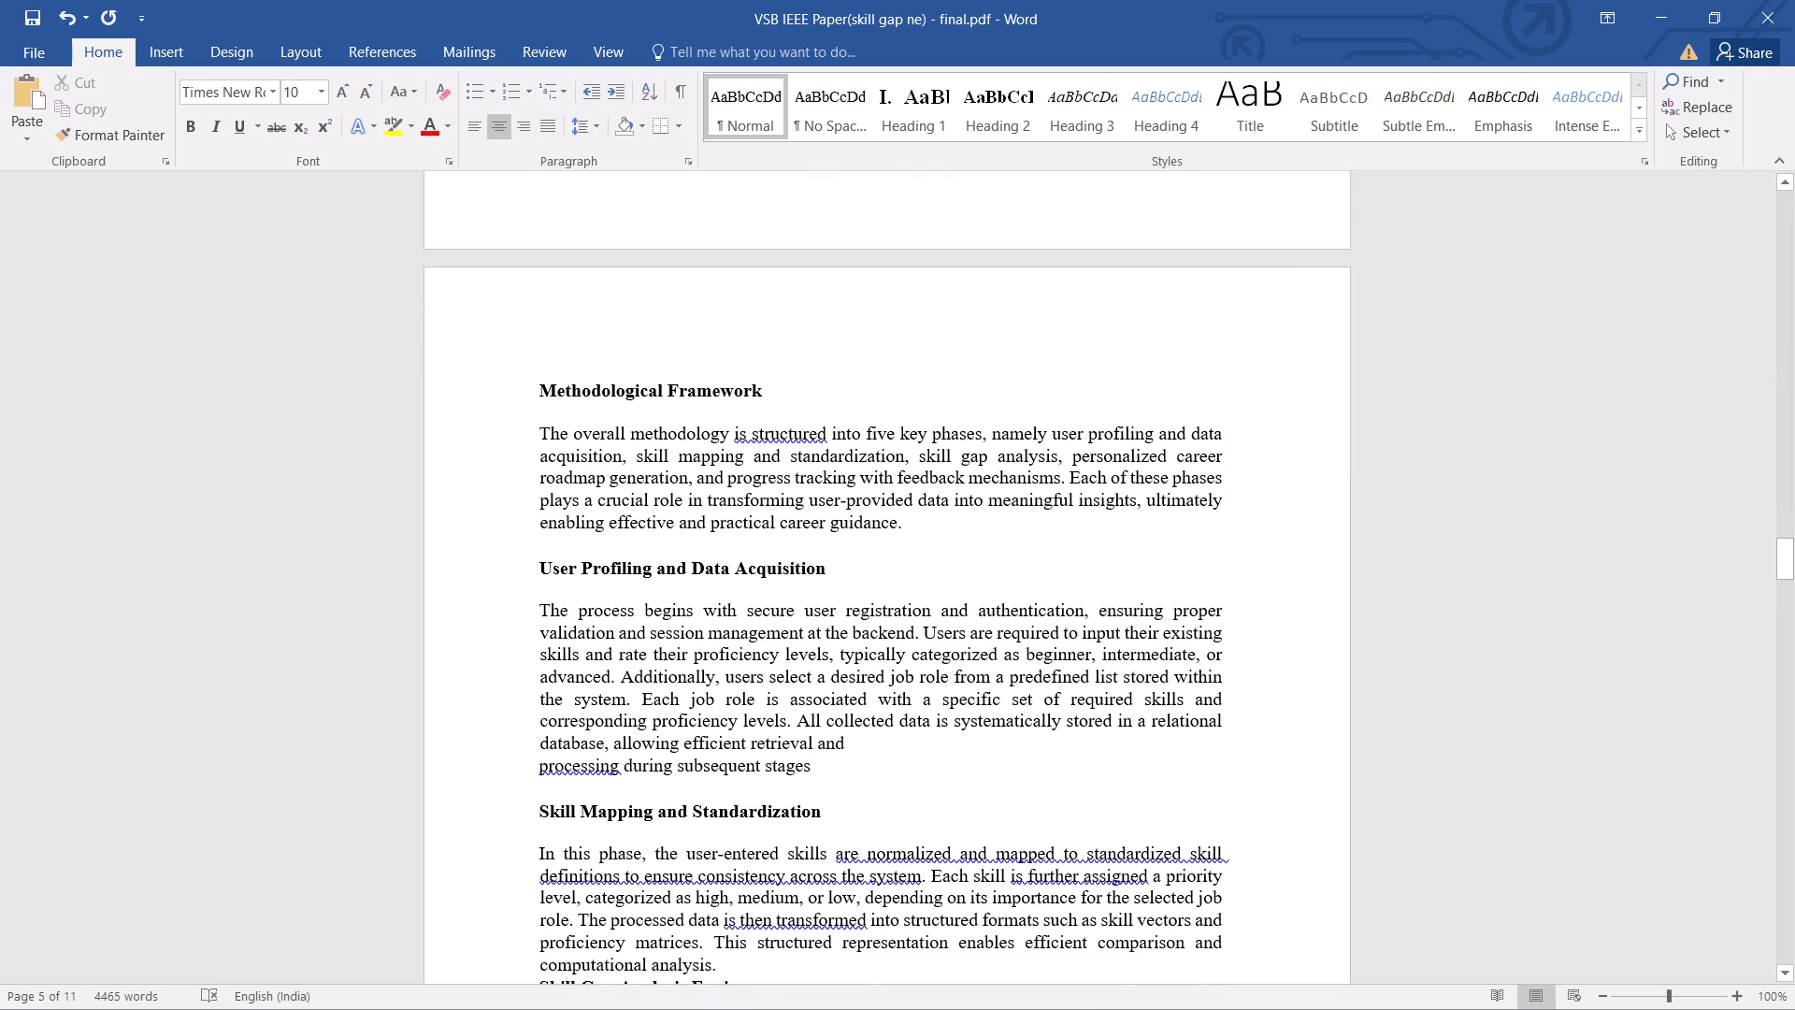
{"action": "scroll", "coordinate": [567, 669], "scroll_direction": "down", "scroll_amount": 1}
{"action": "scroll", "coordinate": [584, 772], "scroll_direction": "down", "scroll_amount": 2}
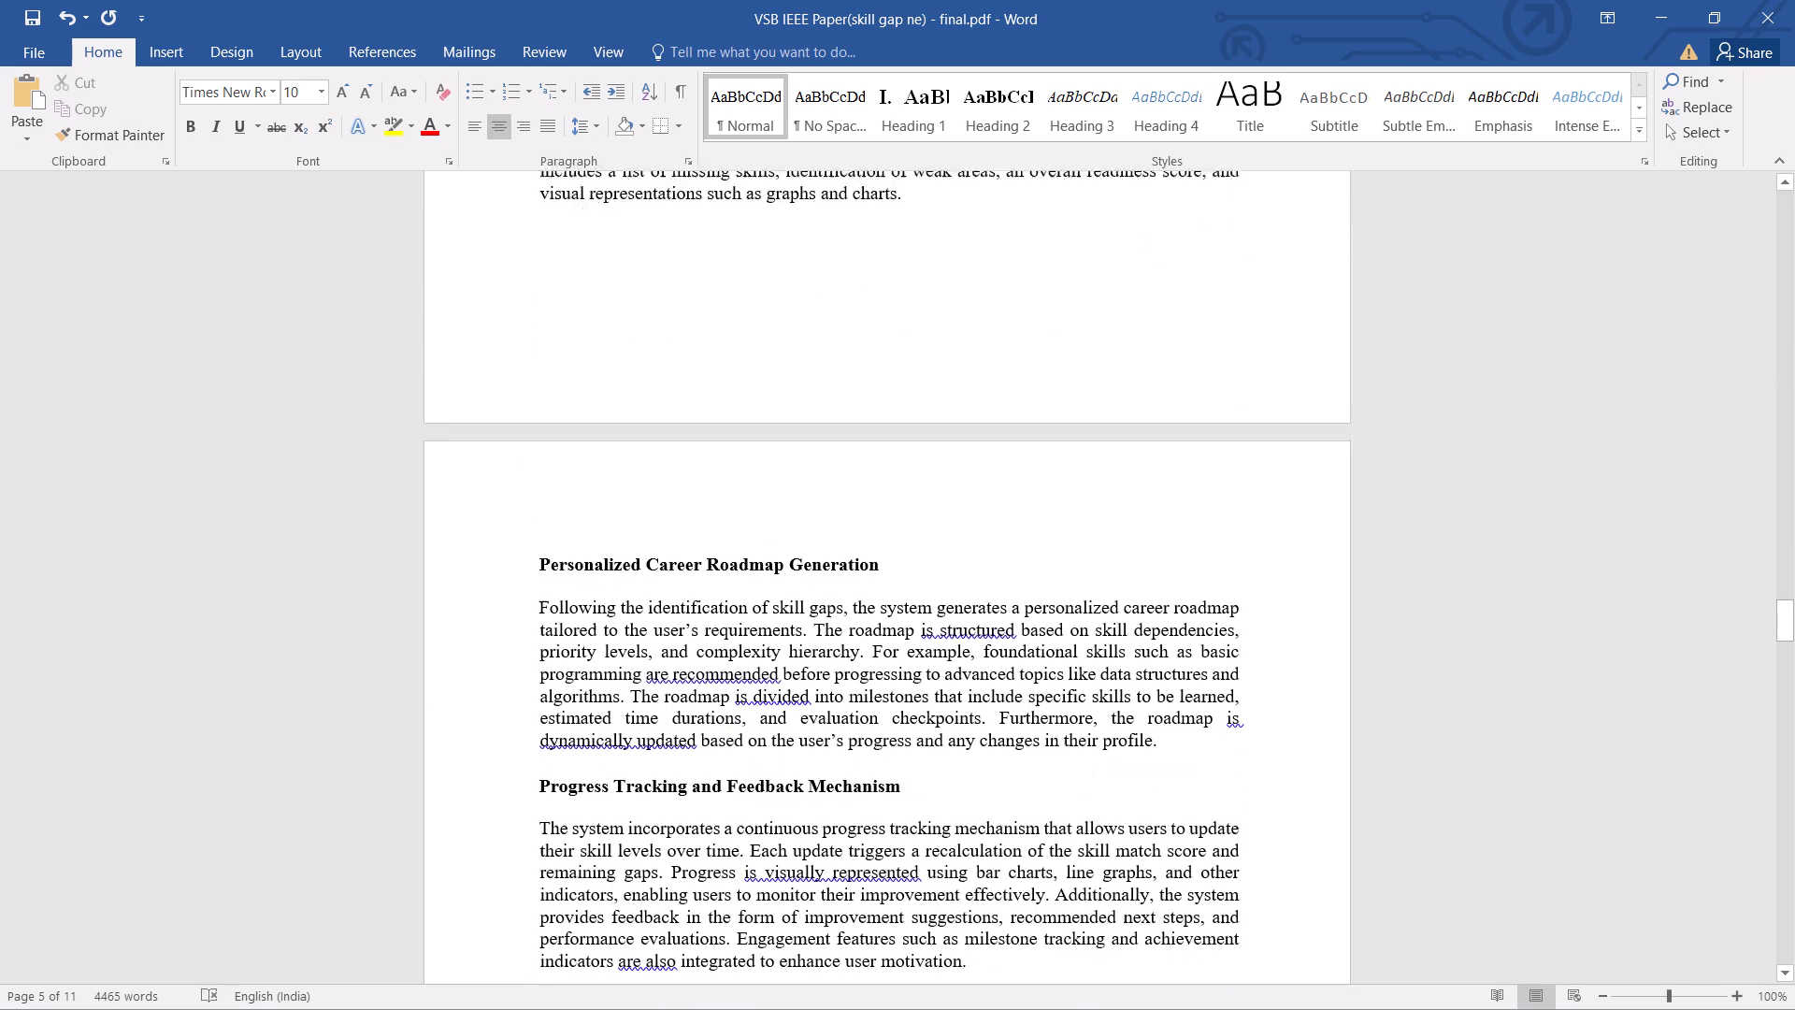
{"action": "scroll", "coordinate": [584, 772], "scroll_direction": "down", "scroll_amount": 3}
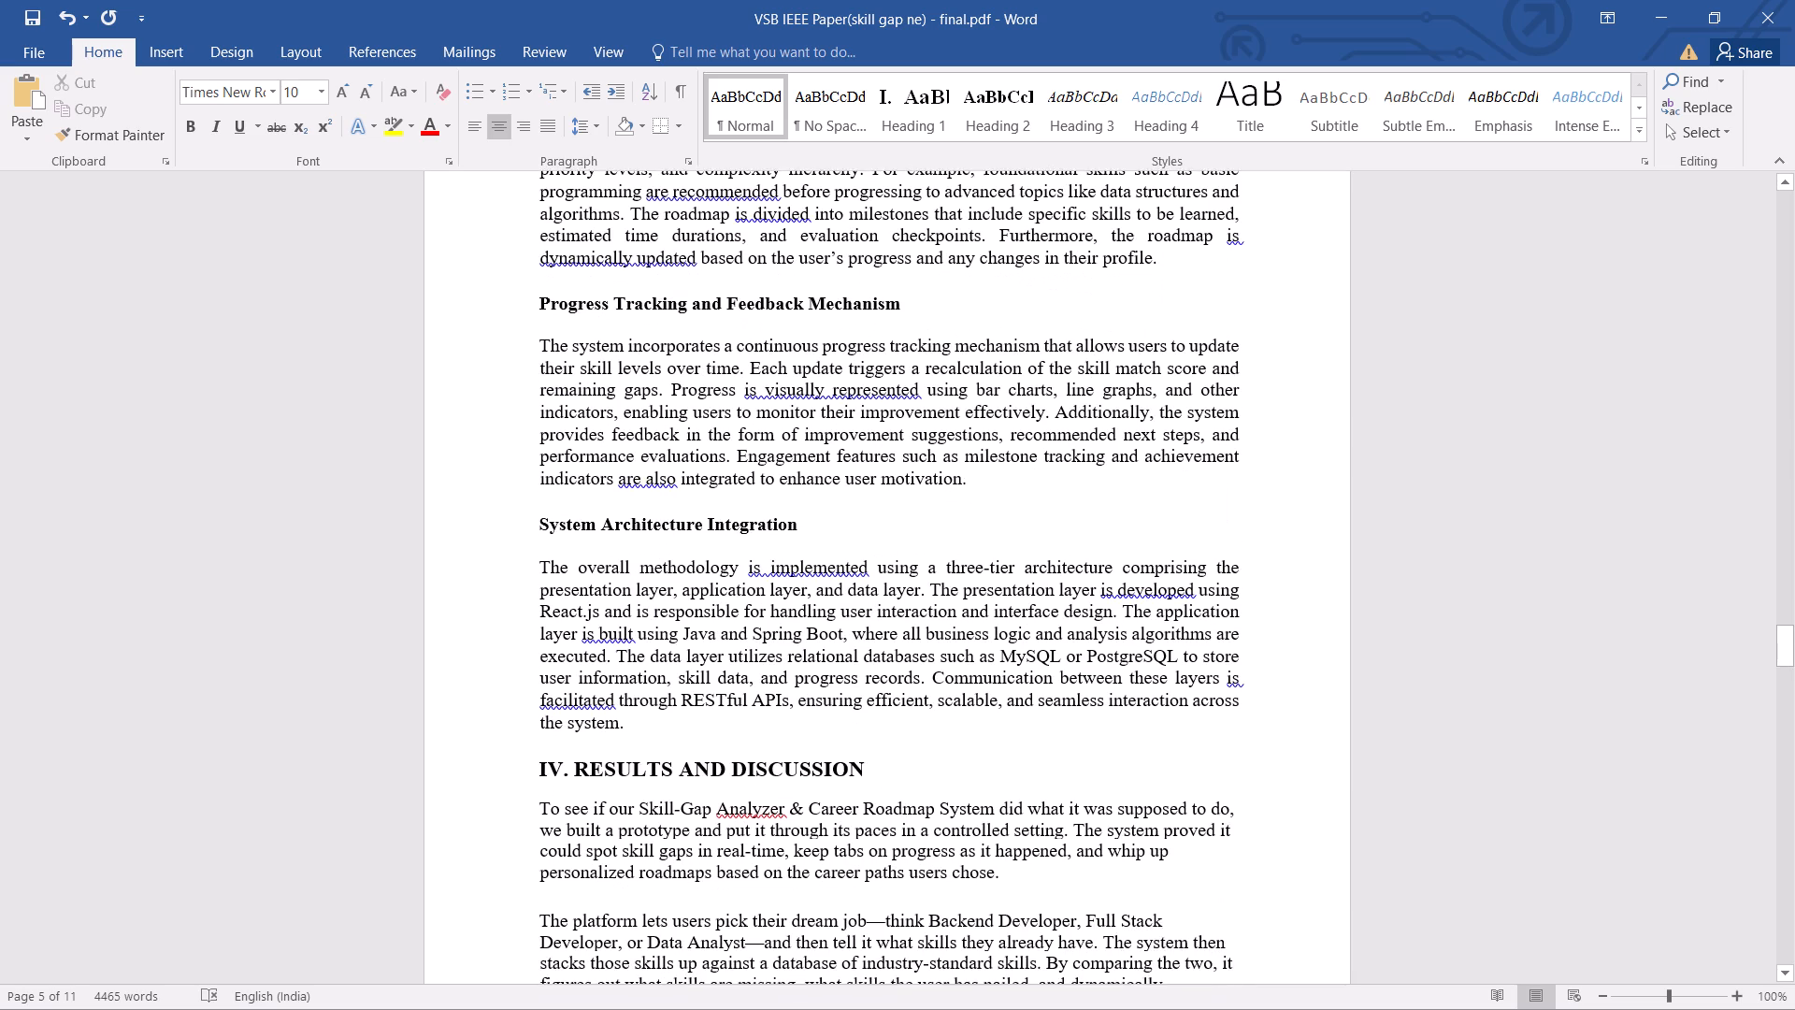
{"action": "scroll", "coordinate": [584, 772], "scroll_direction": "down", "scroll_amount": 4}
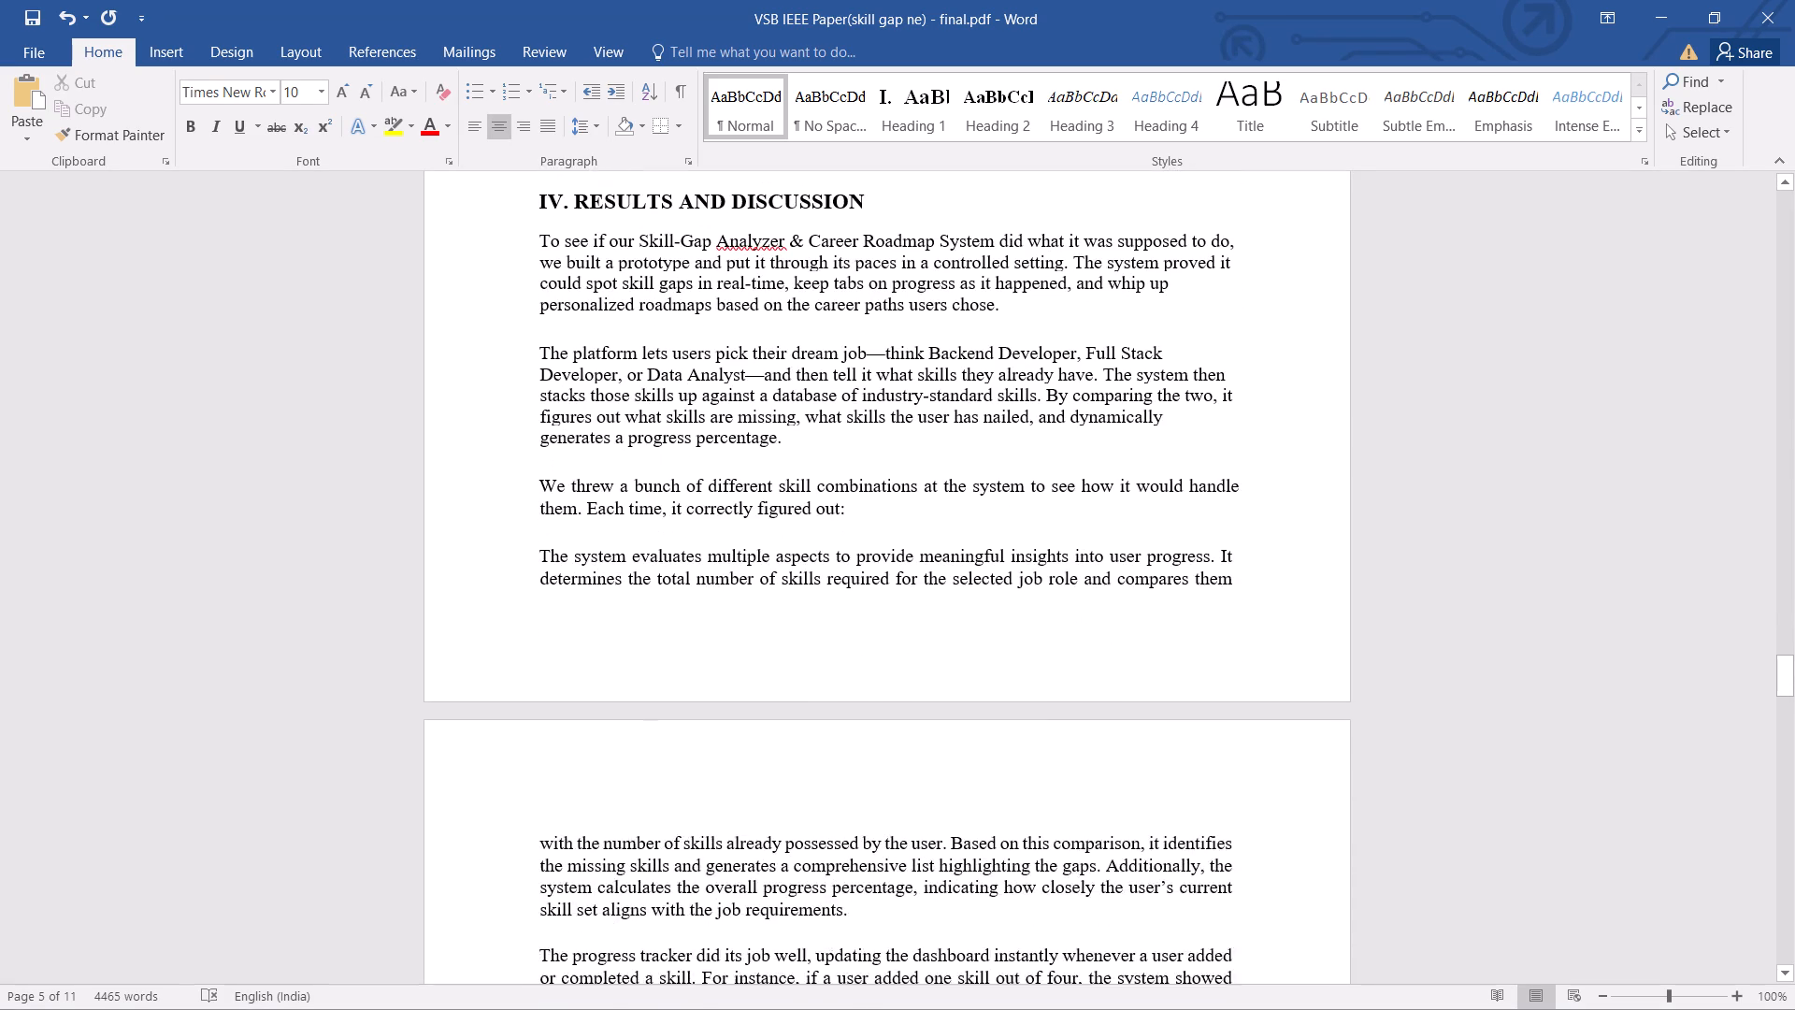
{"action": "scroll", "coordinate": [584, 772], "scroll_direction": "down", "scroll_amount": 4}
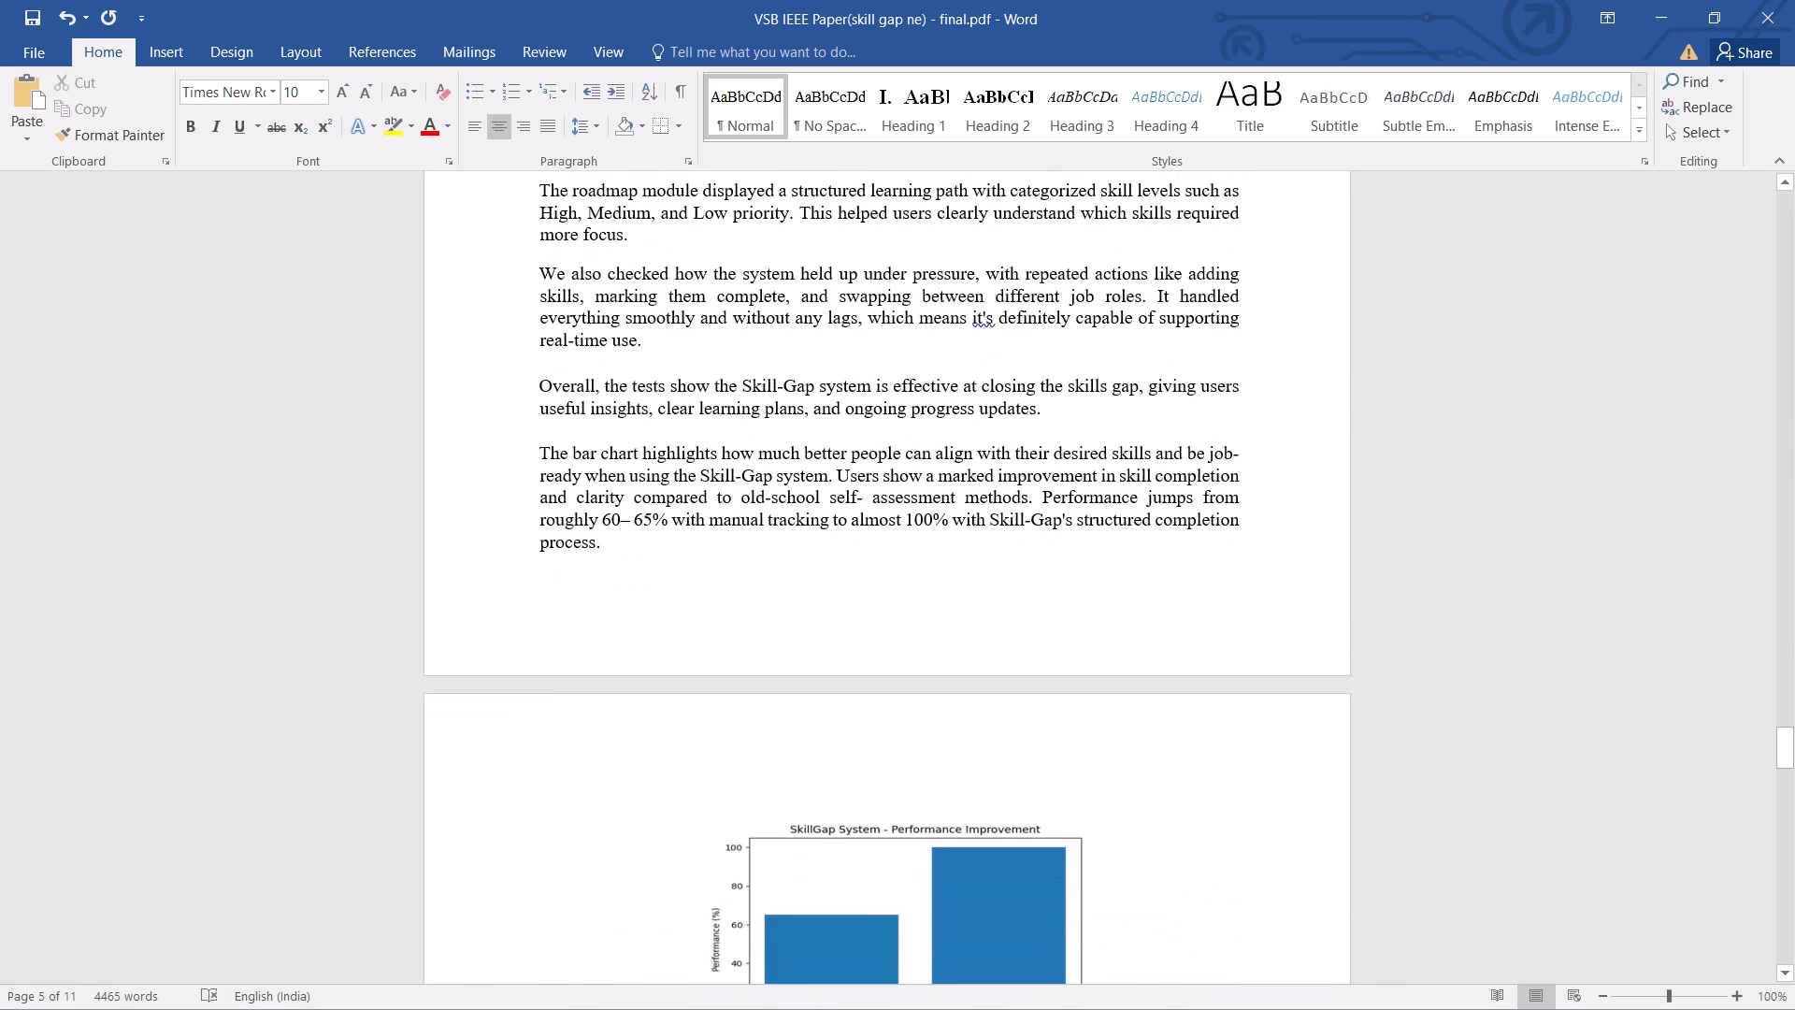
{"action": "scroll", "coordinate": [584, 772], "scroll_direction": "down", "scroll_amount": 5}
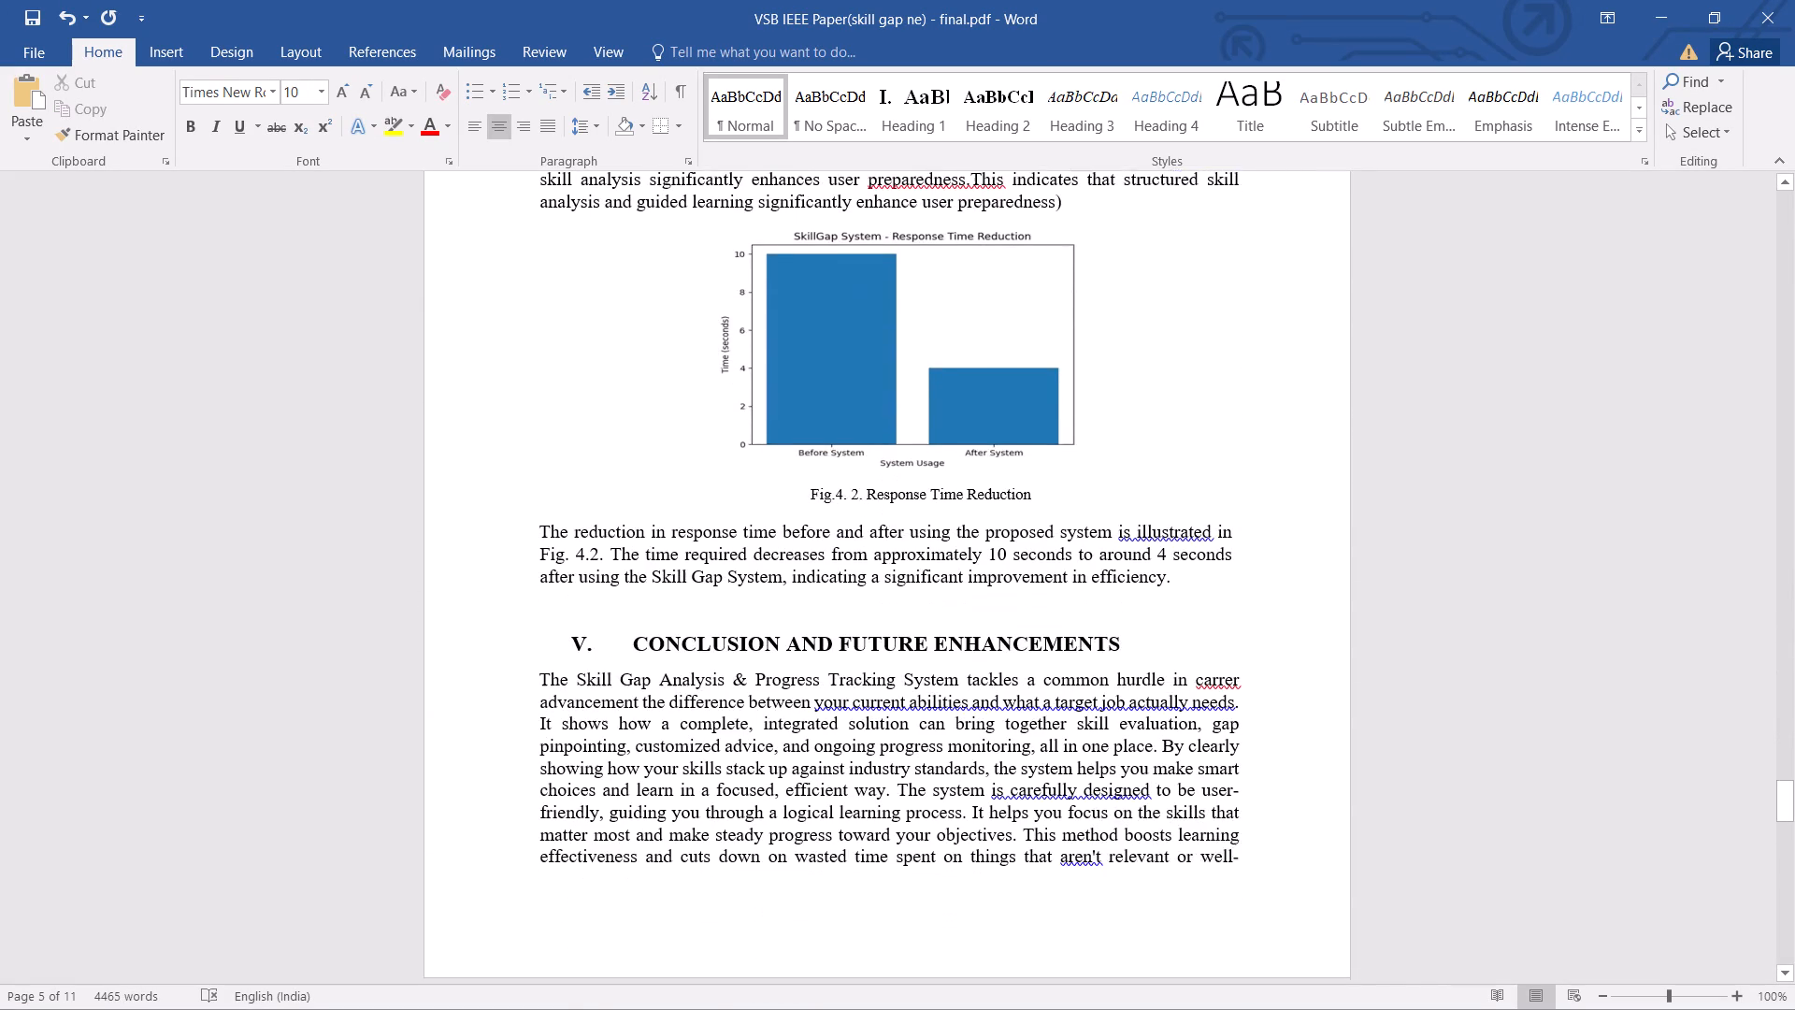
{"action": "scroll", "coordinate": [584, 772], "scroll_direction": "down", "scroll_amount": 5}
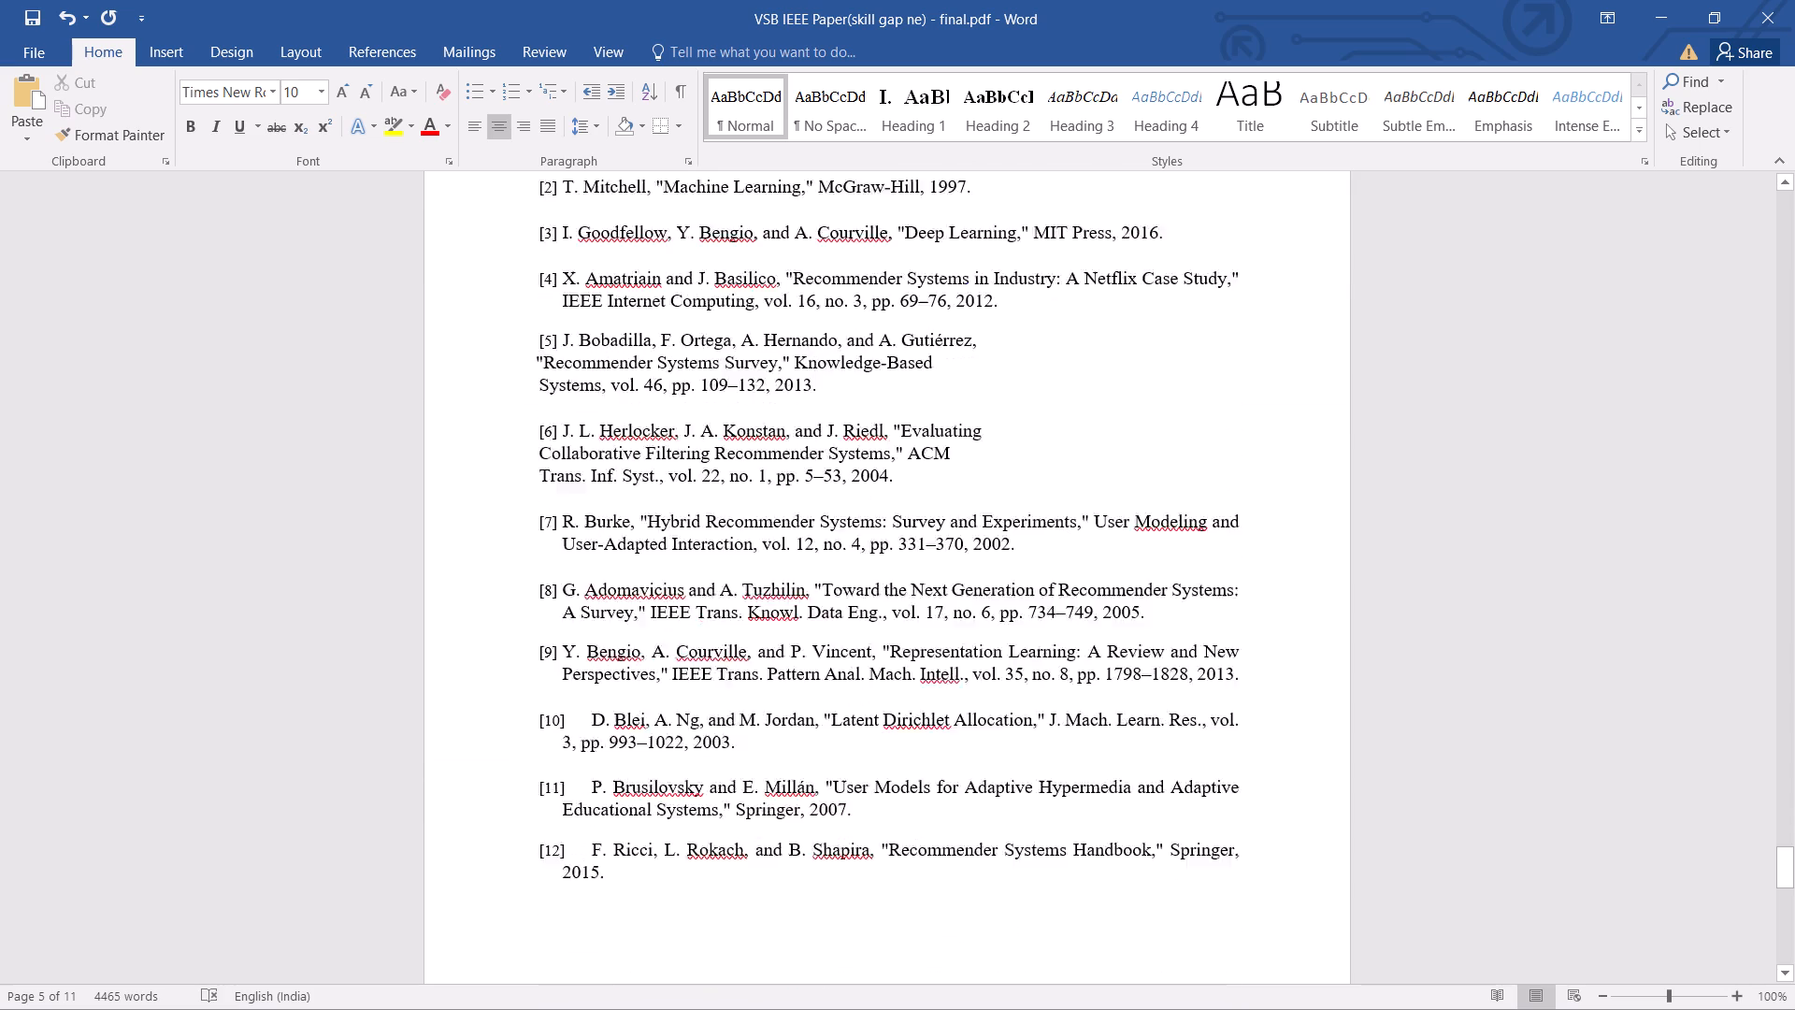
{"action": "scroll", "coordinate": [584, 772], "scroll_direction": "down", "scroll_amount": 1}
Save a copy of the paper in the Downloads folder as a PDF named Report, and close the PDF that opens.
{"action": "left_click", "coordinate": [29, 41]}
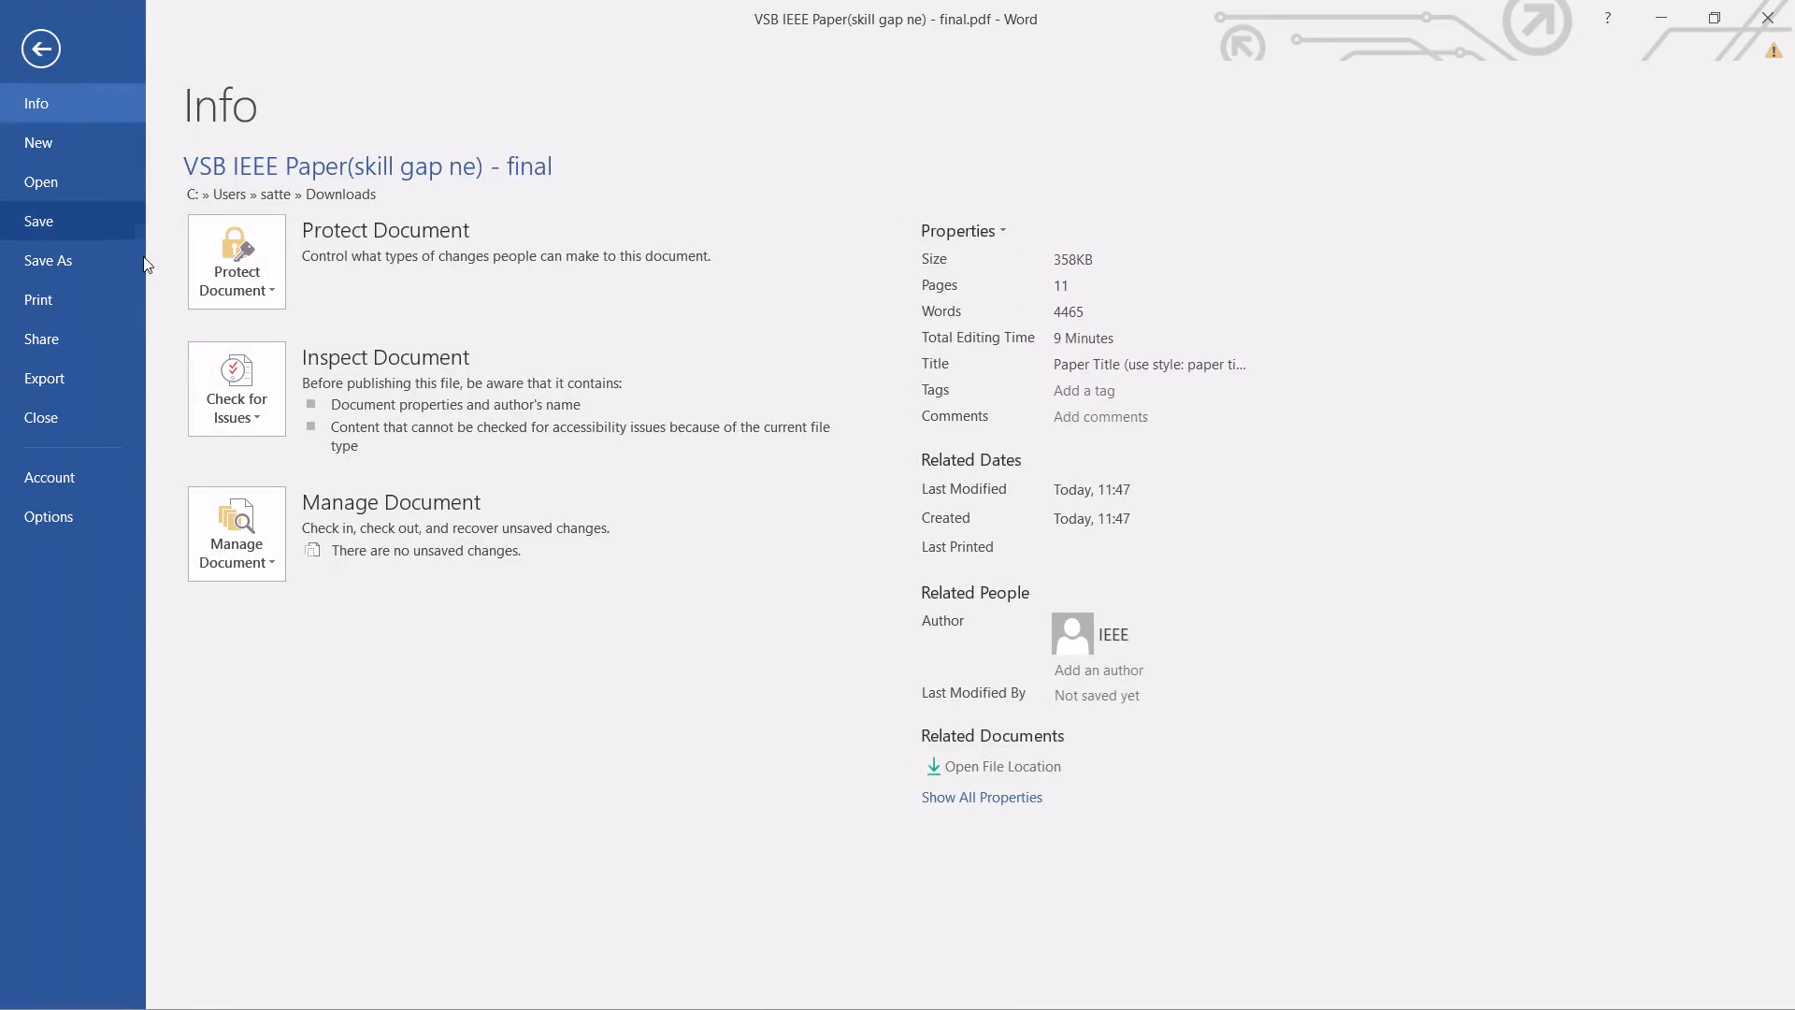
{"action": "left_click", "coordinate": [82, 249]}
{"action": "left_click", "coordinate": [651, 224]}
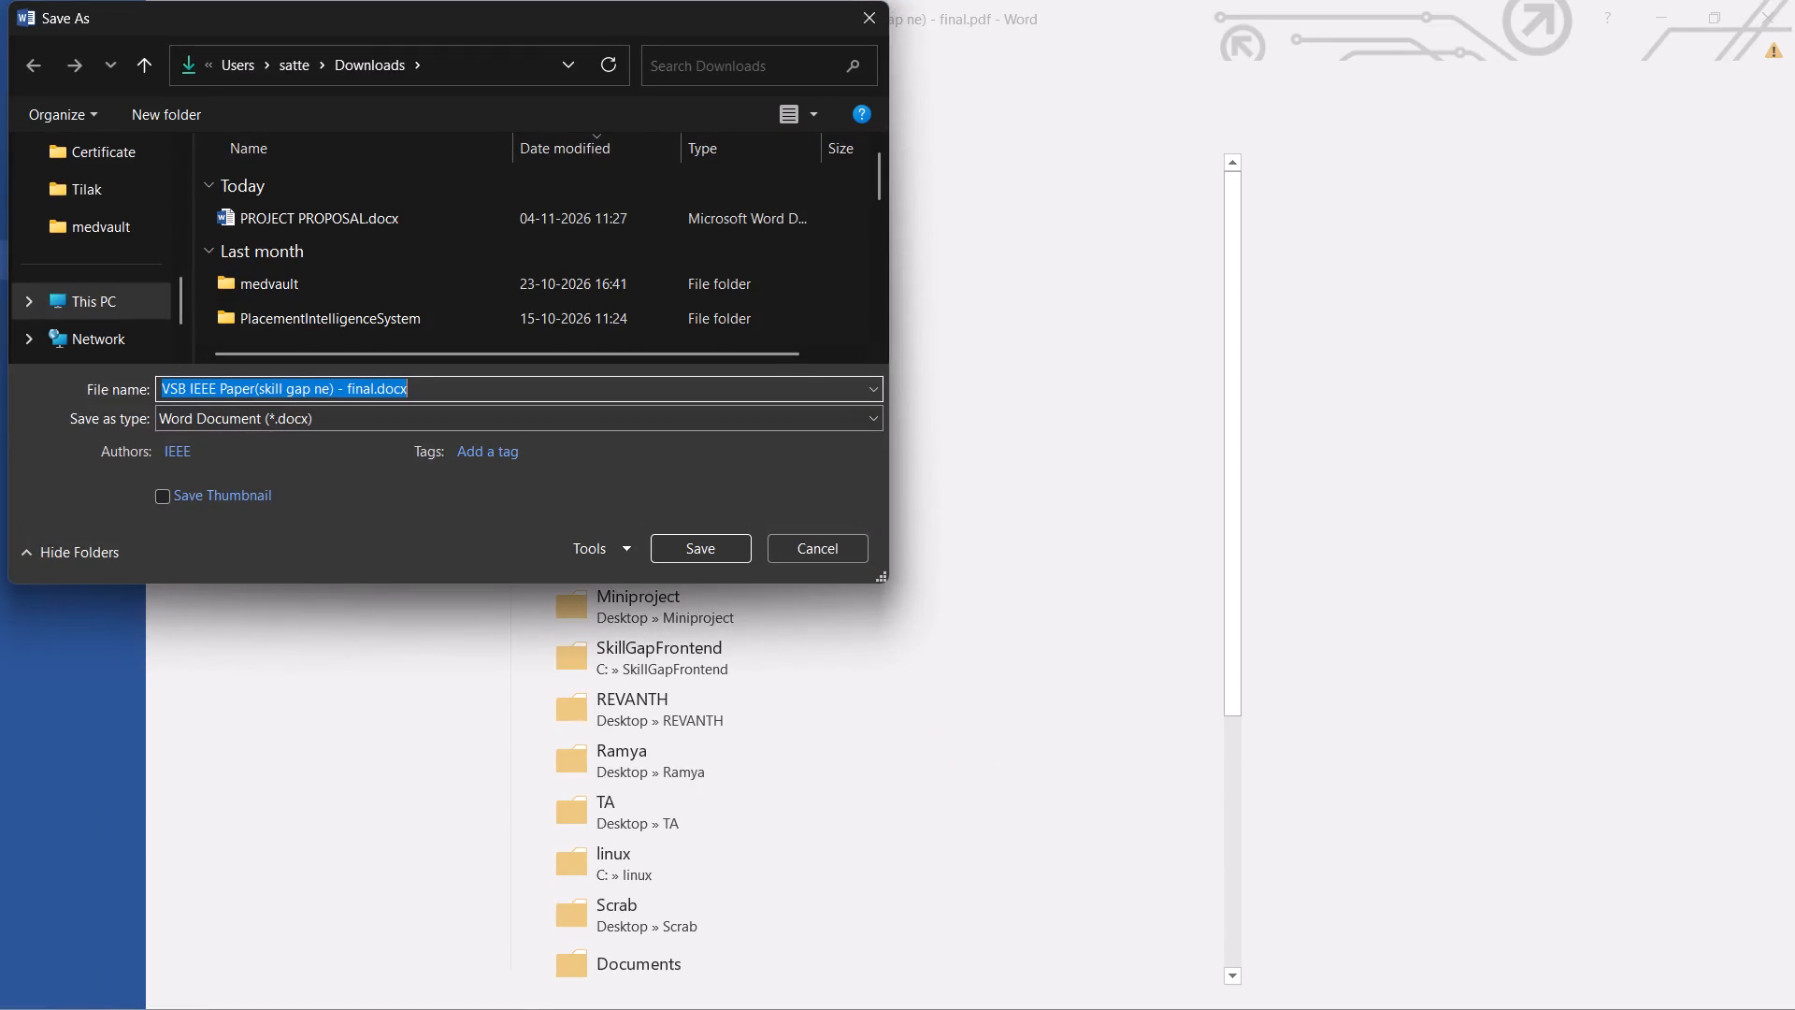
{"action": "type", "text": "Rep"}
{"action": "type", "text": "ort"}
{"action": "left_click", "coordinate": [389, 425]}
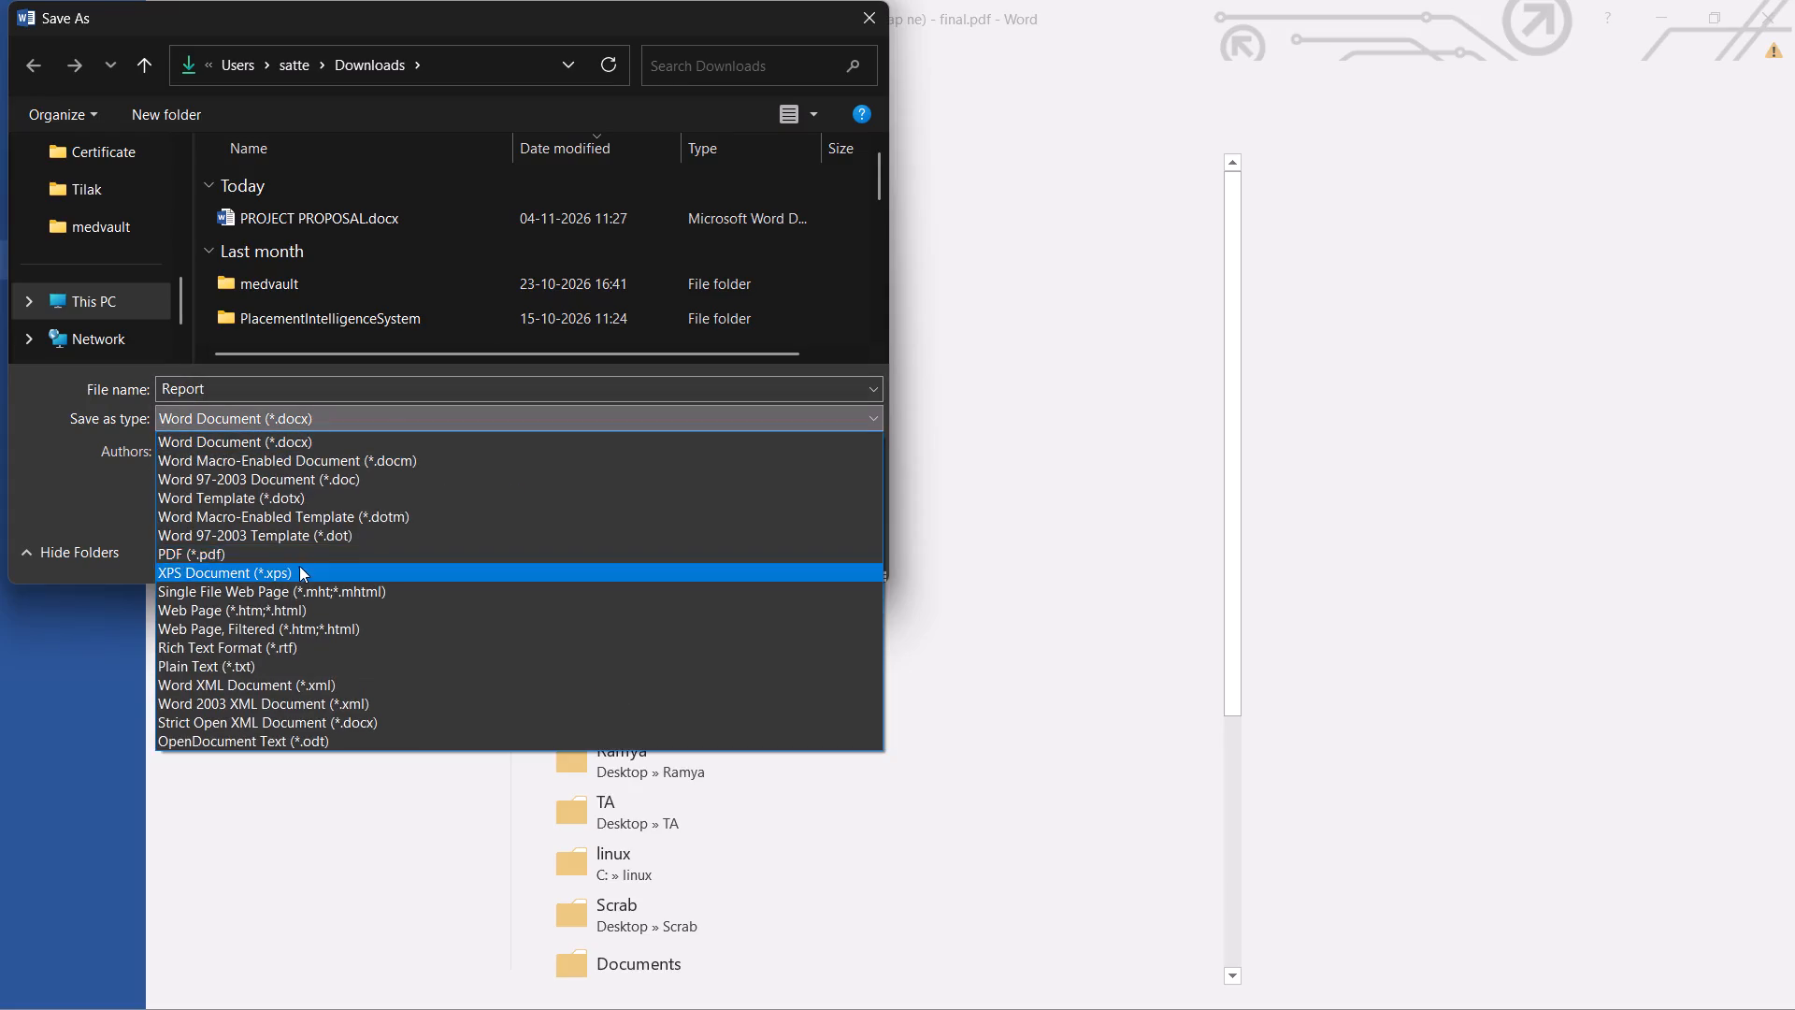
{"action": "left_click", "coordinate": [294, 557]}
{"action": "left_click", "coordinate": [720, 601]}
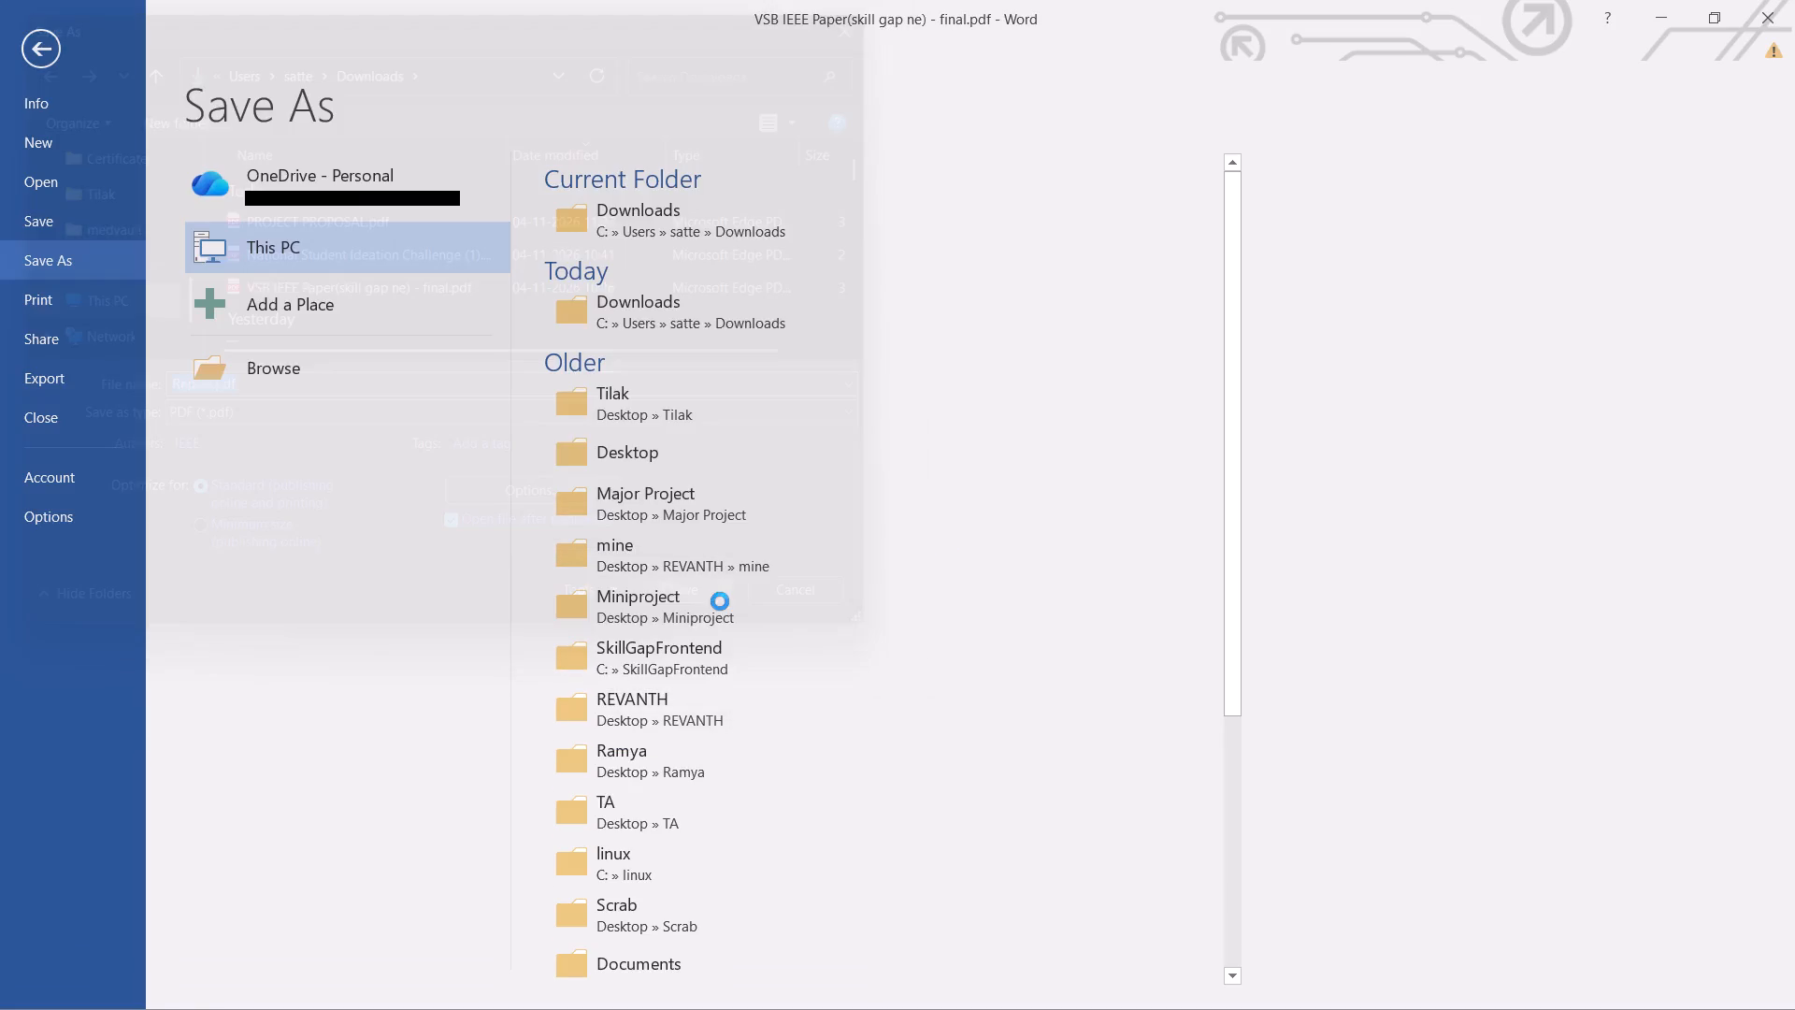
{"action": "left_click", "coordinate": [1792, 4]}
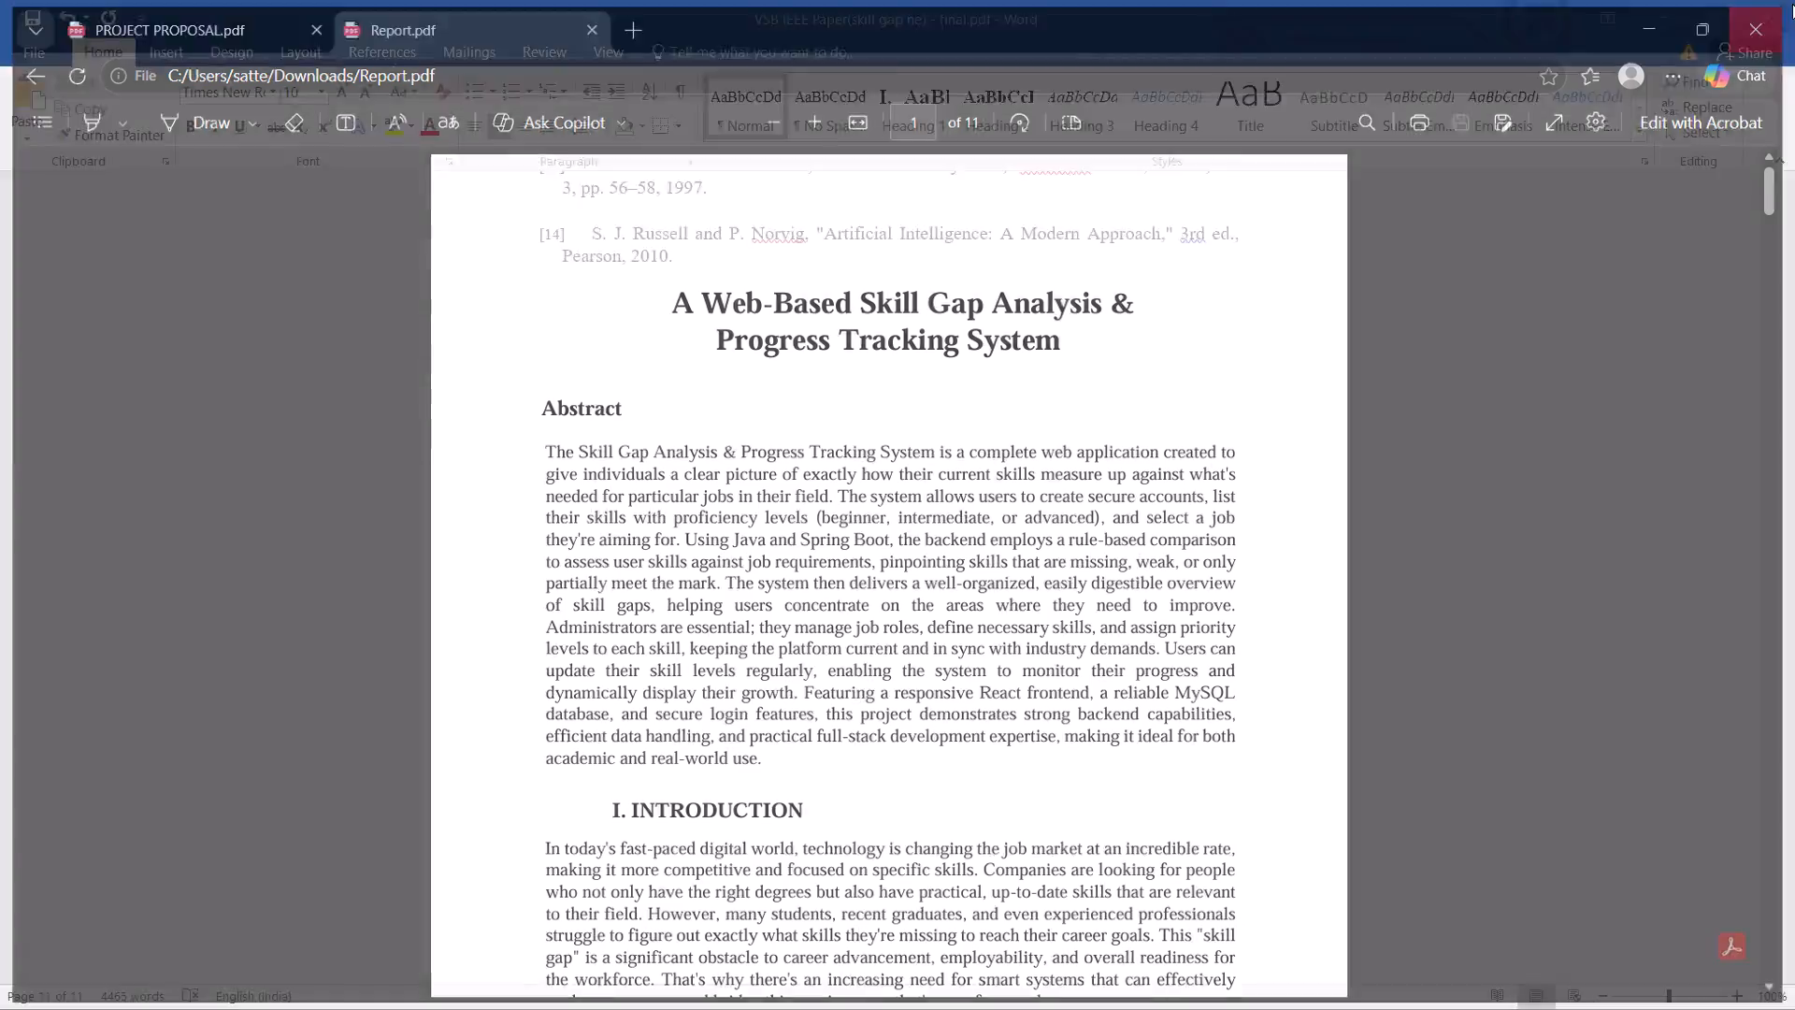
Switch to Brave and search the web in a new window for "plagiarism checker free in pdf".
{"action": "key", "text": "alt+Tab"}
{"action": "key", "text": "alt+Tab"}
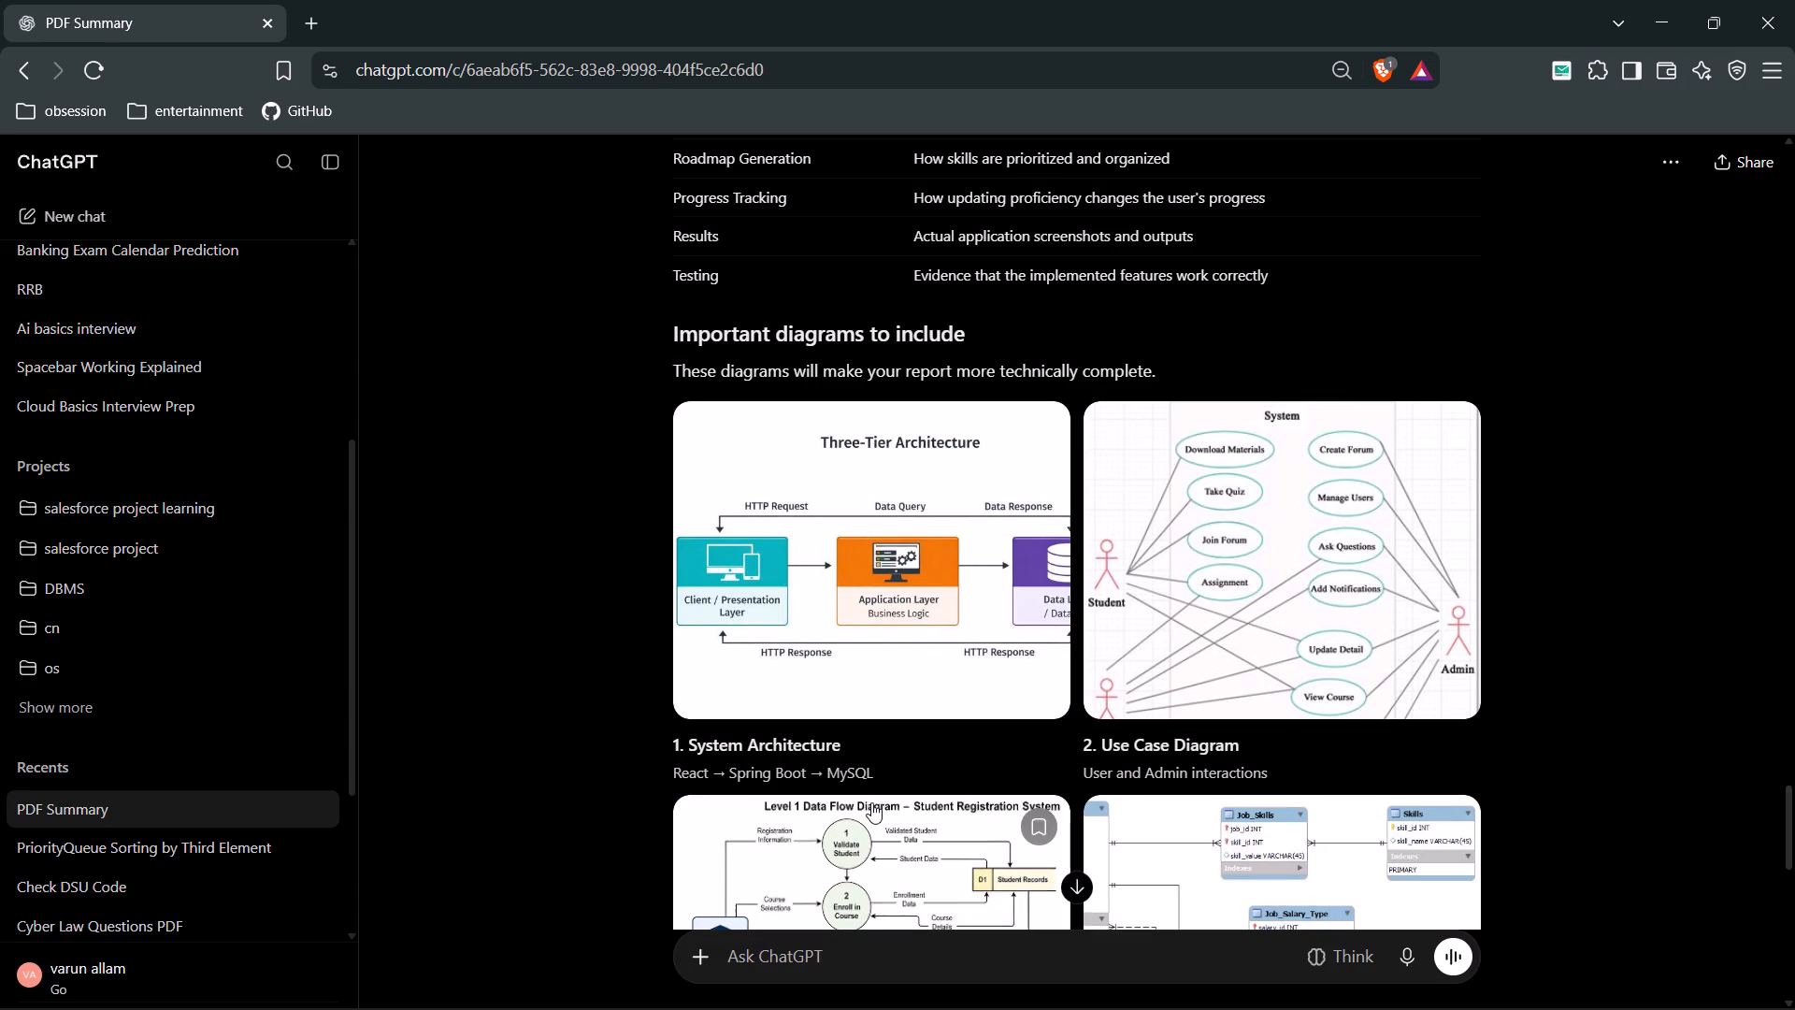
{"action": "key", "text": "ctrl+n"}
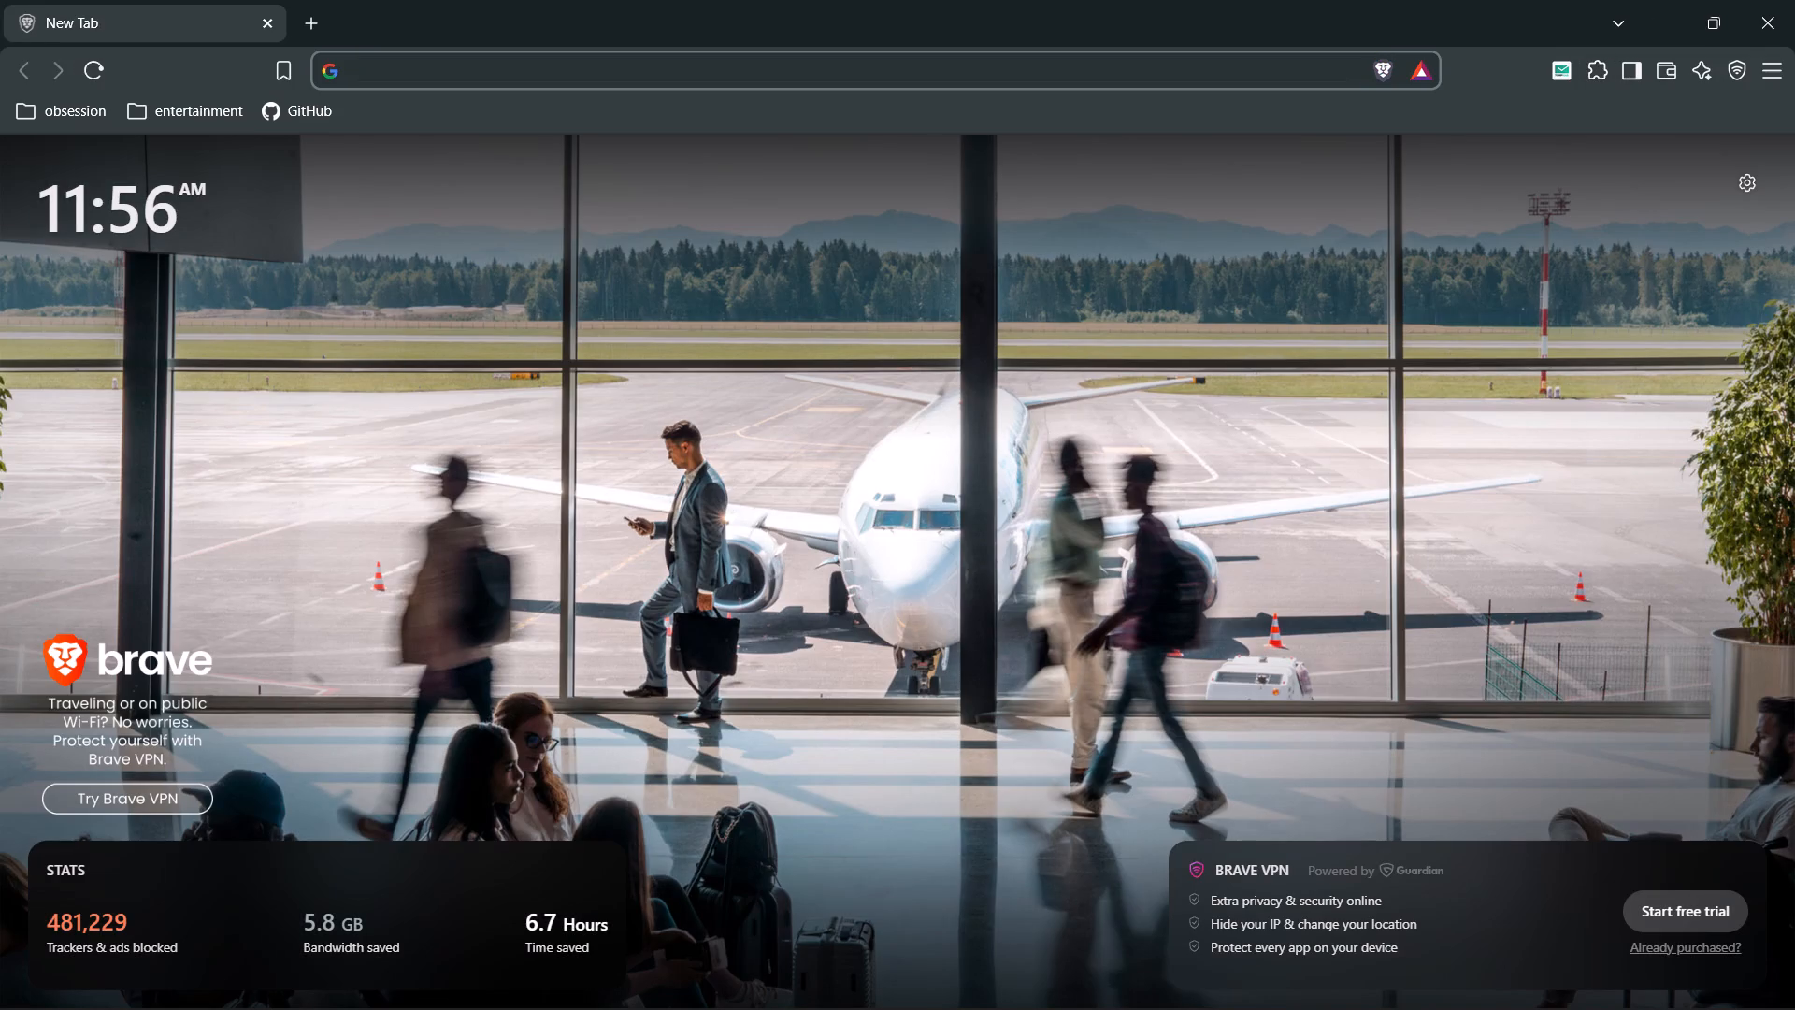
{"action": "type", "text": "pla"}
{"action": "key", "text": "Return"}
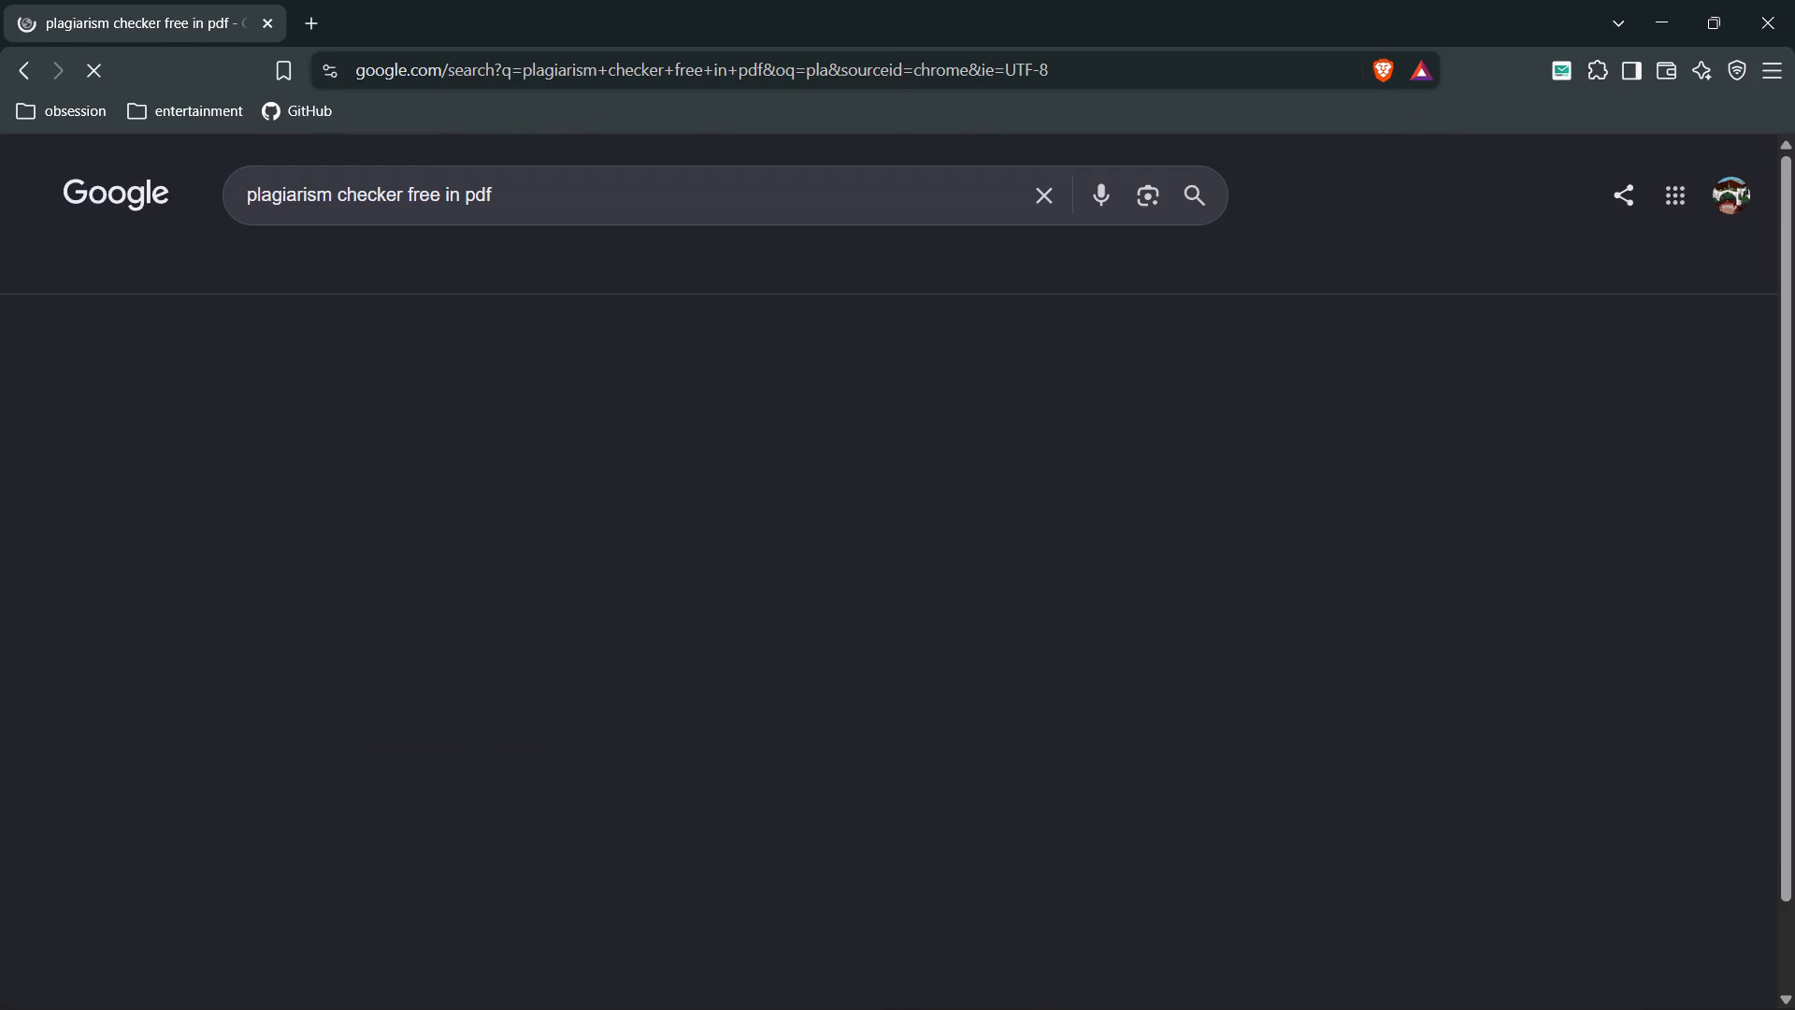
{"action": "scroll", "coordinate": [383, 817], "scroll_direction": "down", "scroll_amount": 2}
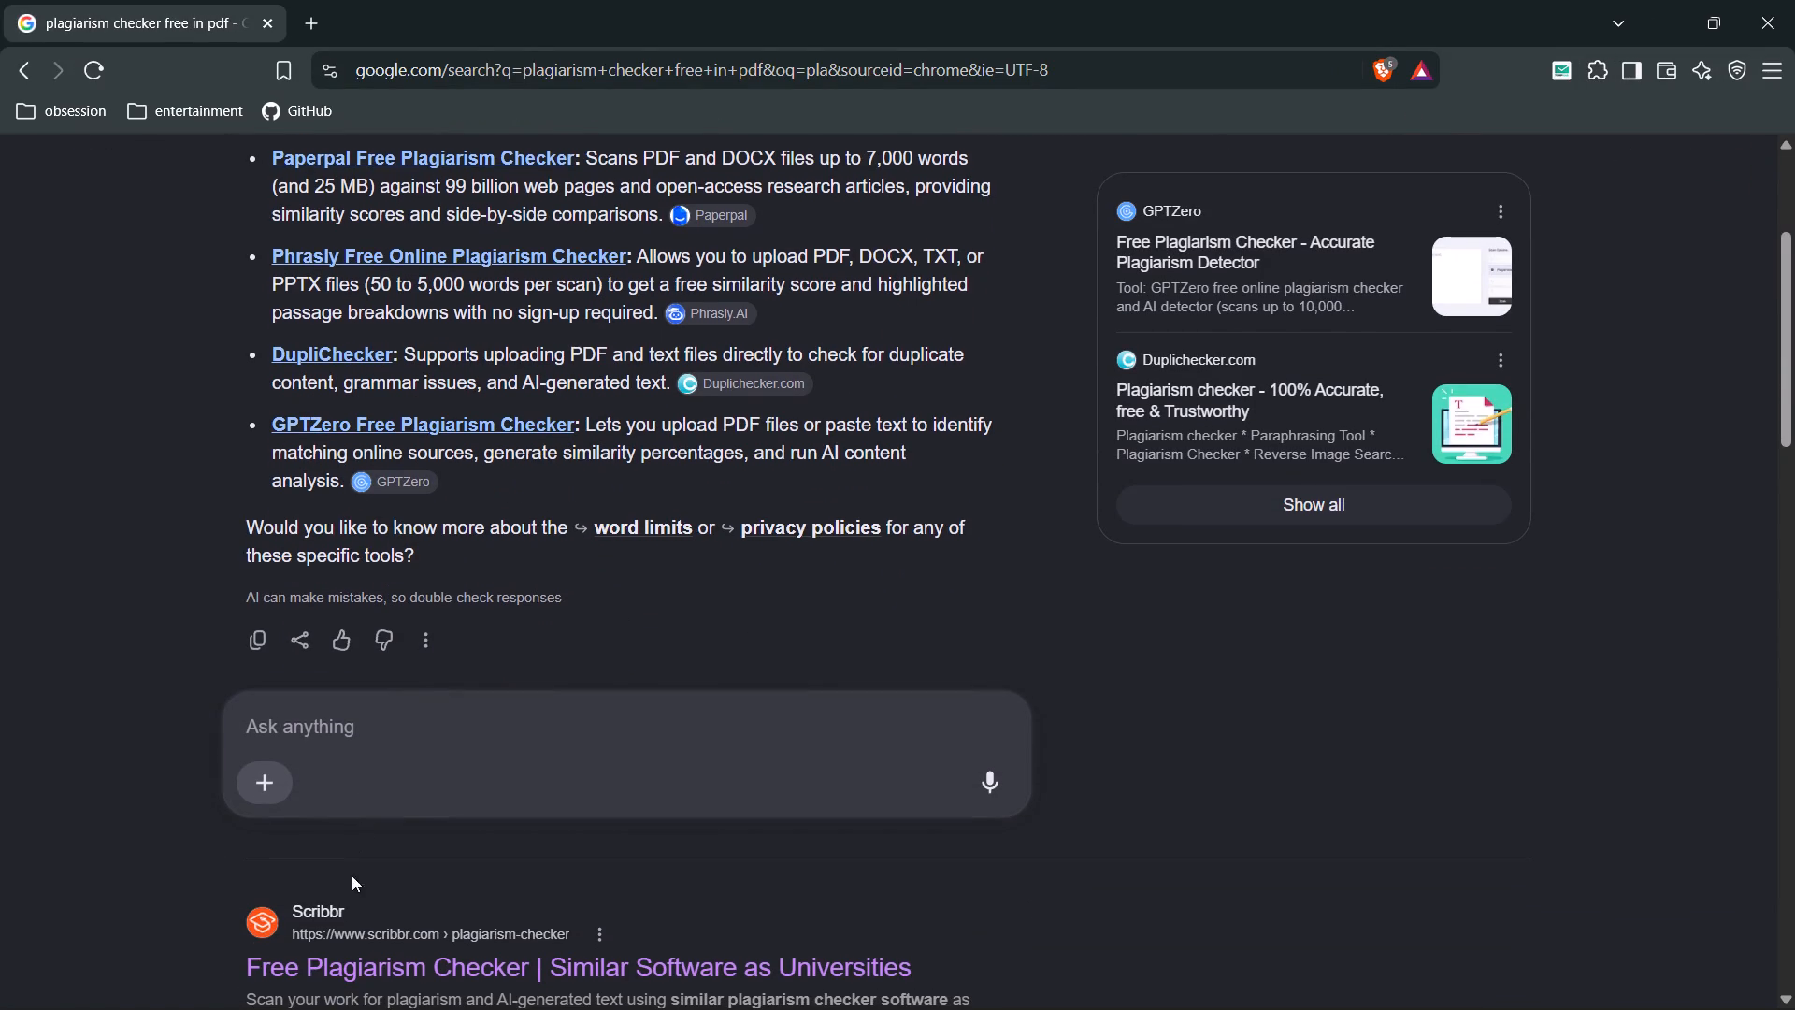
Switch to the paper in Word and copy the whole paragraph under the Abstract heading.
{"action": "key", "text": "alt+Tab"}
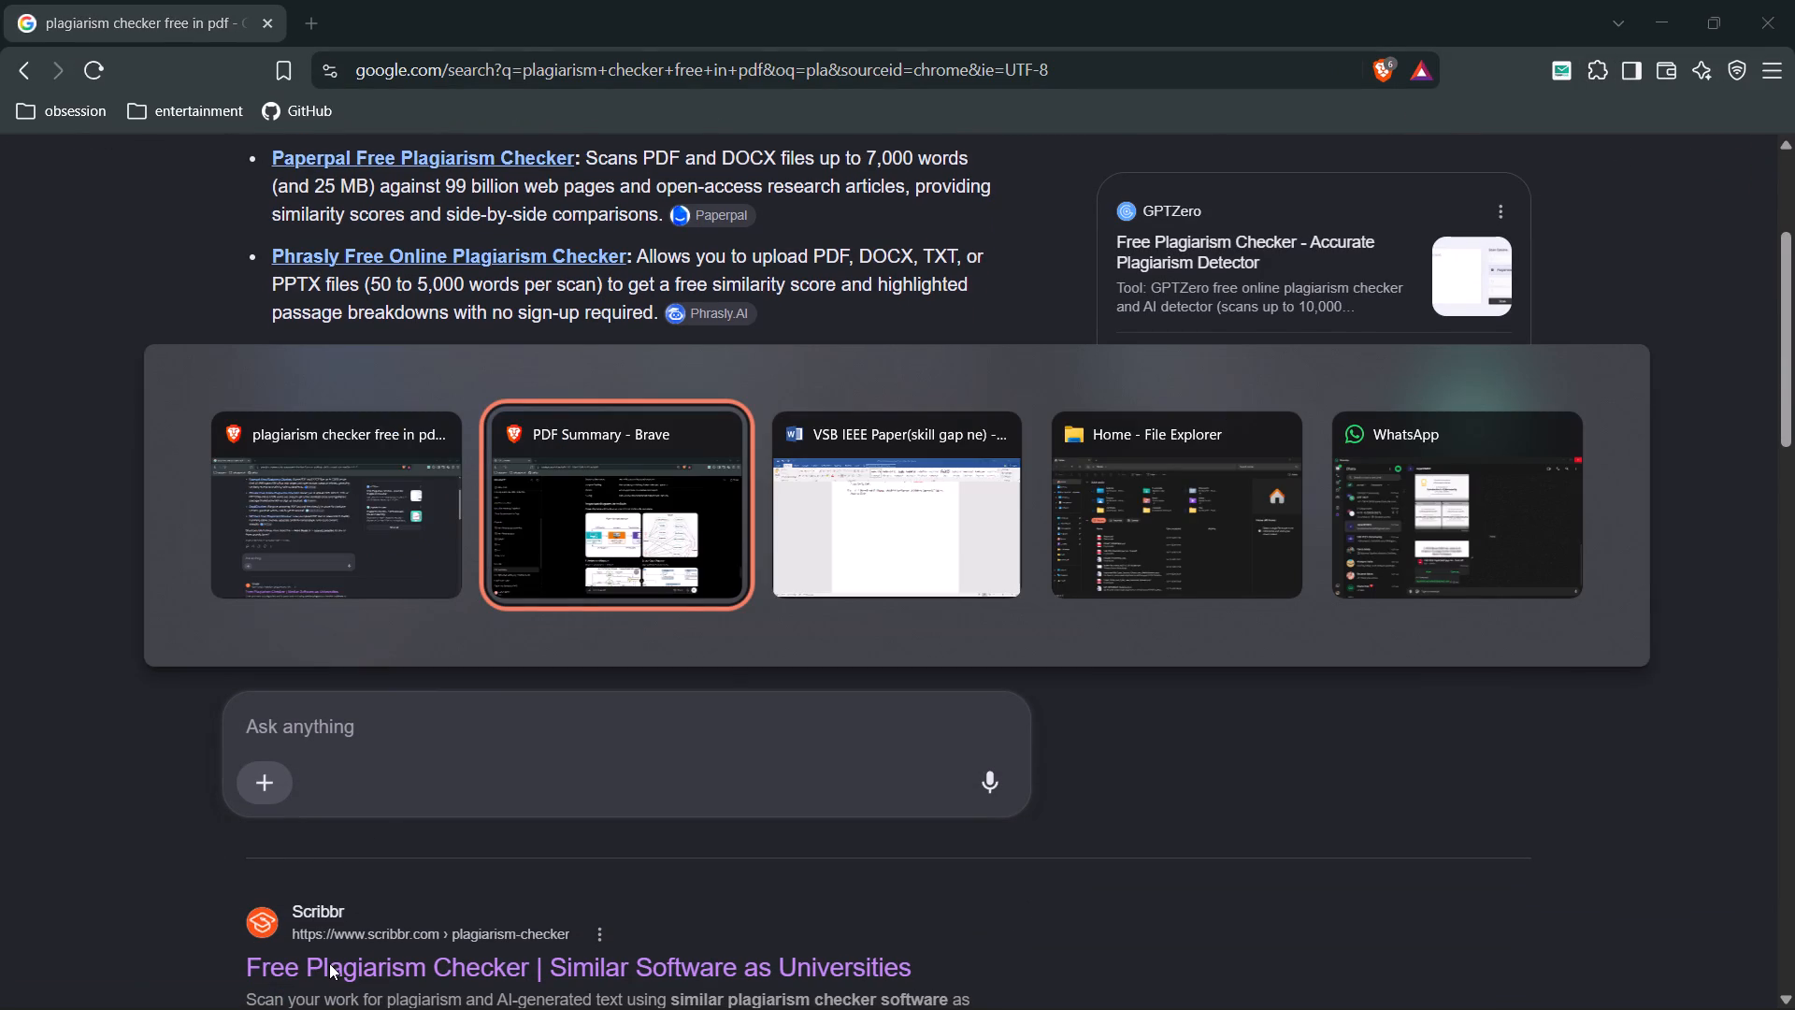
{"action": "key", "text": "alt+Tab"}
{"action": "scroll", "coordinate": [491, 630], "scroll_direction": "up", "scroll_amount": 2}
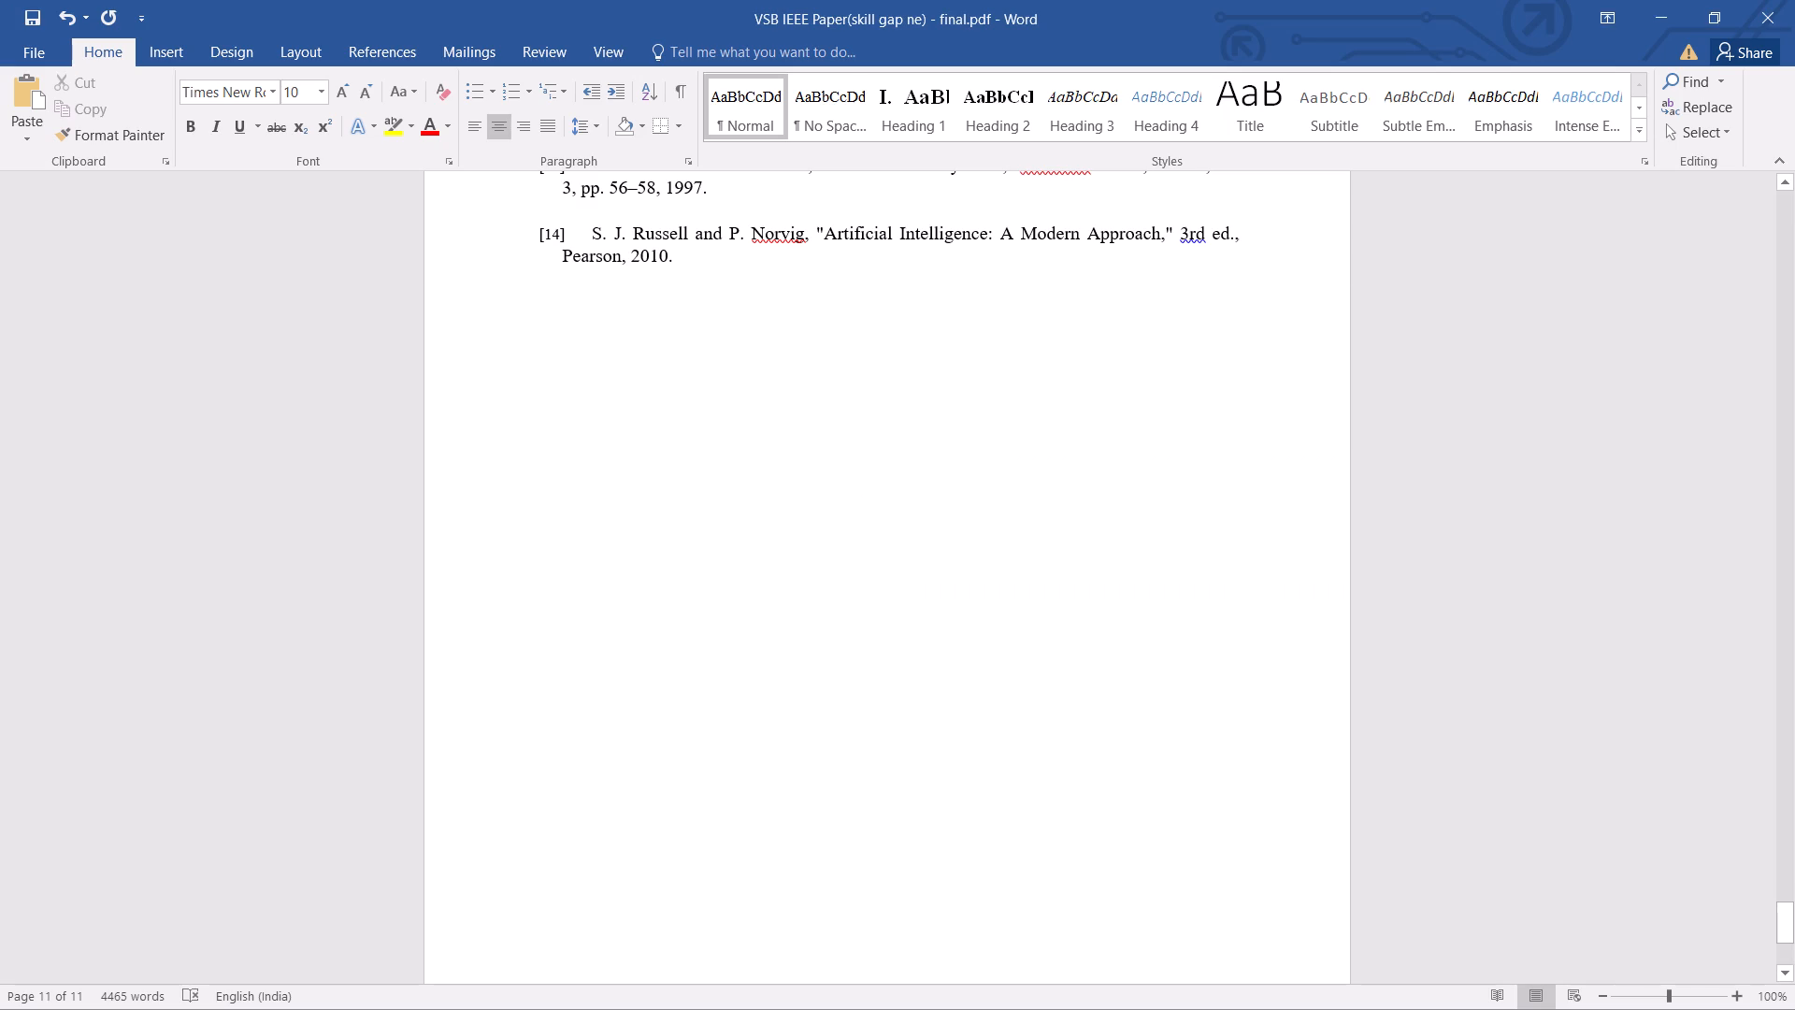
{"action": "scroll", "coordinate": [491, 630], "scroll_direction": "up", "scroll_amount": 18}
{"action": "scroll", "coordinate": [491, 630], "scroll_direction": "up", "scroll_amount": 9}
{"action": "double_click", "coordinate": [650, 496]}
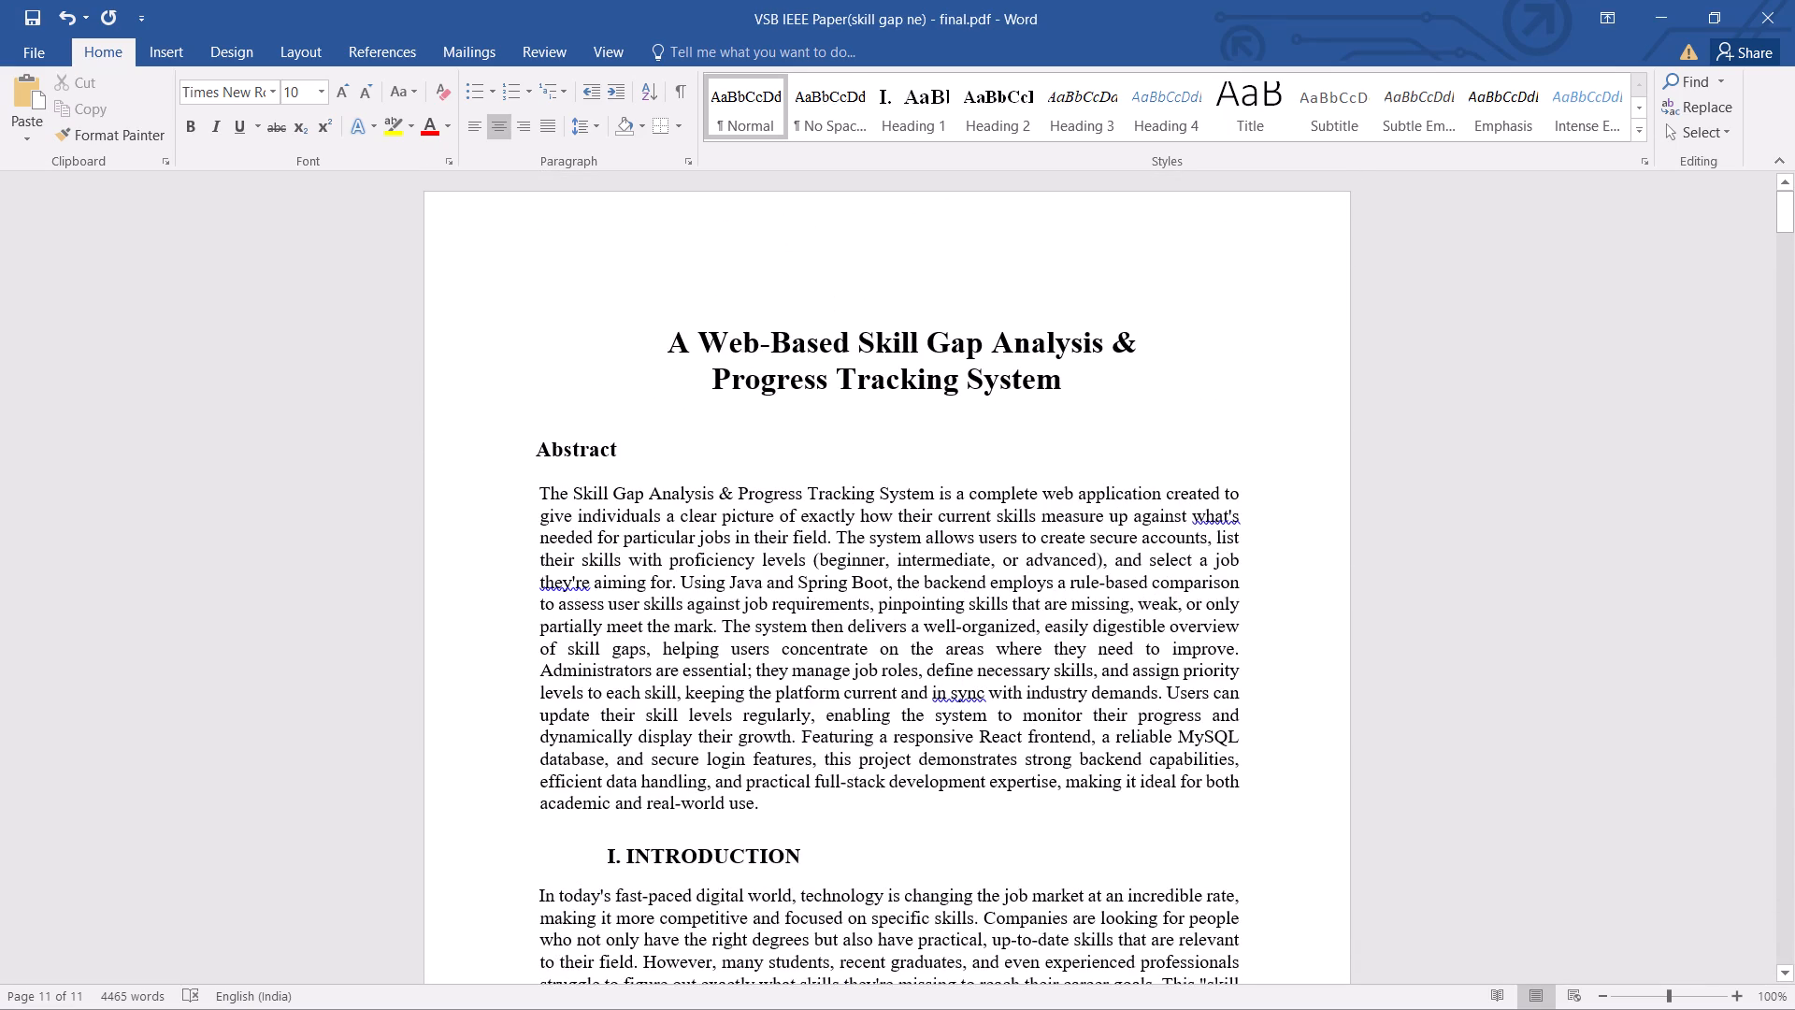
{"action": "left_click_drag", "start_coordinate": [540, 486], "coordinate": [761, 798]}
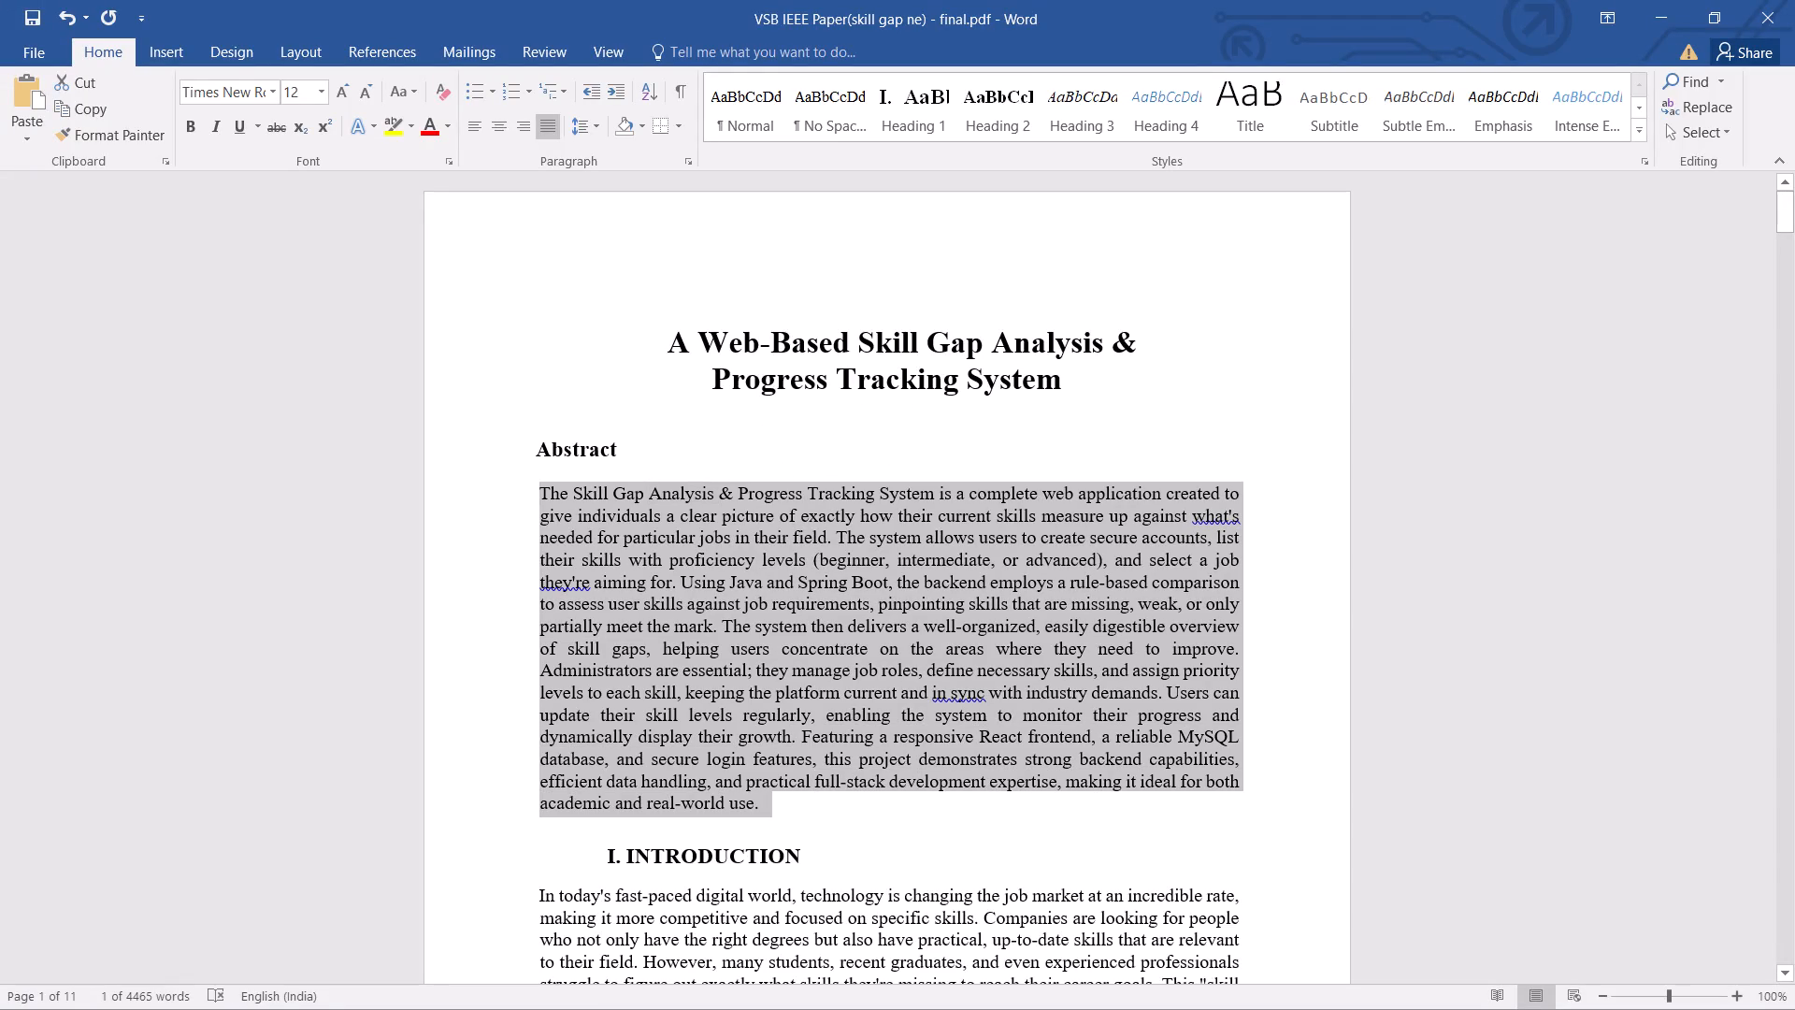
{"action": "left_click_drag", "start_coordinate": [761, 798], "coordinate": [759, 804]}
{"action": "key", "text": "ctrl+c"}
Switch to Brave, search the web for "humanize ai" and open the Clever AI Humanizer site.
{"action": "key", "text": "alt+Tab"}
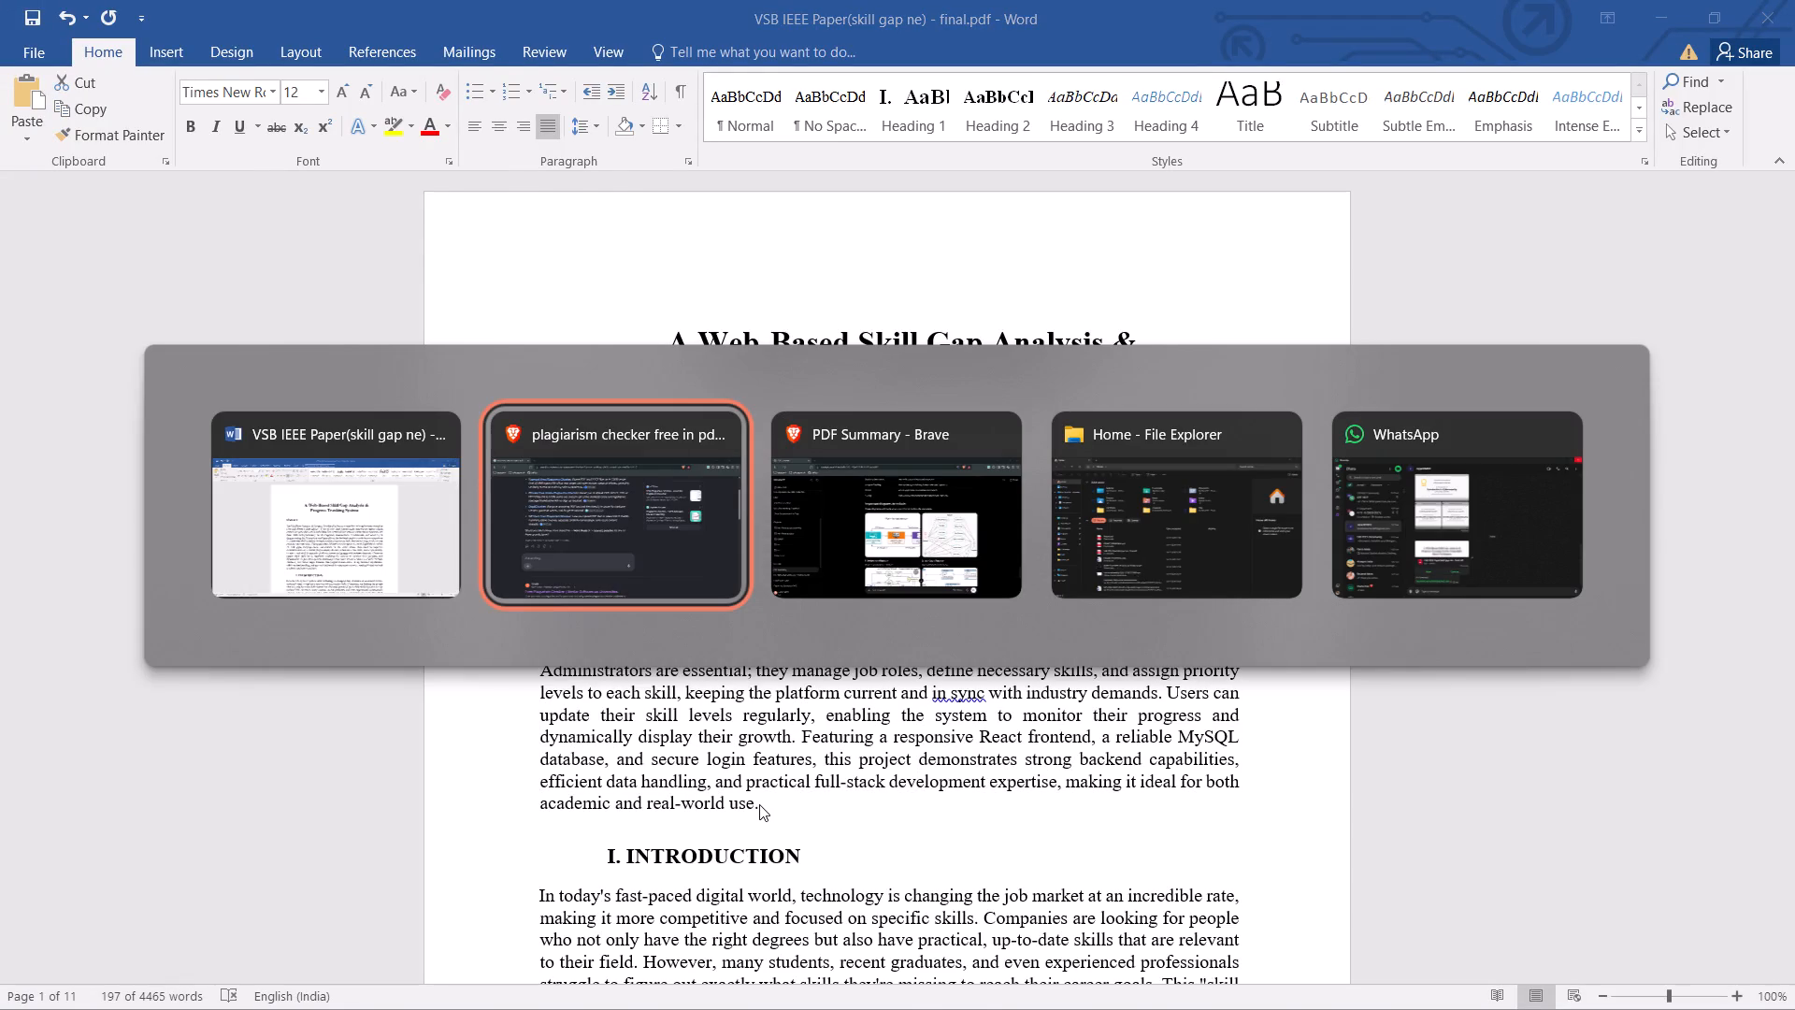
{"action": "left_click", "coordinate": [677, 69]}
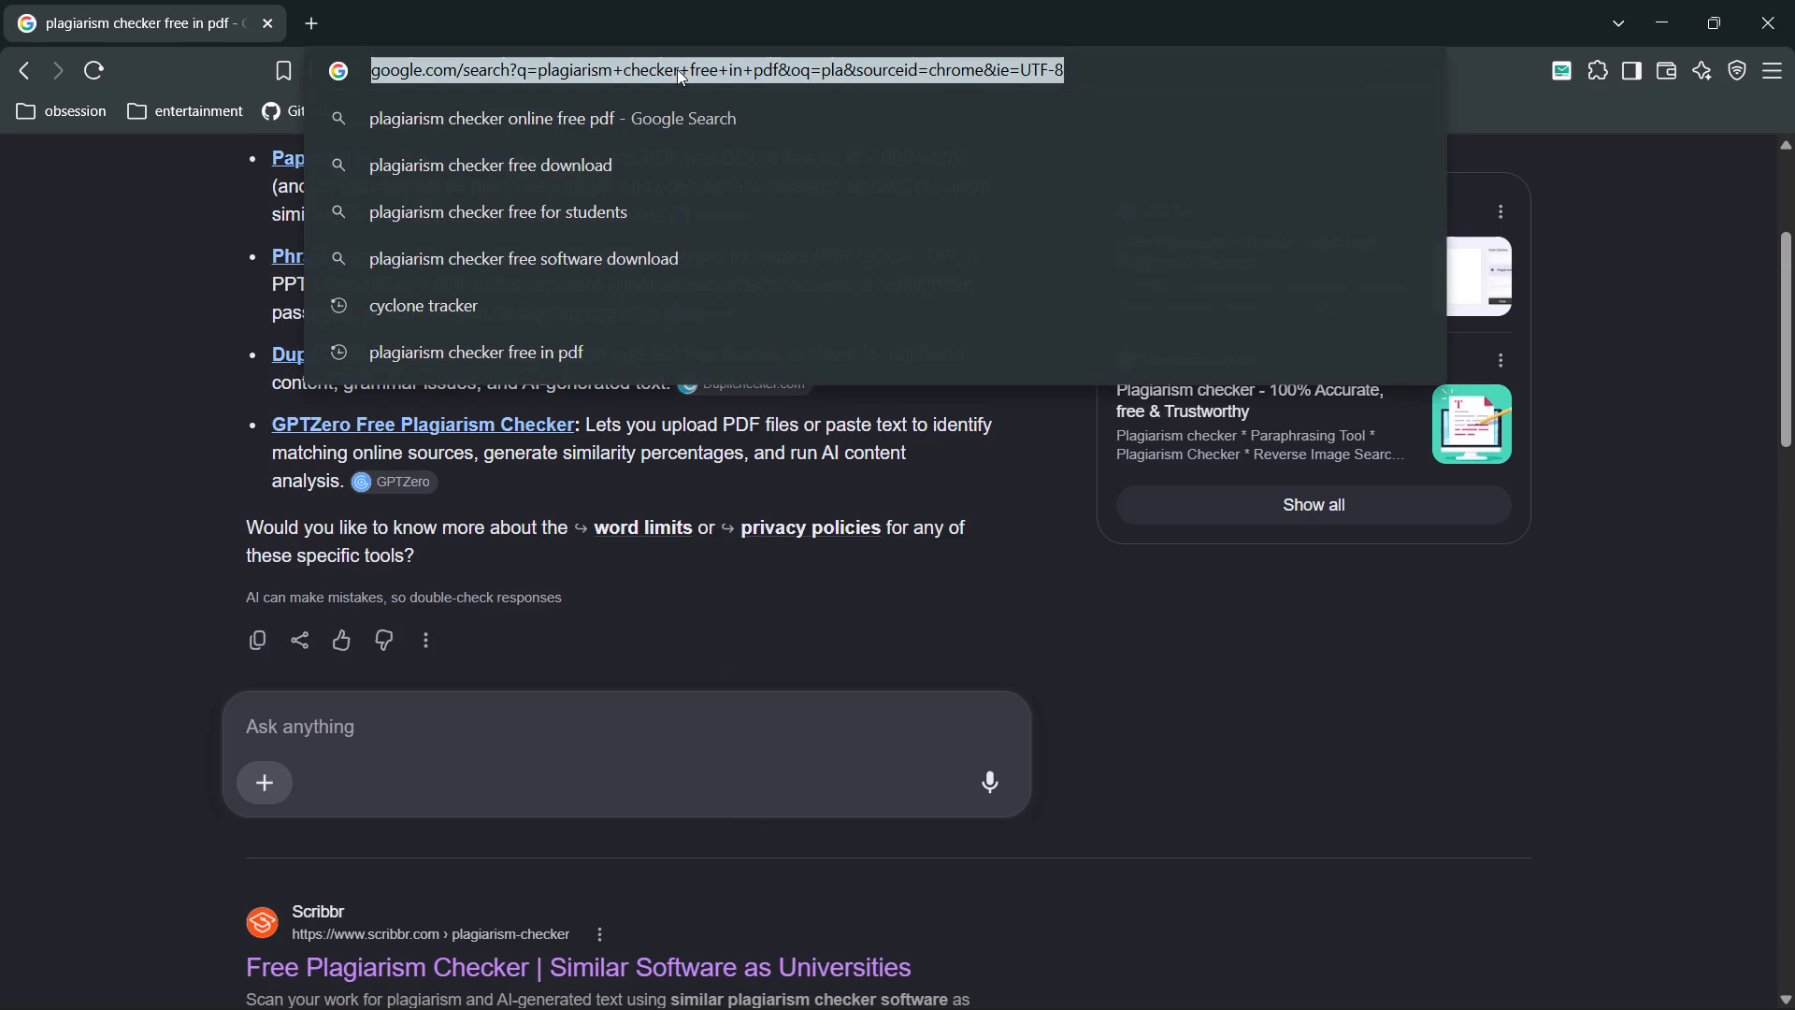
{"action": "type", "text": "huma"}
{"action": "key", "text": "Return"}
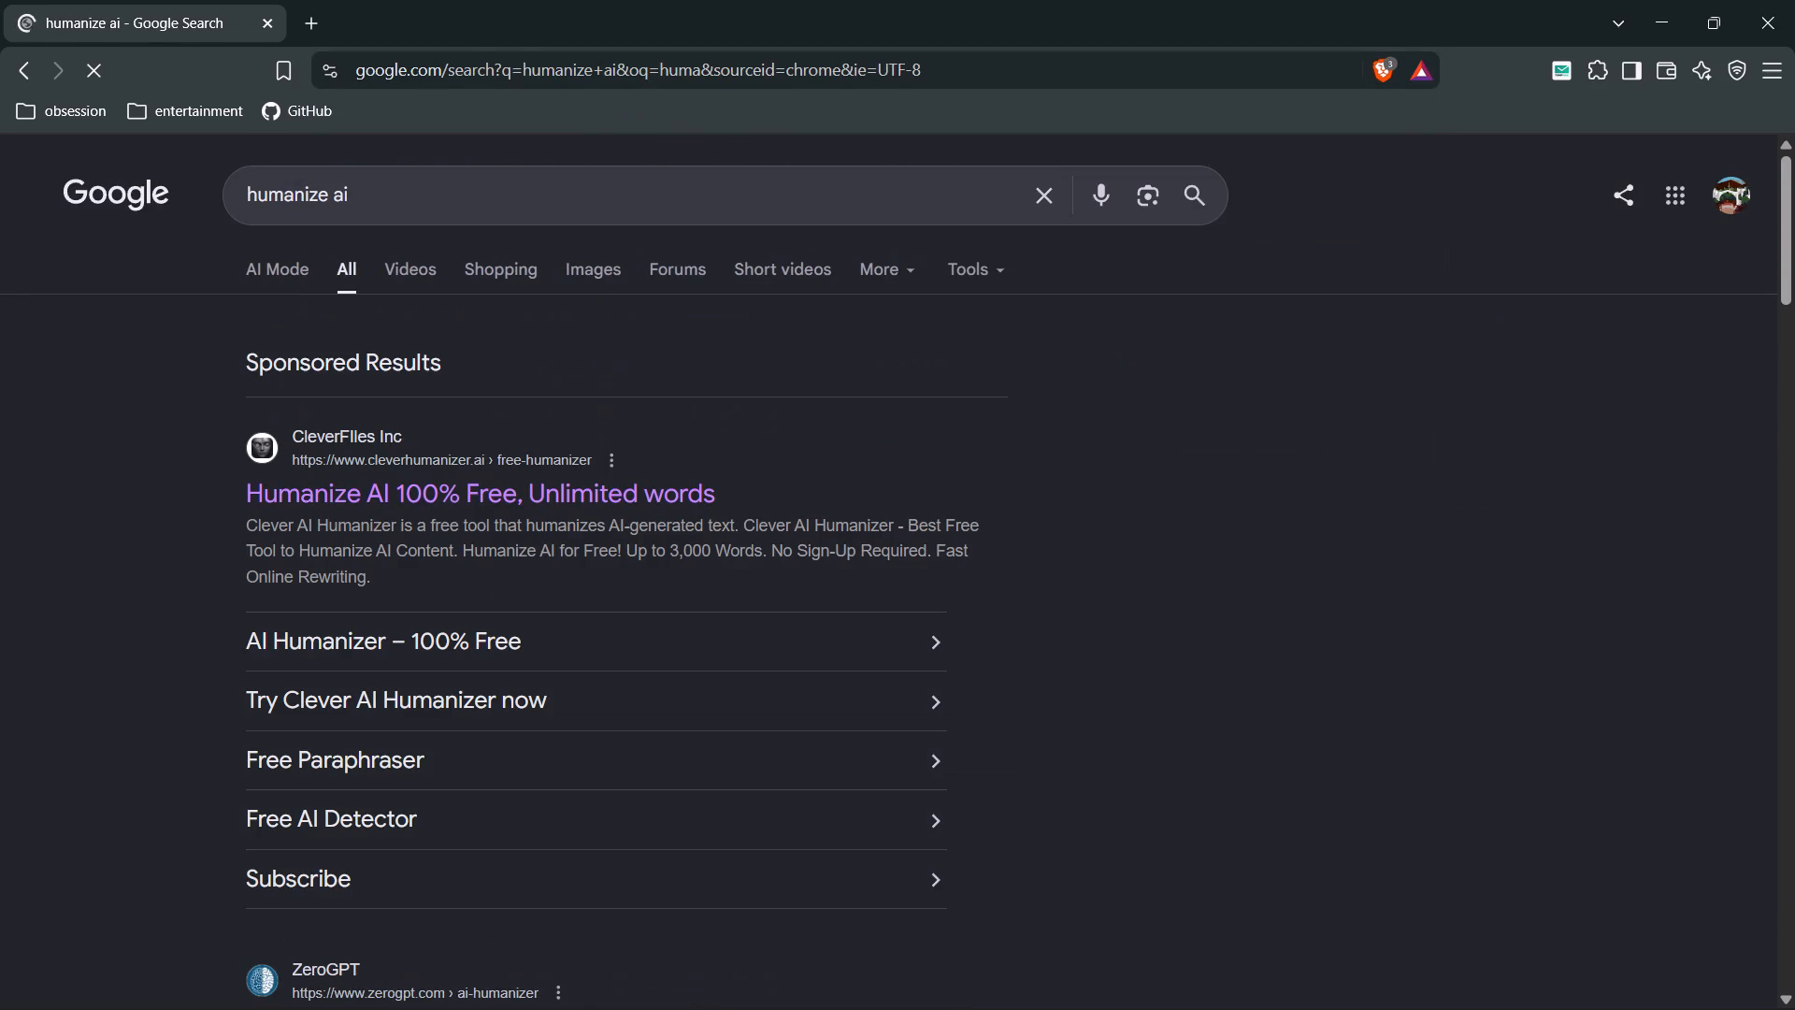
{"action": "left_click", "coordinate": [471, 473]}
{"action": "scroll", "coordinate": [595, 625], "scroll_direction": "down", "scroll_amount": 2}
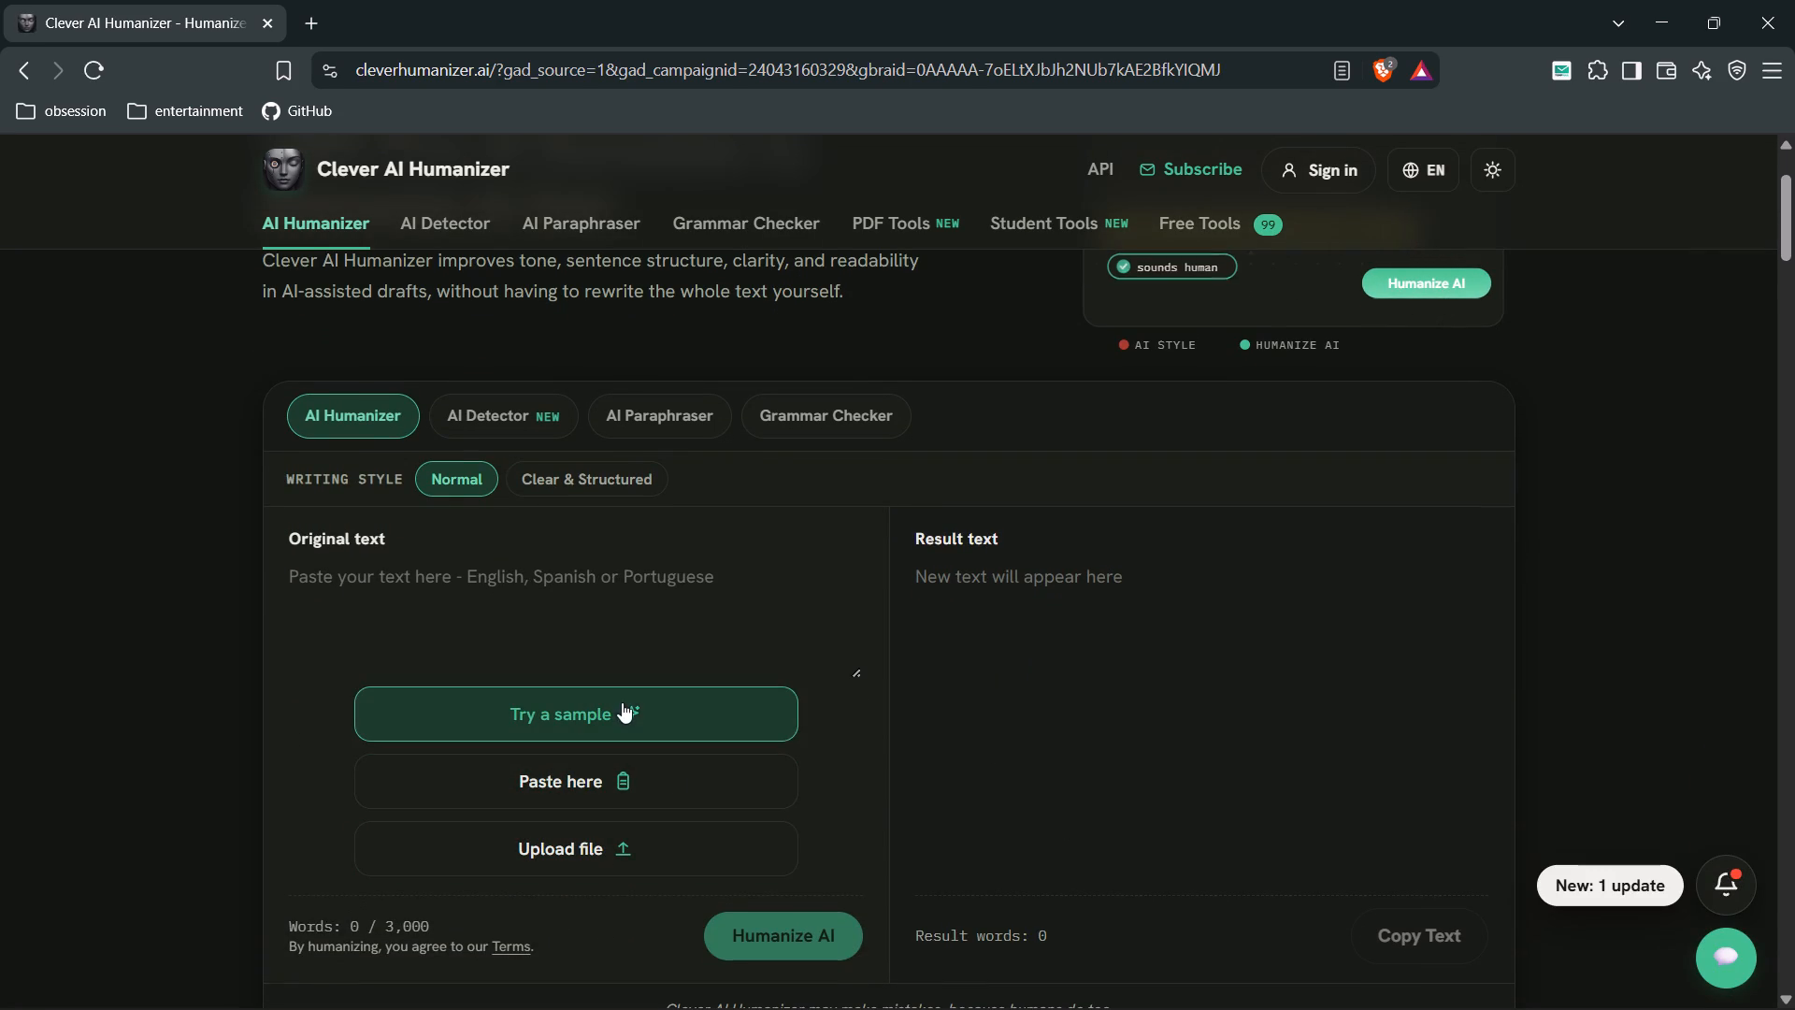
{"action": "left_click", "coordinate": [668, 804]}
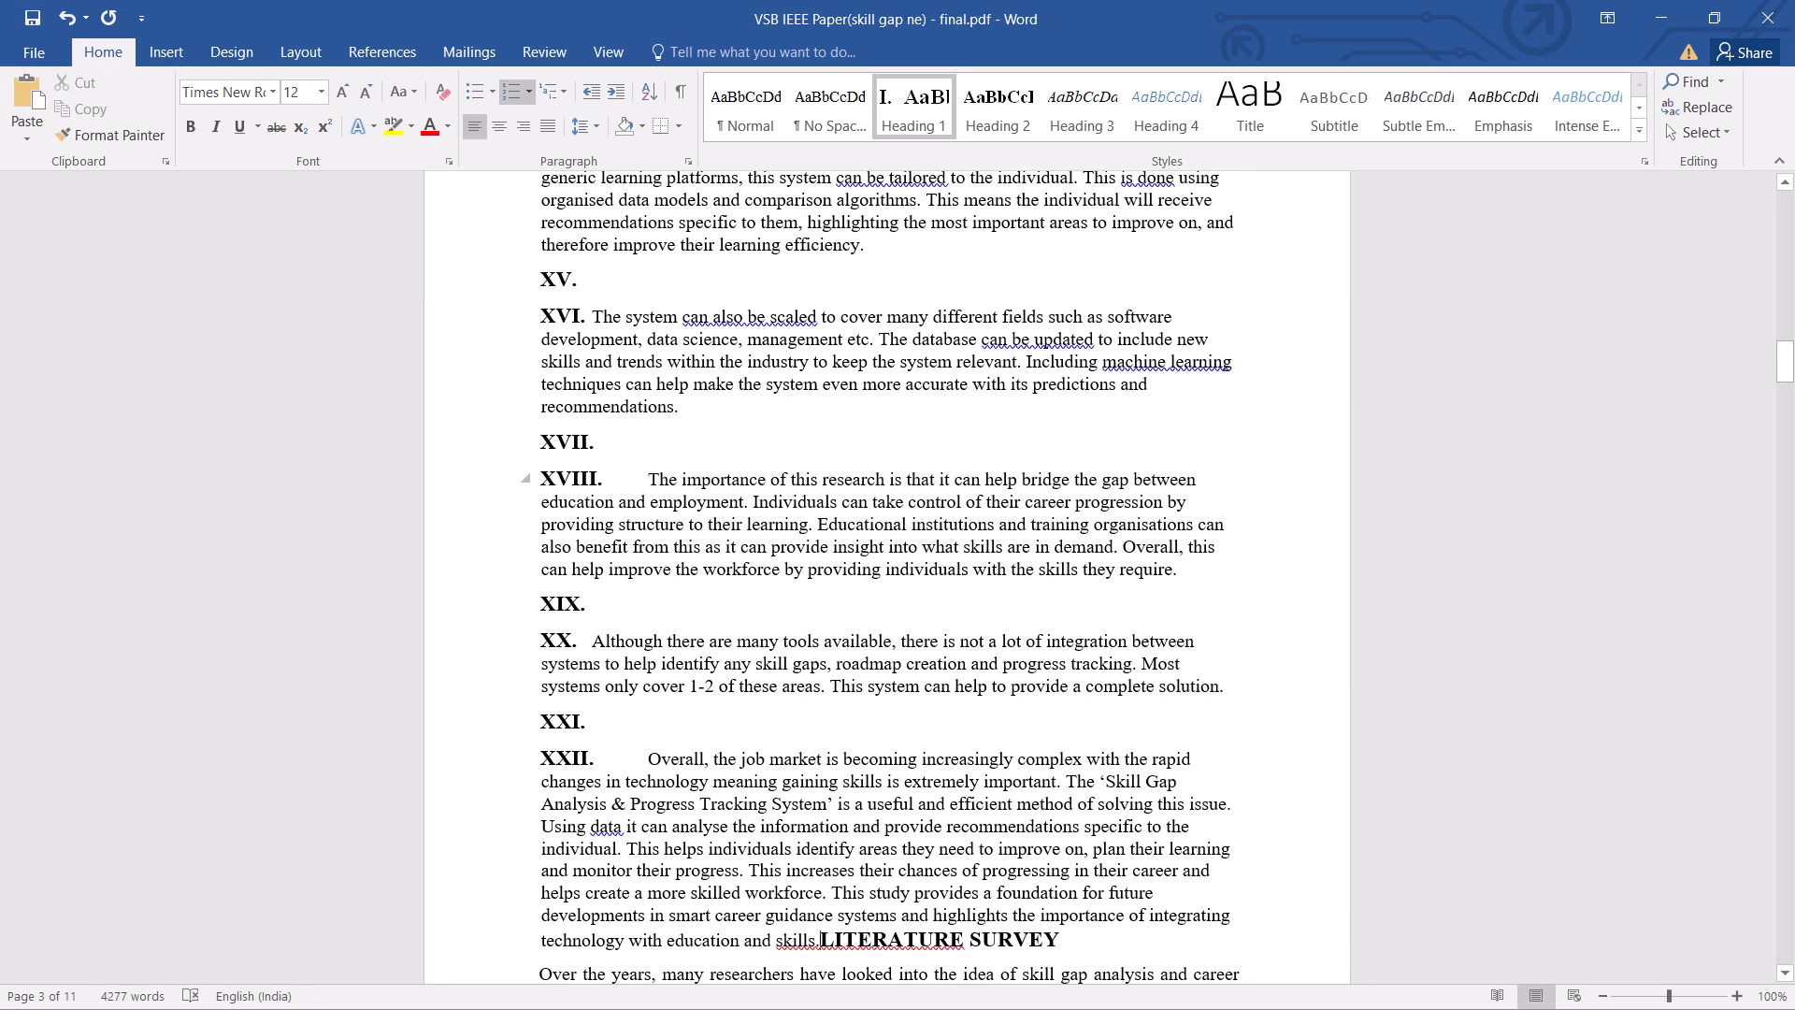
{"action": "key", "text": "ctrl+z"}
Replace the selected Introduction body text with the copied humanized version.
{"action": "scroll", "coordinate": [700, 450], "scroll_direction": "up", "scroll_amount": 4}
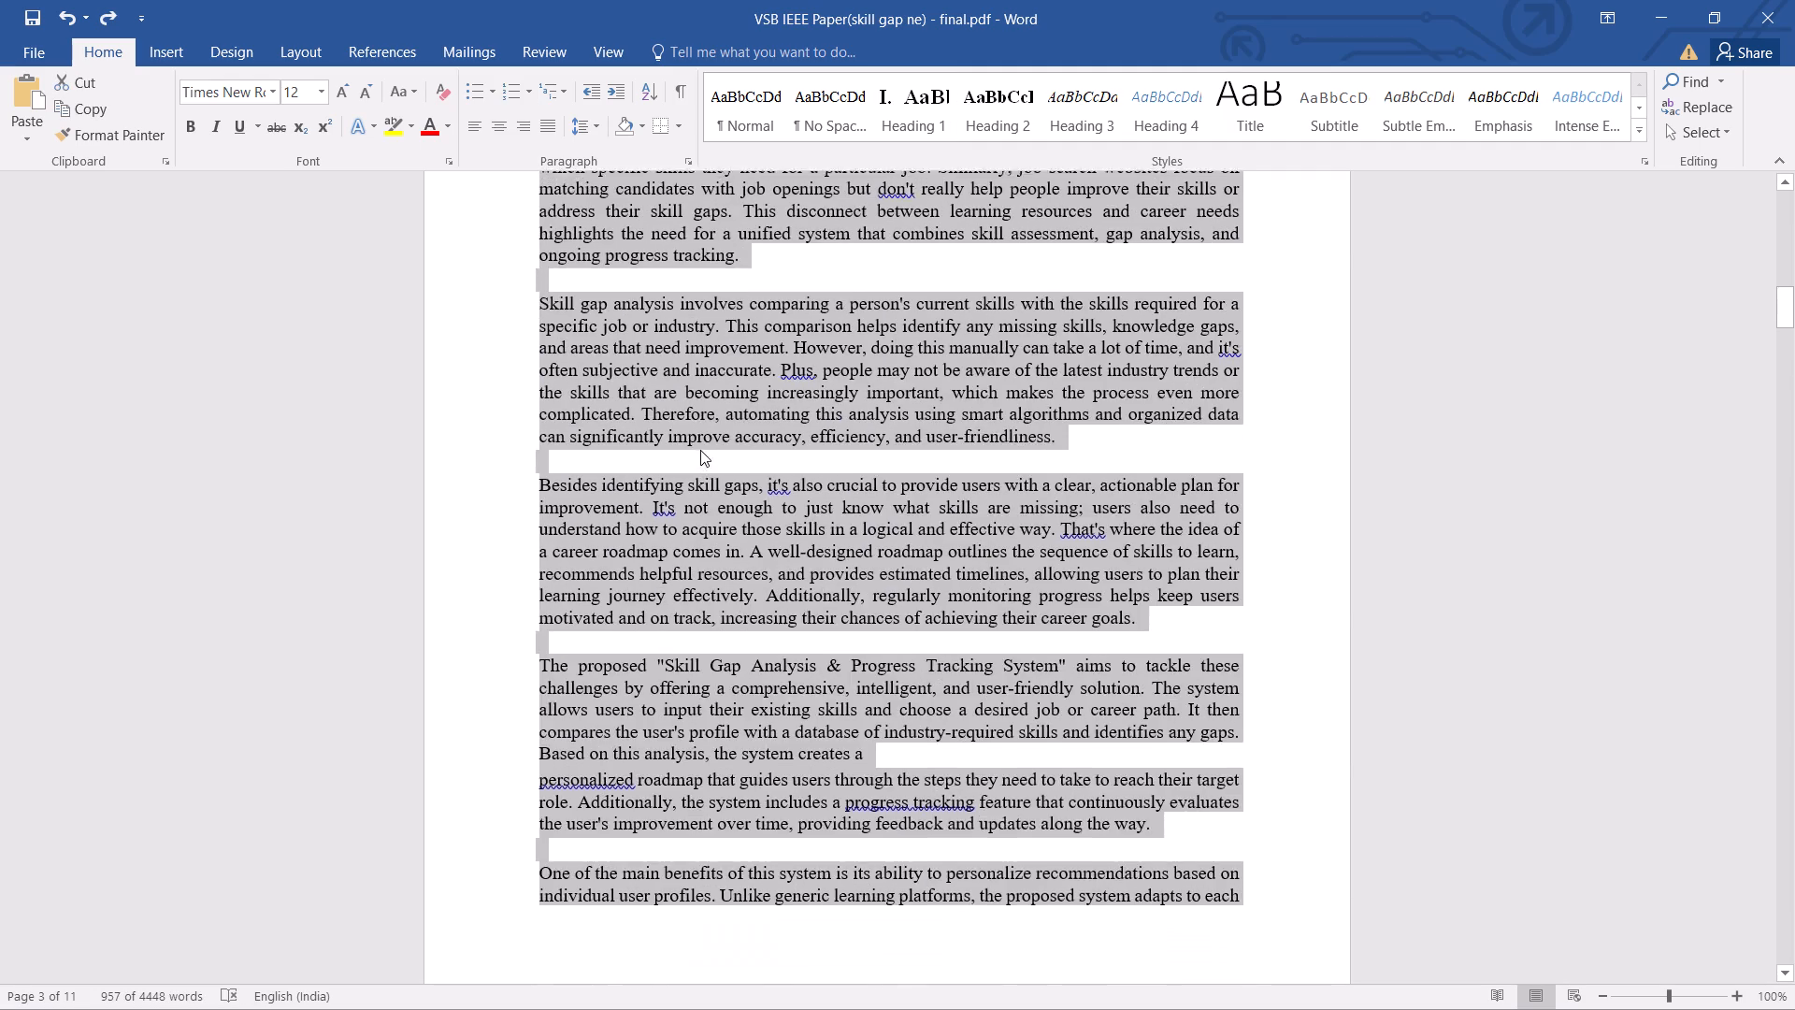
{"action": "scroll", "coordinate": [700, 450], "scroll_direction": "up", "scroll_amount": 5}
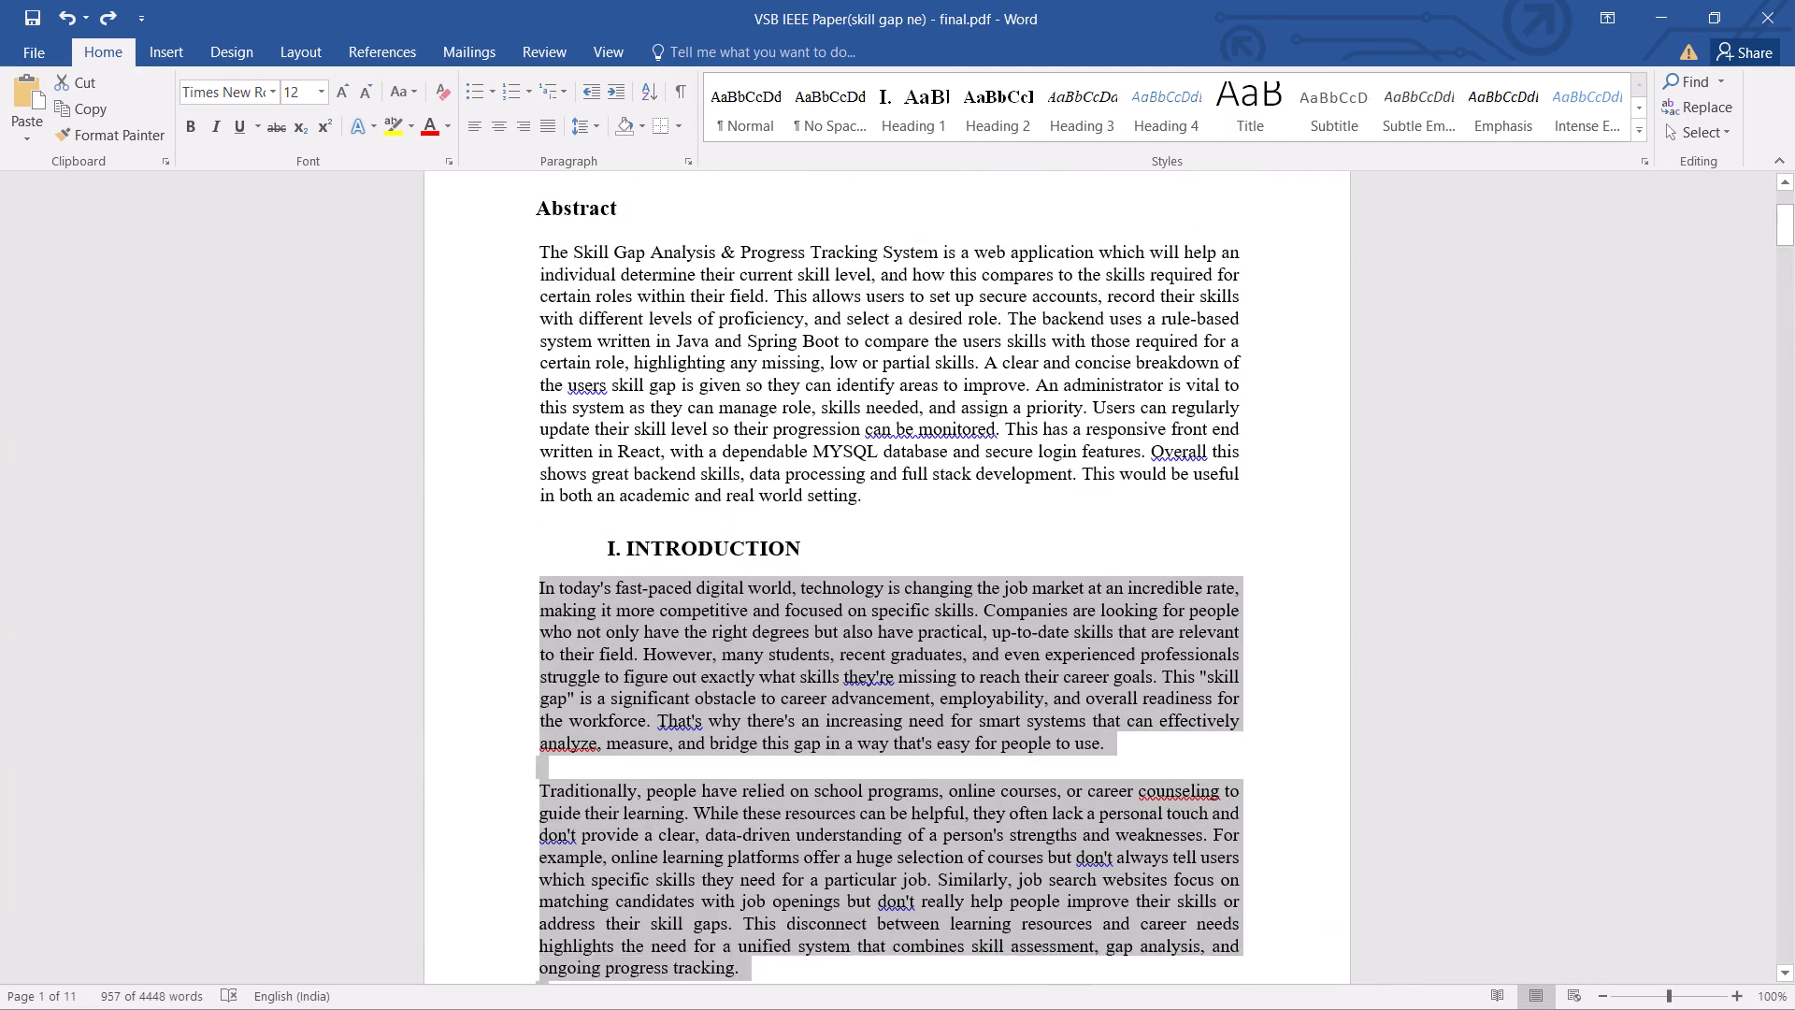
{"action": "scroll", "coordinate": [700, 450], "scroll_direction": "up", "scroll_amount": 2}
{"action": "key", "text": "ctrl+v"}
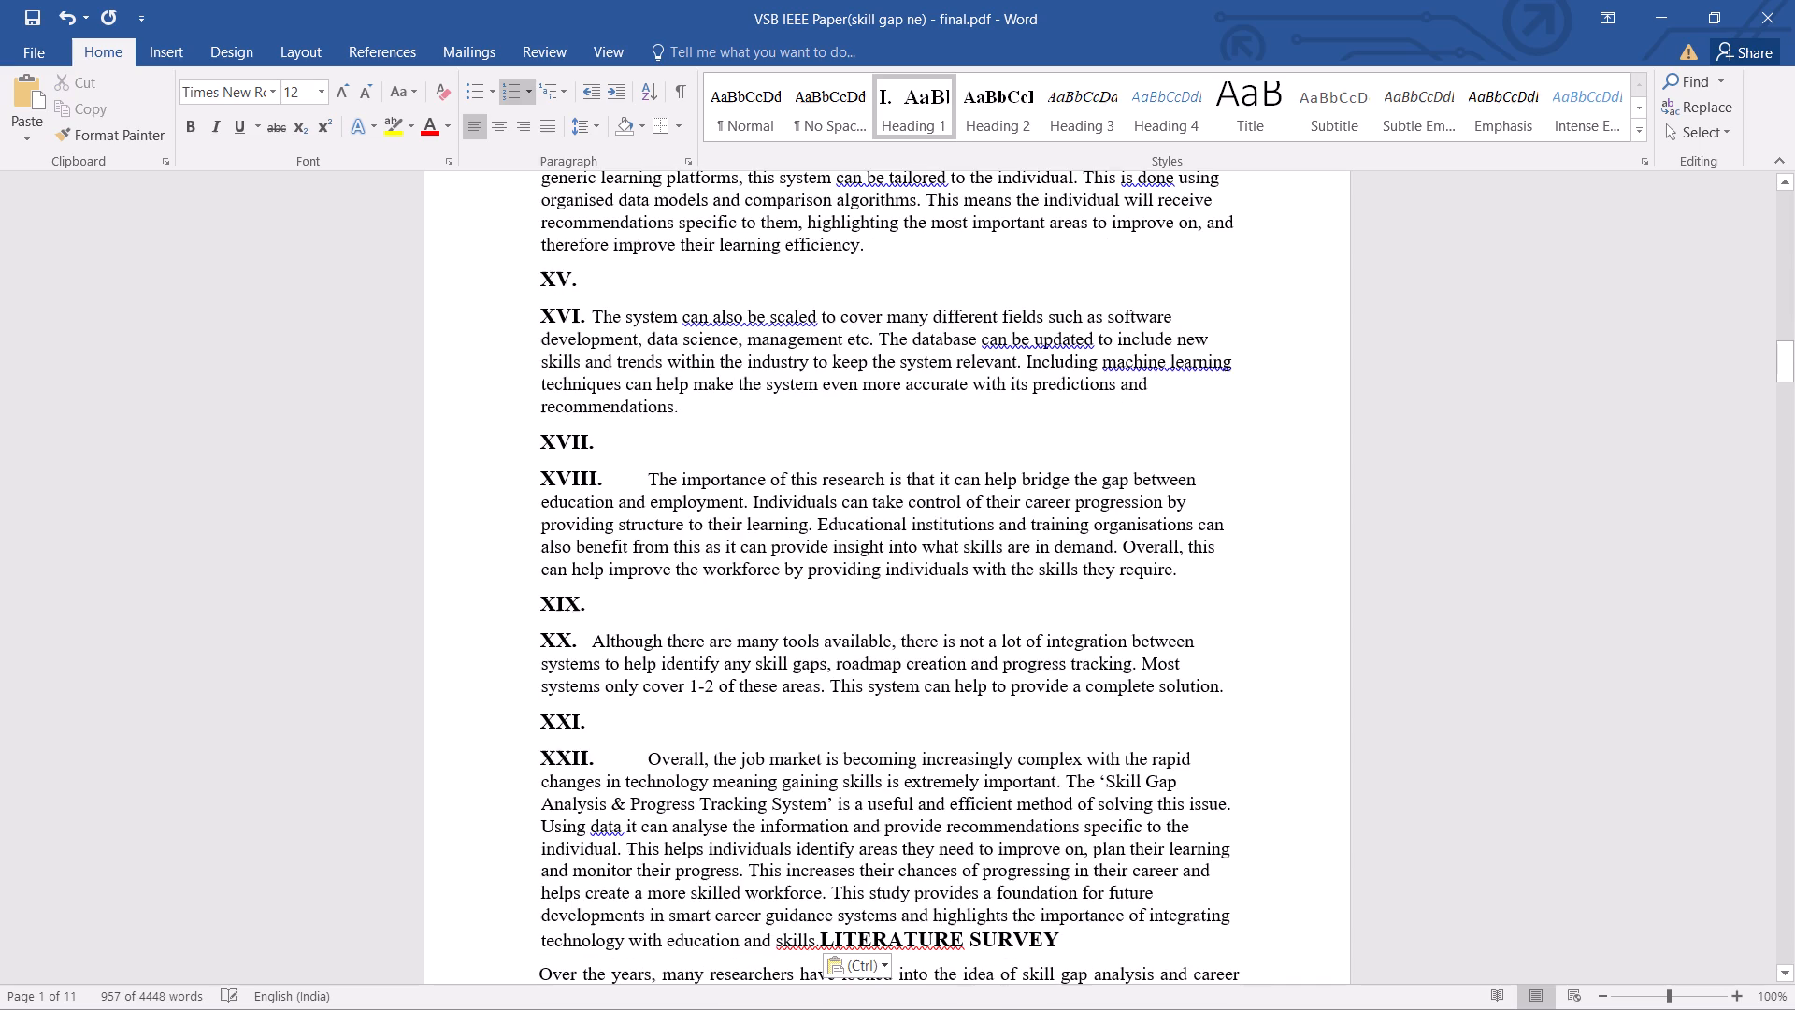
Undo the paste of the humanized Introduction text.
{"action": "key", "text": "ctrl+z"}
Center the INTRODUCTION heading.
{"action": "scroll", "coordinate": [639, 479], "scroll_direction": "up", "scroll_amount": 3}
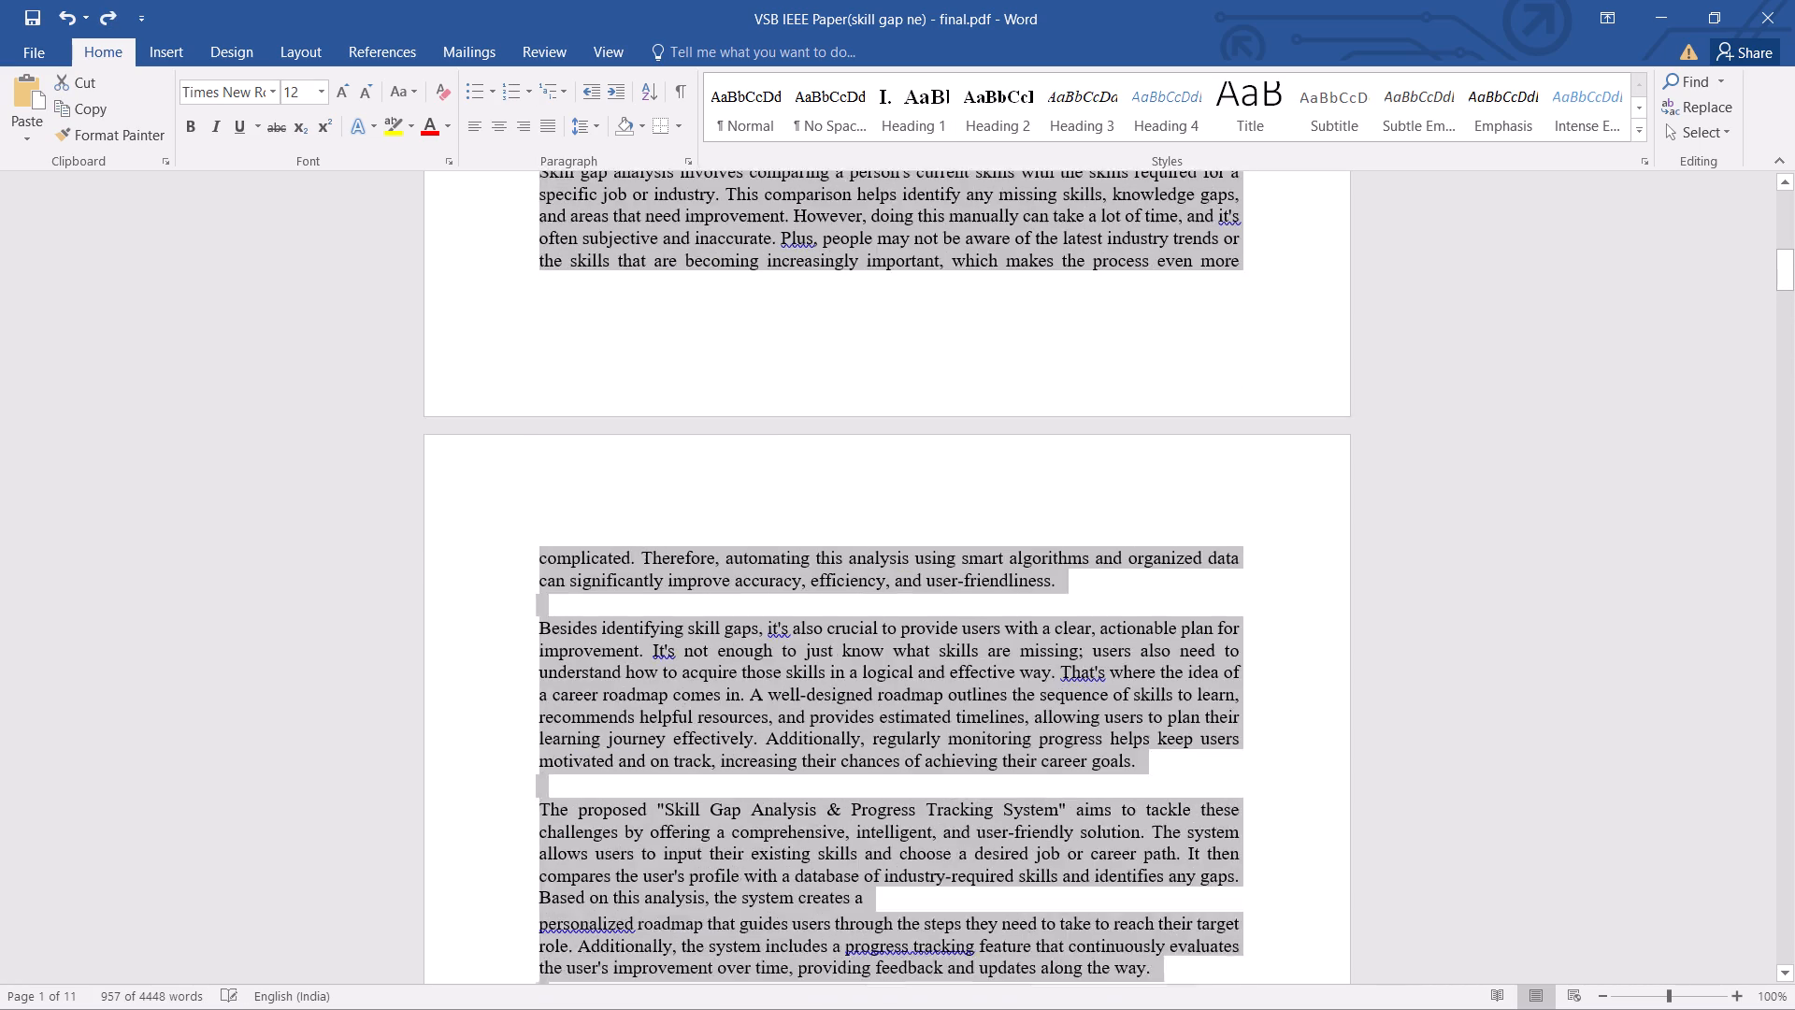
{"action": "scroll", "coordinate": [639, 479], "scroll_direction": "up", "scroll_amount": 3}
{"action": "triple_click", "coordinate": [623, 375]}
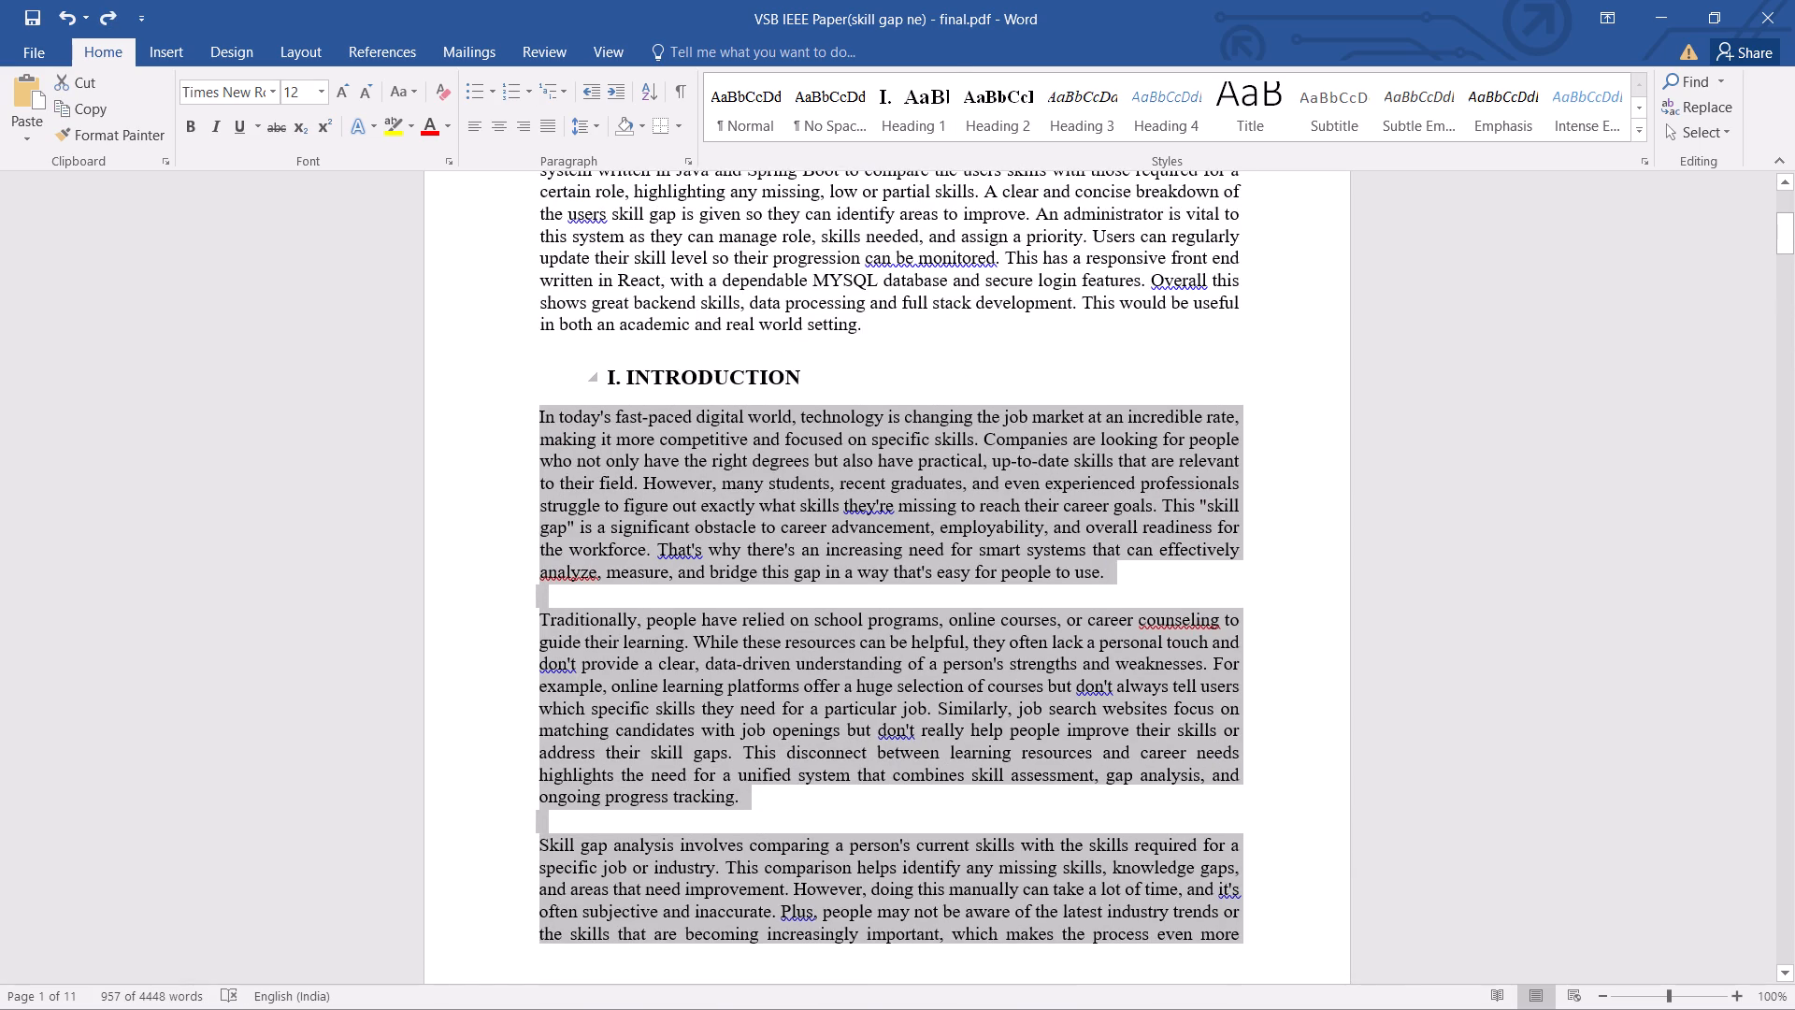
{"action": "left_click", "coordinate": [503, 130]}
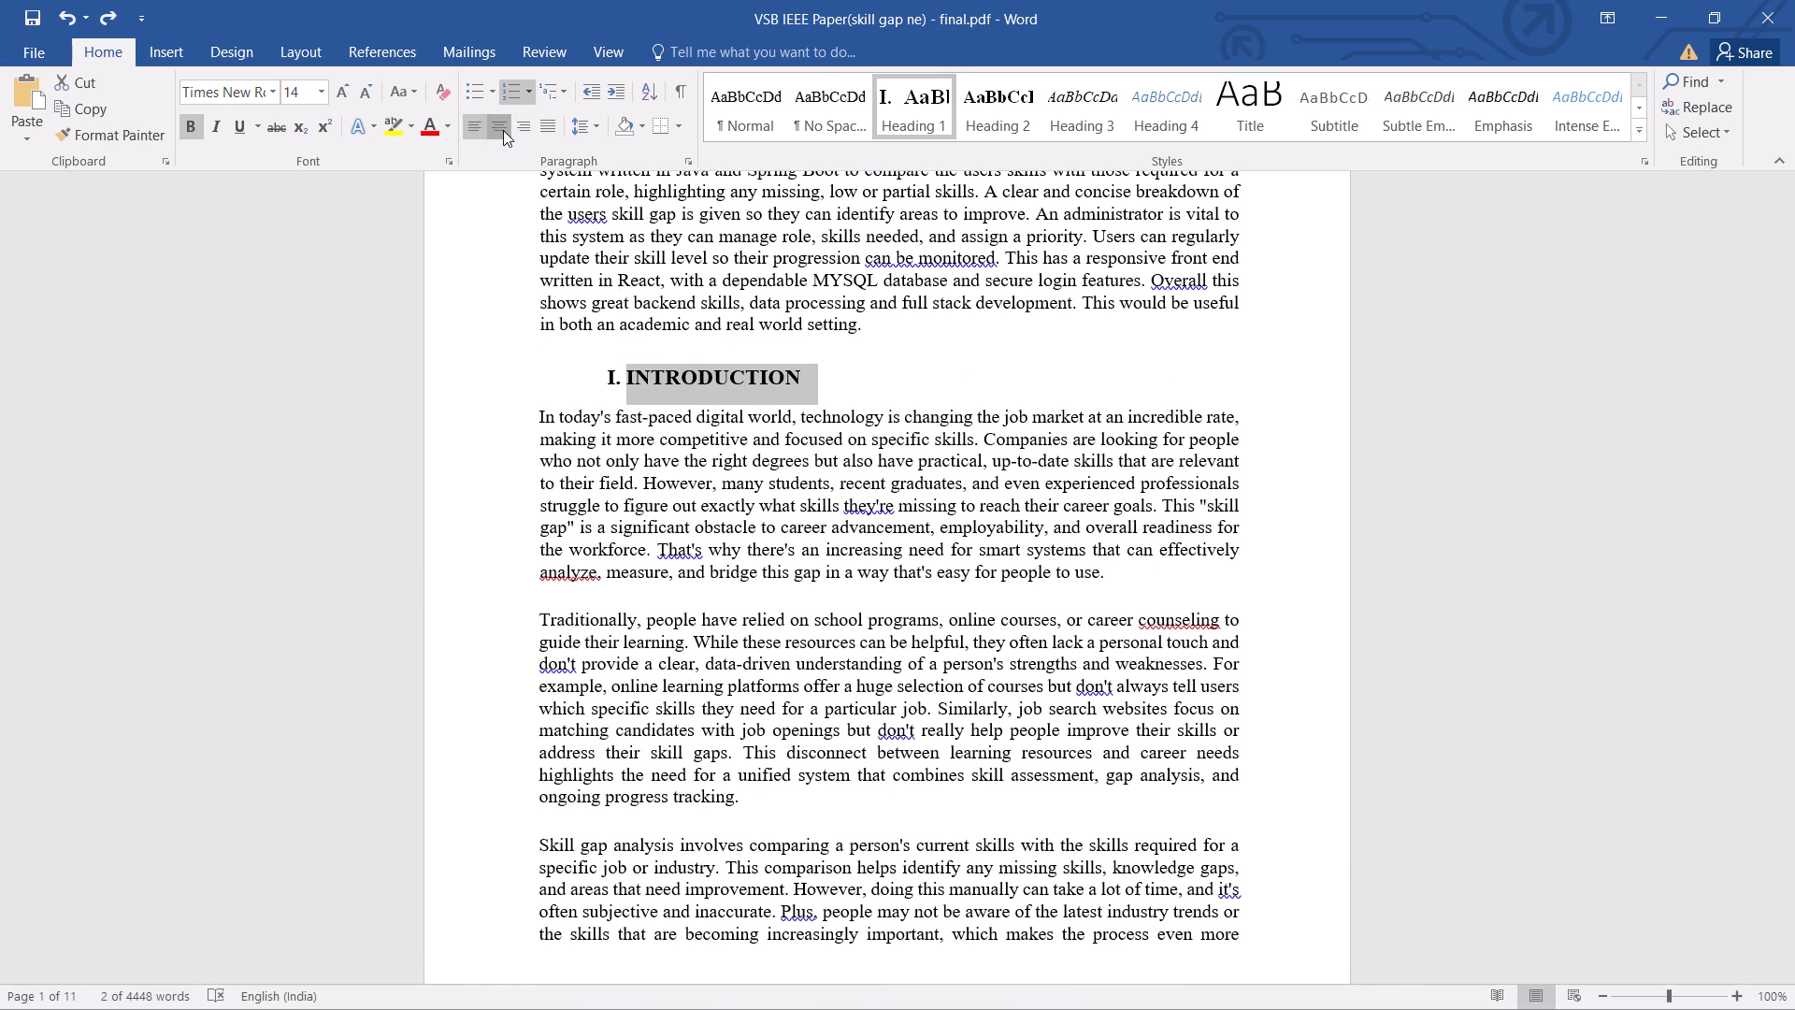
Replace the whole Introduction body below its heading with the copied humanized text, leaving the LITERATURE SURVEY heading out of the selection.
{"action": "left_click", "coordinate": [631, 644]}
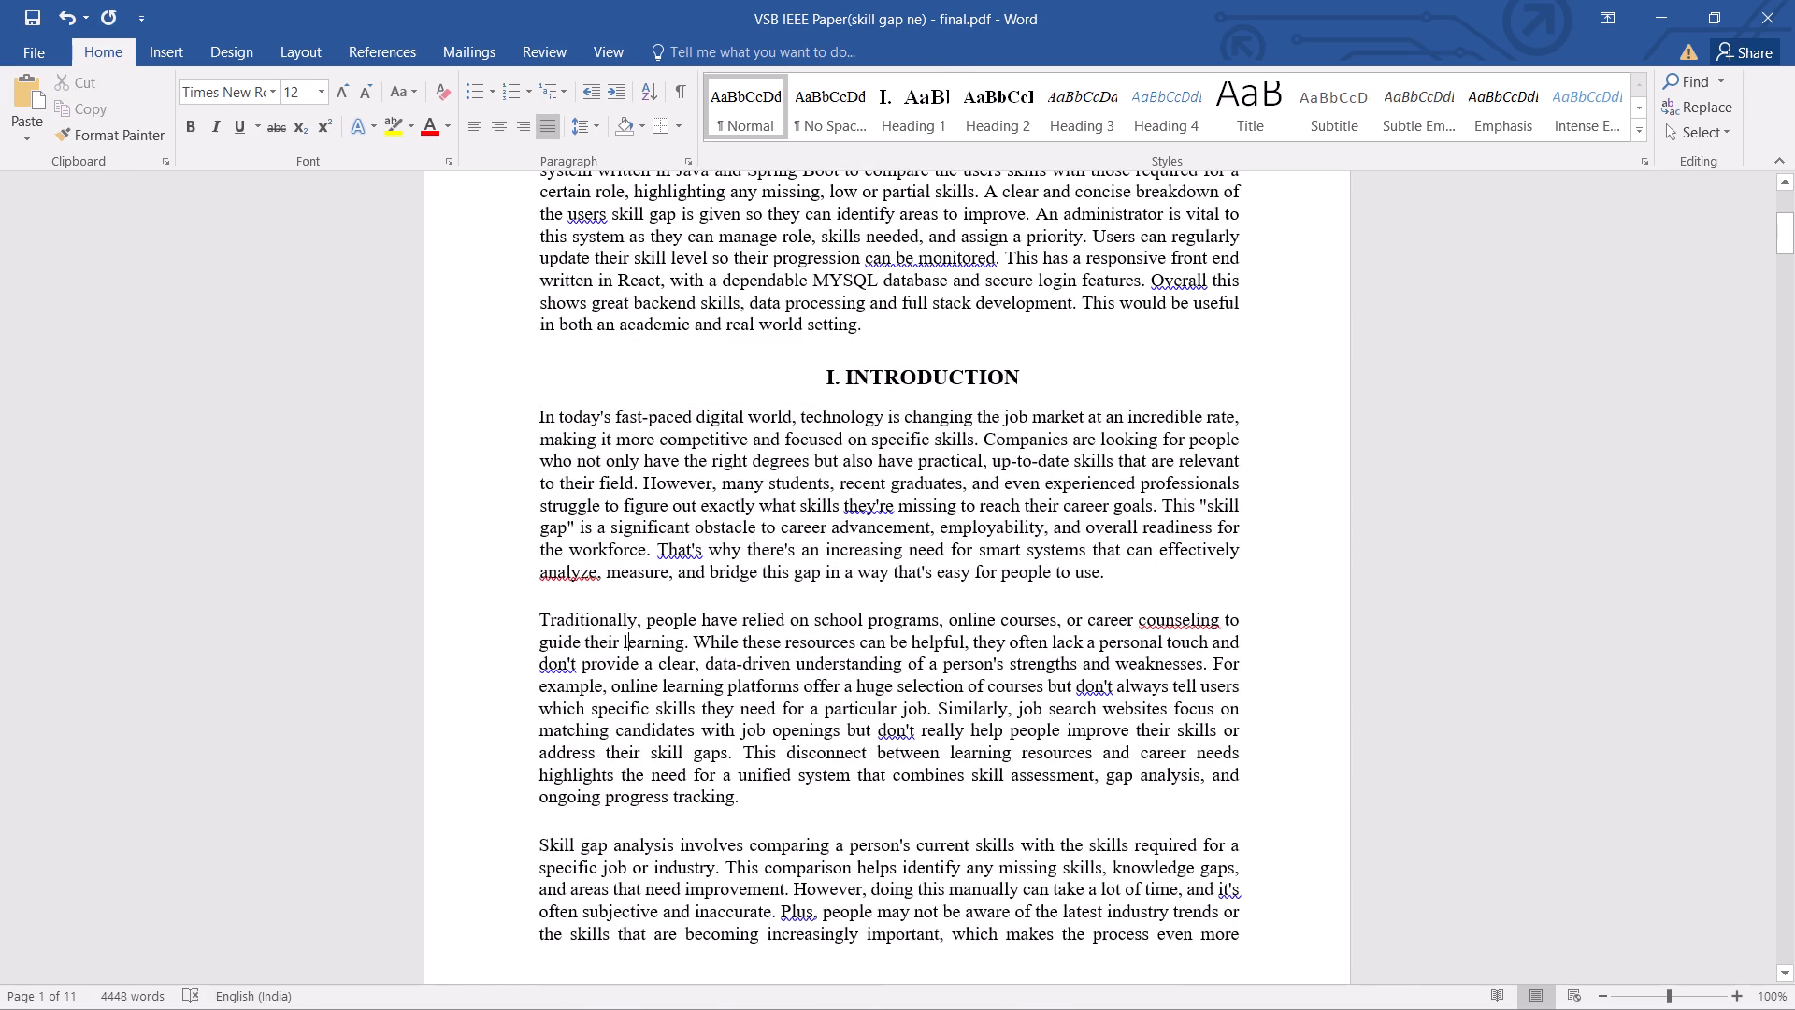
{"action": "left_click_drag", "start_coordinate": [537, 419], "coordinate": [715, 1009]}
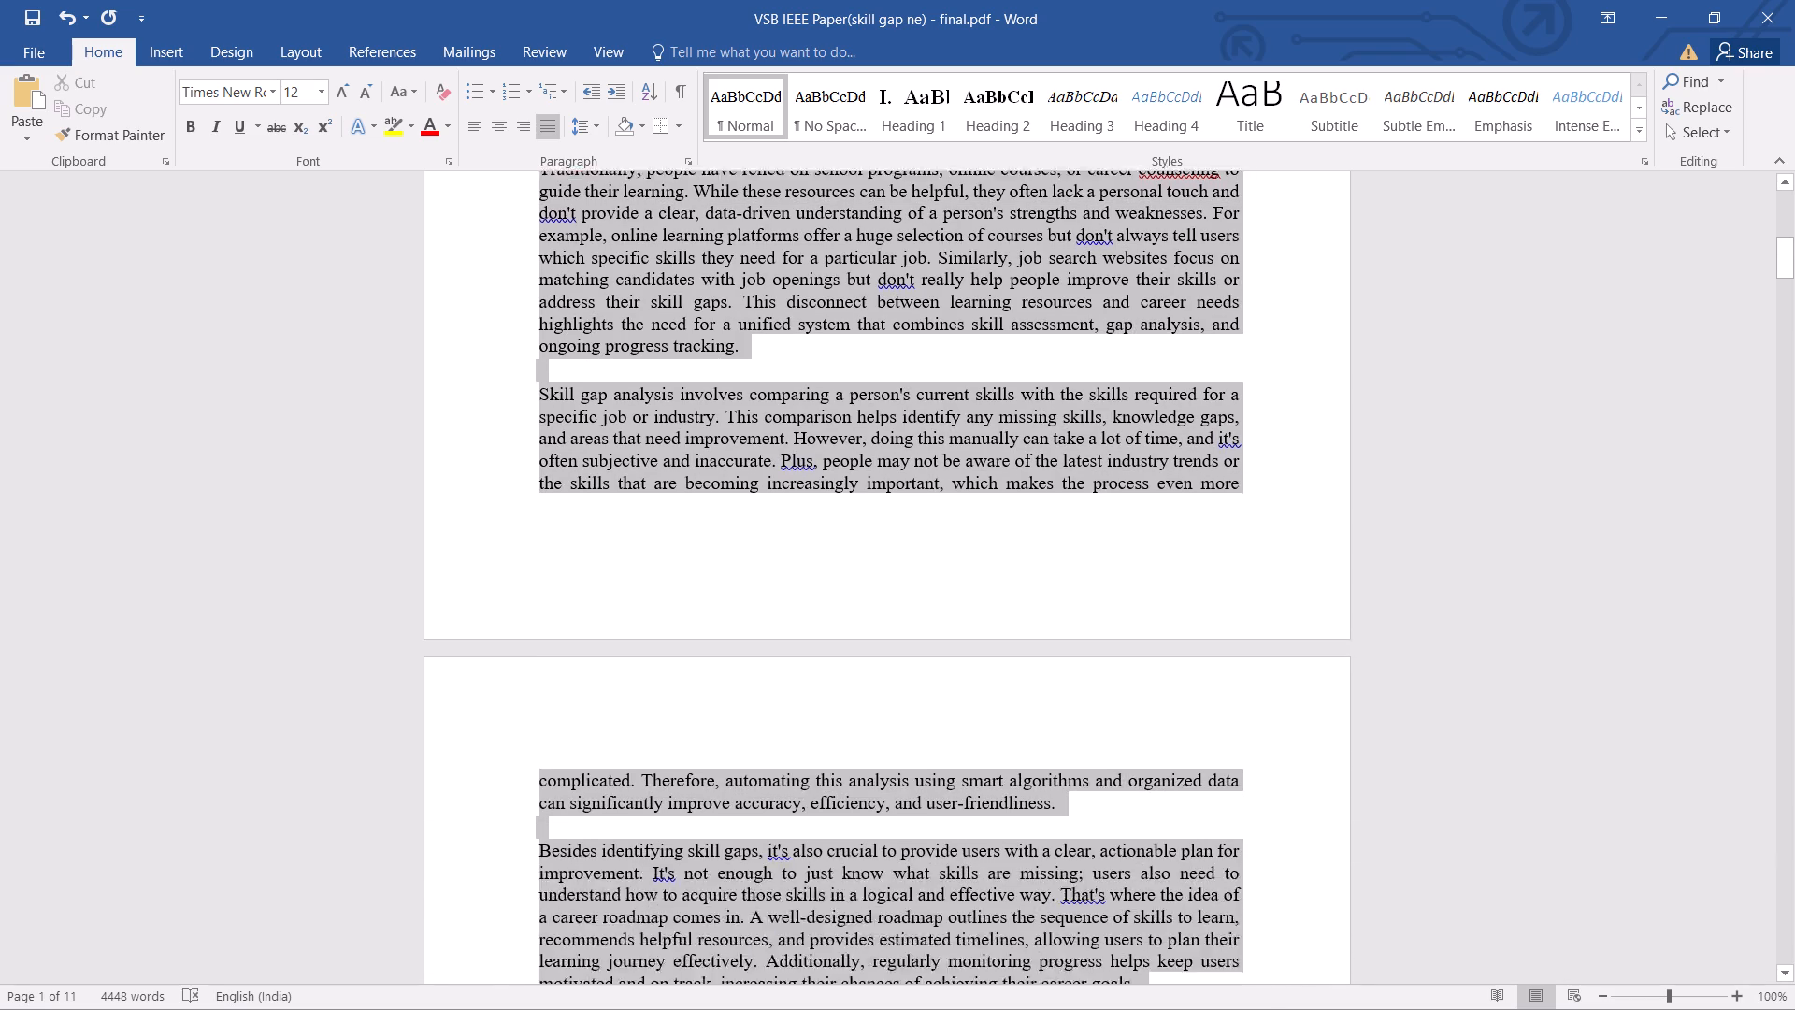
{"action": "left_click_drag", "start_coordinate": [715, 1009], "coordinate": [725, 996]}
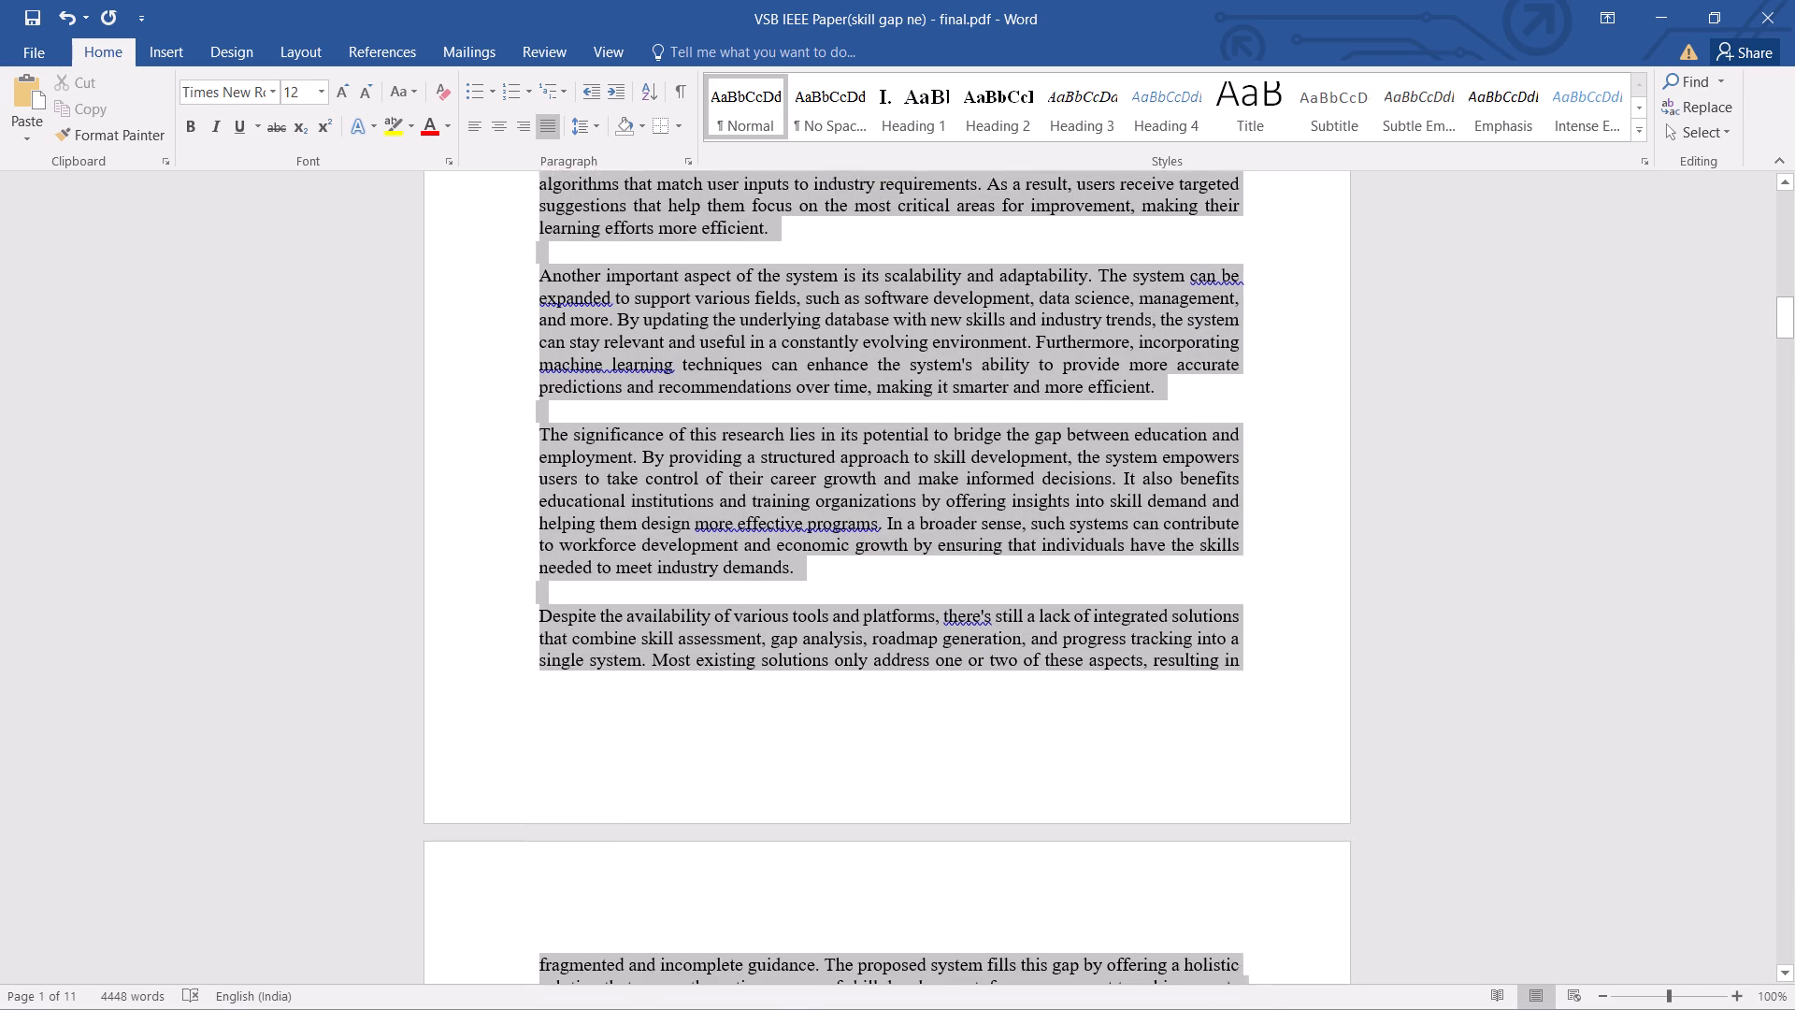
{"action": "left_click_drag", "start_coordinate": [725, 996], "coordinate": [676, 751]}
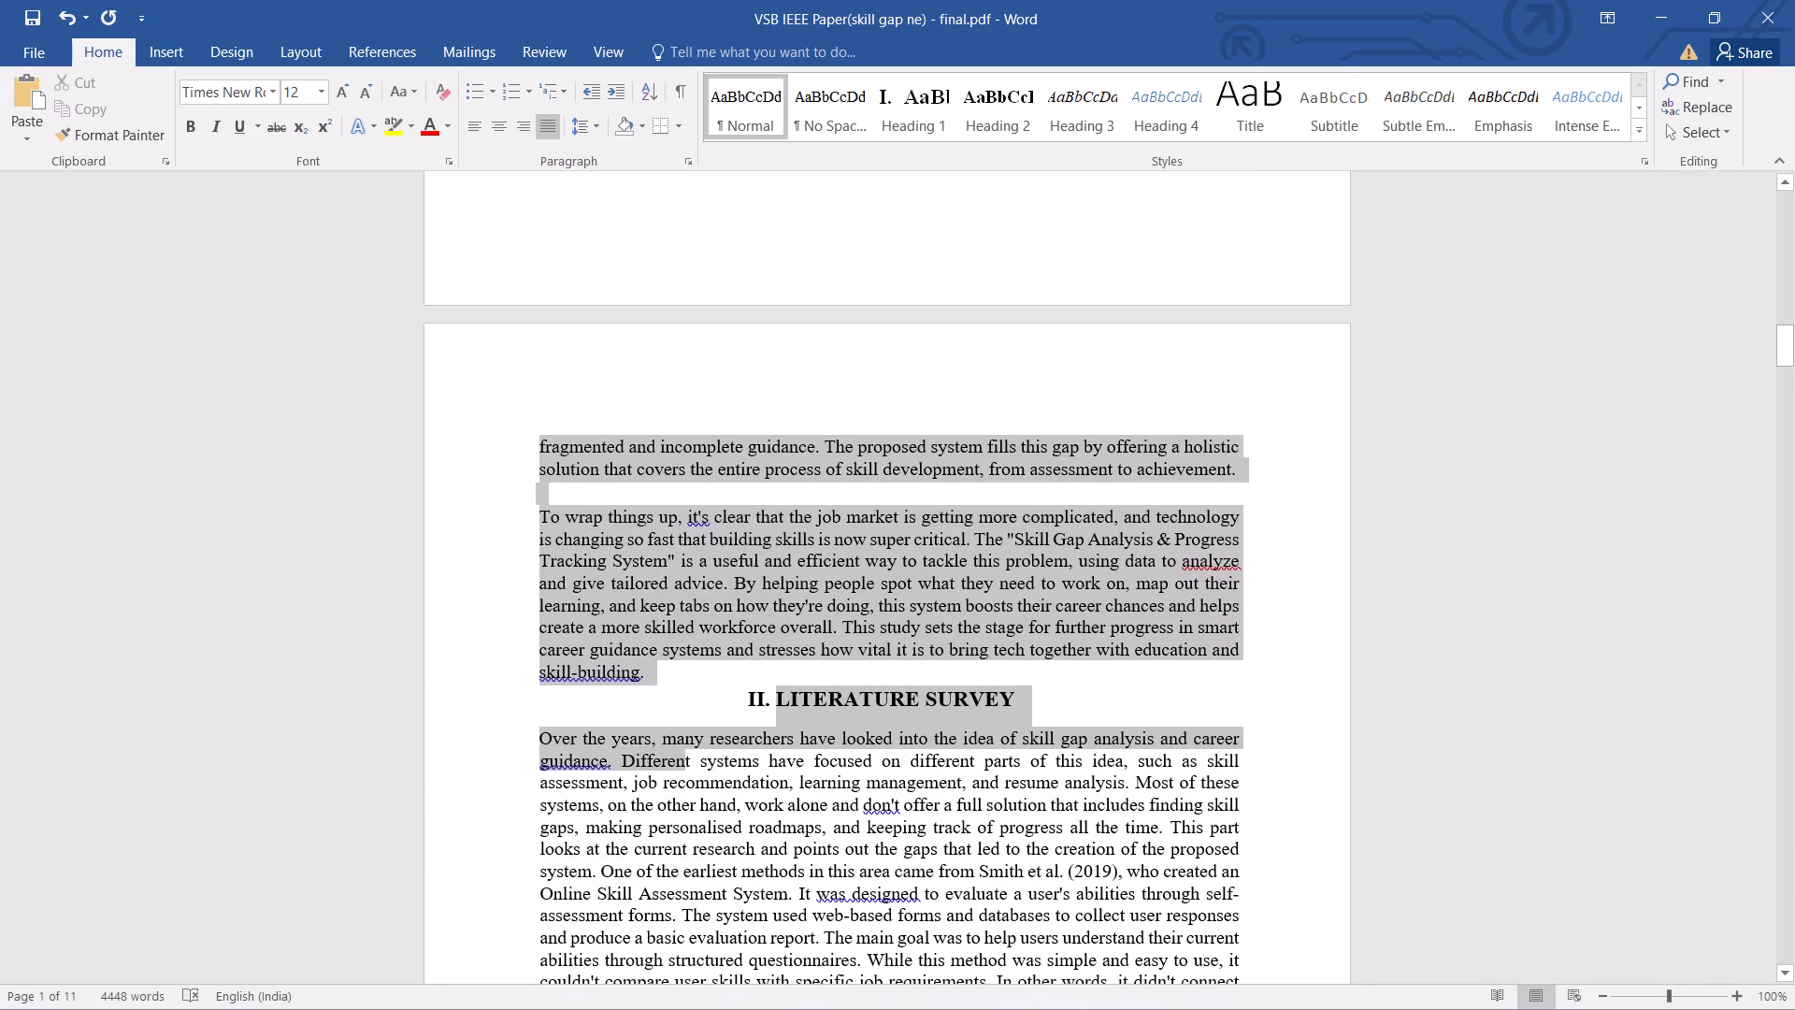
{"action": "left_click_drag", "start_coordinate": [676, 751], "coordinate": [649, 666]}
{"action": "key", "text": "ctrl+v"}
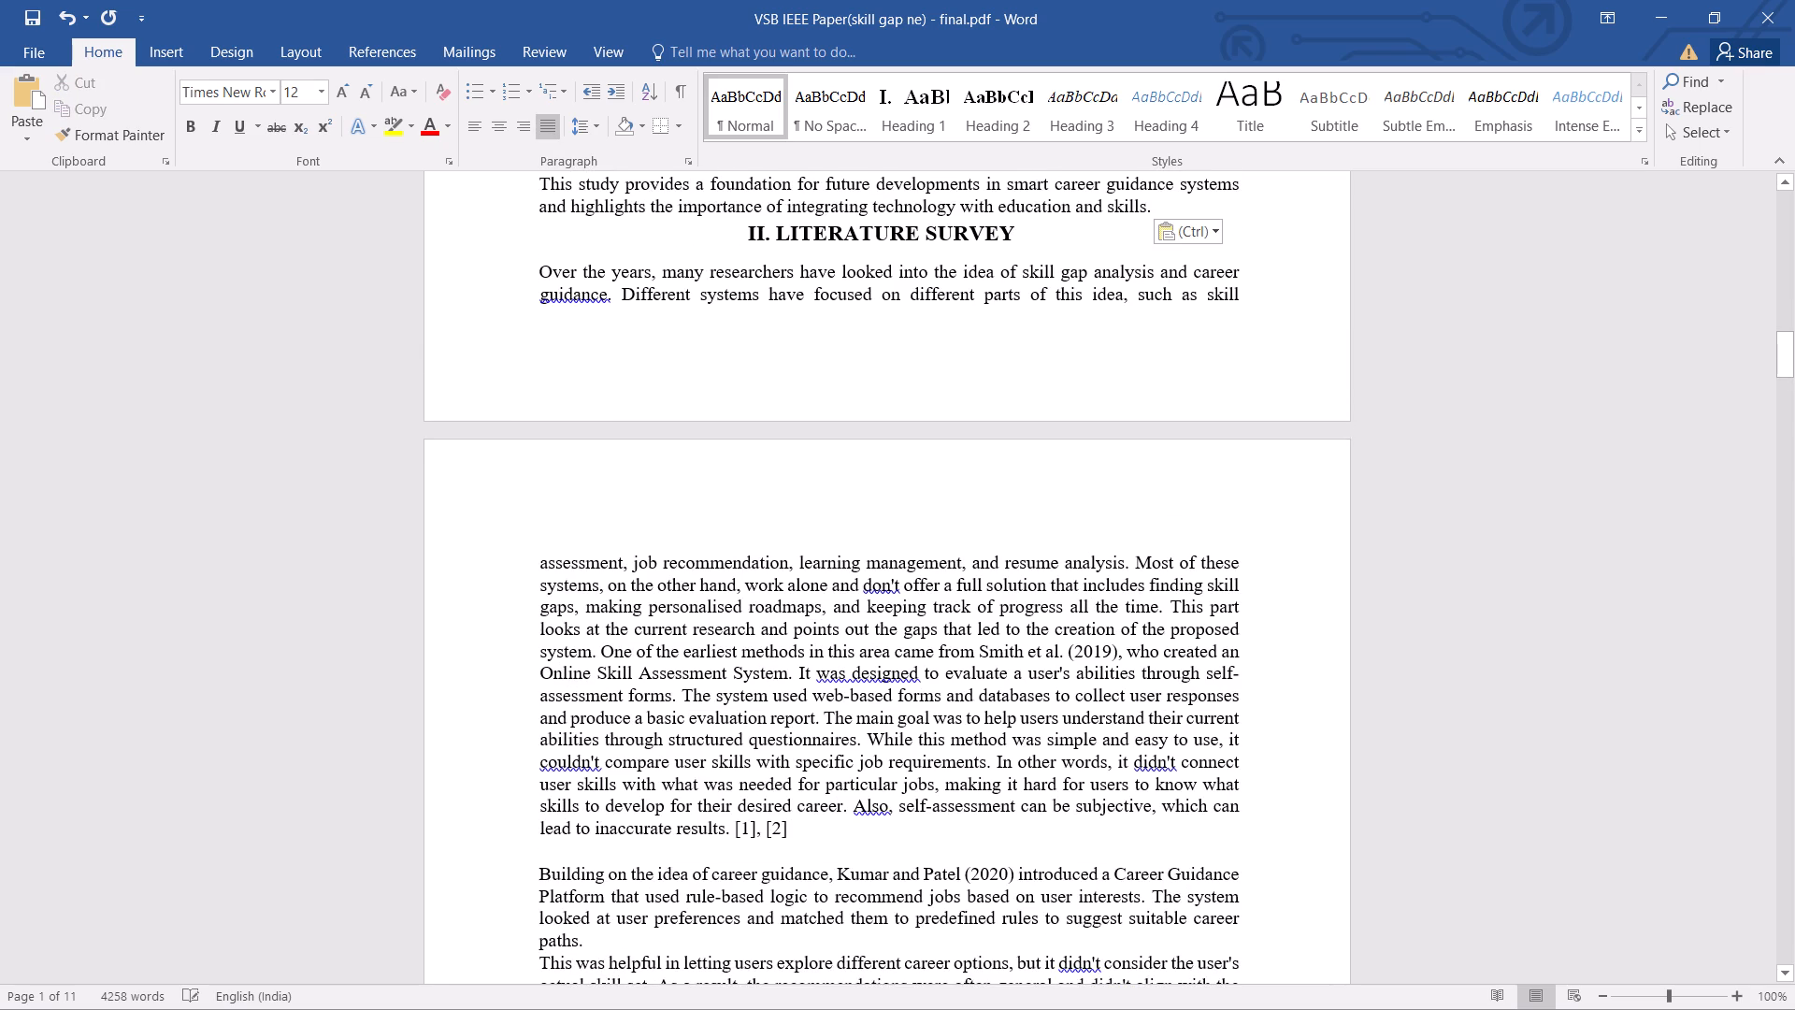
Copy the full Literature Survey body, from "Over the years" to the closing citations [1], [12], [14].
{"action": "scroll", "coordinate": [794, 608], "scroll_direction": "up", "scroll_amount": 9}
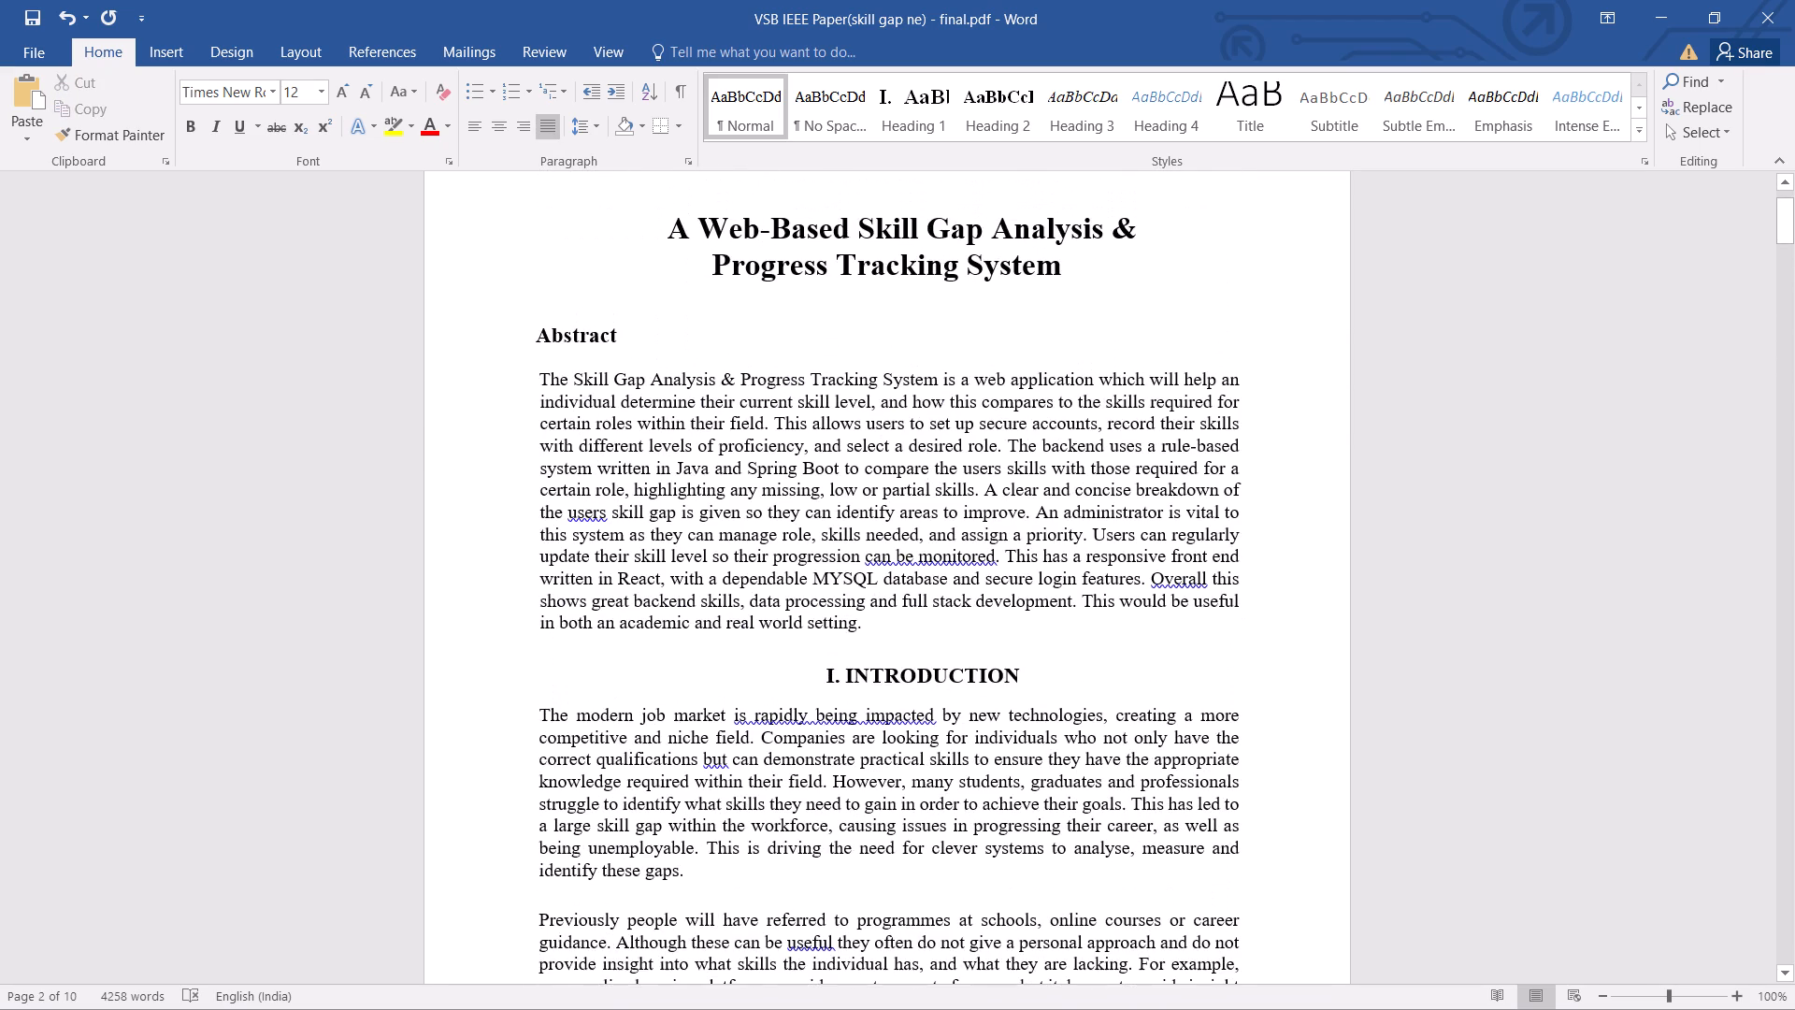
{"action": "scroll", "coordinate": [794, 608], "scroll_direction": "down", "scroll_amount": 4}
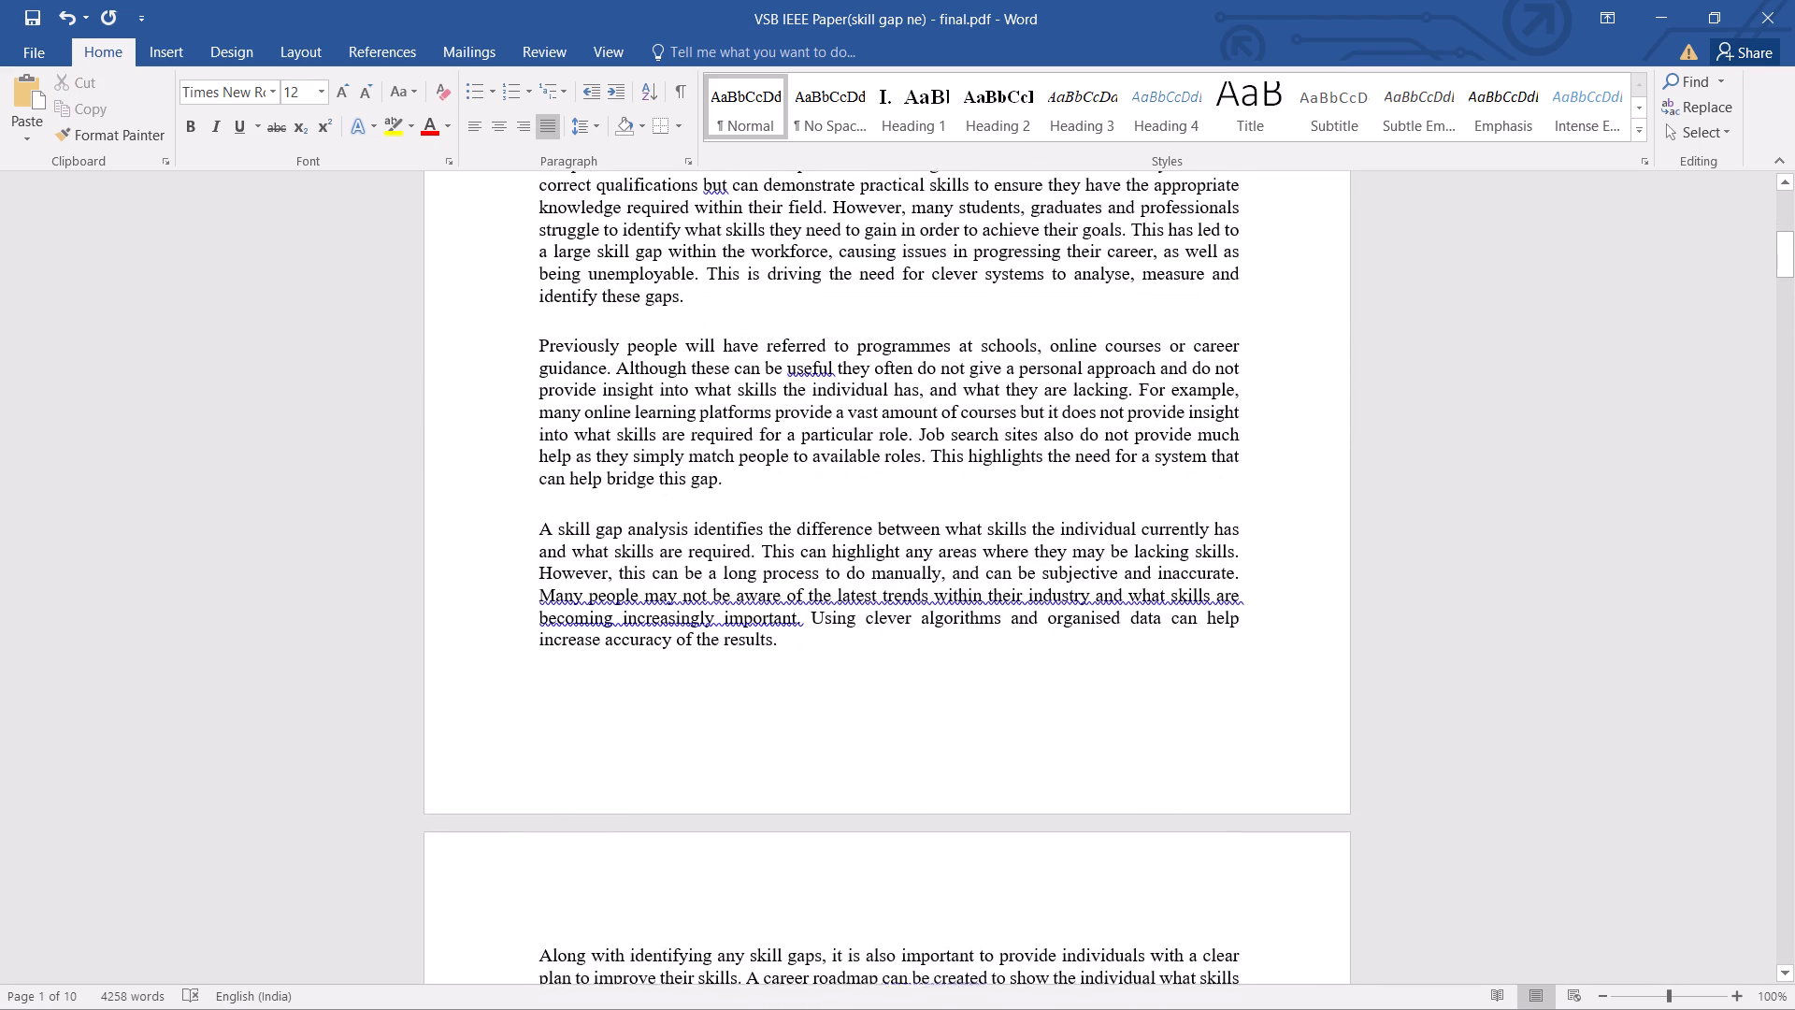
{"action": "scroll", "coordinate": [794, 608], "scroll_direction": "down", "scroll_amount": 3}
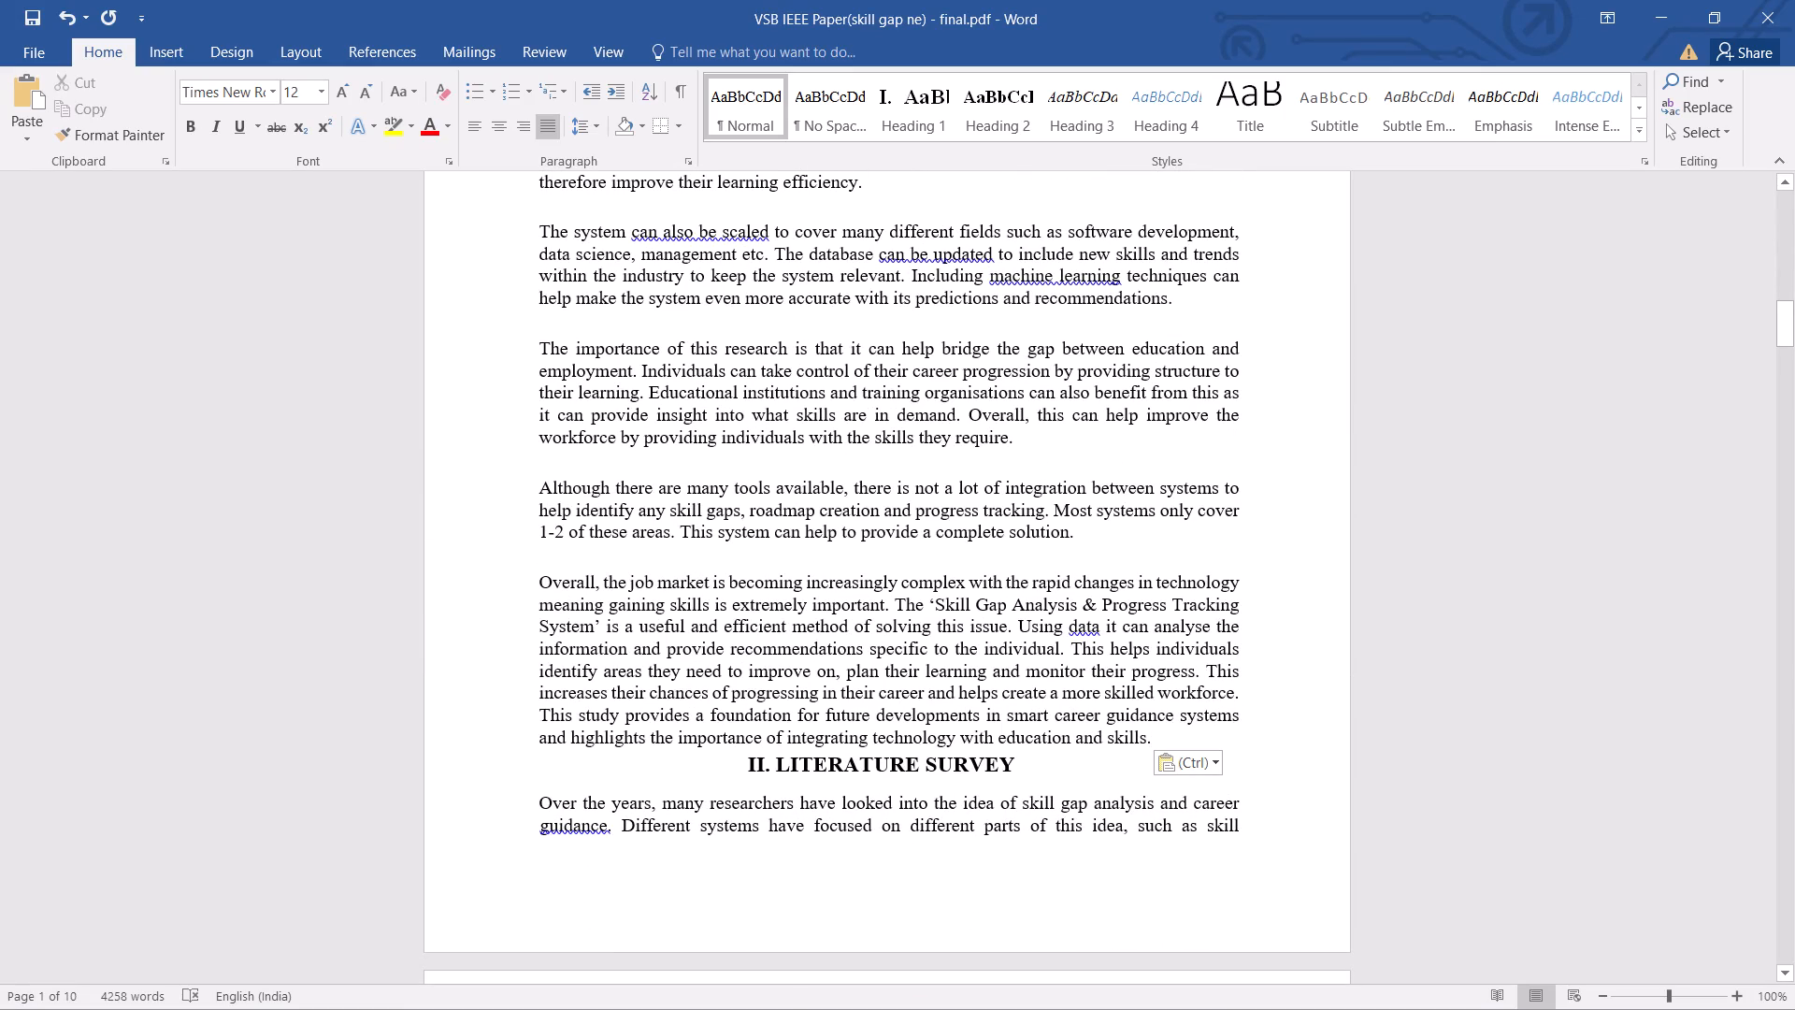
{"action": "left_click_drag", "start_coordinate": [543, 797], "coordinate": [823, 1009]}
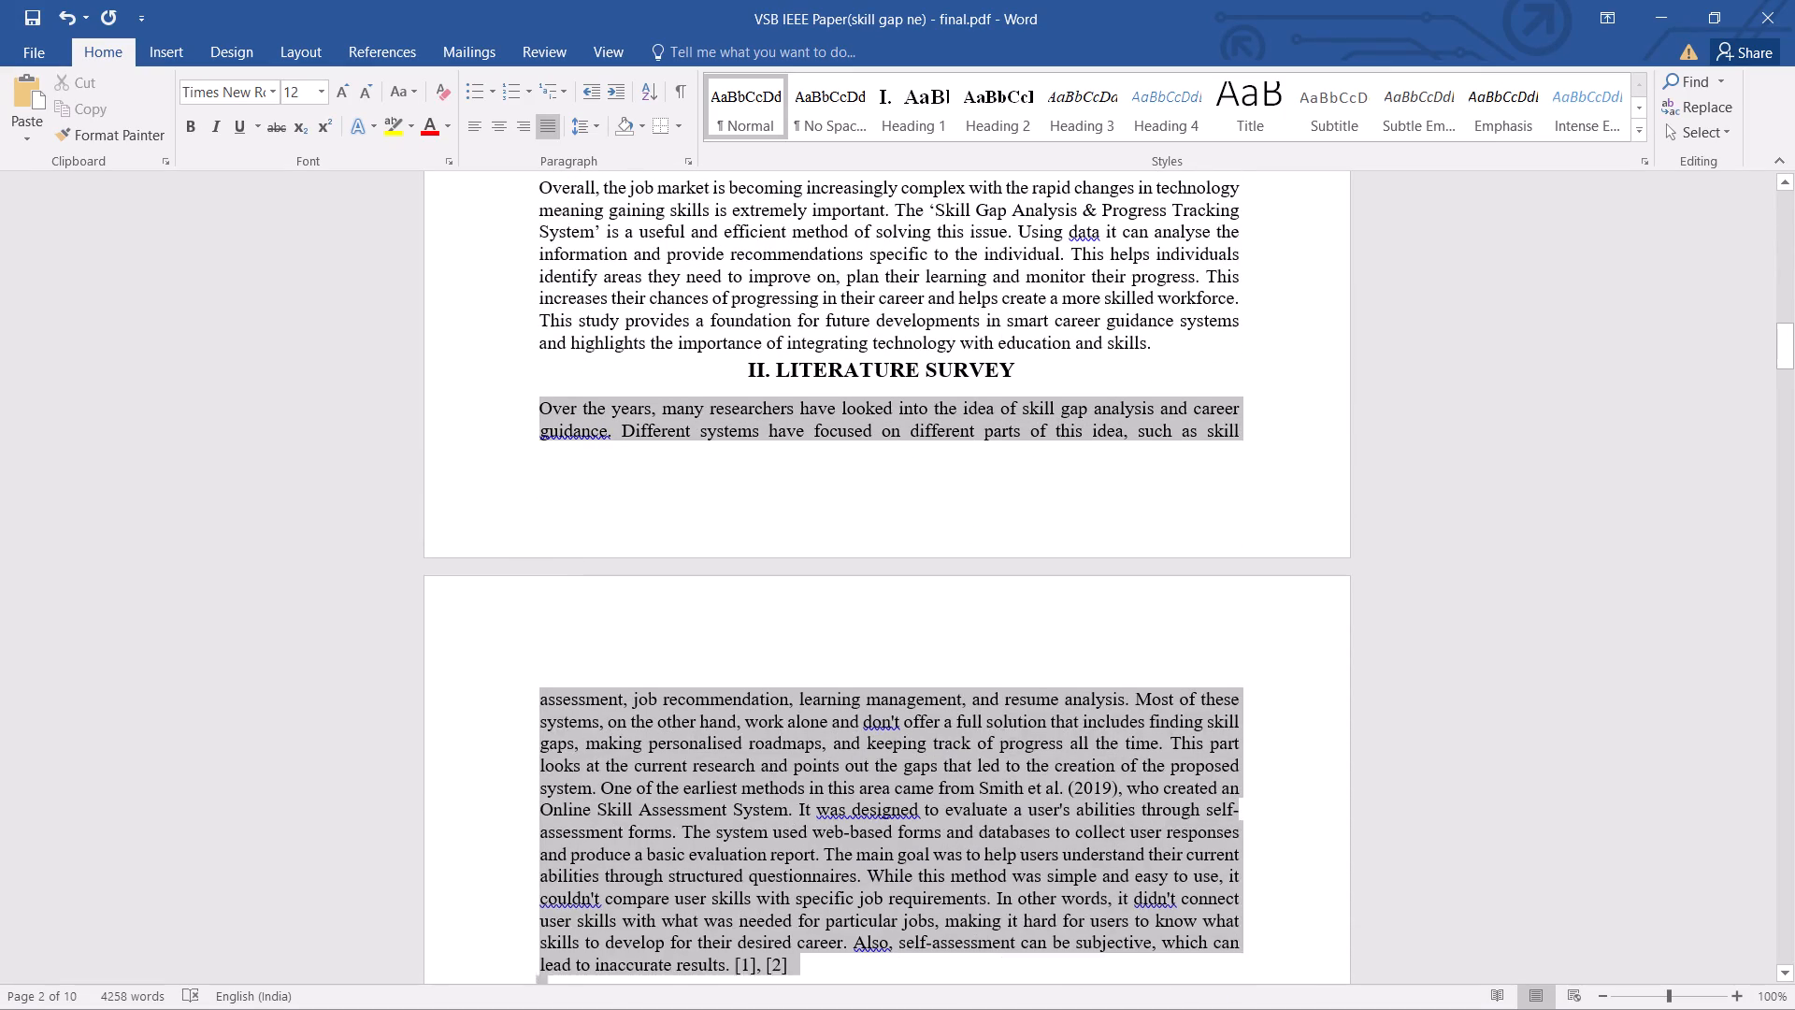
{"action": "left_click_drag", "start_coordinate": [823, 1009], "coordinate": [819, 1009]}
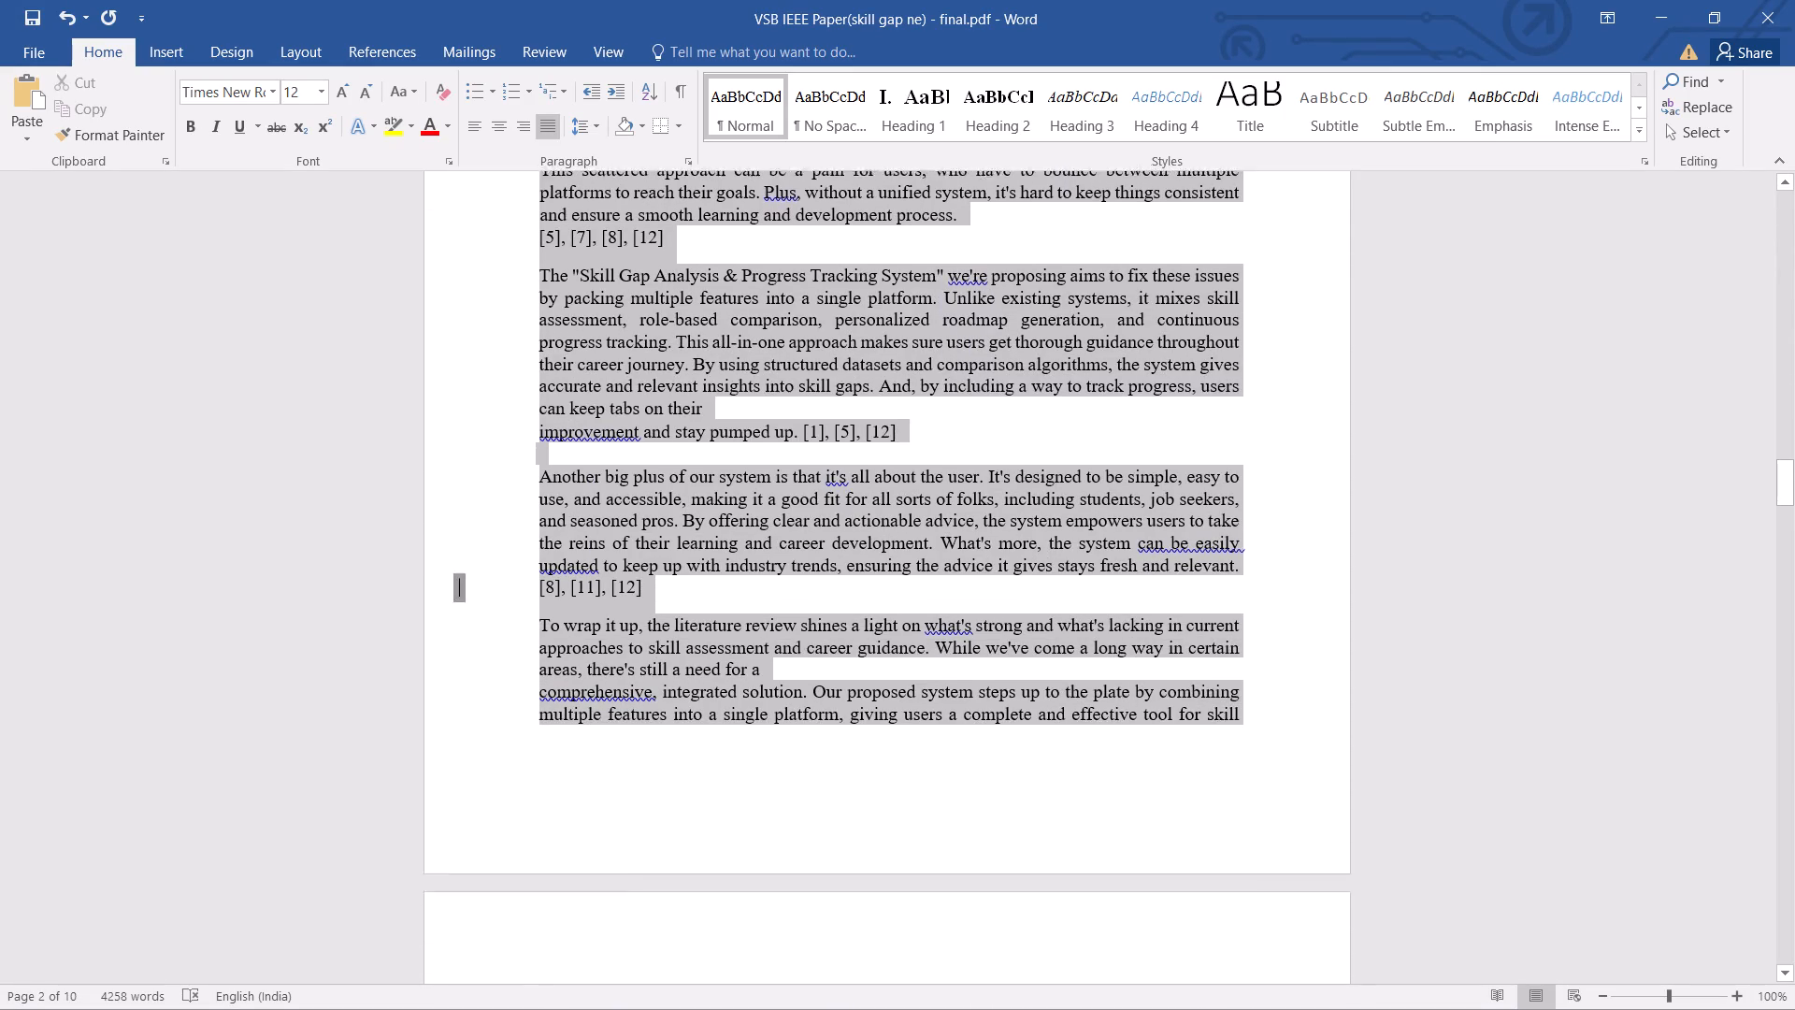
{"action": "left_click_drag", "start_coordinate": [819, 1009], "coordinate": [974, 557]}
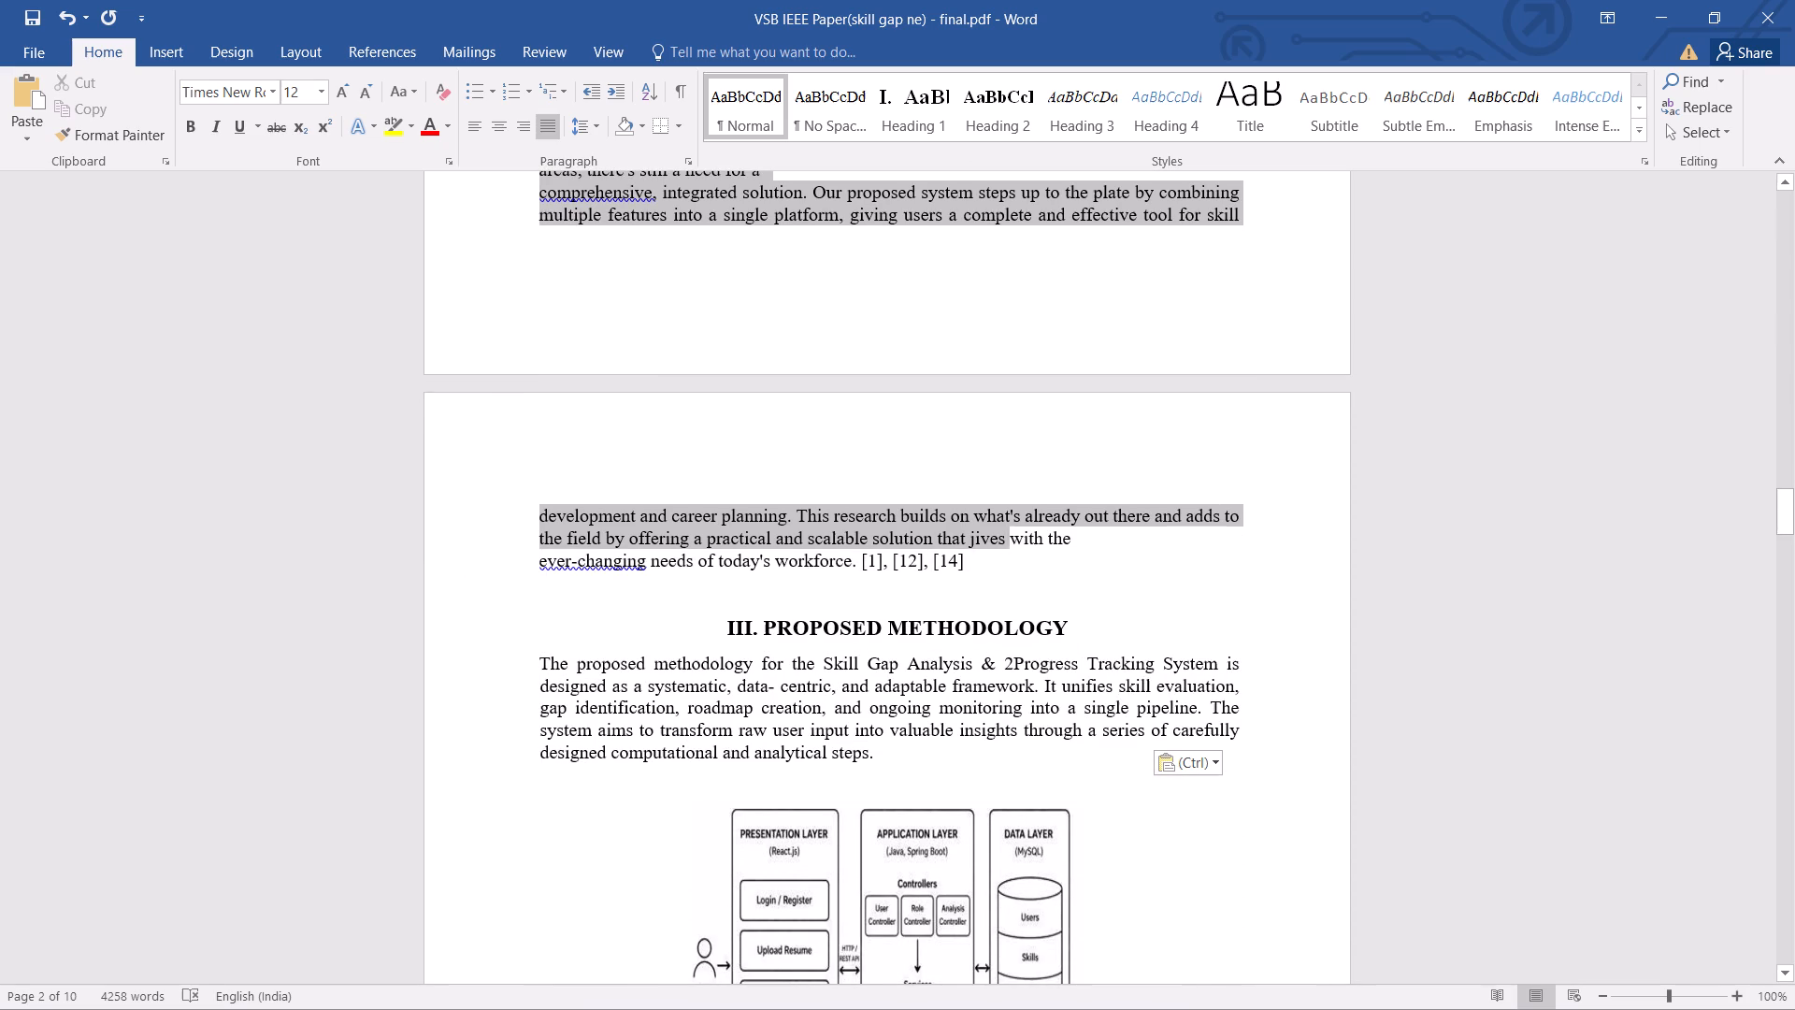
{"action": "left_click_drag", "start_coordinate": [974, 557], "coordinate": [974, 558]}
{"action": "key", "text": "ctrl+c"}
Switch to Brave, replace the humanizer's original text with the copied Literature Survey and humanize it.
{"action": "key", "text": "alt+Tab"}
{"action": "left_click", "coordinate": [527, 603]}
{"action": "key", "text": "ctrl+a"}
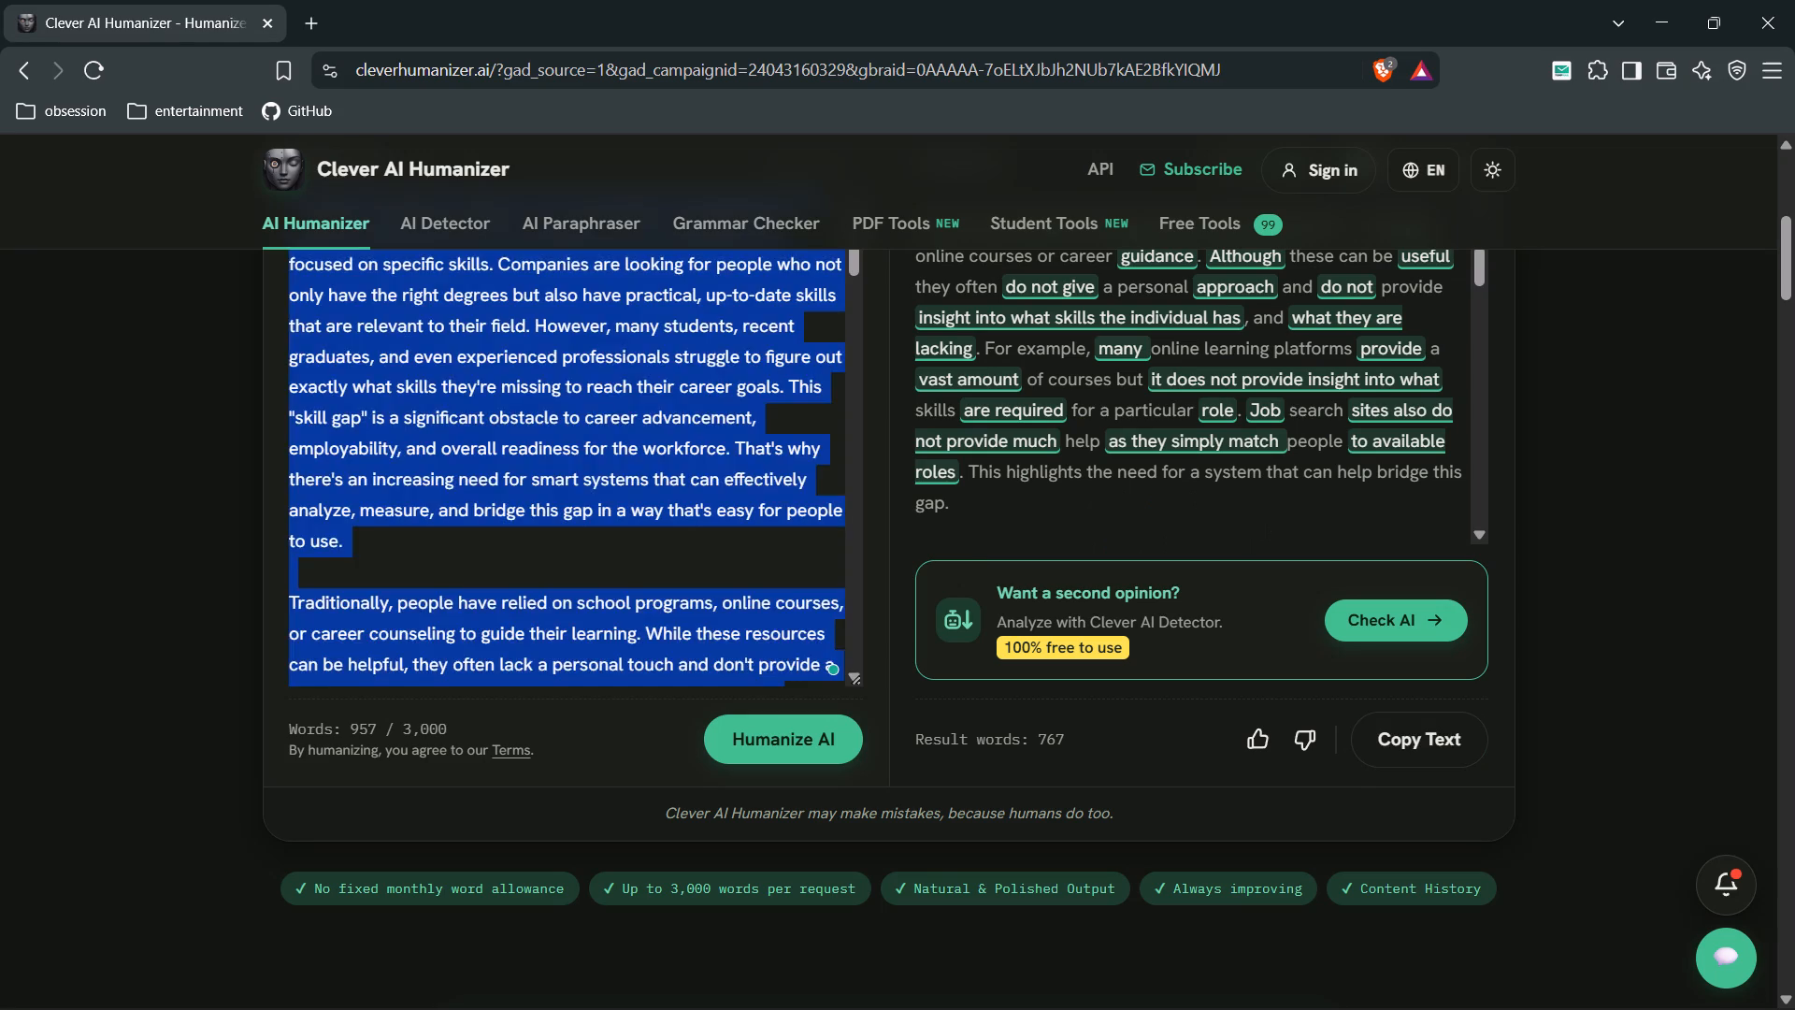
{"action": "key", "text": "ctrl+v"}
{"action": "left_click", "coordinate": [724, 745]}
Look over the Introduction and Literature Survey pages in Word while checking the humanizer's progress in Brave.
{"action": "key", "text": "alt+Tab"}
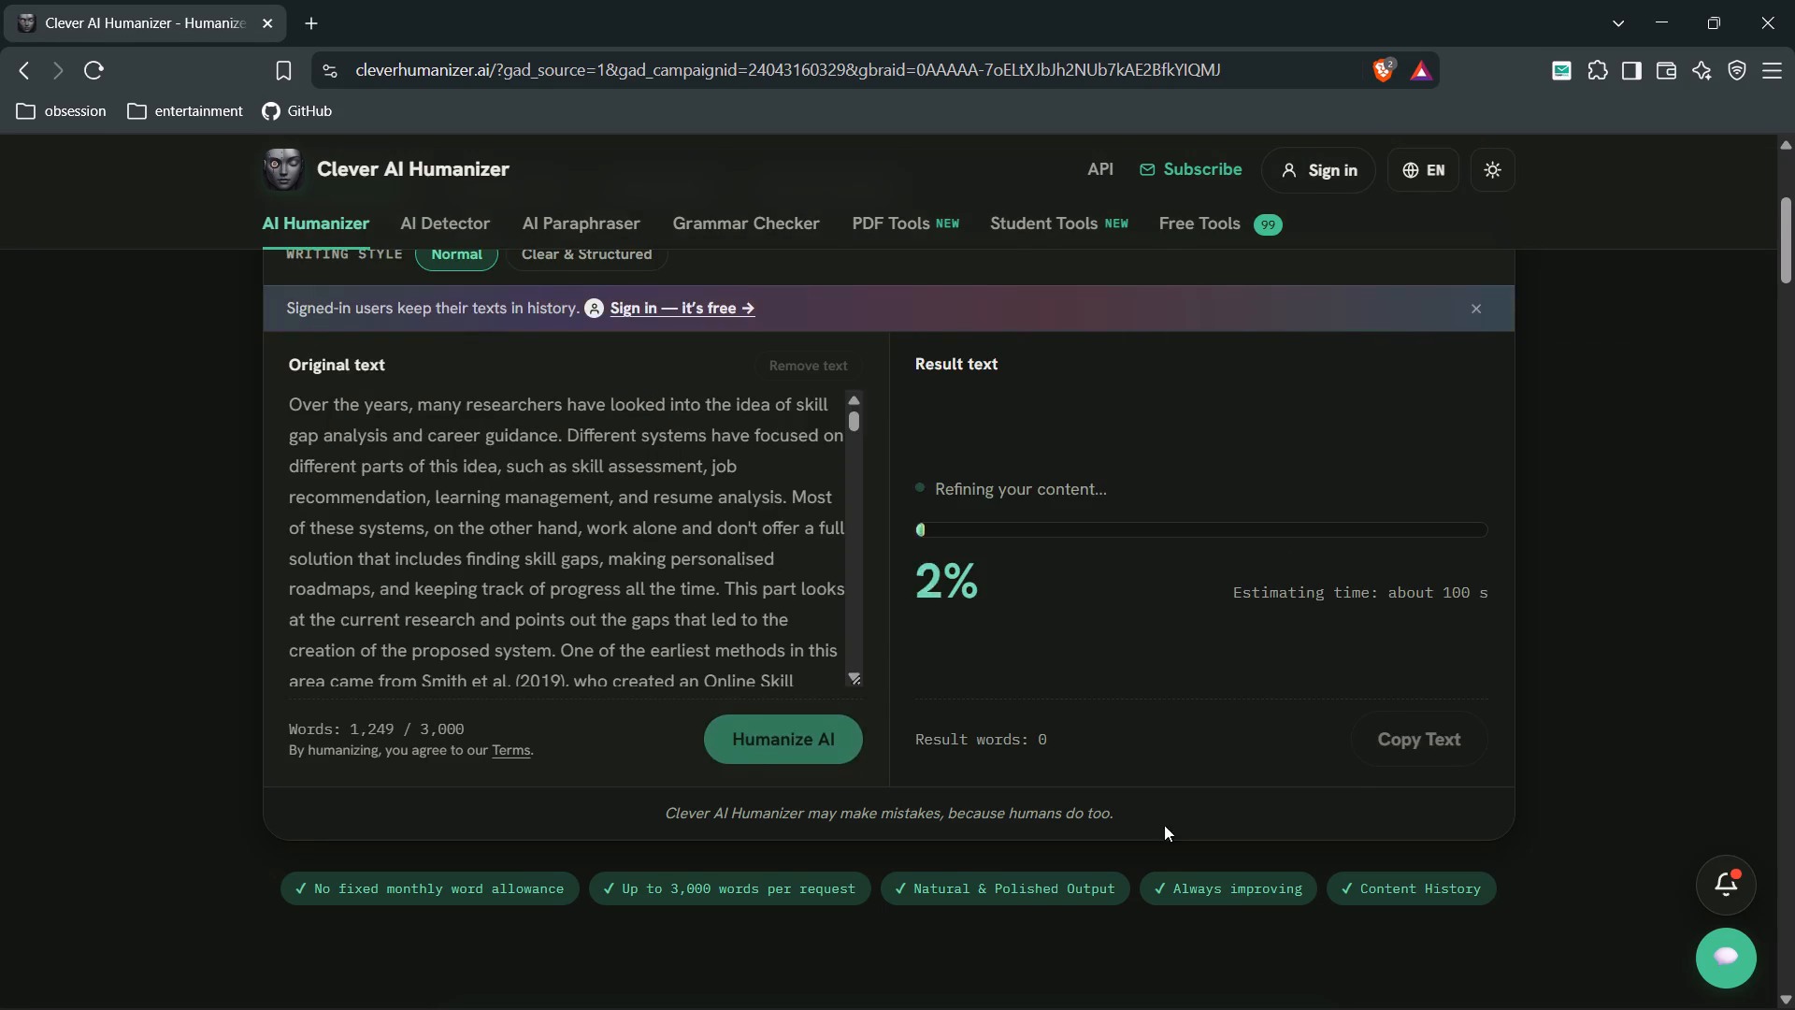
{"action": "scroll", "coordinate": [901, 625], "scroll_direction": "down", "scroll_amount": 2}
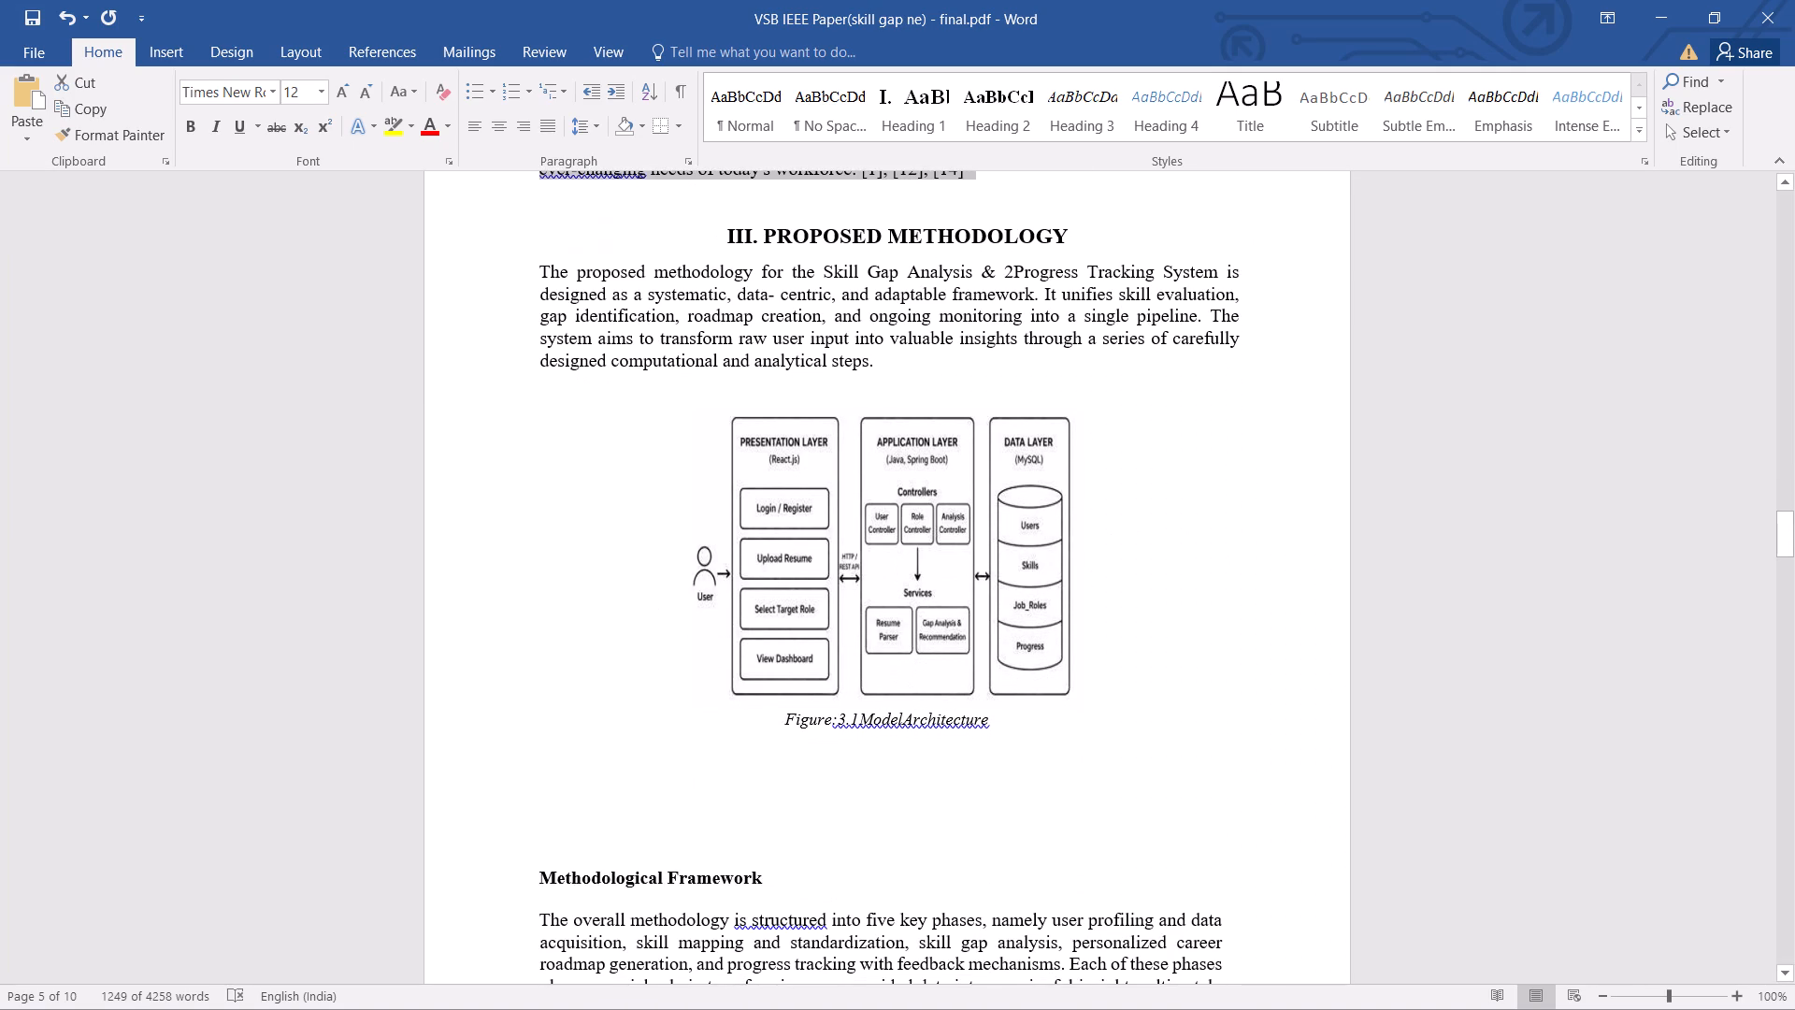
{"action": "scroll", "coordinate": [901, 625], "scroll_direction": "up", "scroll_amount": 13}
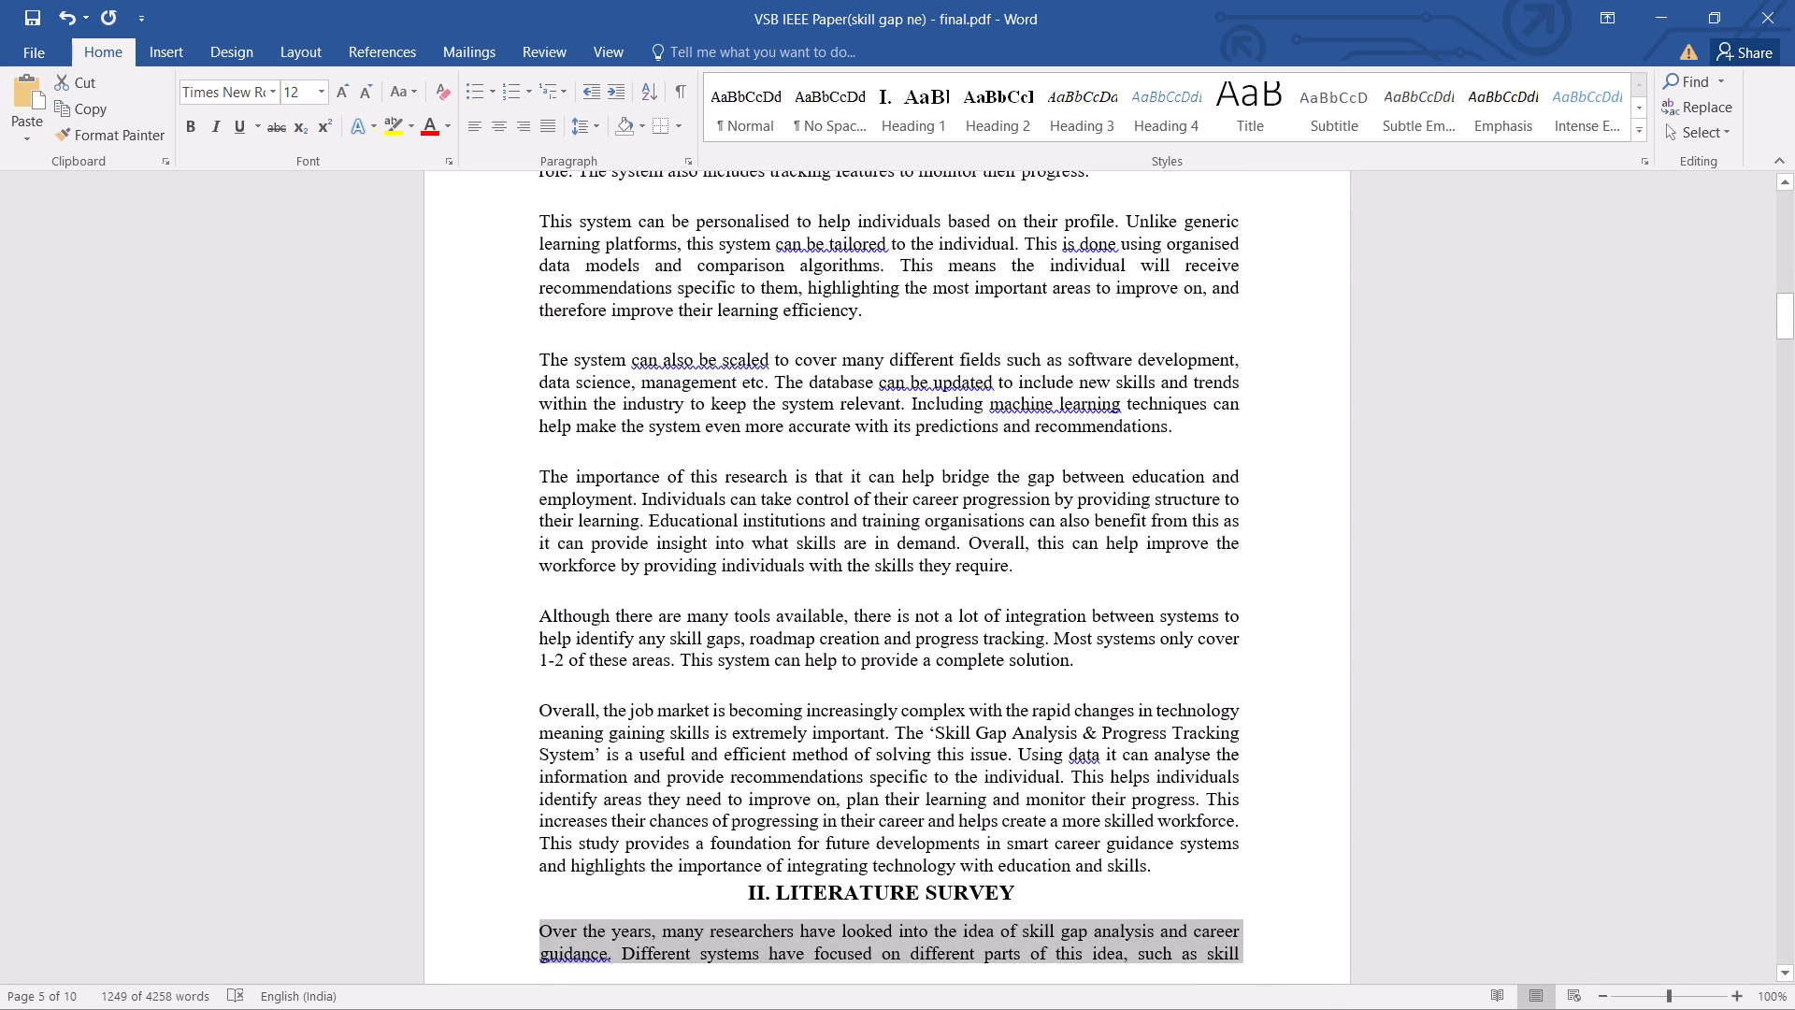
{"action": "scroll", "coordinate": [901, 625], "scroll_direction": "up", "scroll_amount": 3}
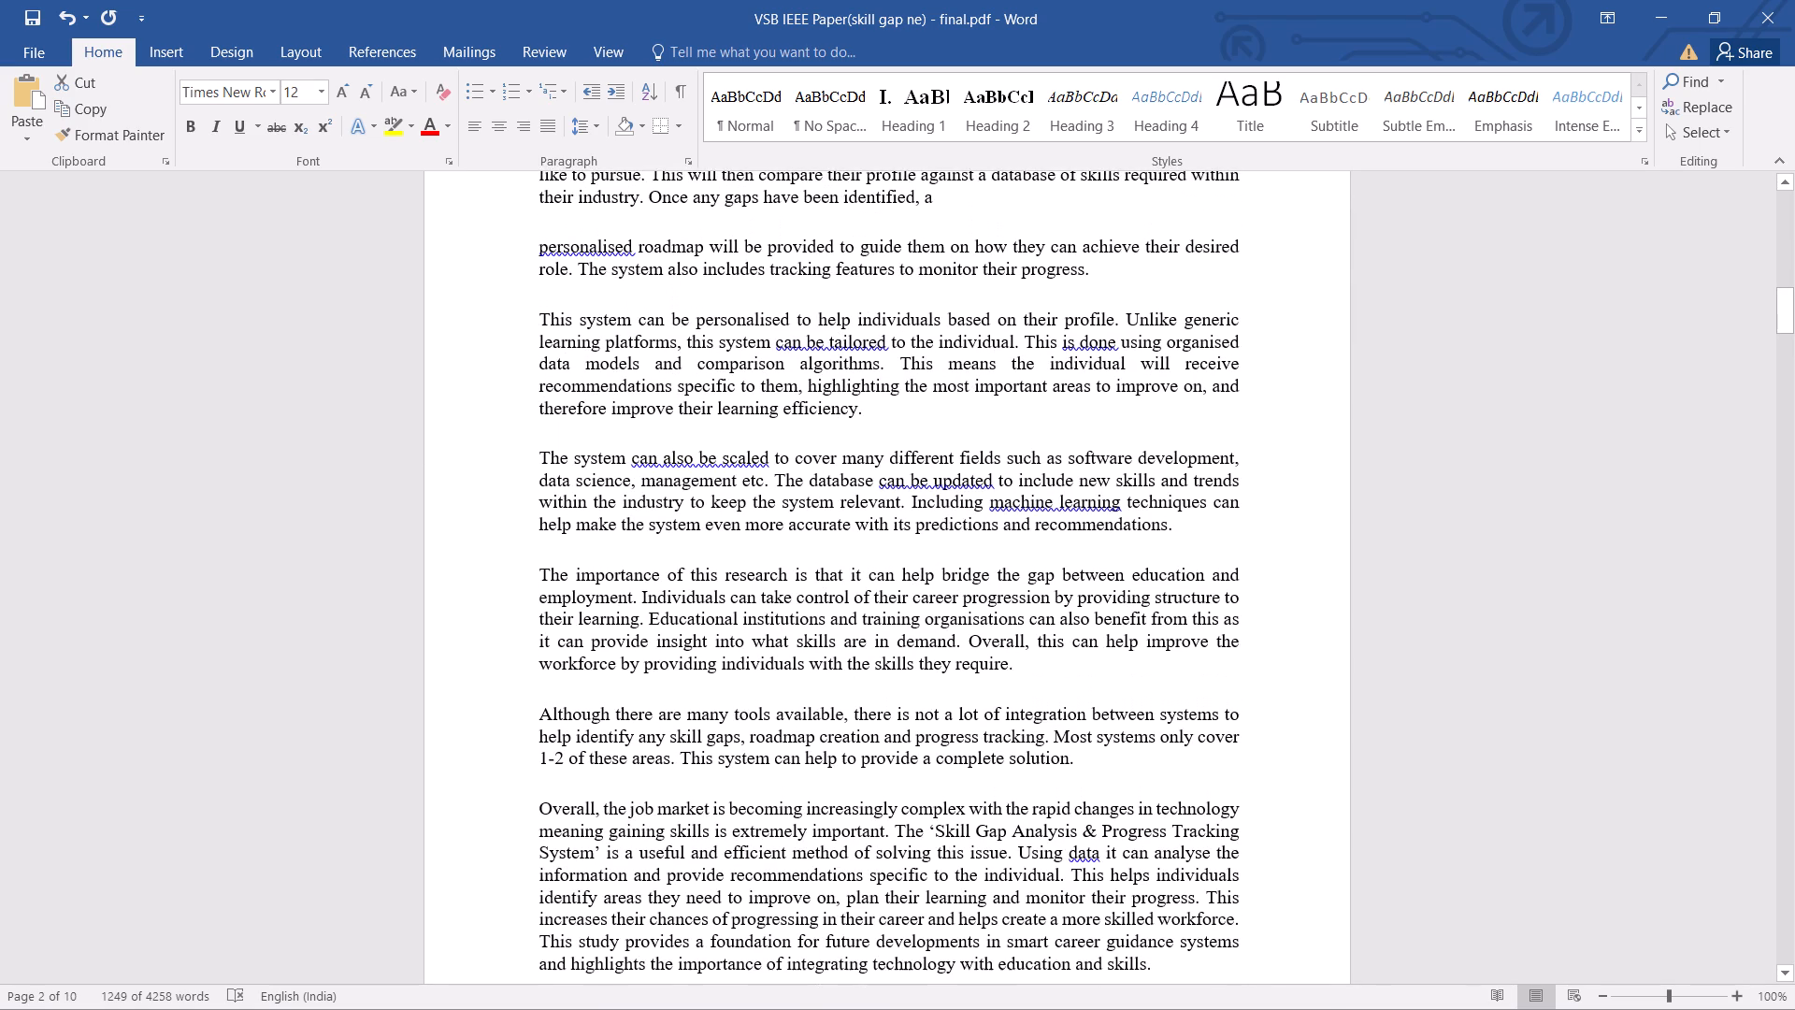
{"action": "scroll", "coordinate": [901, 625], "scroll_direction": "up", "scroll_amount": 1}
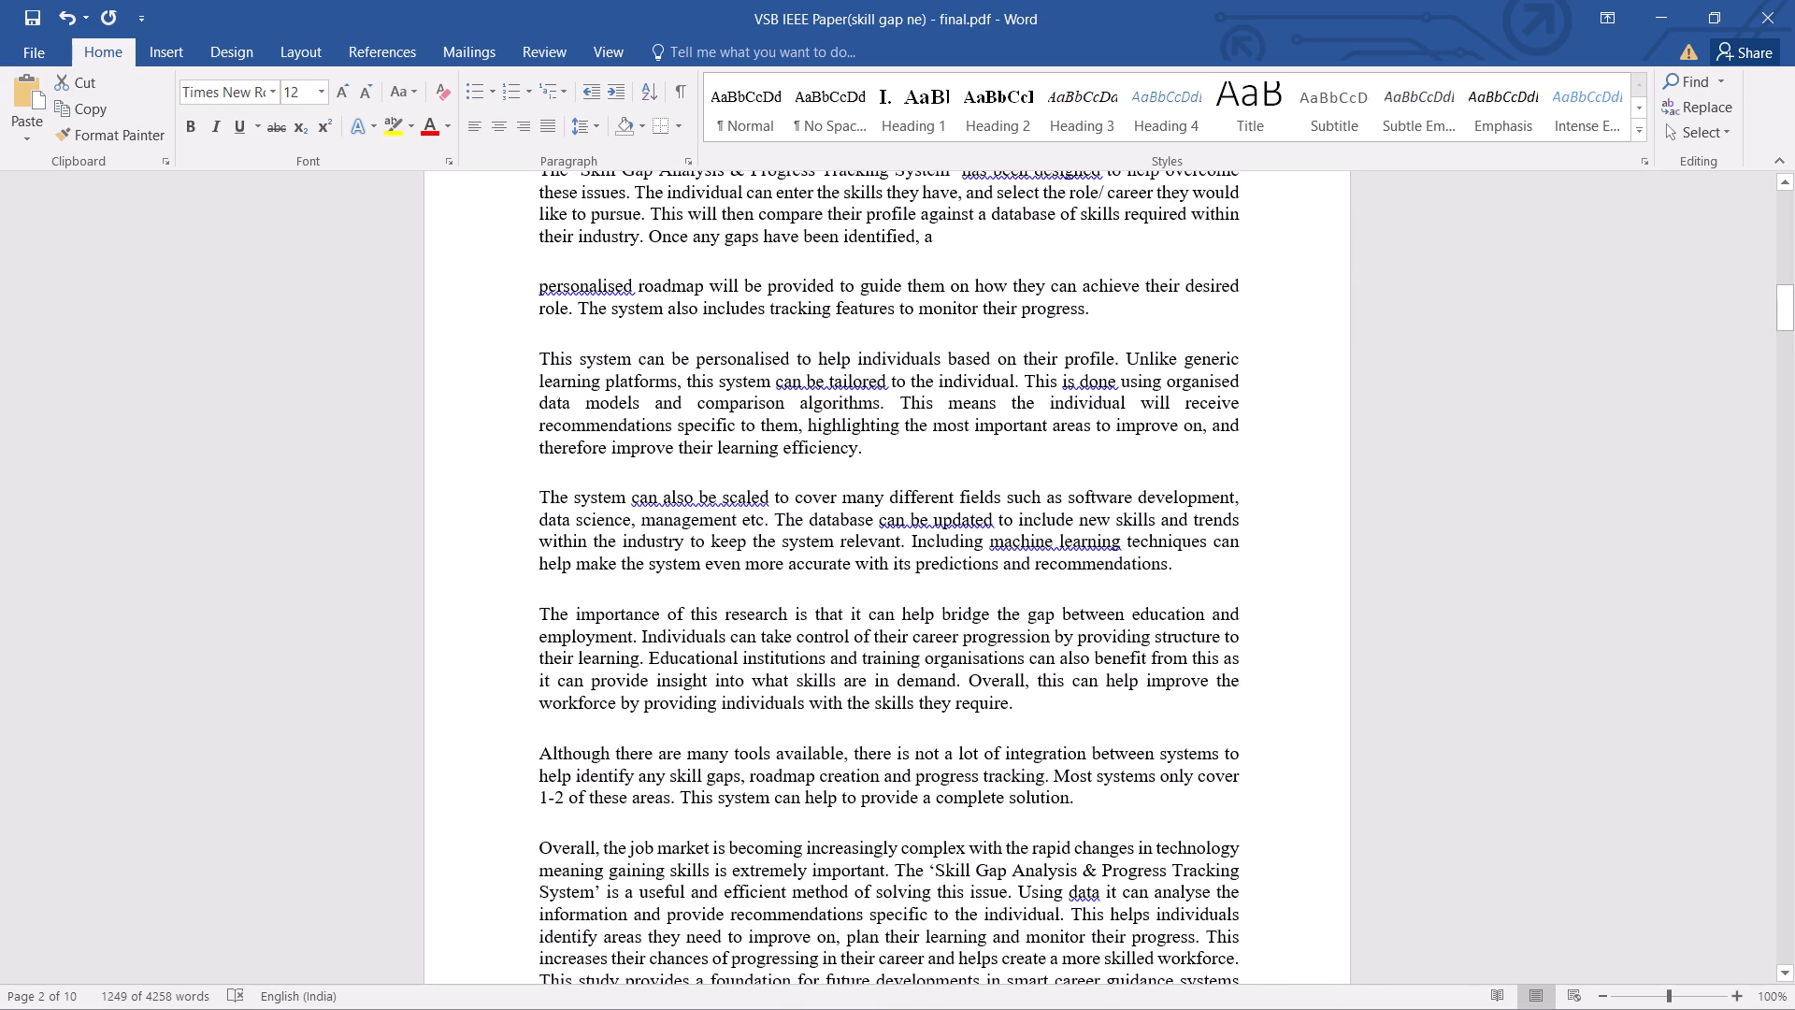
{"action": "scroll", "coordinate": [901, 625], "scroll_direction": "up", "scroll_amount": 1}
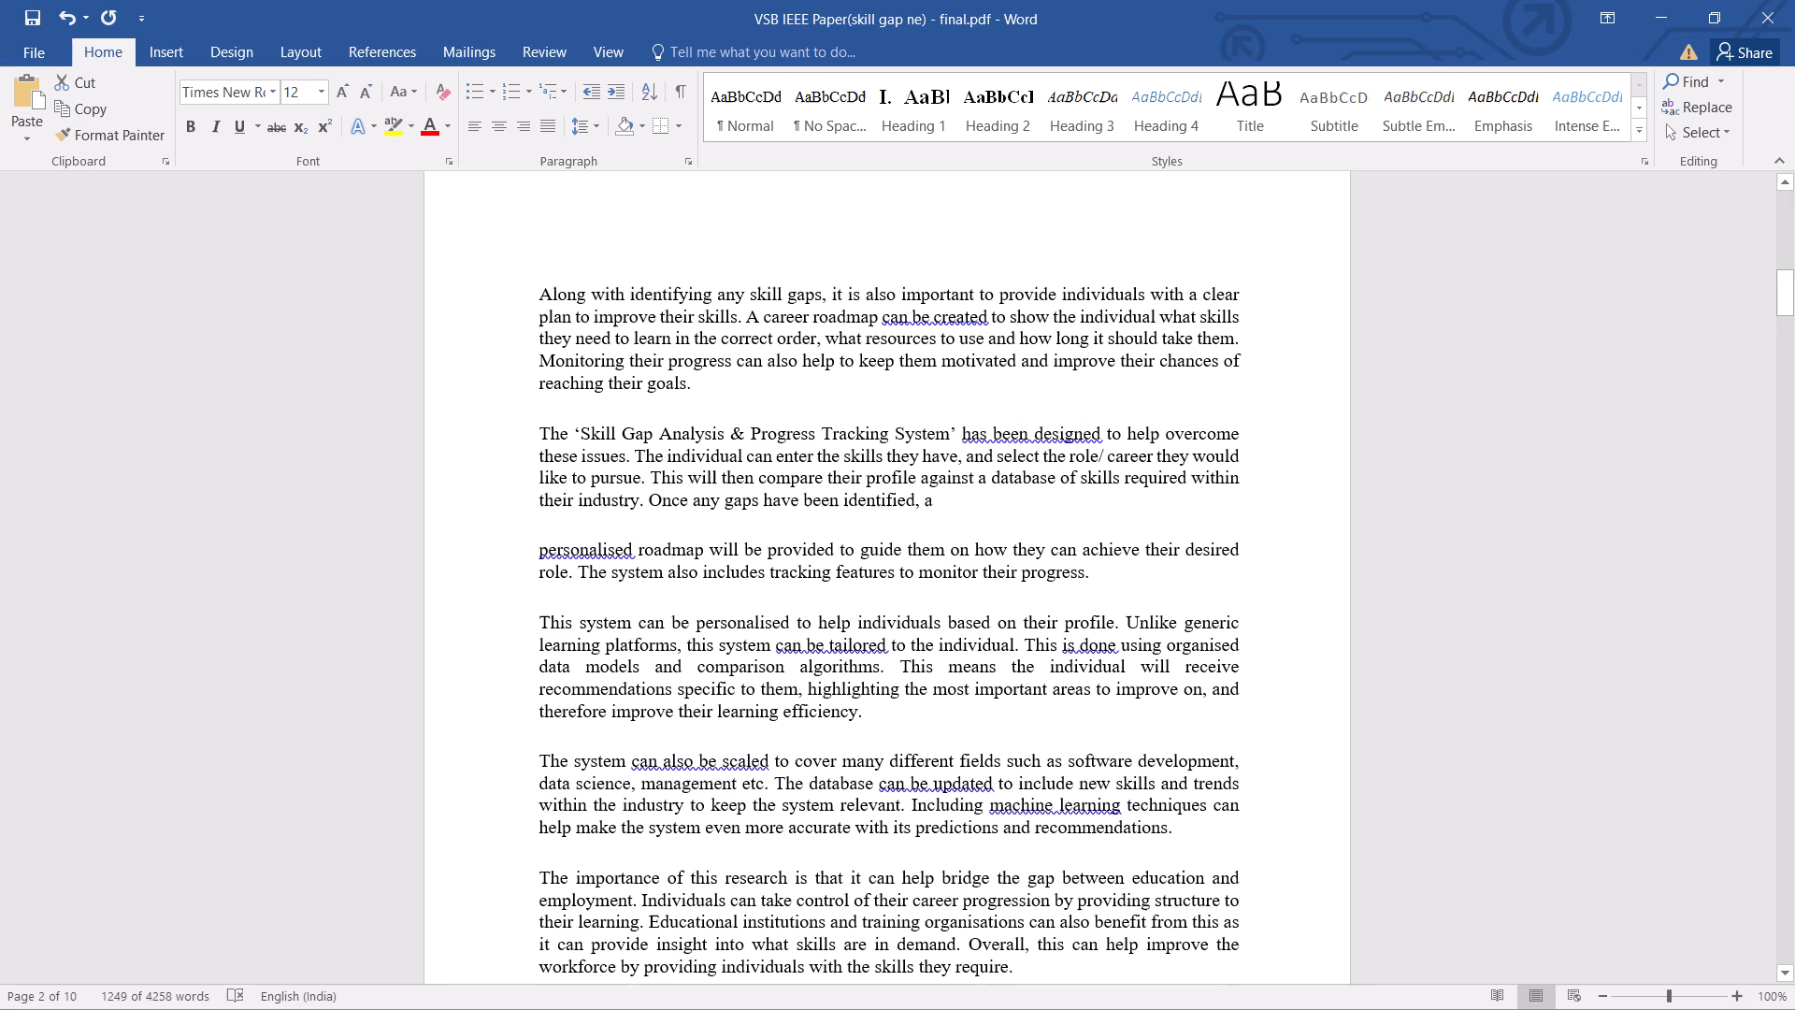
{"action": "scroll", "coordinate": [901, 625], "scroll_direction": "up", "scroll_amount": 3}
{"action": "key", "text": "alt+Tab"}
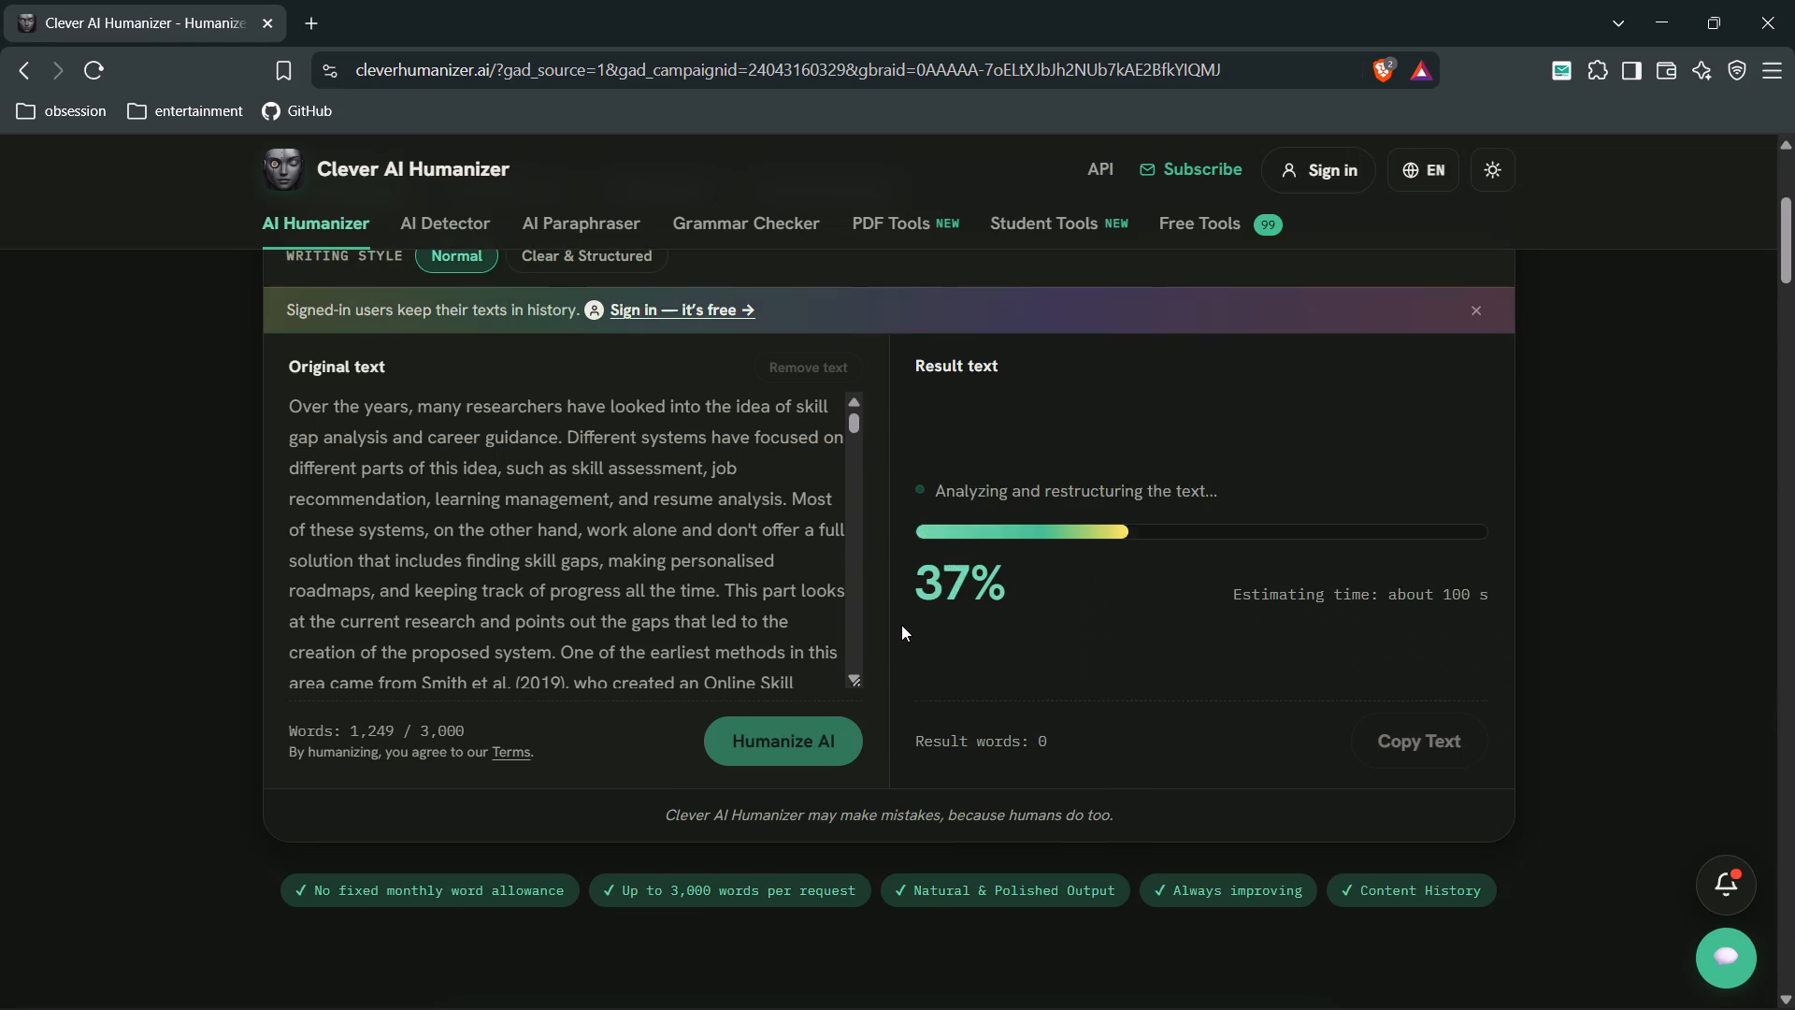
{"action": "key", "text": "alt+Tab"}
{"action": "scroll", "coordinate": [901, 625], "scroll_direction": "down", "scroll_amount": 1}
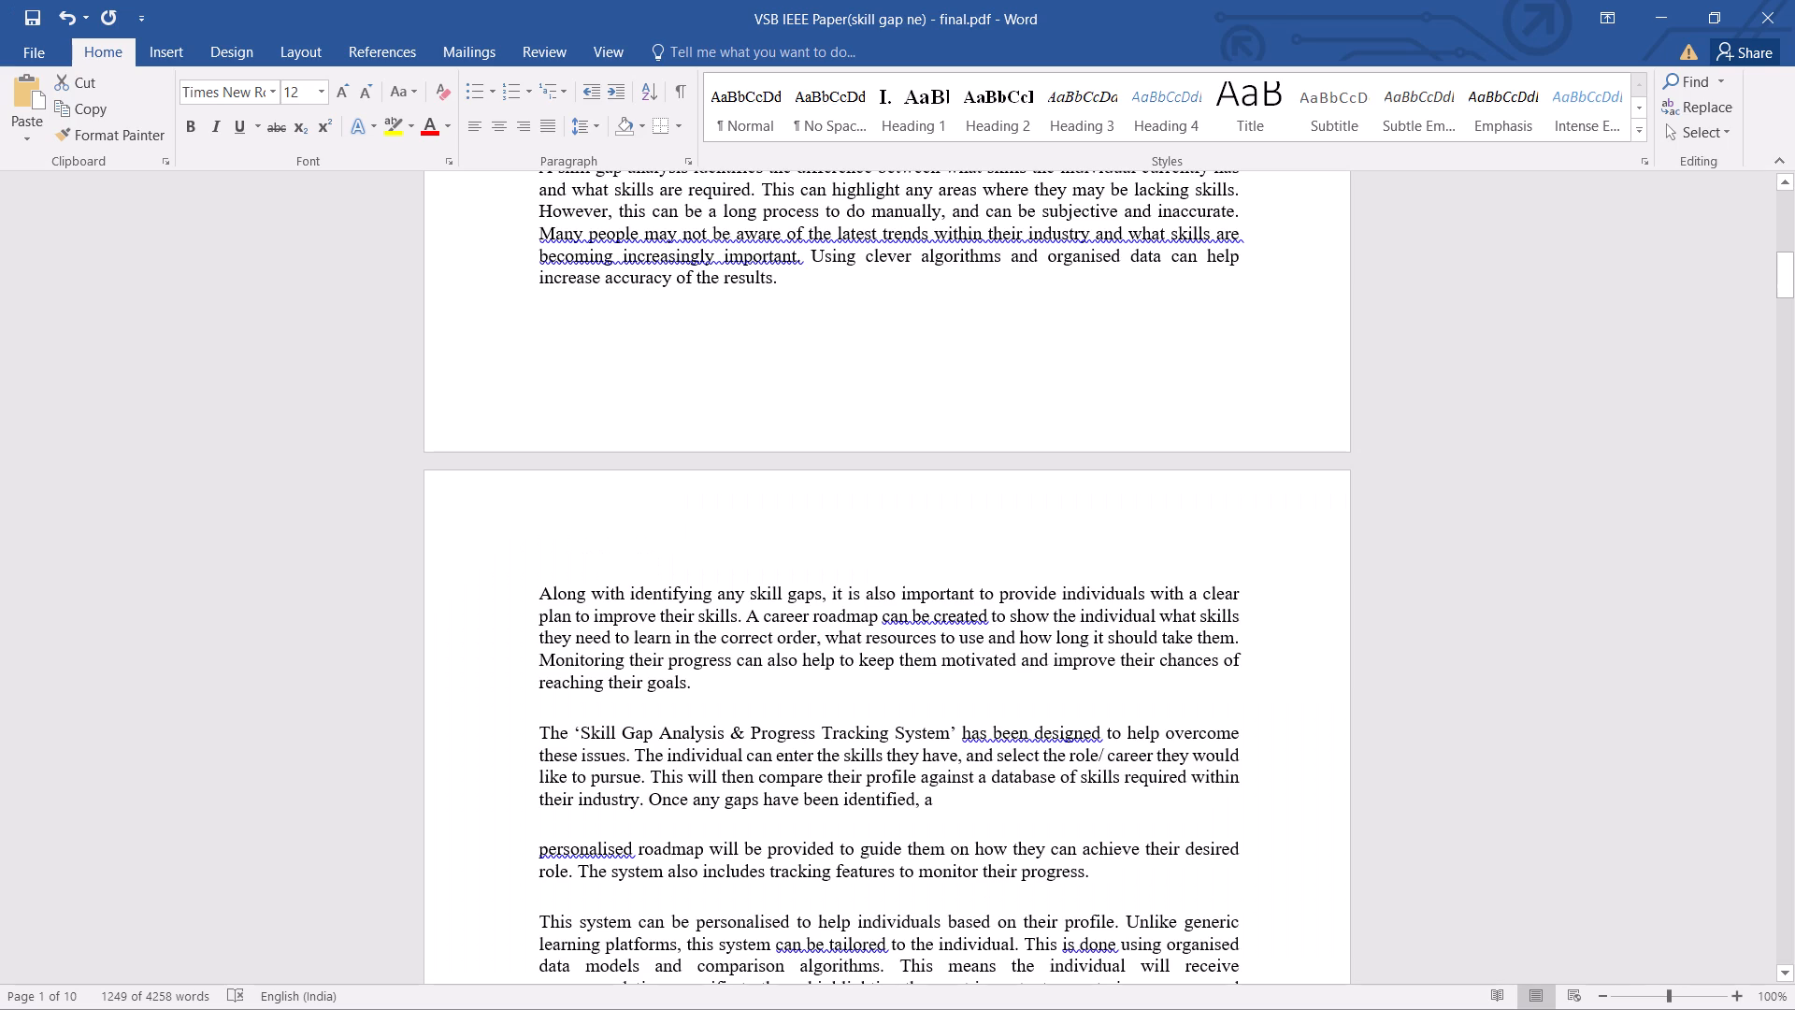
{"action": "scroll", "coordinate": [901, 625], "scroll_direction": "down", "scroll_amount": 7}
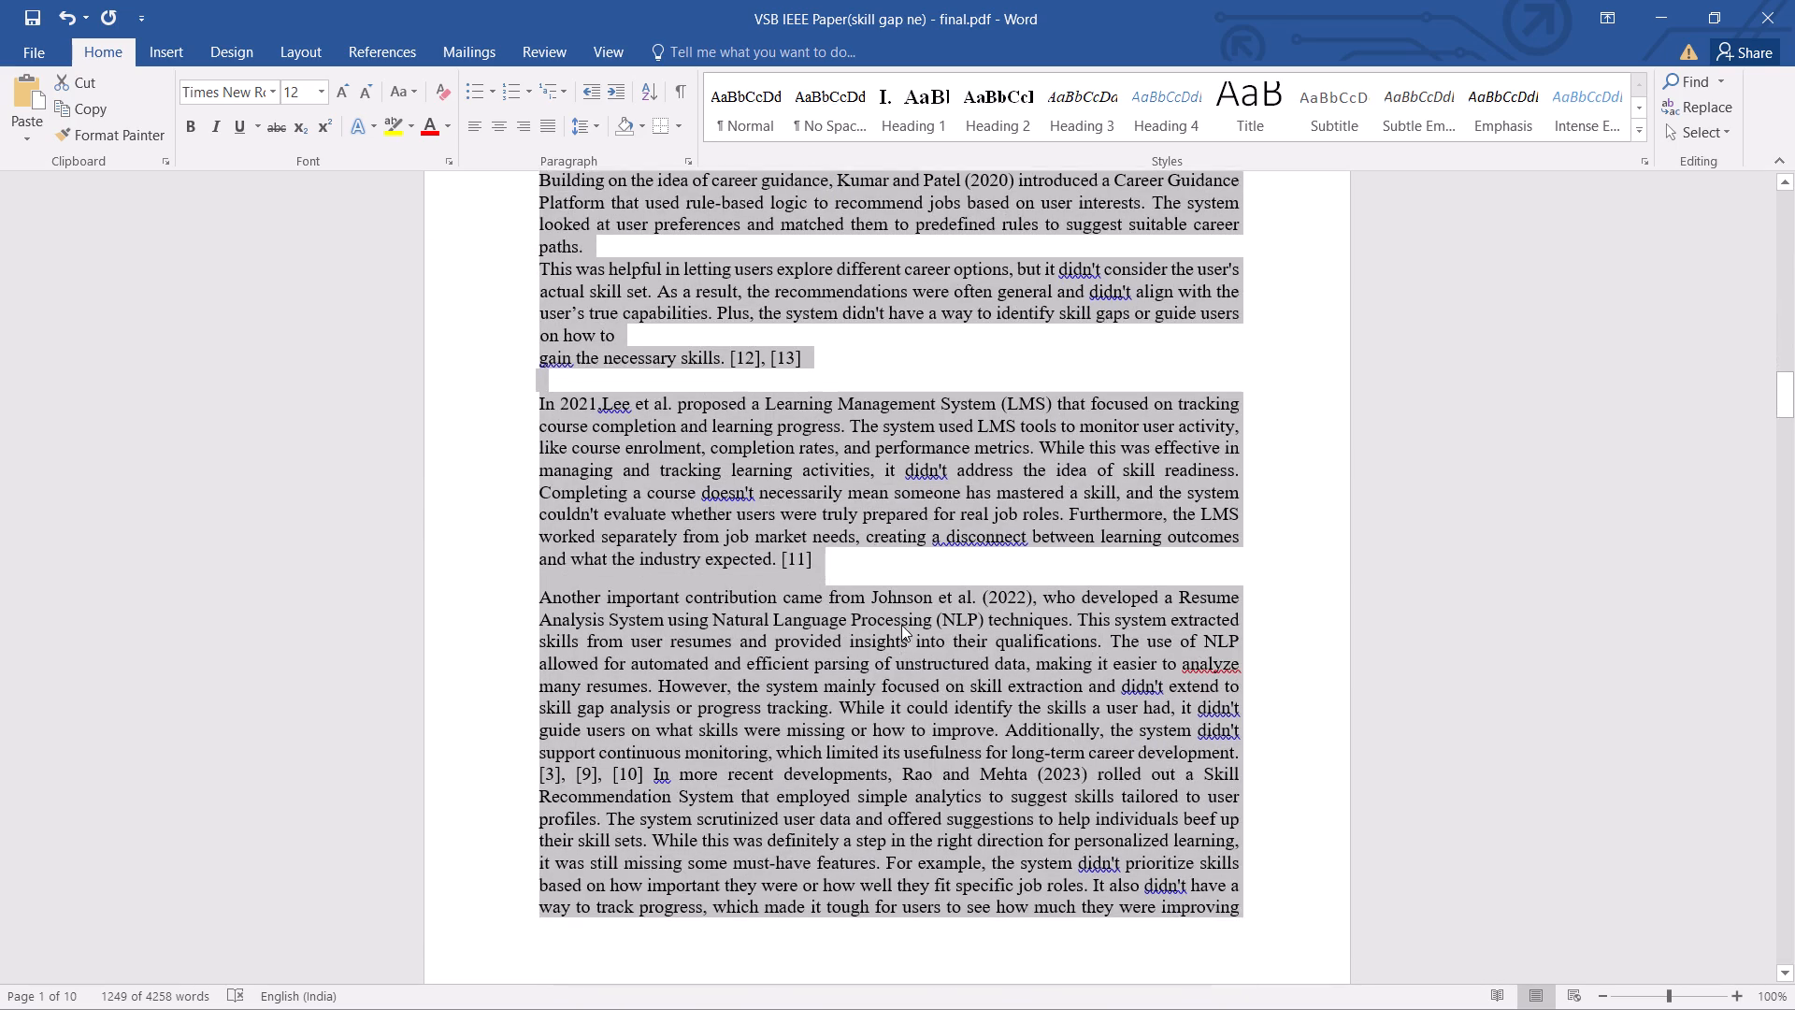
{"action": "scroll", "coordinate": [901, 625], "scroll_direction": "up", "scroll_amount": 1}
{"action": "key", "text": "alt+Tab"}
{"action": "scroll", "coordinate": [901, 625], "scroll_direction": "up", "scroll_amount": 1}
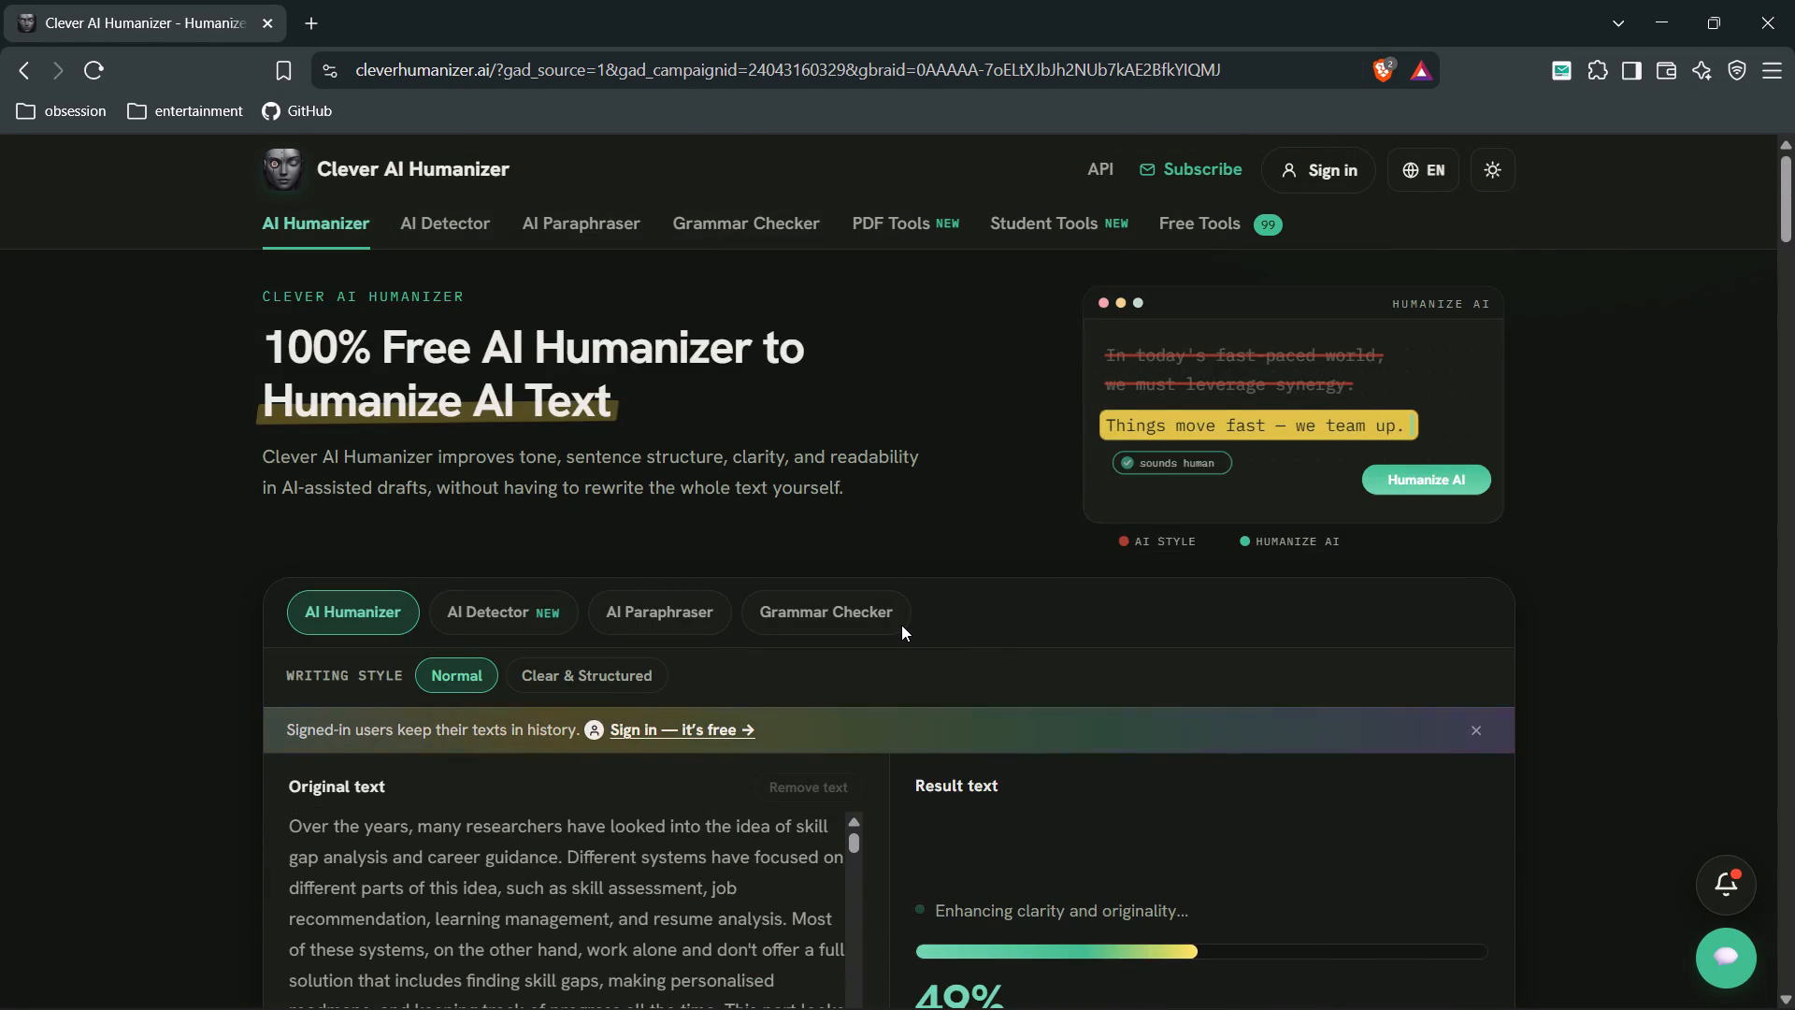
{"action": "key", "text": "alt+Tab"}
{"action": "scroll", "coordinate": [901, 625], "scroll_direction": "up", "scroll_amount": 2}
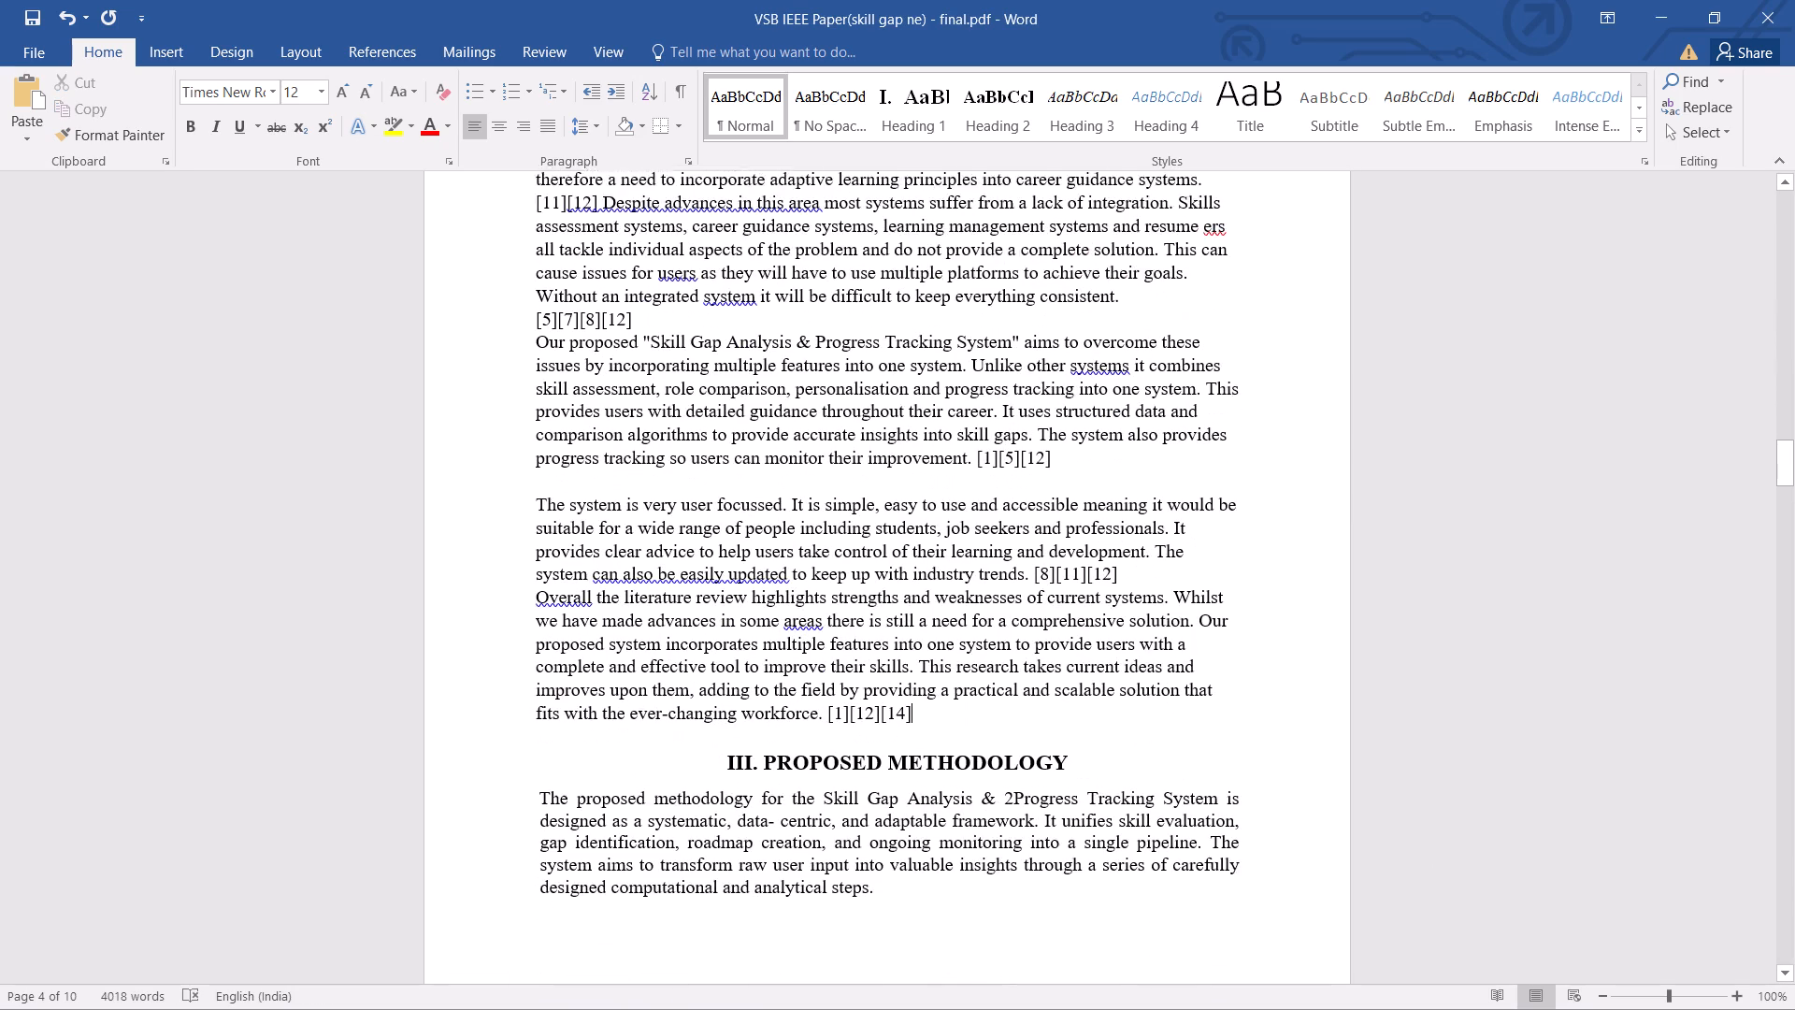
{"action": "scroll", "coordinate": [691, 505], "scroll_direction": "down", "scroll_amount": 2}
{"action": "left_click_drag", "start_coordinate": [533, 674], "coordinate": [888, 793]}
{"action": "key", "text": "ctrl+c"}
Switch to Brave, replace the humanizer's original text with the copied Proposed Methodology paragraph and humanize it.
{"action": "key", "text": "alt+Tab"}
{"action": "left_click", "coordinate": [468, 488]}
{"action": "key", "text": "ctrl+a"}
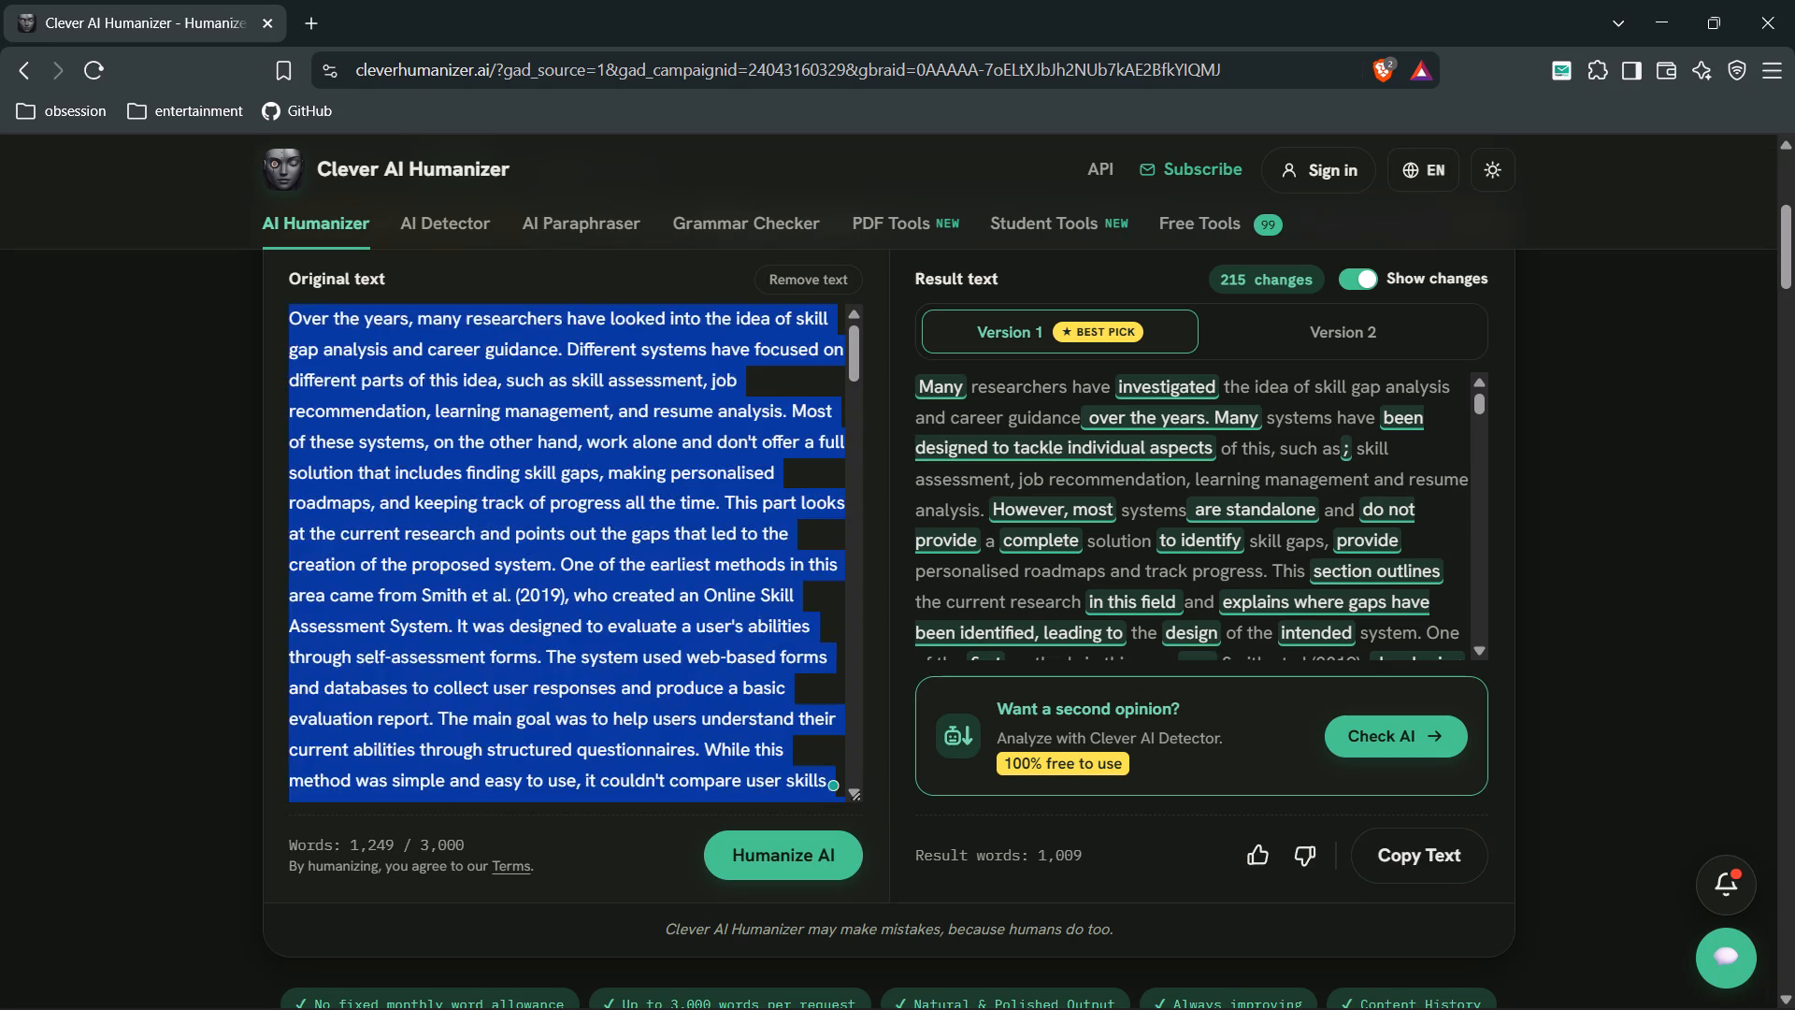
{"action": "key", "text": "ctrl+v"}
{"action": "left_click", "coordinate": [762, 853]}
Switch to Word and insert a blank line after the last Introduction paragraph, just above the LITERATURE SURVEY heading.
{"action": "key", "text": "alt+Tab"}
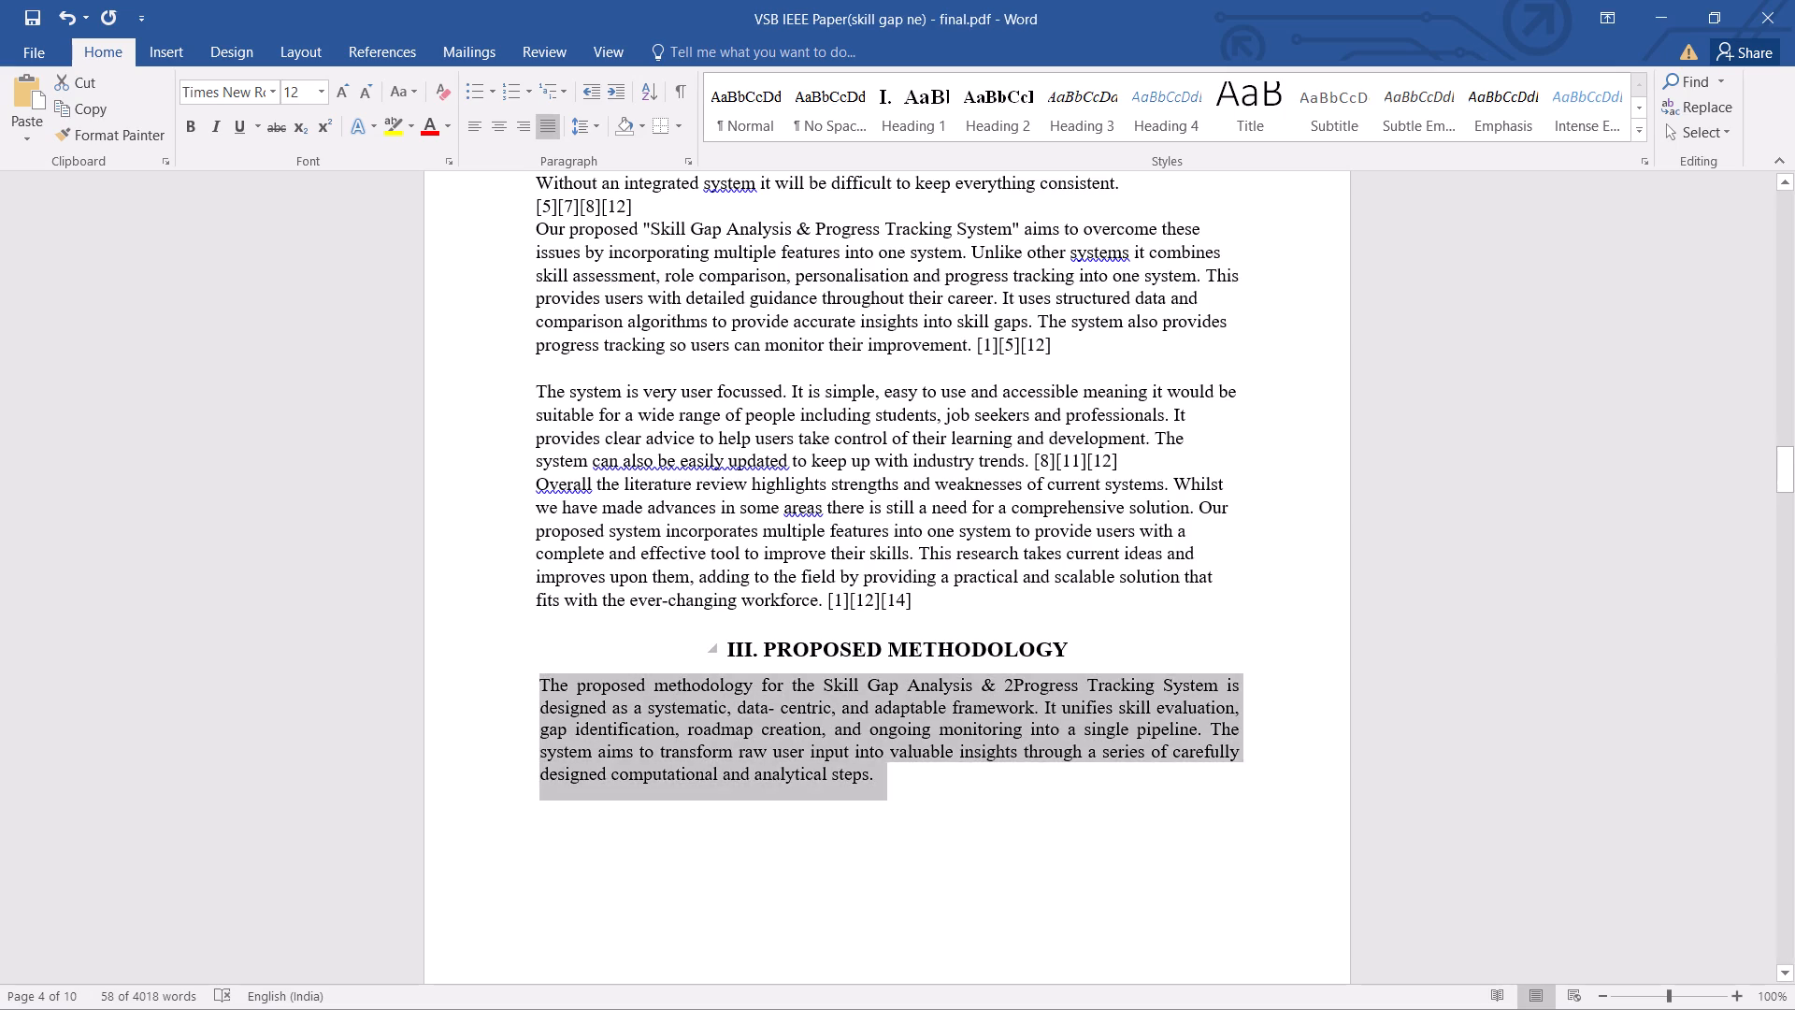
{"action": "scroll", "coordinate": [740, 653], "scroll_direction": "down", "scroll_amount": 3}
{"action": "scroll", "coordinate": [740, 653], "scroll_direction": "up", "scroll_amount": 2}
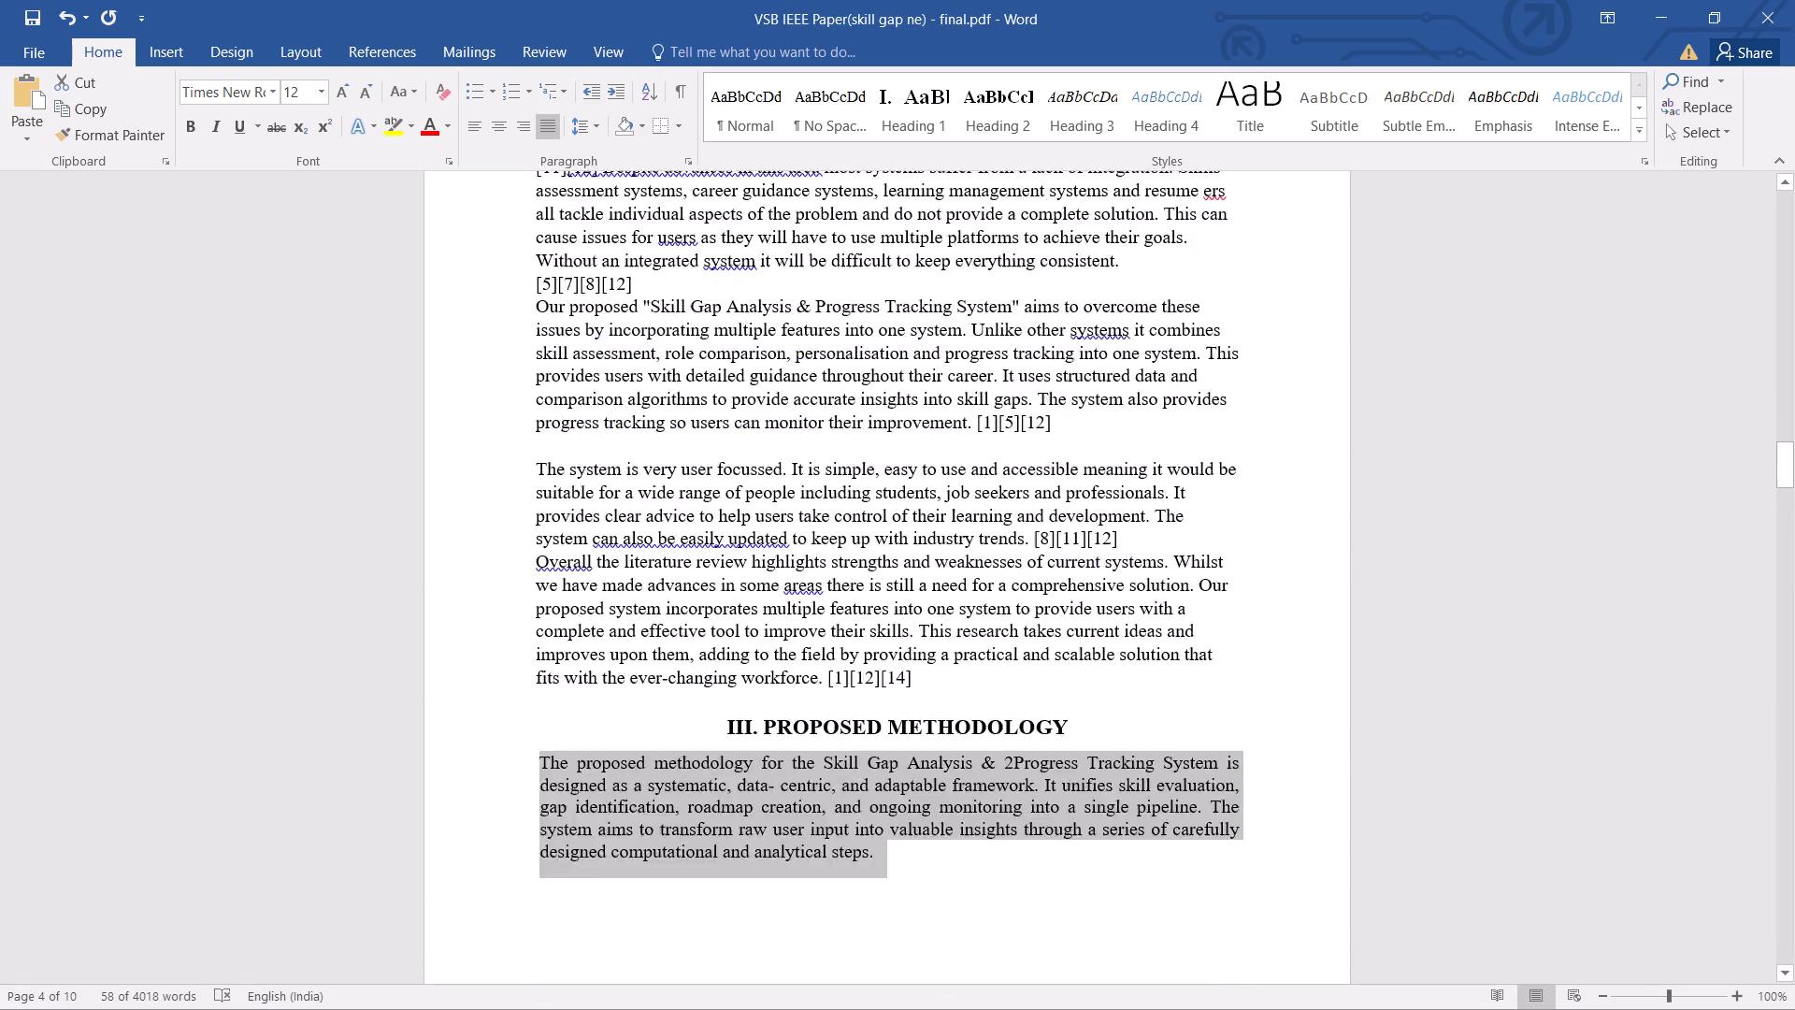
{"action": "scroll", "coordinate": [740, 653], "scroll_direction": "up", "scroll_amount": 2}
{"action": "scroll", "coordinate": [740, 653], "scroll_direction": "down", "scroll_amount": 1}
{"action": "scroll", "coordinate": [740, 653], "scroll_direction": "up", "scroll_amount": 1}
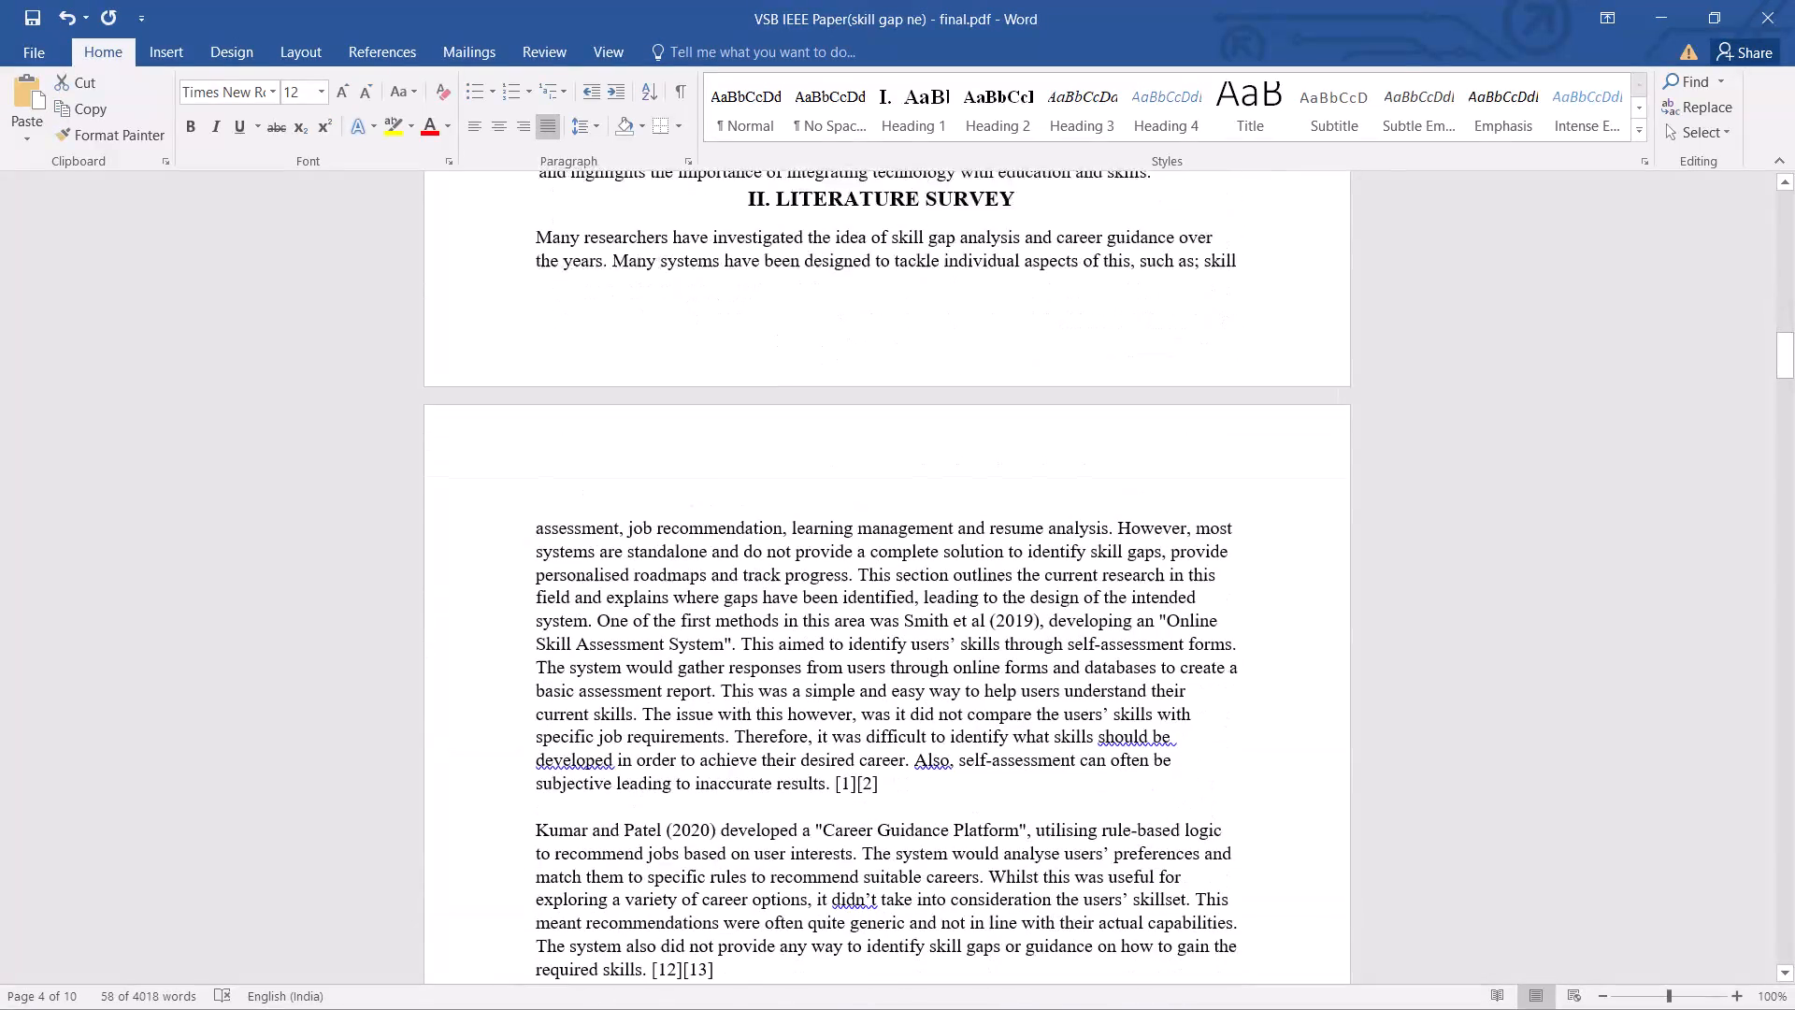
{"action": "scroll", "coordinate": [740, 653], "scroll_direction": "up", "scroll_amount": 1}
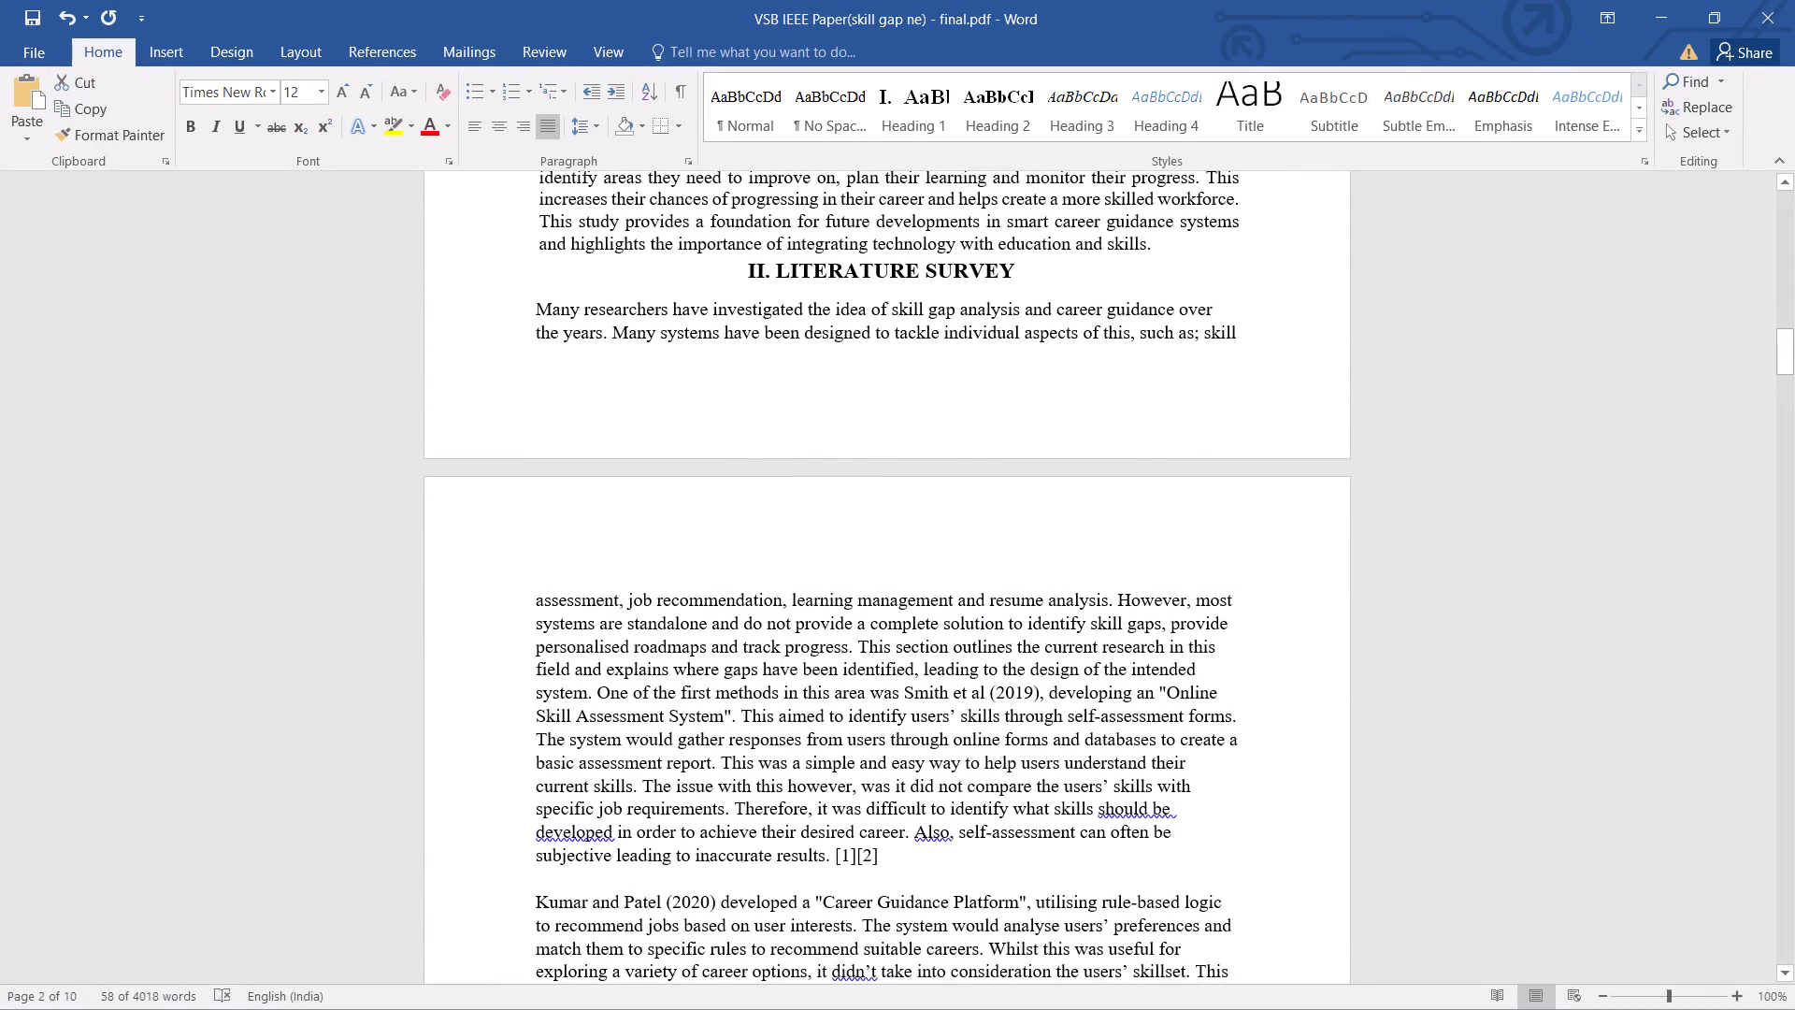
{"action": "left_click", "coordinate": [1156, 249]}
{"action": "key", "text": "Return"}
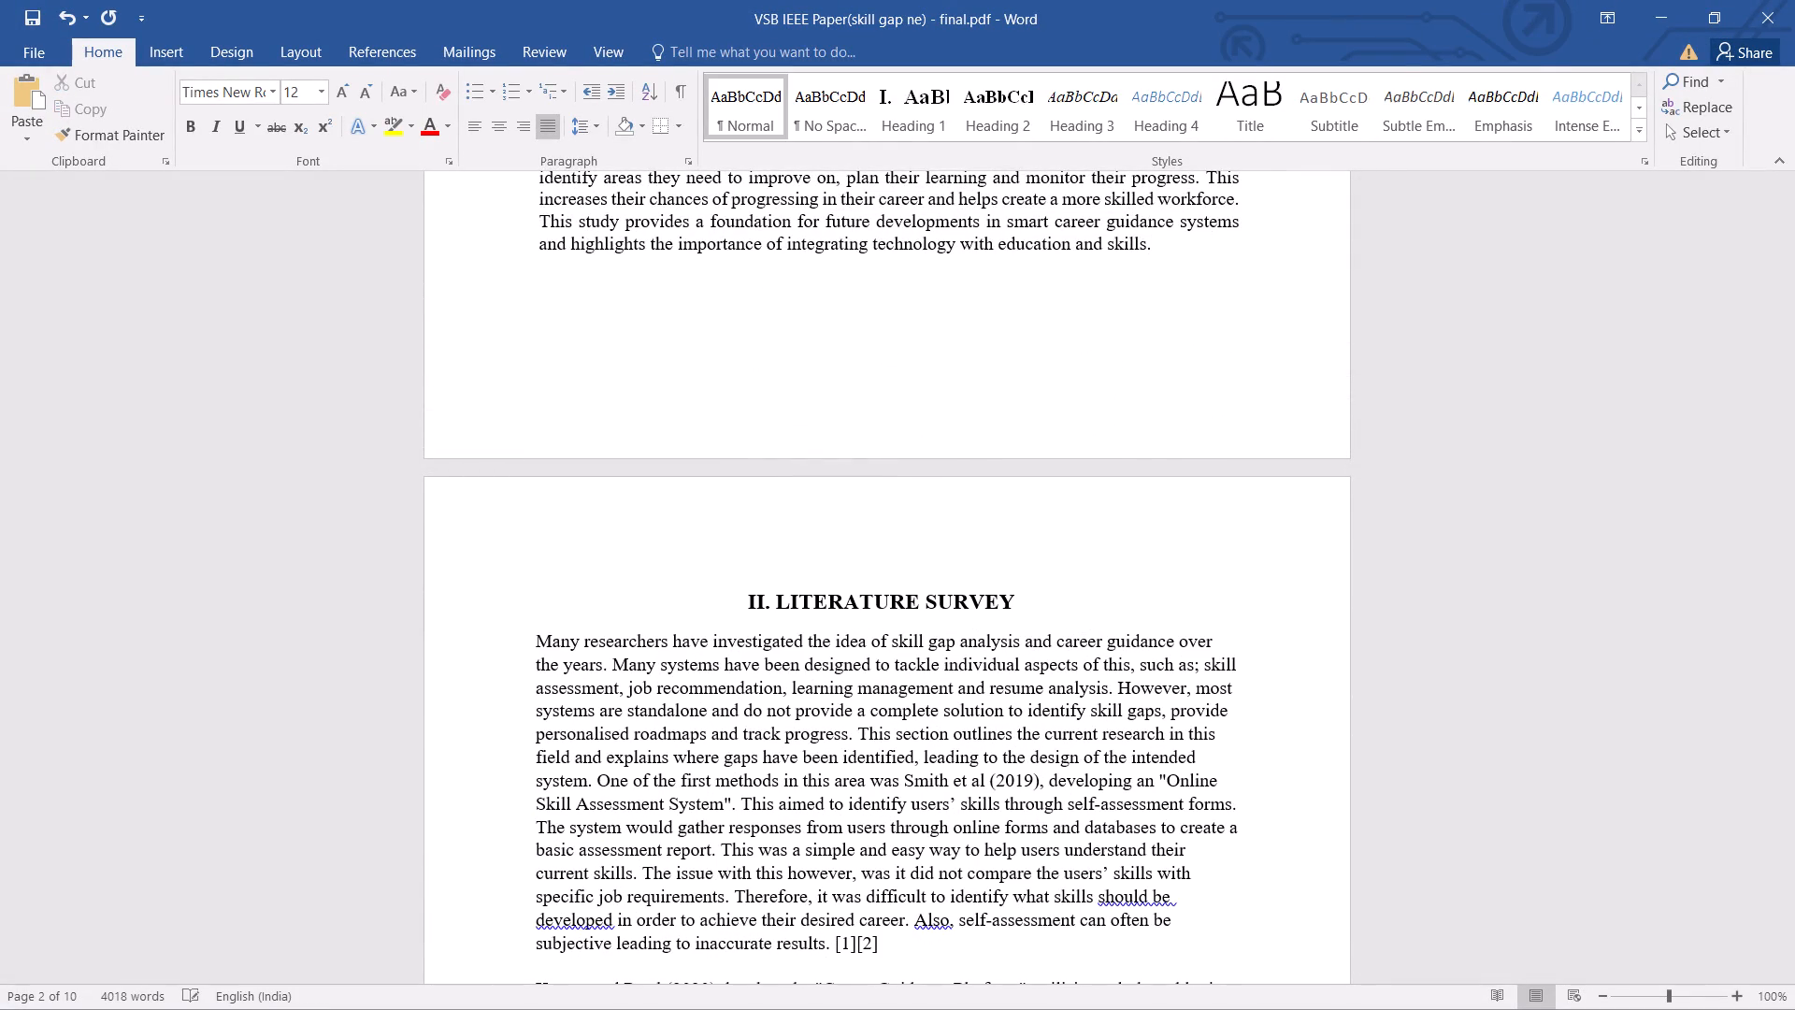
Insert two blank lines between the end of the Abstract paragraph and the INTRODUCTION heading.
{"action": "scroll", "coordinate": [1075, 368], "scroll_direction": "up", "scroll_amount": 10}
{"action": "scroll", "coordinate": [1075, 368], "scroll_direction": "down", "scroll_amount": 3}
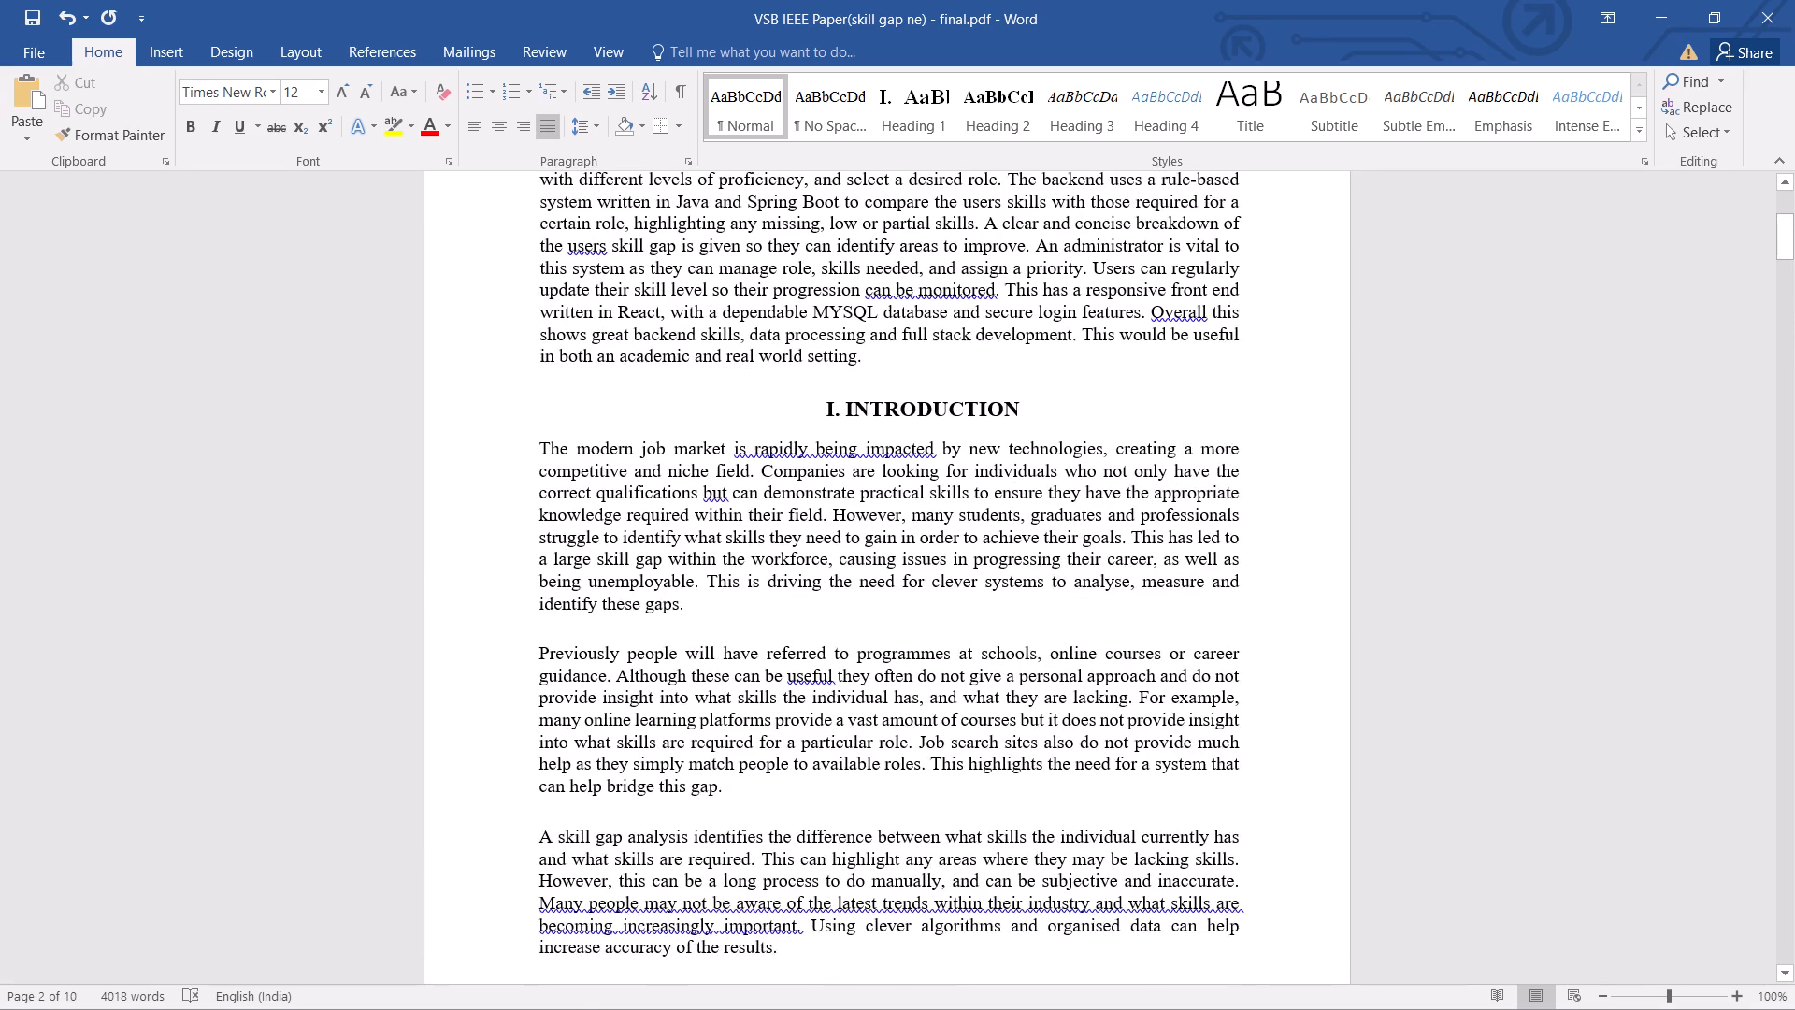
{"action": "scroll", "coordinate": [1075, 367], "scroll_direction": "down", "scroll_amount": 8}
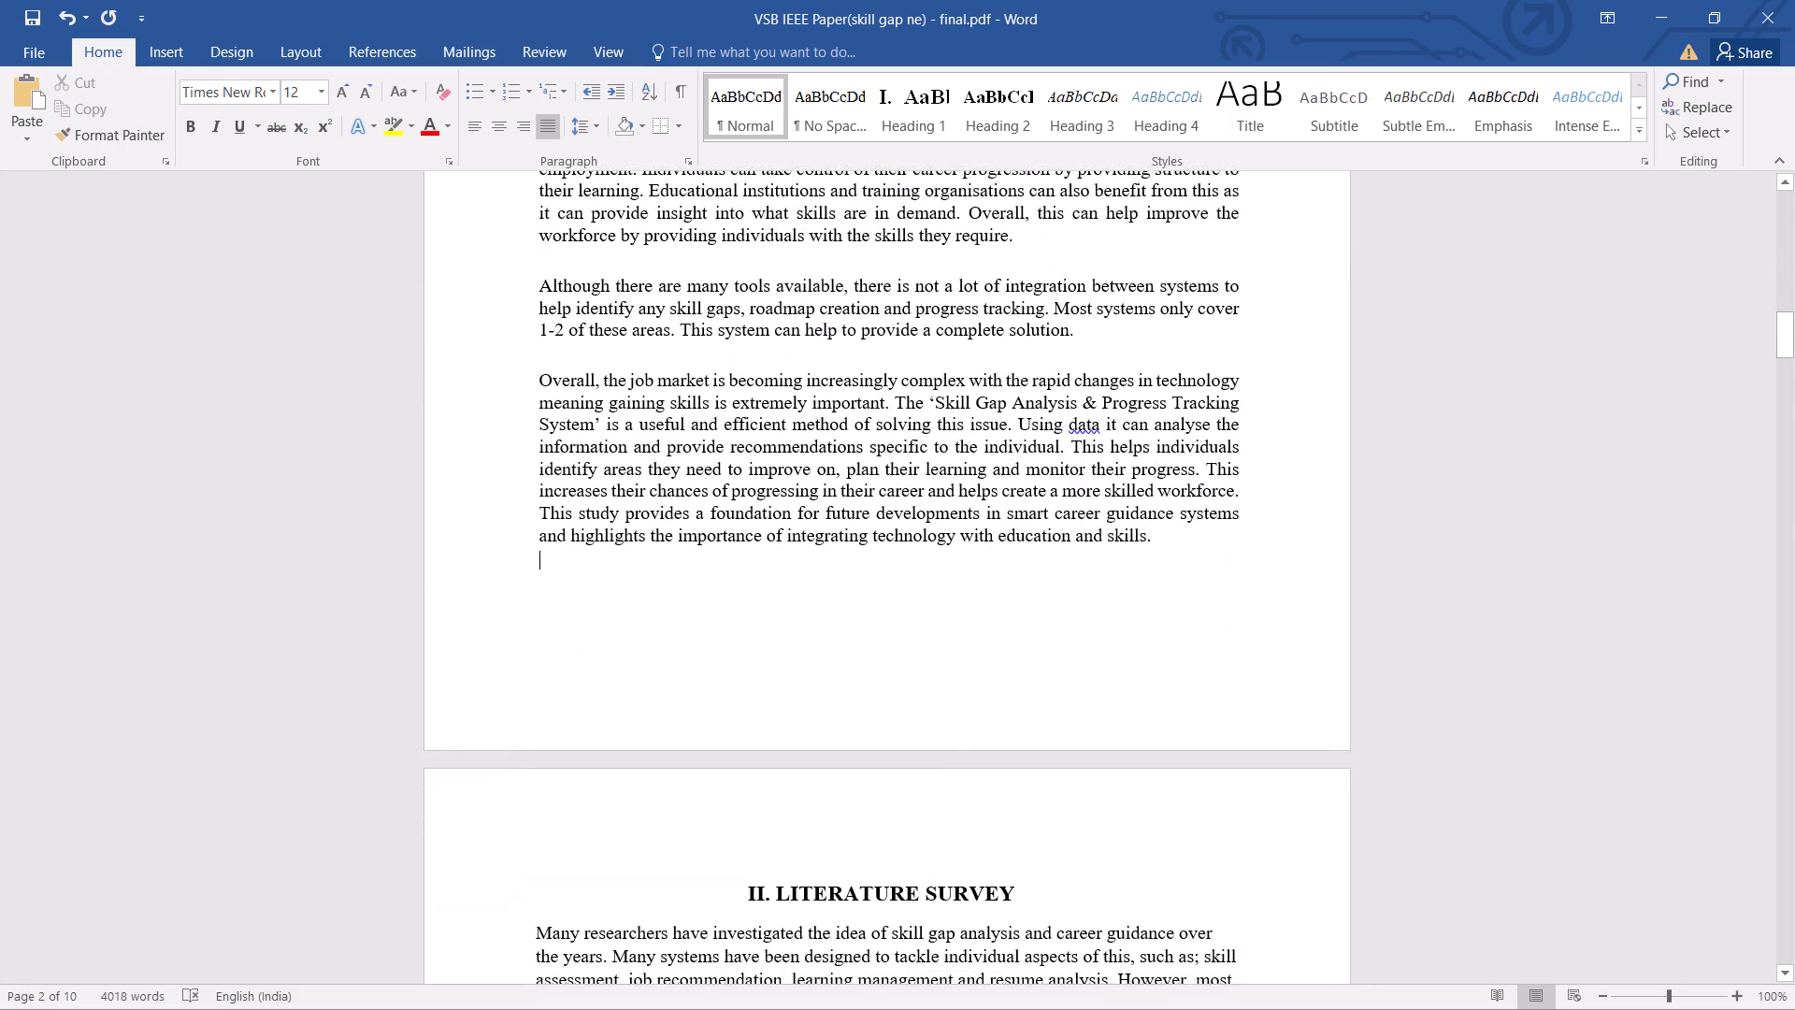
{"action": "scroll", "coordinate": [1075, 367], "scroll_direction": "down", "scroll_amount": 3}
{"action": "scroll", "coordinate": [1075, 367], "scroll_direction": "up", "scroll_amount": 4}
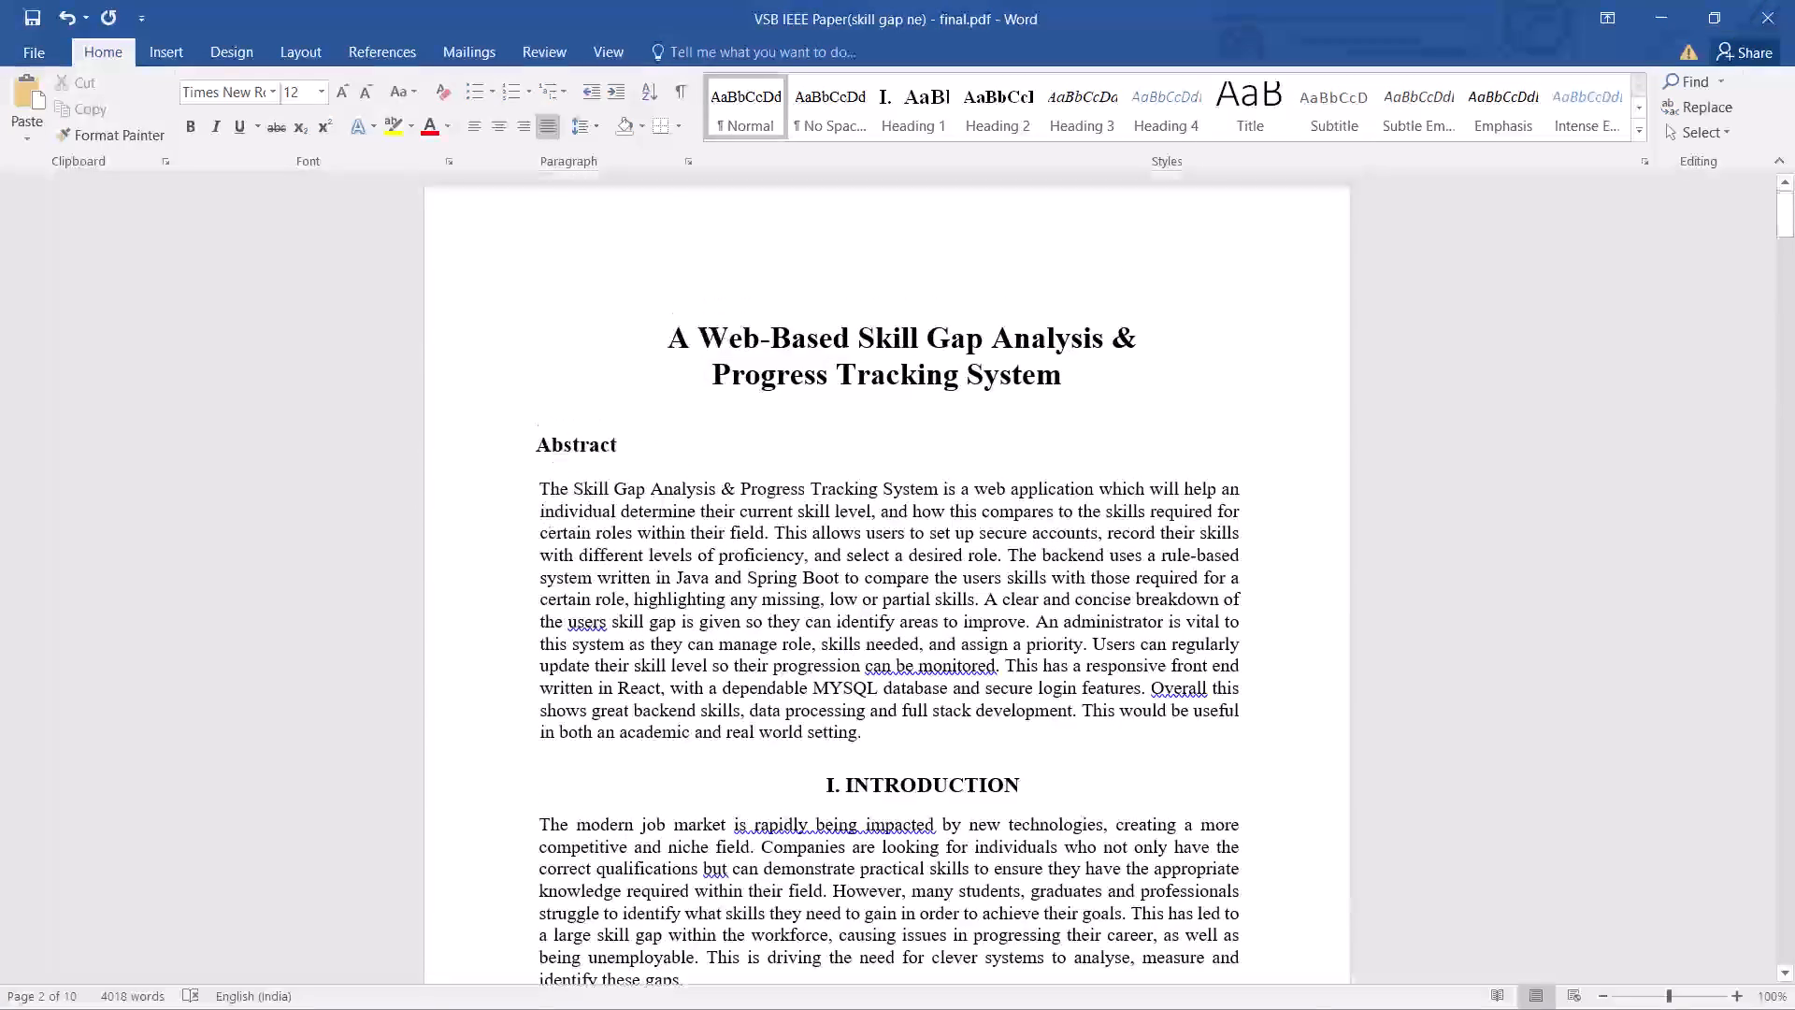
{"action": "scroll", "coordinate": [1075, 367], "scroll_direction": "down", "scroll_amount": 2}
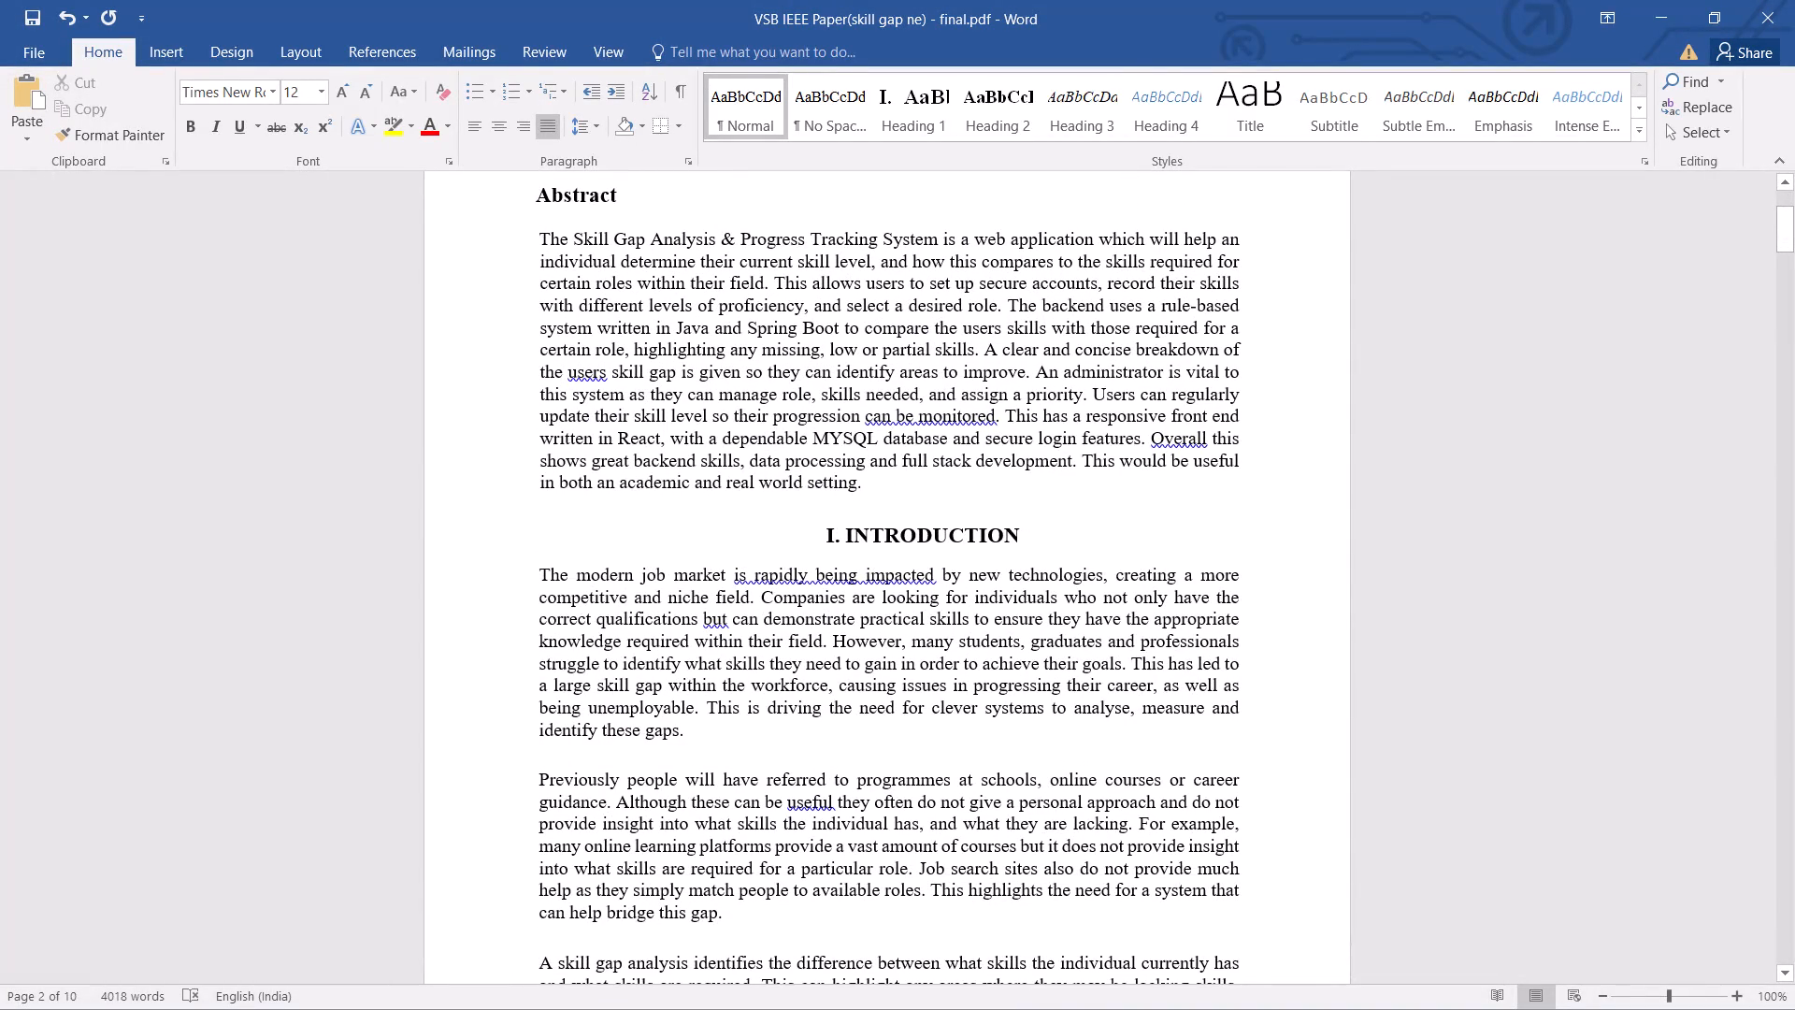
{"action": "left_click", "coordinate": [904, 447]}
{"action": "left_click", "coordinate": [879, 487]}
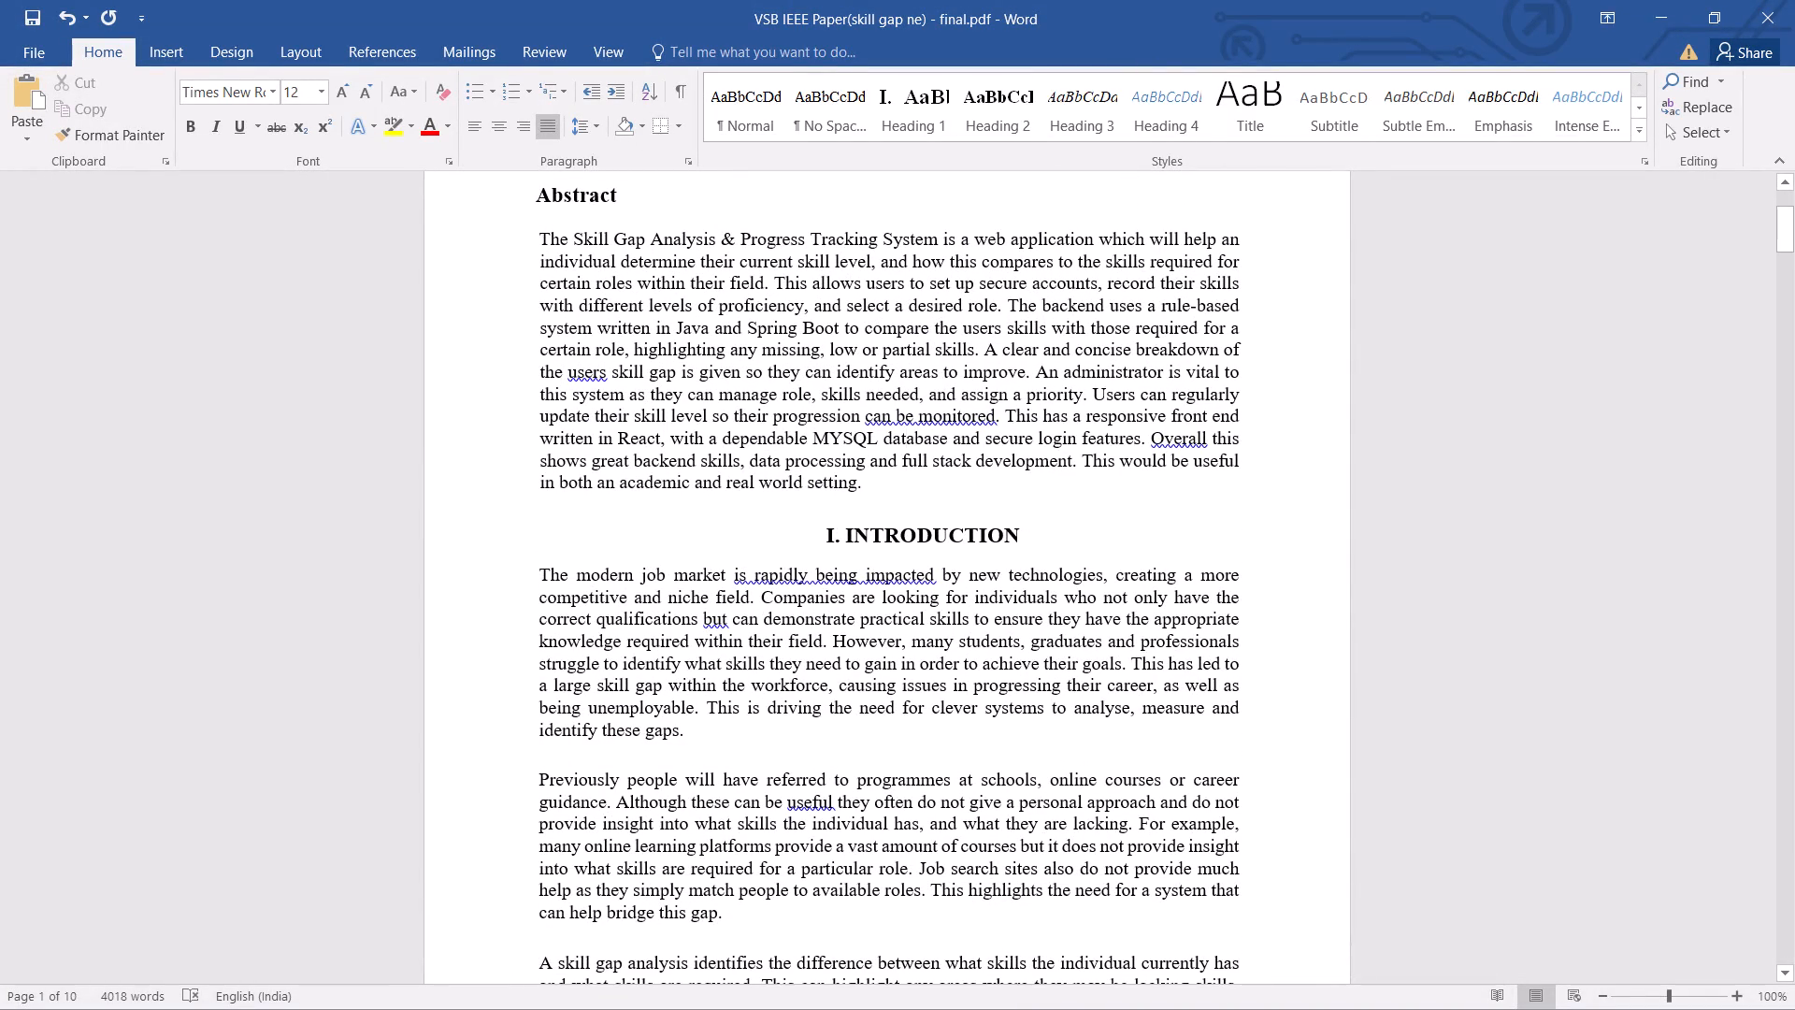
{"action": "key", "text": "Return"}
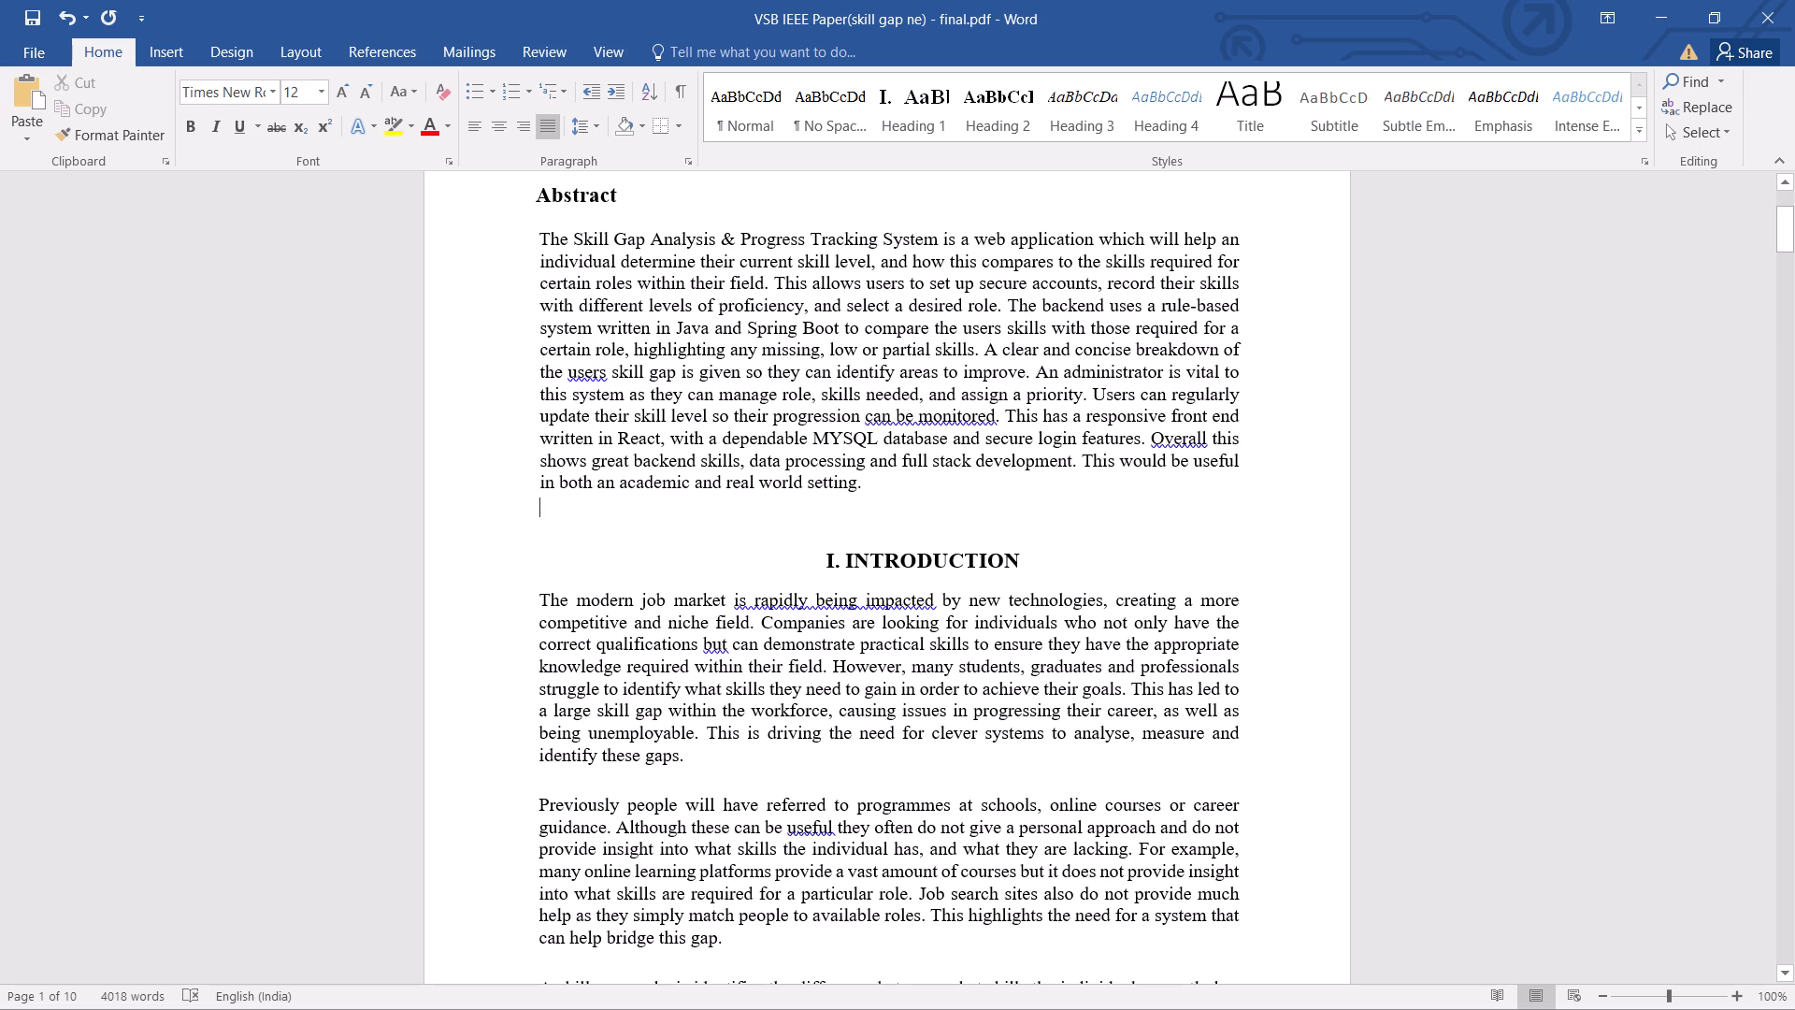
{"action": "key", "text": "Return"}
{"action": "left_click", "coordinate": [572, 675]}
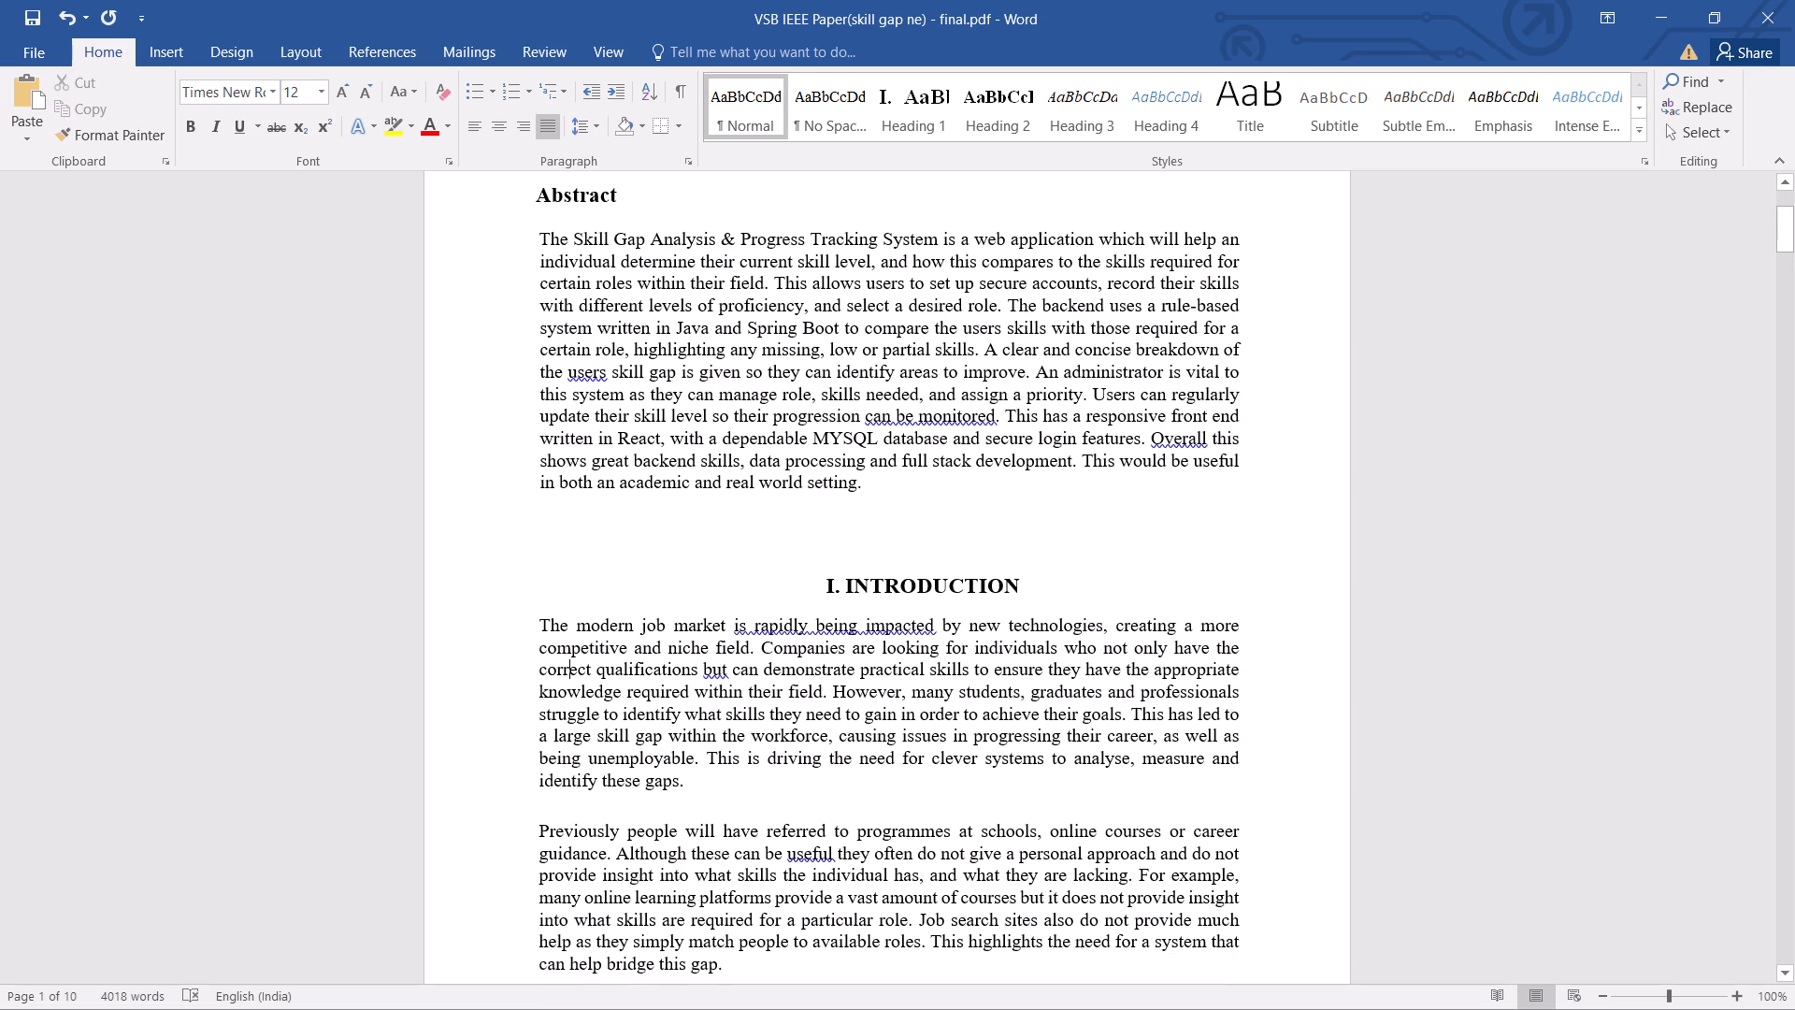
{"action": "left_click", "coordinate": [662, 577]}
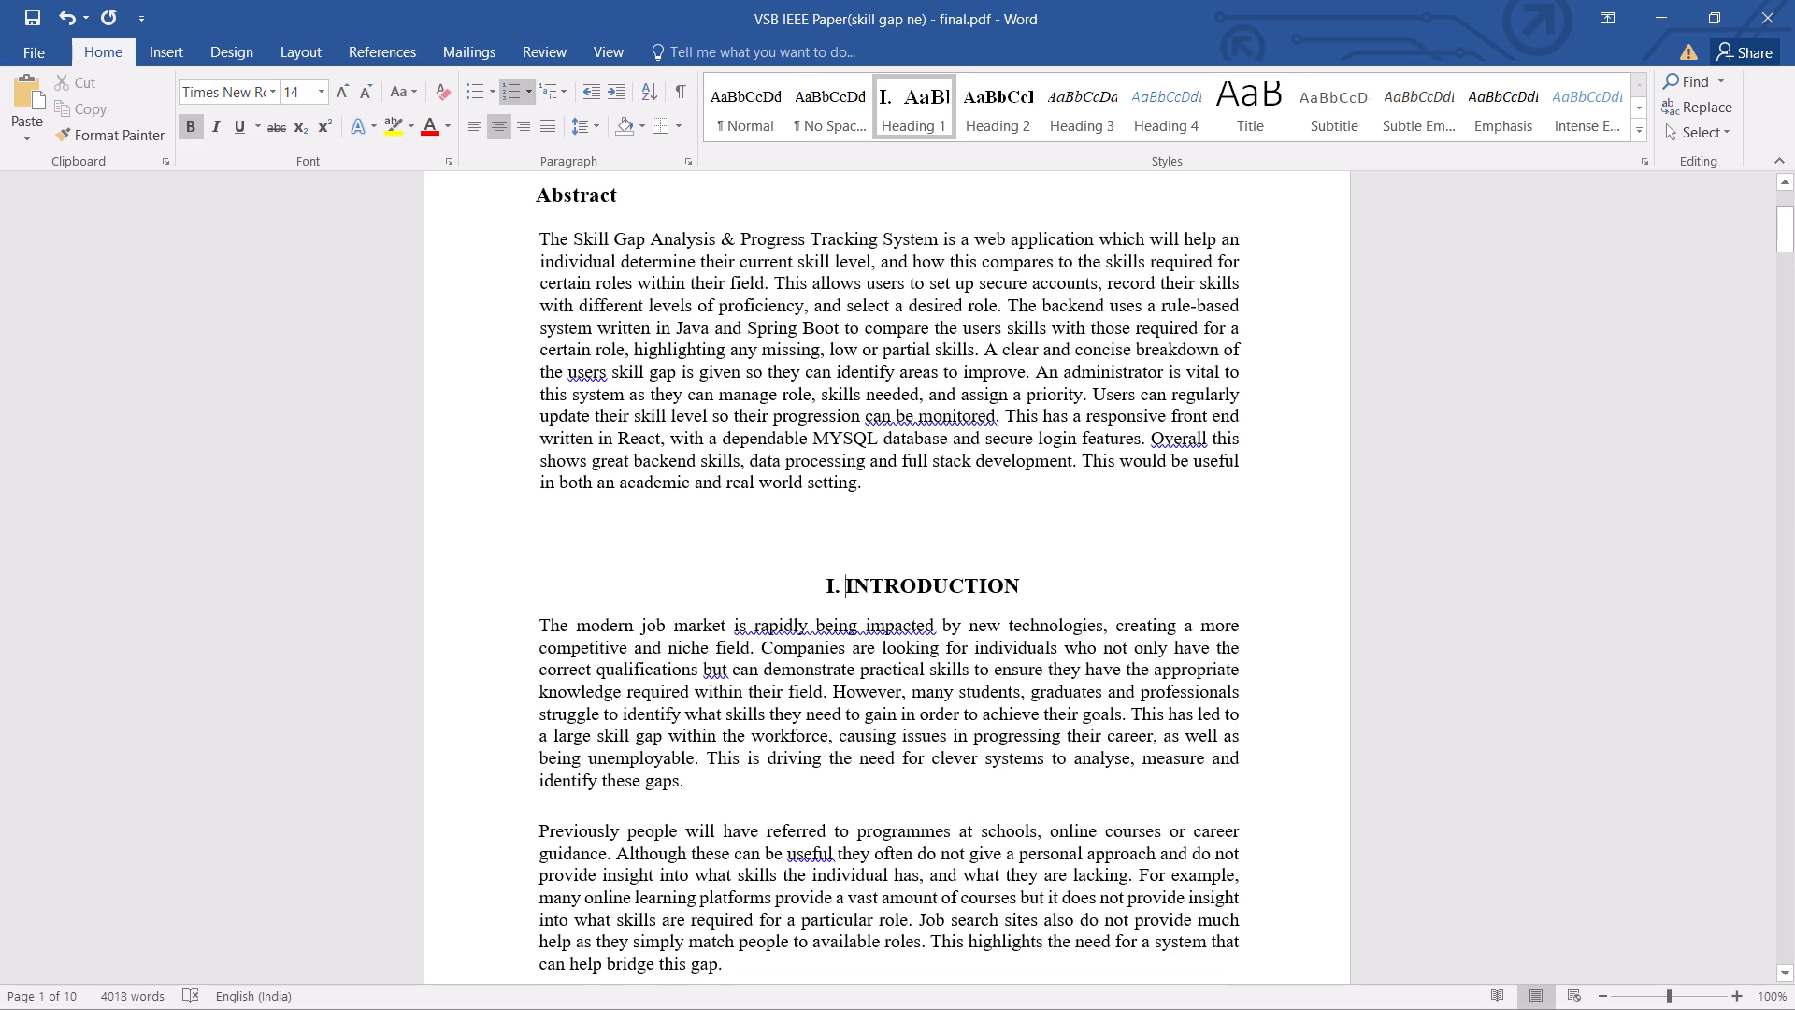
{"action": "key", "text": "Left"}
{"action": "key", "text": "Left"}
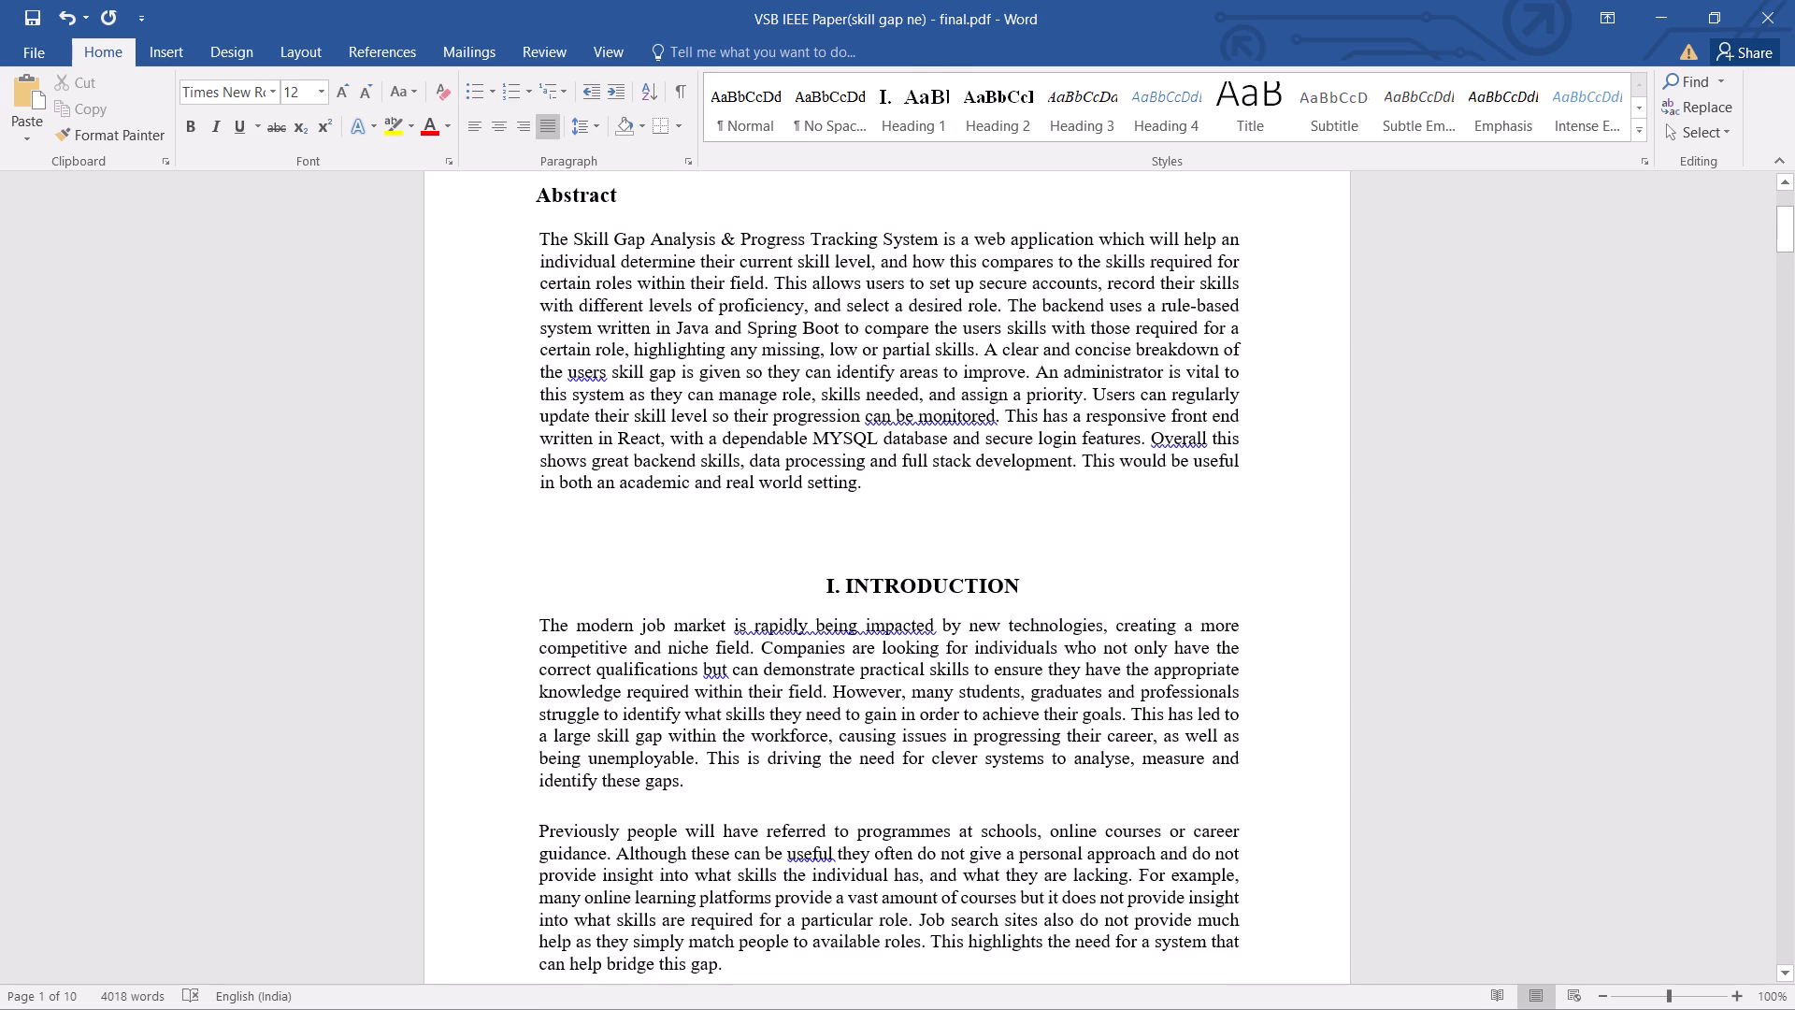
Justify the whole Literature Survey body text, from its first paragraph to the one ending in [1][12][14].
{"action": "scroll", "coordinate": [978, 671], "scroll_direction": "down", "scroll_amount": 6}
{"action": "scroll", "coordinate": [978, 671], "scroll_direction": "up", "scroll_amount": 1}
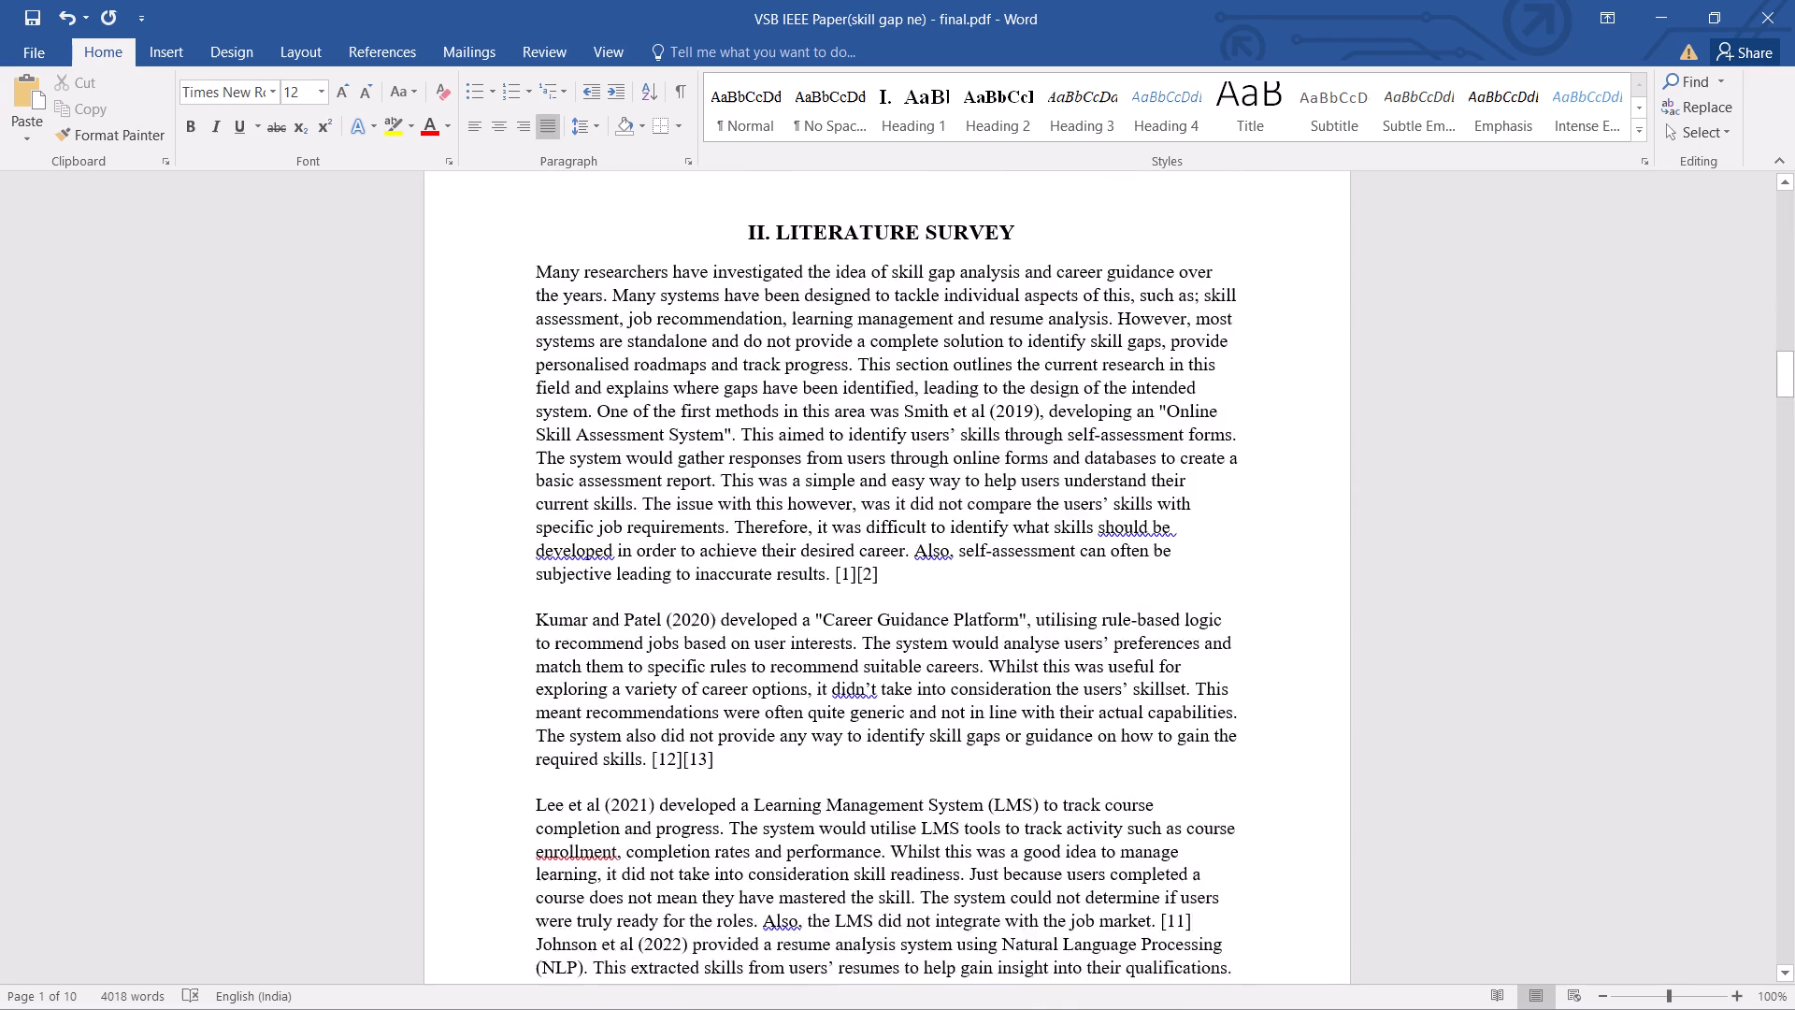
{"action": "scroll", "coordinate": [978, 671], "scroll_direction": "up", "scroll_amount": 1}
{"action": "scroll", "coordinate": [987, 709], "scroll_direction": "down", "scroll_amount": 1}
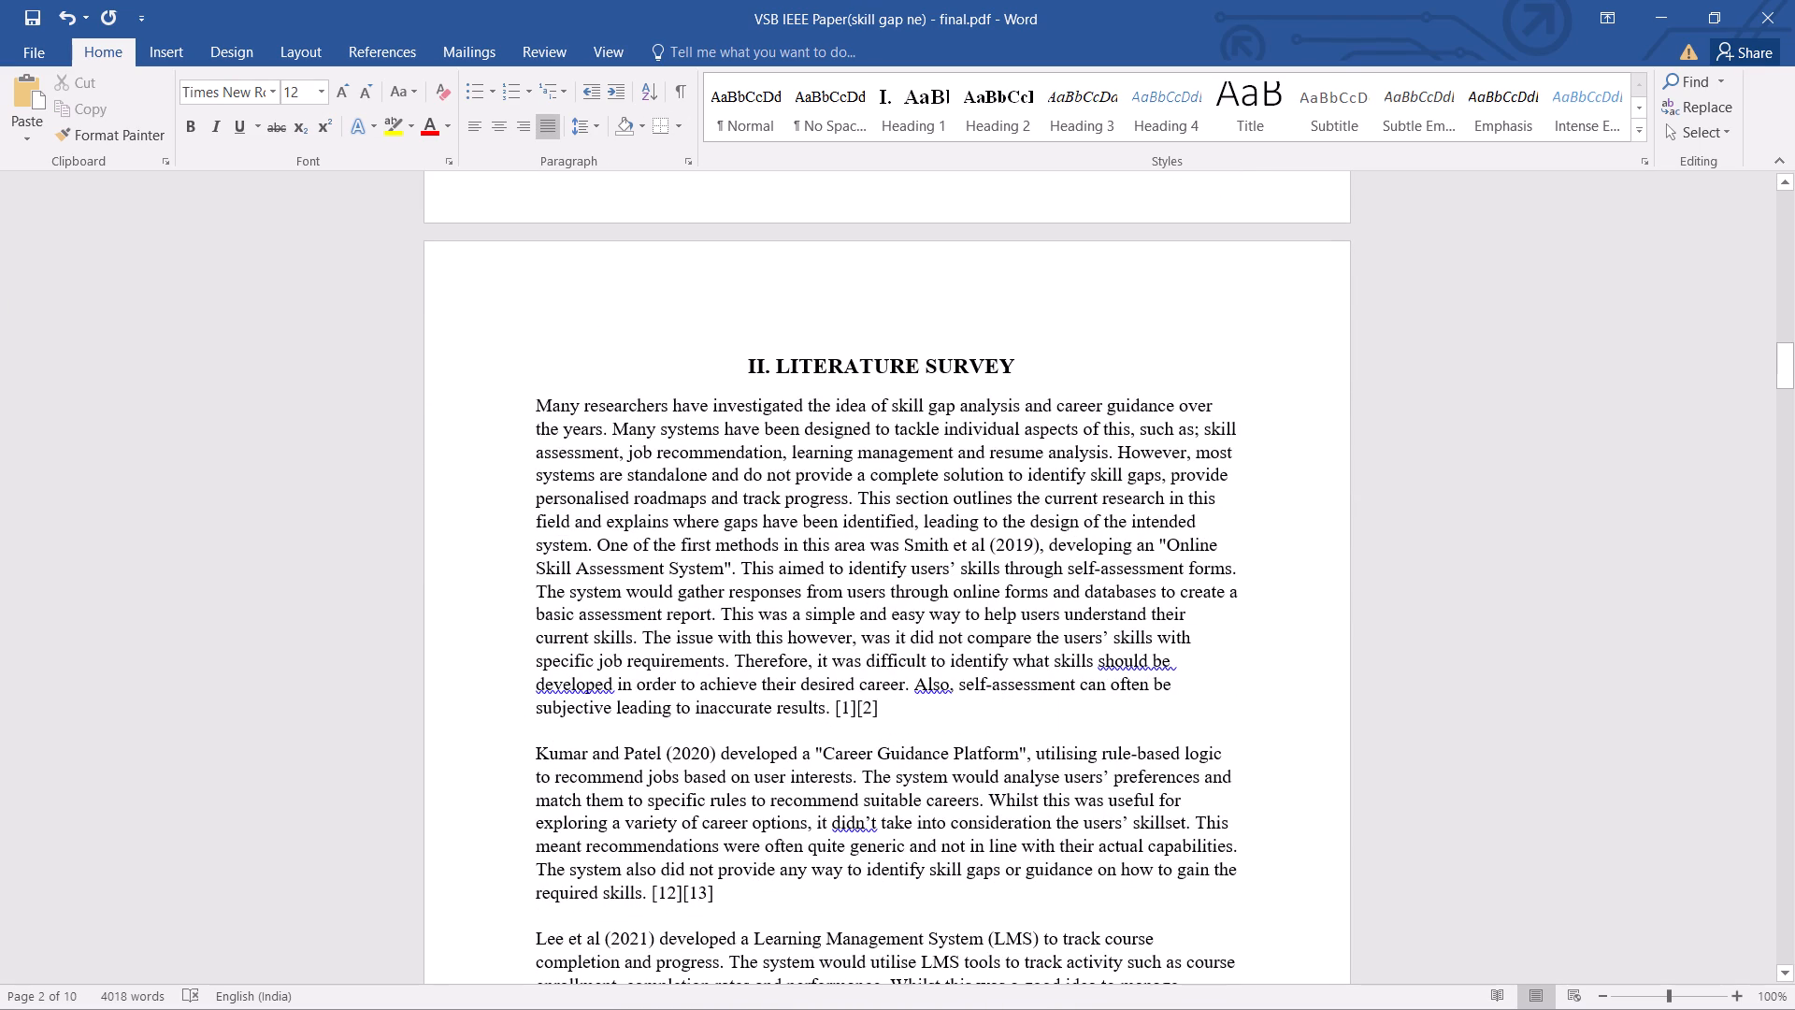
{"action": "left_click_drag", "start_coordinate": [538, 409], "coordinate": [1048, 1009]}
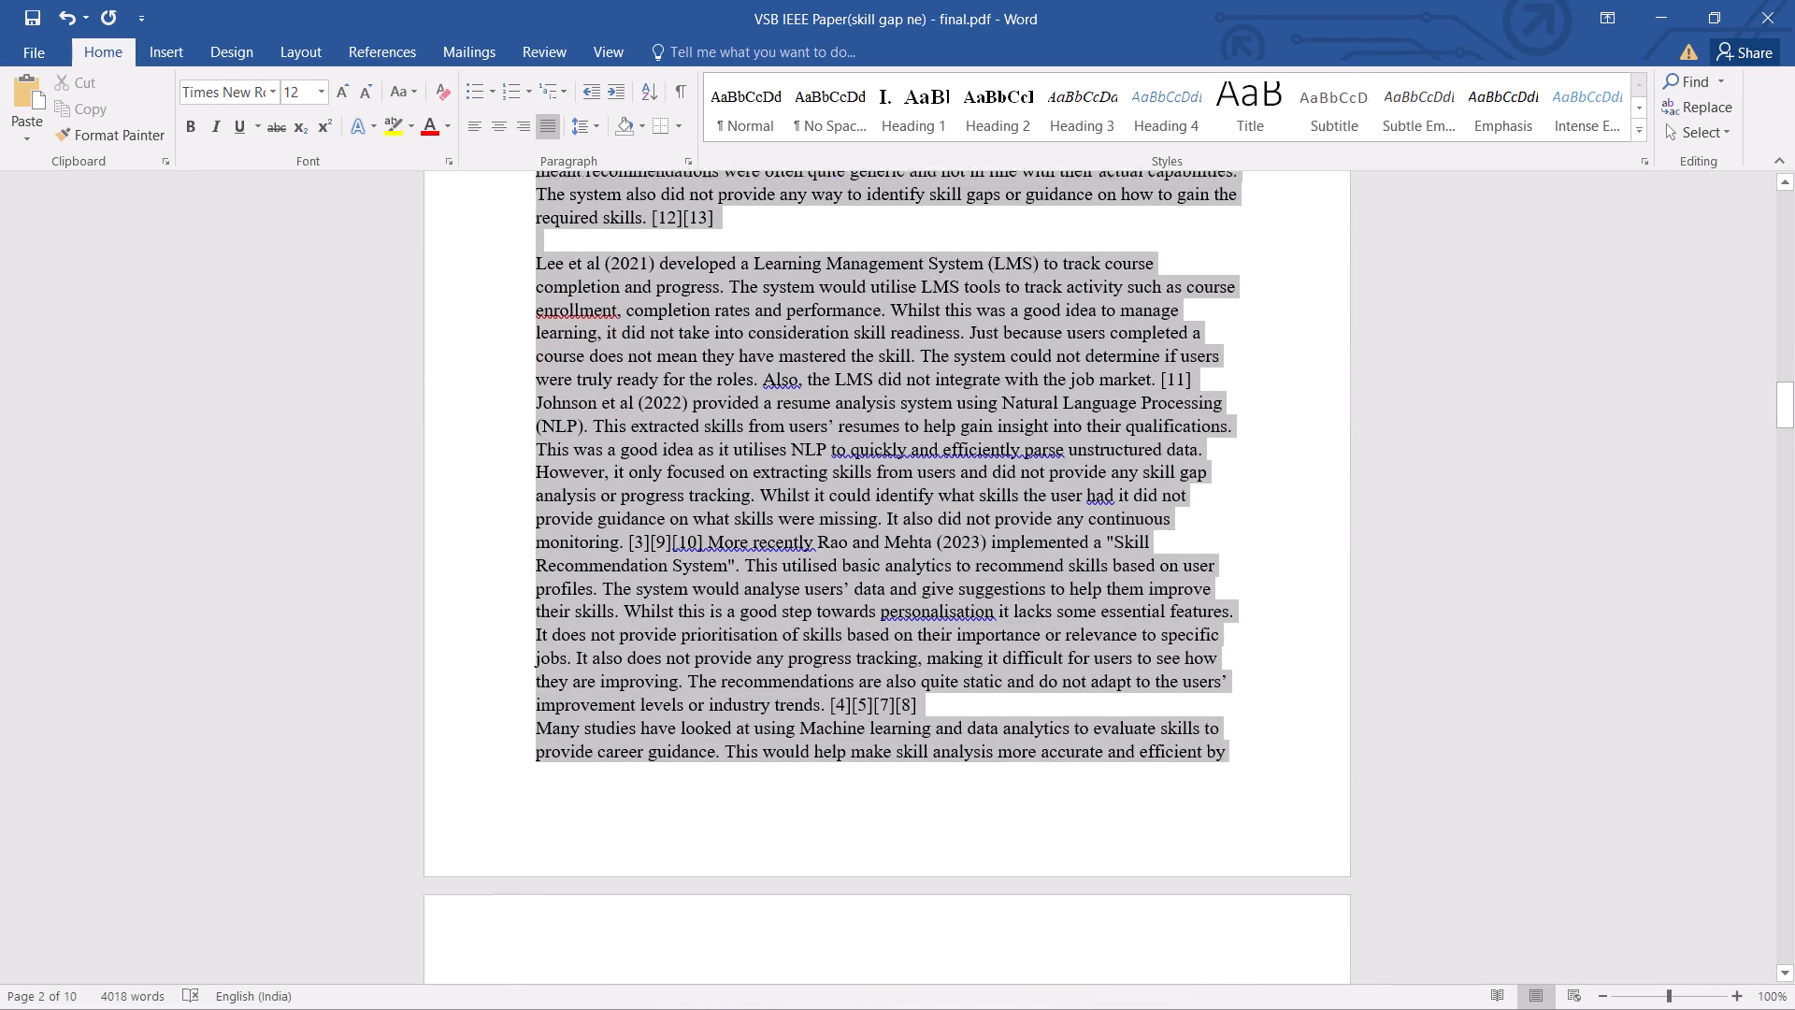
{"action": "left_click_drag", "start_coordinate": [1048, 1009], "coordinate": [879, 761]}
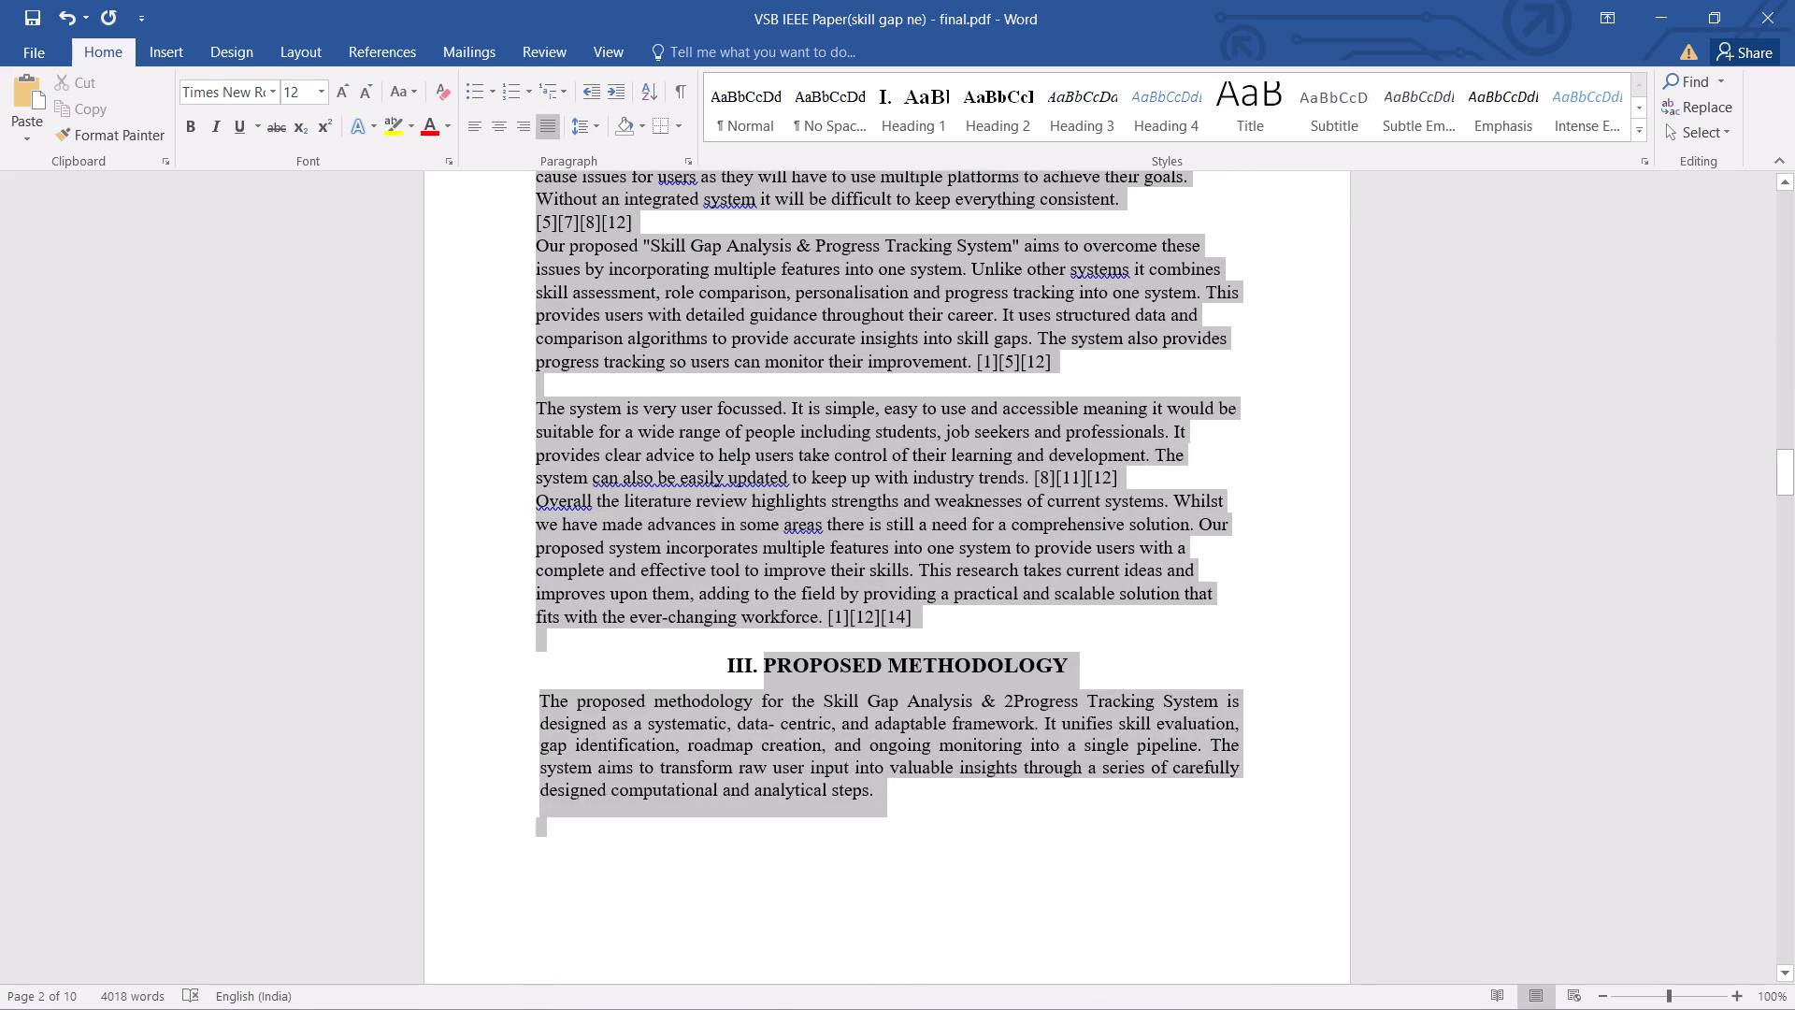
{"action": "left_click_drag", "start_coordinate": [879, 761], "coordinate": [909, 605]}
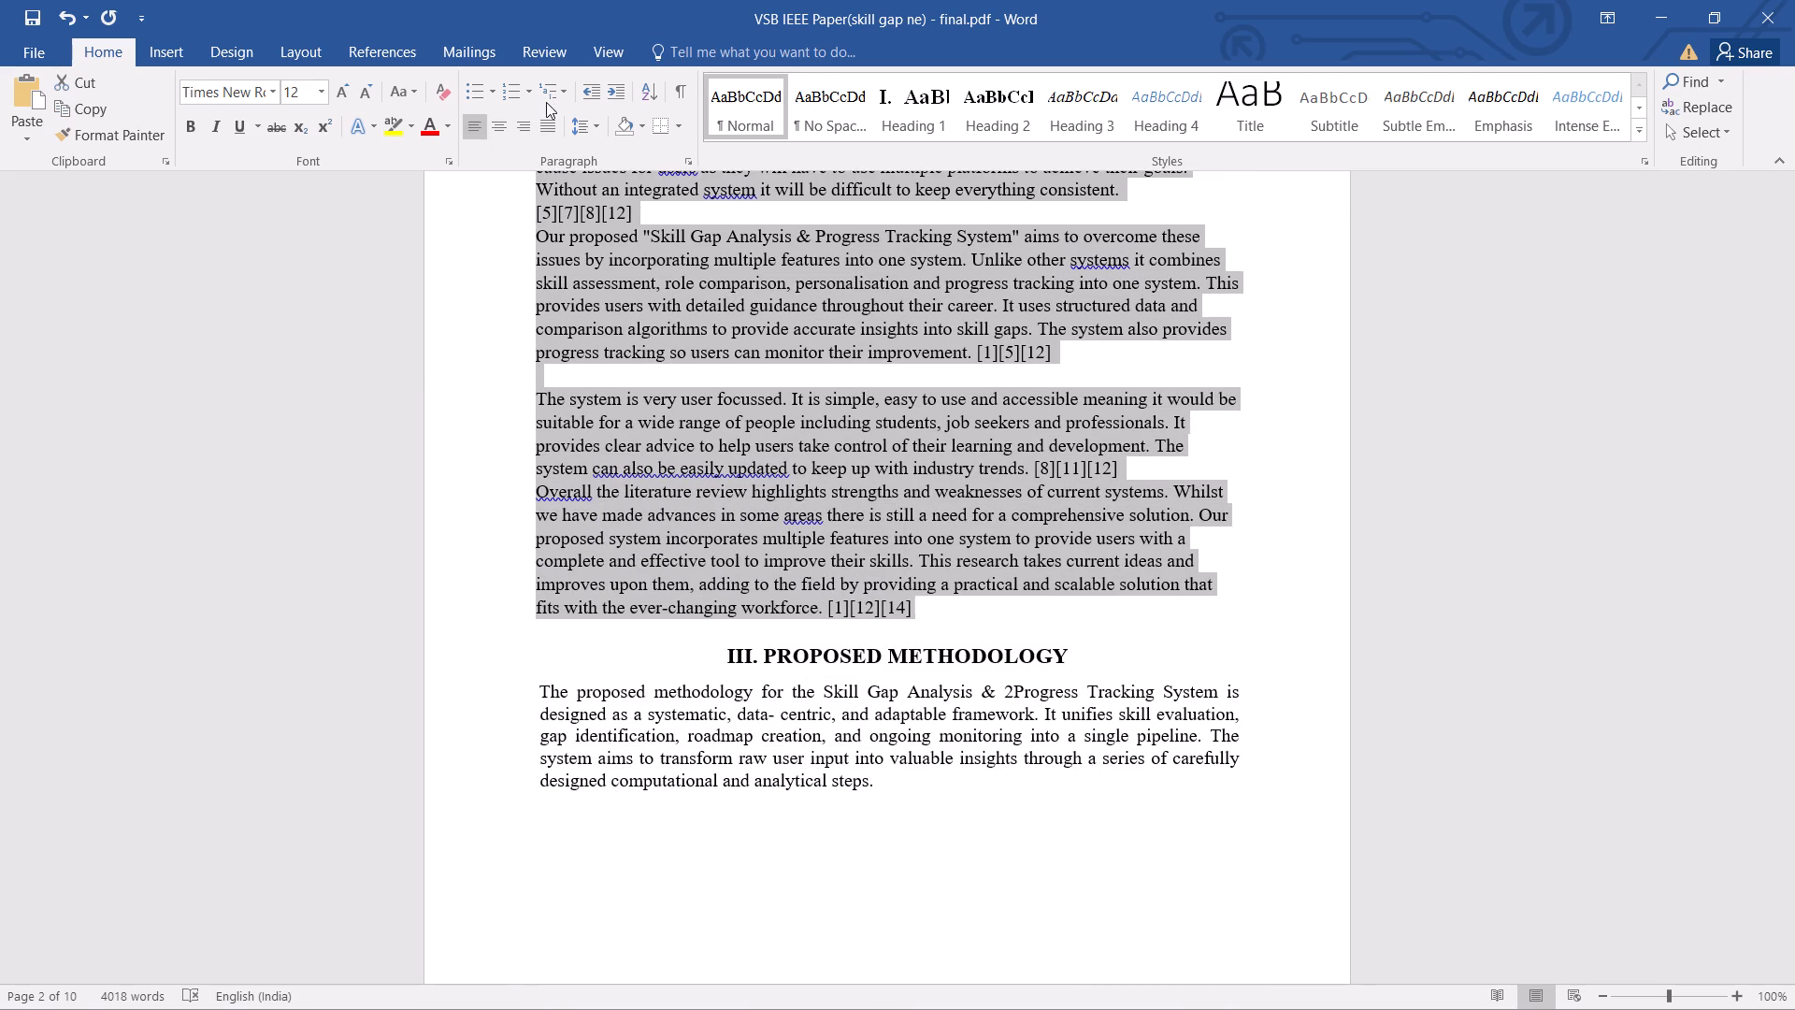
{"action": "left_click", "coordinate": [544, 118]}
{"action": "left_click", "coordinate": [1227, 622]}
Copy the humanized Proposed Methodology result from Brave and paste it over the original paragraph under that heading in Word.
{"action": "key", "text": "alt+Tab"}
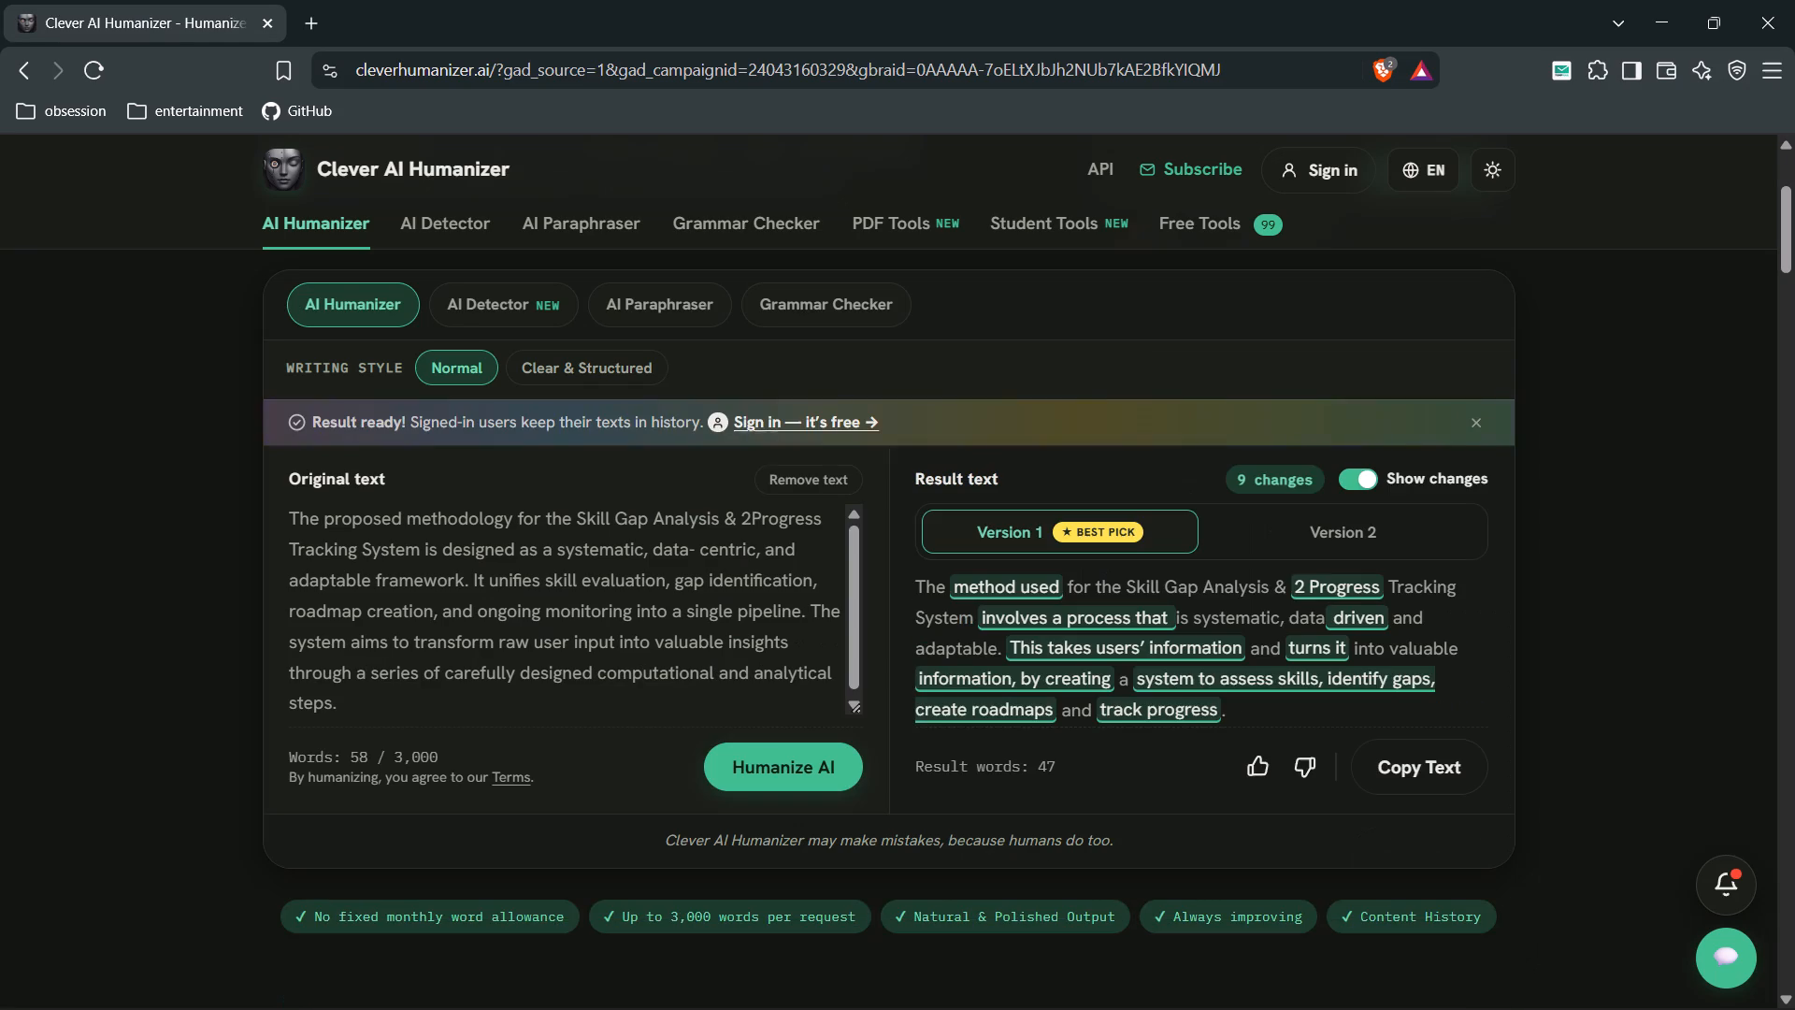
{"action": "left_click", "coordinate": [1462, 766]}
{"action": "key", "text": "alt+Tab"}
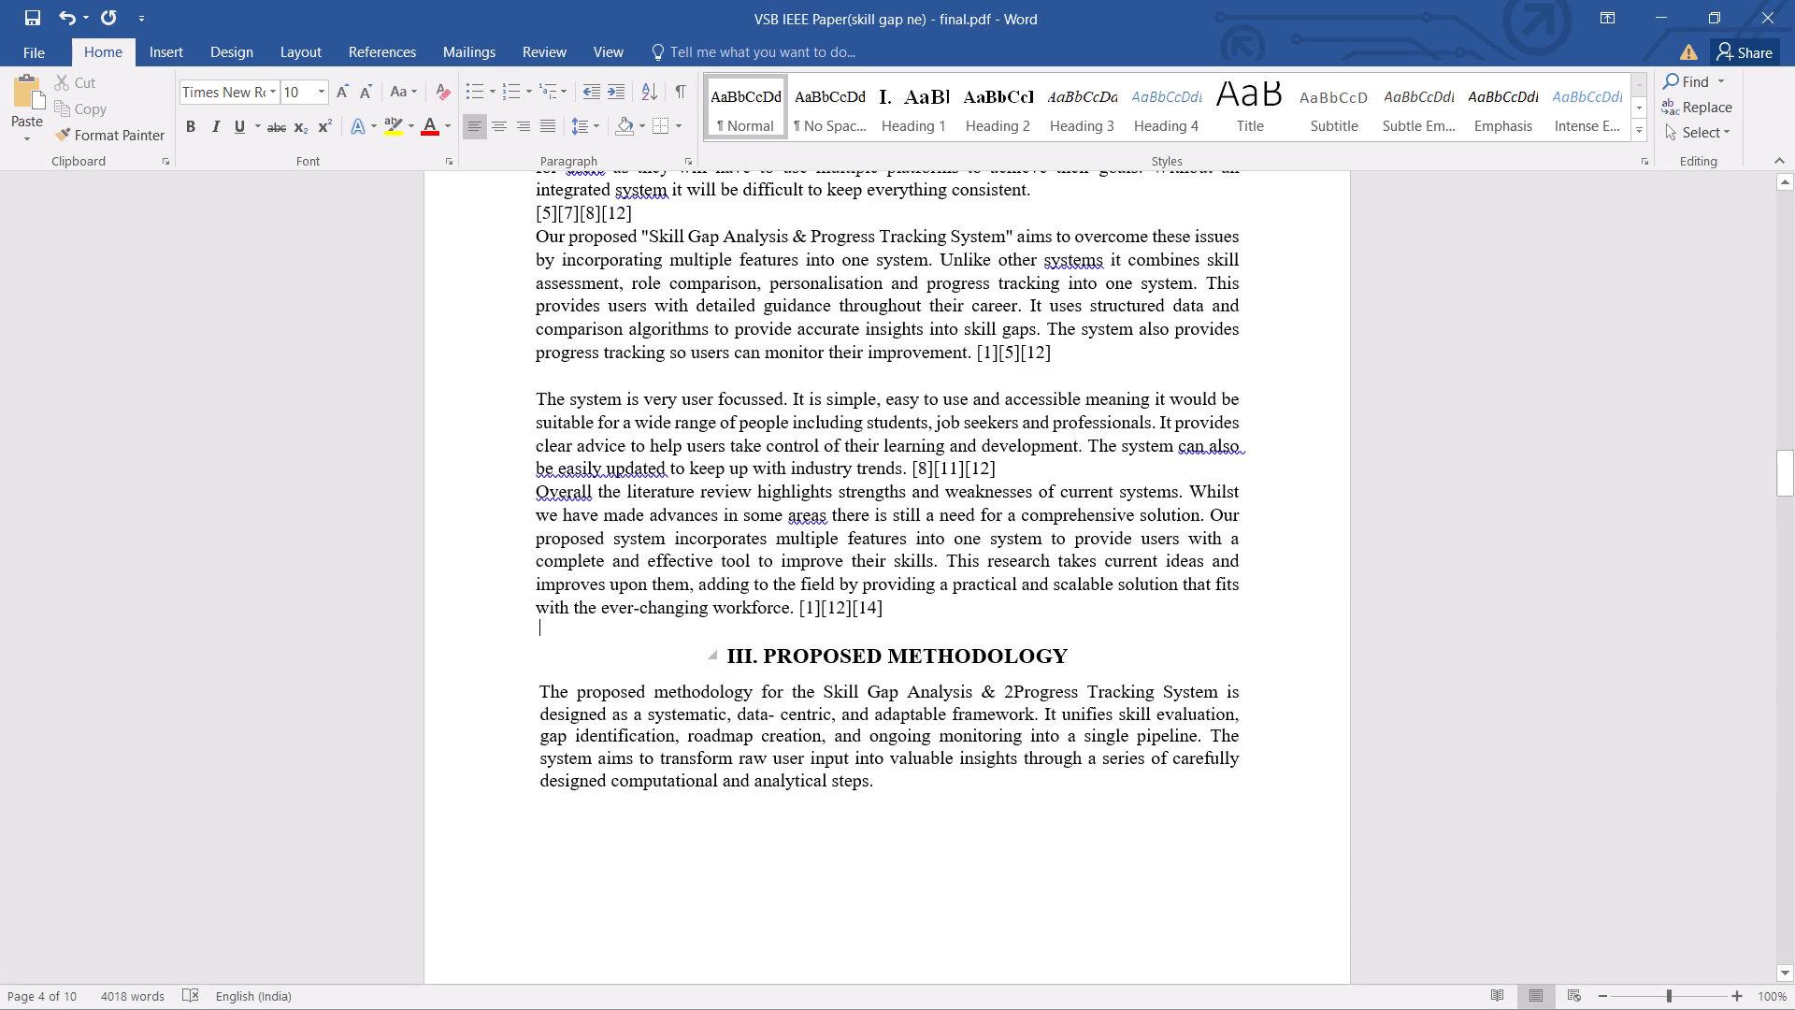
{"action": "scroll", "coordinate": [1062, 657], "scroll_direction": "down", "scroll_amount": 1}
{"action": "left_click_drag", "start_coordinate": [882, 529], "coordinate": [574, 431]}
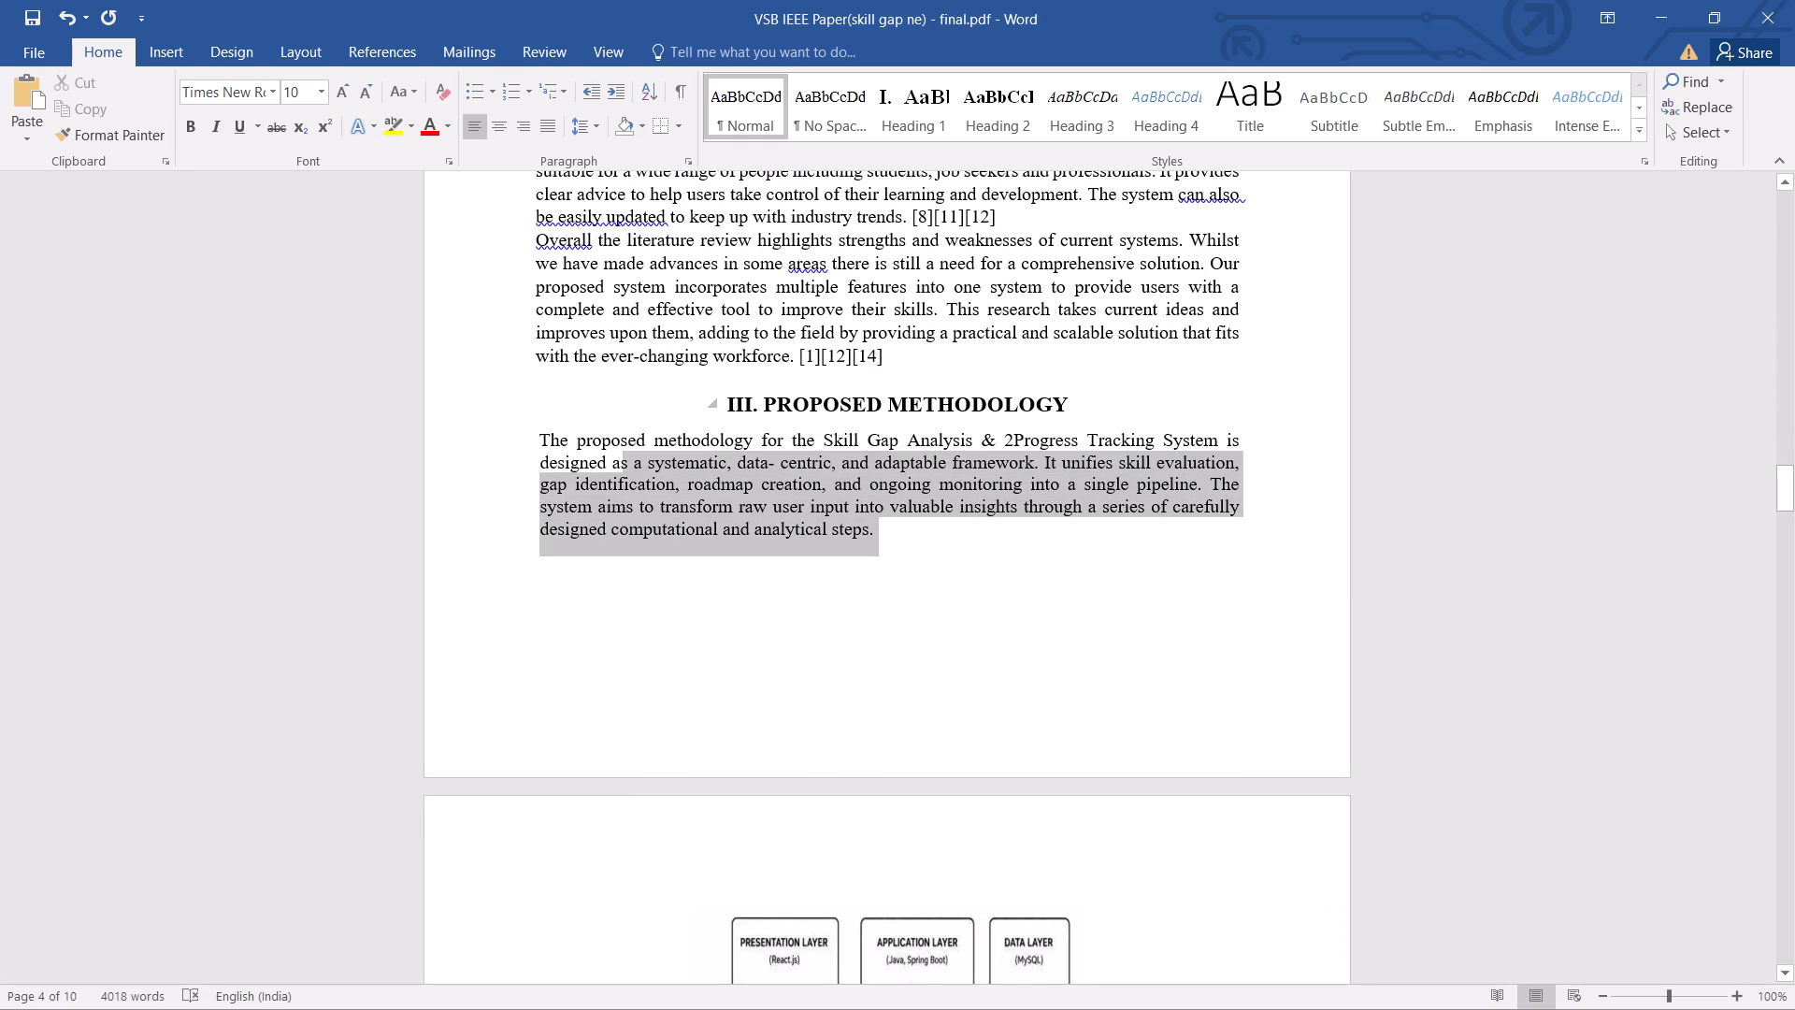
{"action": "left_click_drag", "start_coordinate": [574, 431], "coordinate": [556, 428]}
{"action": "key", "text": "ctrl+v"}
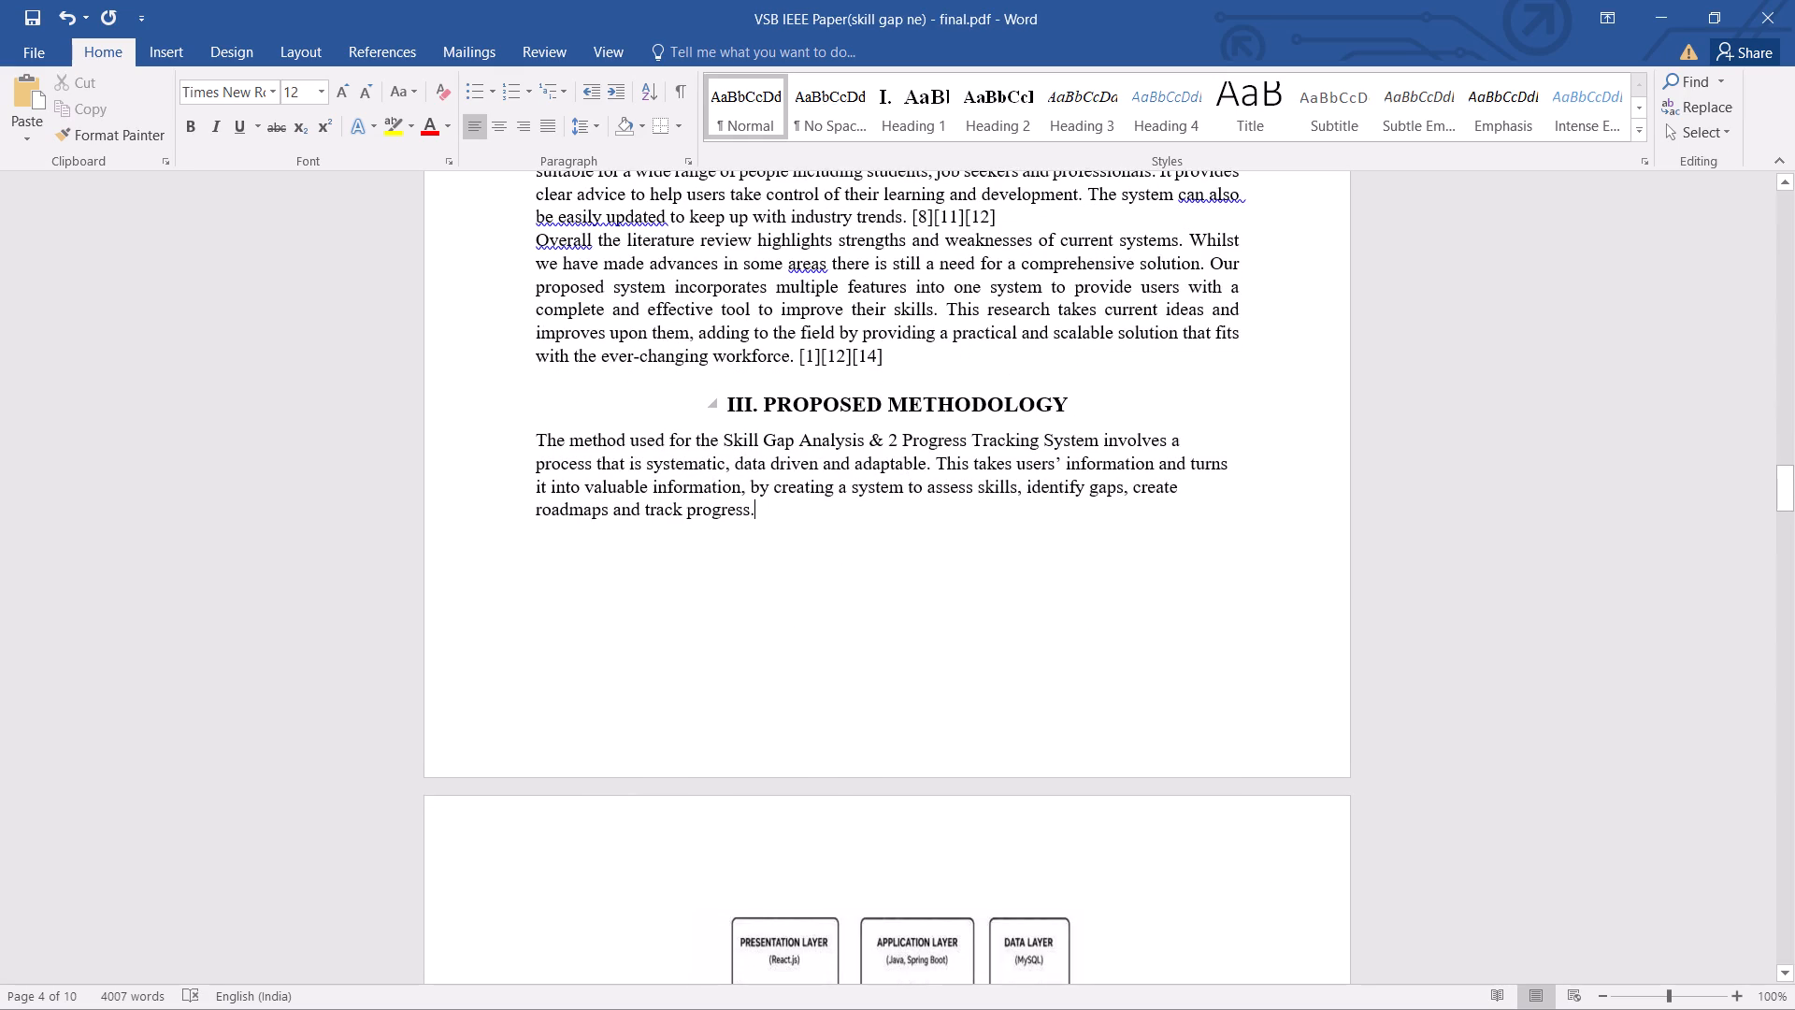
Justify the pasted paragraph under the PROPOSED METHODOLOGY heading.
{"action": "left_click_drag", "start_coordinate": [861, 518], "coordinate": [574, 422]}
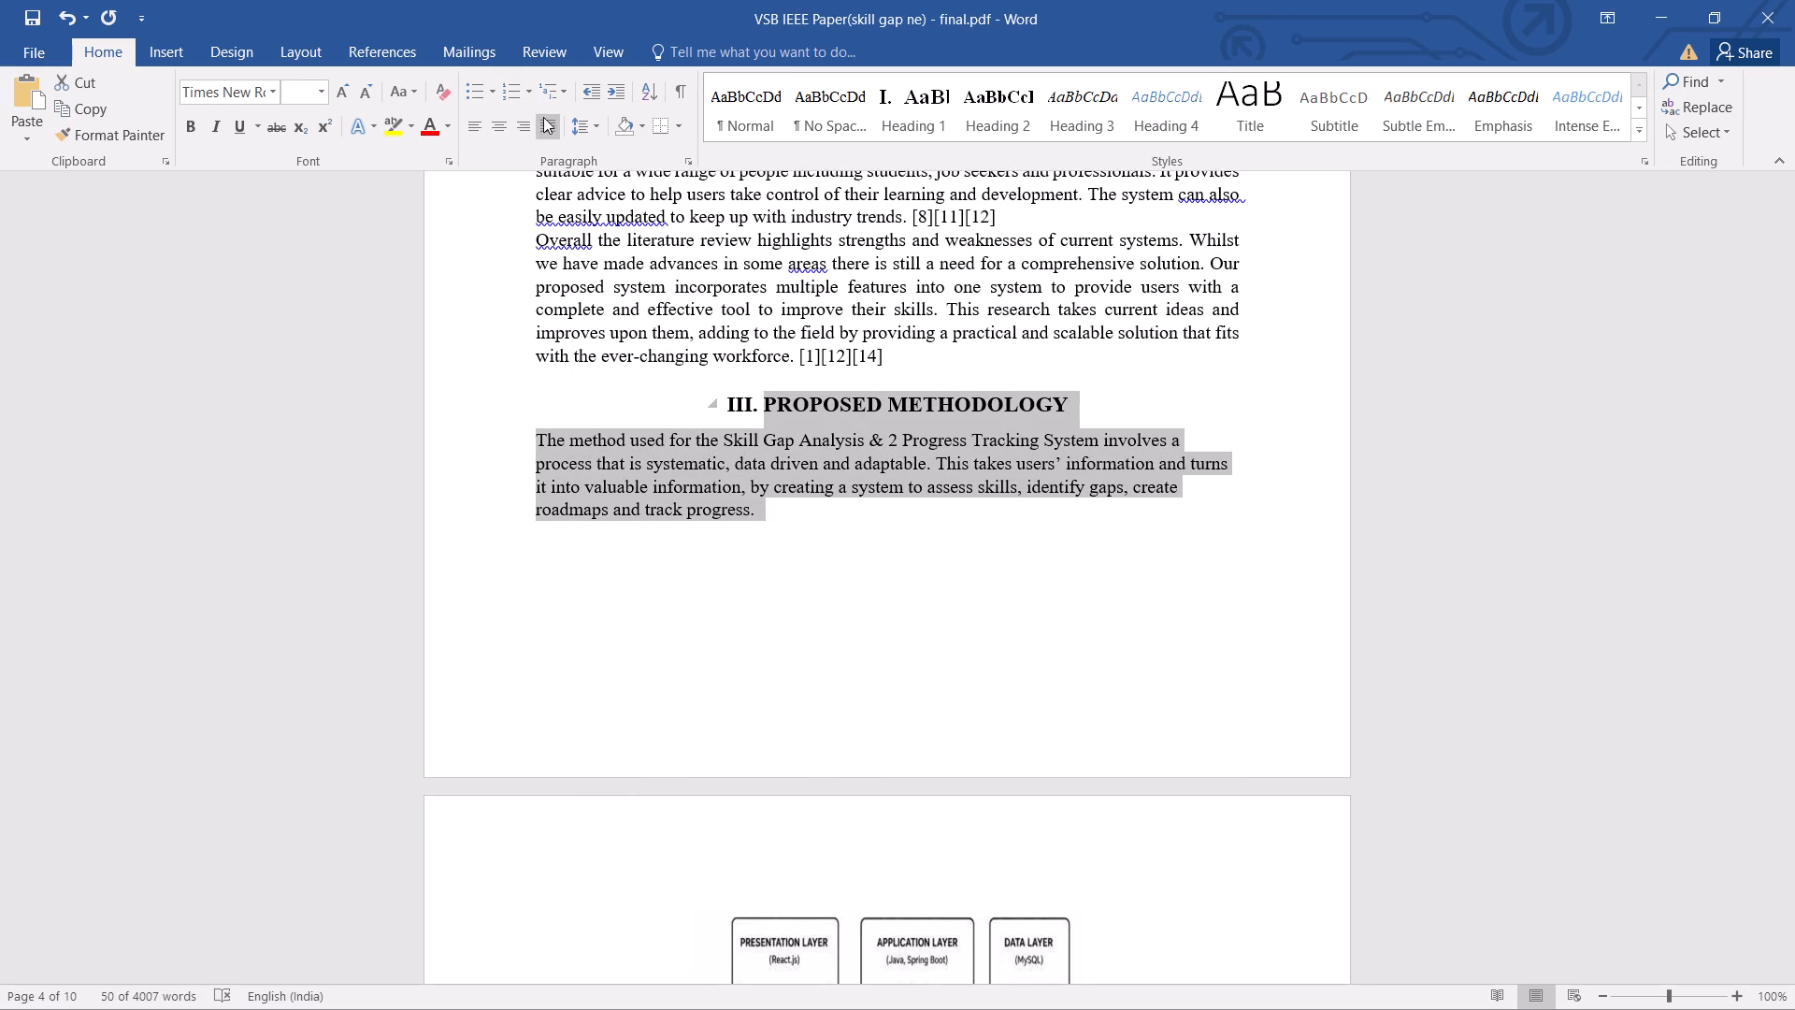
{"action": "left_click", "coordinate": [522, 437]}
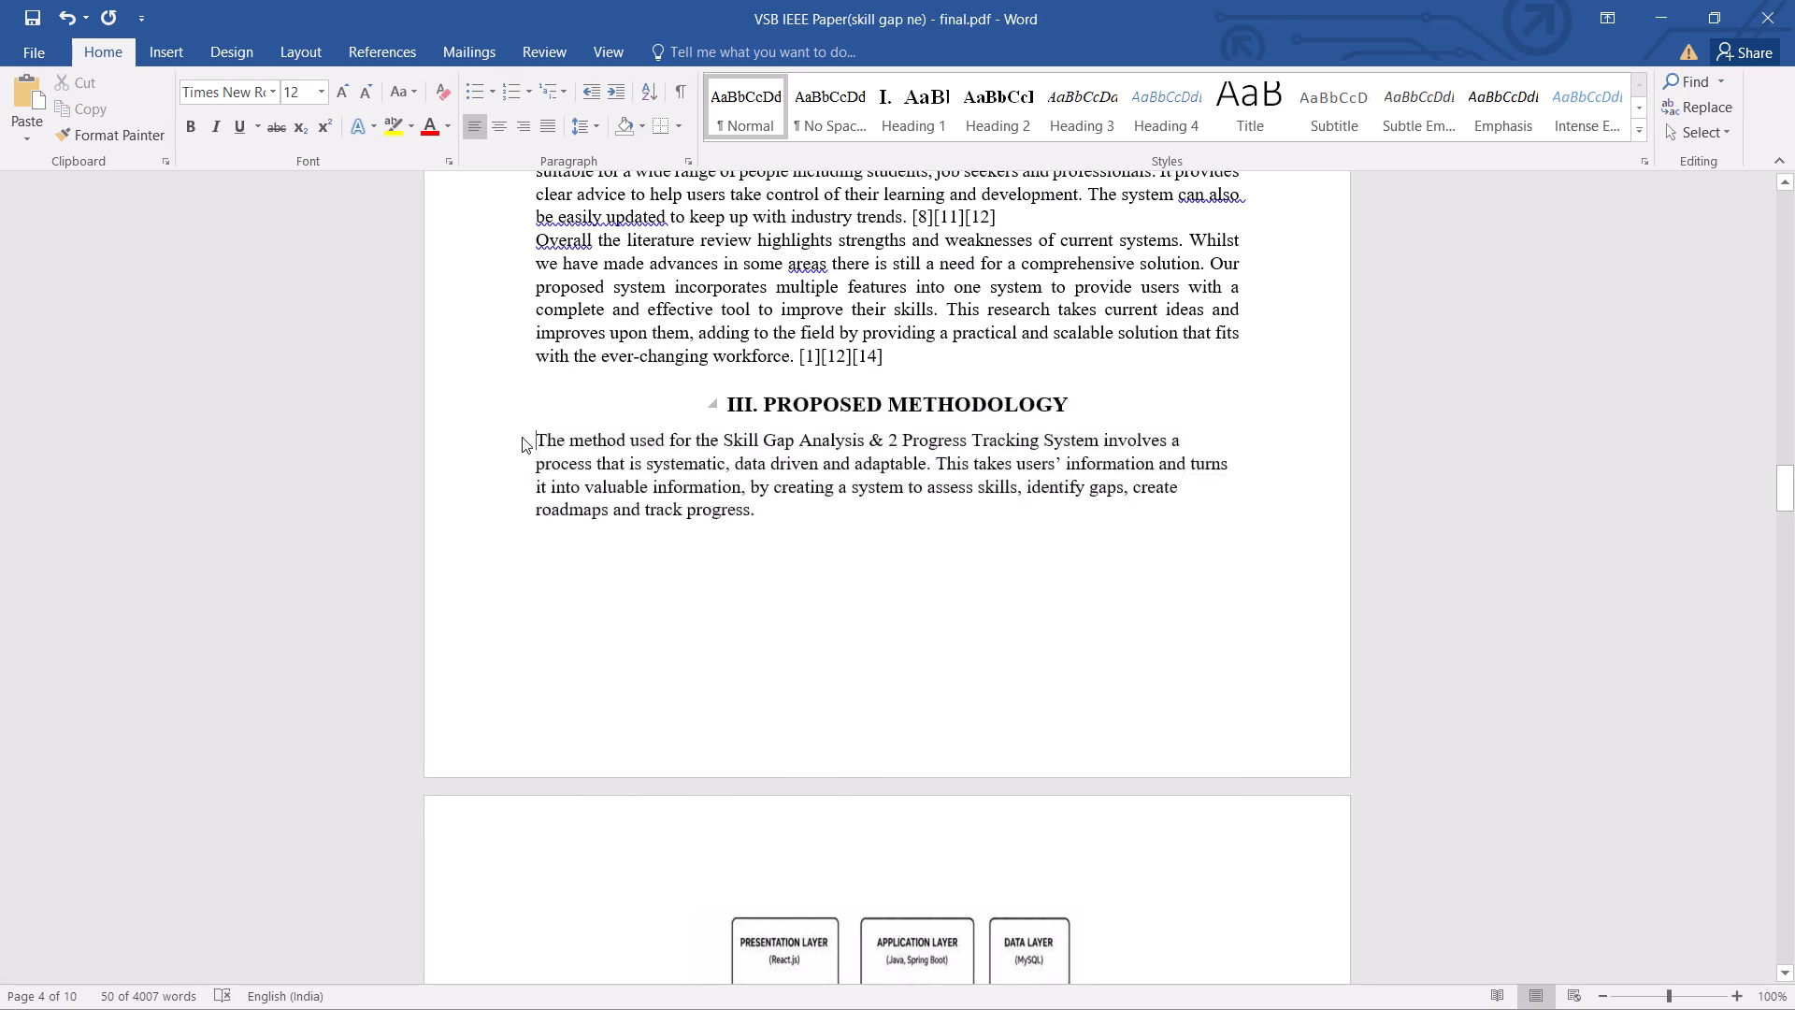
{"action": "left_click_drag", "start_coordinate": [534, 441], "coordinate": [754, 516]}
{"action": "left_click", "coordinate": [548, 138]}
{"action": "left_click", "coordinate": [809, 515]}
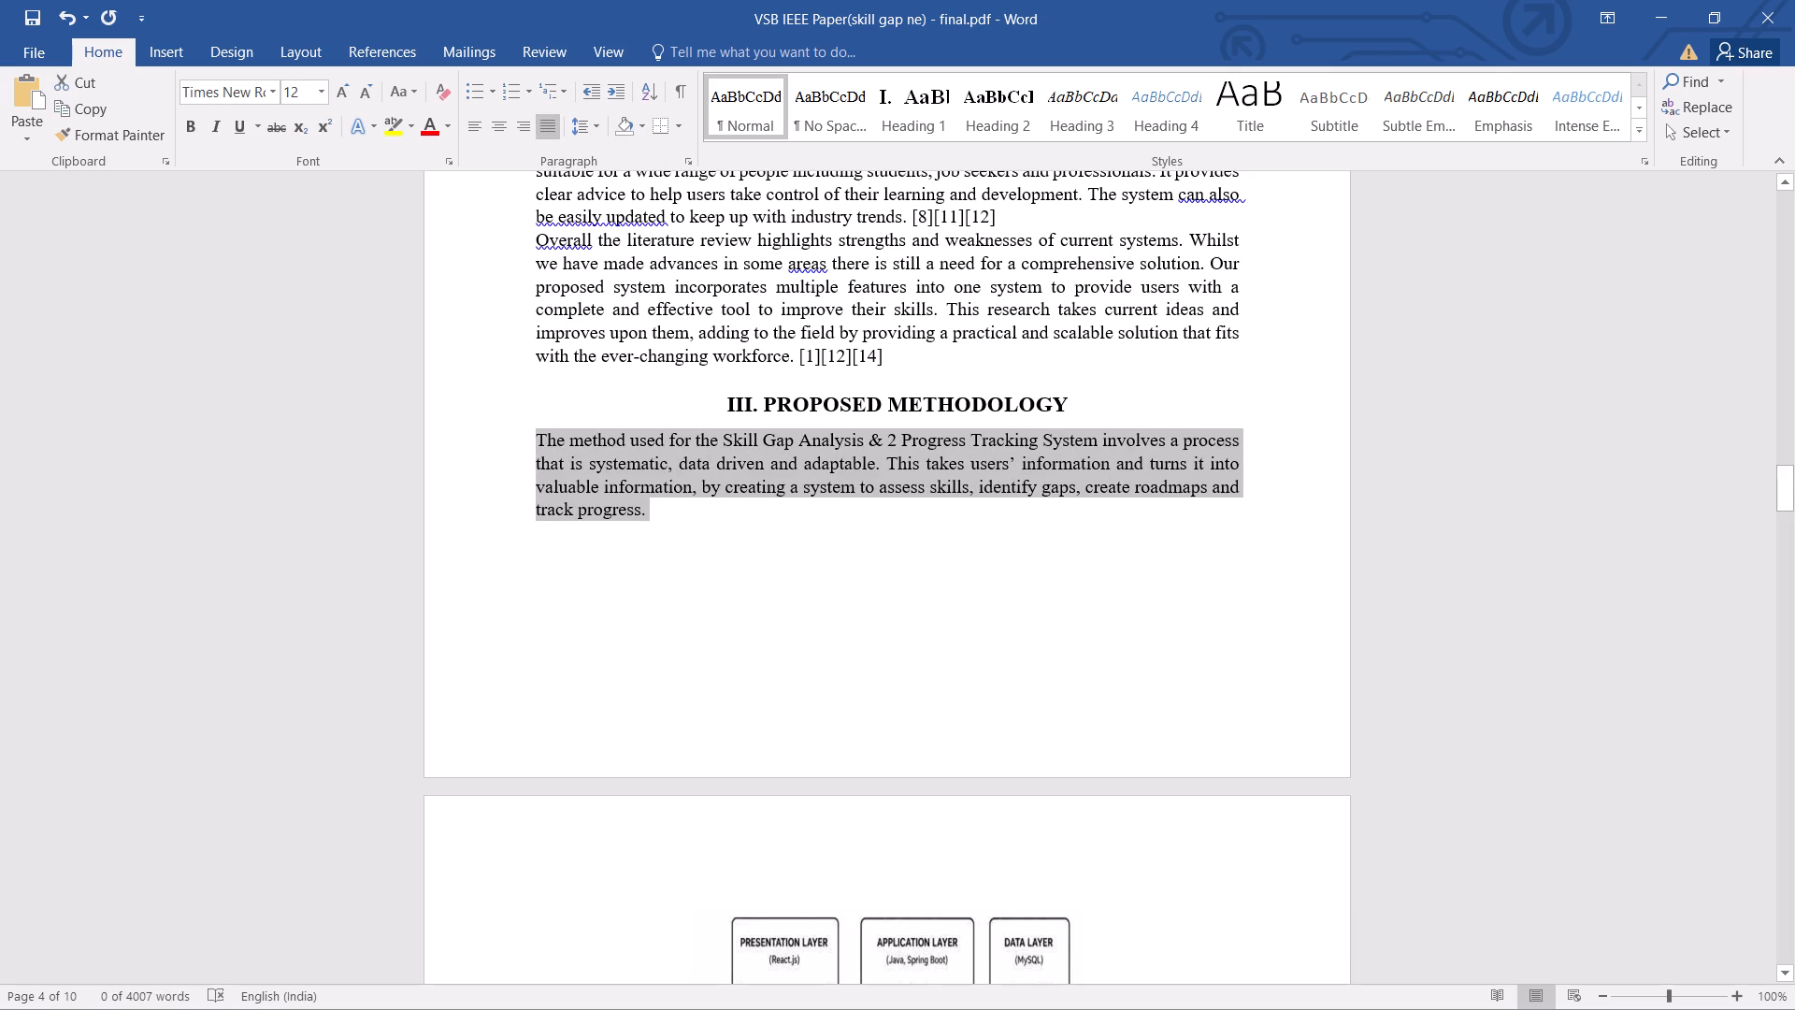
Copy the body paragraph under the Methodological Framework subheading.
{"action": "scroll", "coordinate": [809, 515], "scroll_direction": "up", "scroll_amount": 1}
{"action": "scroll", "coordinate": [809, 515], "scroll_direction": "down", "scroll_amount": 2}
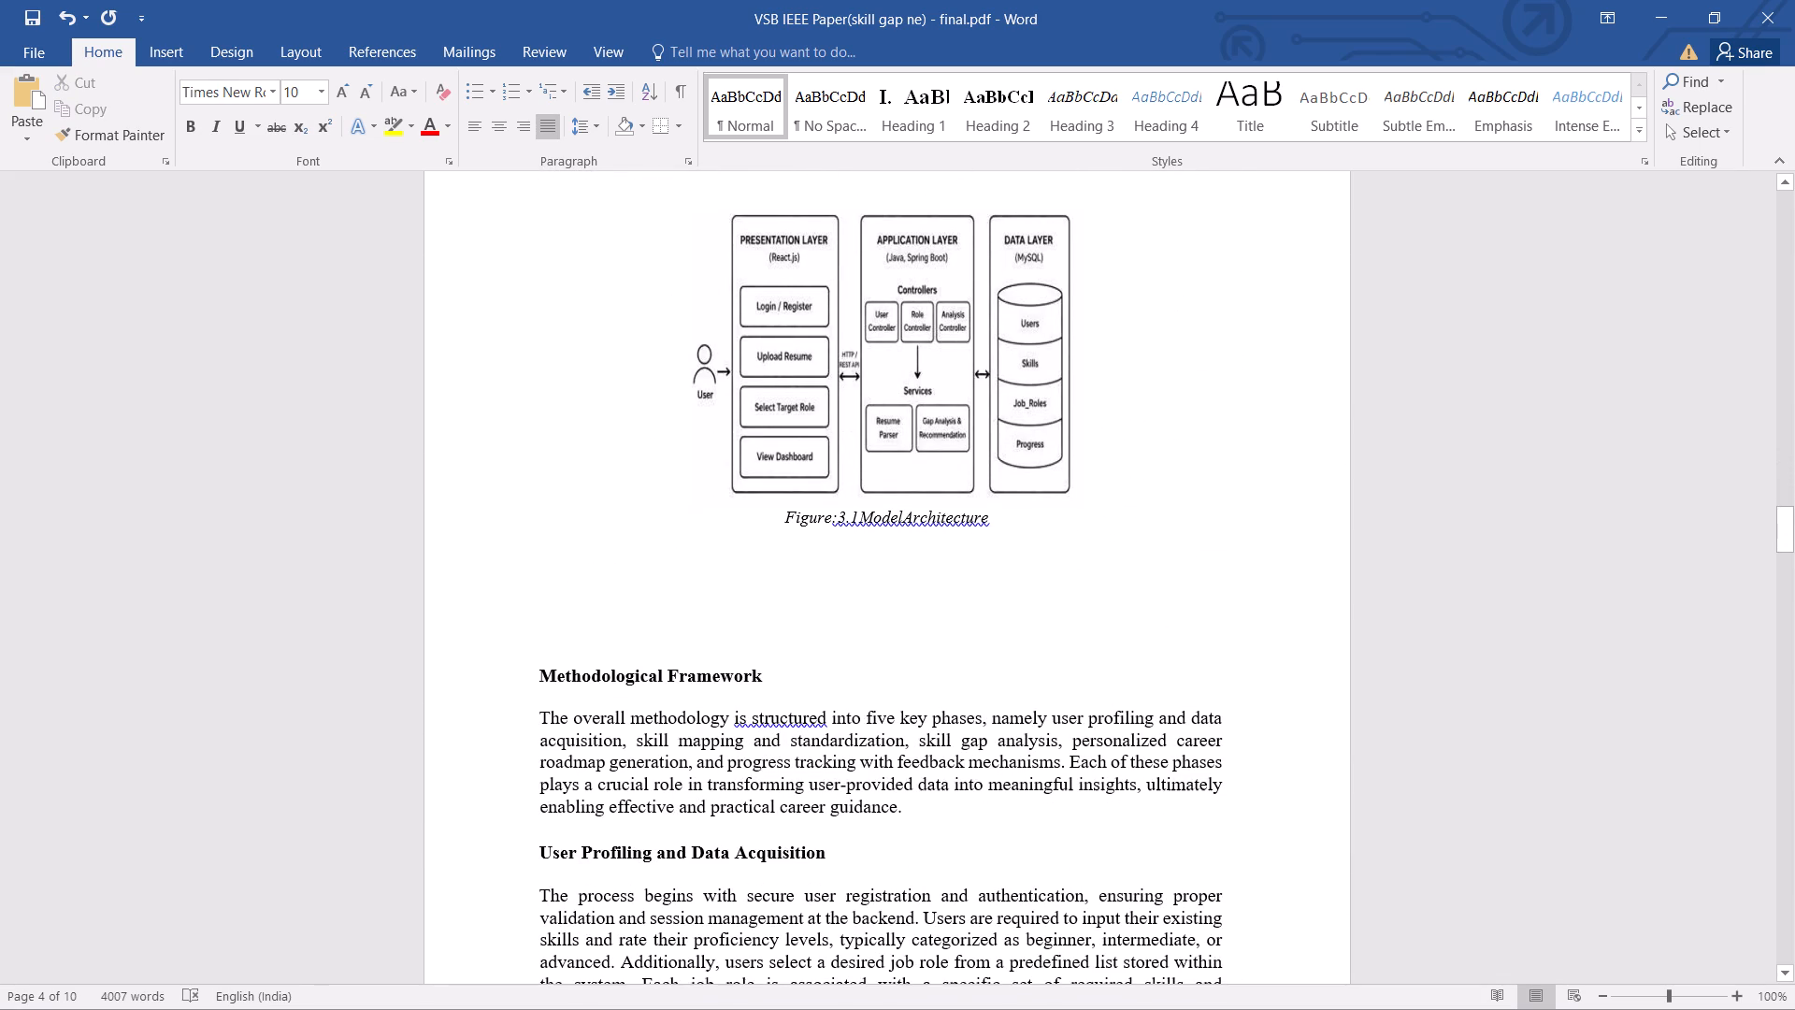
{"action": "left_click_drag", "start_coordinate": [536, 713], "coordinate": [868, 841]}
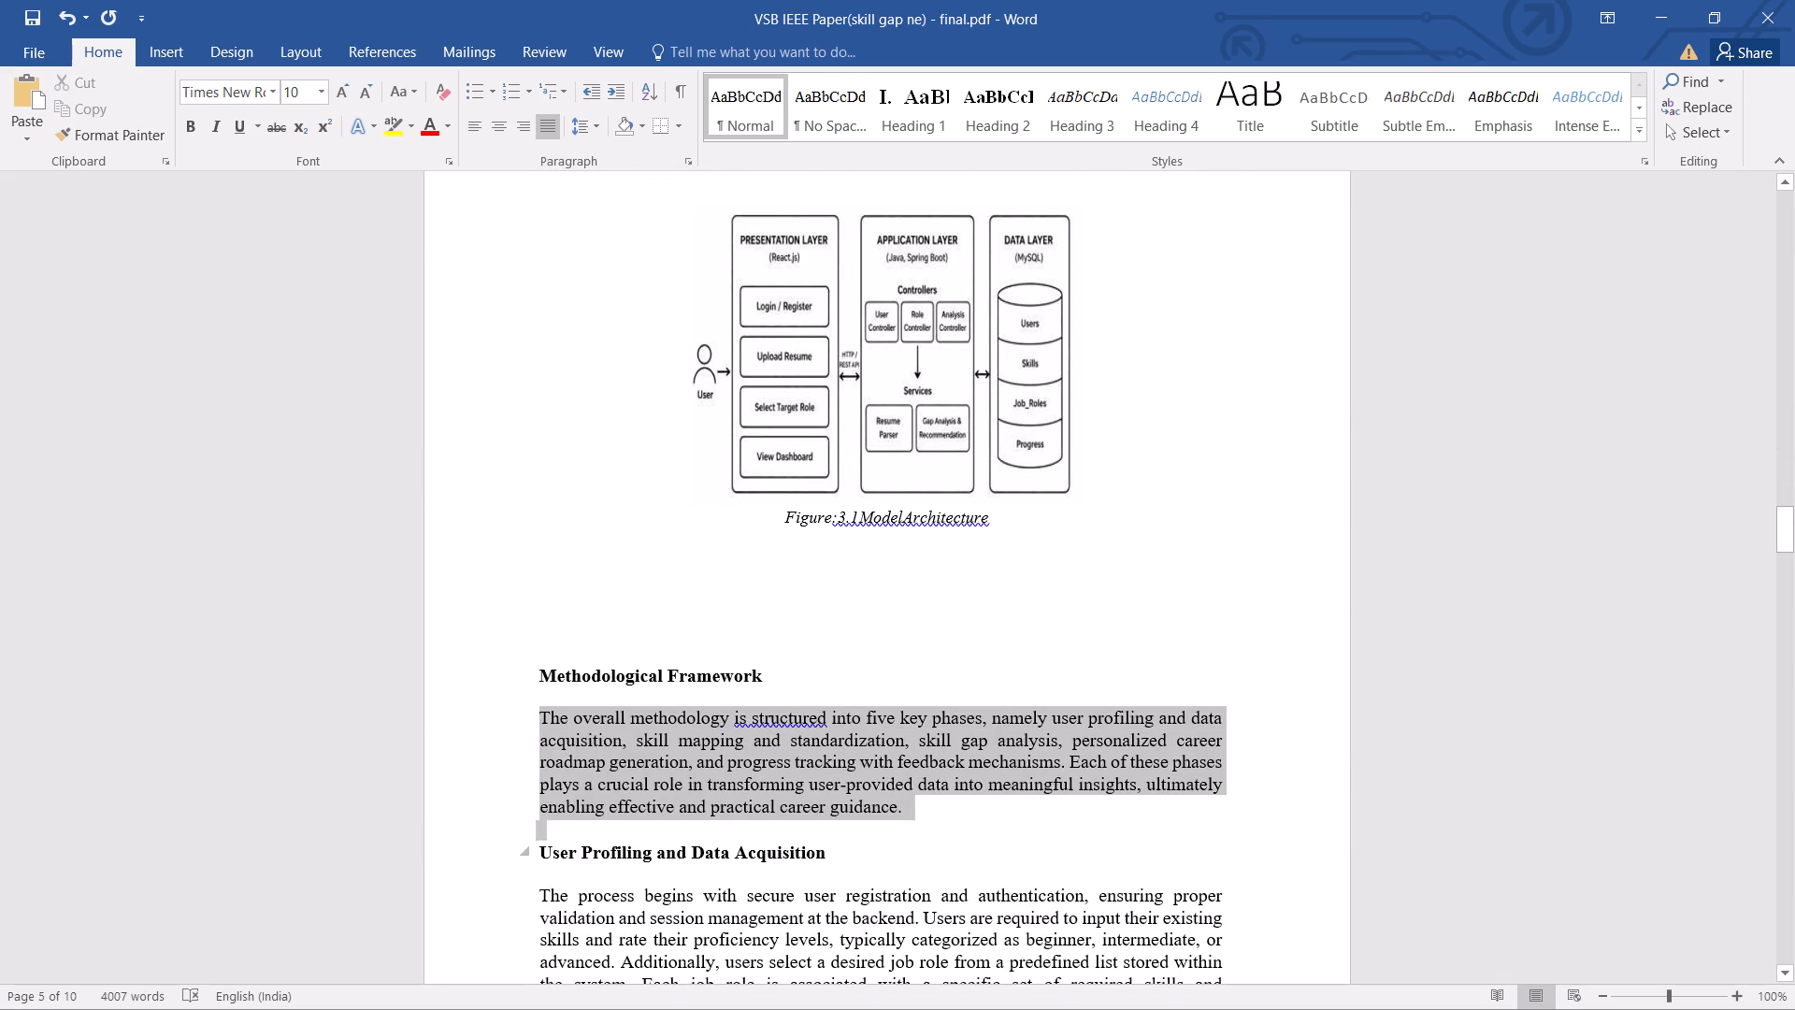
{"action": "left_click_drag", "start_coordinate": [868, 841], "coordinate": [897, 809]}
{"action": "left_click_drag", "start_coordinate": [897, 809], "coordinate": [902, 811]}
{"action": "key", "text": "ctrl+c"}
Switch to Brave, replace the humanizer's original text with the copied Methodological Framework paragraph and humanize it.
{"action": "key", "text": "alt+Tab"}
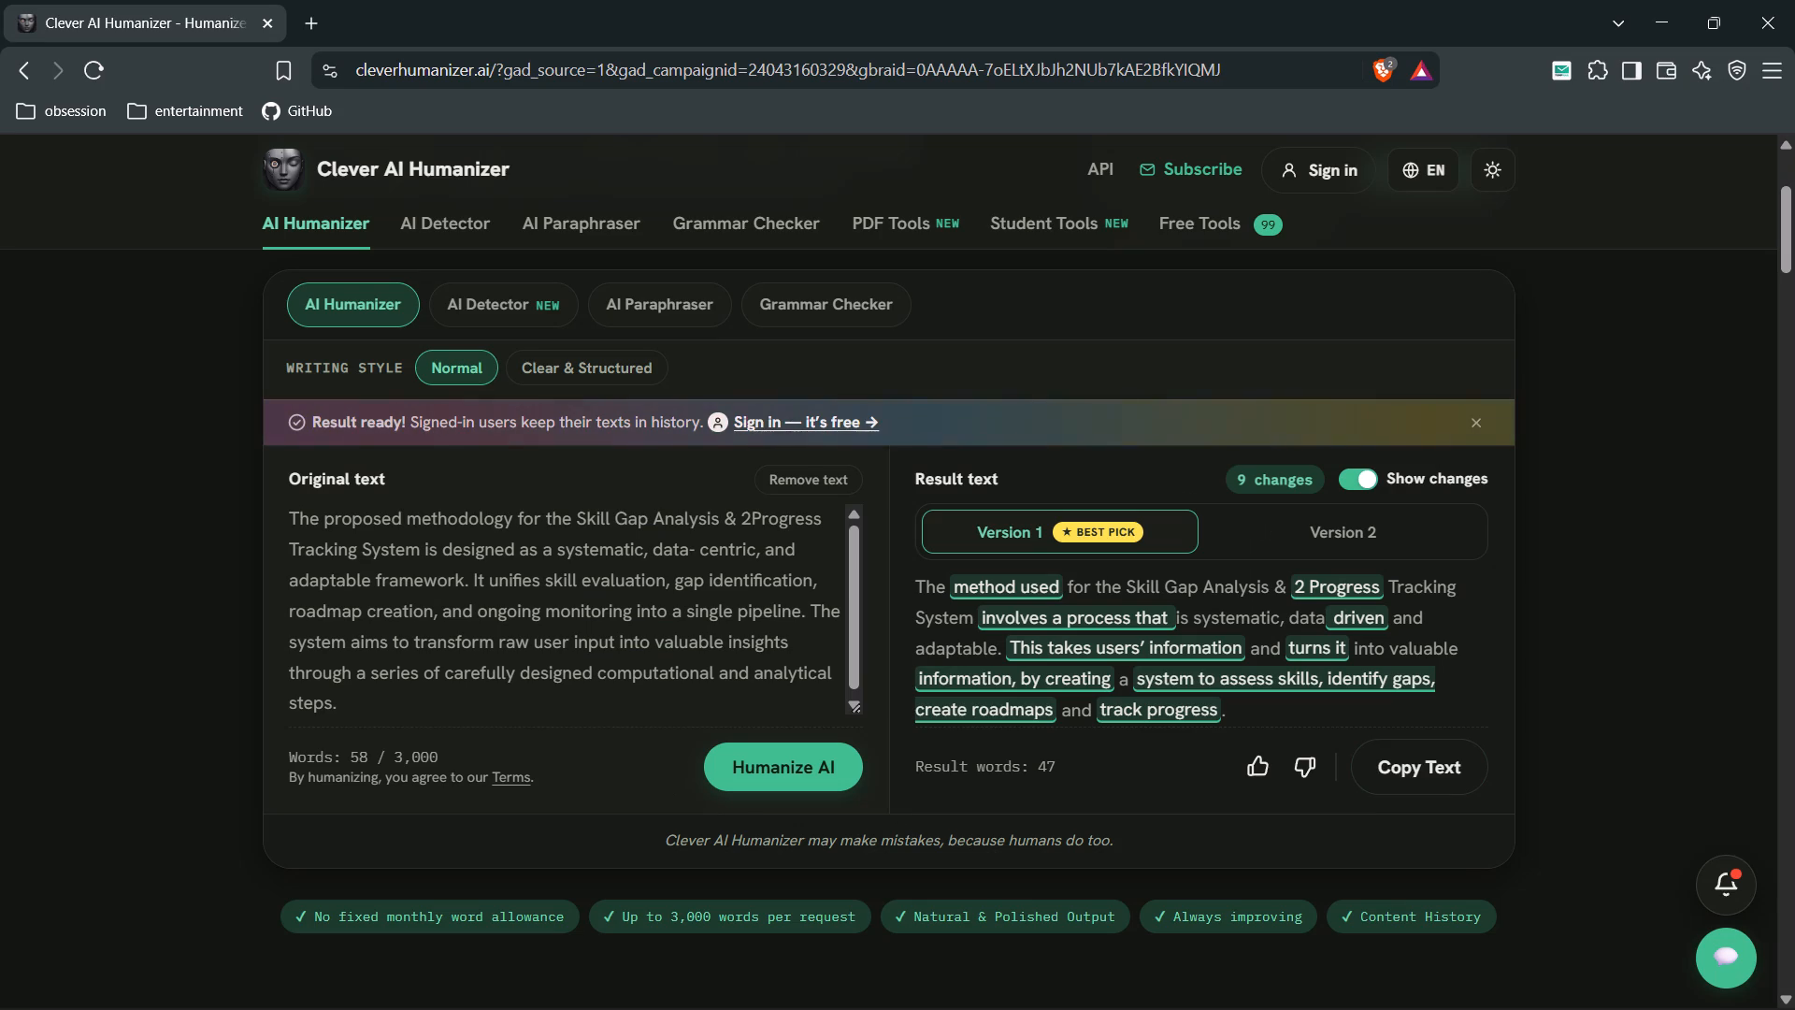
{"action": "left_click", "coordinate": [579, 668]}
{"action": "key", "text": "ctrl+a"}
{"action": "key", "text": "ctrl+v"}
{"action": "left_click", "coordinate": [807, 774]}
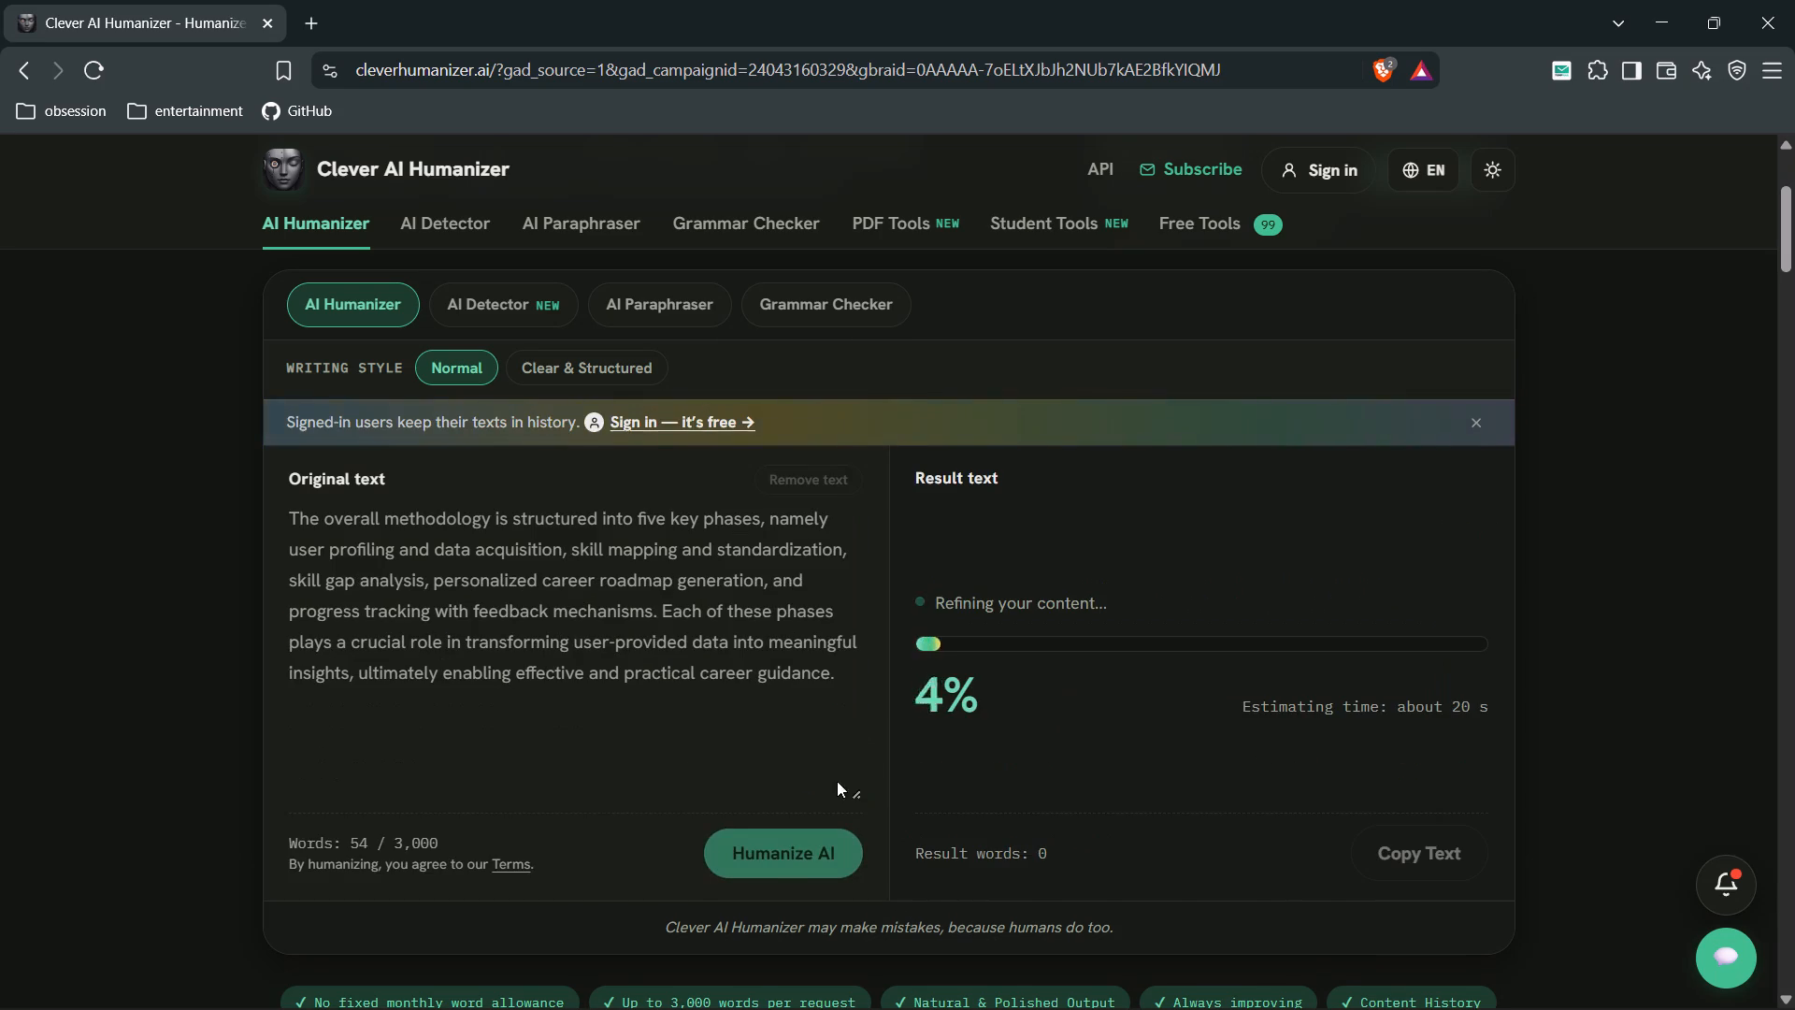
Look over the subsections following Methodological Framework in Word while checking the humanizer's progress in Brave.
{"action": "key", "text": "alt+Tab"}
{"action": "scroll", "coordinate": [947, 737], "scroll_direction": "down", "scroll_amount": 1}
{"action": "key", "text": "alt+Tab"}
{"action": "key", "text": "alt+Tab"}
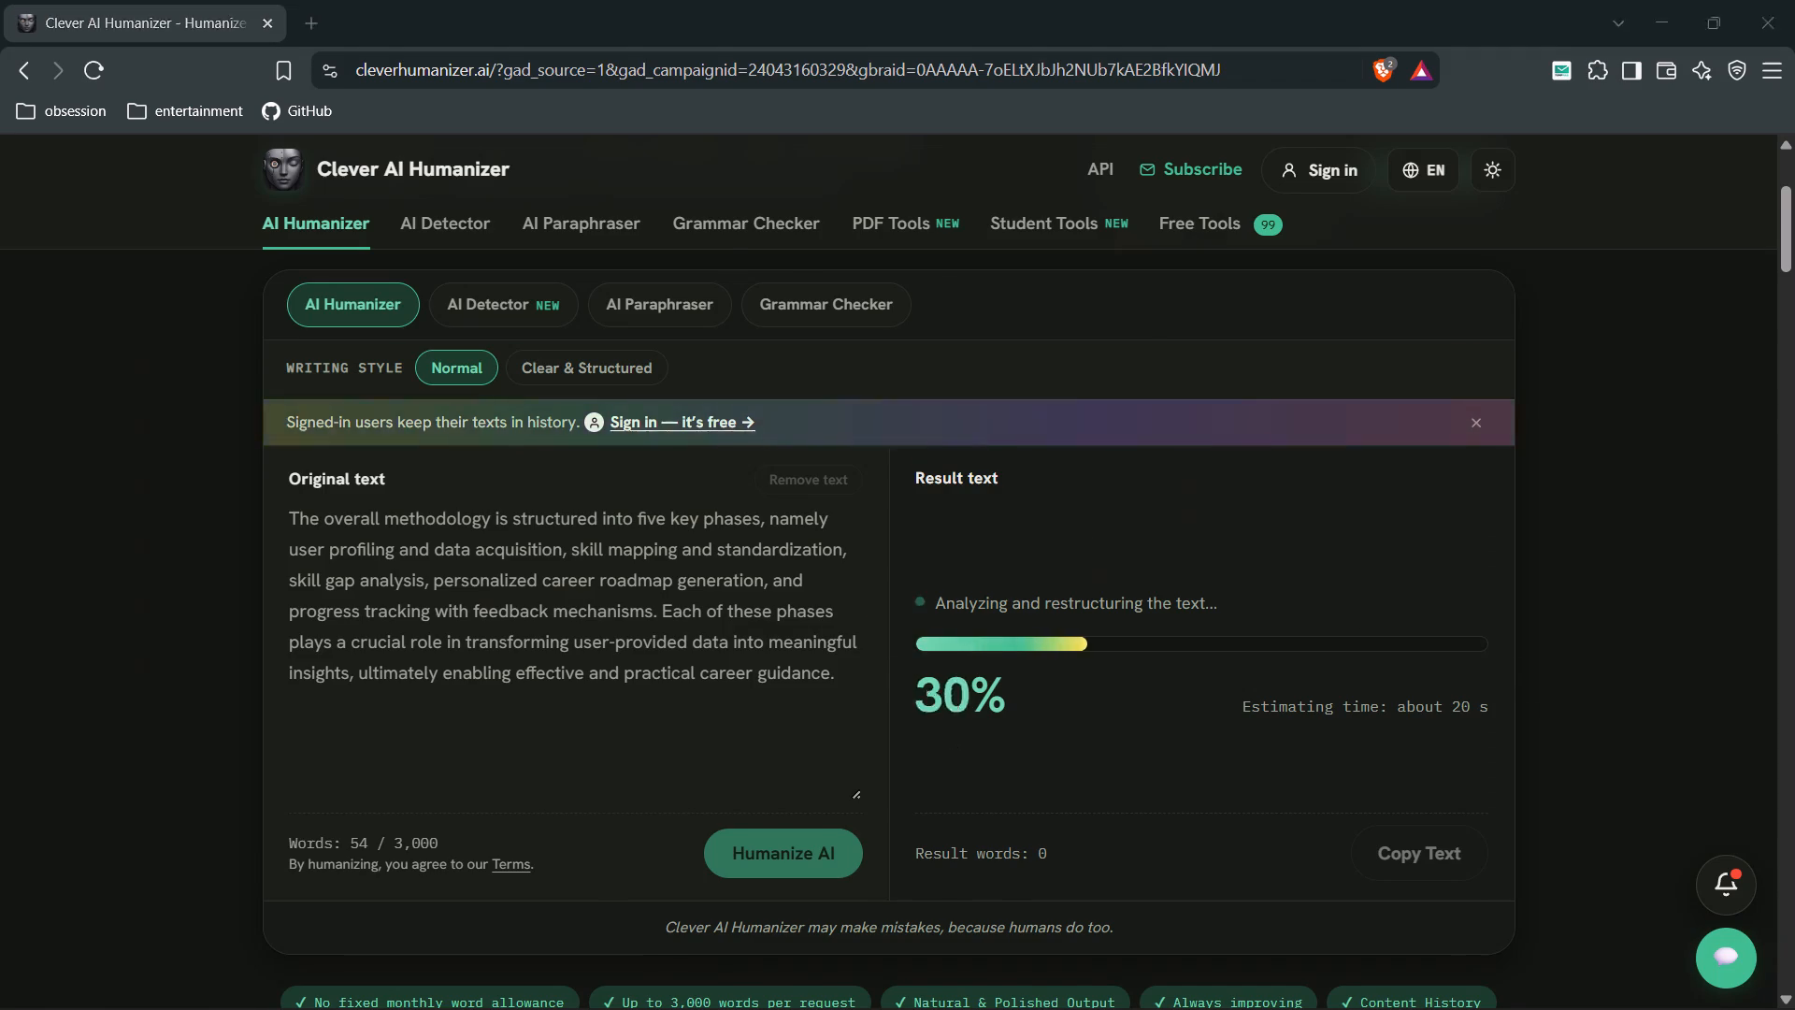
{"action": "scroll", "coordinate": [925, 671], "scroll_direction": "down", "scroll_amount": 1}
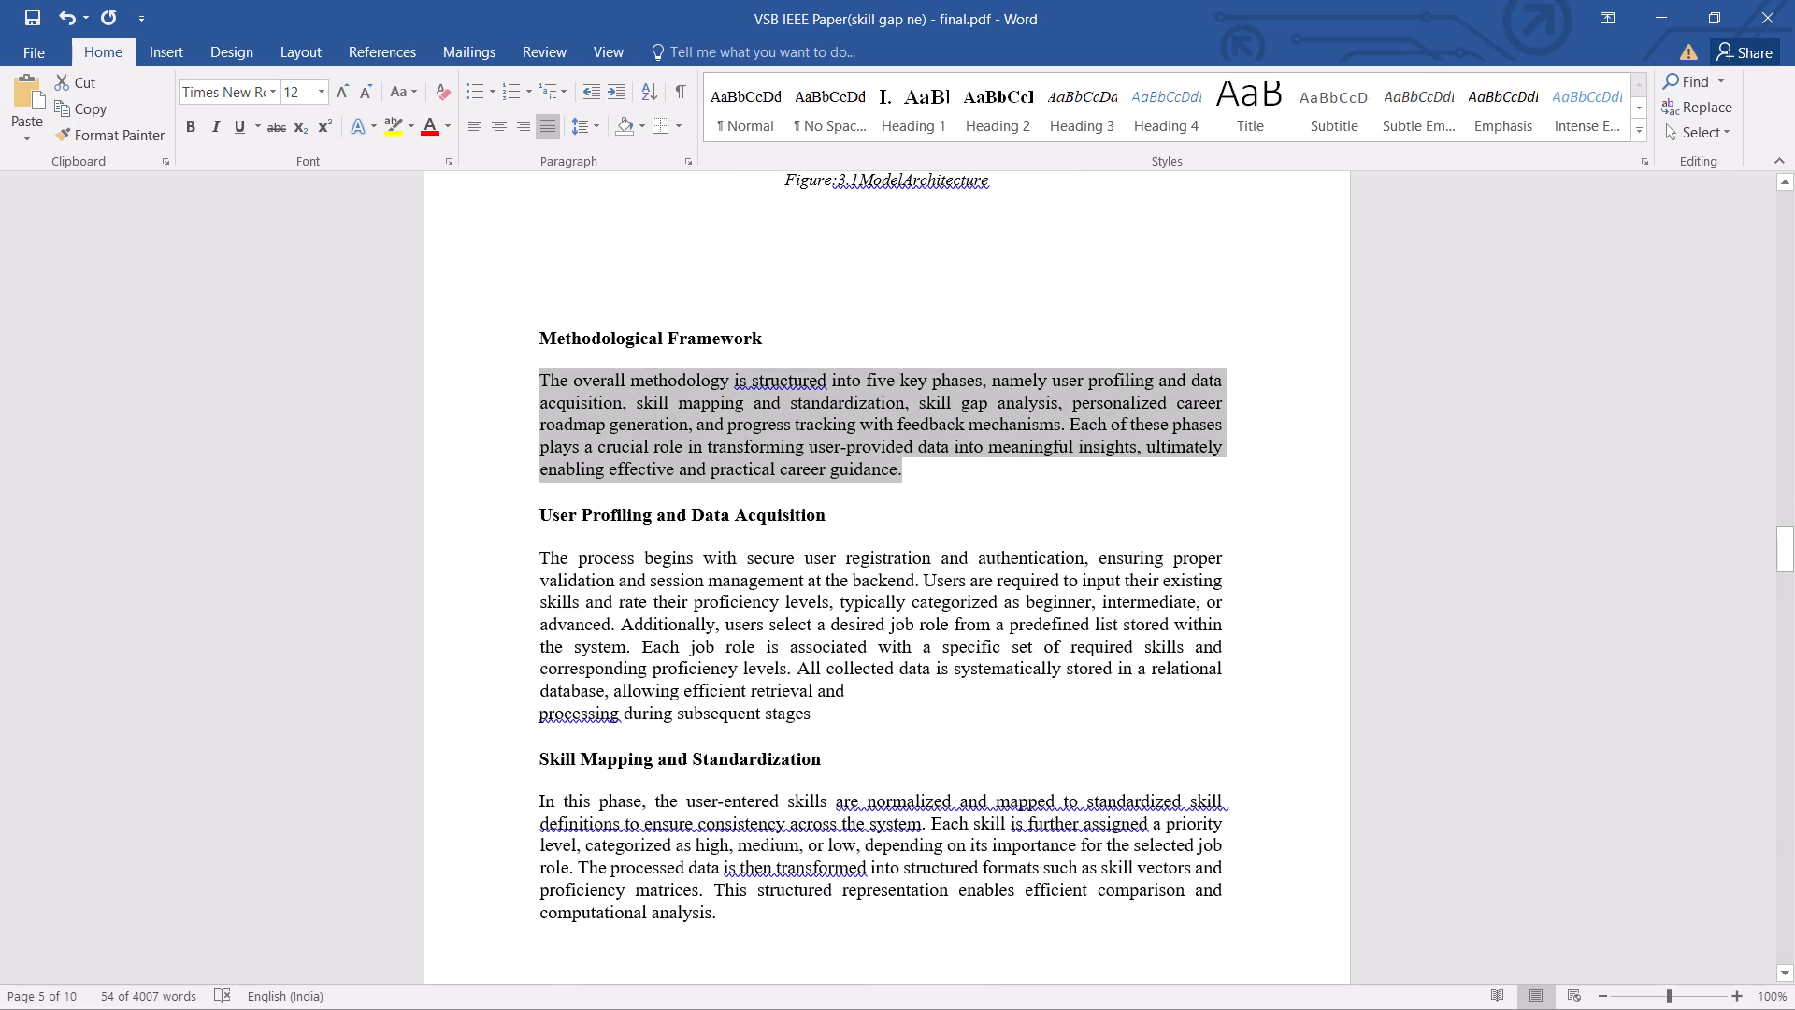
{"action": "scroll", "coordinate": [754, 639], "scroll_direction": "down", "scroll_amount": 4}
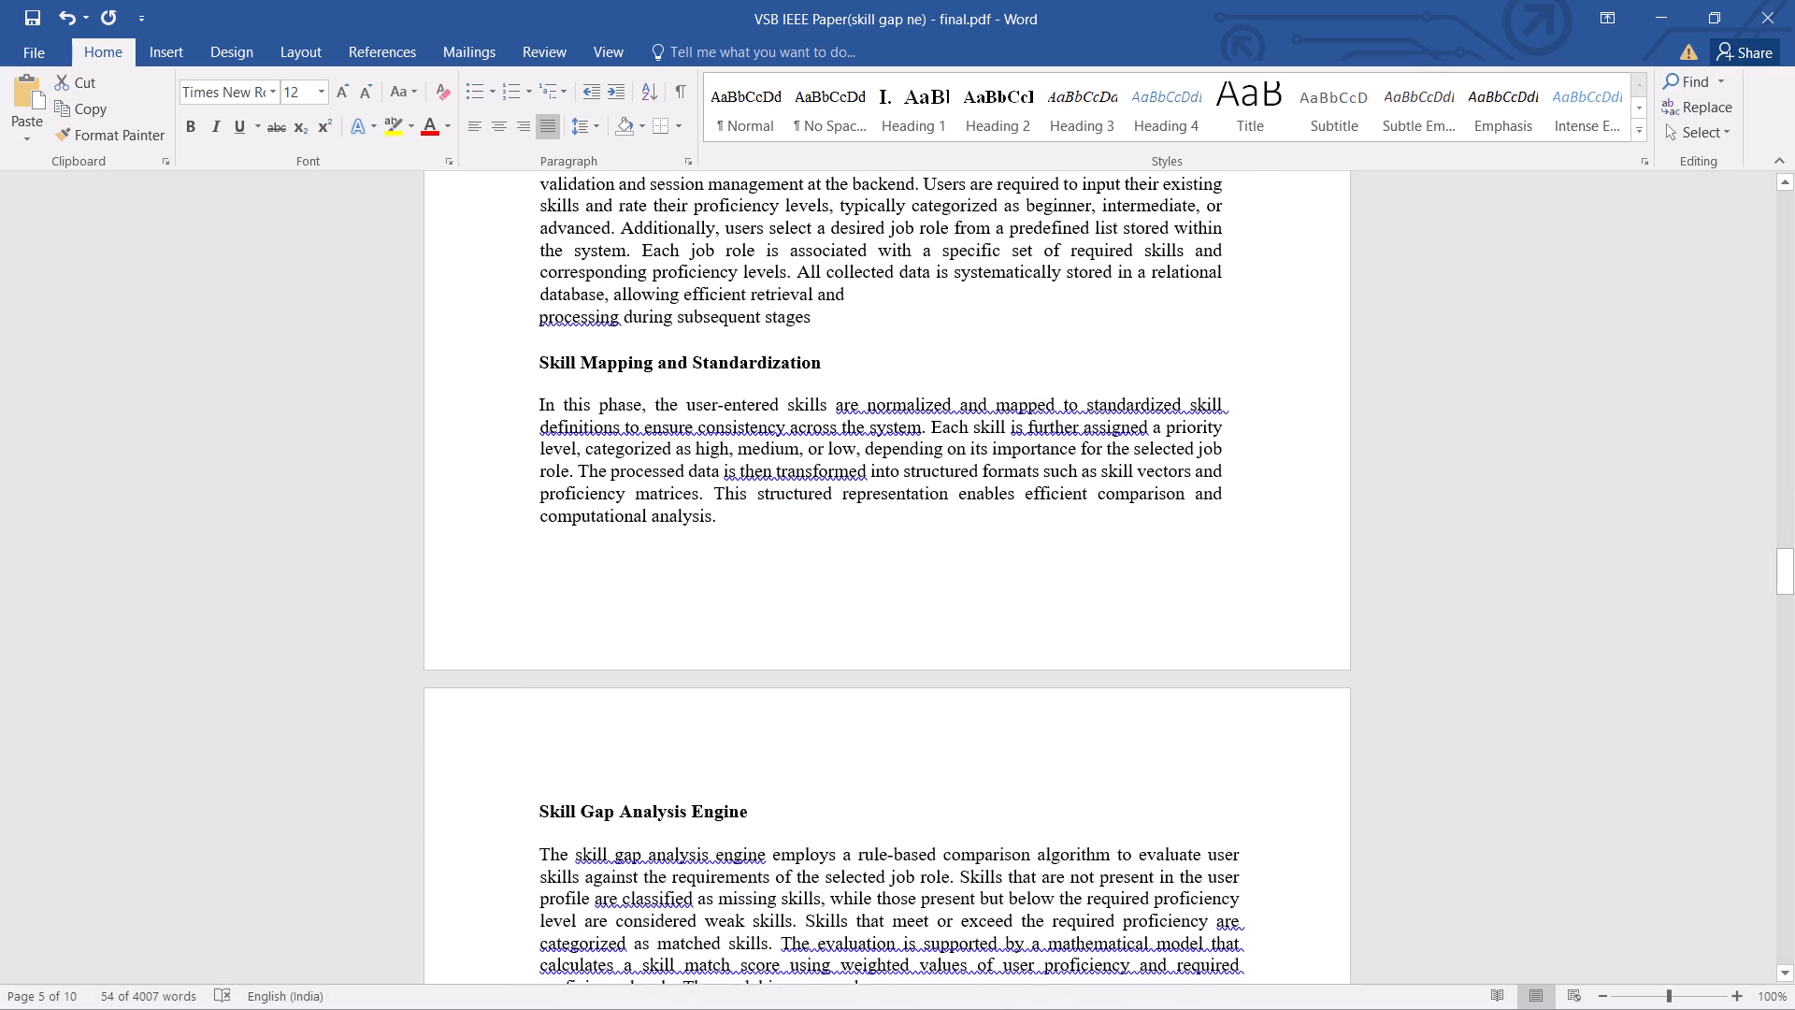
{"action": "scroll", "coordinate": [754, 639], "scroll_direction": "down", "scroll_amount": 2}
{"action": "key", "text": "alt+Tab"}
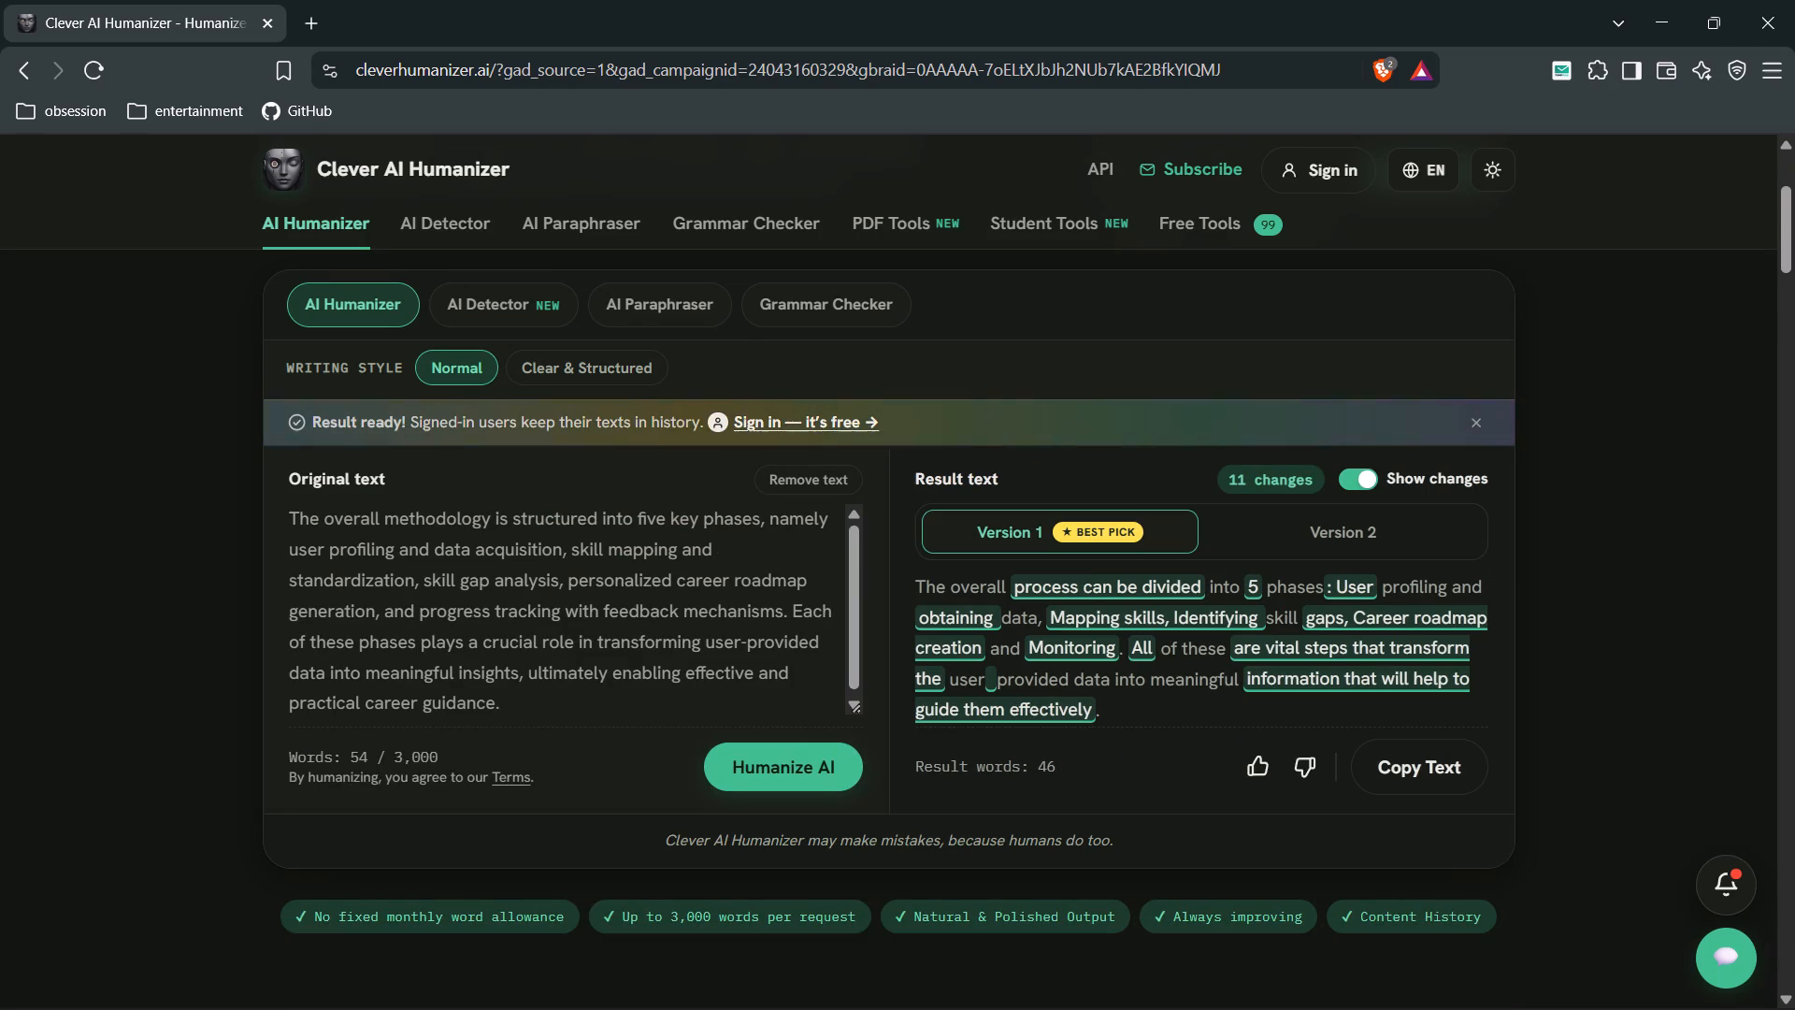
Copy the humanized result and paste it in Word over the paragraph under Methodological Framework.
{"action": "left_click", "coordinate": [1435, 772]}
{"action": "key", "text": "alt+Tab"}
{"action": "scroll", "coordinate": [886, 385], "scroll_direction": "up", "scroll_amount": 1}
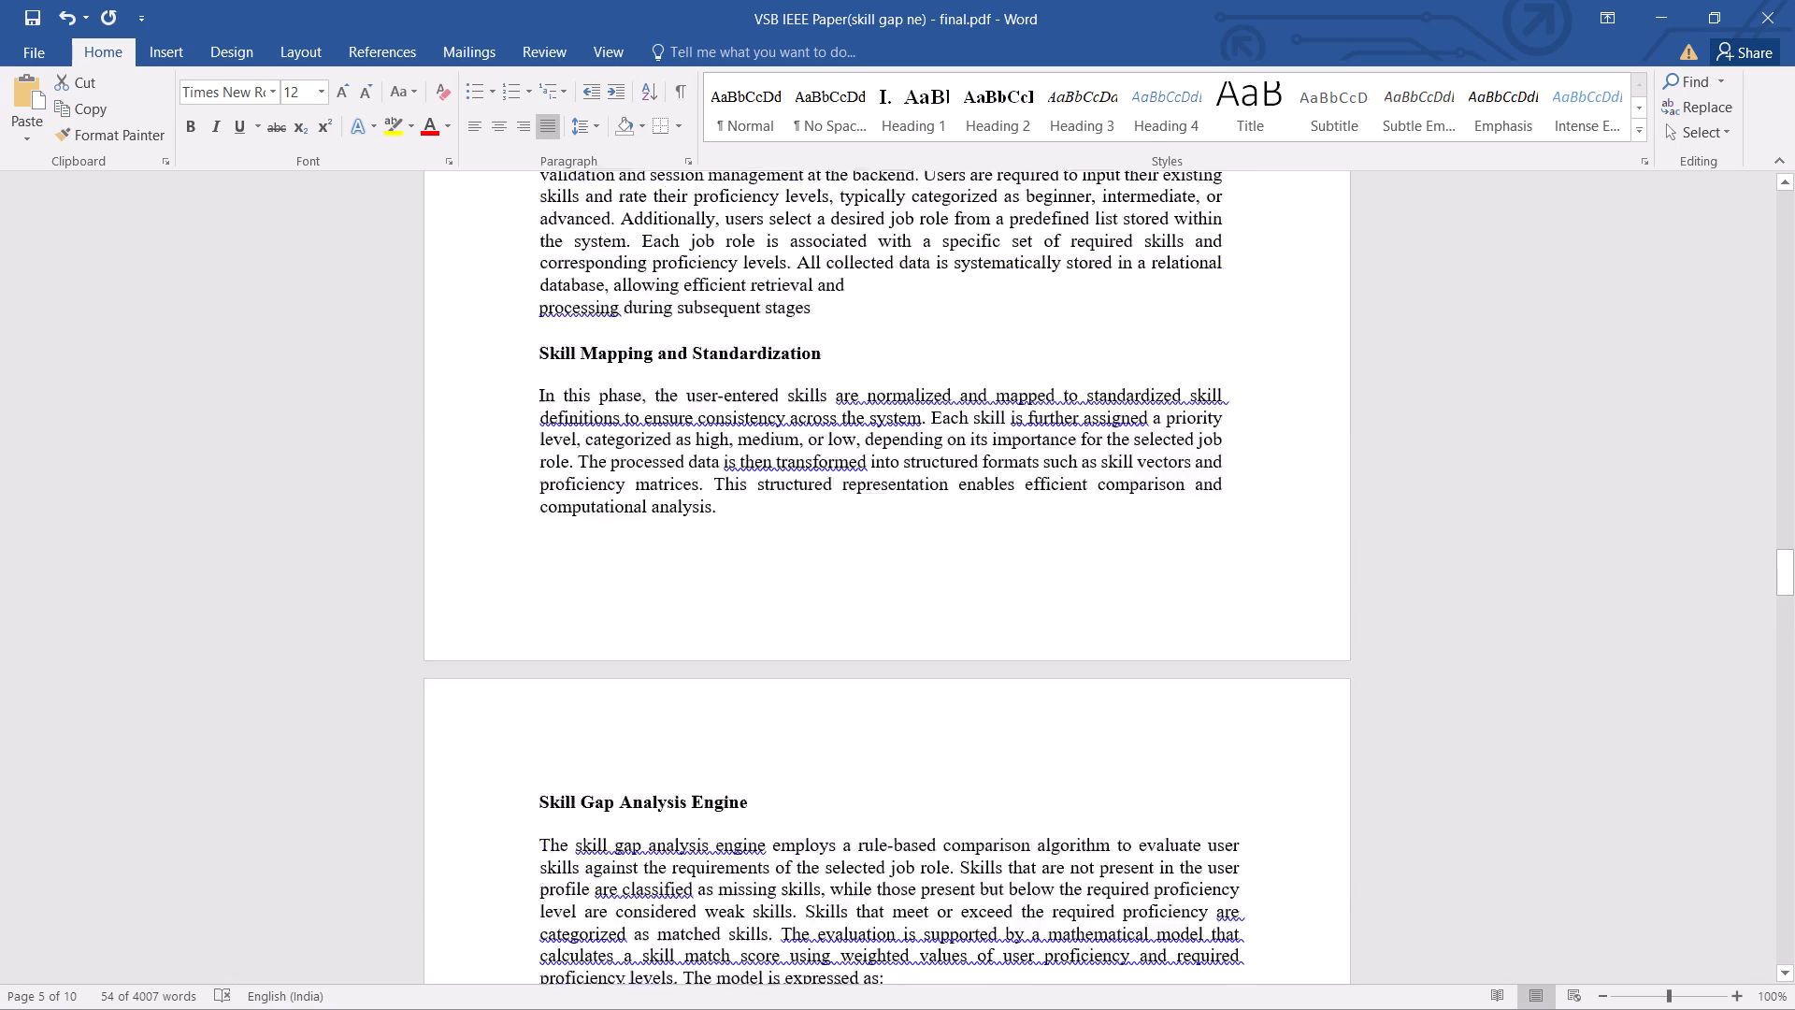
{"action": "scroll", "coordinate": [886, 385], "scroll_direction": "up", "scroll_amount": 1}
{"action": "key", "text": "ctrl+v"}
{"action": "scroll", "coordinate": [696, 399], "scroll_direction": "up", "scroll_amount": 1}
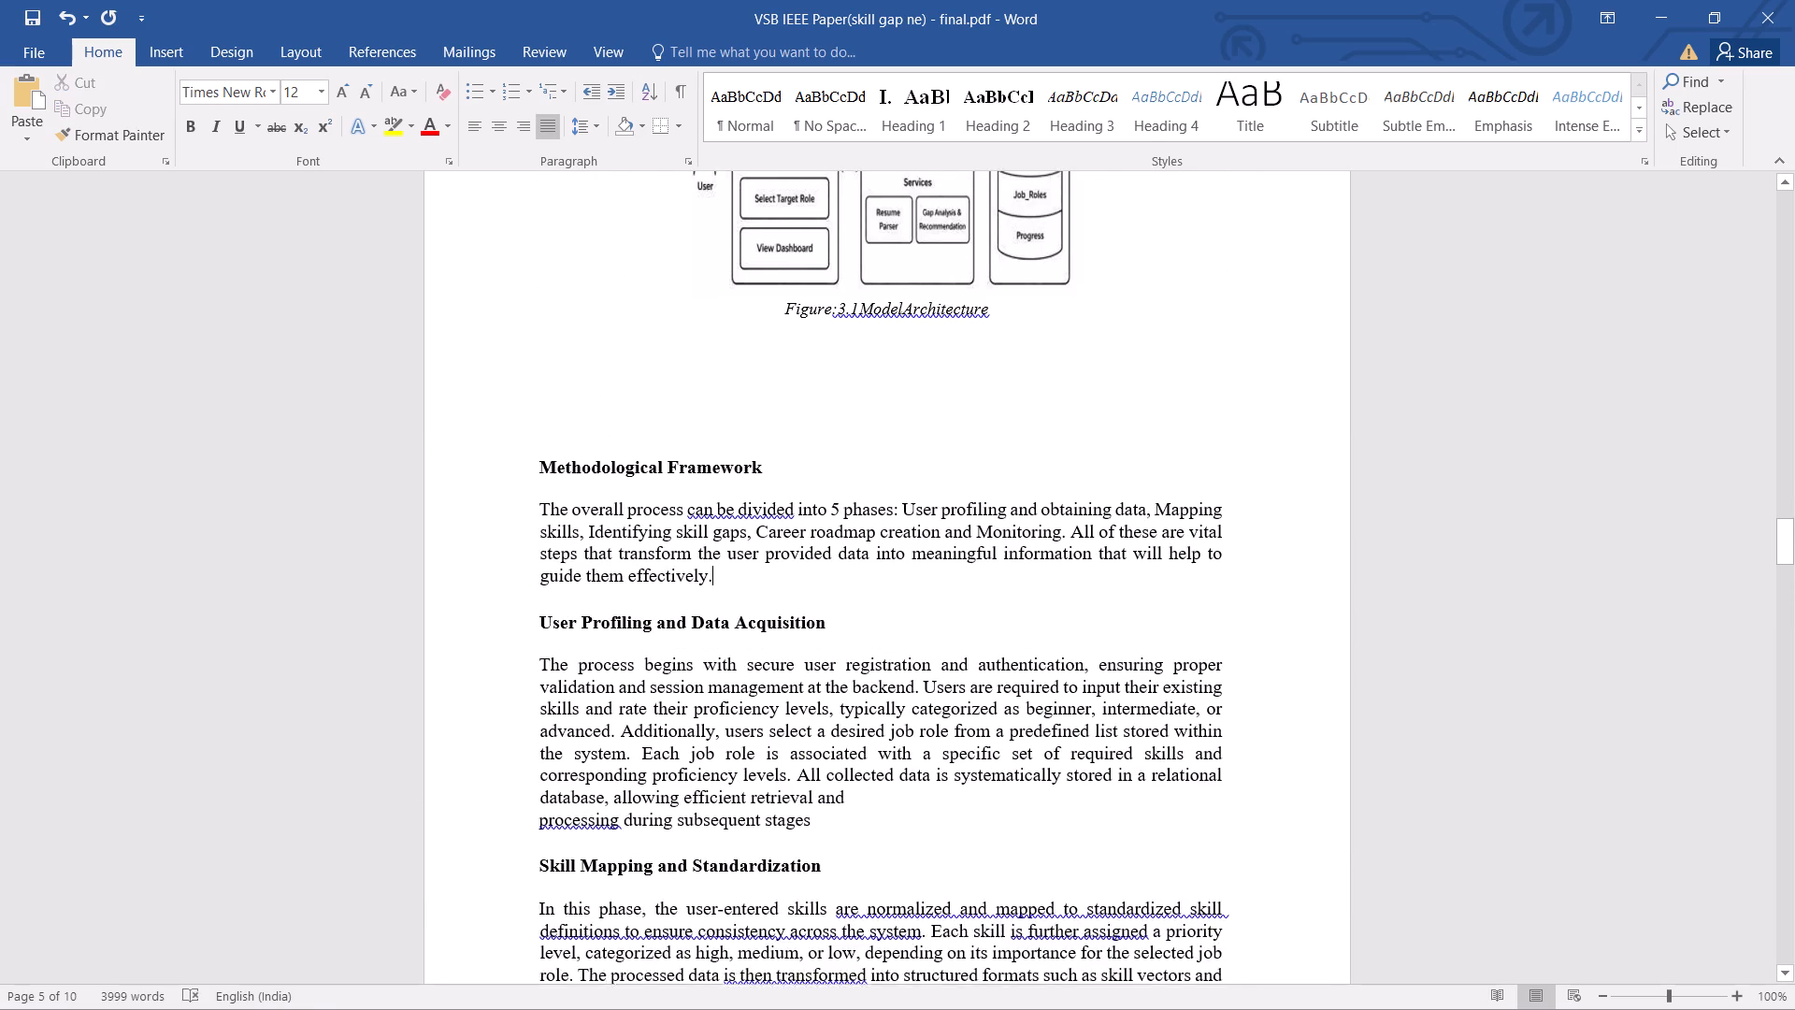
Copy the User Profiling and Data Acquisition paragraph, replace the humanizer's original text in Brave with it and humanize it.
{"action": "left_click_drag", "start_coordinate": [540, 665], "coordinate": [730, 775]}
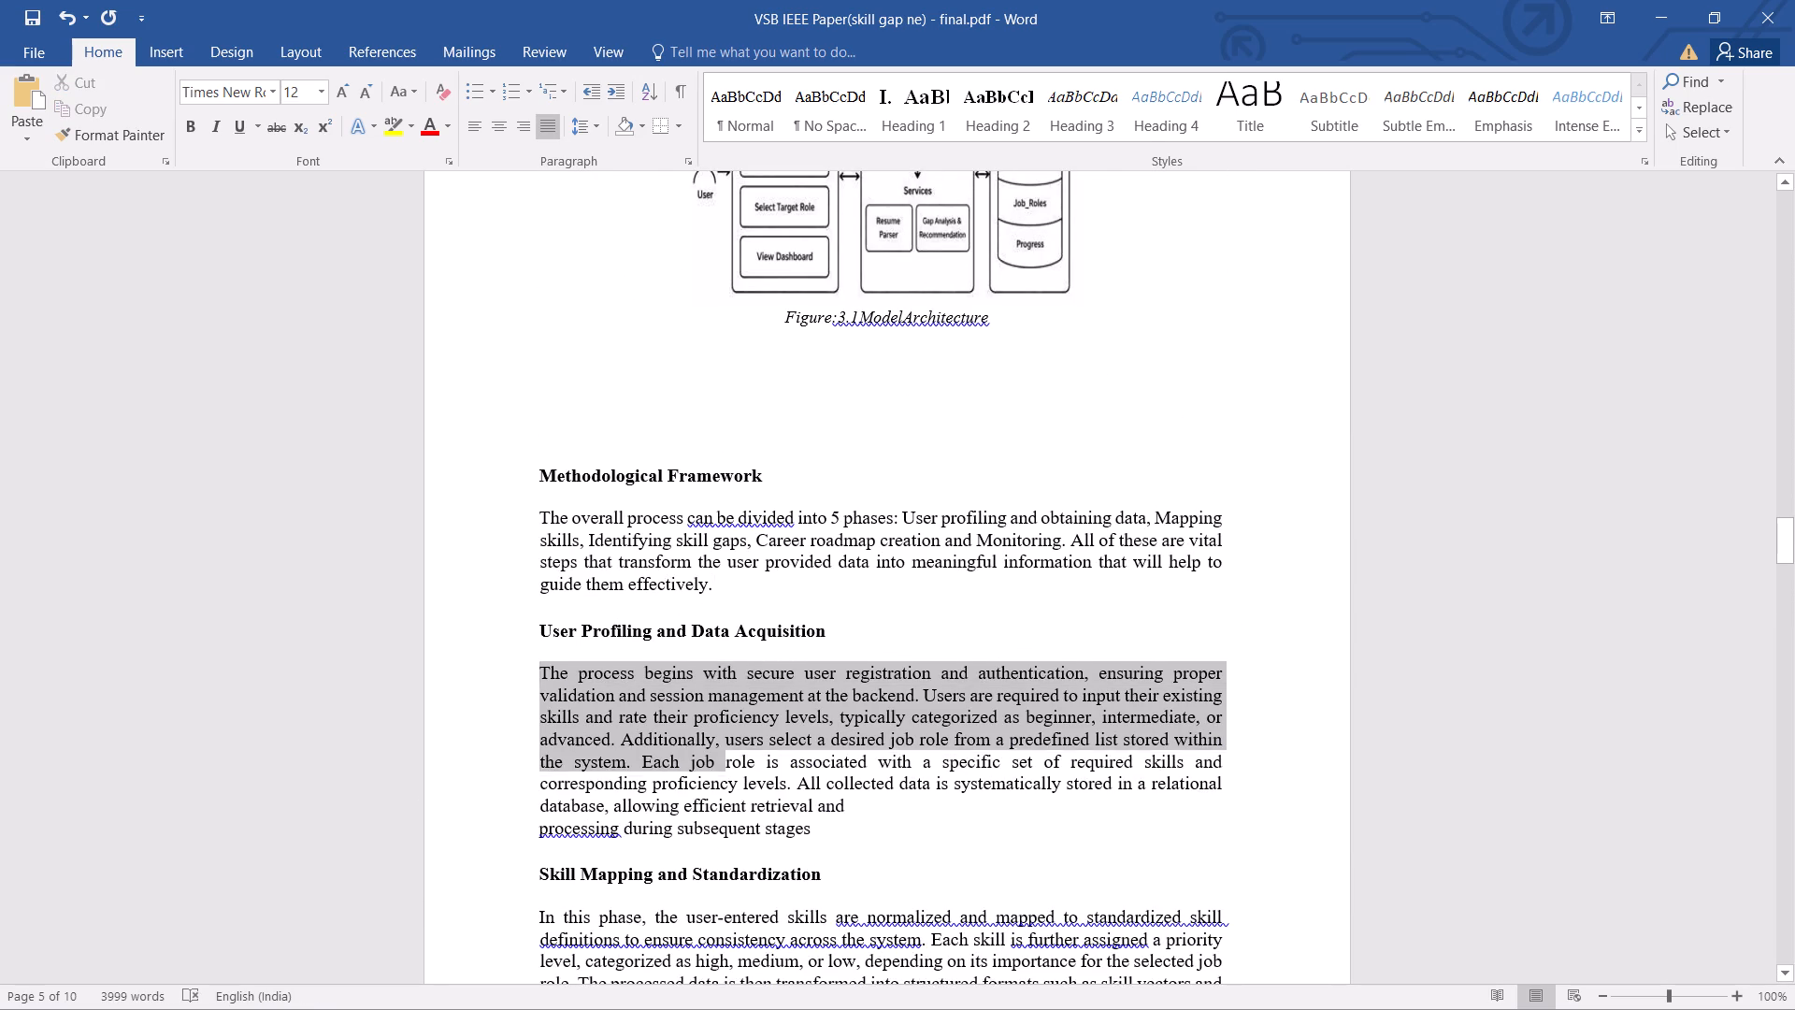
{"action": "left_click_drag", "start_coordinate": [730, 775], "coordinate": [809, 827]}
{"action": "key", "text": "ctrl+c"}
{"action": "key", "text": "alt+Tab"}
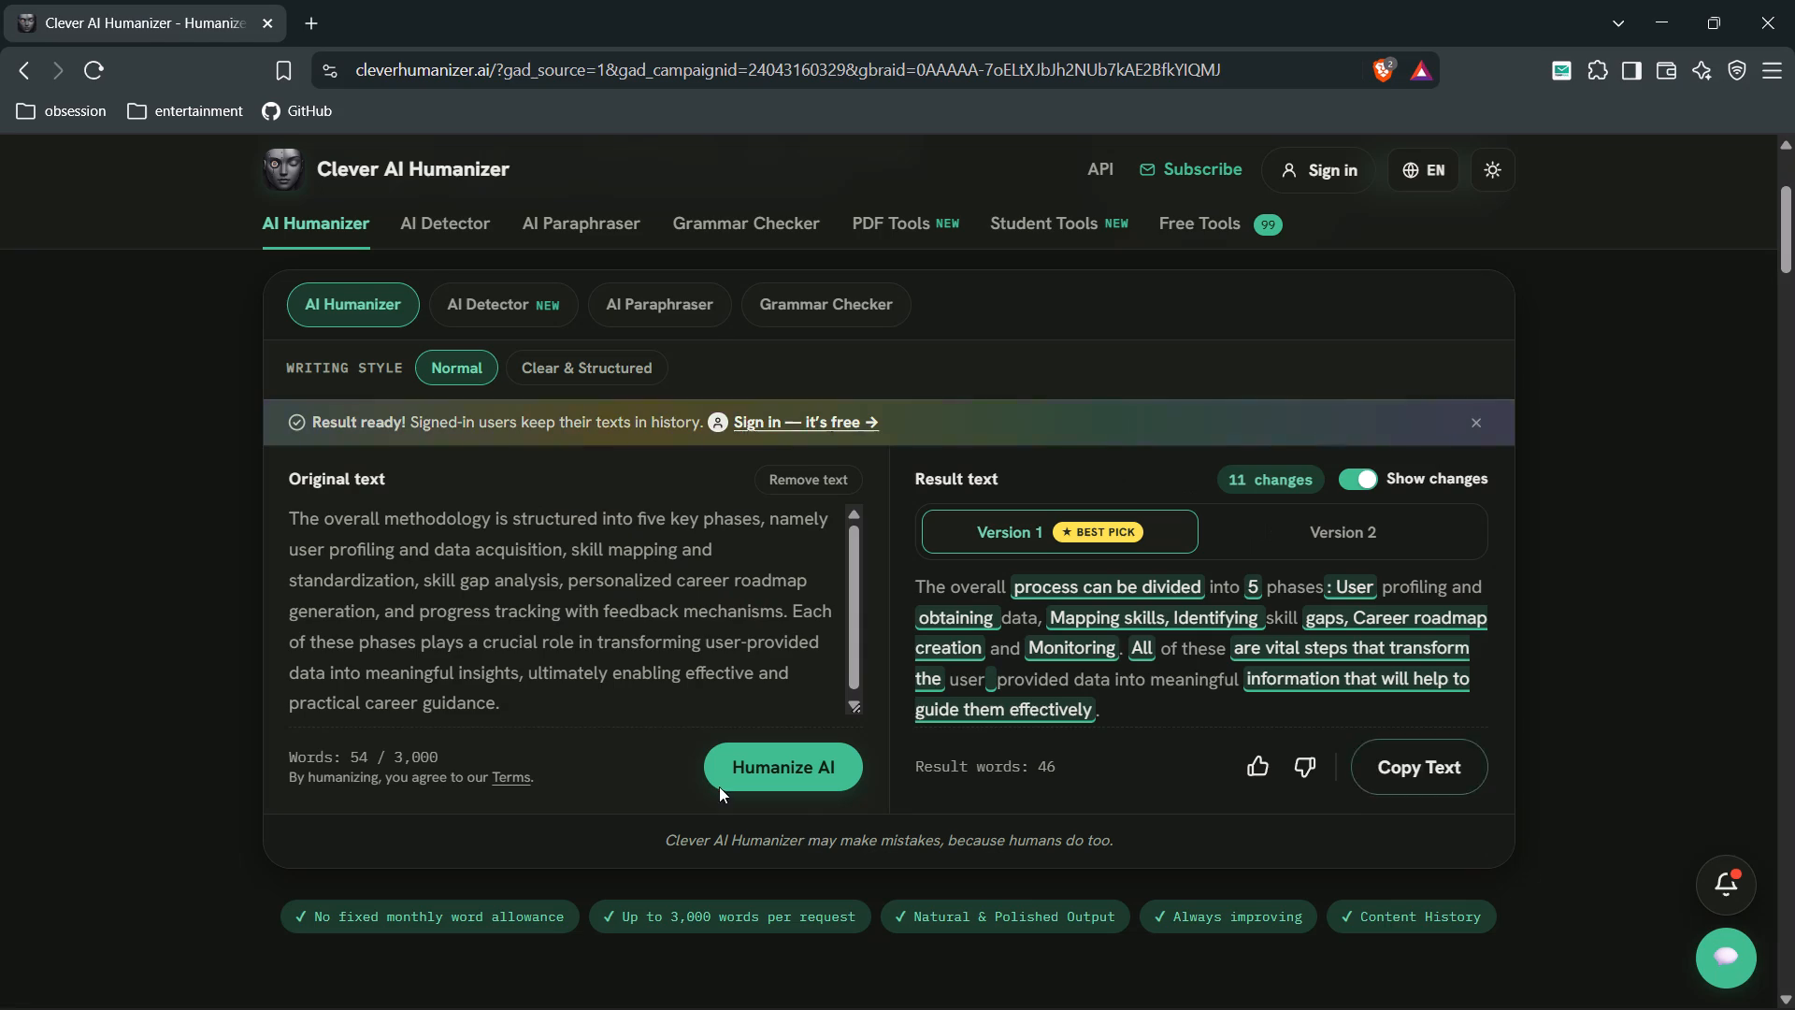
{"action": "left_click", "coordinate": [550, 599]}
{"action": "key", "text": "ctrl+a"}
{"action": "key", "text": "ctrl+v"}
{"action": "left_click", "coordinate": [783, 765]}
Switch to Word and delete the empty lines between the Figure 3.1 caption and the Methodological Framework heading.
{"action": "key", "text": "alt+Tab"}
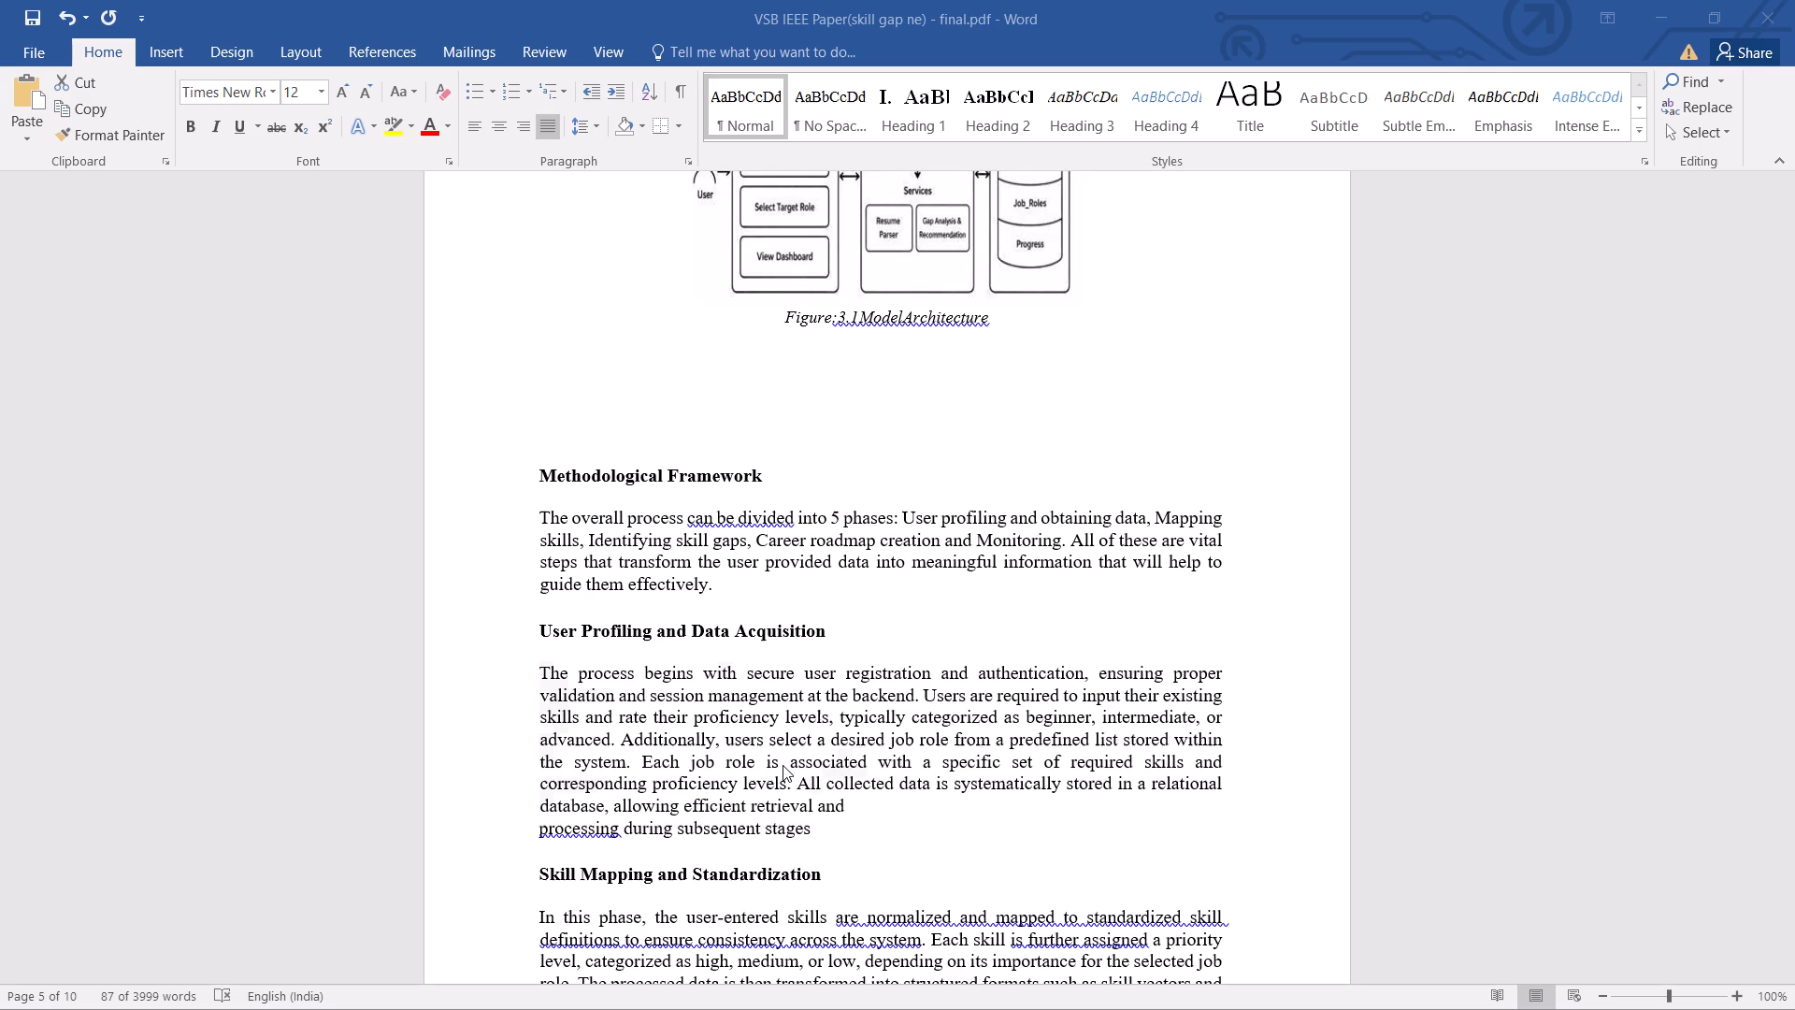
{"action": "scroll", "coordinate": [674, 636], "scroll_direction": "down", "scroll_amount": 1}
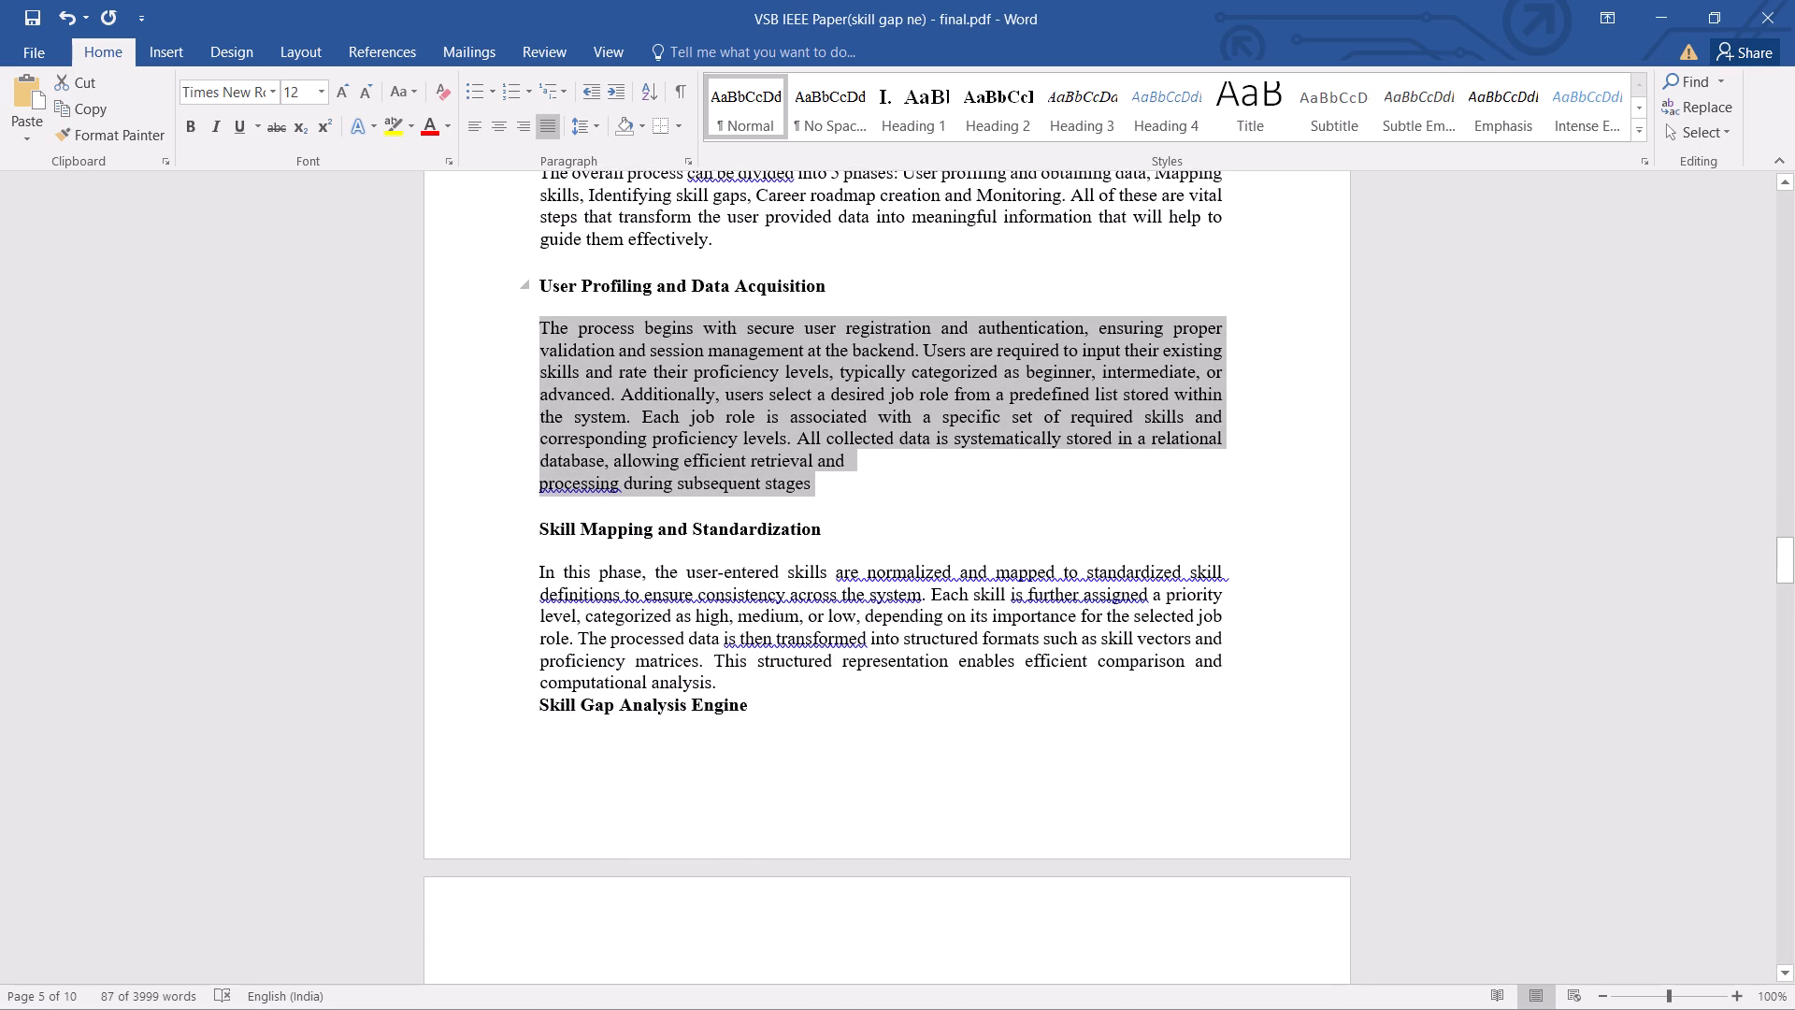
{"action": "scroll", "coordinate": [674, 636], "scroll_direction": "up", "scroll_amount": 1}
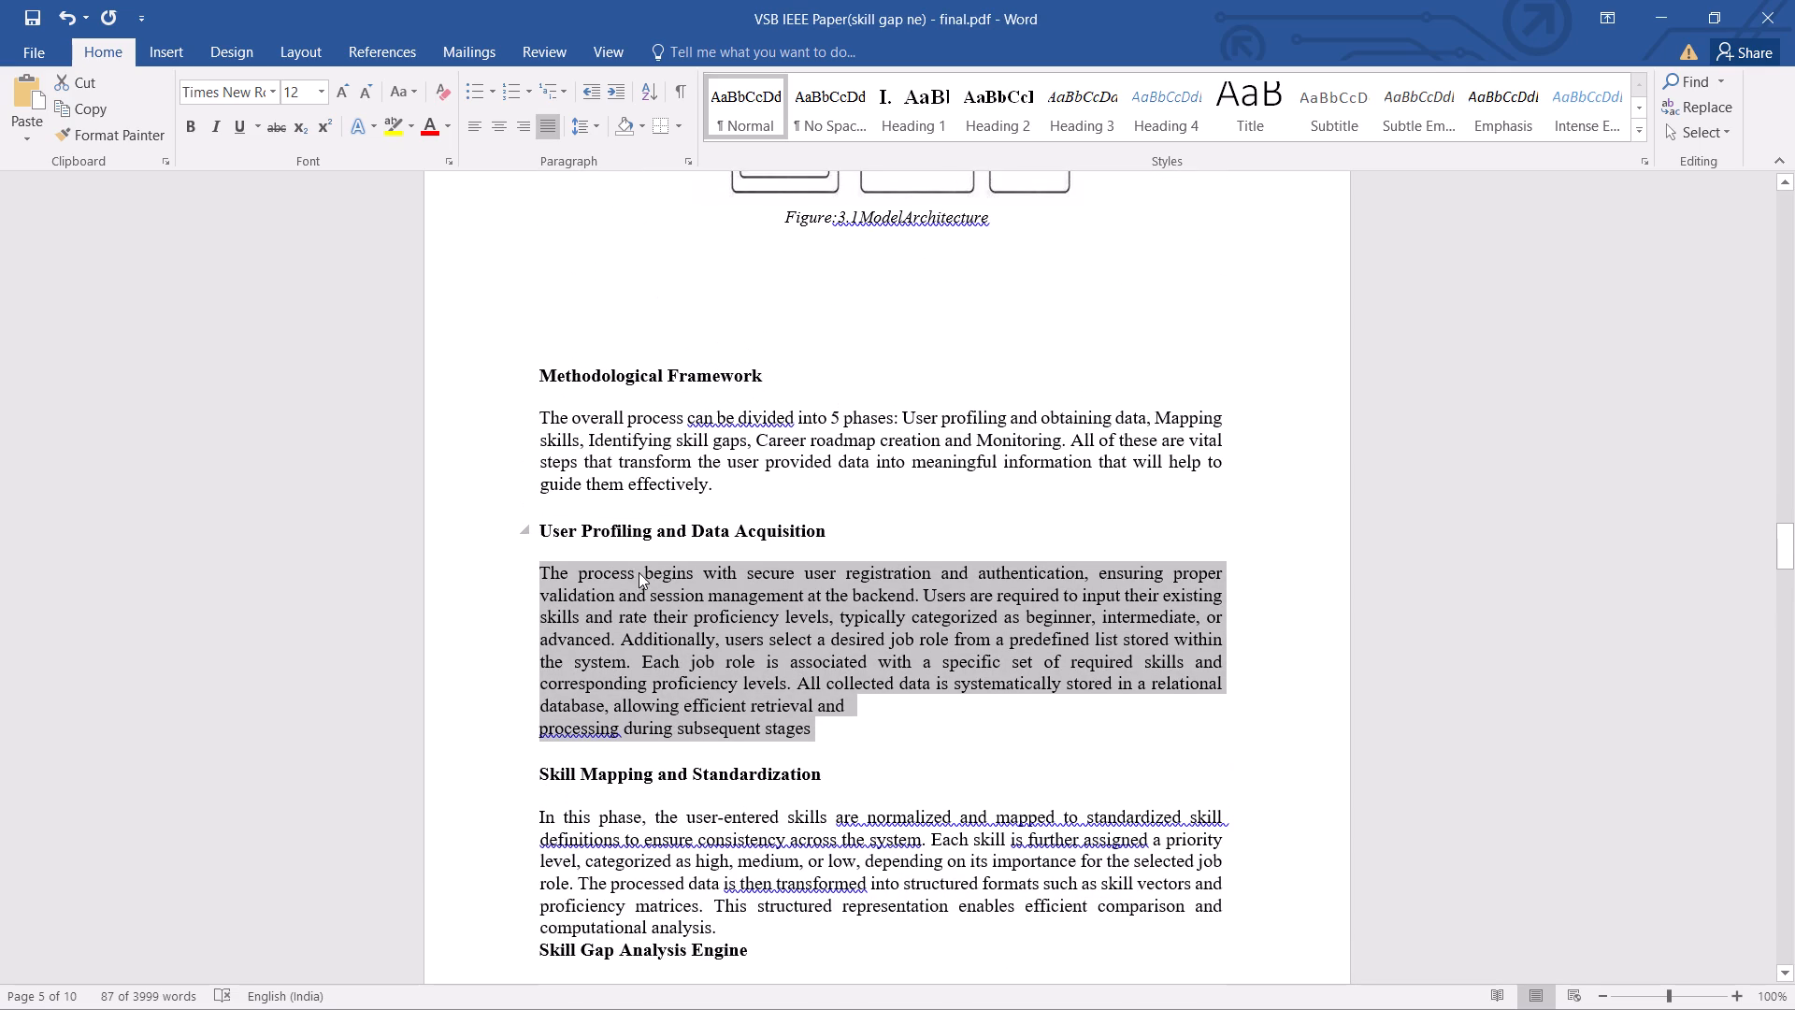
{"action": "scroll", "coordinate": [748, 548], "scroll_direction": "up", "scroll_amount": 2}
{"action": "left_click", "coordinate": [627, 614]}
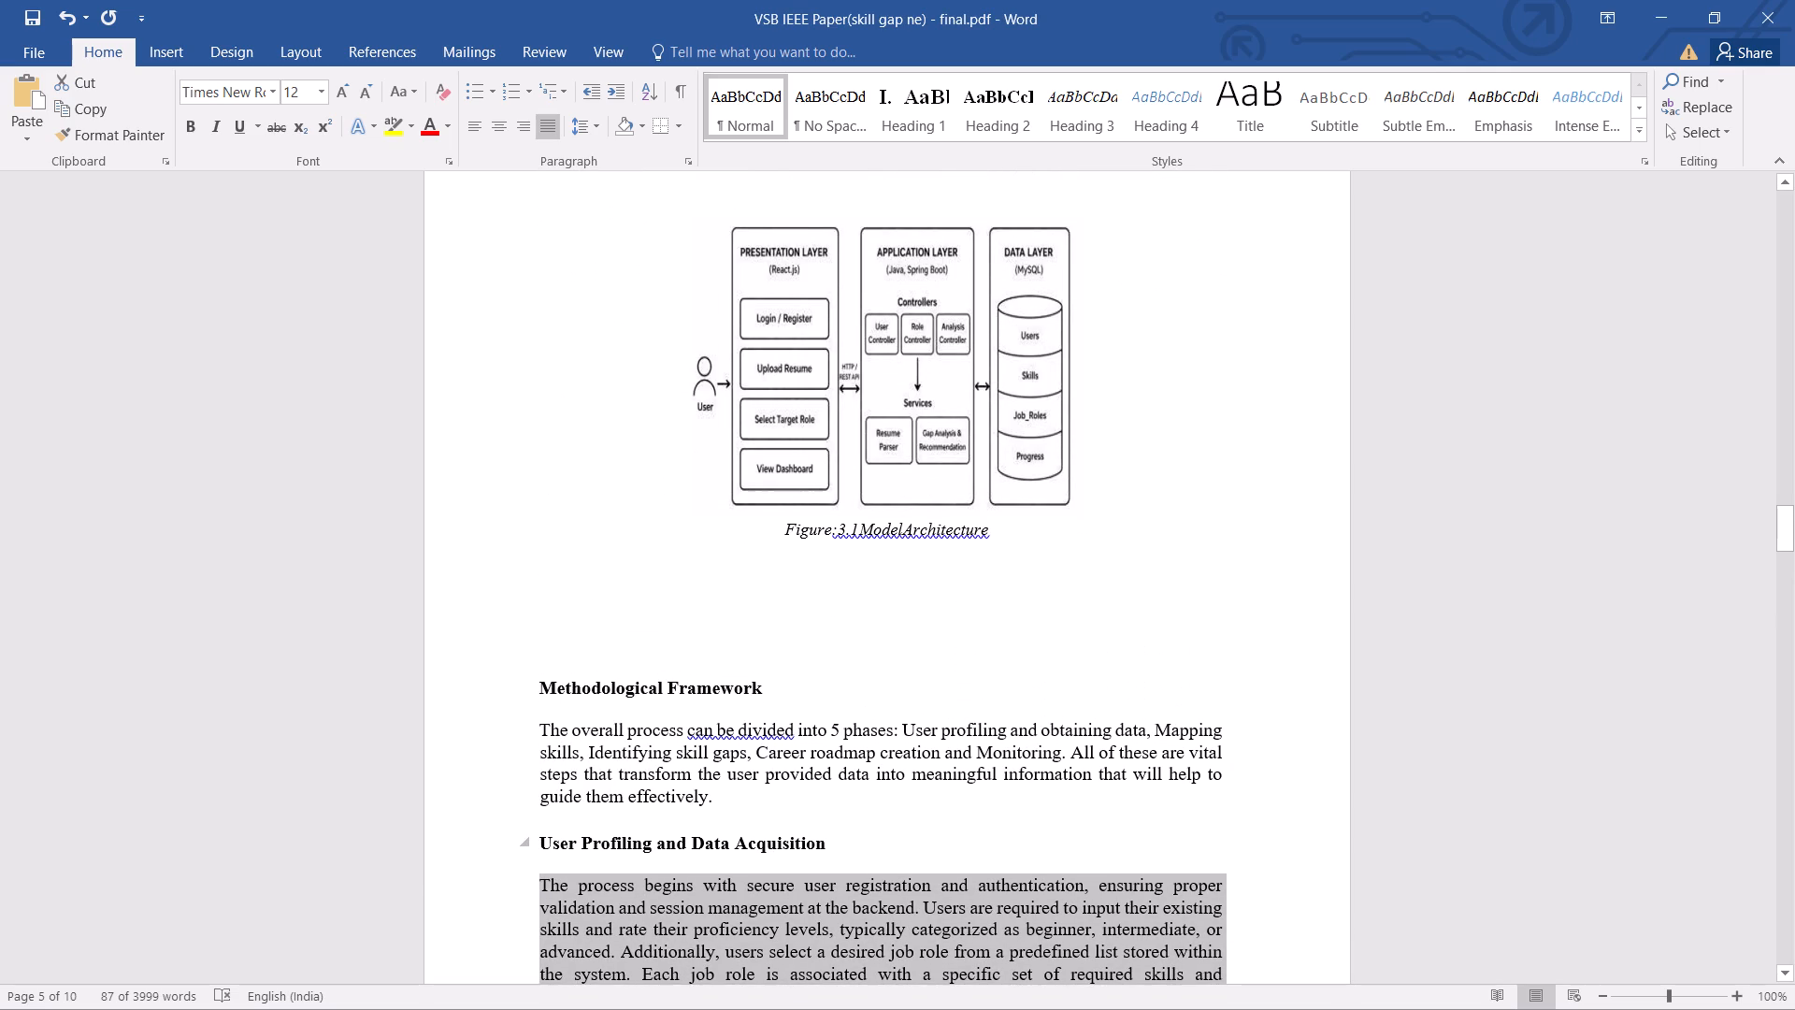
{"action": "key", "text": "BackSpace"}
{"action": "key", "text": "BackSpace"}
{"action": "key", "text": "BackSpace"}
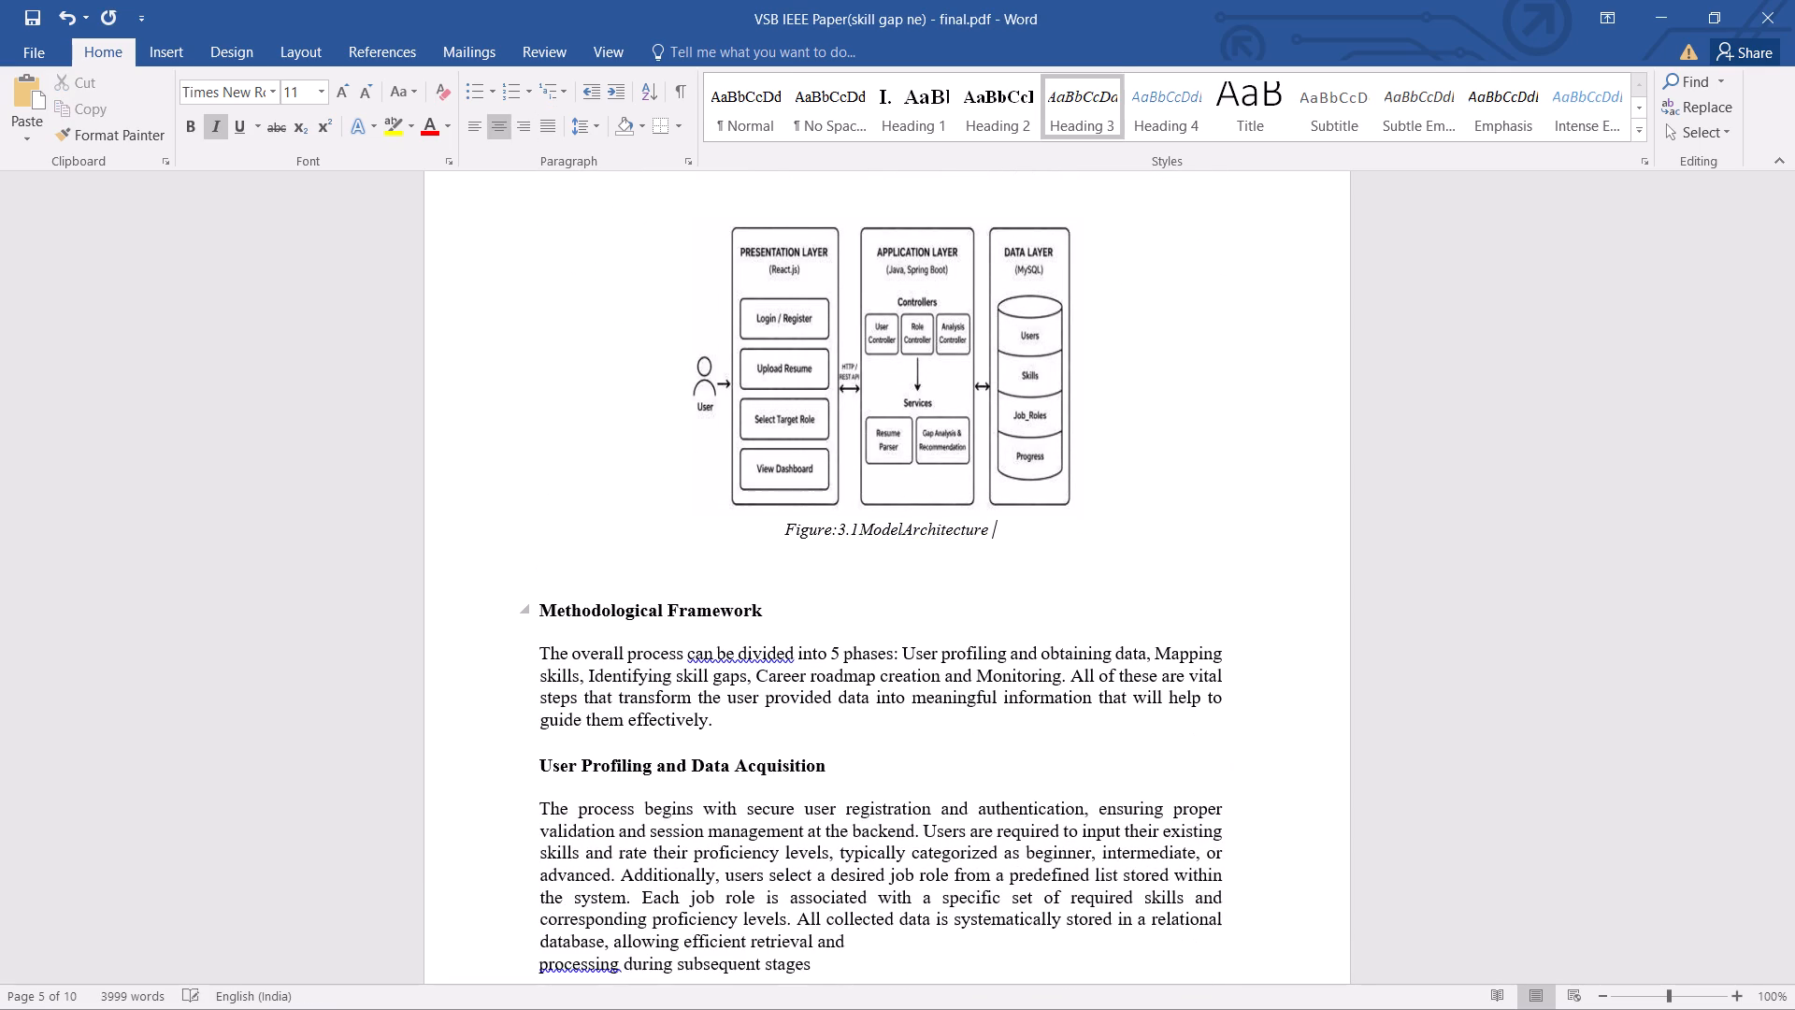
{"action": "key", "text": "Down"}
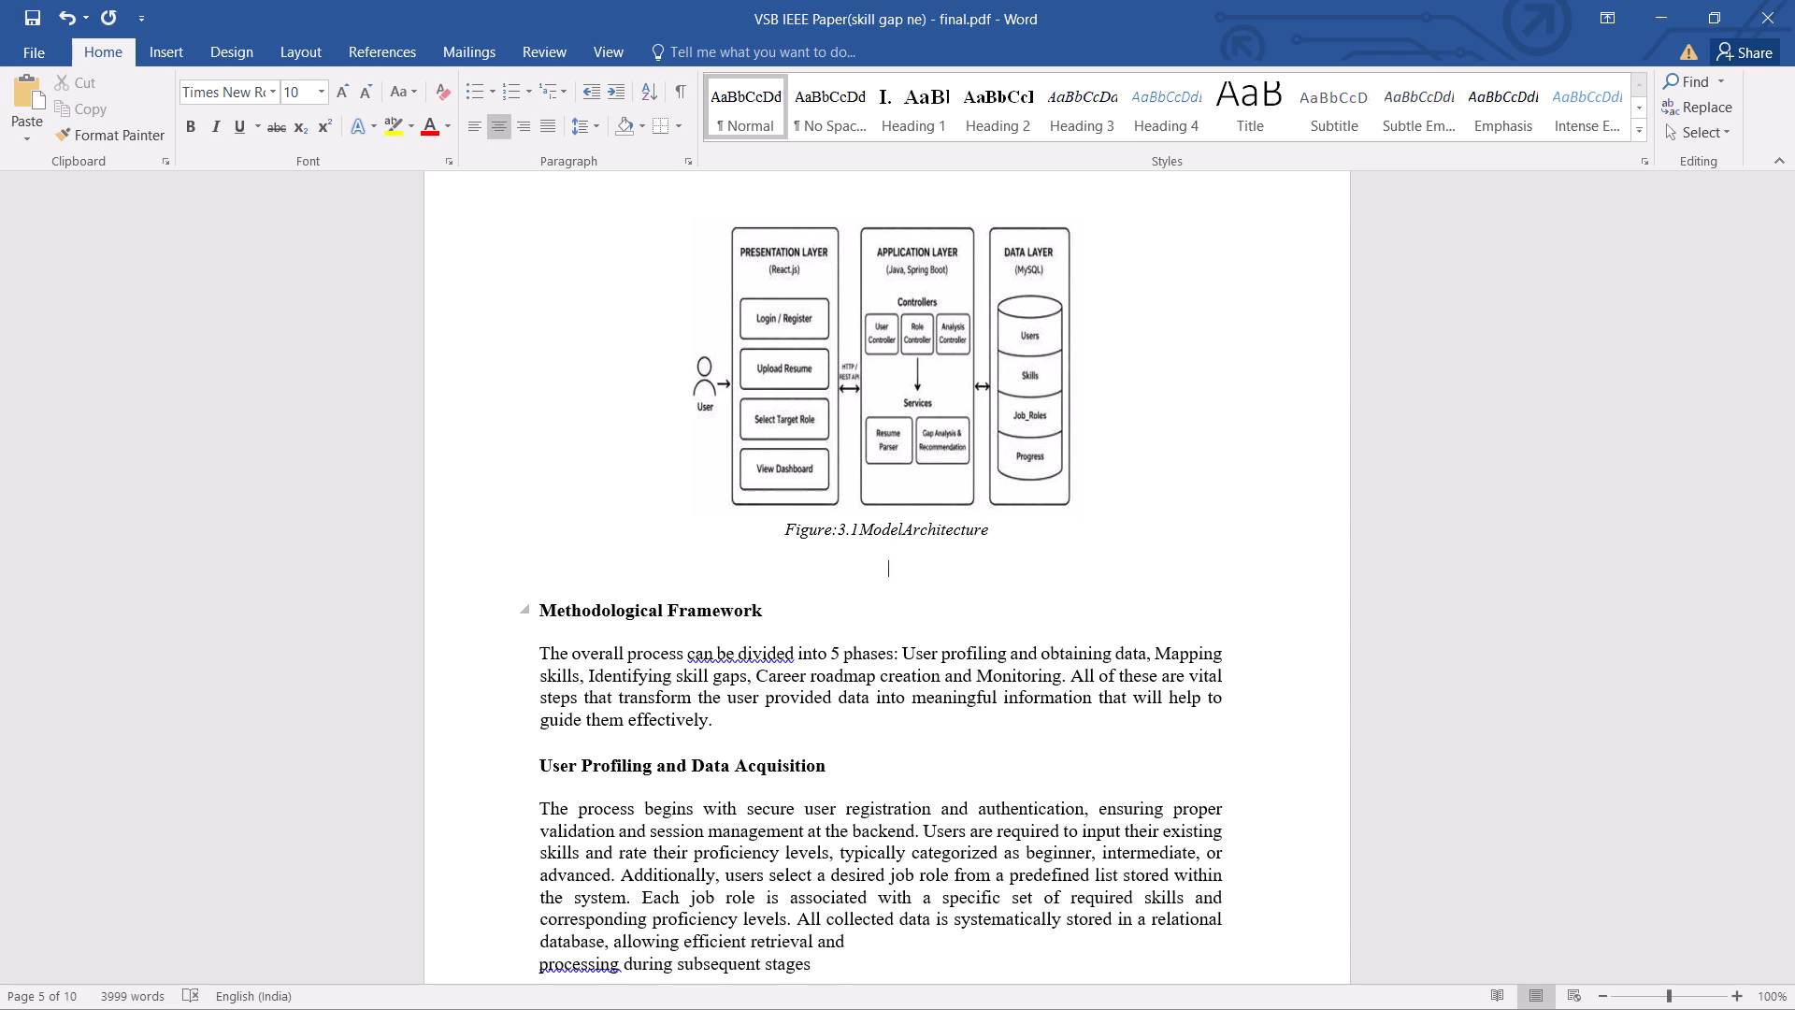
{"action": "key", "text": "BackSpace"}
{"action": "key", "text": "BackSpace"}
{"action": "key", "text": "alt+Tab"}
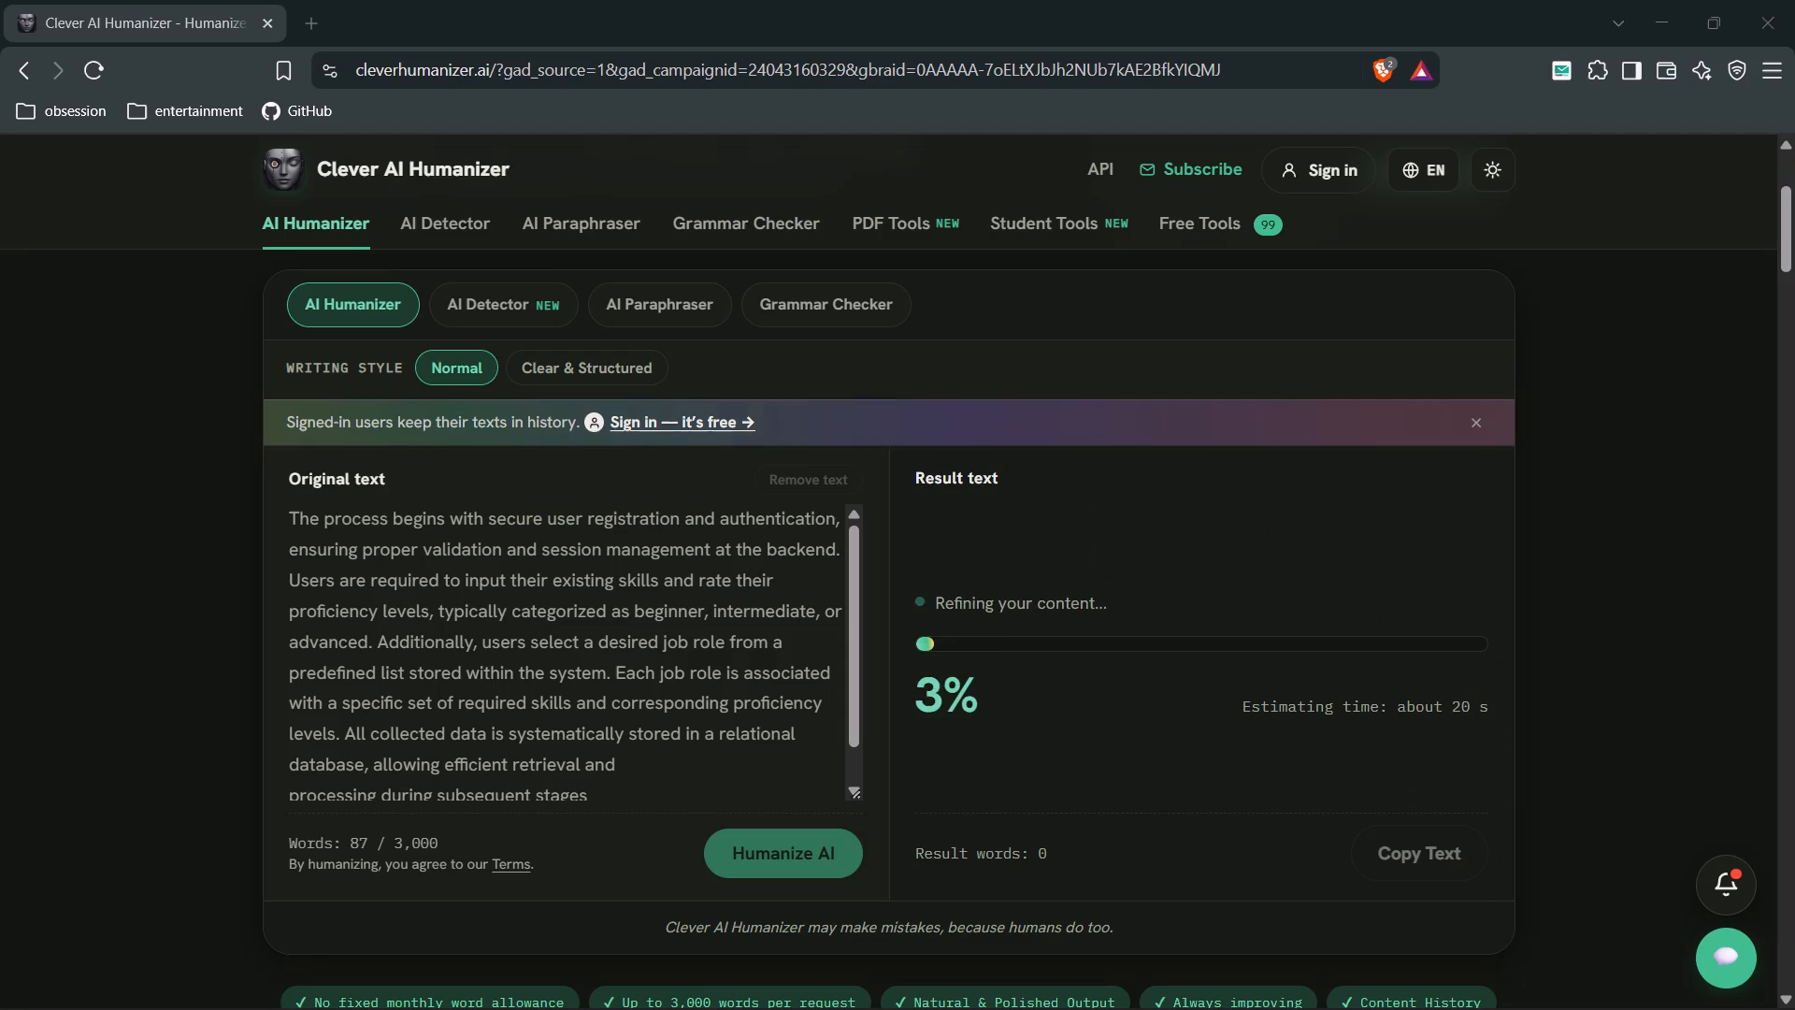
{"action": "key", "text": "alt+Tab"}
{"action": "scroll", "coordinate": [816, 730], "scroll_direction": "down", "scroll_amount": 1}
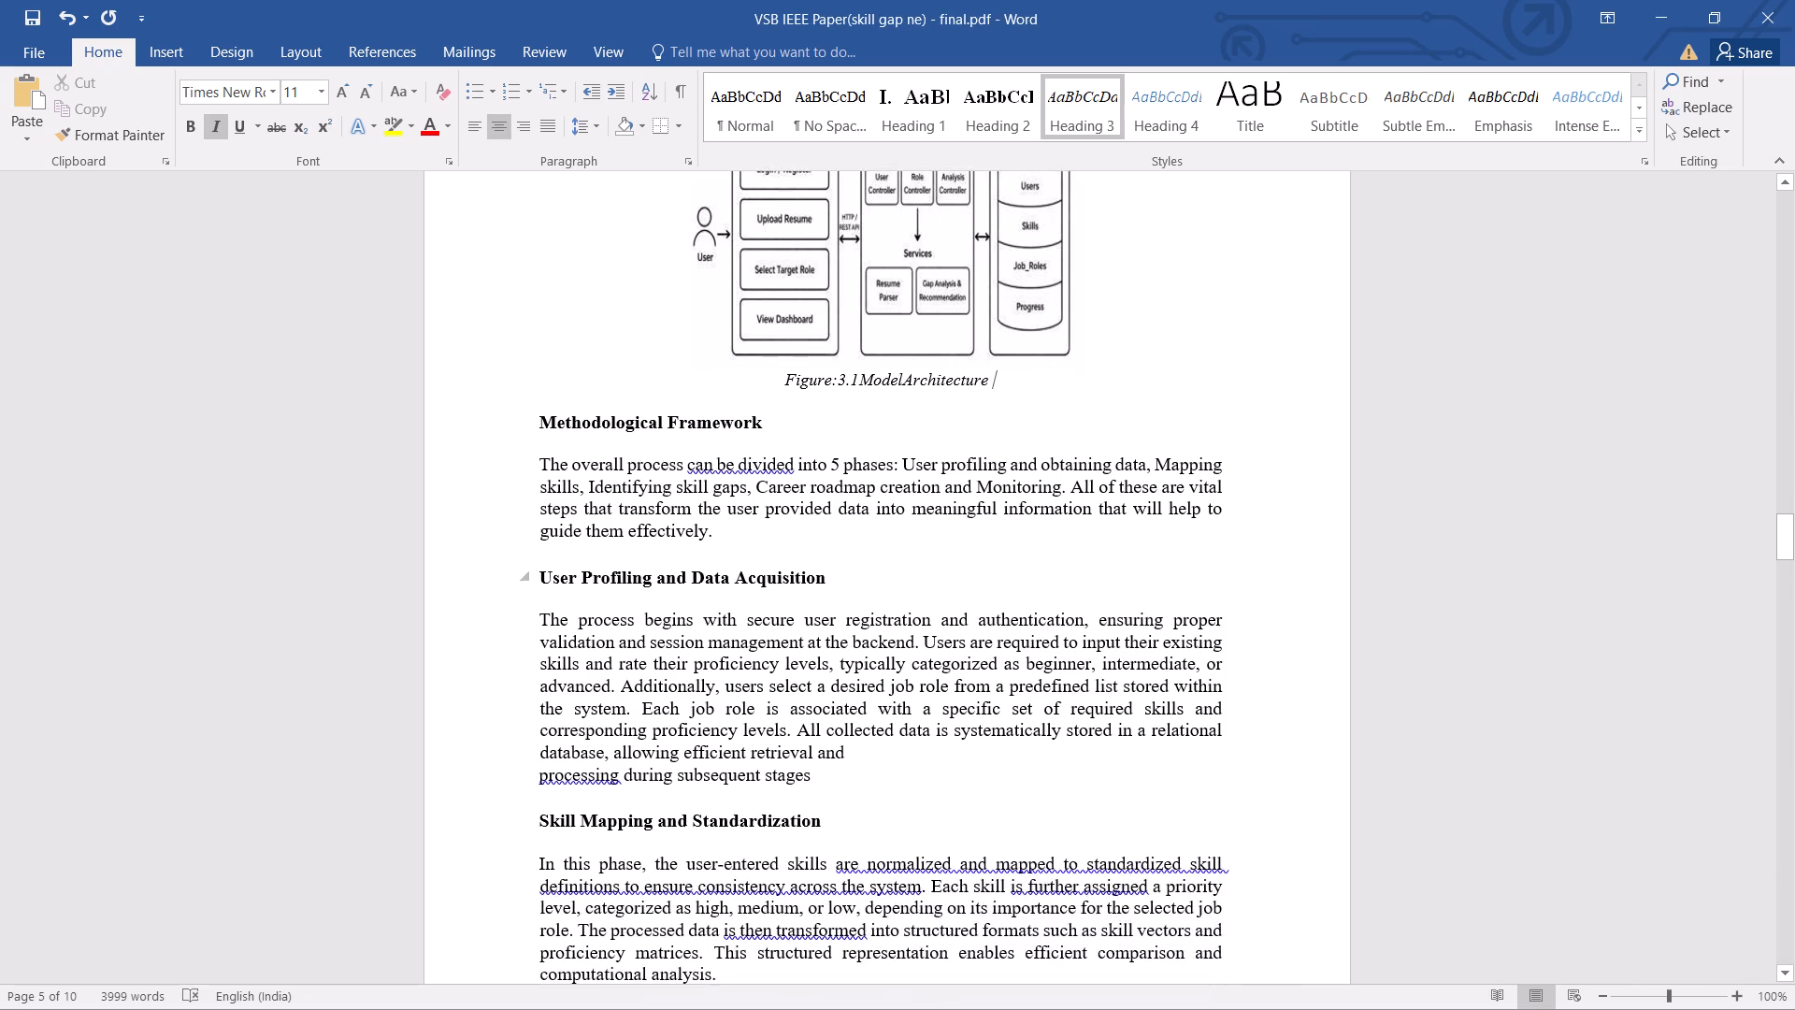
{"action": "key", "text": "alt+Tab"}
{"action": "key", "text": "alt+Tab"}
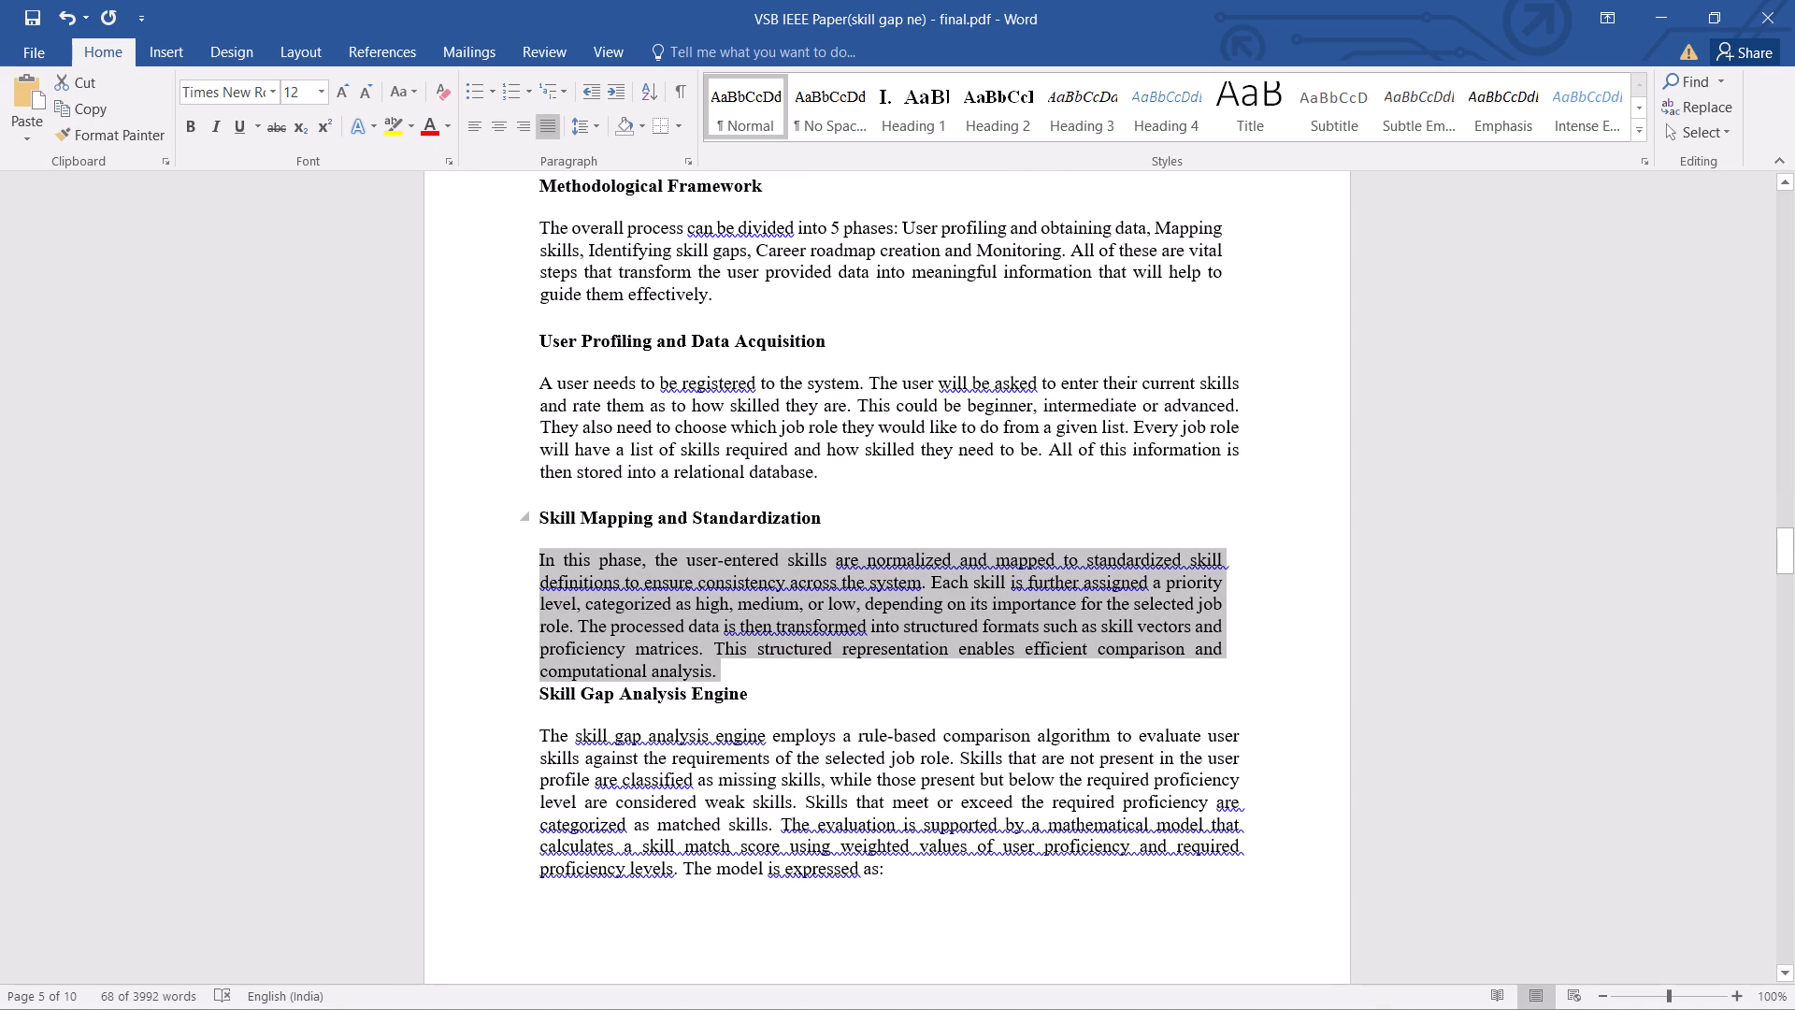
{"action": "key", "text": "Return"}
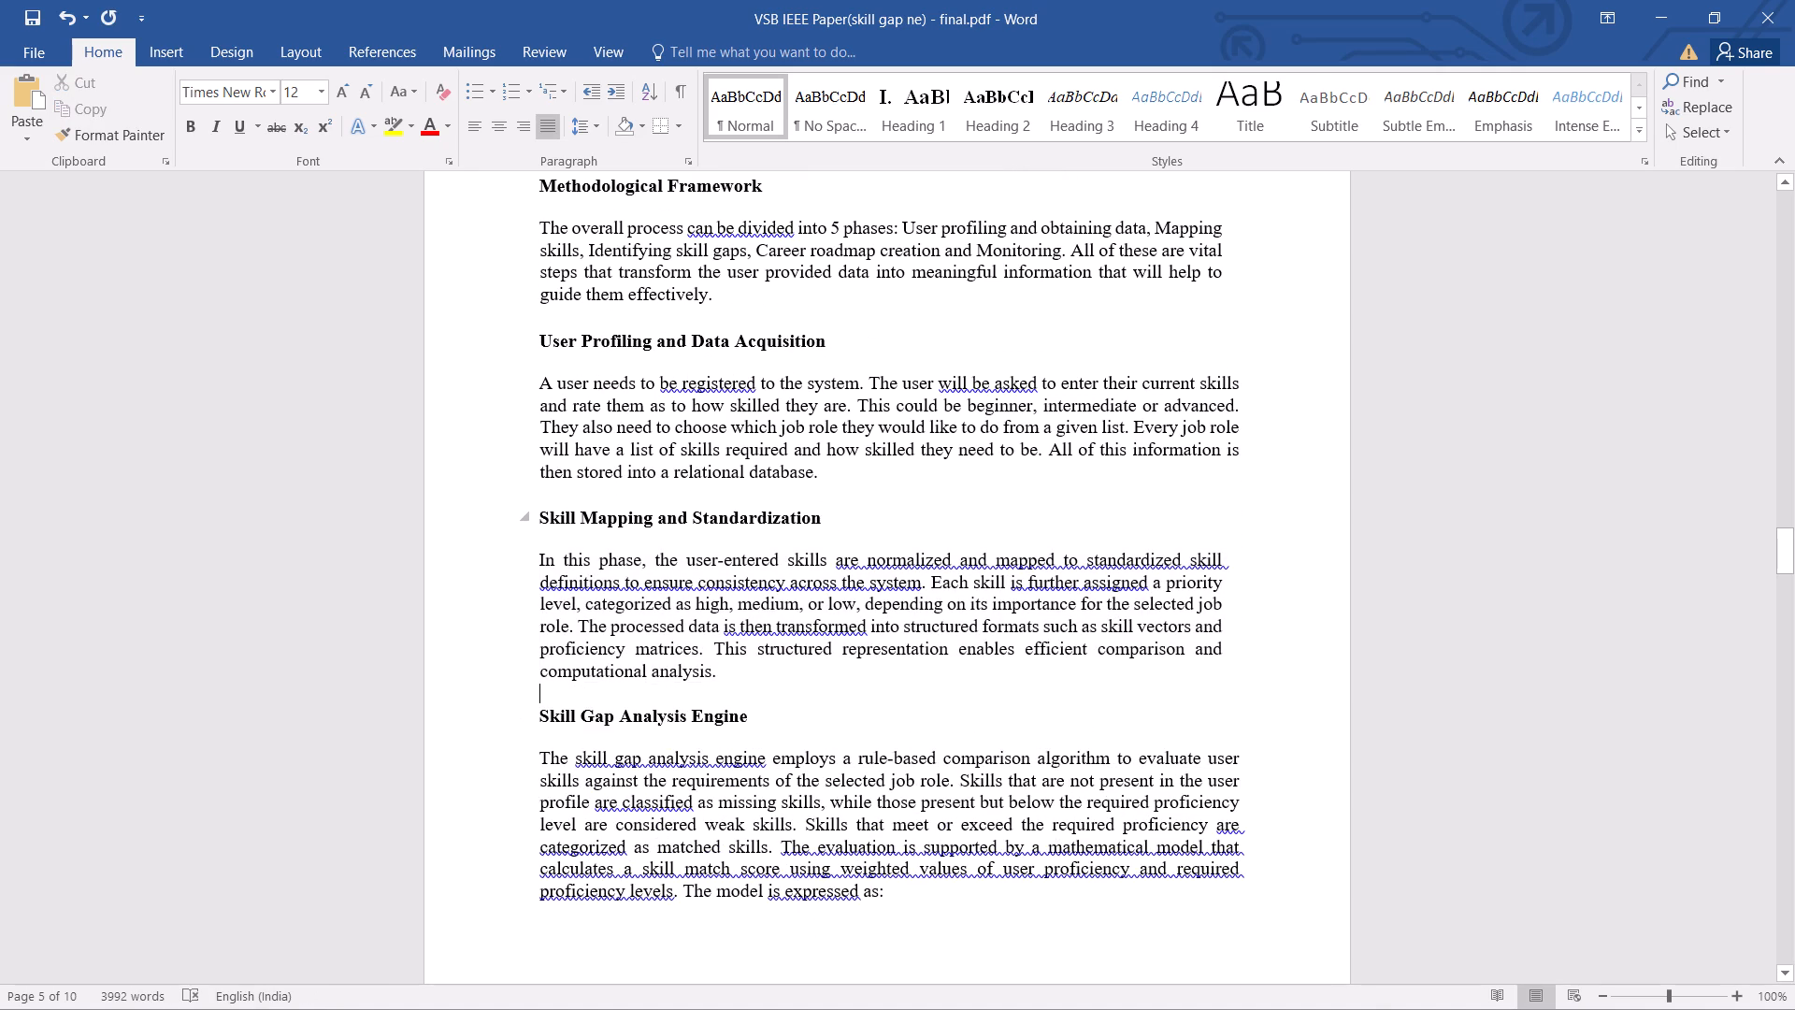
Replace the Skill Mapping and Standardization paragraph in Word with the humanized result copied from Brave.
{"action": "left_click_drag", "start_coordinate": [722, 674], "coordinate": [537, 566]}
{"action": "key", "text": "alt+Tab"}
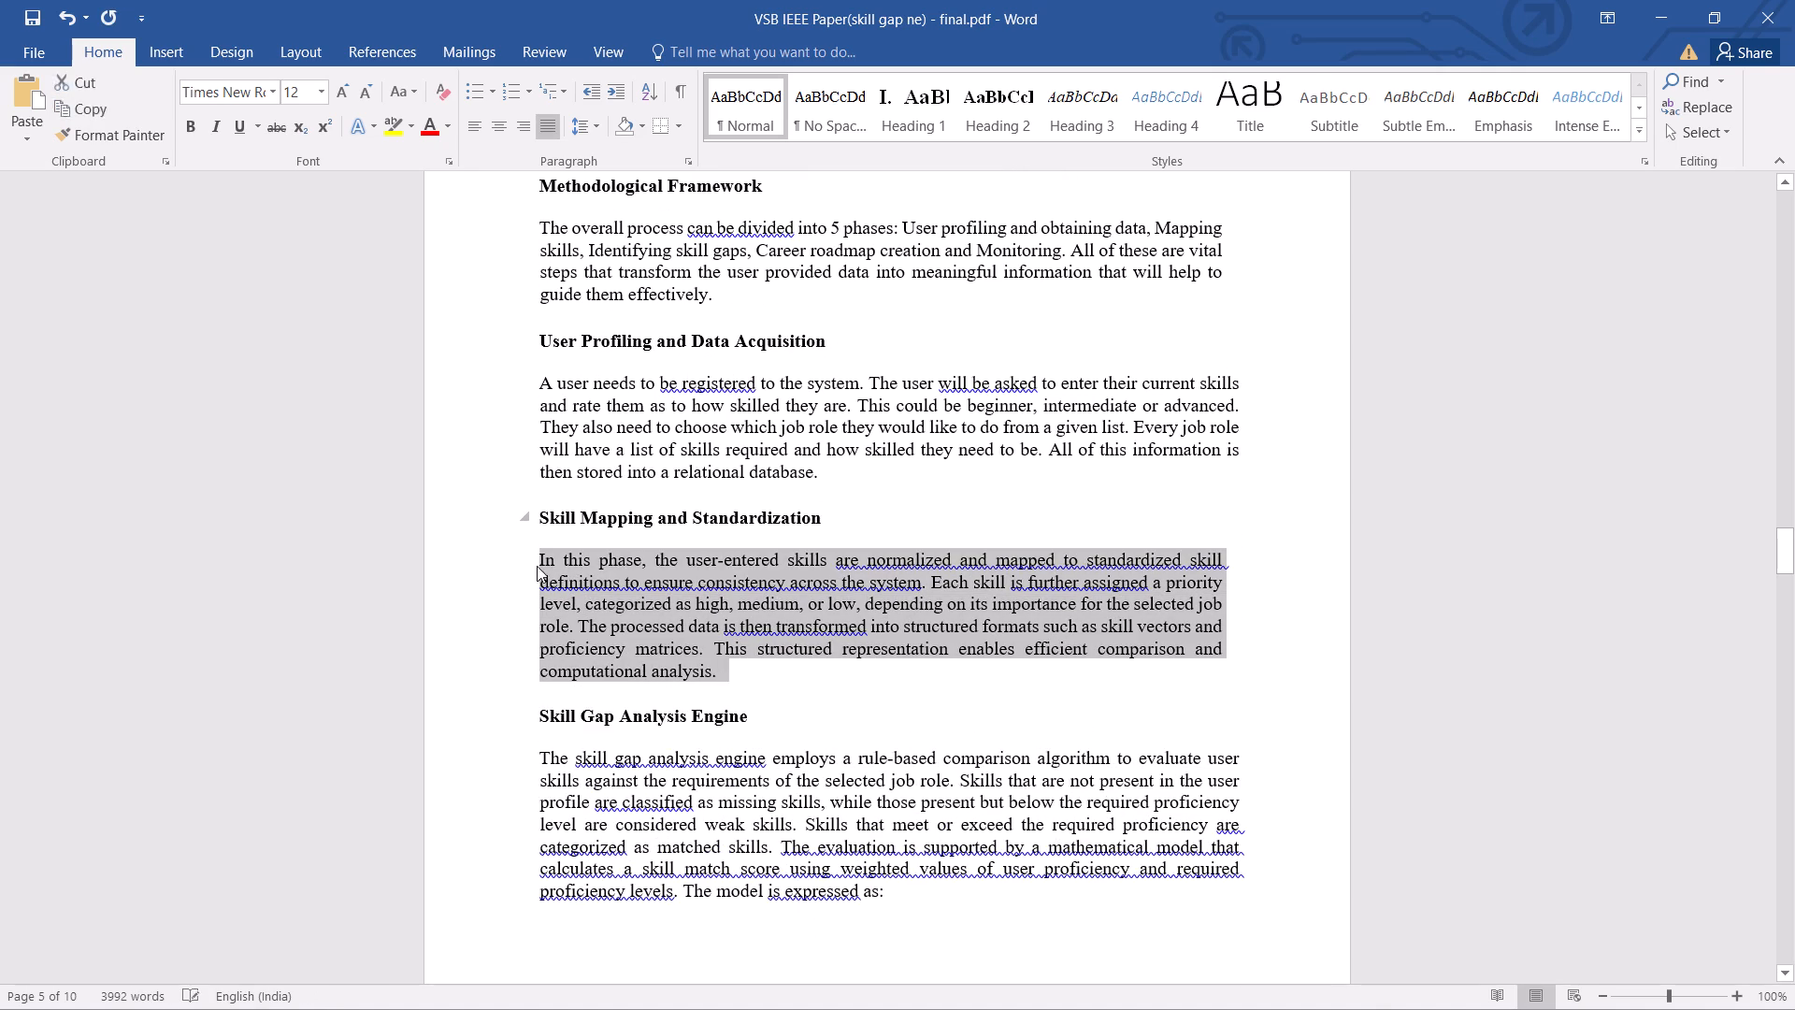
{"action": "left_click", "coordinate": [1433, 766]}
{"action": "key", "text": "alt+Tab"}
{"action": "key", "text": "ctrl+v"}
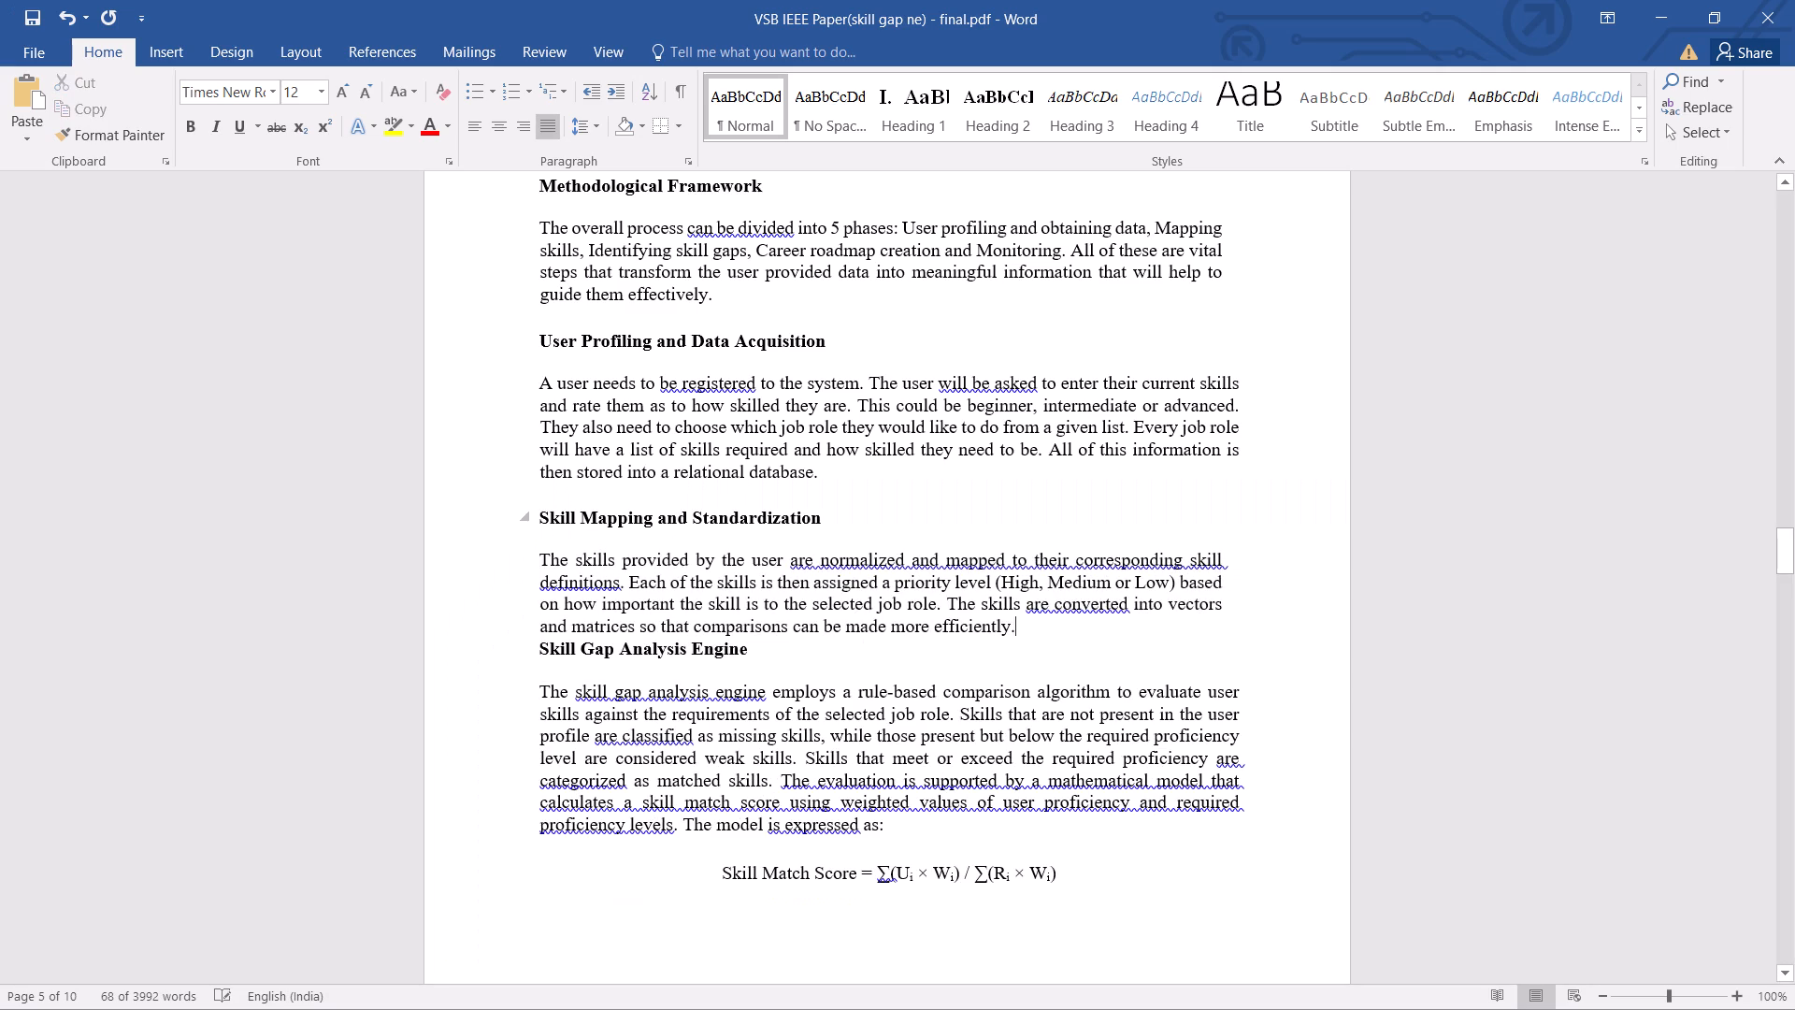
Copy the Skill Gap Analysis Engine body, including the Skill Match Score formula and its explanation, and humanize it in Brave.
{"action": "left_click_drag", "start_coordinate": [537, 685], "coordinate": [900, 968]}
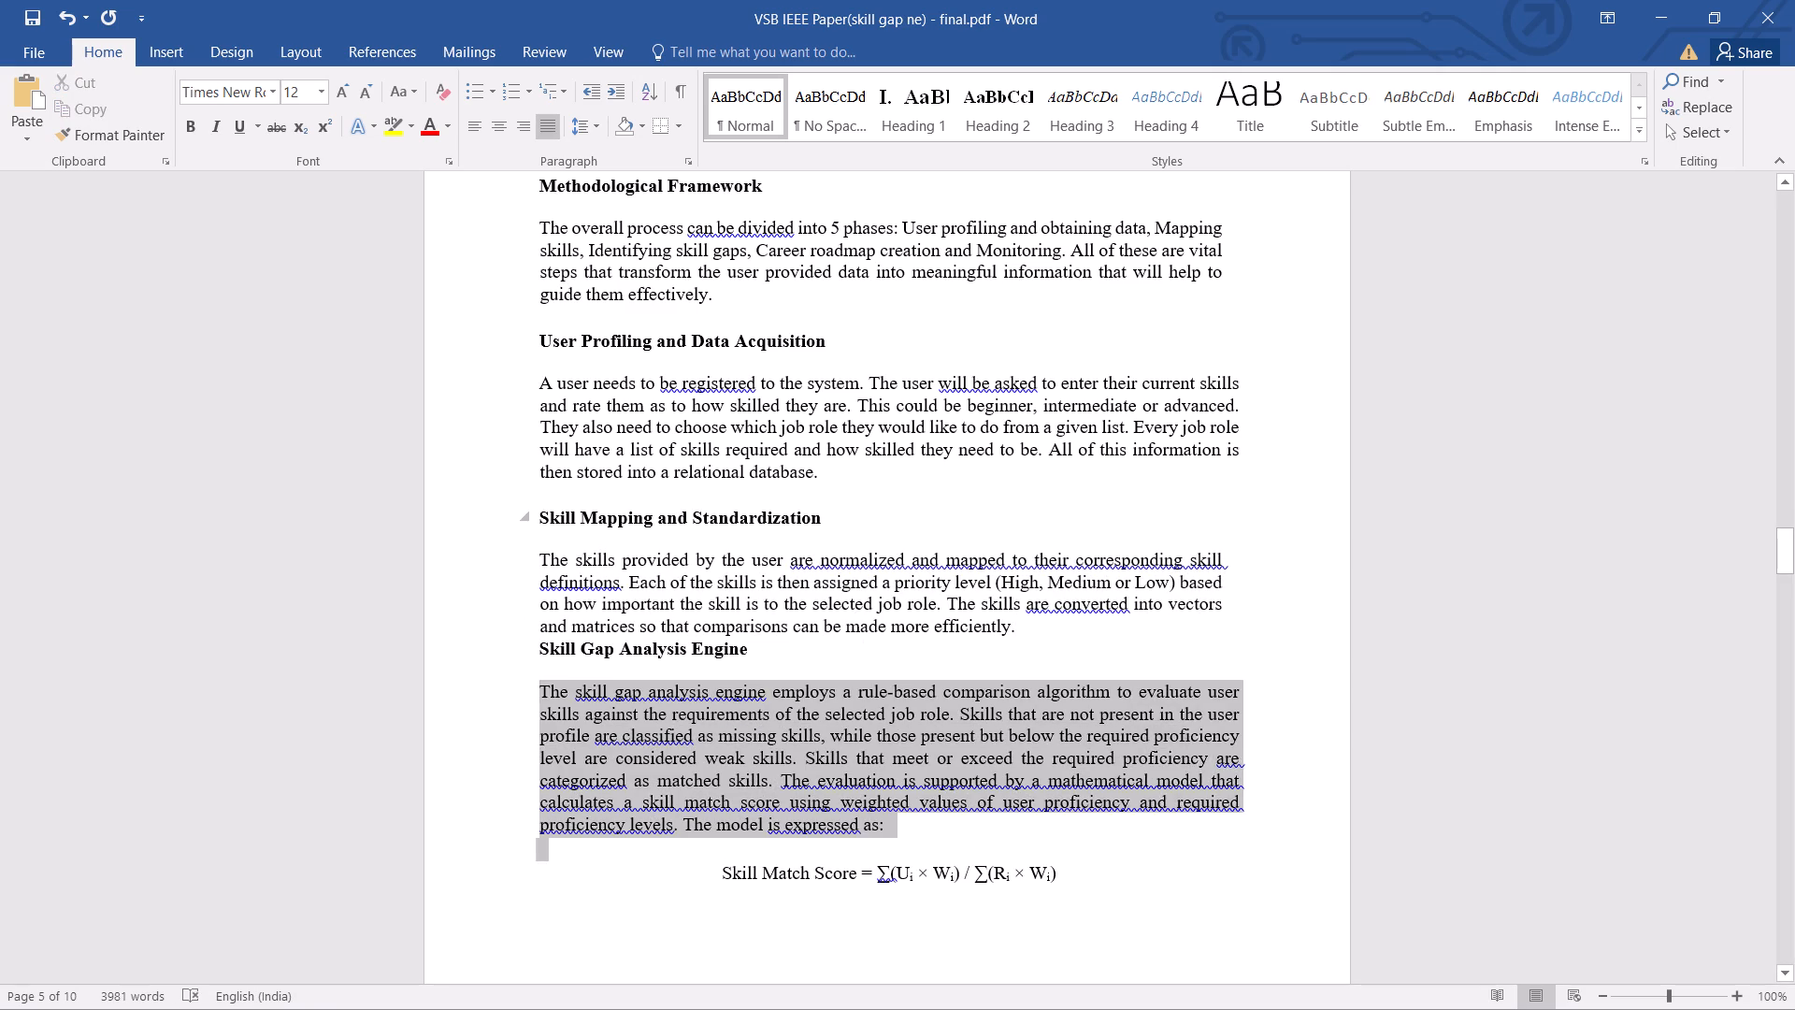
{"action": "left_click_drag", "start_coordinate": [900, 968], "coordinate": [919, 729]}
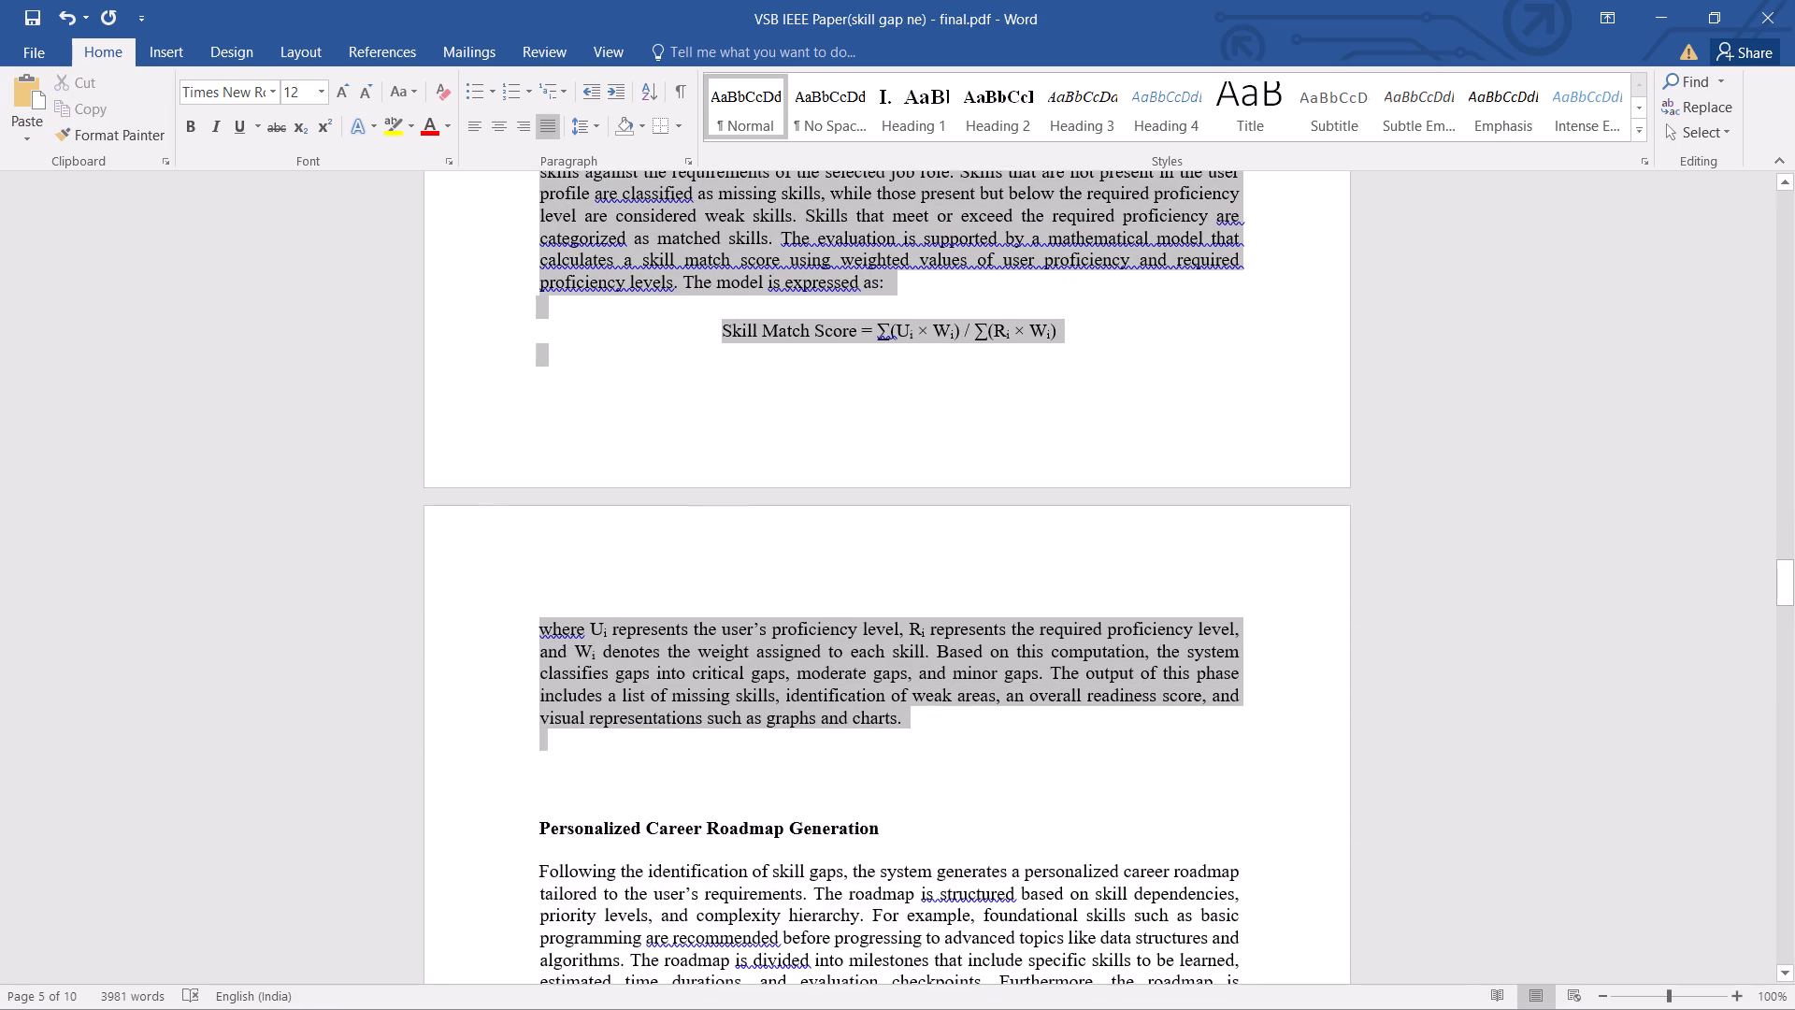
{"action": "left_click_drag", "start_coordinate": [919, 729], "coordinate": [919, 728]}
{"action": "key", "text": "ctrl+c"}
{"action": "key", "text": "ctrl+d"}
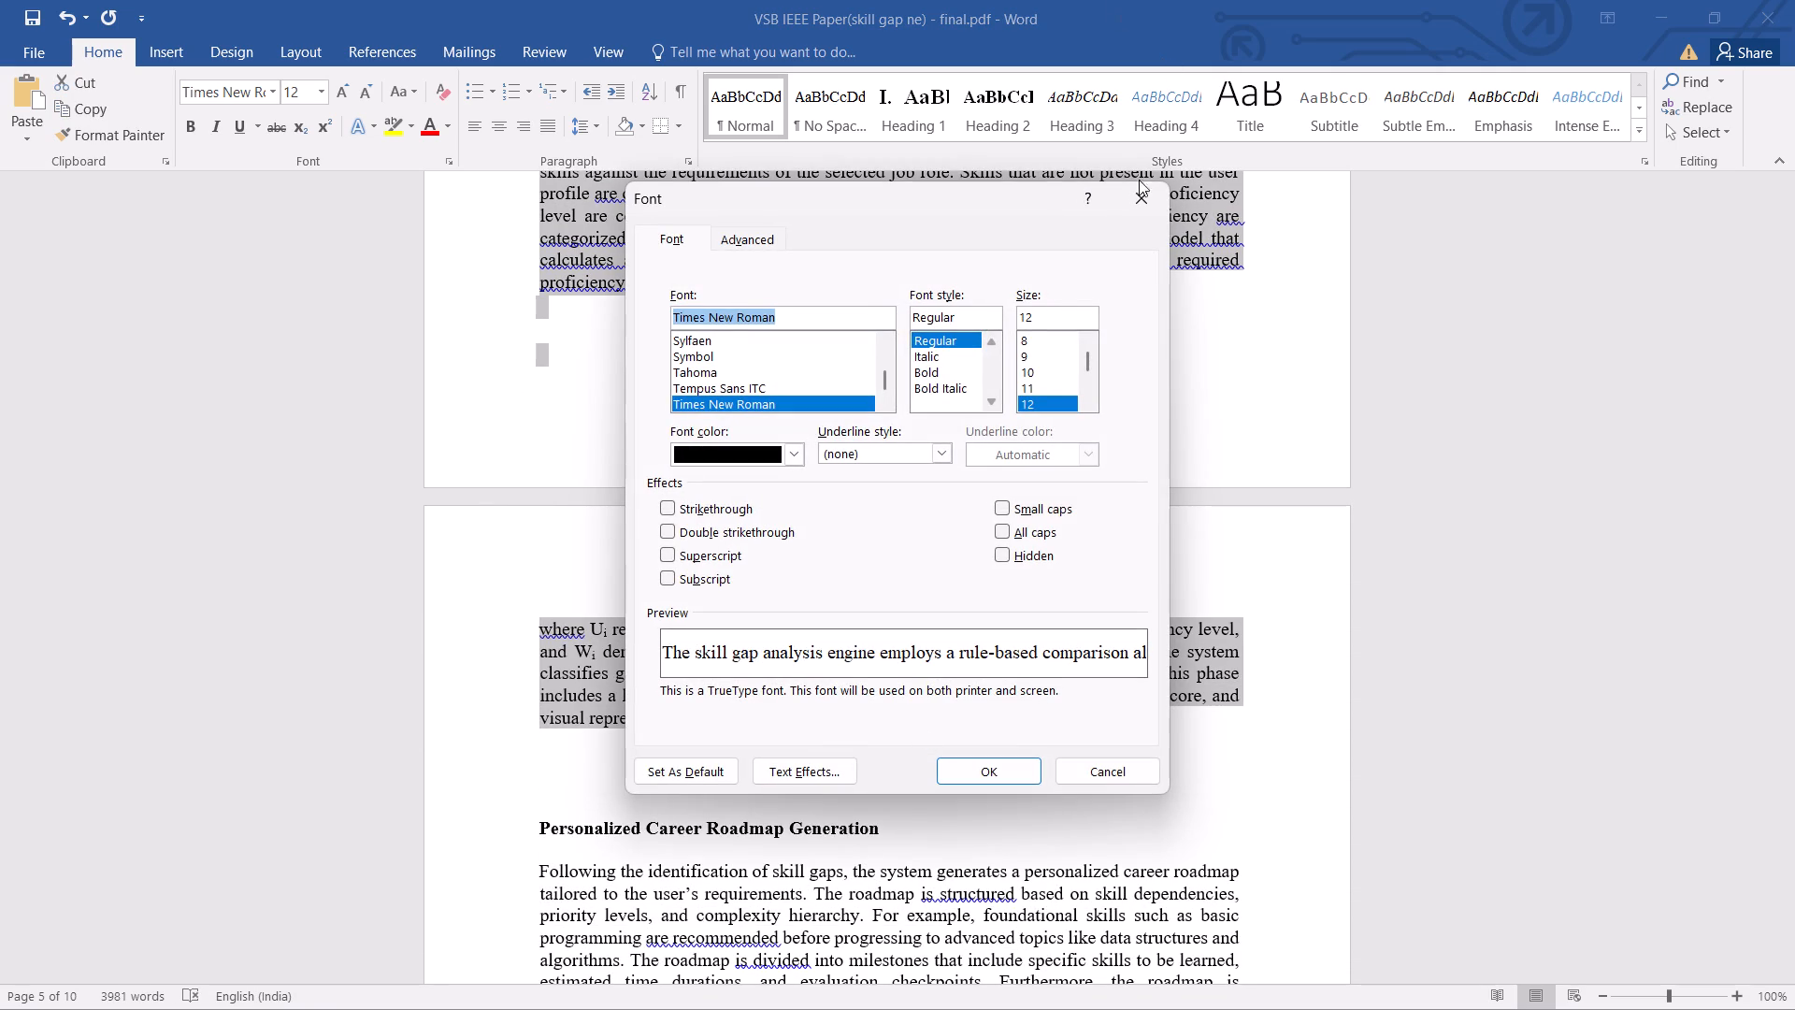
{"action": "left_click", "coordinate": [1141, 189]}
{"action": "key", "text": "ctrl+c"}
{"action": "key", "text": "alt+Tab"}
{"action": "left_click", "coordinate": [508, 655]}
{"action": "key", "text": "ctrl+a"}
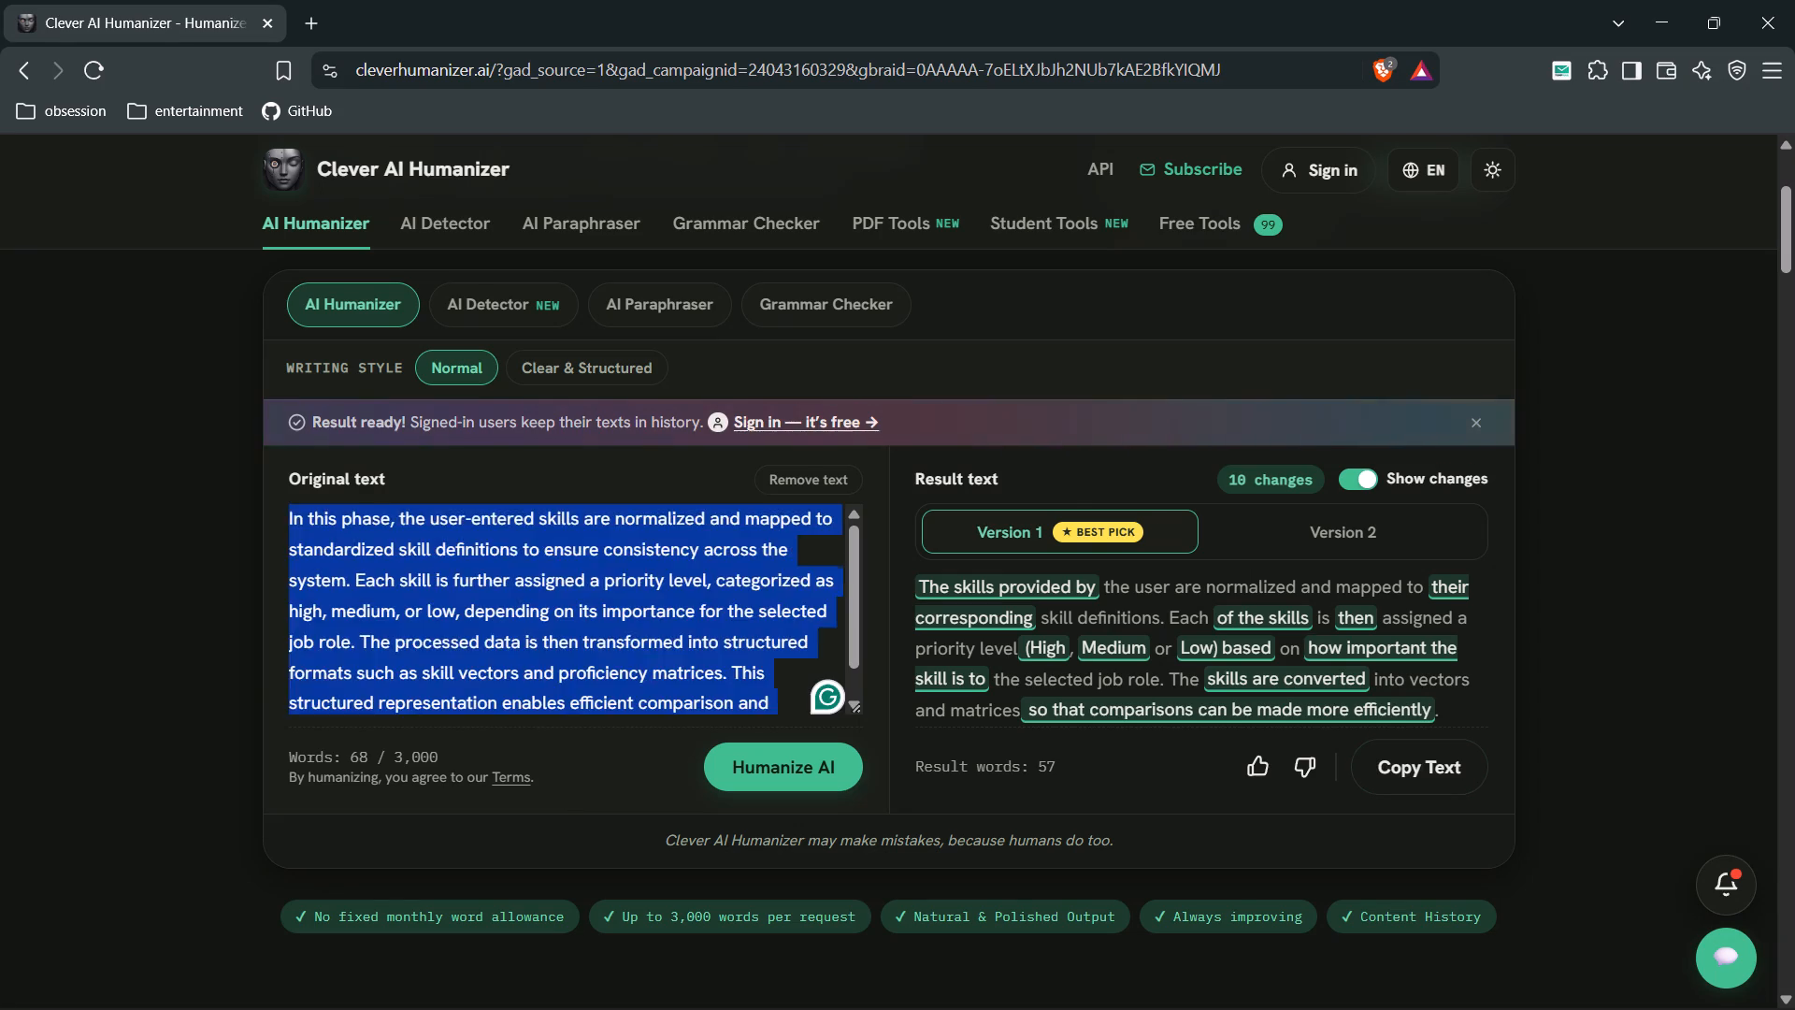
{"action": "key", "text": "ctrl+v"}
{"action": "left_click", "coordinate": [806, 756]}
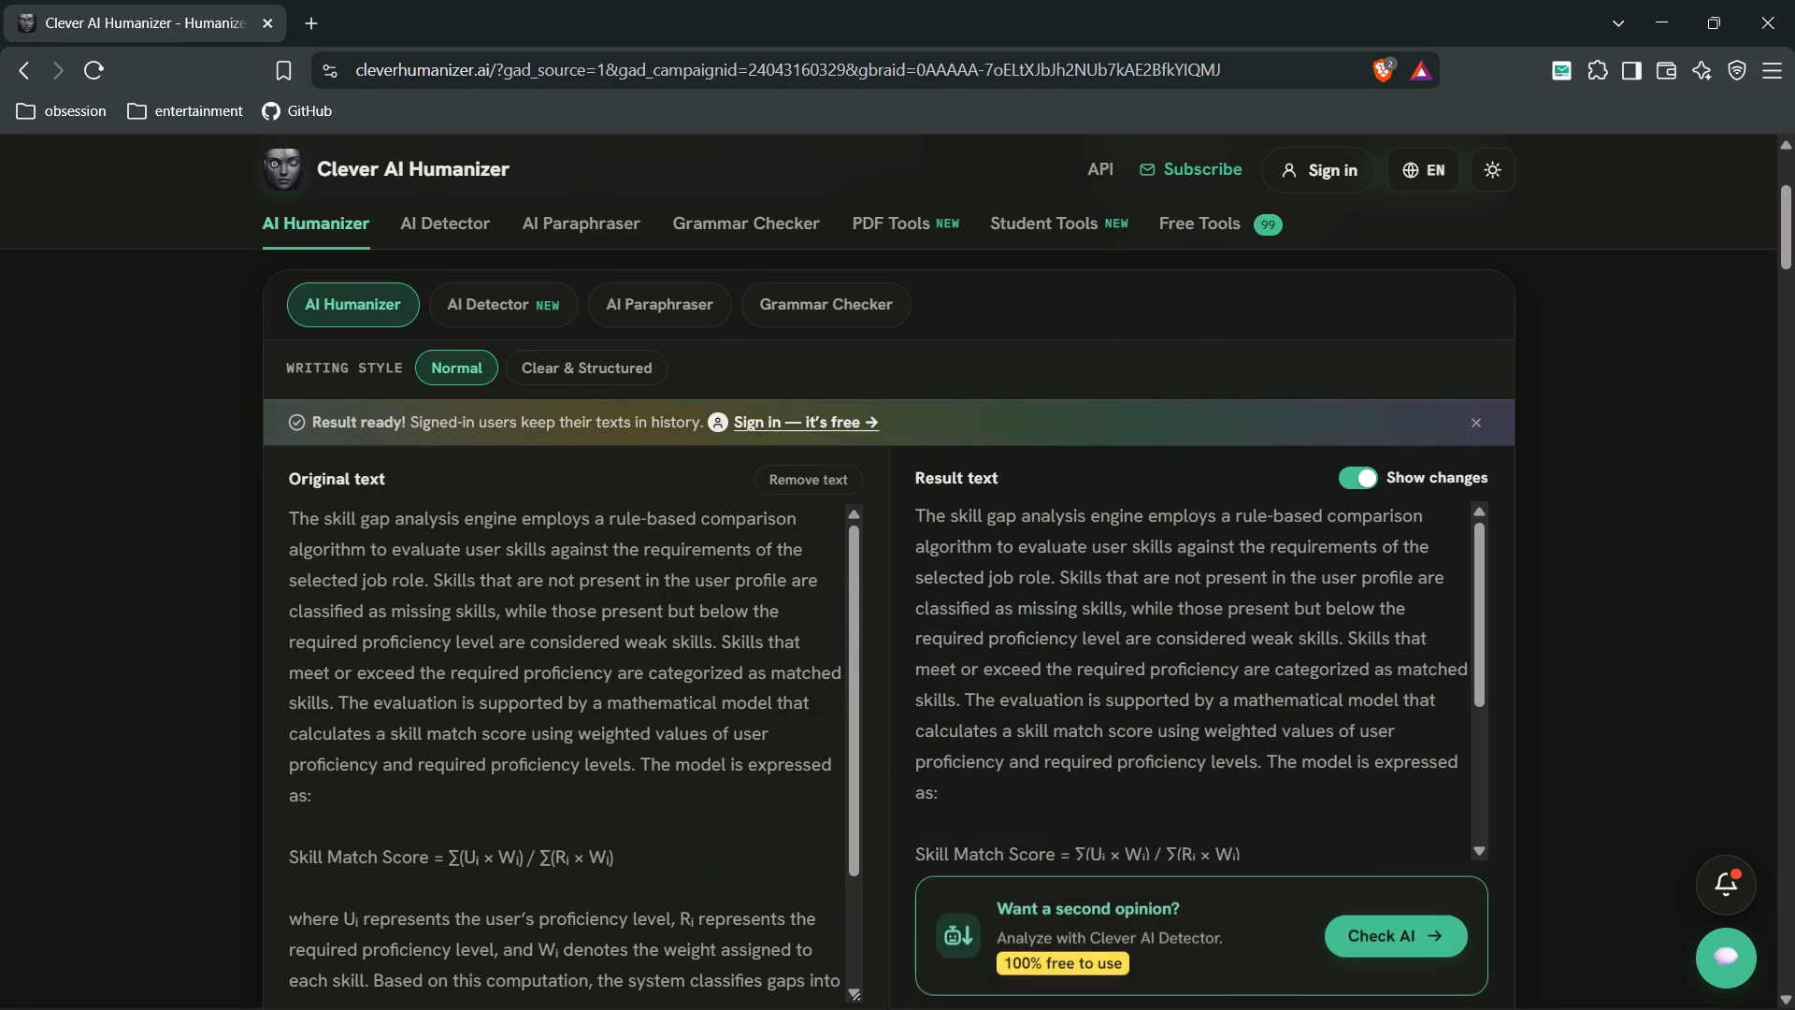
Copy the humanizer's result and paste it in Word over the Skill Gap Analysis Engine body.
{"action": "scroll", "coordinate": [1362, 893], "scroll_direction": "down", "scroll_amount": 1}
{"action": "left_click", "coordinate": [1406, 975]}
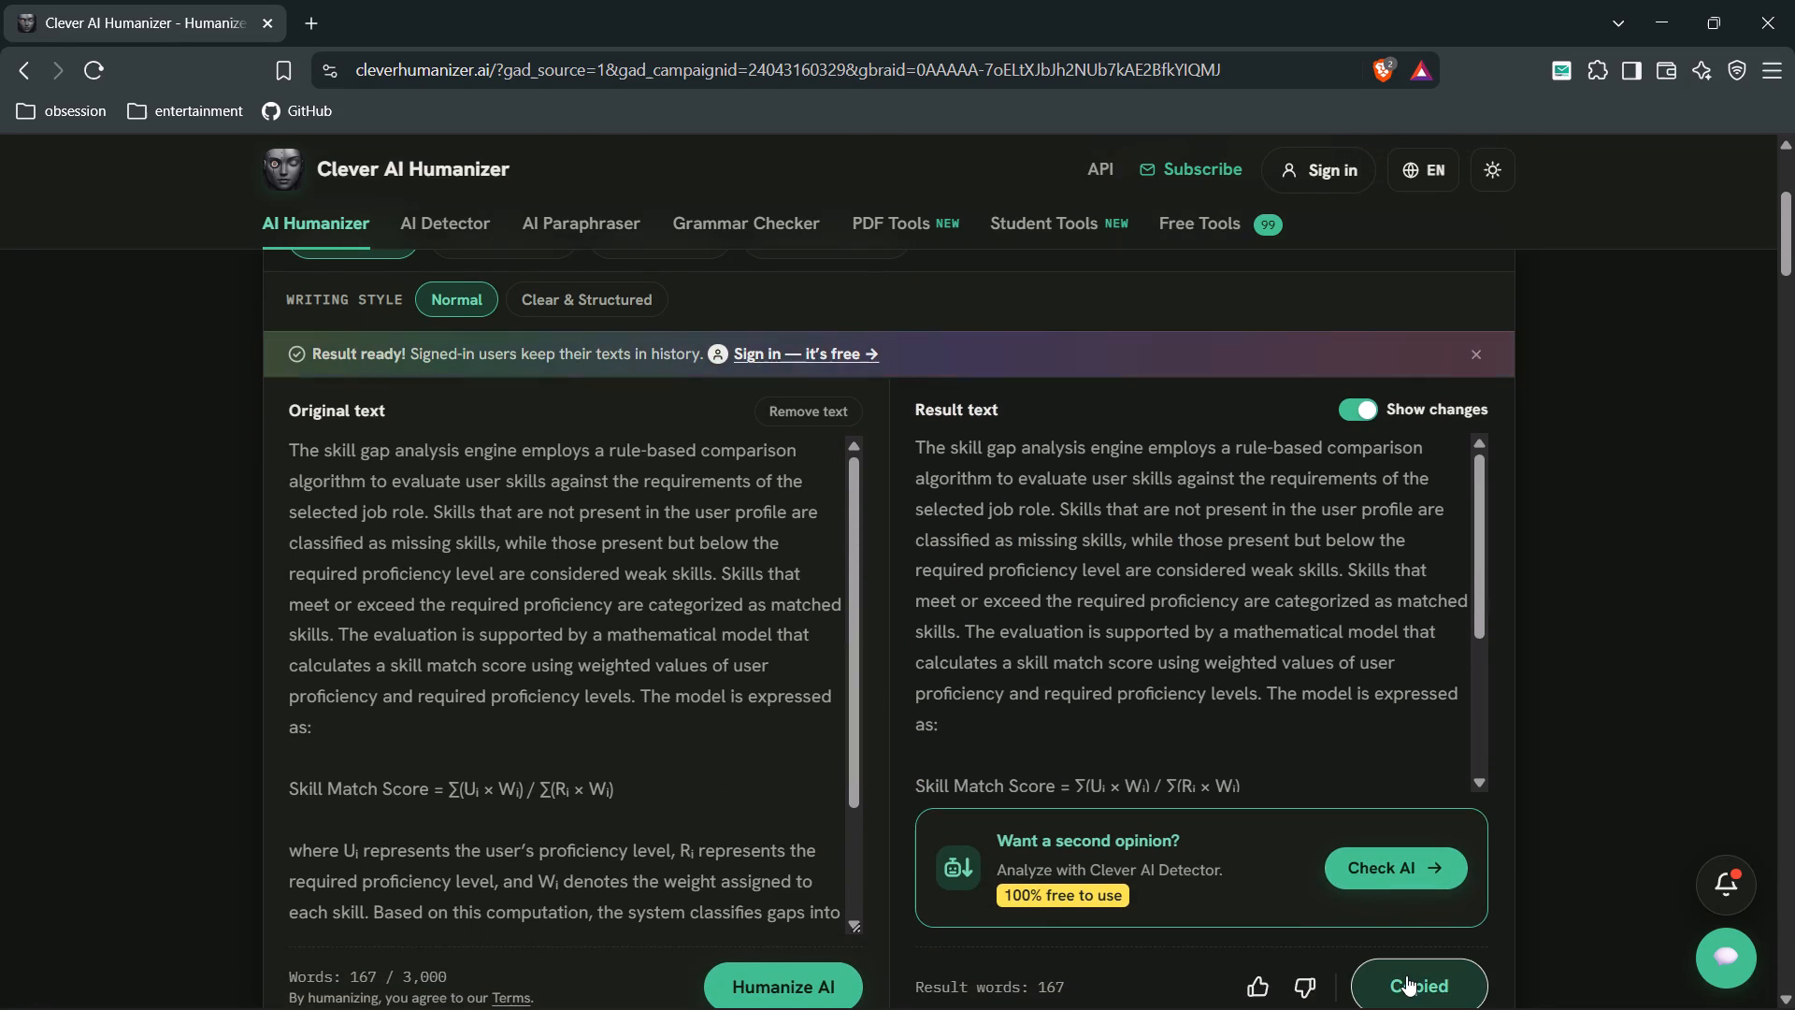
{"action": "key", "text": "alt+Tab"}
{"action": "key", "text": "ctrl+v"}
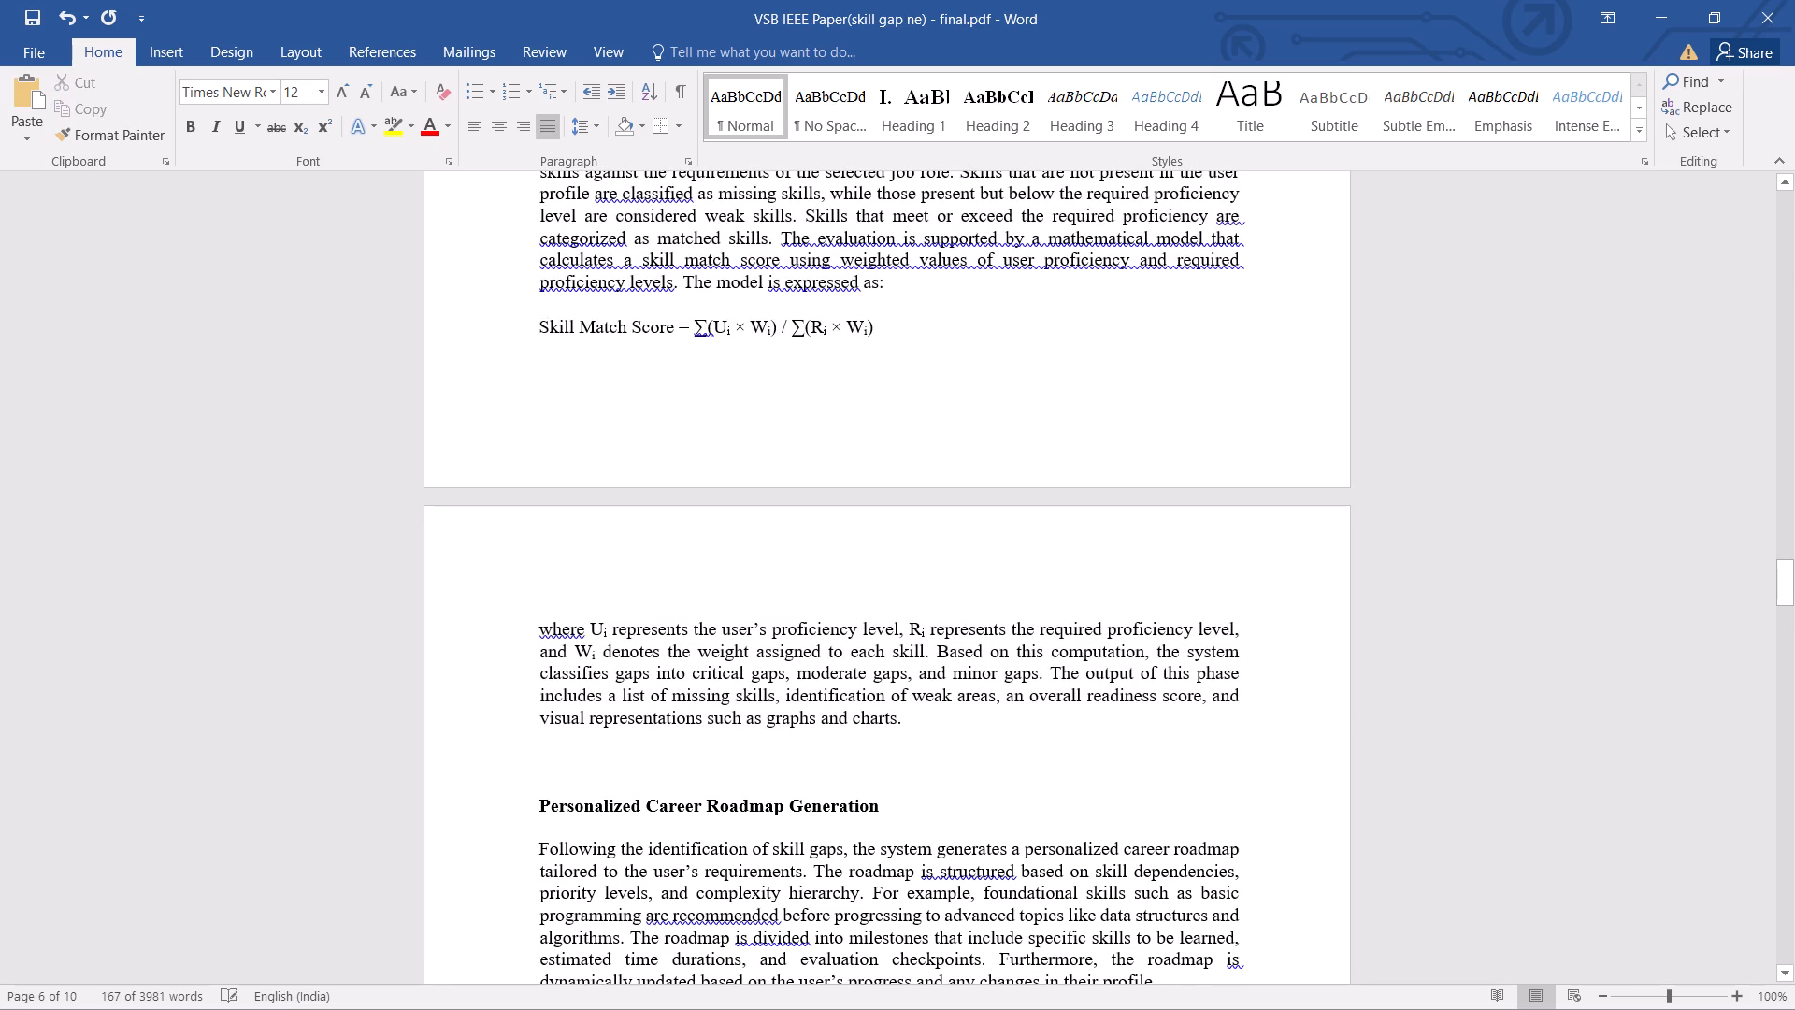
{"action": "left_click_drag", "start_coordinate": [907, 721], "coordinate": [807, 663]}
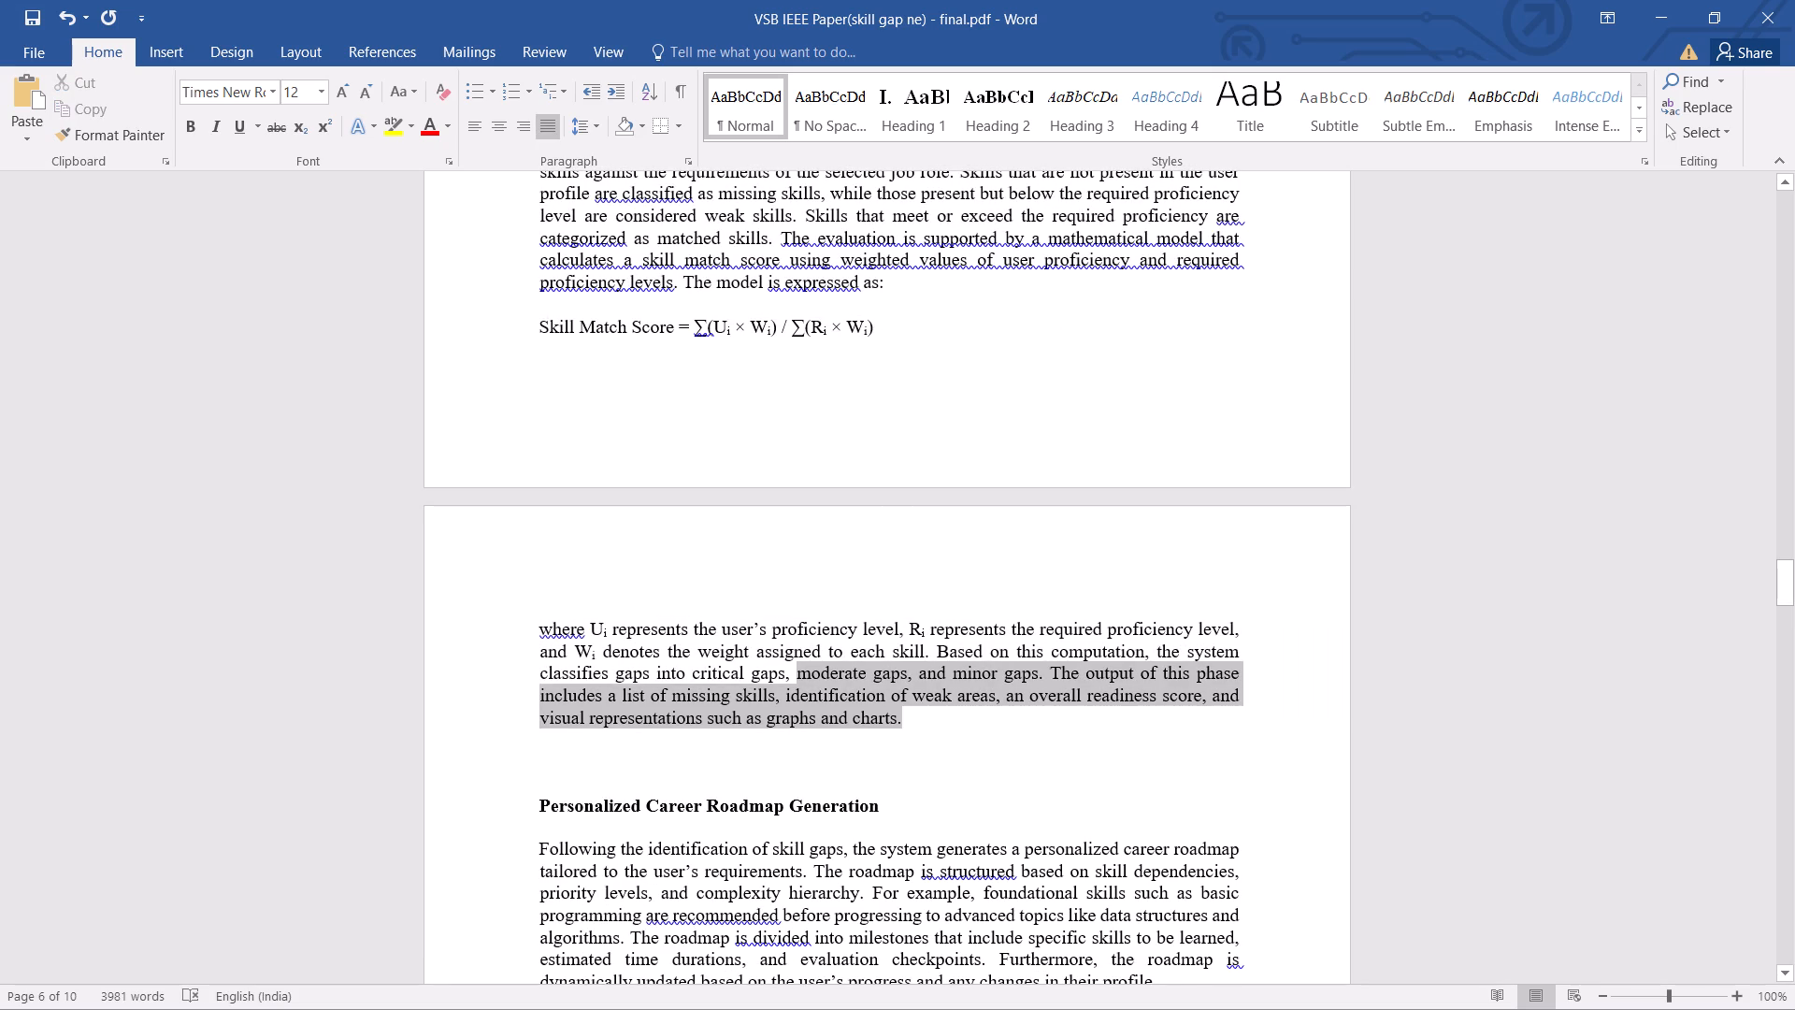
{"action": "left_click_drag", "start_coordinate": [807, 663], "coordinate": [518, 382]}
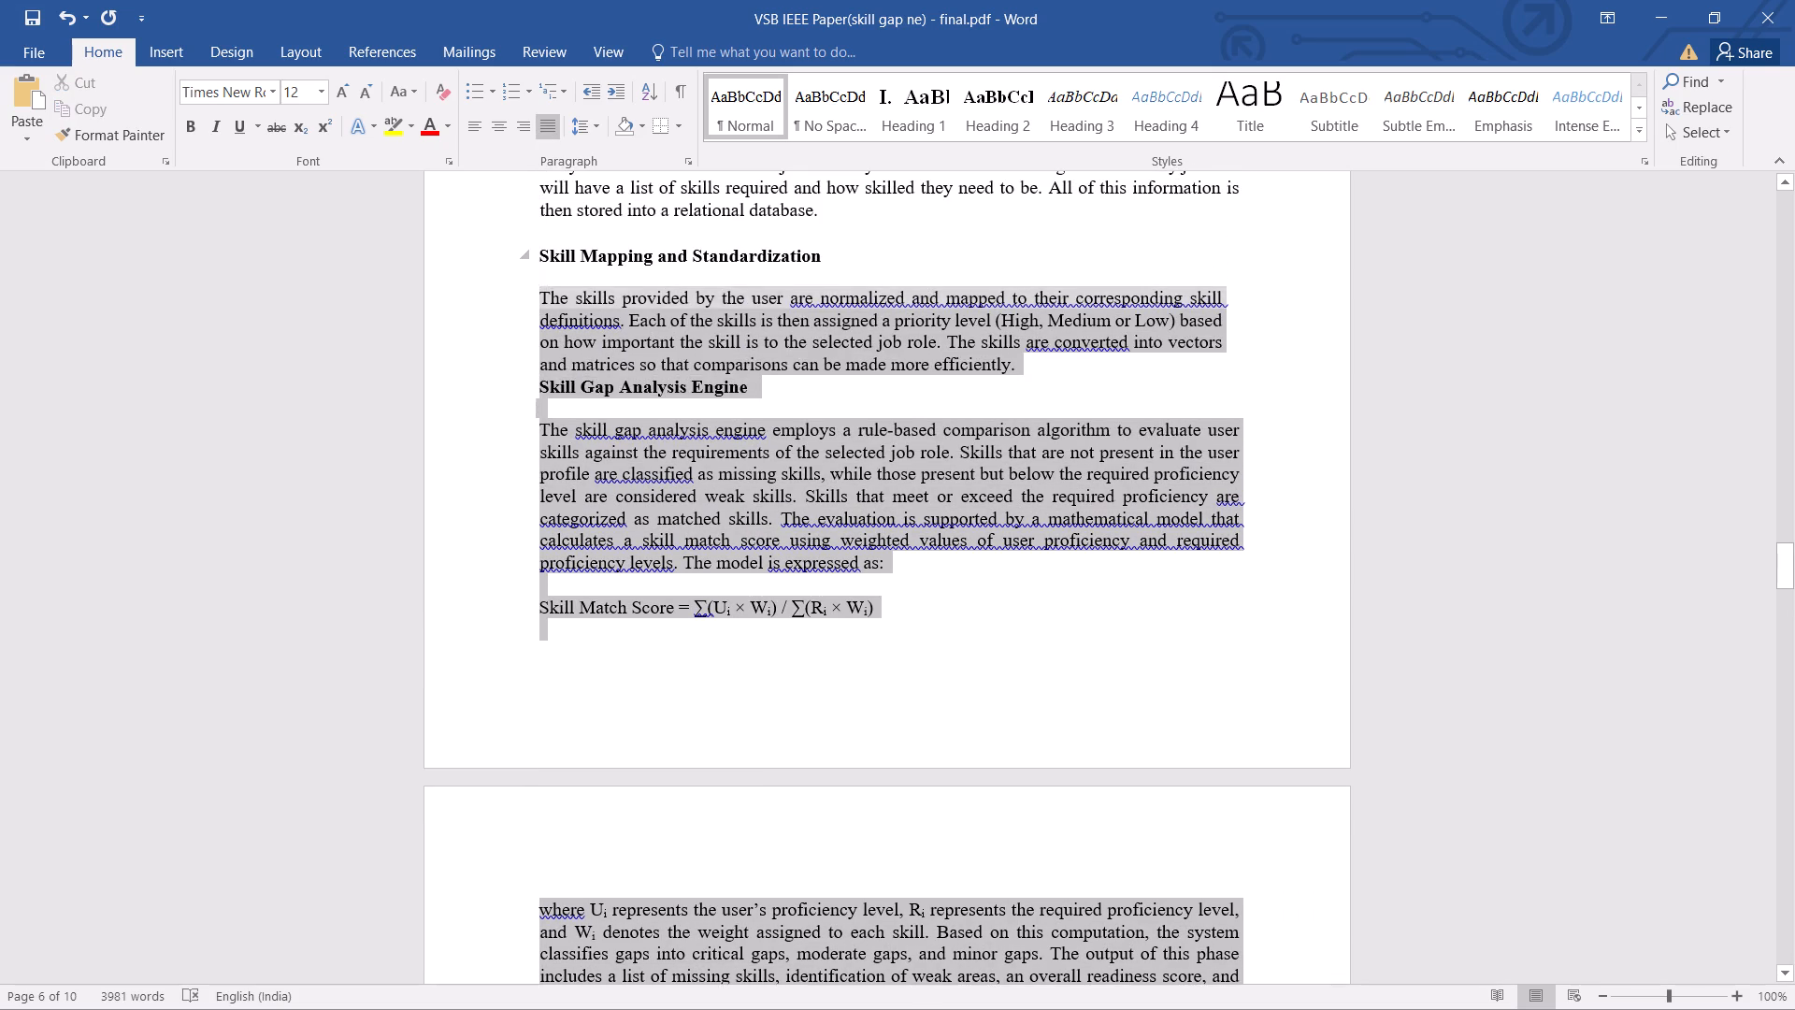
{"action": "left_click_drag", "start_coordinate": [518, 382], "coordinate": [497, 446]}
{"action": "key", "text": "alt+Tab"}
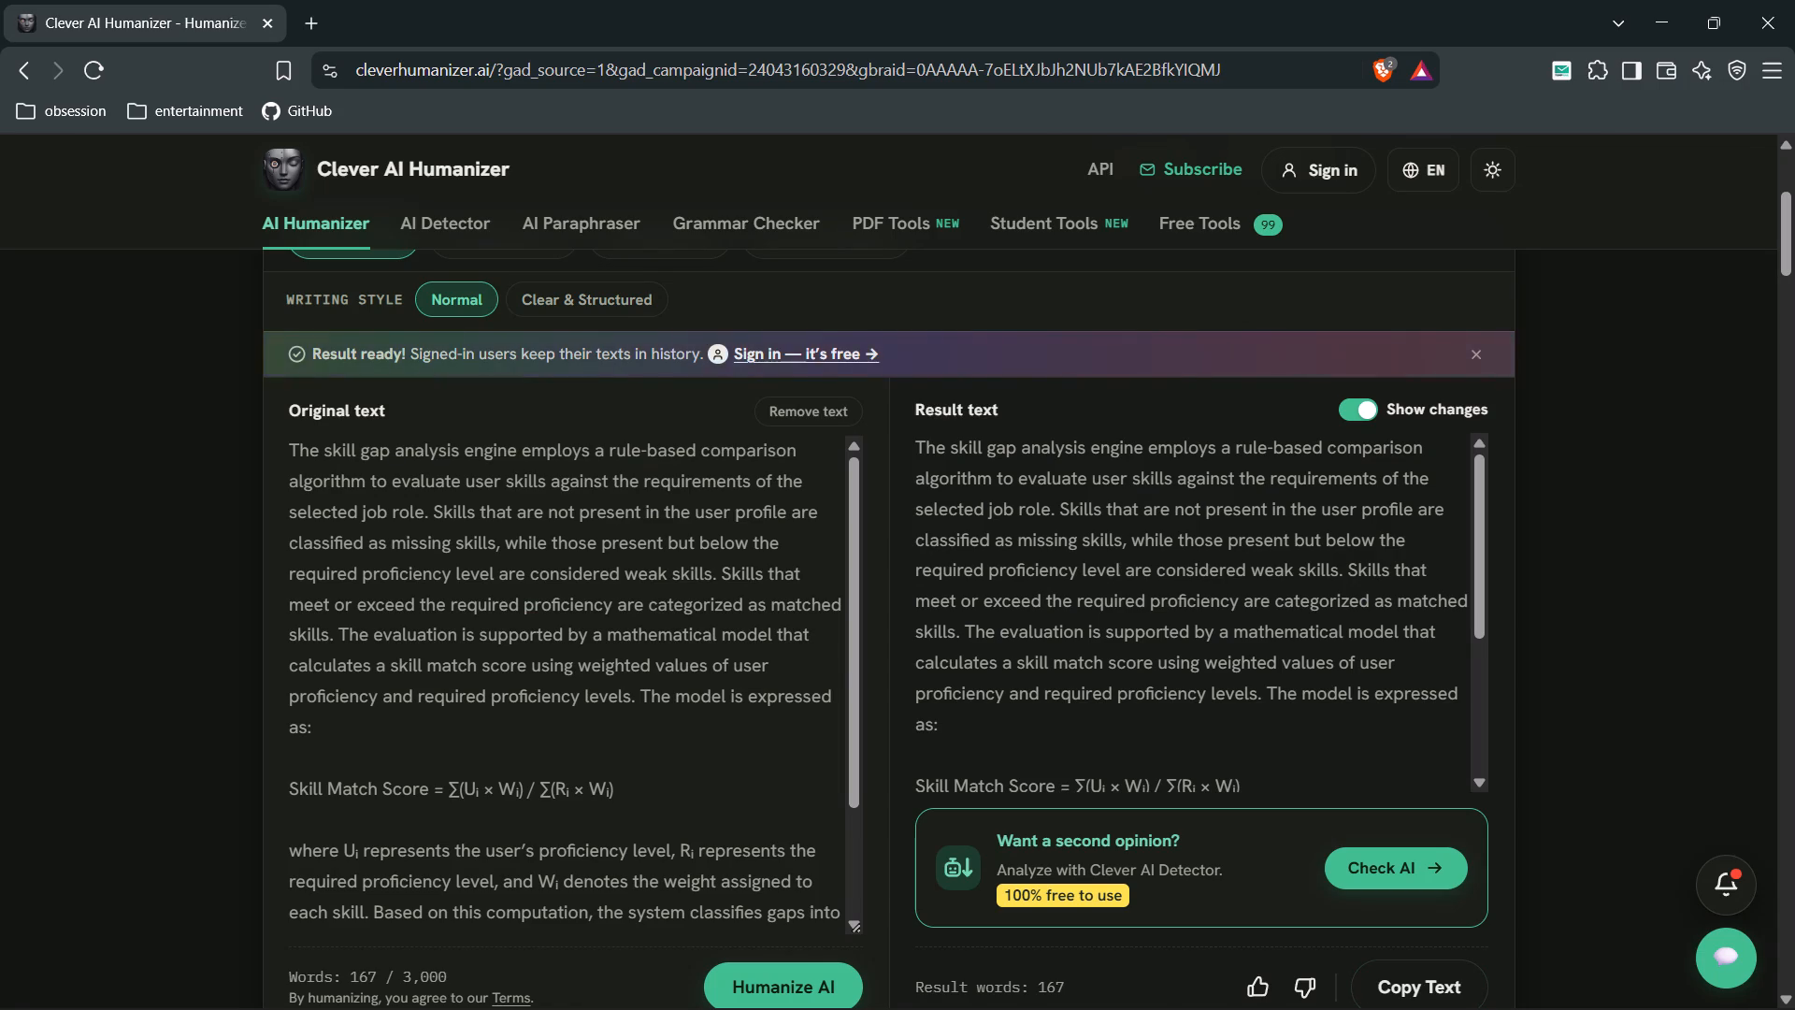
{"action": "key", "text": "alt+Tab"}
Copy the Personalized Career Roadmap Generation paragraph from Word and humanize it in Brave.
{"action": "scroll", "coordinate": [1073, 714], "scroll_direction": "down", "scroll_amount": 2}
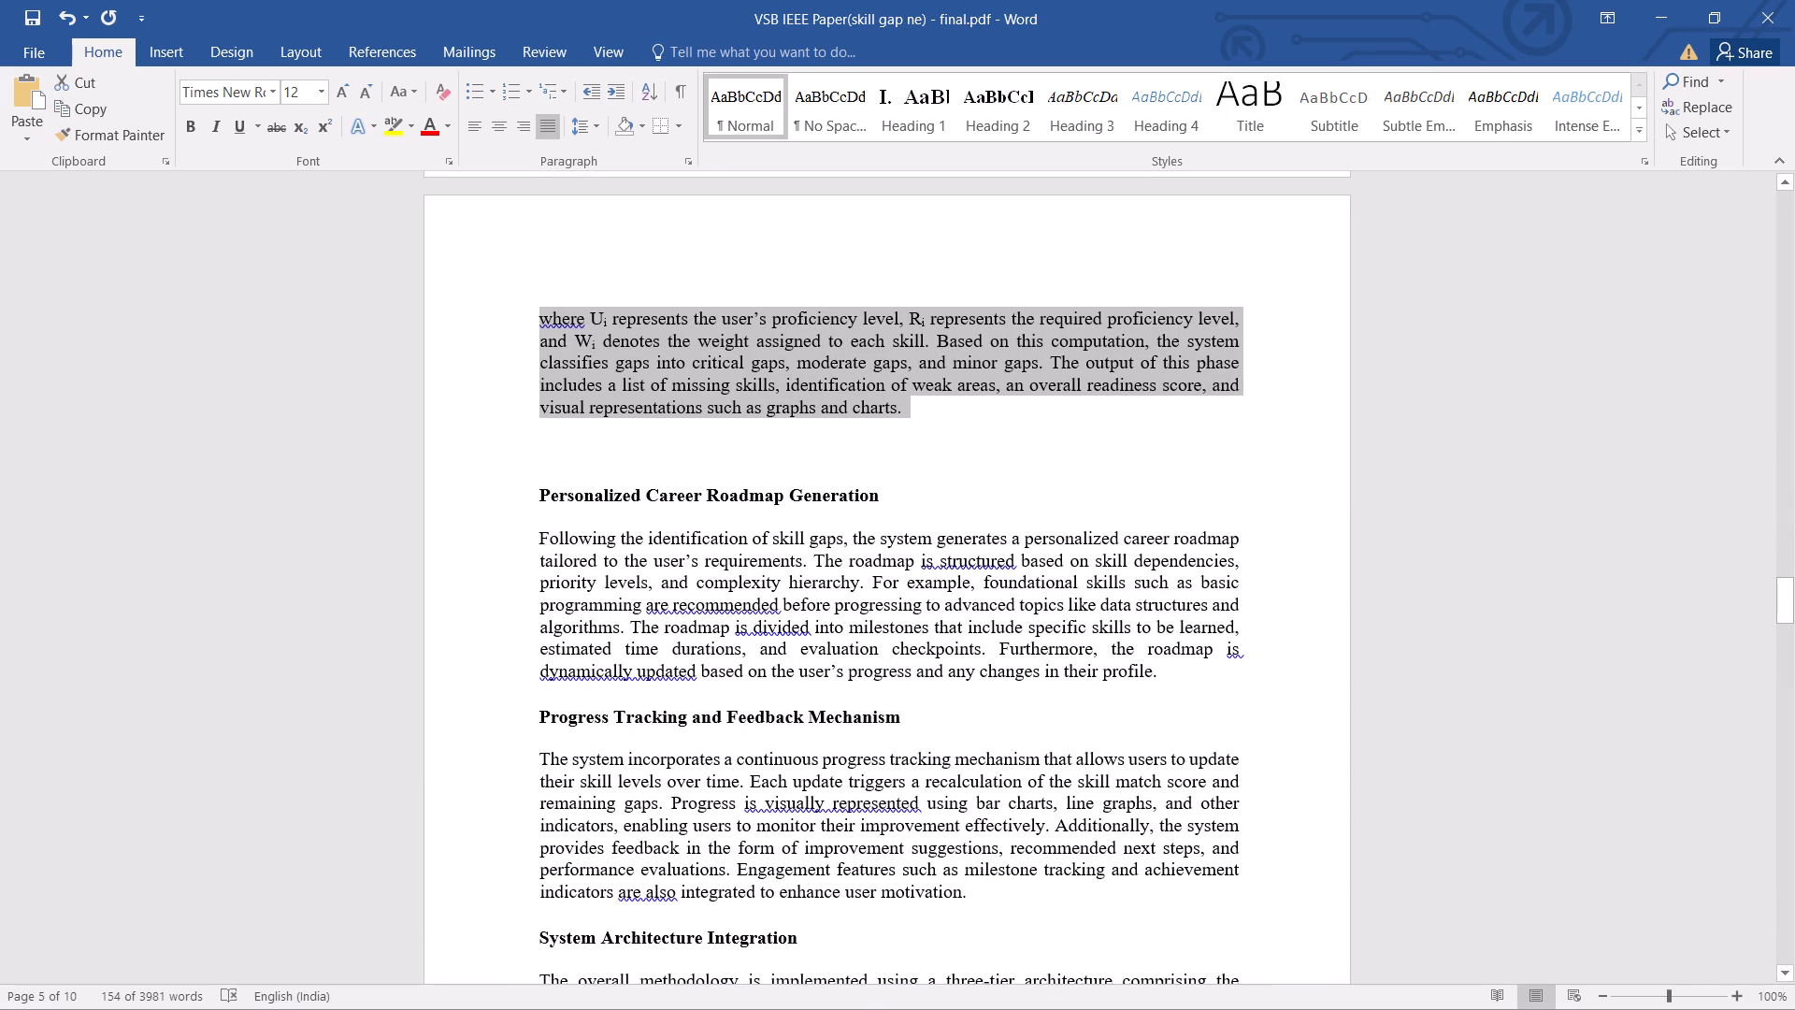
{"action": "left_click_drag", "start_coordinate": [542, 537], "coordinate": [1171, 702]}
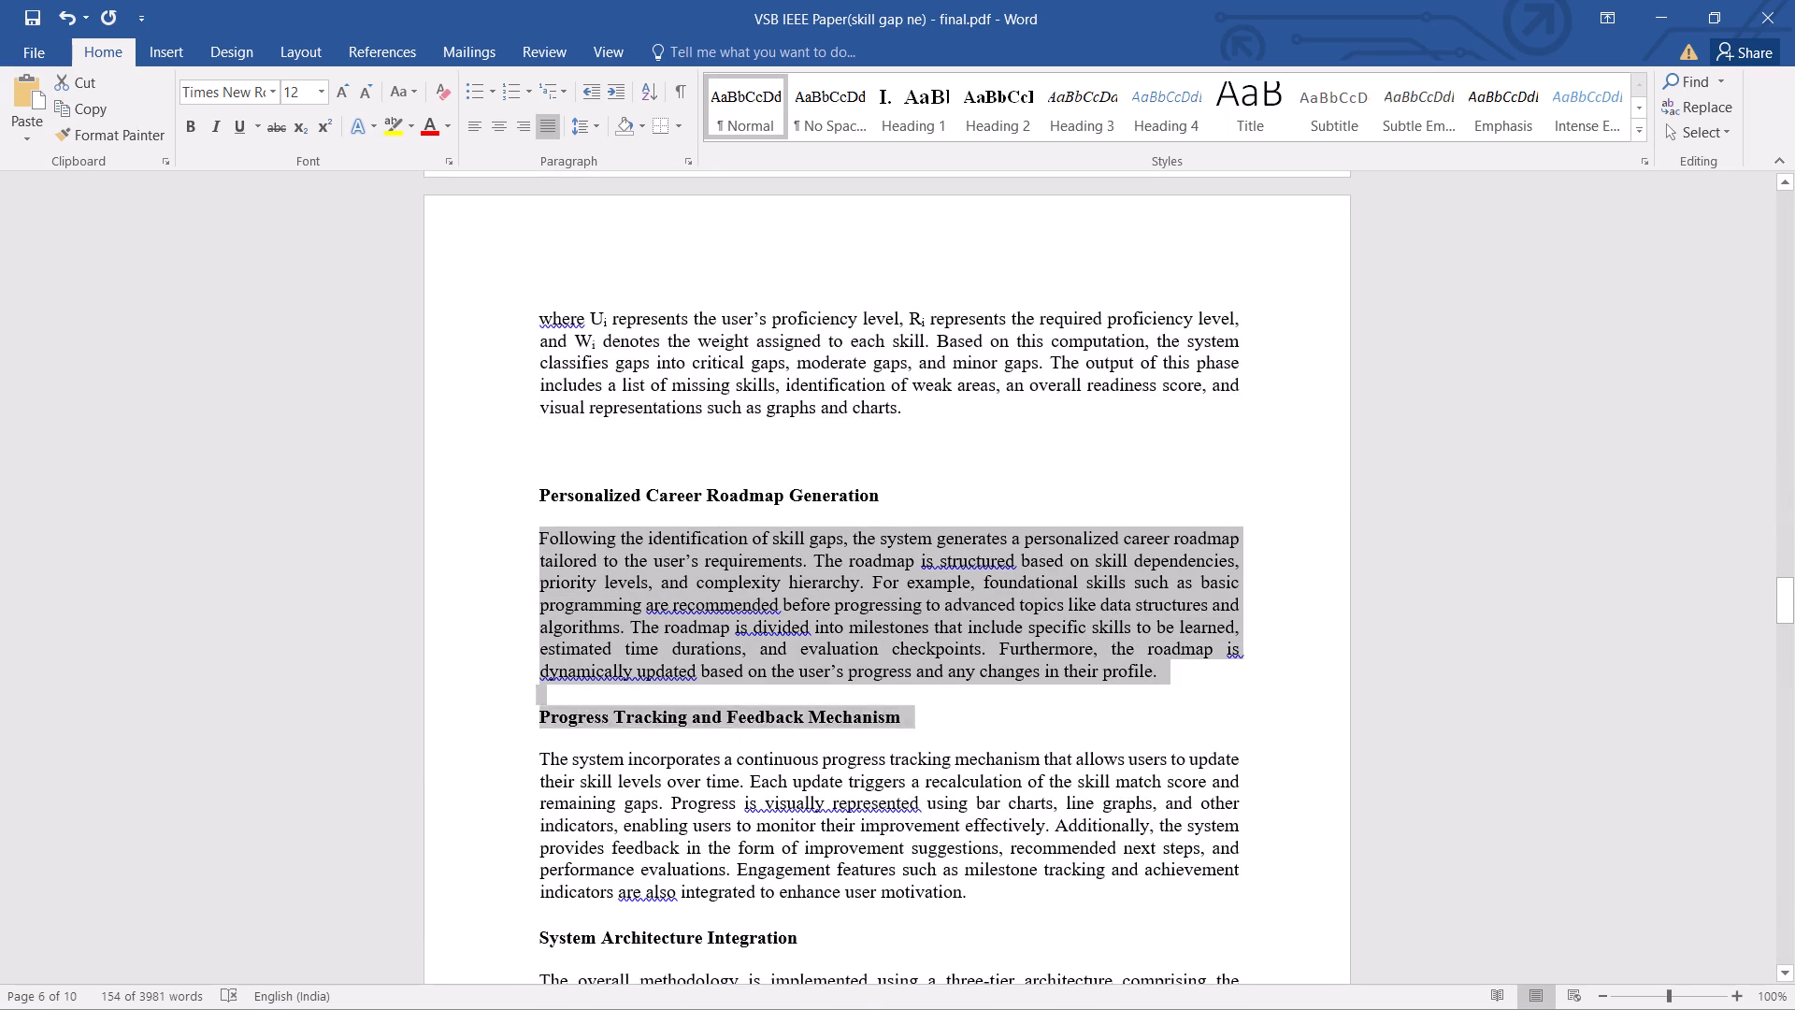
{"action": "left_click_drag", "start_coordinate": [1171, 702], "coordinate": [1157, 677]}
{"action": "key", "text": "ctrl+c"}
{"action": "key", "text": "alt+Tab"}
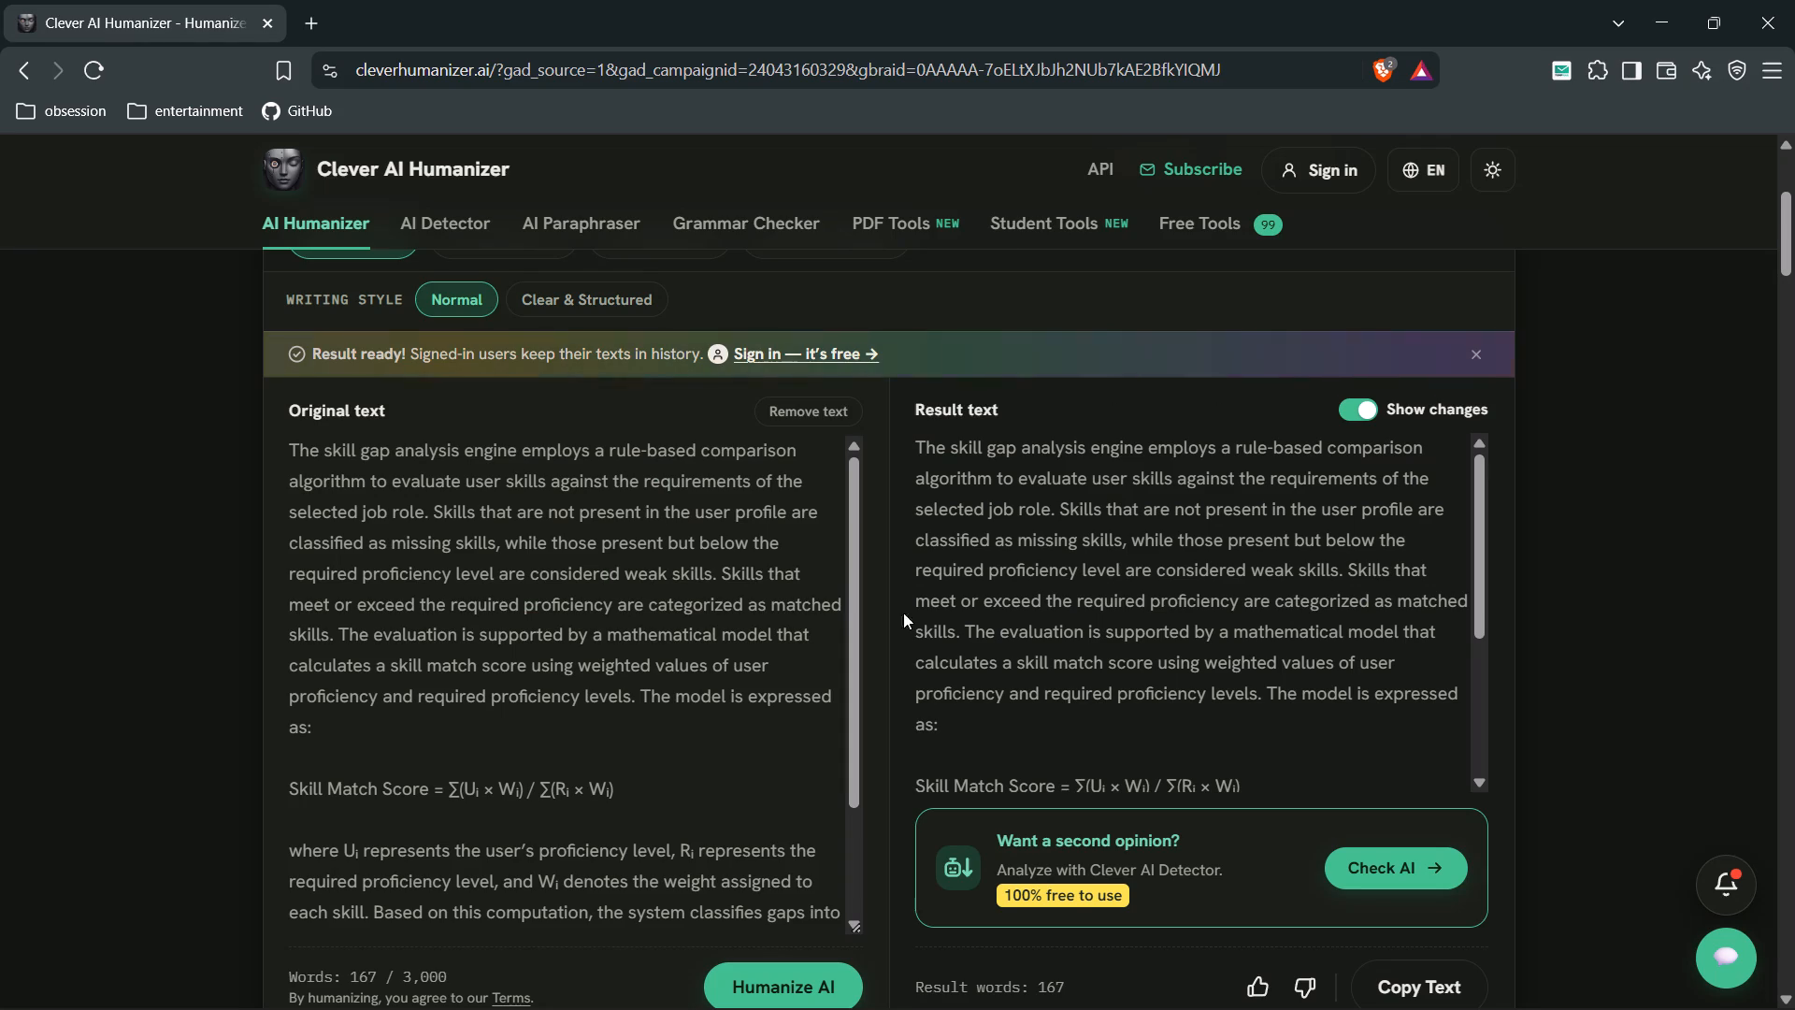
{"action": "left_click", "coordinate": [494, 632]}
{"action": "key", "text": "ctrl+a"}
{"action": "key", "text": "ctrl+v"}
{"action": "key", "text": "ctrl+c"}
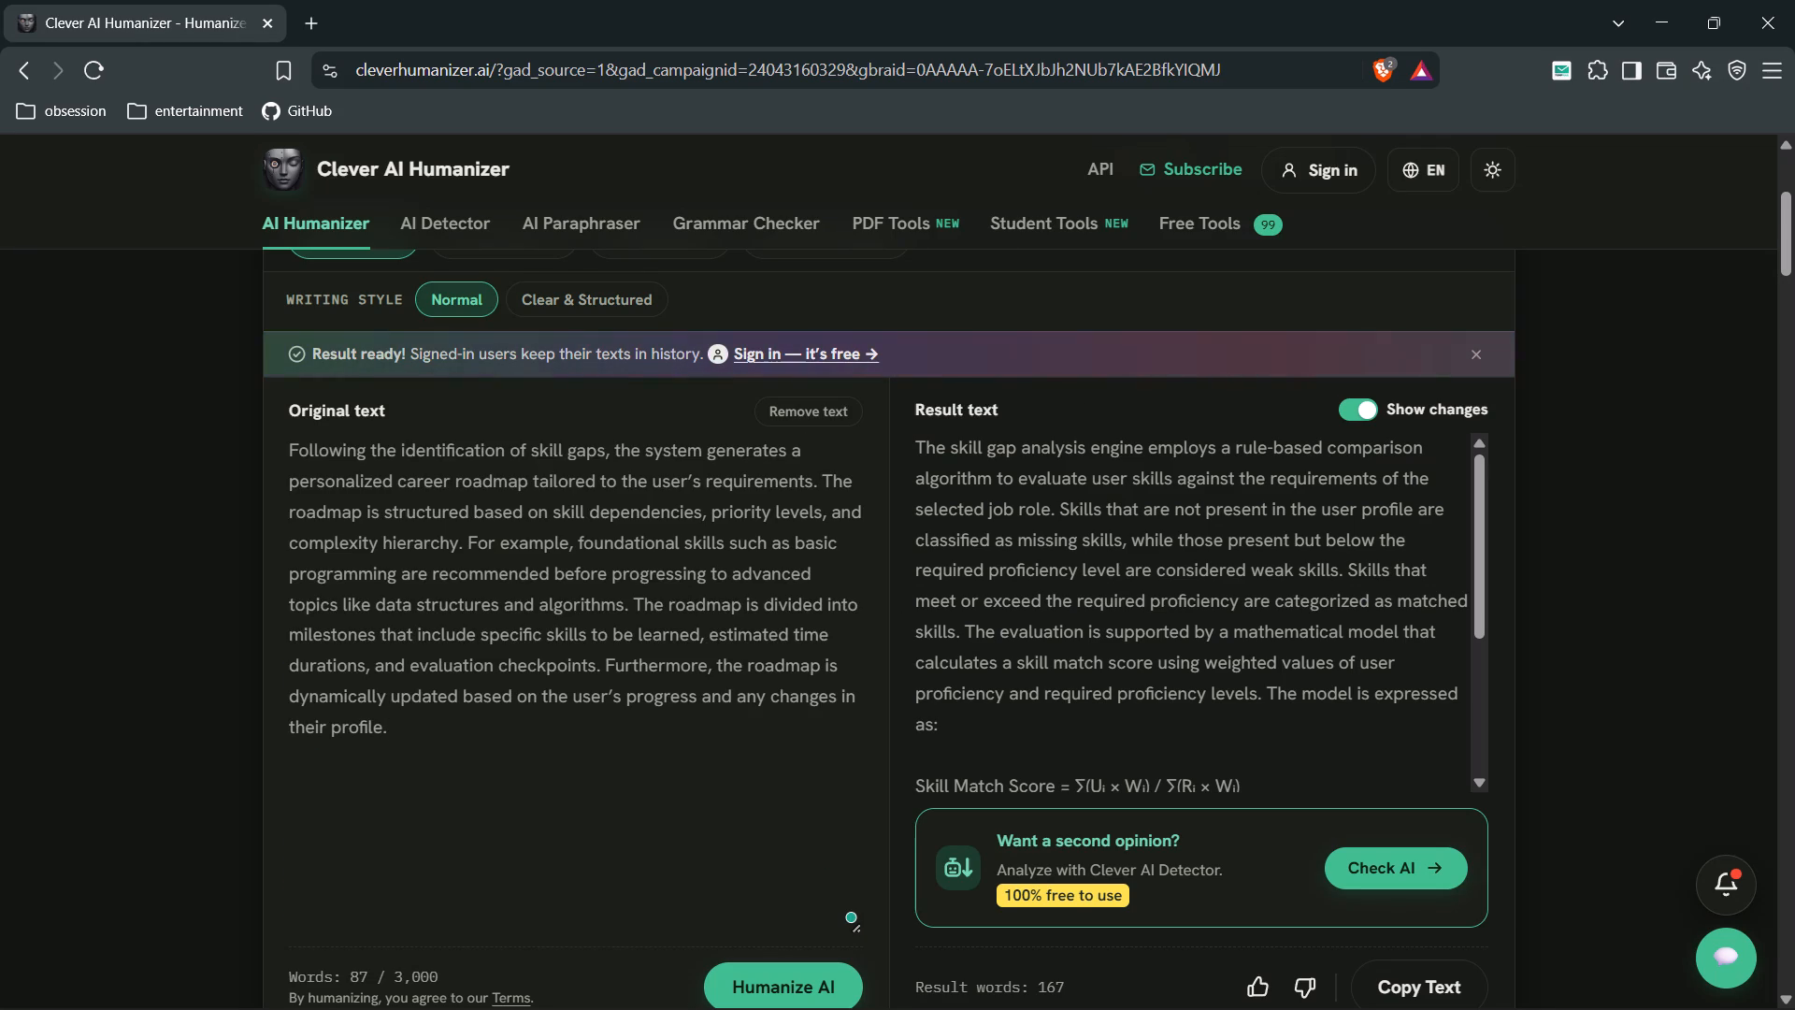
{"action": "left_click", "coordinate": [790, 973]}
Copy the humanizer's Version 1 result from Brave and paste it in Word over the Personalized Career Roadmap Generation paragraph.
{"action": "key", "text": "alt+Tab"}
{"action": "scroll", "coordinate": [784, 790], "scroll_direction": "down", "scroll_amount": 1}
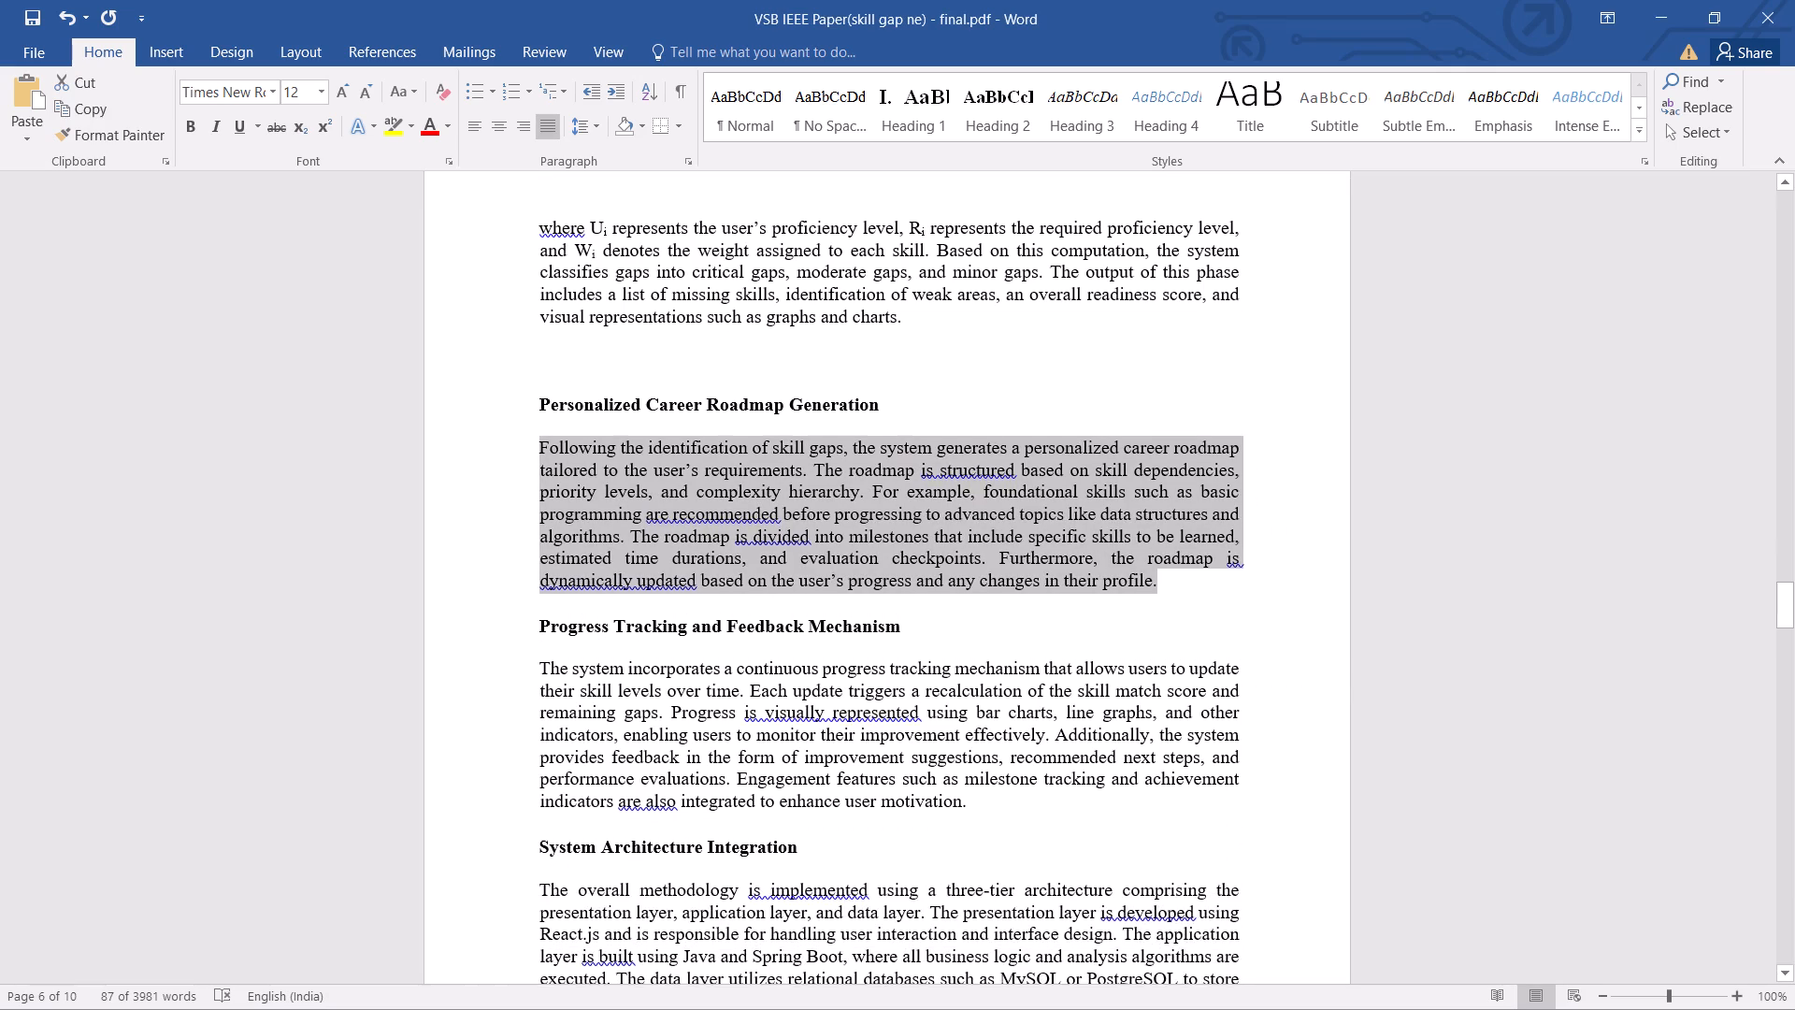
{"action": "key", "text": "alt+Tab"}
{"action": "key", "text": "alt+Tab"}
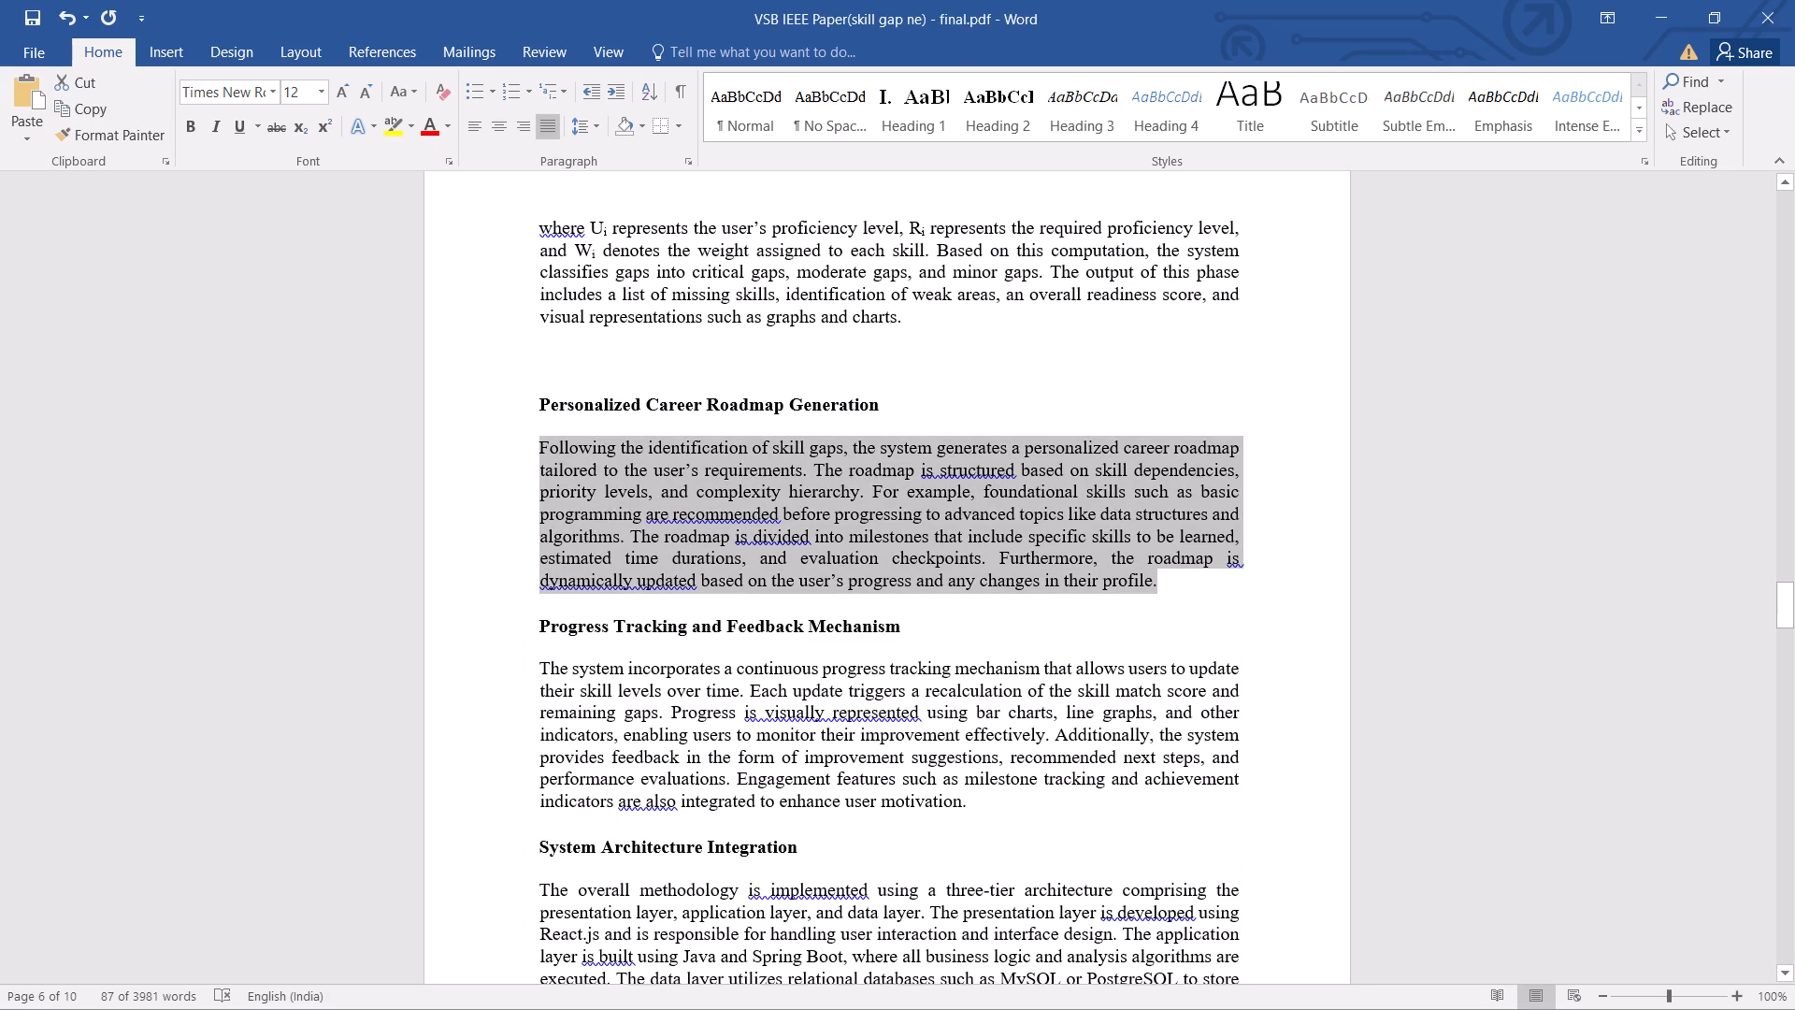
{"action": "key", "text": "alt+Tab"}
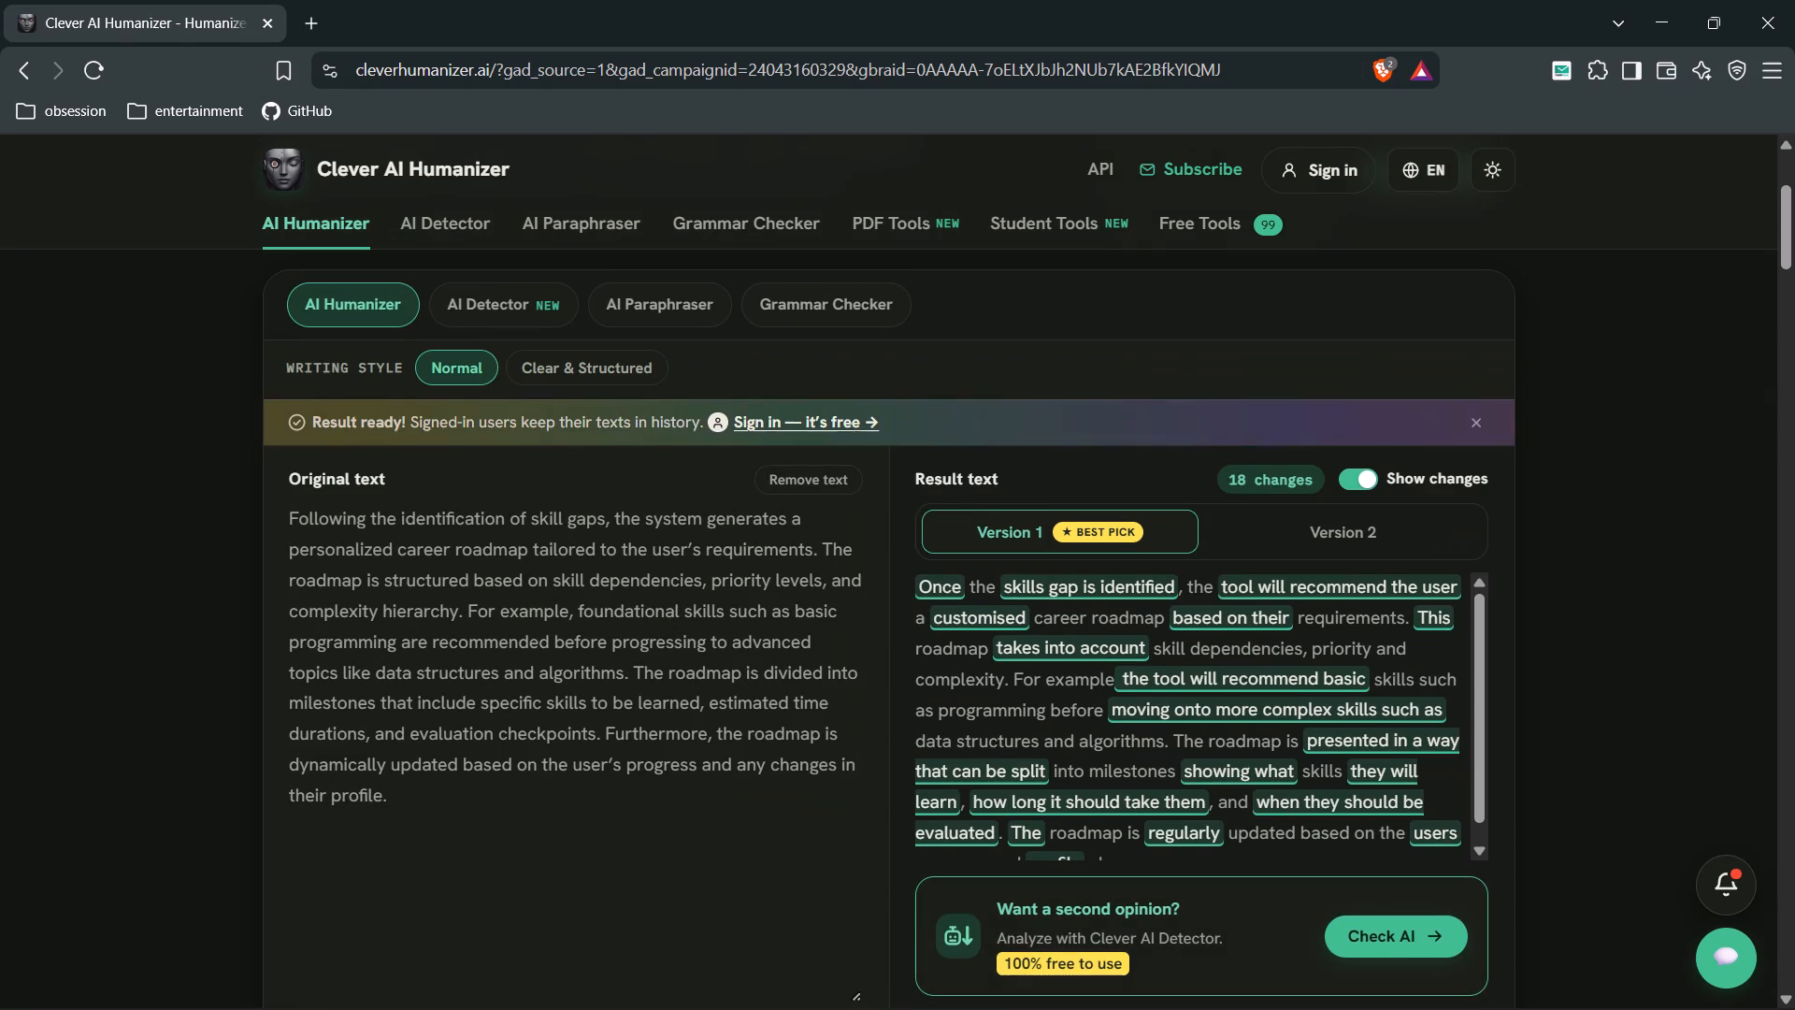
{"action": "scroll", "coordinate": [1555, 757], "scroll_direction": "down", "scroll_amount": 1}
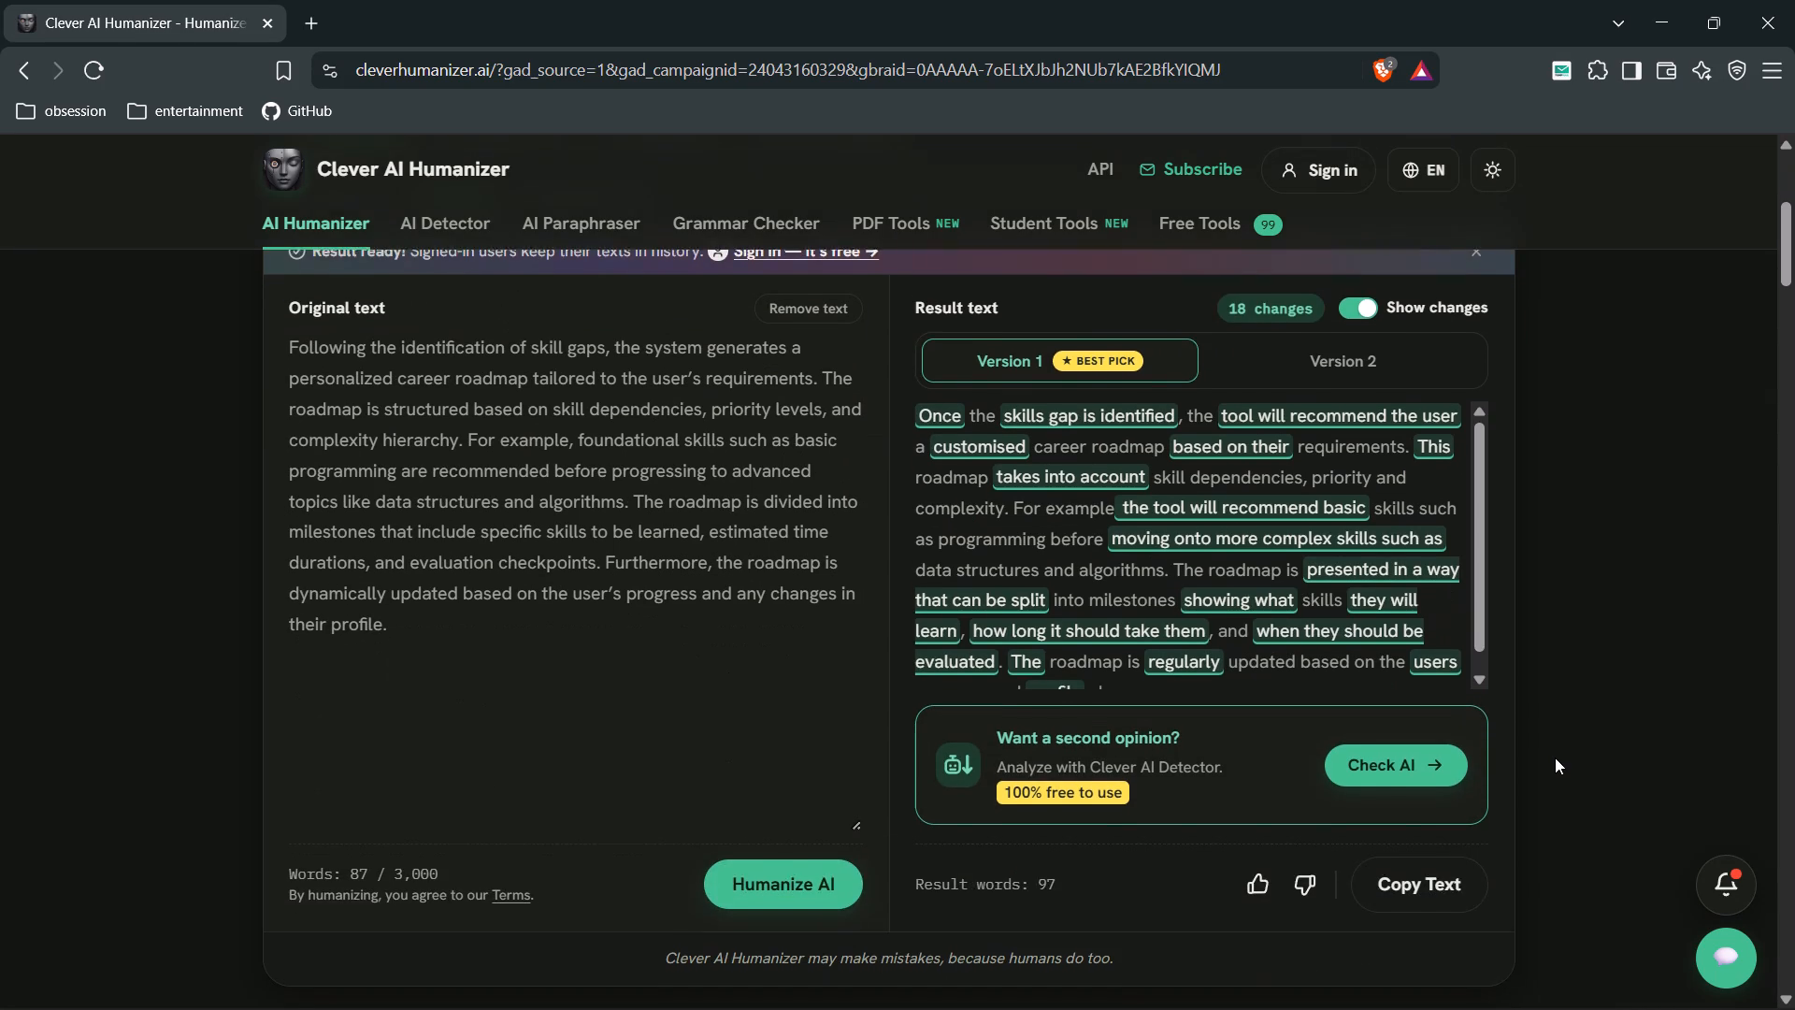
{"action": "left_click", "coordinate": [1429, 866]}
{"action": "key", "text": "alt+Tab"}
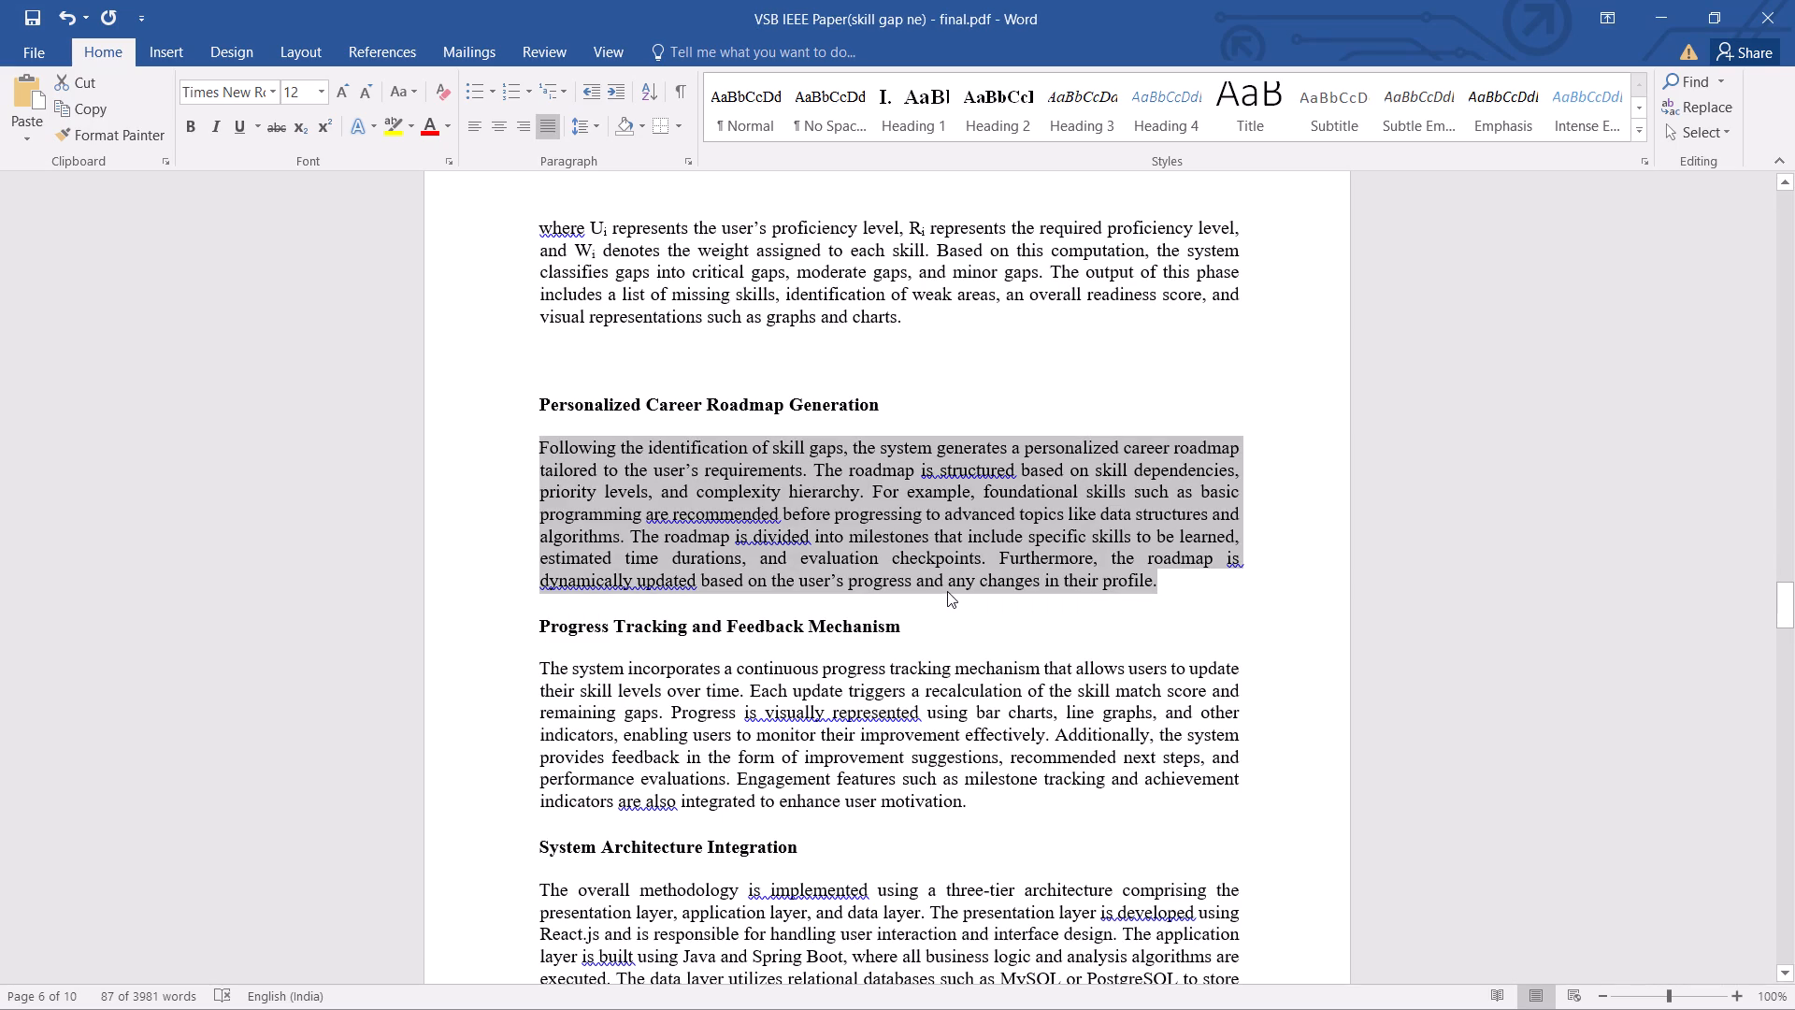
{"action": "key", "text": "ctrl+v"}
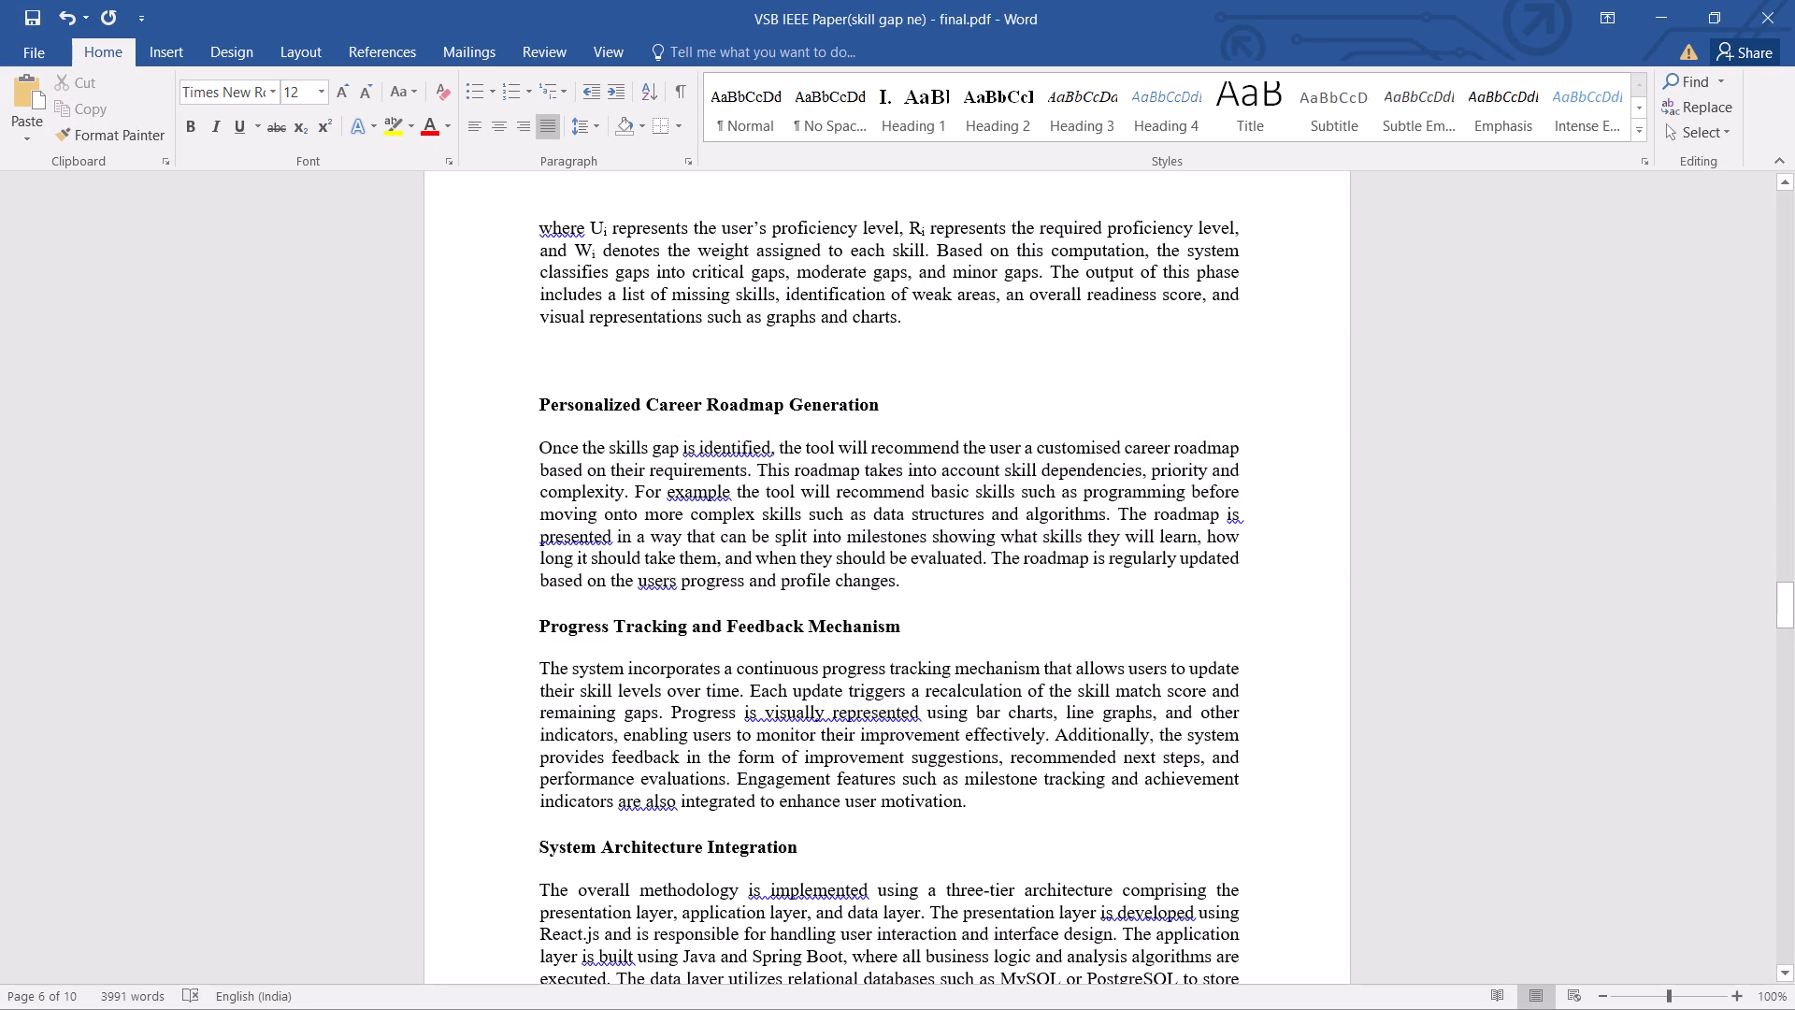
Copy the Progress Tracking and Feedback Mechanism paragraph from Word and humanize it in Brave.
{"action": "left_click_drag", "start_coordinate": [540, 664], "coordinate": [1018, 801]}
{"action": "key", "text": "ctrl+c"}
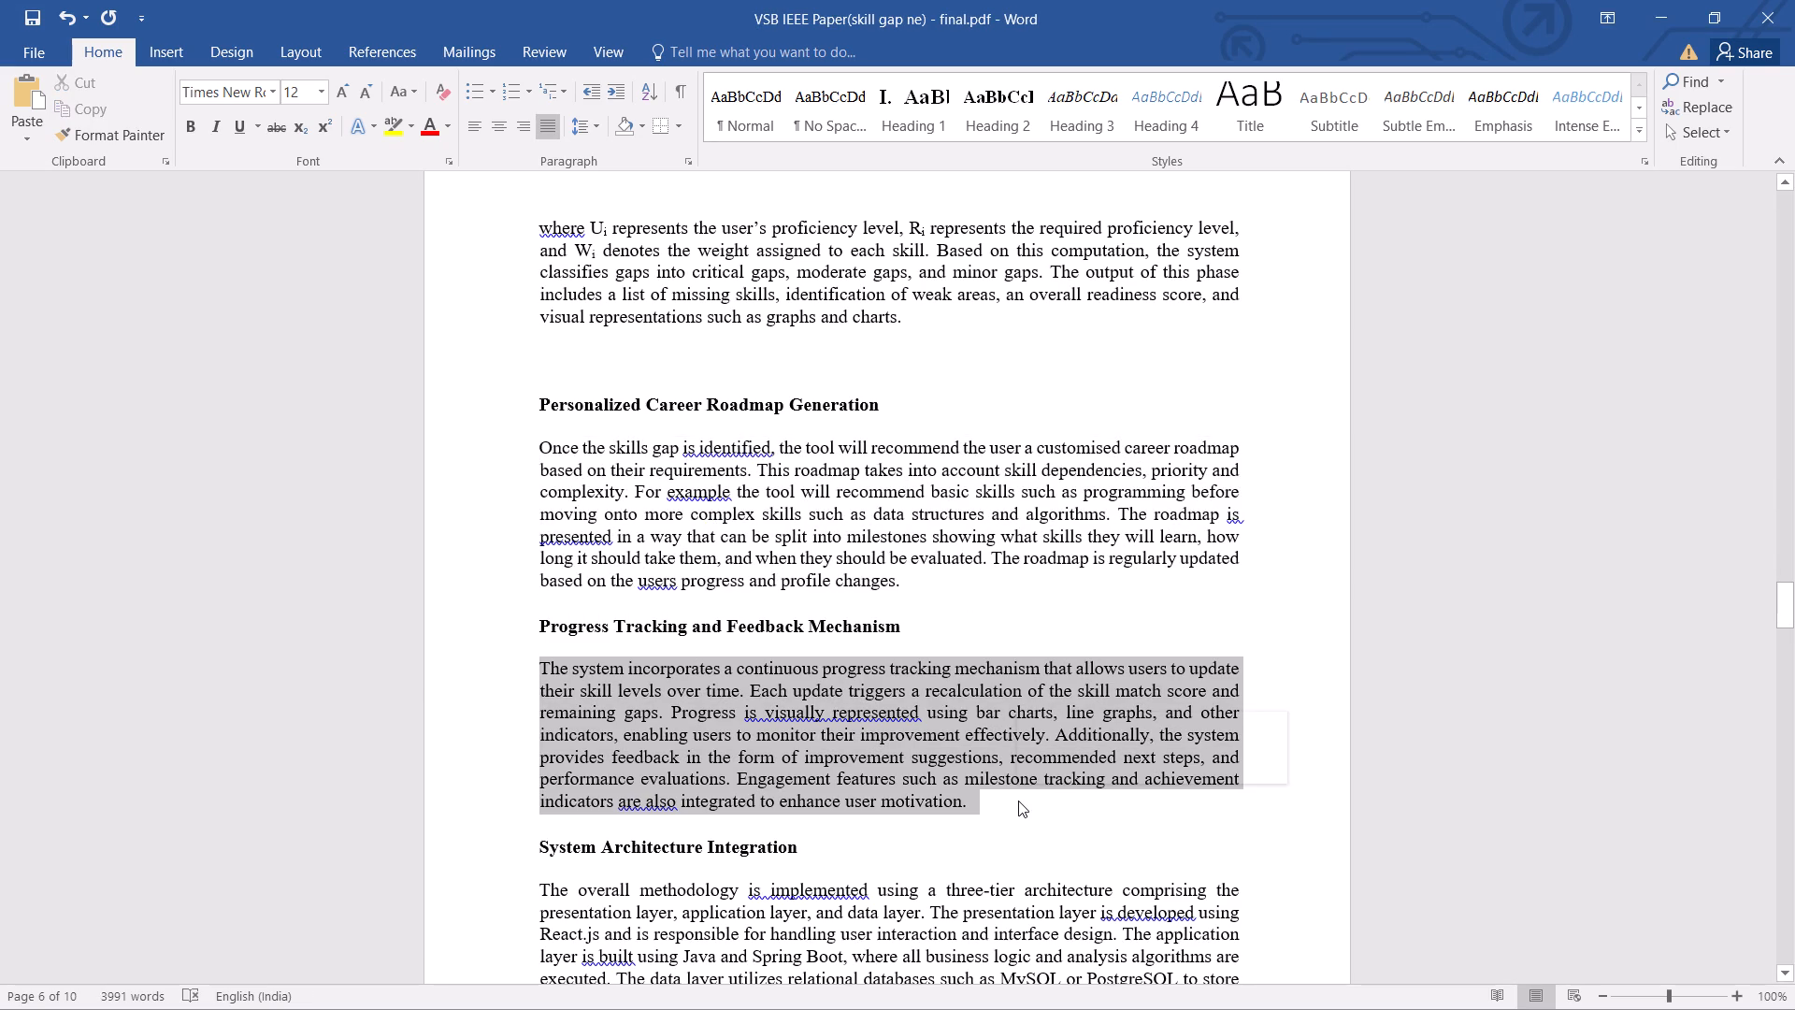
{"action": "key", "text": "alt+Tab"}
{"action": "left_click", "coordinate": [524, 516]}
{"action": "key", "text": "ctrl+a"}
{"action": "key", "text": "ctrl+v"}
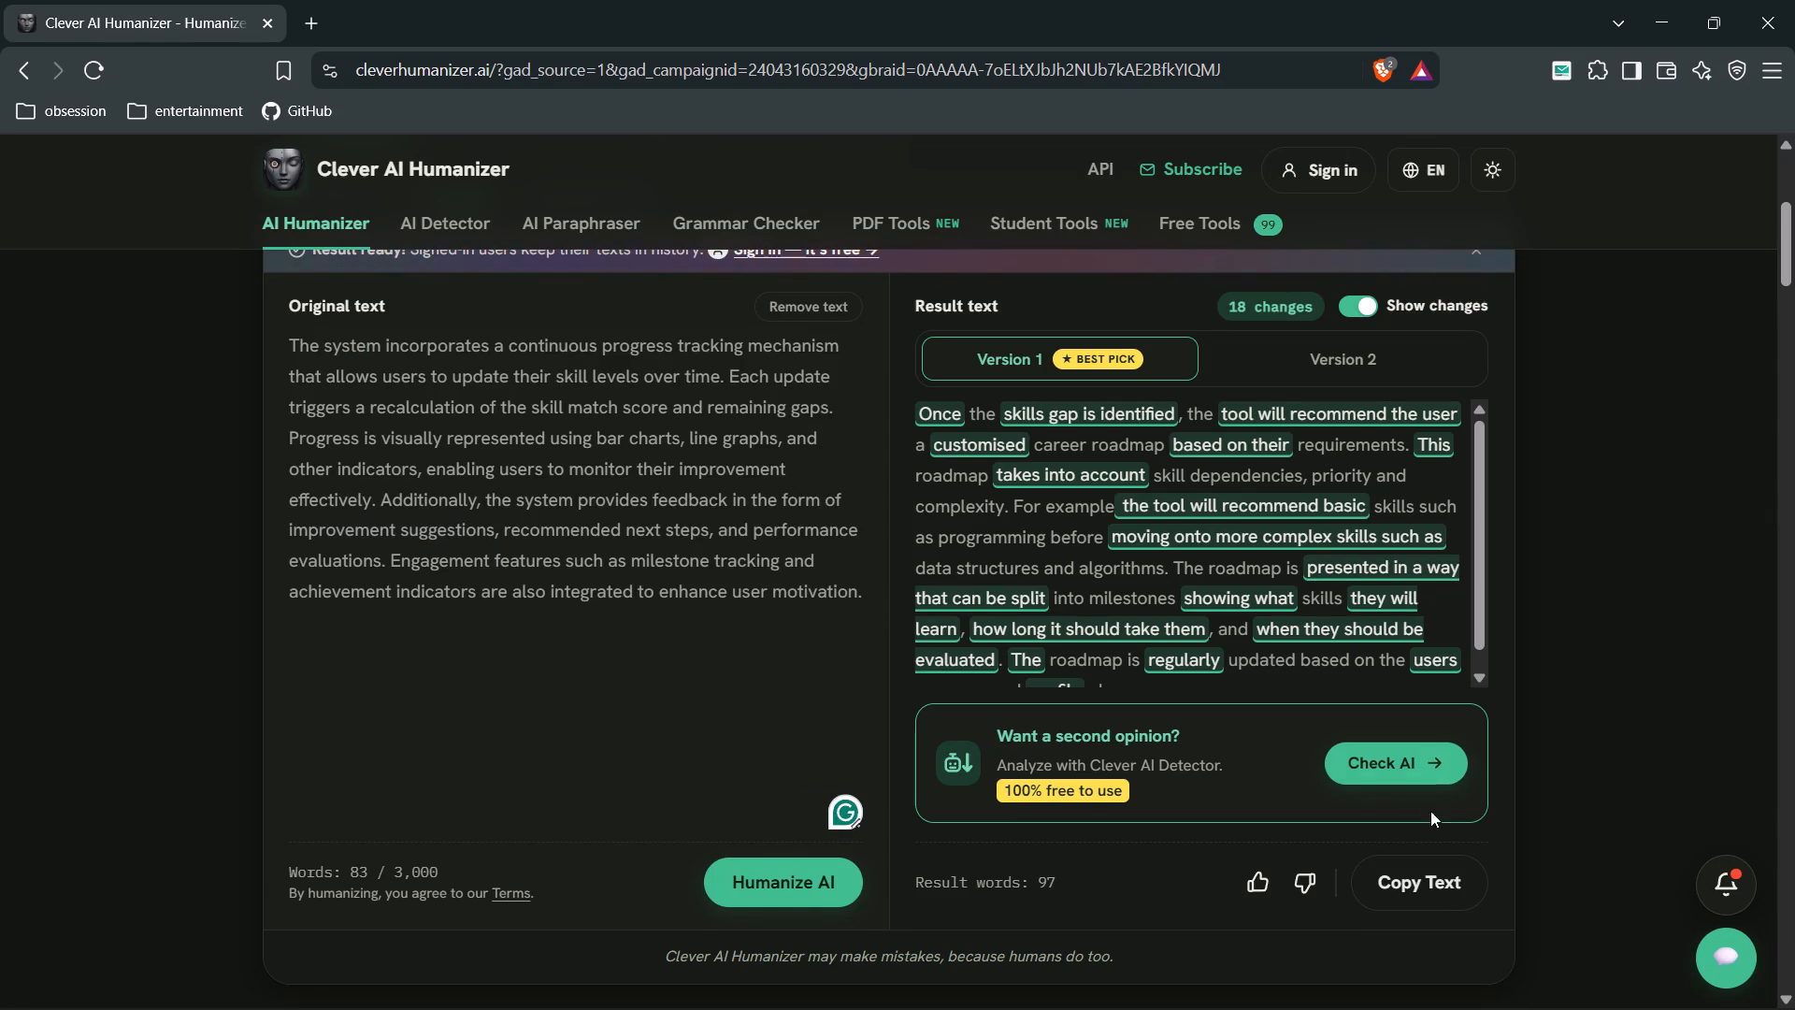
{"action": "left_click", "coordinate": [813, 874]}
Switch to Word and look through the remaining sections, from System Architecture Integration to the Results and Discussion charts.
{"action": "key", "text": "alt+Tab"}
{"action": "scroll", "coordinate": [813, 874], "scroll_direction": "down", "scroll_amount": 2}
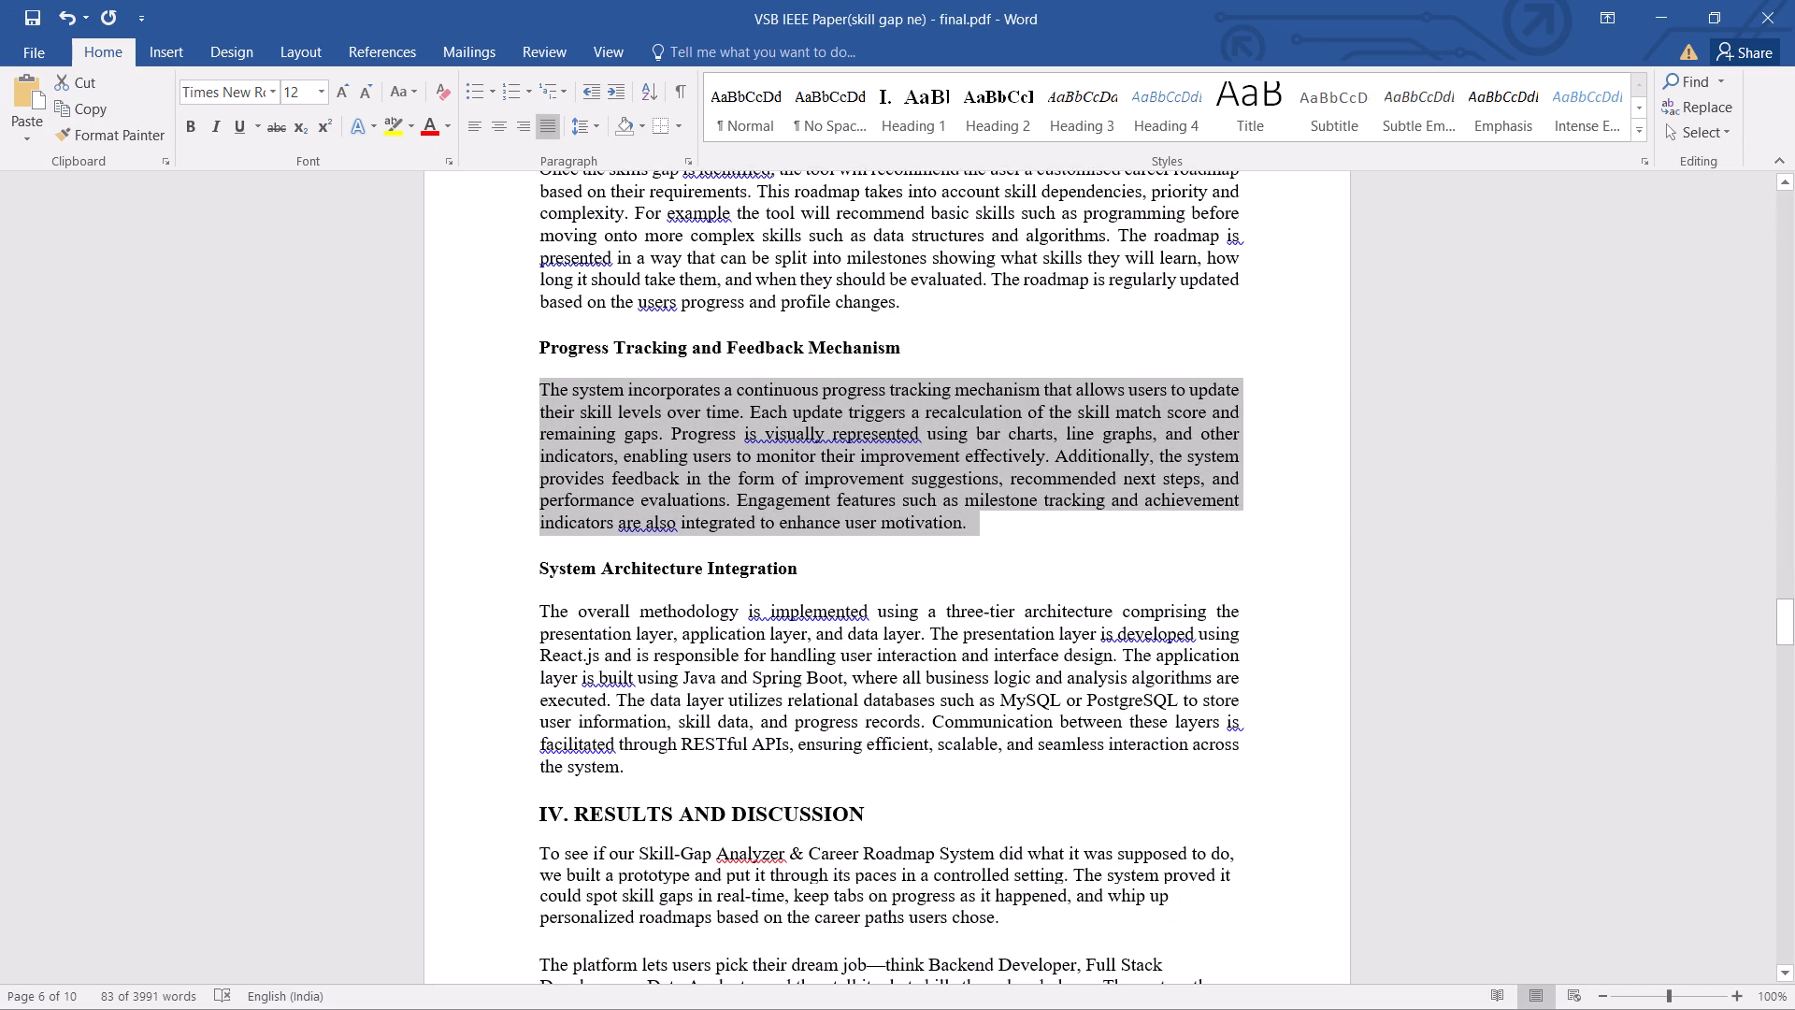
{"action": "scroll", "coordinate": [622, 750], "scroll_direction": "down", "scroll_amount": 6}
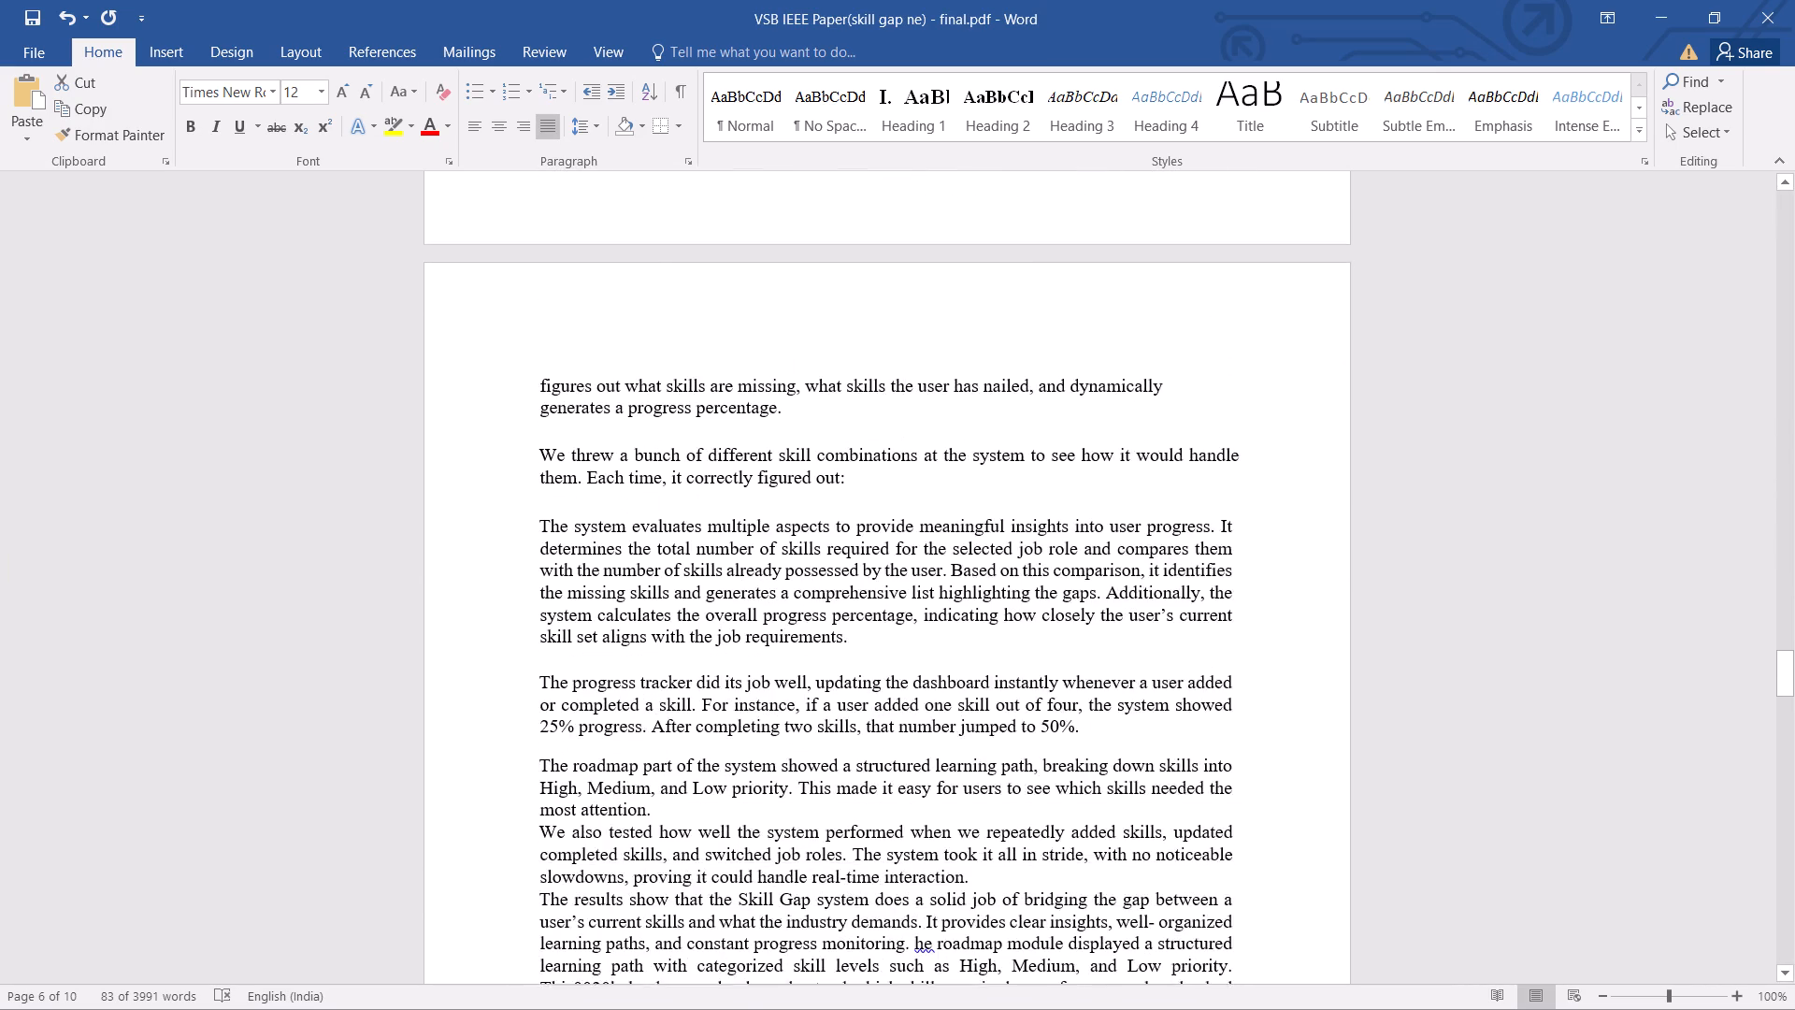
{"action": "scroll", "coordinate": [622, 750], "scroll_direction": "down", "scroll_amount": 7}
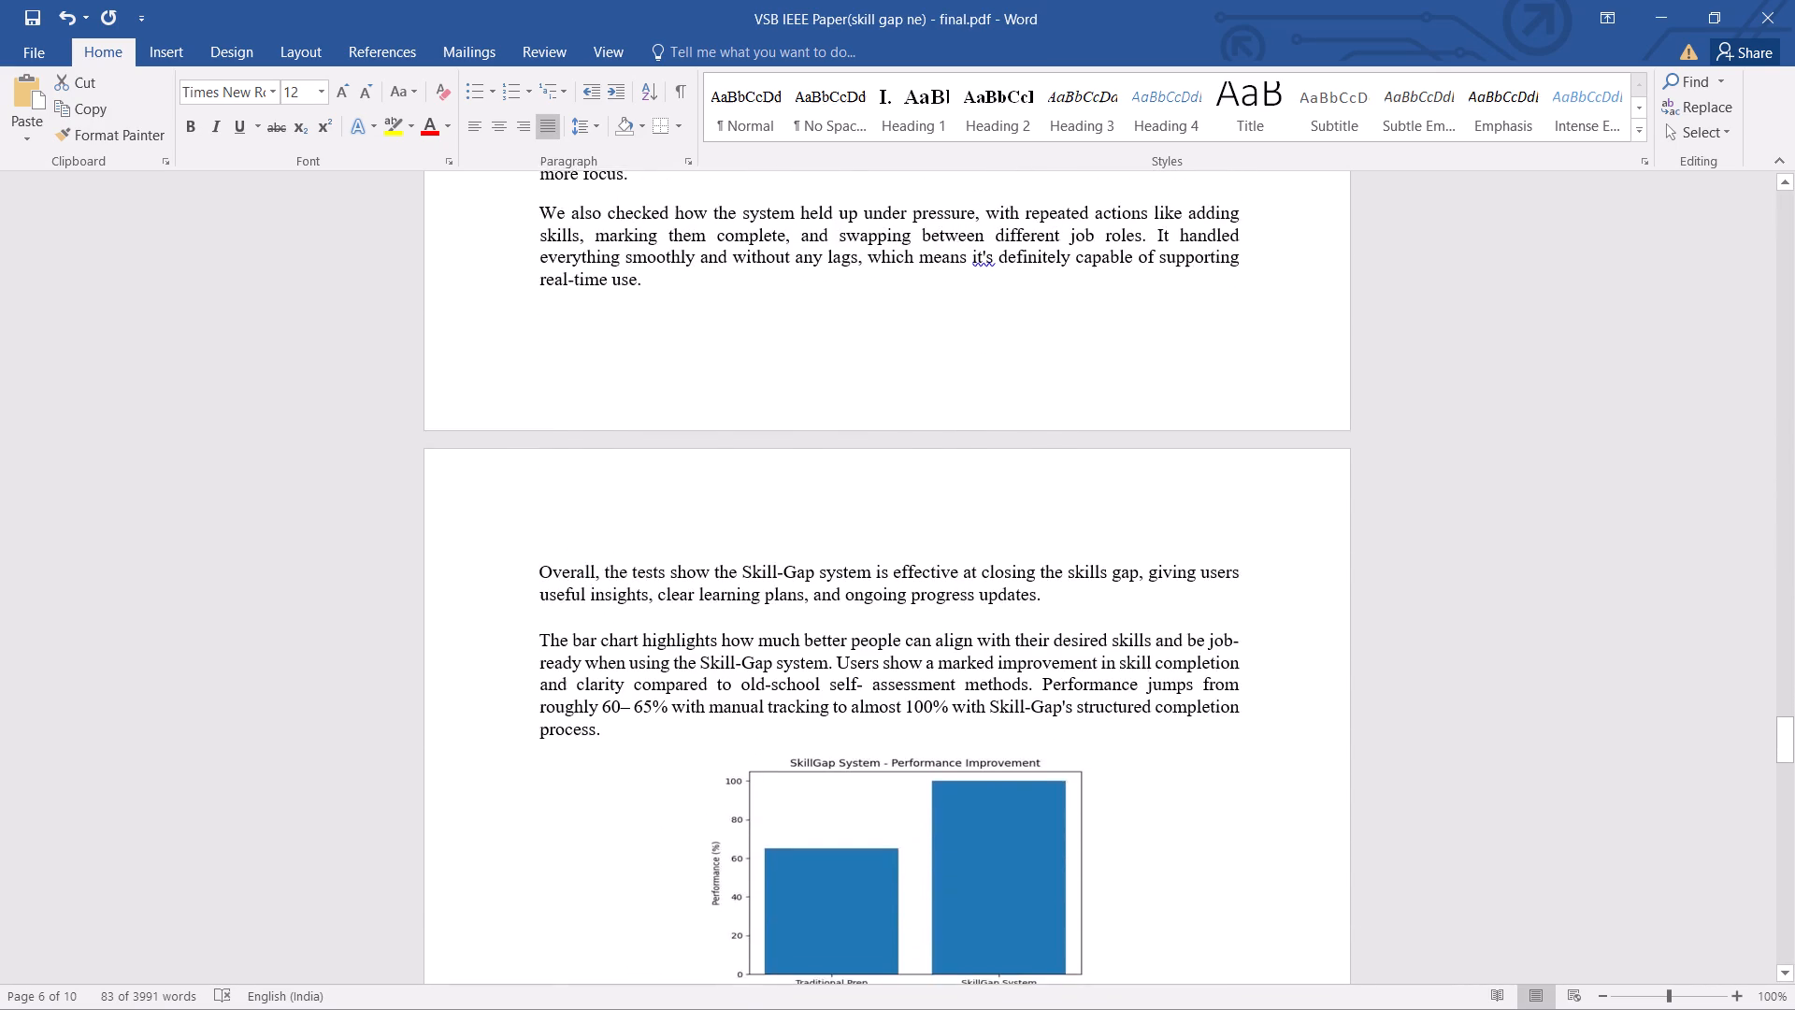
{"action": "scroll", "coordinate": [622, 750], "scroll_direction": "down", "scroll_amount": 1}
{"action": "scroll", "coordinate": [622, 750], "scroll_direction": "up", "scroll_amount": 4}
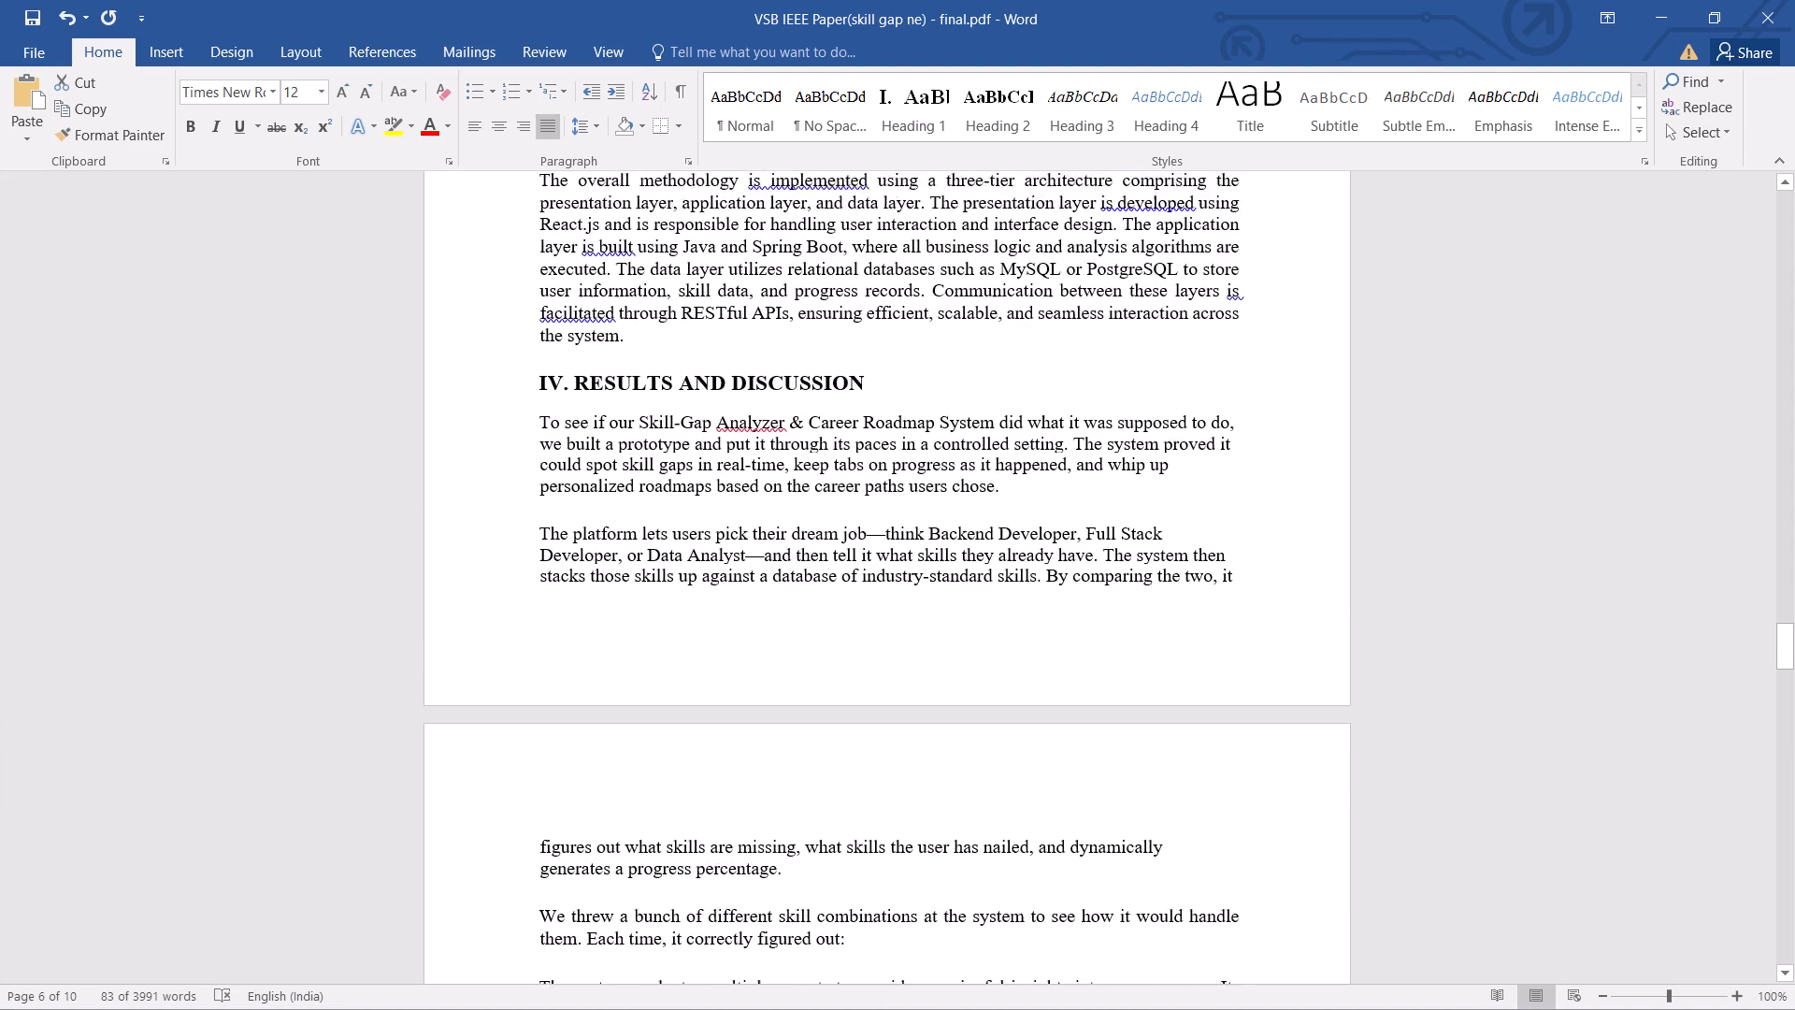
{"action": "scroll", "coordinate": [622, 750], "scroll_direction": "up", "scroll_amount": 1}
Copy the humanized result from Brave and paste it in Word over the Progress Tracking and Feedback Mechanism paragraph.
{"action": "key", "text": "alt+Tab"}
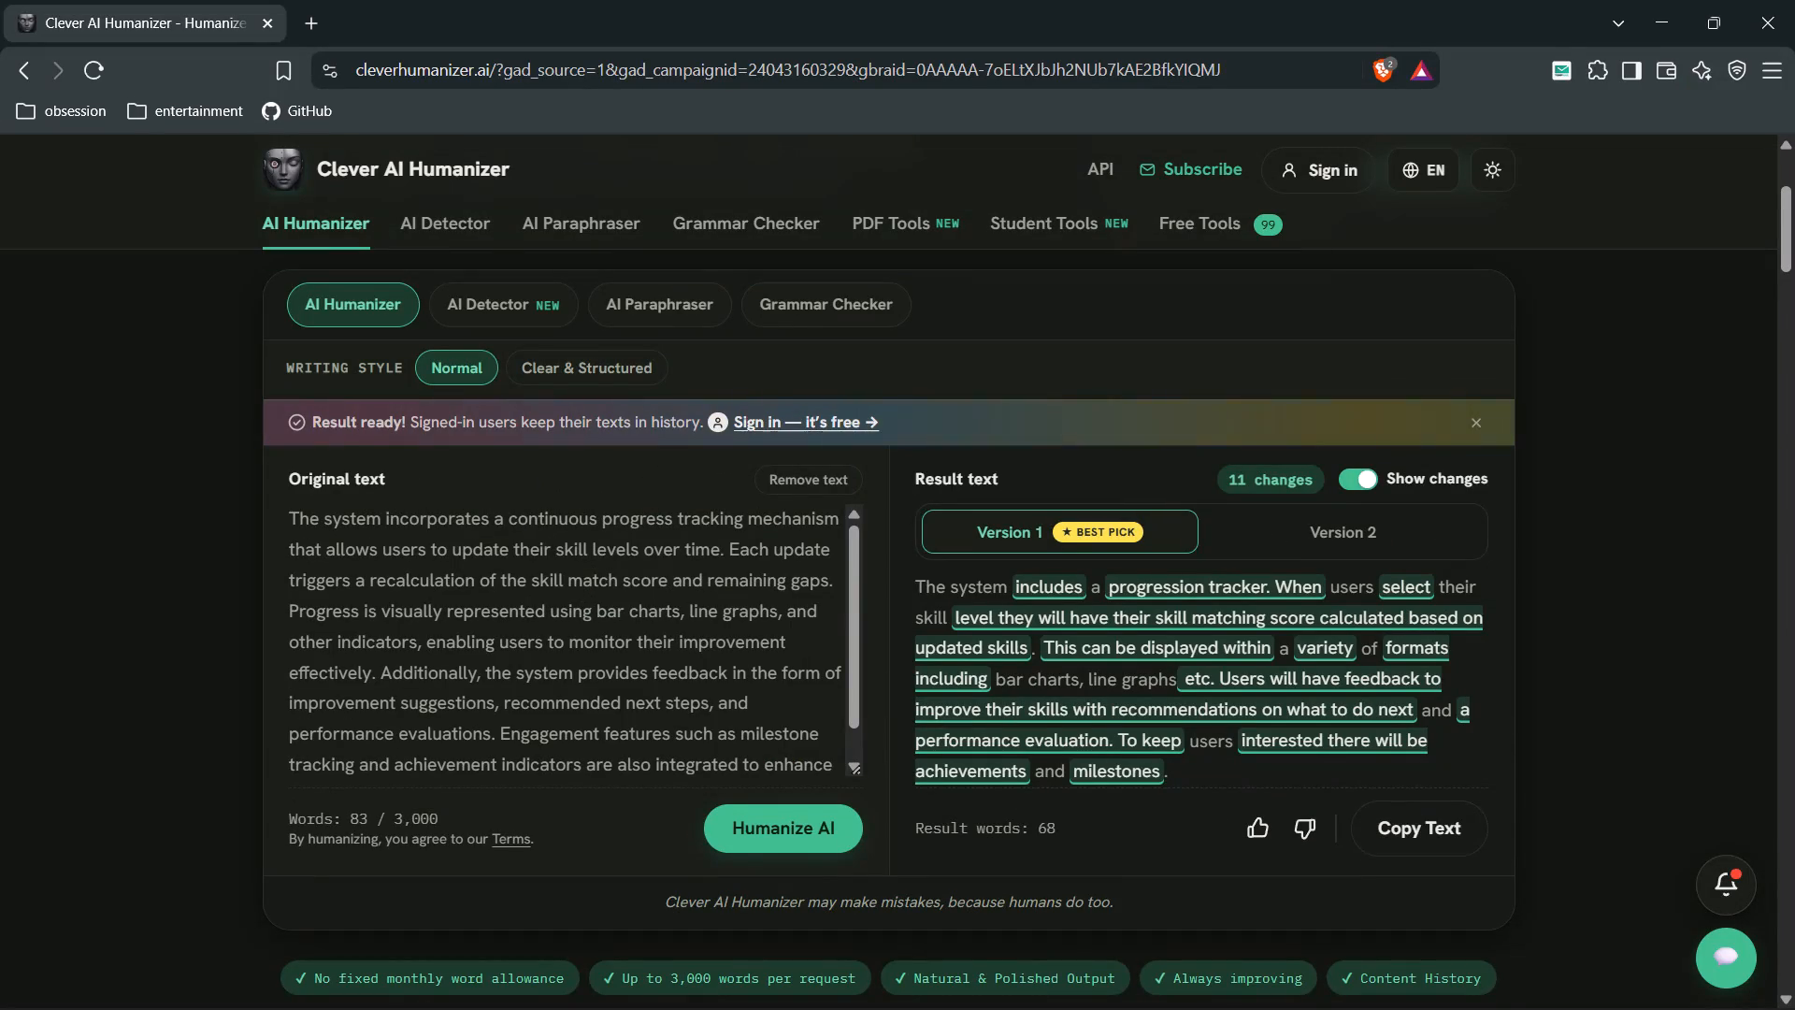
{"action": "left_click", "coordinate": [1410, 830]}
{"action": "key", "text": "alt+Tab"}
{"action": "key", "text": "ctrl+v"}
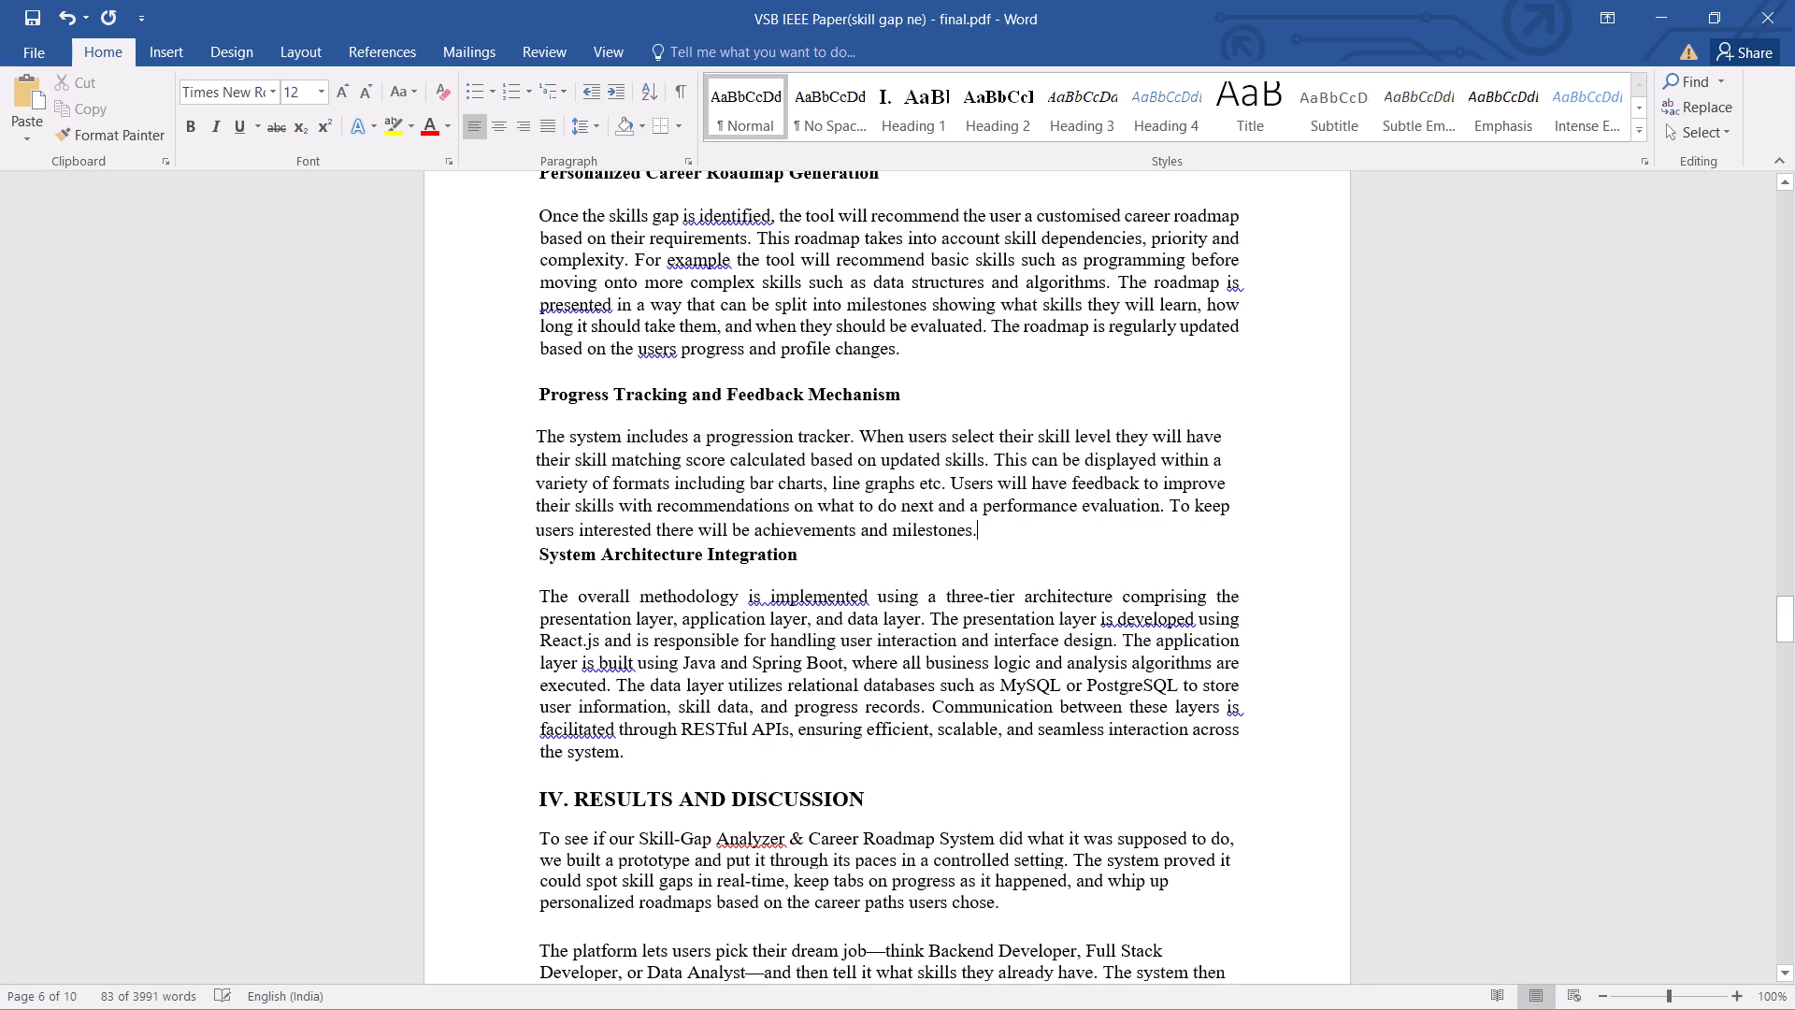
Copy the System Architecture Integration paragraph from Word and humanize it in Brave.
{"action": "left_click_drag", "start_coordinate": [550, 572], "coordinate": [649, 770]}
{"action": "key", "text": "ctrl+c"}
{"action": "key", "text": "alt+Tab"}
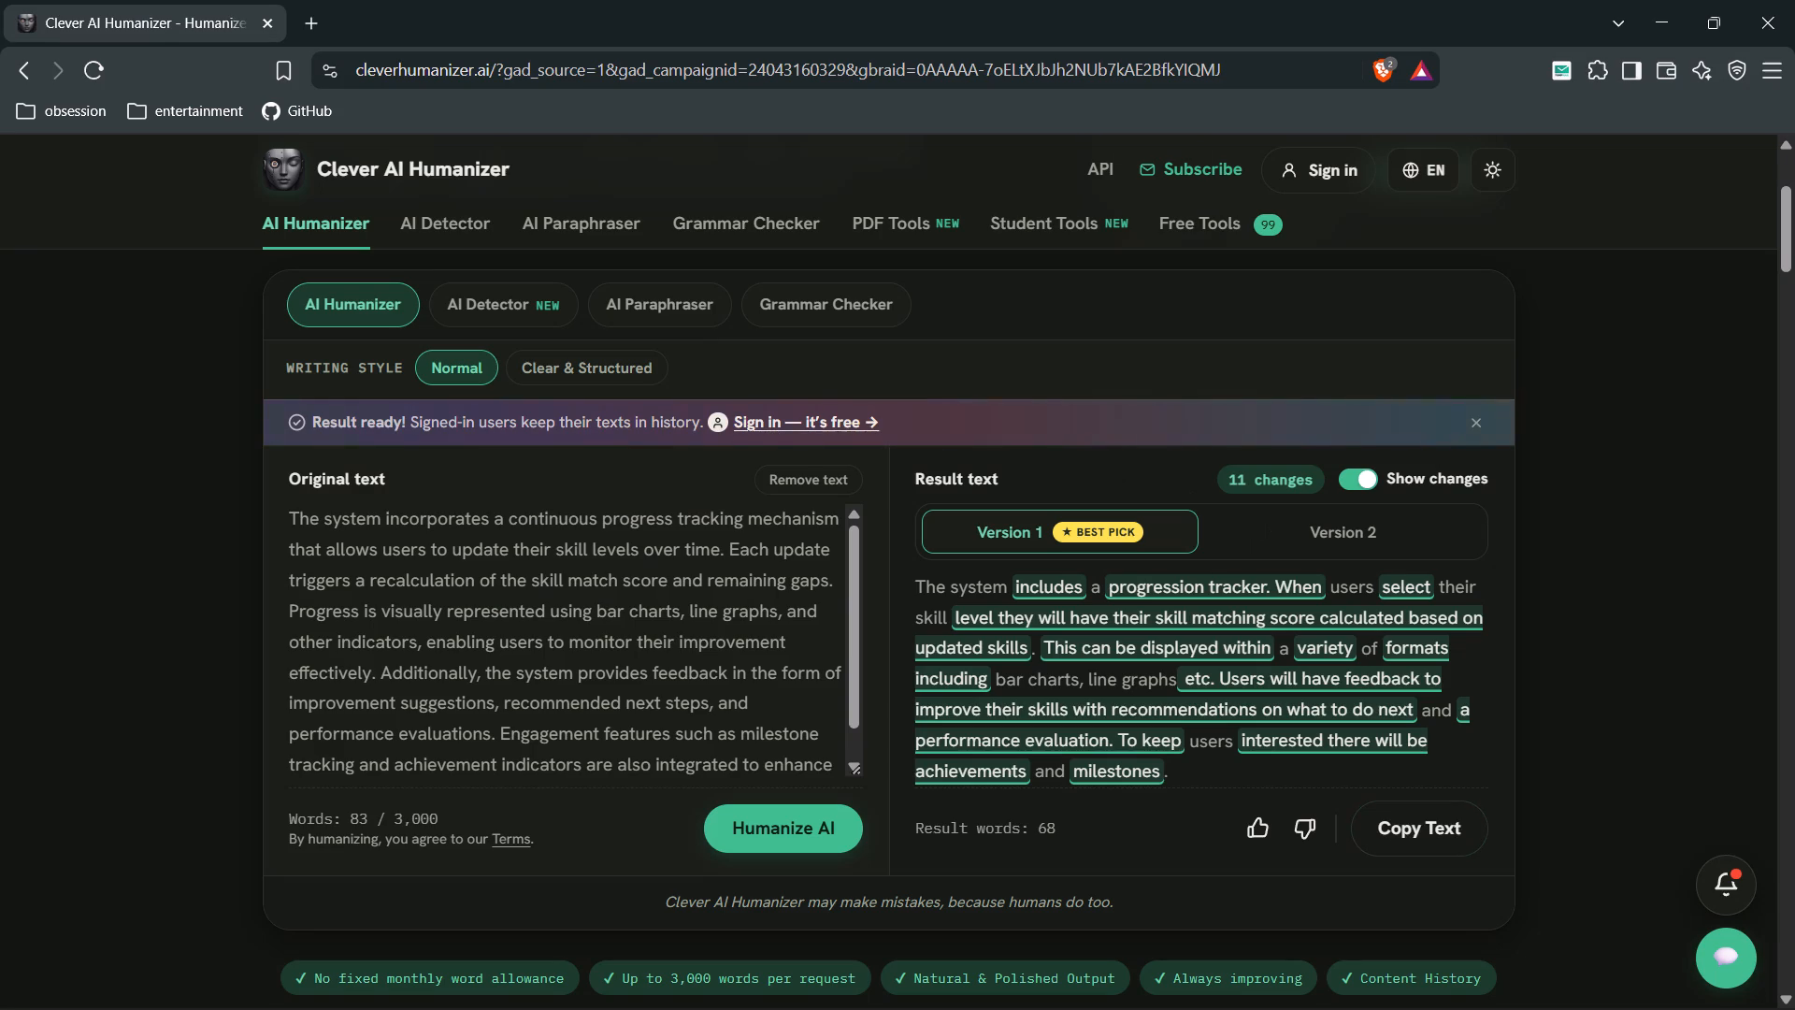
{"action": "left_click", "coordinate": [340, 610]}
{"action": "key", "text": "ctrl+a"}
{"action": "key", "text": "ctrl+v"}
{"action": "left_click", "coordinate": [803, 819]}
Reselect only the System Architecture Integration paragraph in Word and replace it with the humanized result copied from Brave.
{"action": "key", "text": "alt+Tab"}
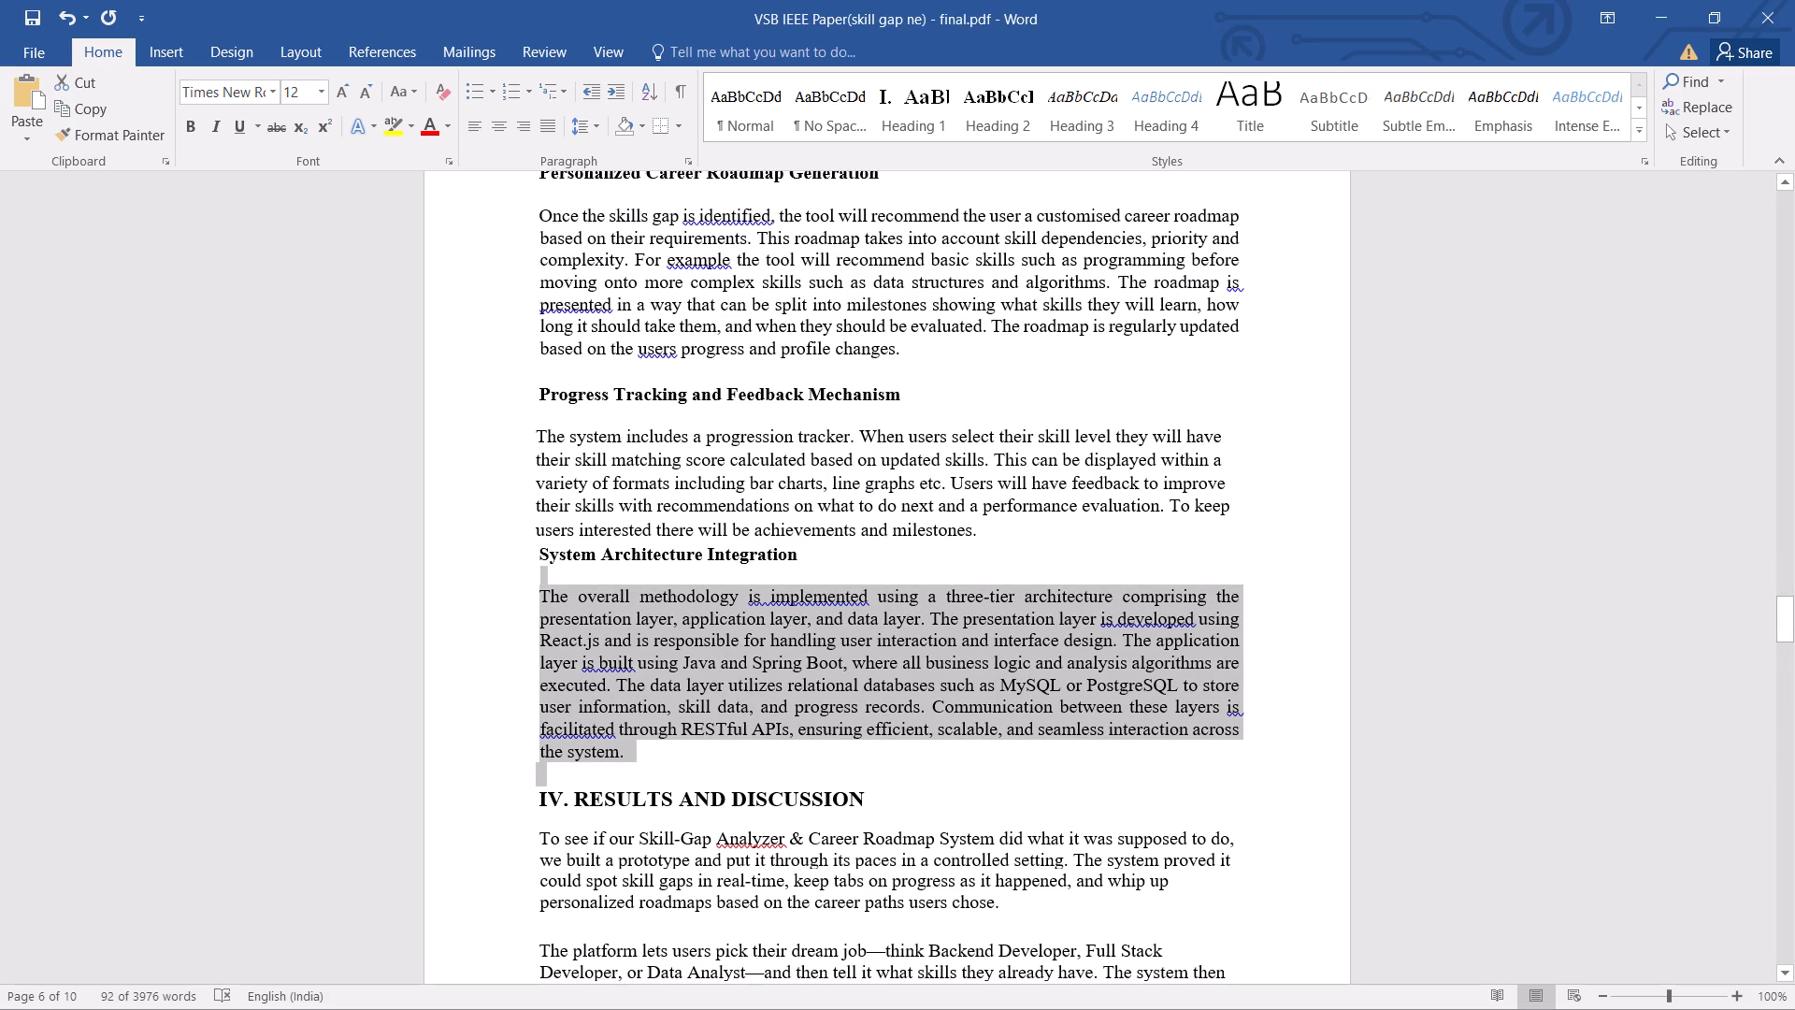
{"action": "left_click", "coordinate": [535, 591]}
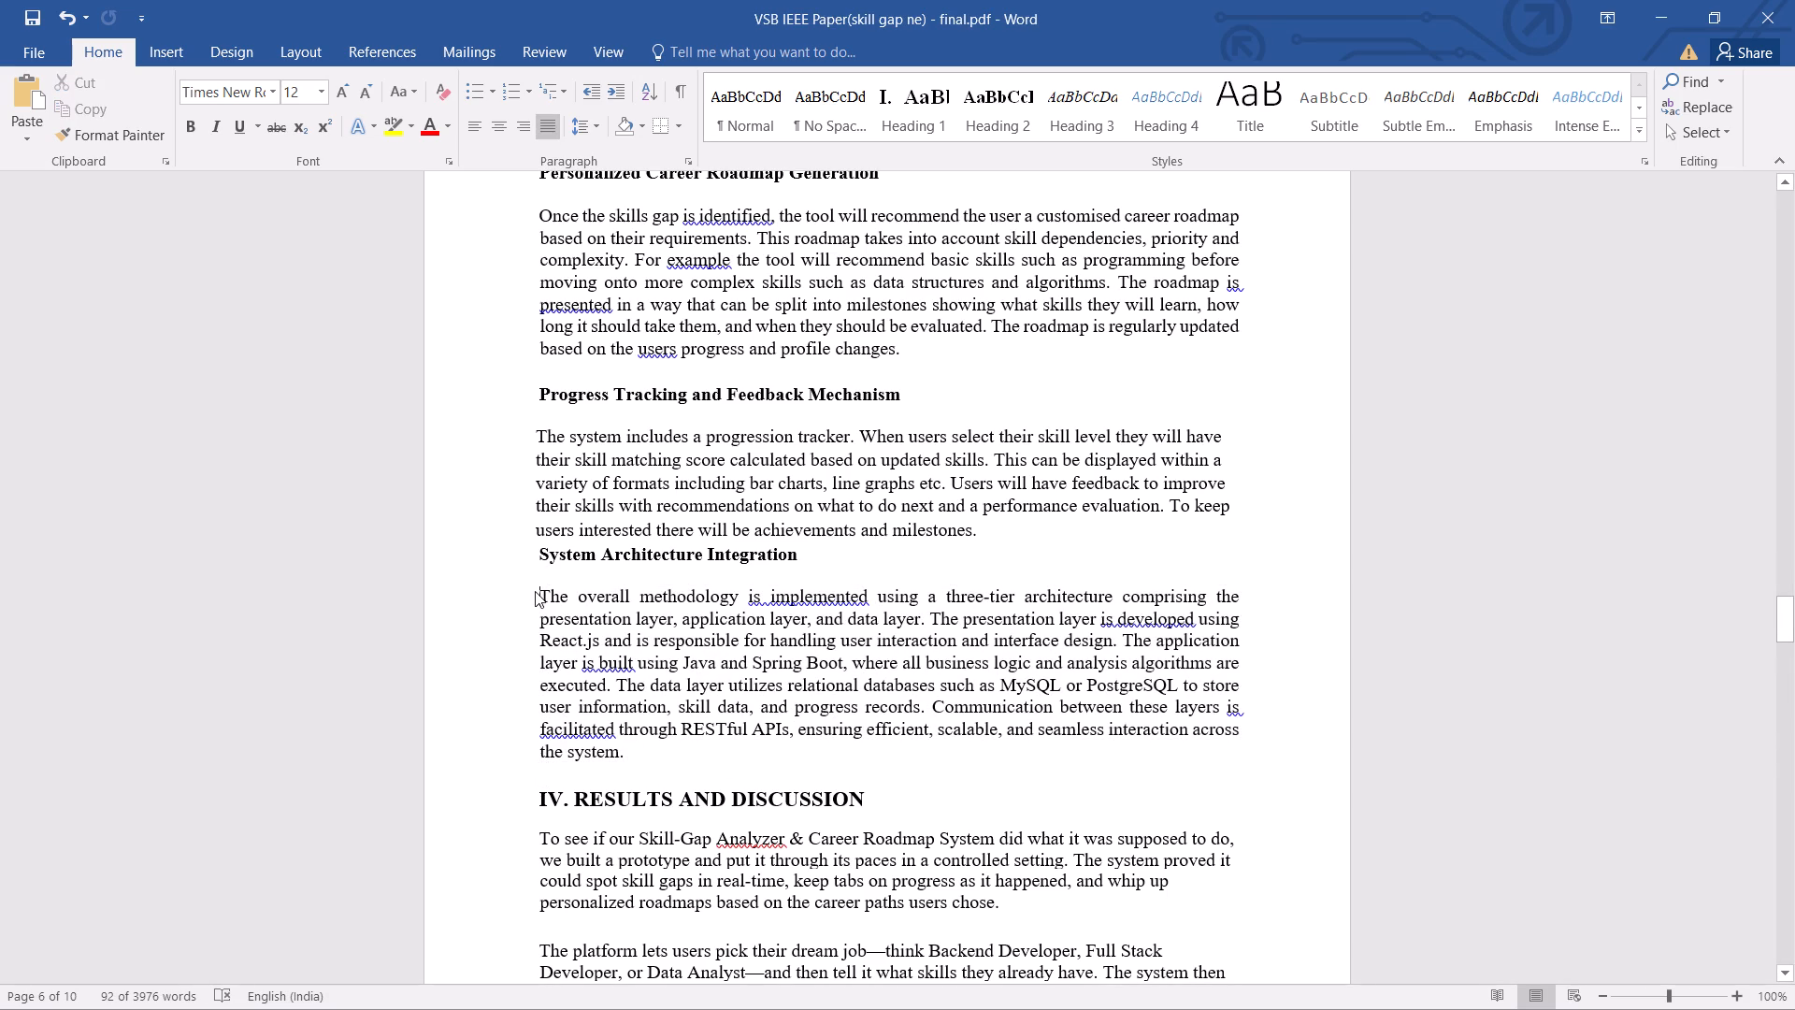
{"action": "left_click_drag", "start_coordinate": [543, 594], "coordinate": [625, 754]}
{"action": "key", "text": "alt+Tab"}
{"action": "scroll", "coordinate": [1371, 933], "scroll_direction": "down", "scroll_amount": 1}
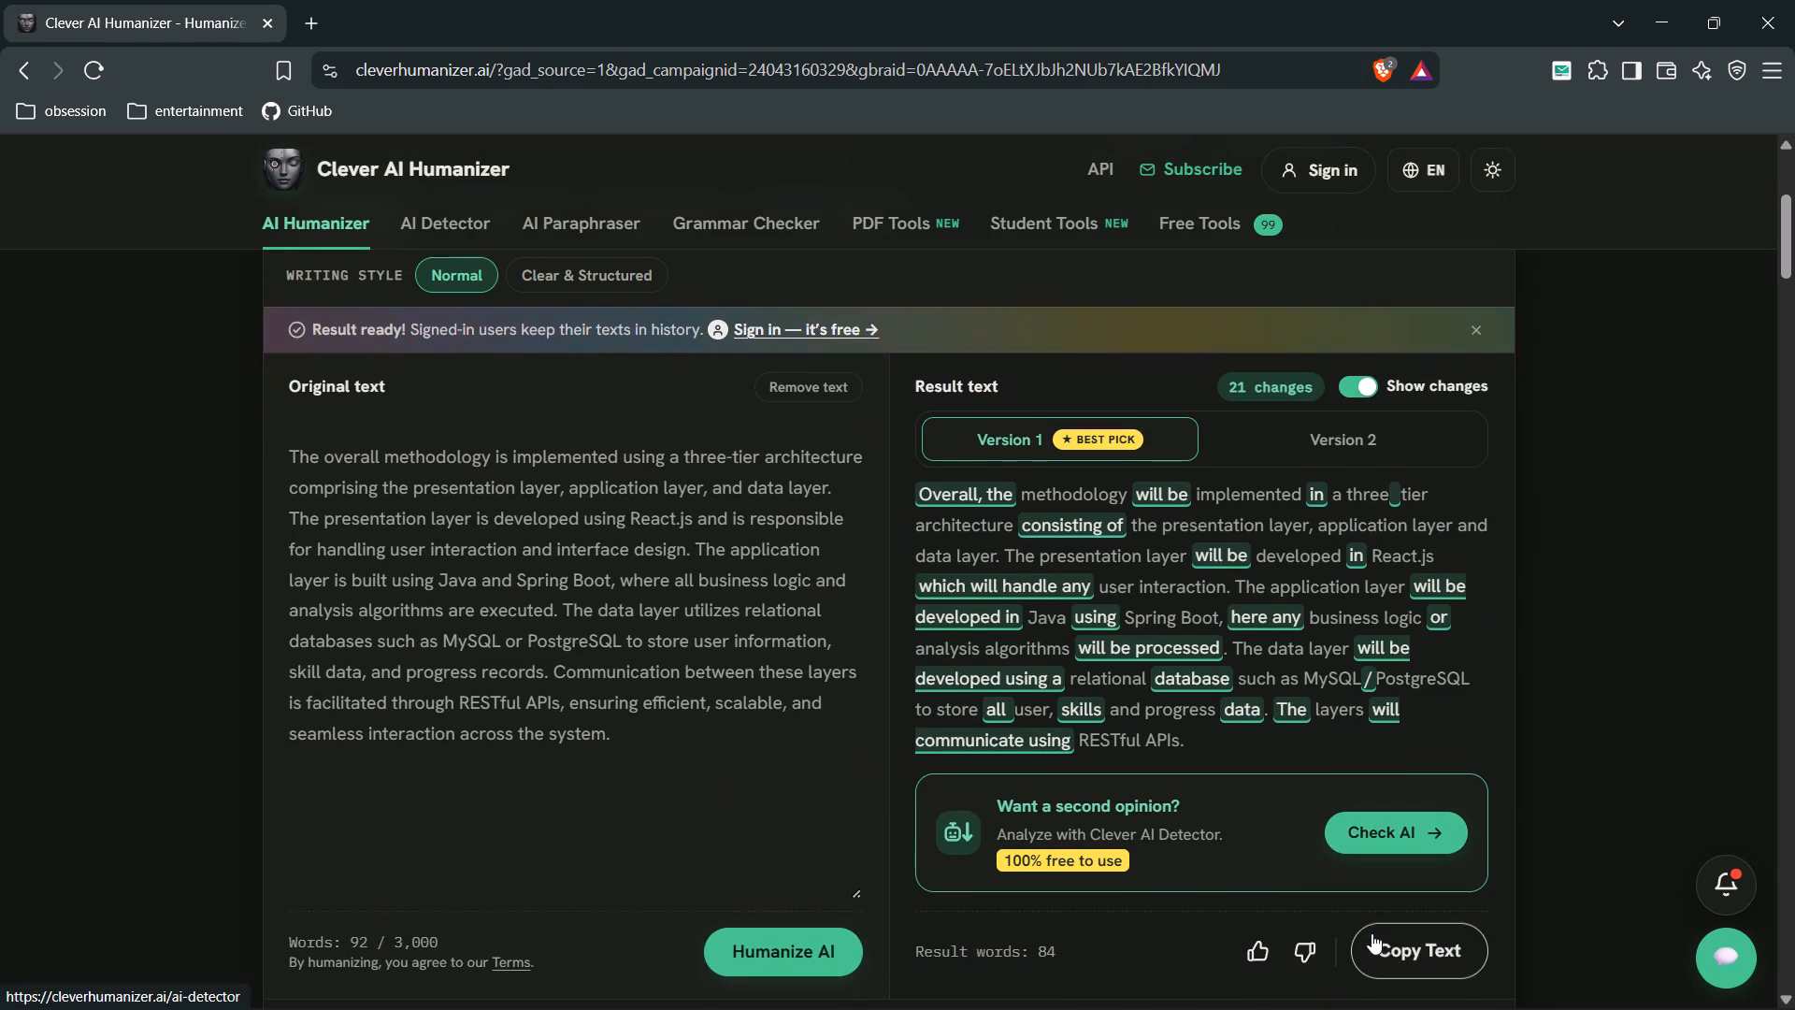
{"action": "left_click", "coordinate": [1379, 942]}
{"action": "key", "text": "alt+Tab"}
{"action": "key", "text": "ctrl+v"}
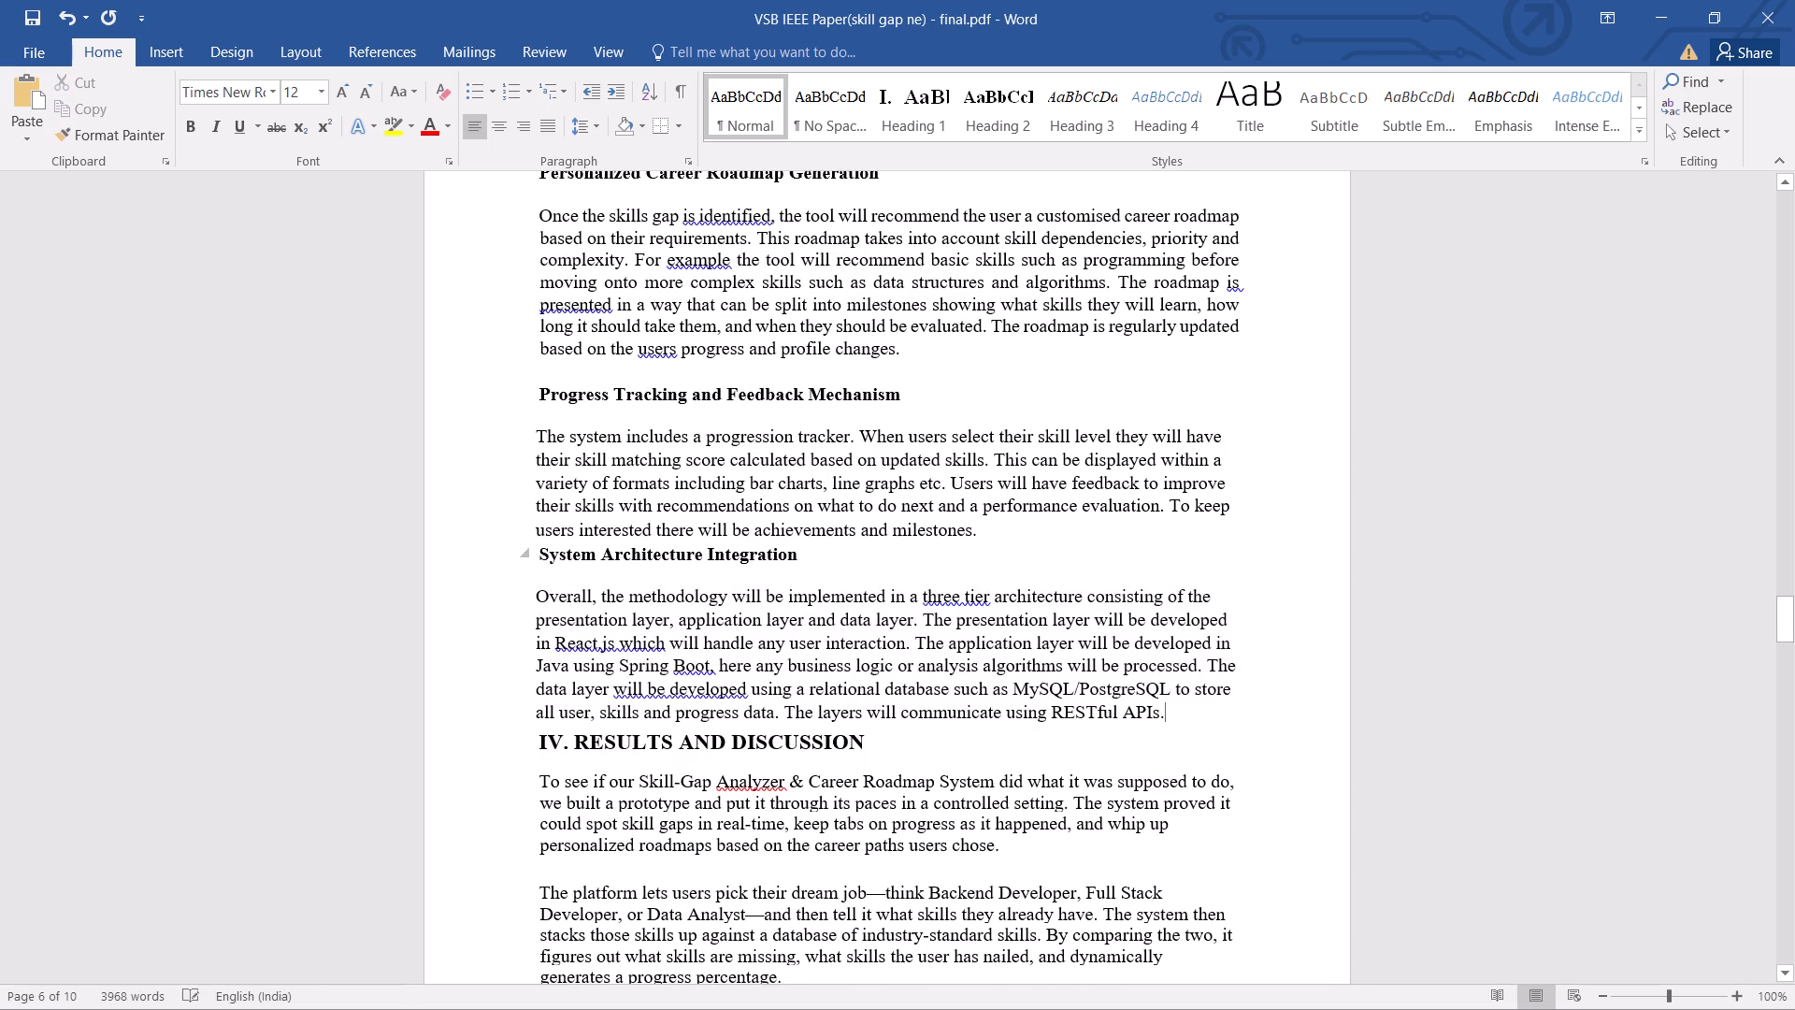
Insert an empty line above the IV. Results and Discussion heading and center the heading.
{"action": "key", "text": "Return"}
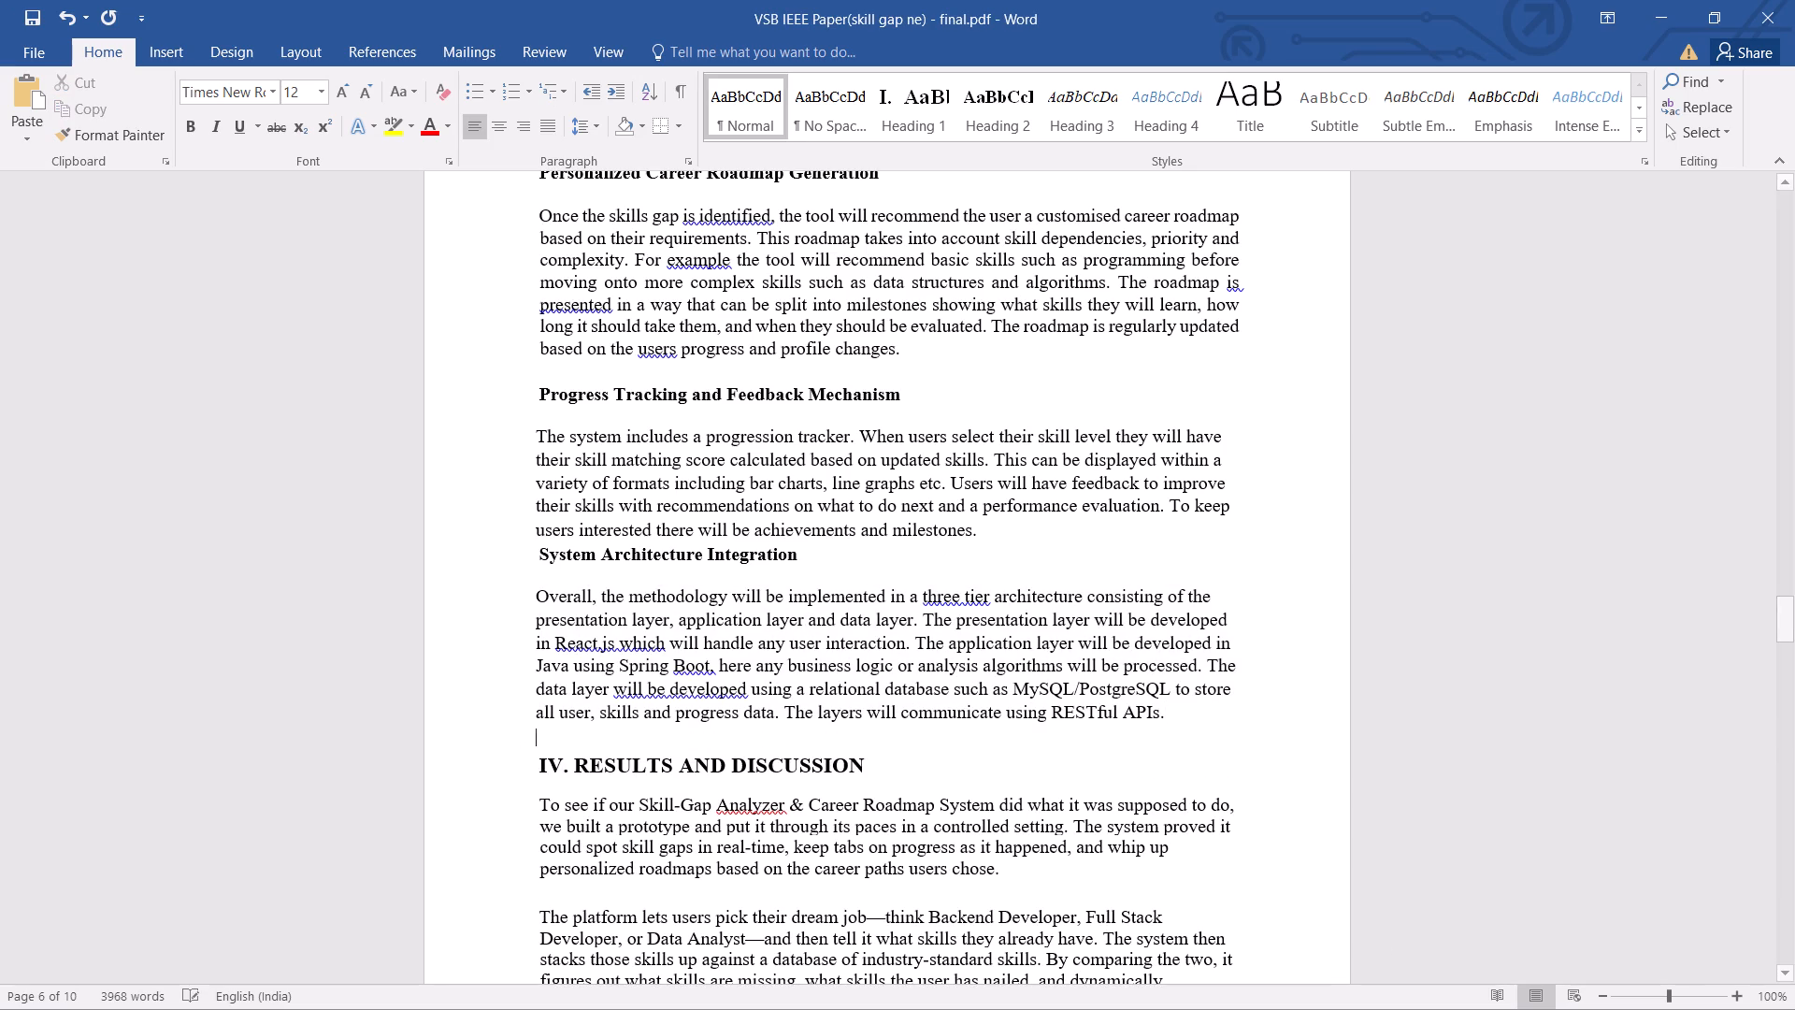
{"action": "triple_click", "coordinate": [669, 760]}
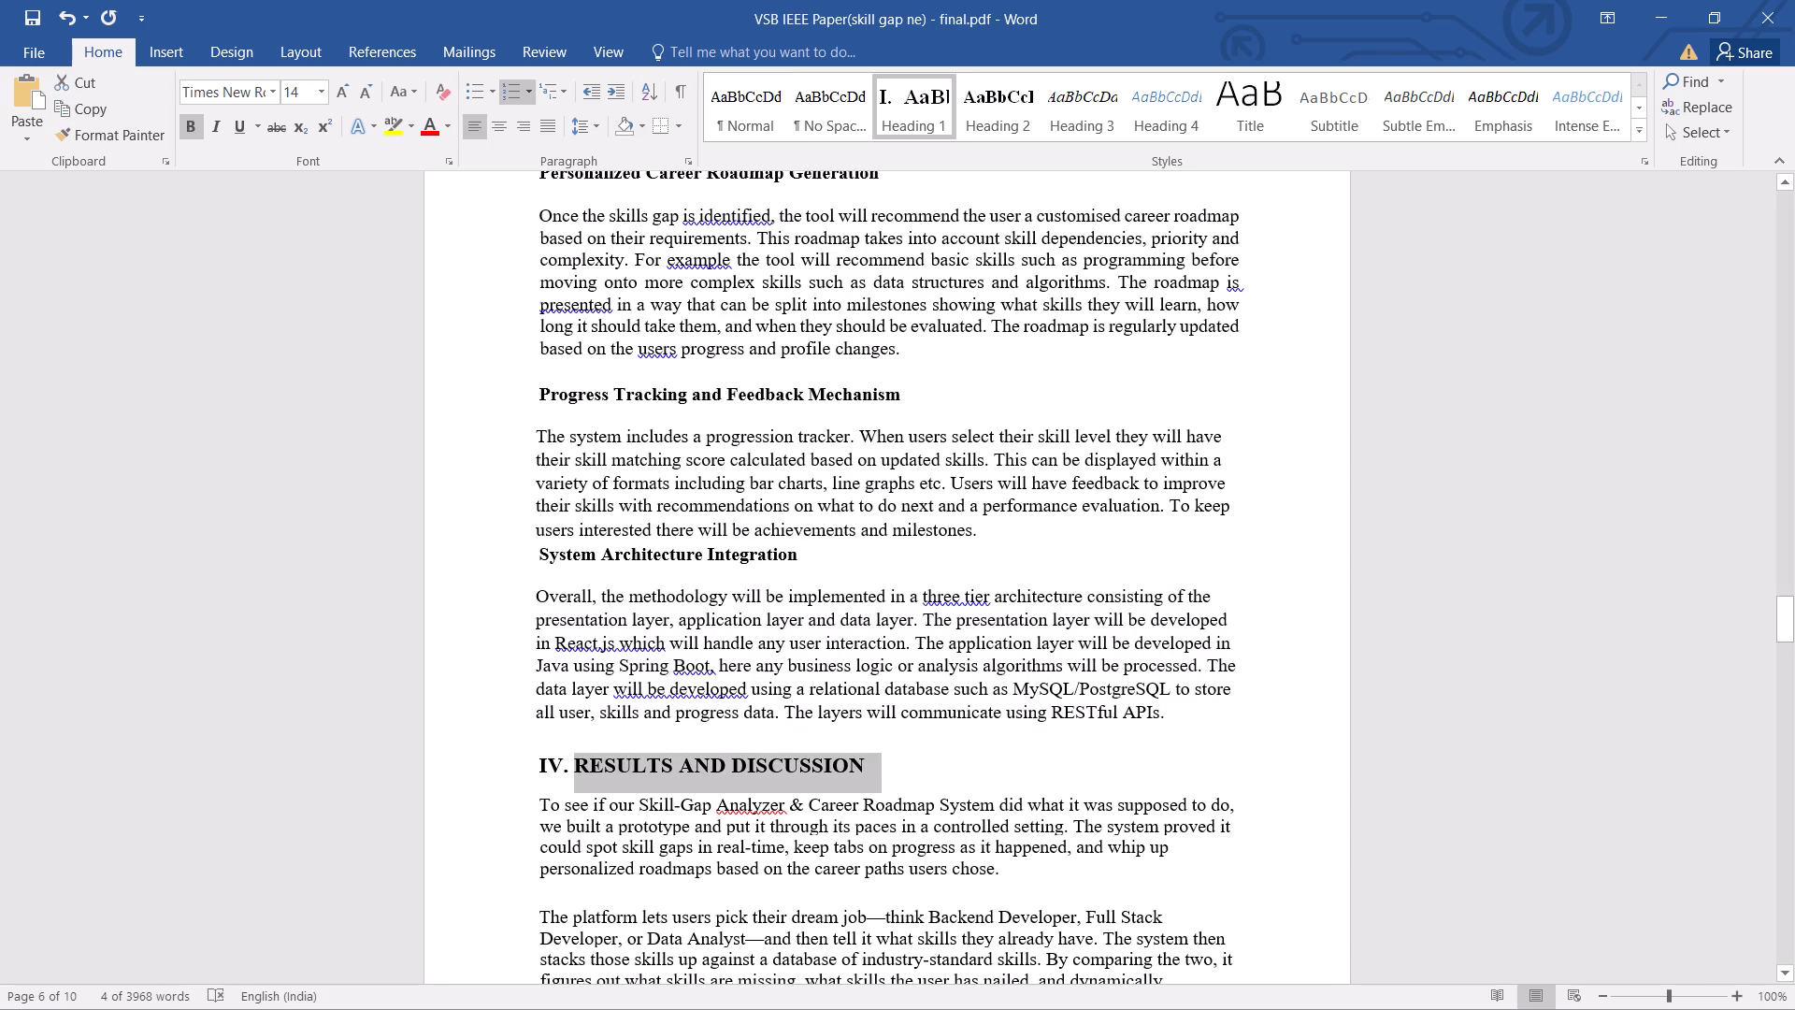
{"action": "left_click", "coordinate": [491, 123]}
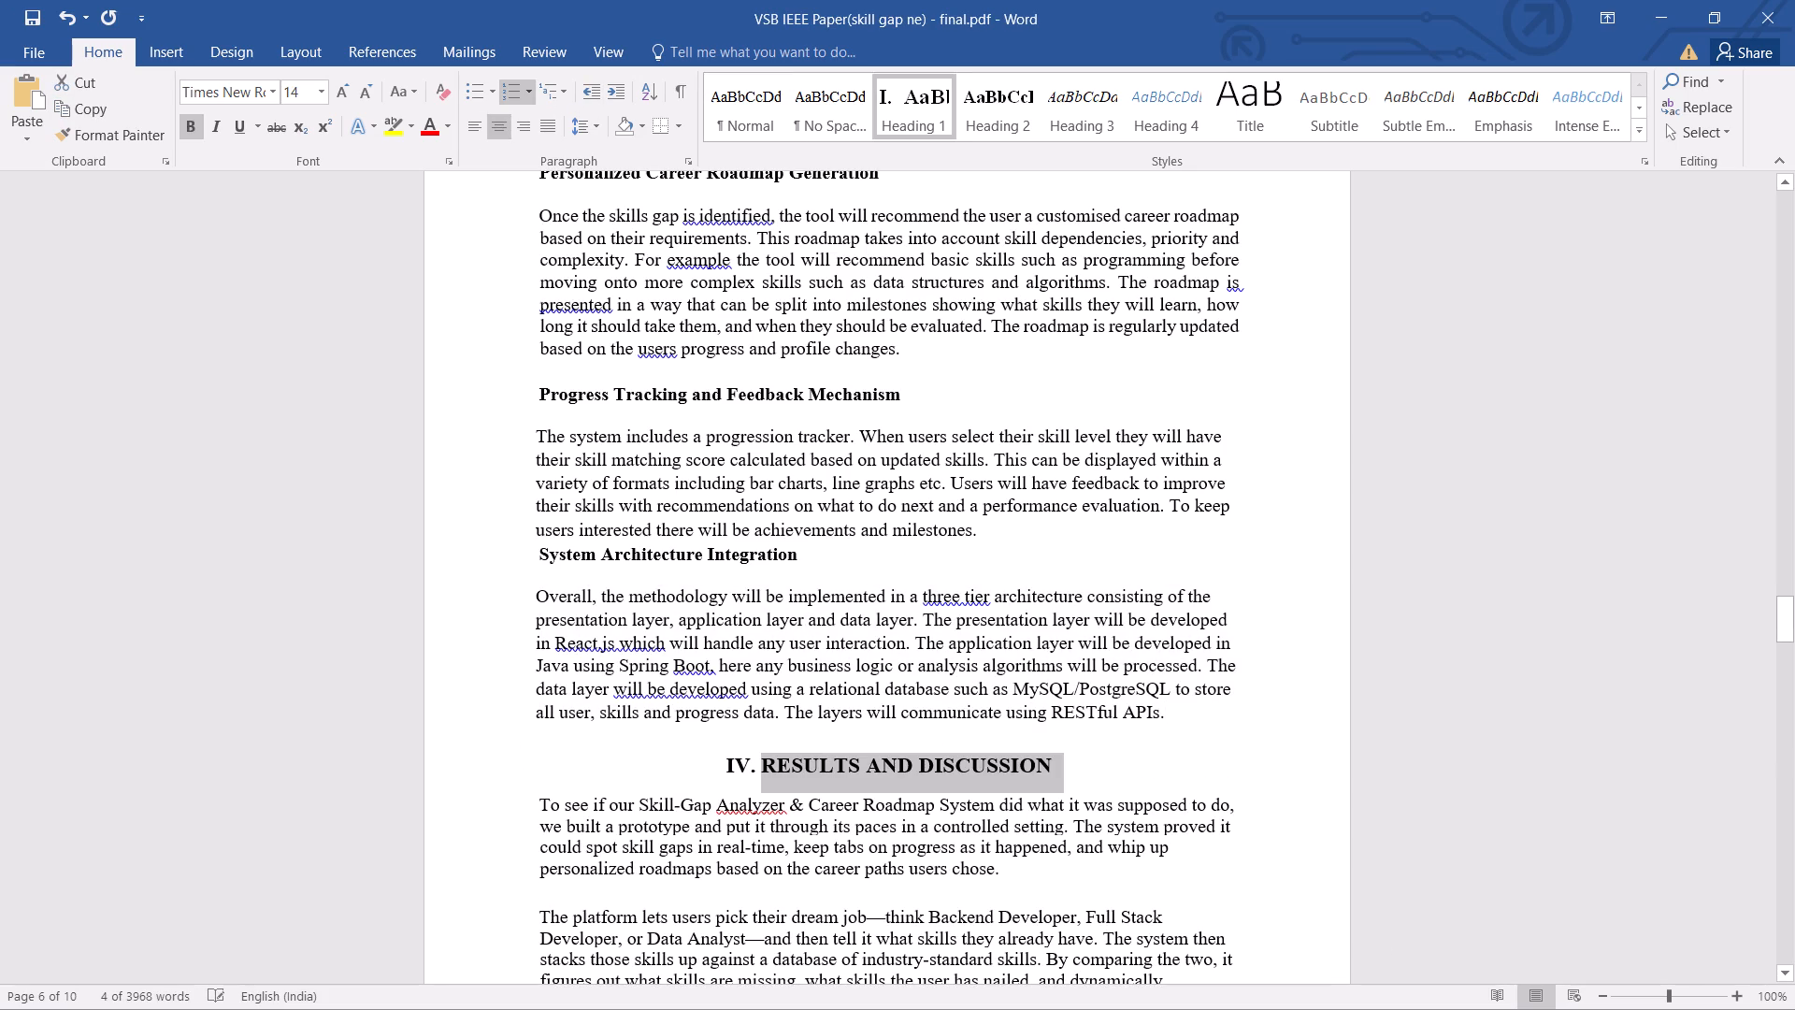
Copy the Results and Discussion text down to the Performance Improvement chart from Word and humanize it in Brave.
{"action": "left_click_drag", "start_coordinate": [538, 798], "coordinate": [891, 1009]}
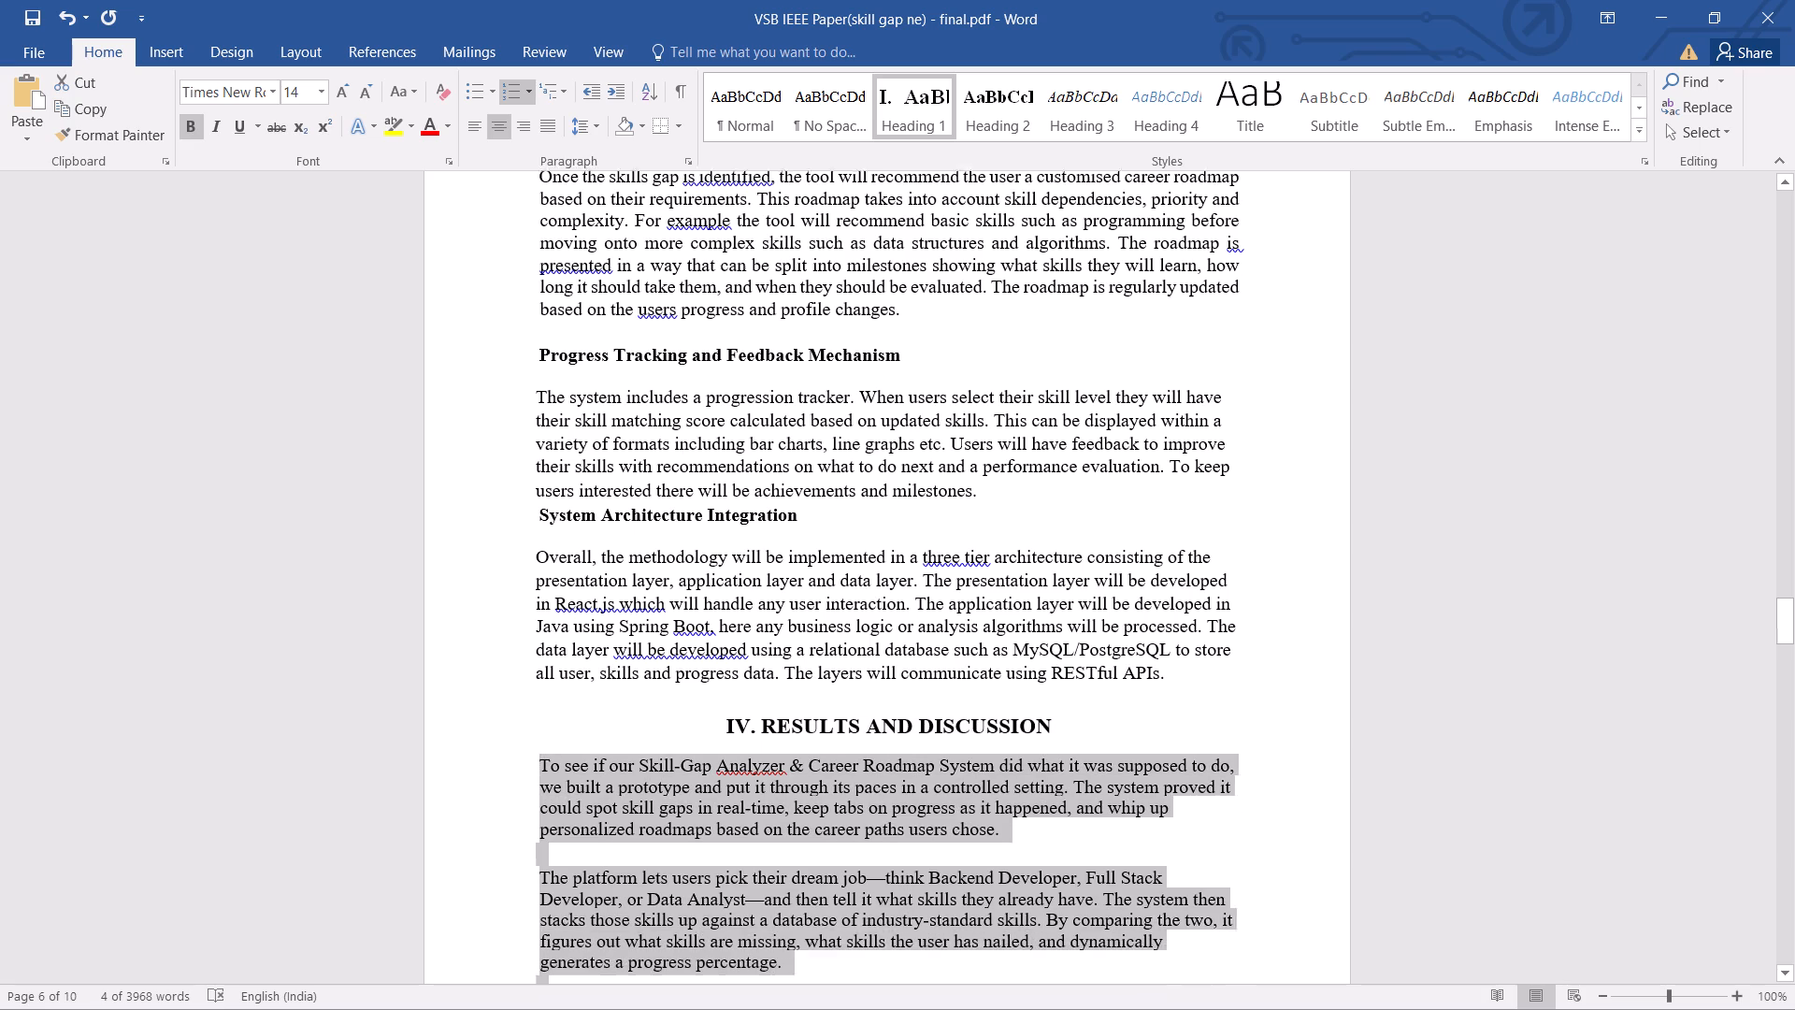
{"action": "left_click_drag", "start_coordinate": [891, 1009], "coordinate": [897, 1009]}
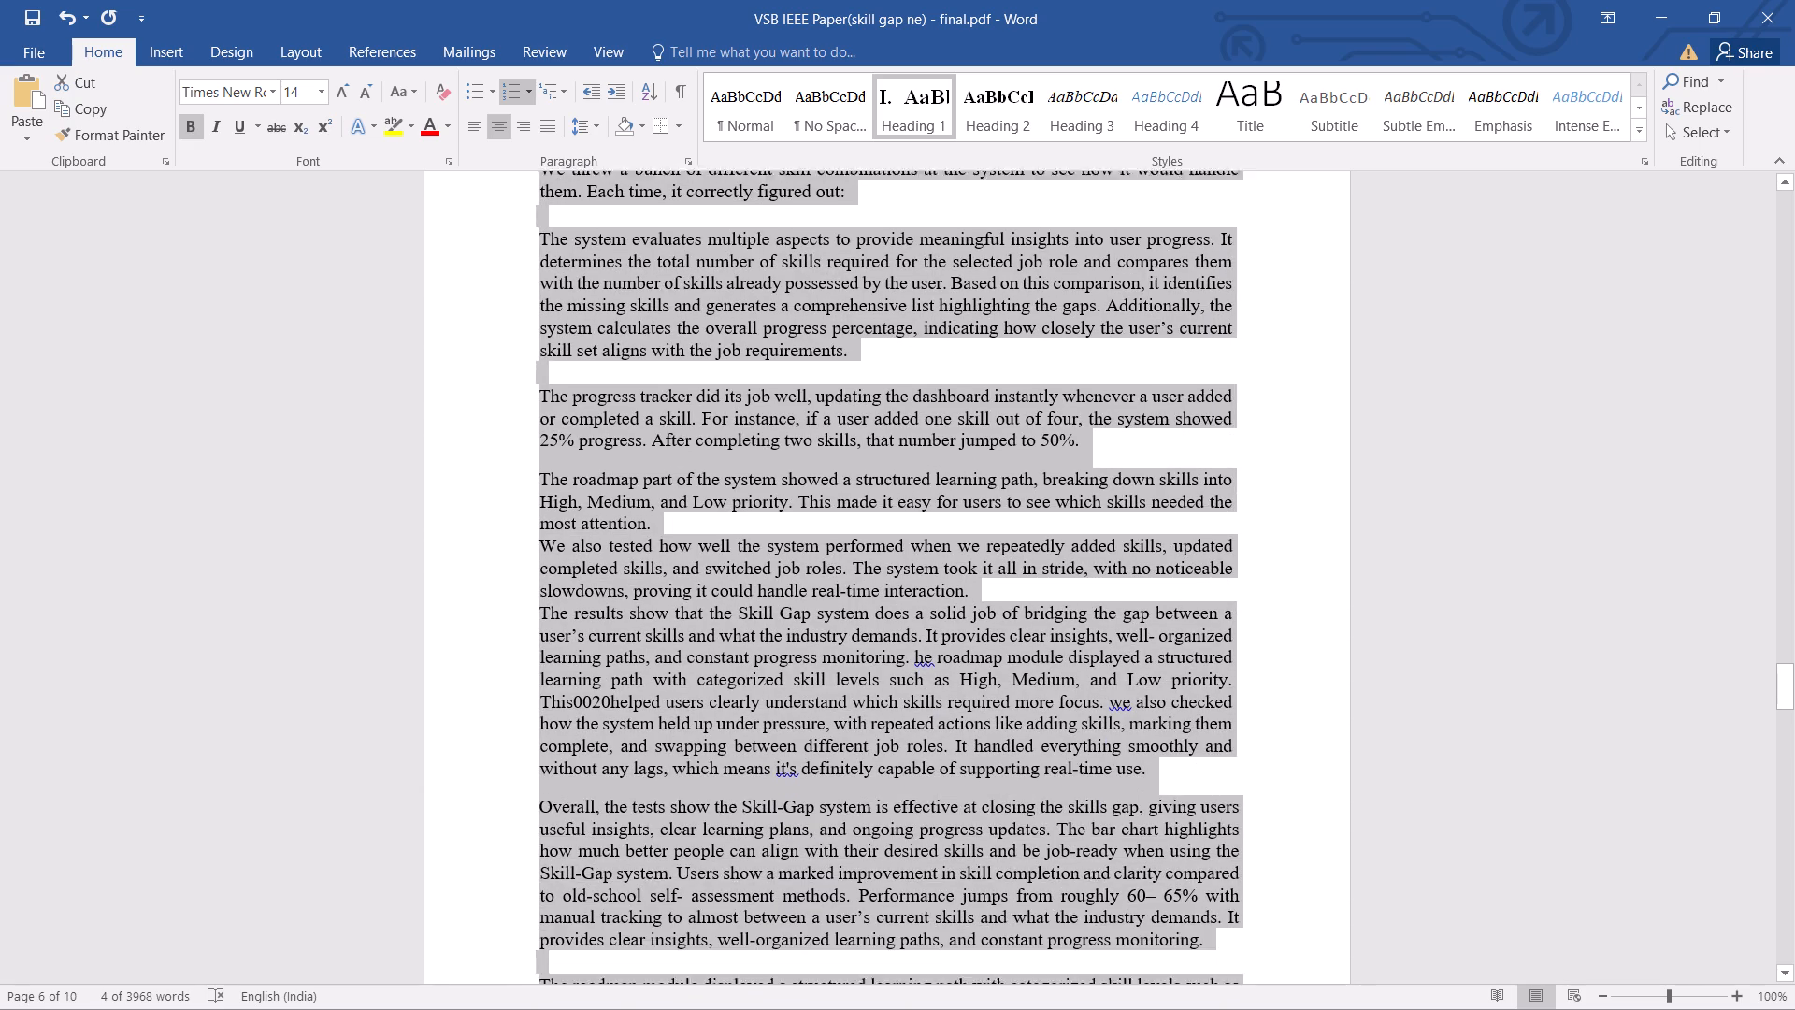
{"action": "left_click_drag", "start_coordinate": [897, 1009], "coordinate": [717, 684]}
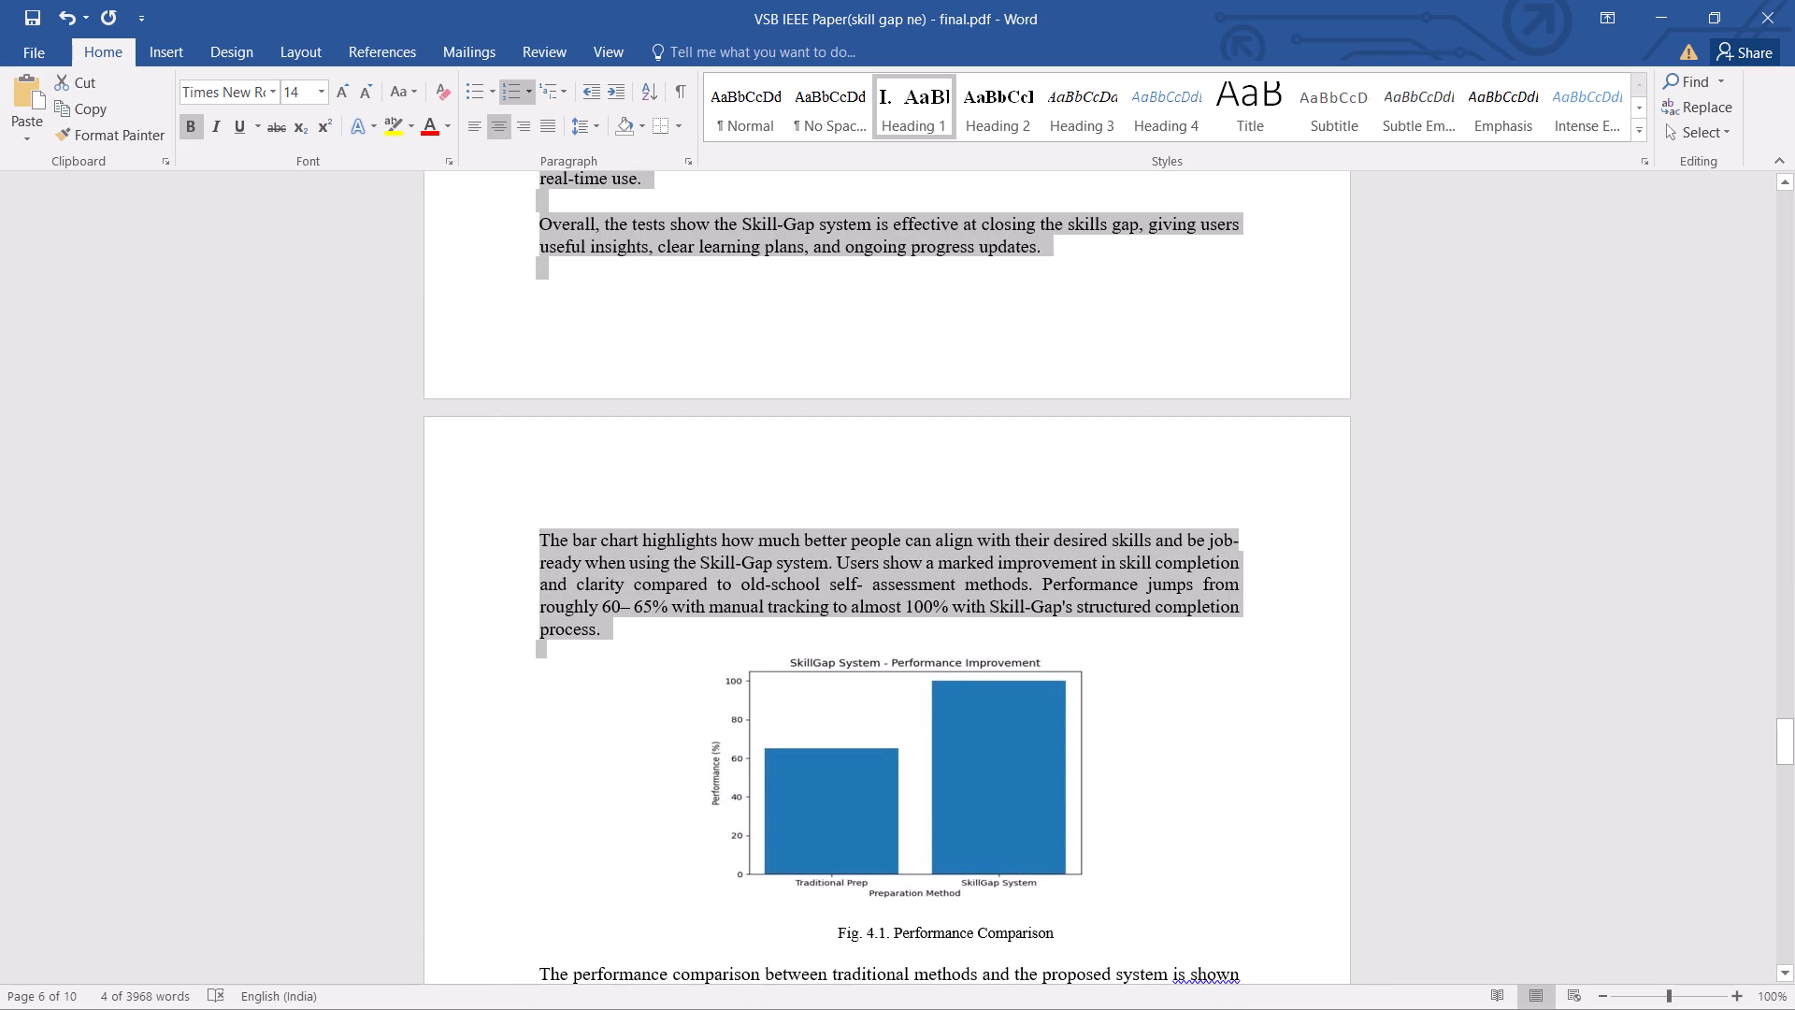
{"action": "left_click_drag", "start_coordinate": [717, 684], "coordinate": [635, 674]}
{"action": "key", "text": "ctrl+c"}
{"action": "key", "text": "alt+Tab"}
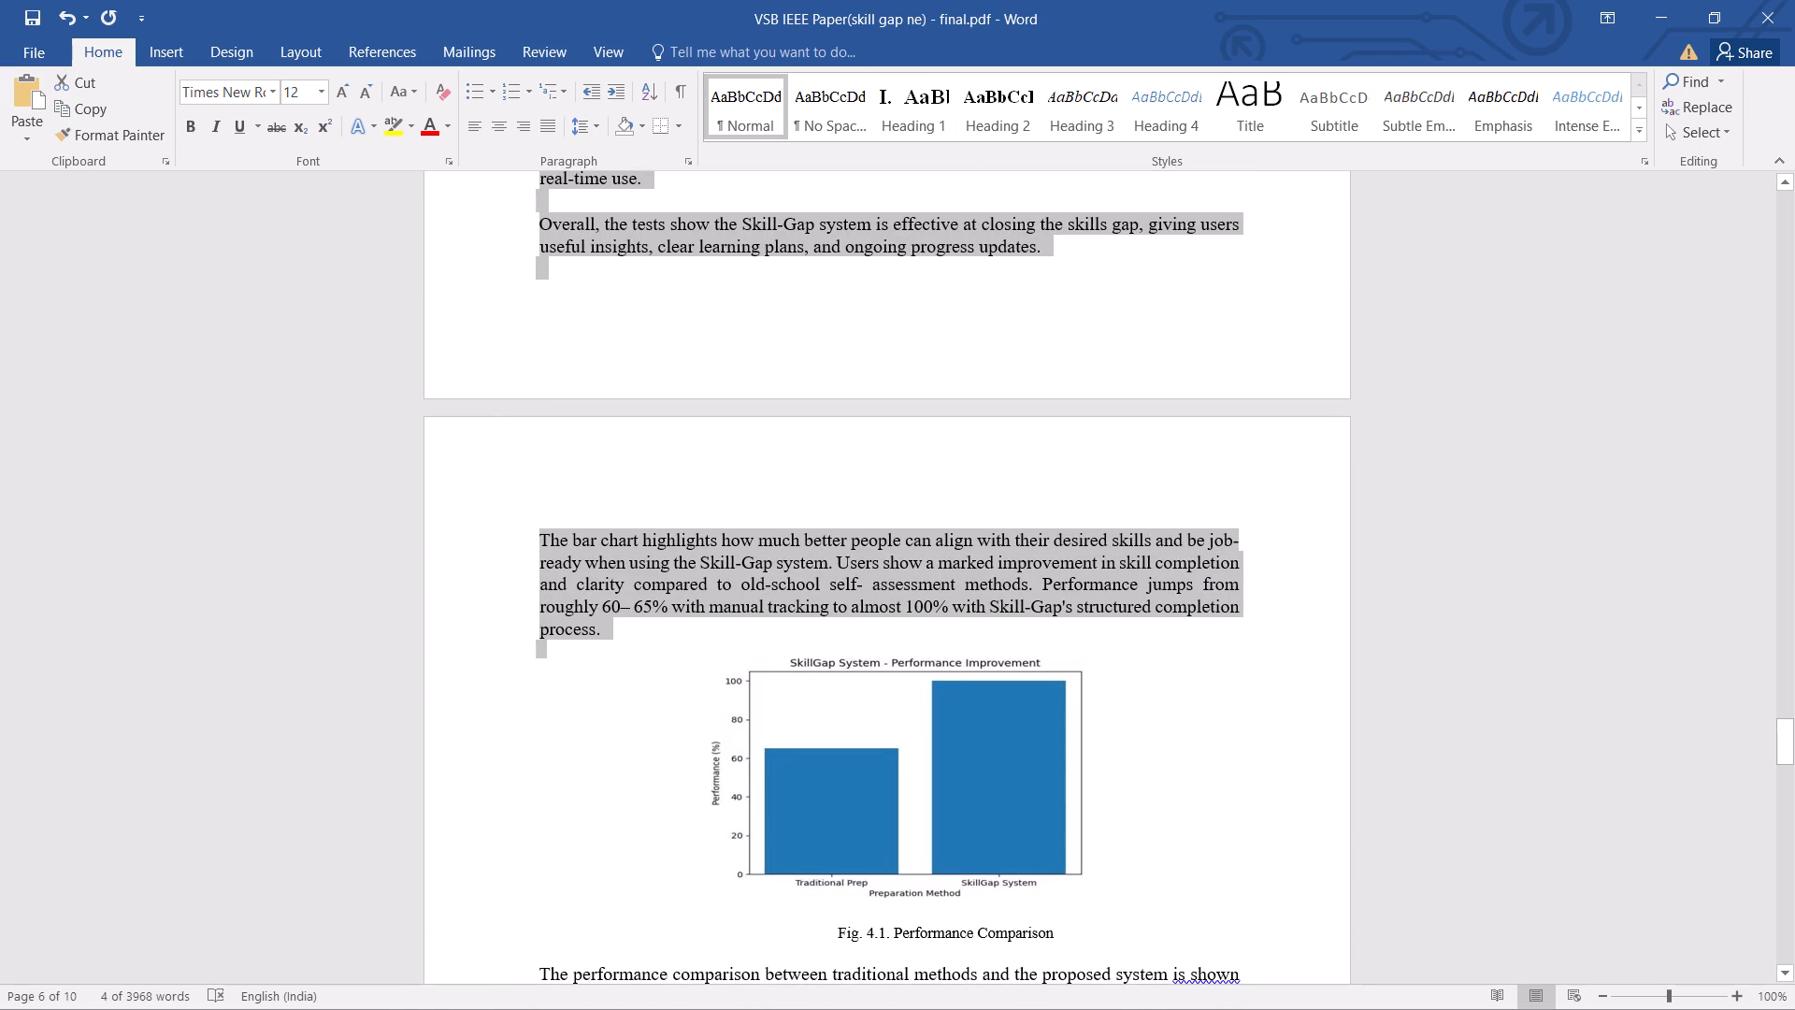
{"action": "left_click", "coordinate": [675, 584]}
{"action": "key", "text": "ctrl+a"}
{"action": "key", "text": "ctrl+v"}
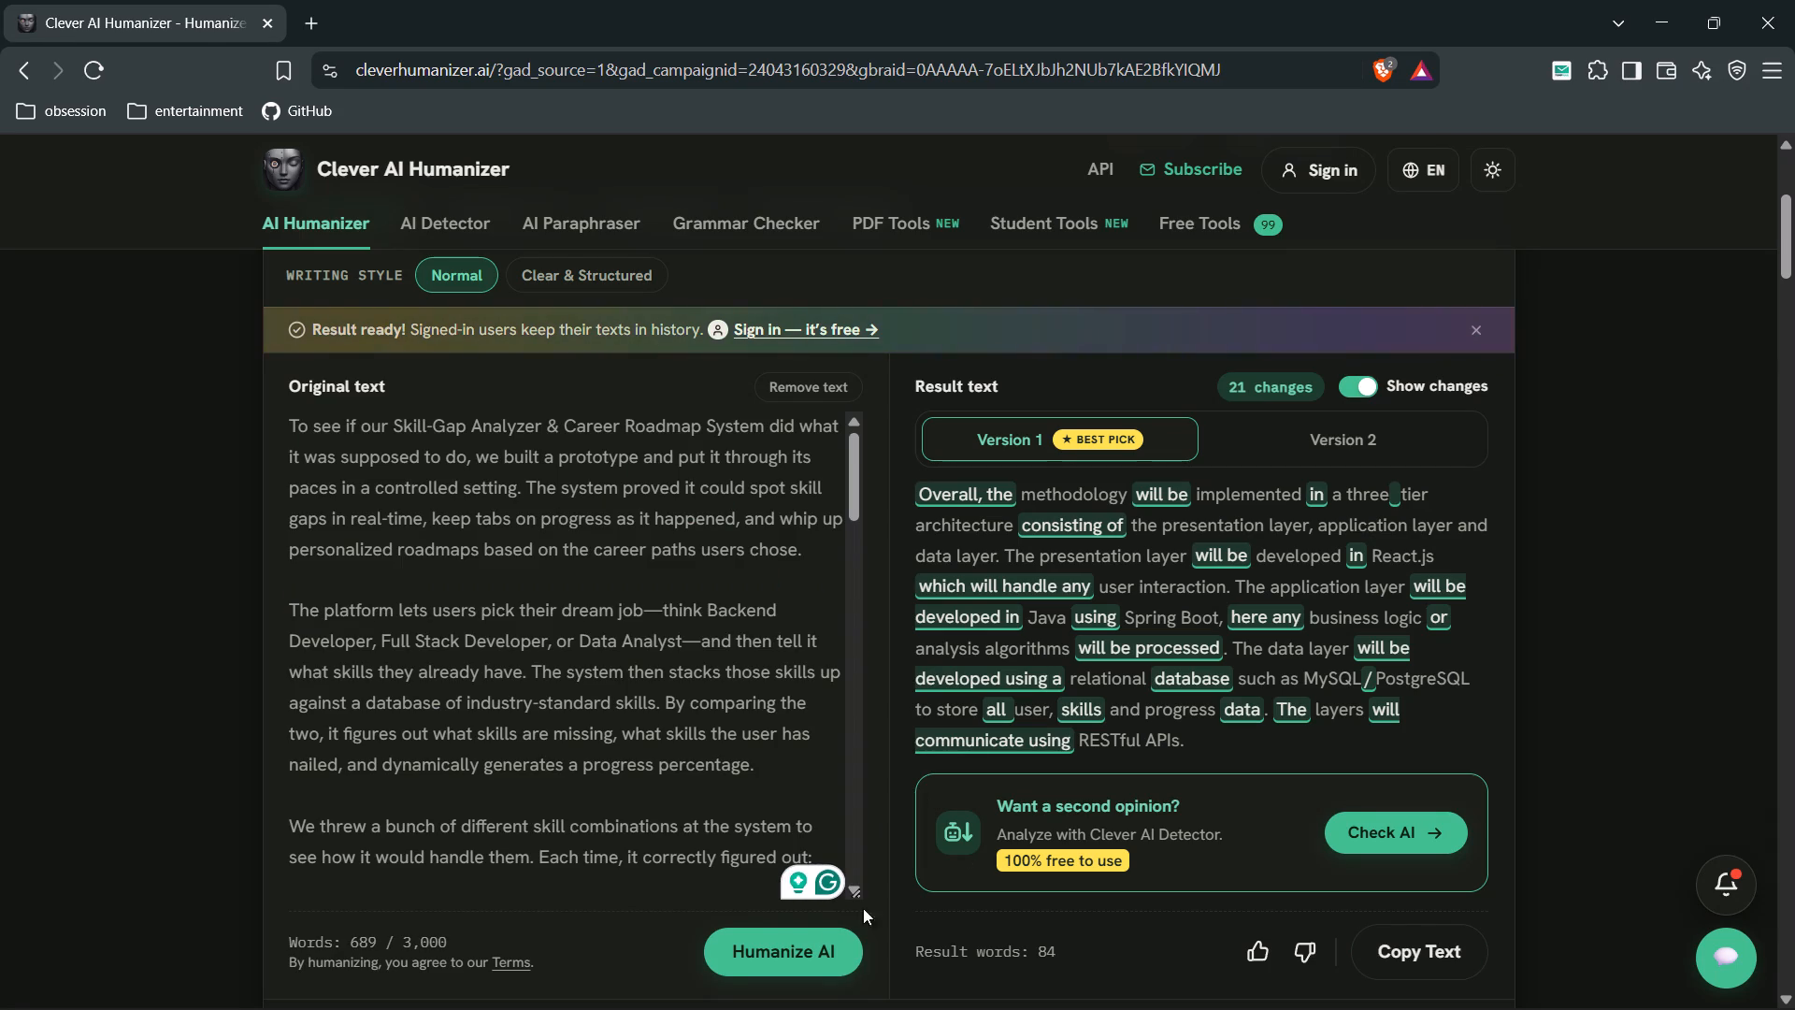
{"action": "left_click", "coordinate": [777, 941]}
Switch to Word and insert two empty lines above the V. Conclusion and Future Enhancements heading.
{"action": "key", "text": "alt+Tab"}
{"action": "scroll", "coordinate": [752, 712], "scroll_direction": "down", "scroll_amount": 4}
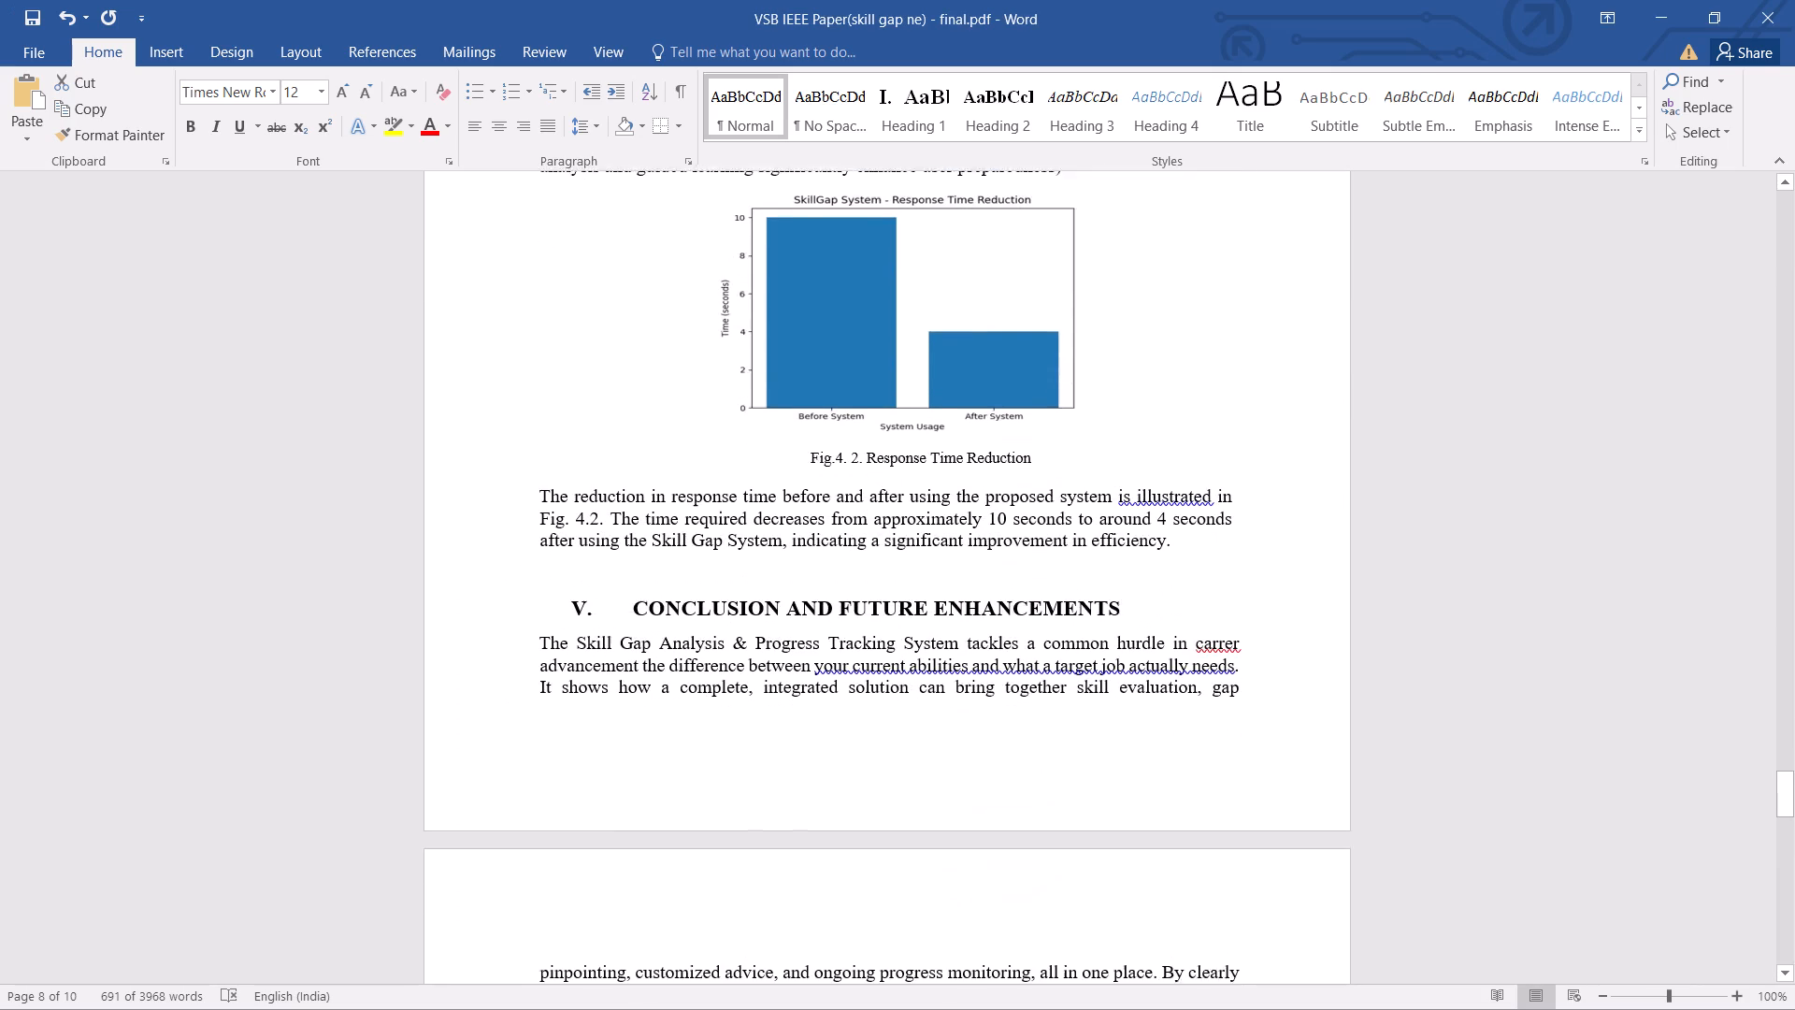
{"action": "scroll", "coordinate": [752, 712], "scroll_direction": "up", "scroll_amount": 1}
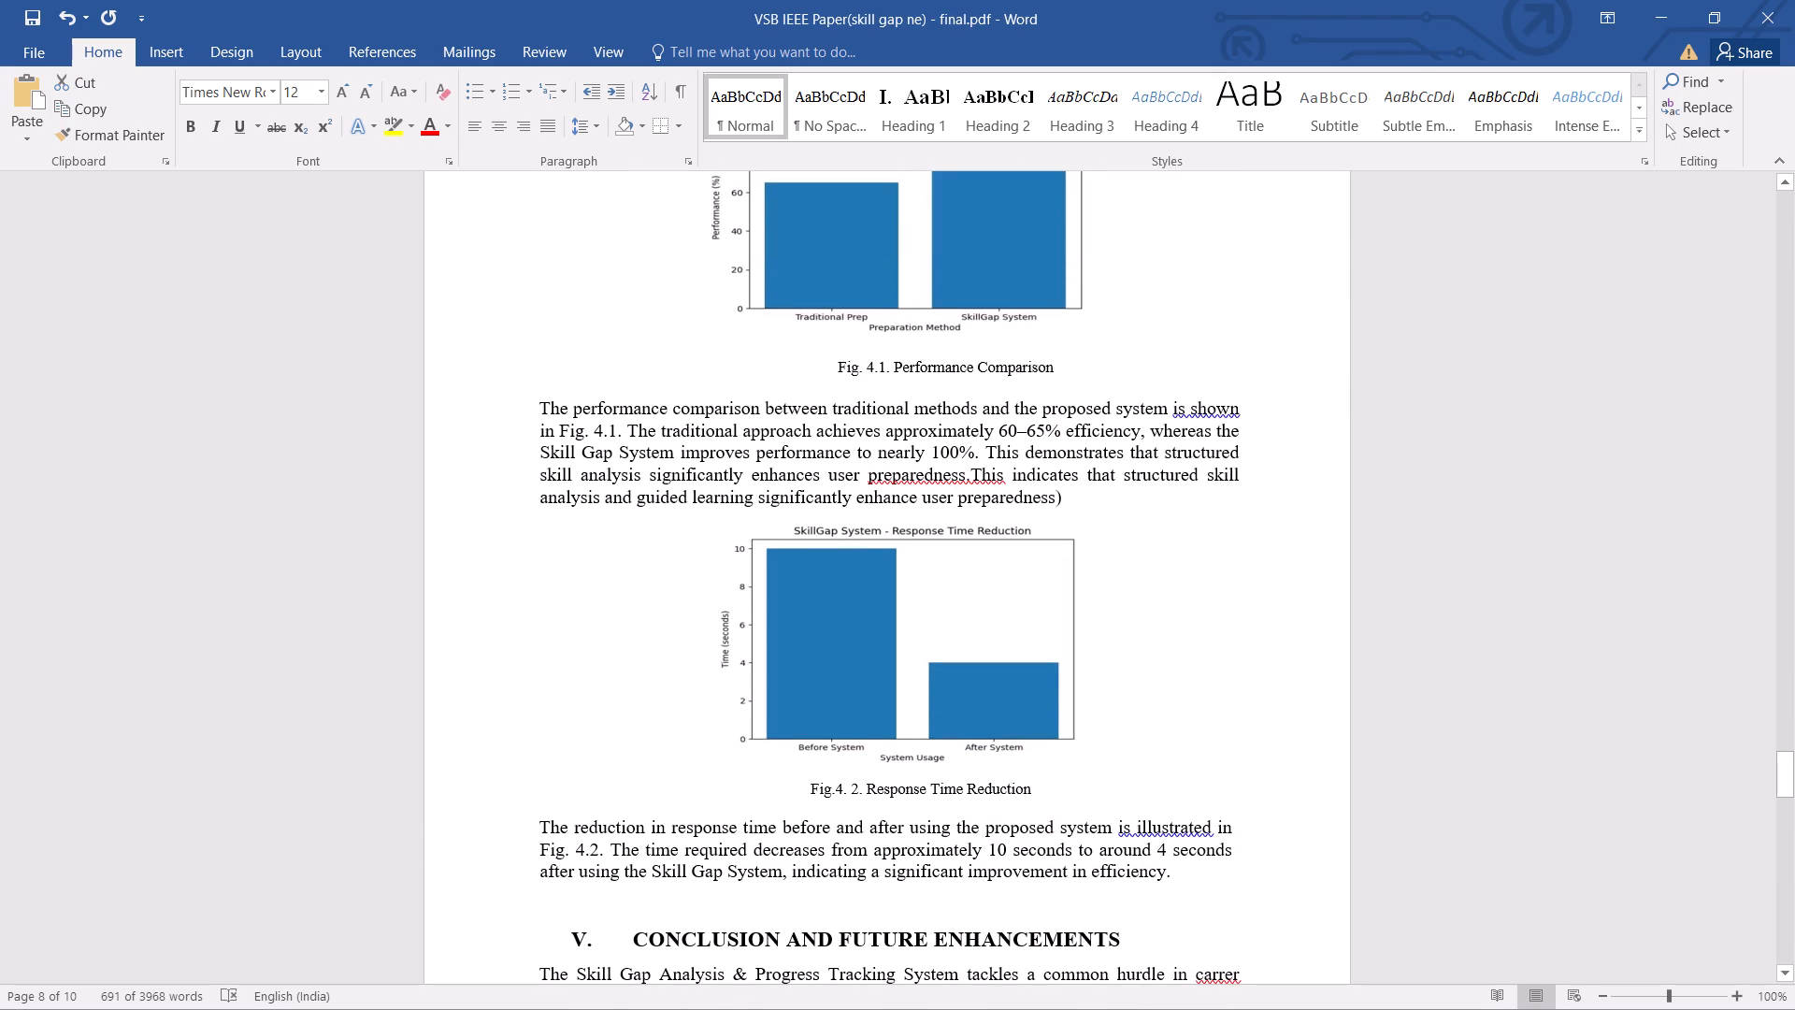
{"action": "scroll", "coordinate": [972, 455], "scroll_direction": "up", "scroll_amount": 1}
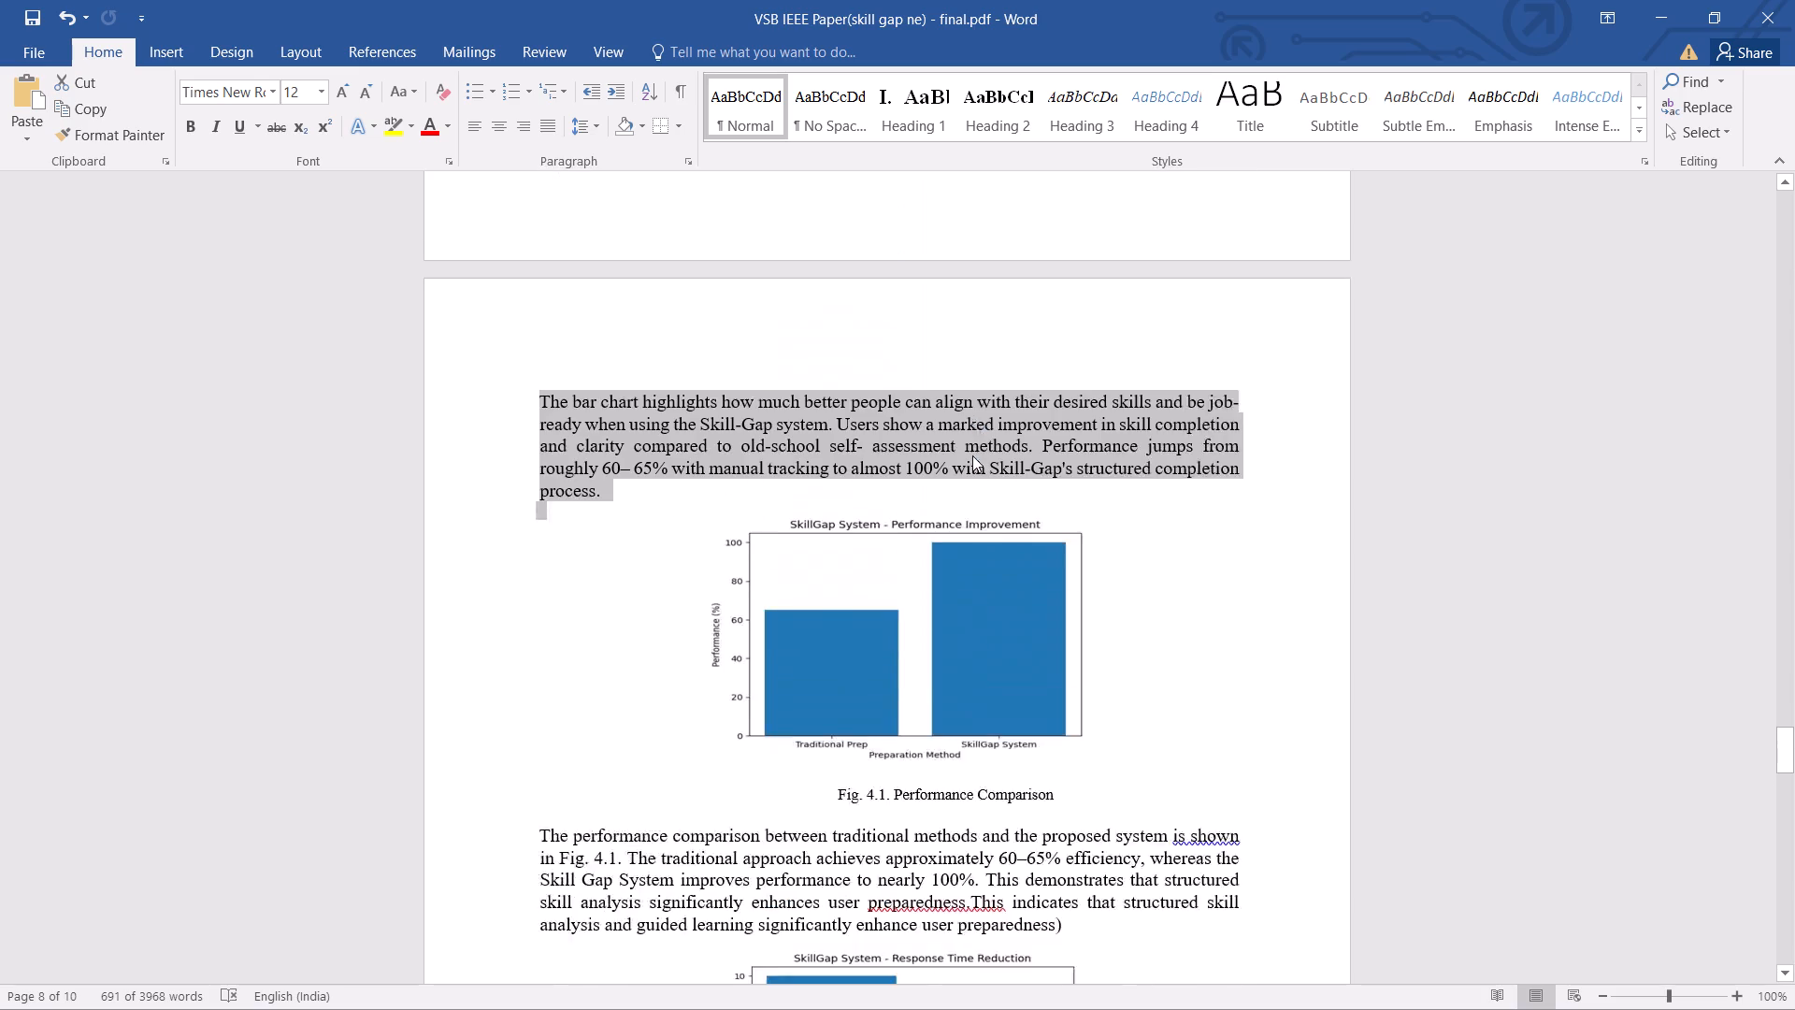
{"action": "scroll", "coordinate": [972, 455], "scroll_direction": "up", "scroll_amount": 1}
{"action": "key", "text": "alt+Tab"}
{"action": "key", "text": "alt+Tab"}
{"action": "scroll", "coordinate": [733, 656], "scroll_direction": "down", "scroll_amount": 2}
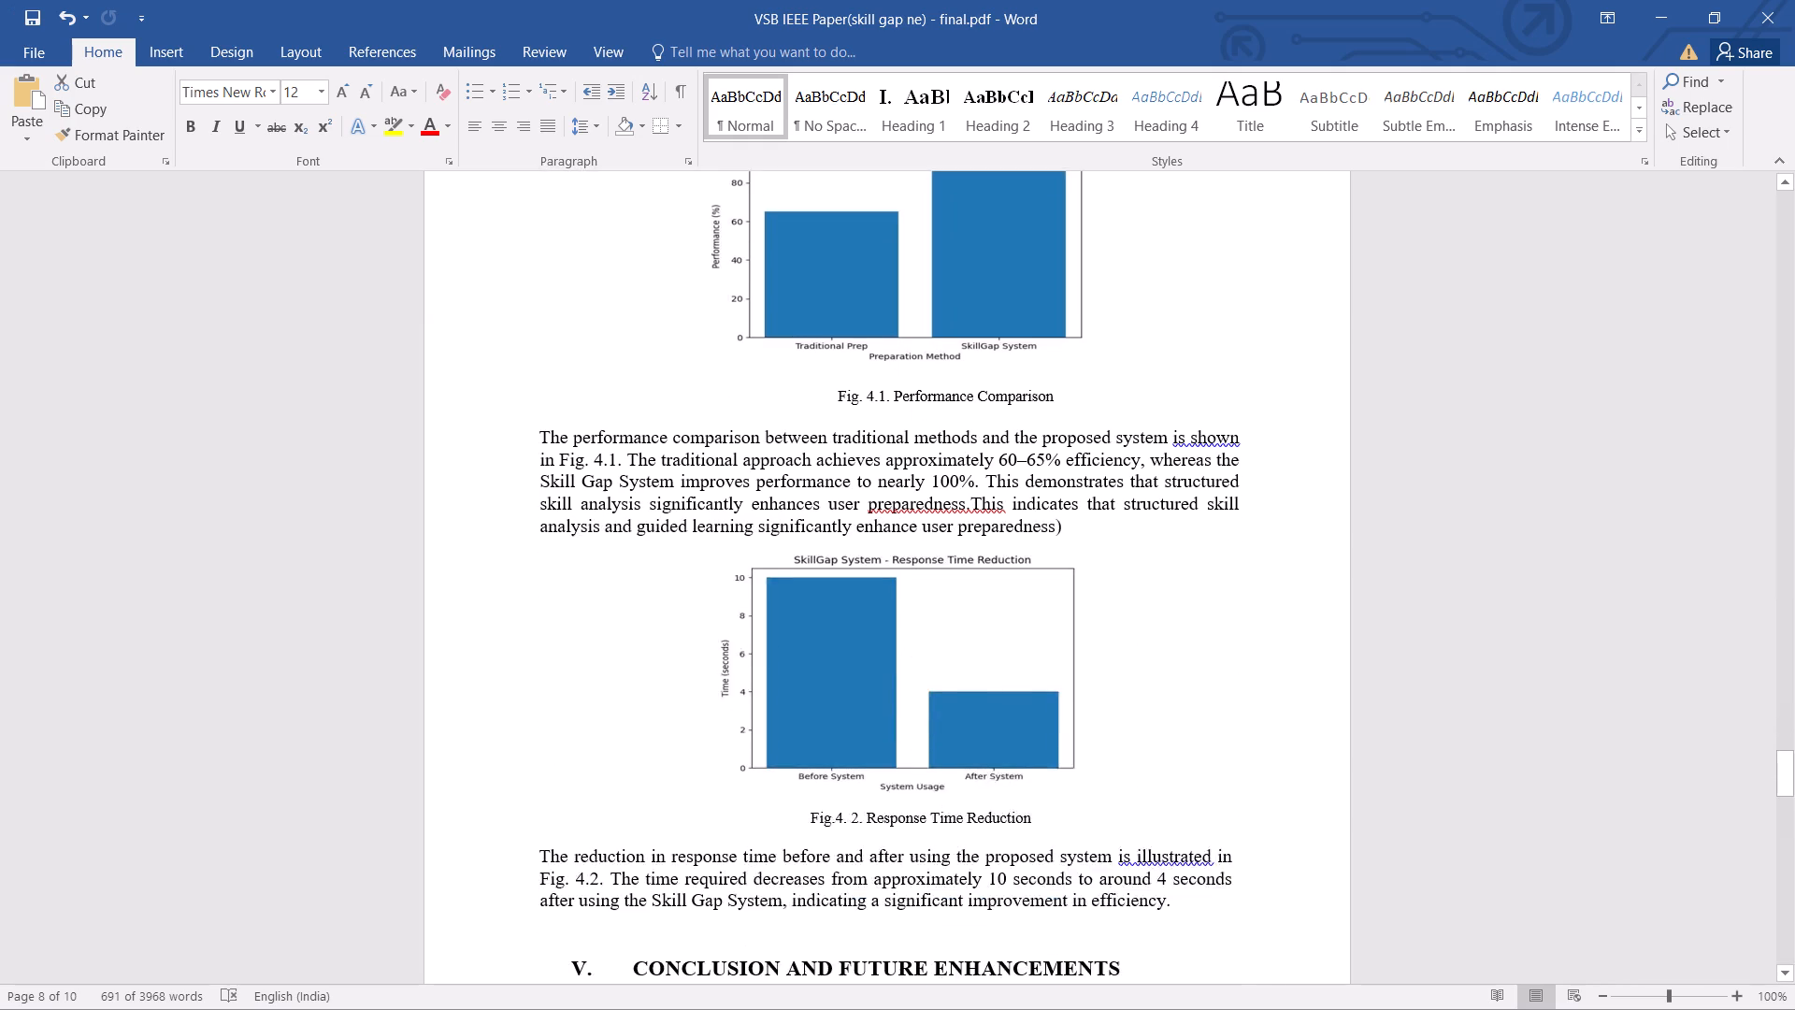
{"action": "scroll", "coordinate": [733, 656], "scroll_direction": "down", "scroll_amount": 4}
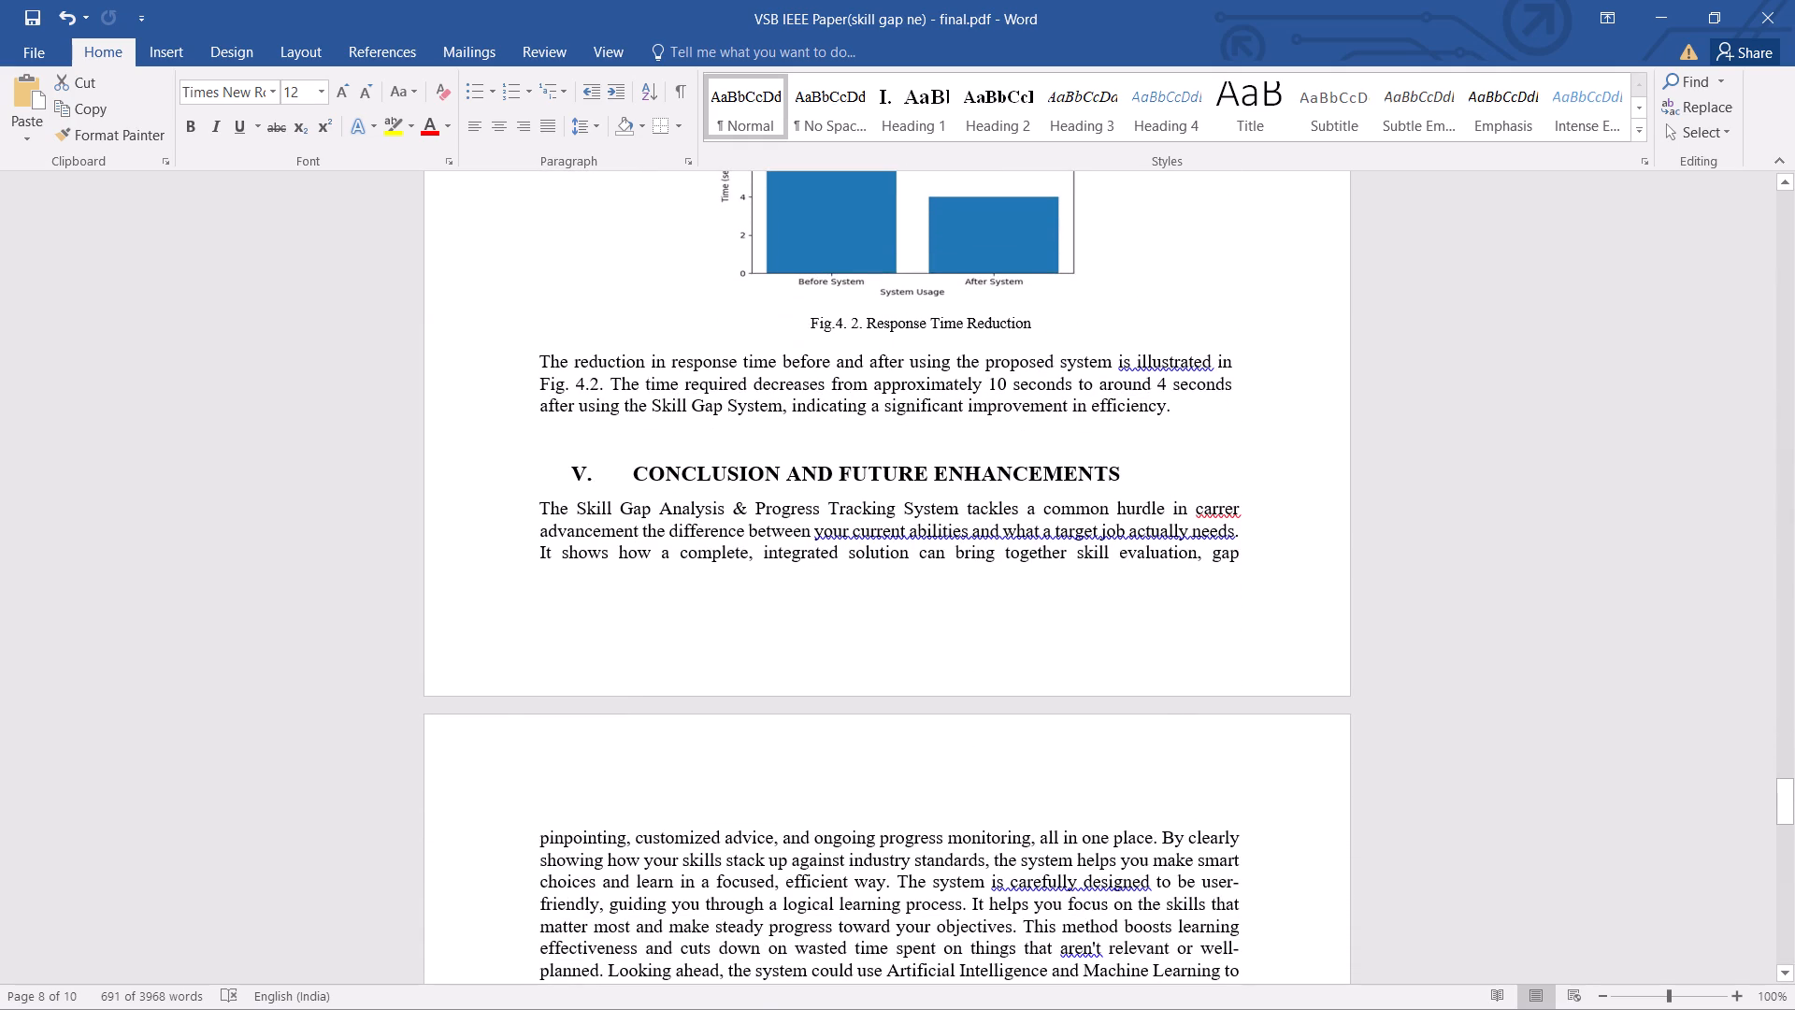
{"action": "left_click", "coordinate": [1105, 440]}
{"action": "key", "text": "Return"}
{"action": "key", "text": "Return"}
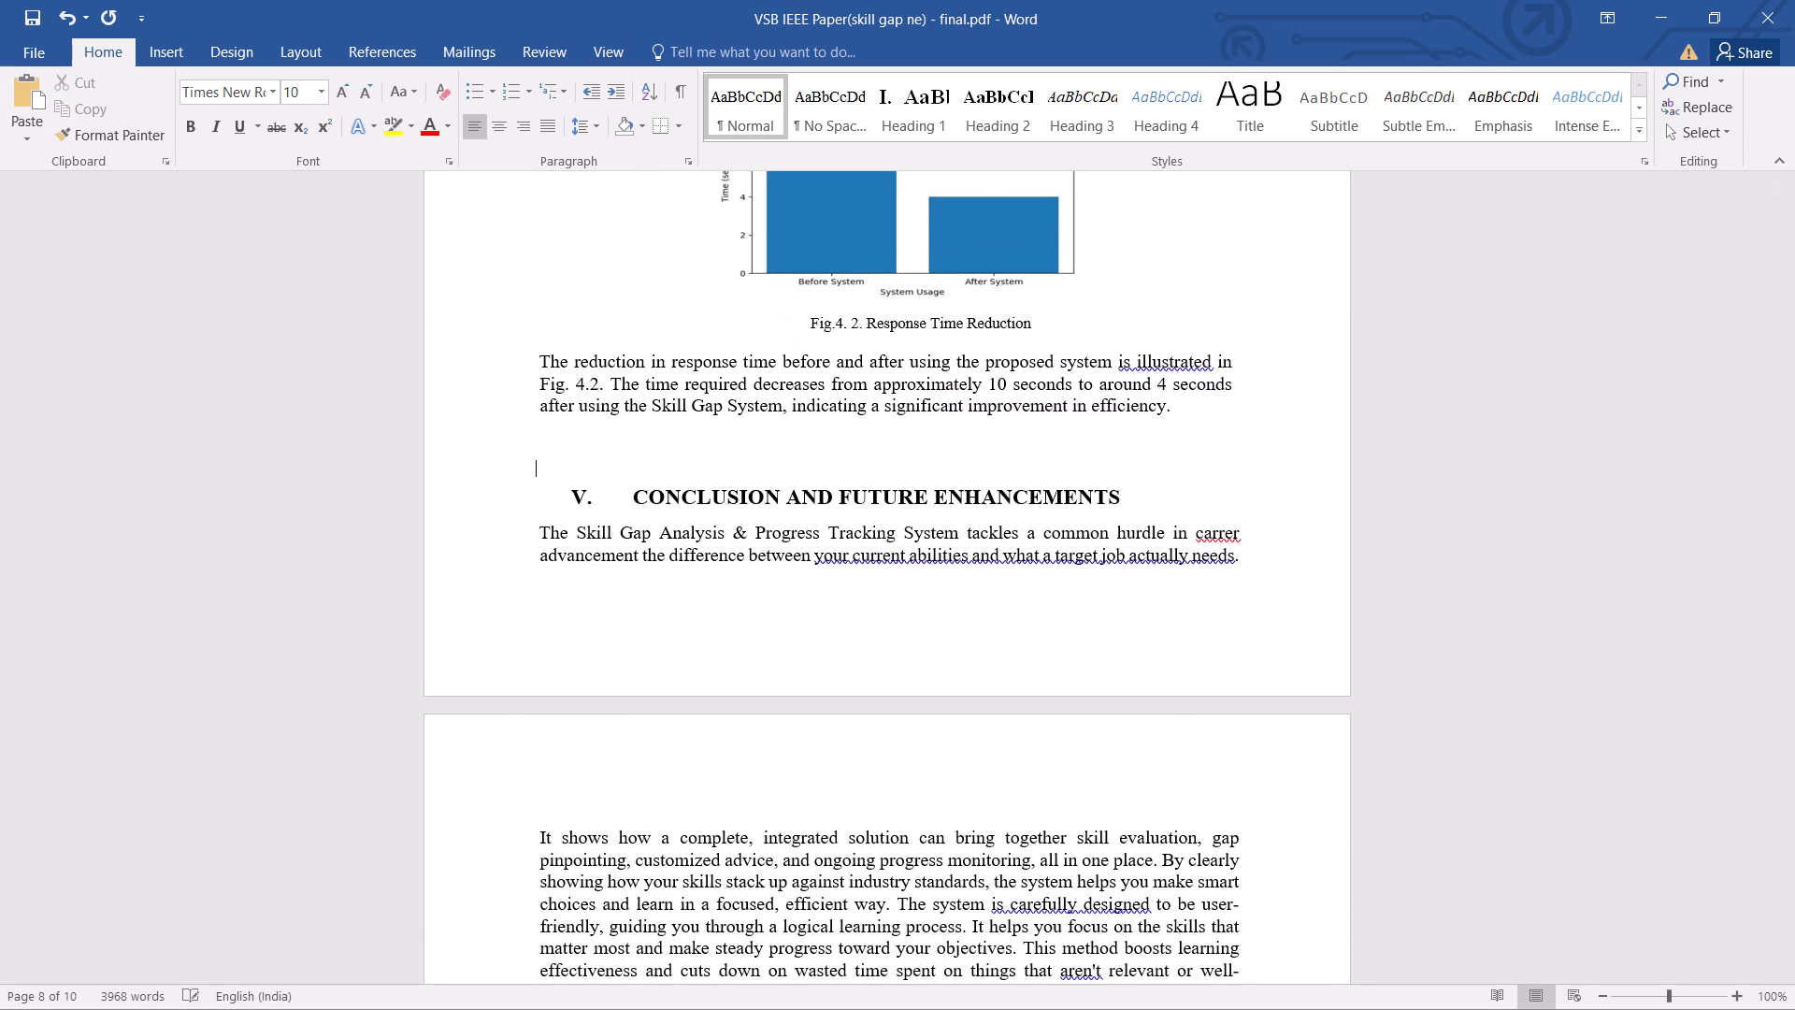
Select the Results and Discussion text above the Performance Improvement chart in Word and replace it with the humanized result copied from Brave.
{"action": "scroll", "coordinate": [1068, 686], "scroll_direction": "down", "scroll_amount": 1}
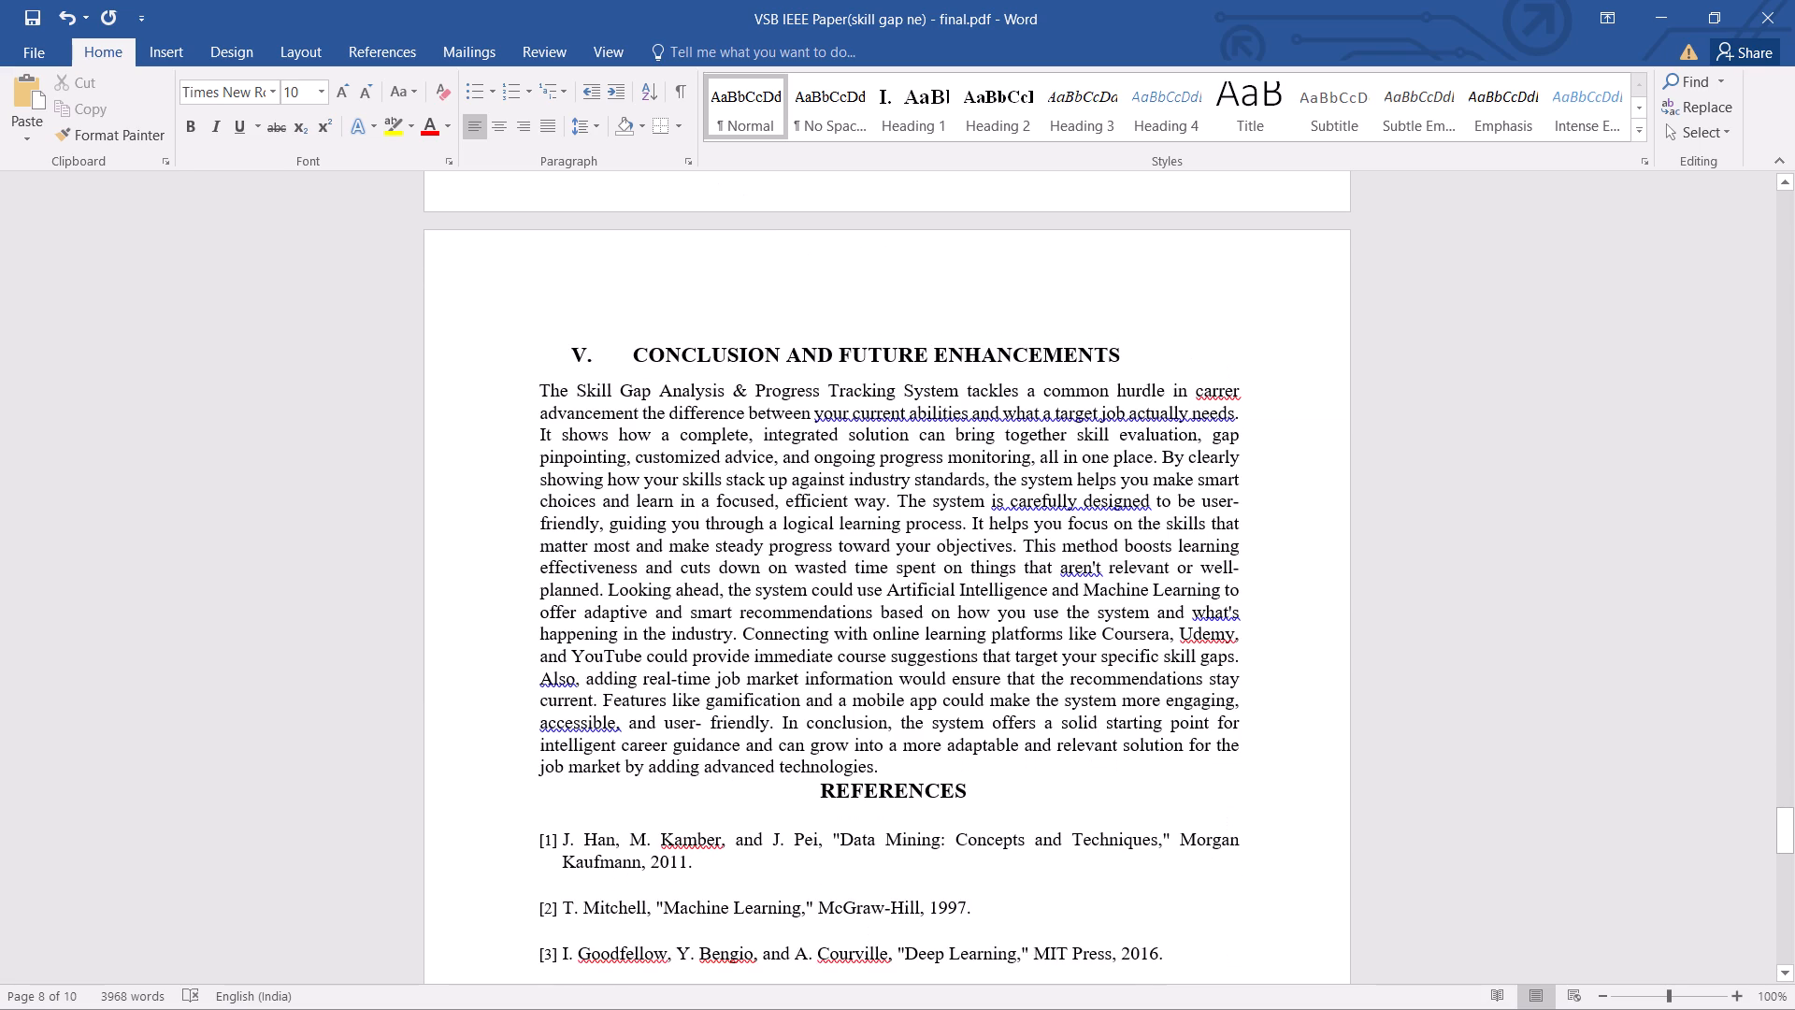
{"action": "key", "text": "alt+Tab"}
{"action": "key", "text": "alt+Tab"}
{"action": "scroll", "coordinate": [867, 591], "scroll_direction": "up", "scroll_amount": 1}
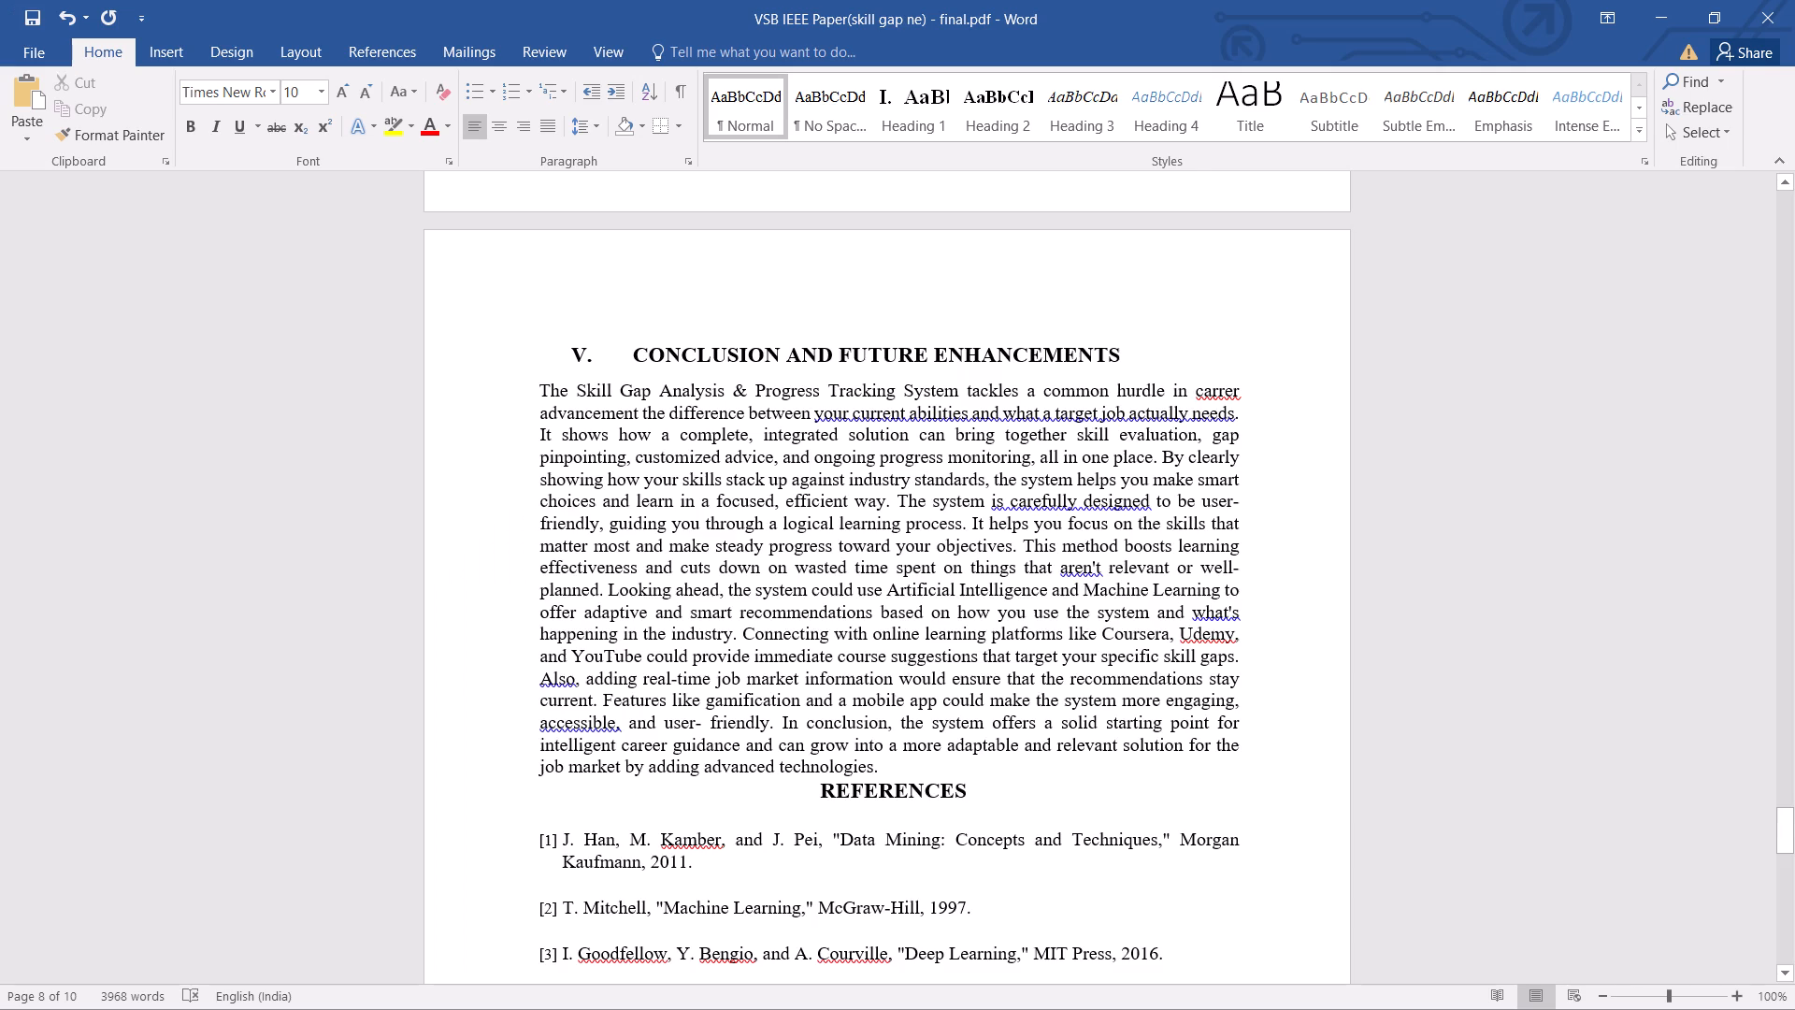
{"action": "scroll", "coordinate": [867, 591], "scroll_direction": "up", "scroll_amount": 6}
{"action": "right_click", "coordinate": [867, 591]}
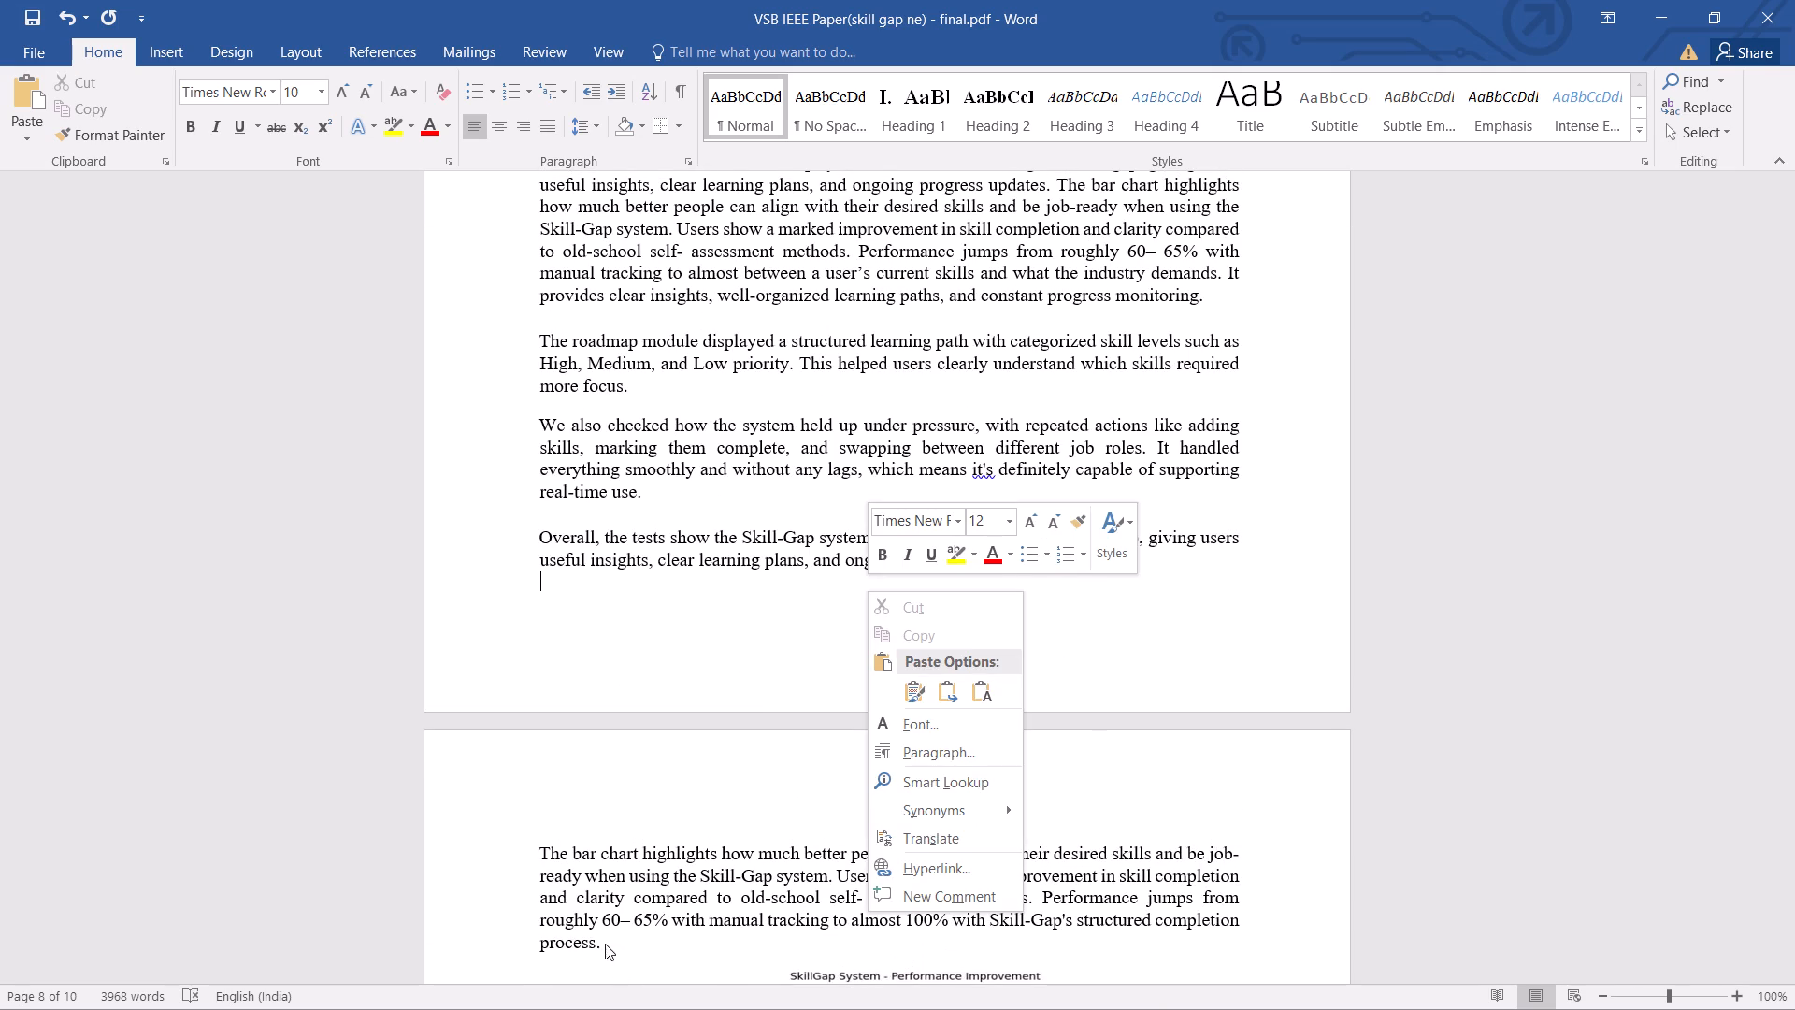
{"action": "left_click", "coordinate": [603, 942]}
{"action": "left_click_drag", "start_coordinate": [603, 942], "coordinate": [518, 162]}
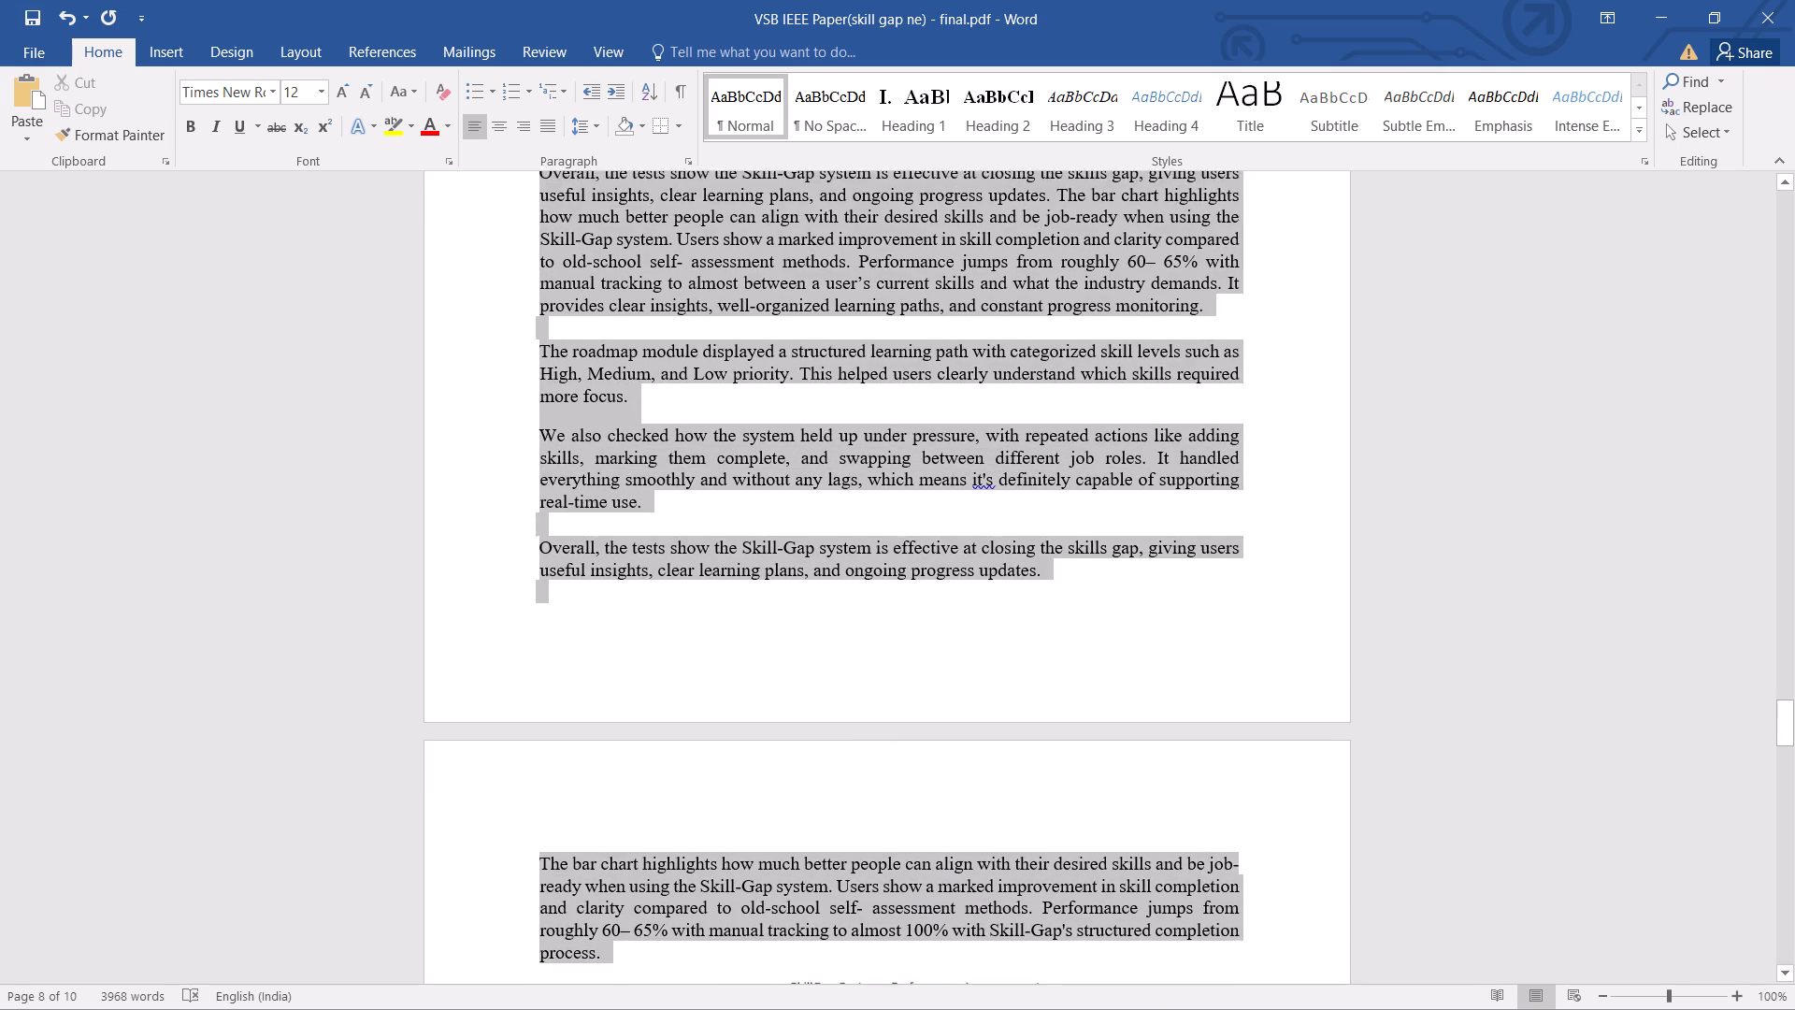
{"action": "left_click_drag", "start_coordinate": [518, 162], "coordinate": [417, 734]}
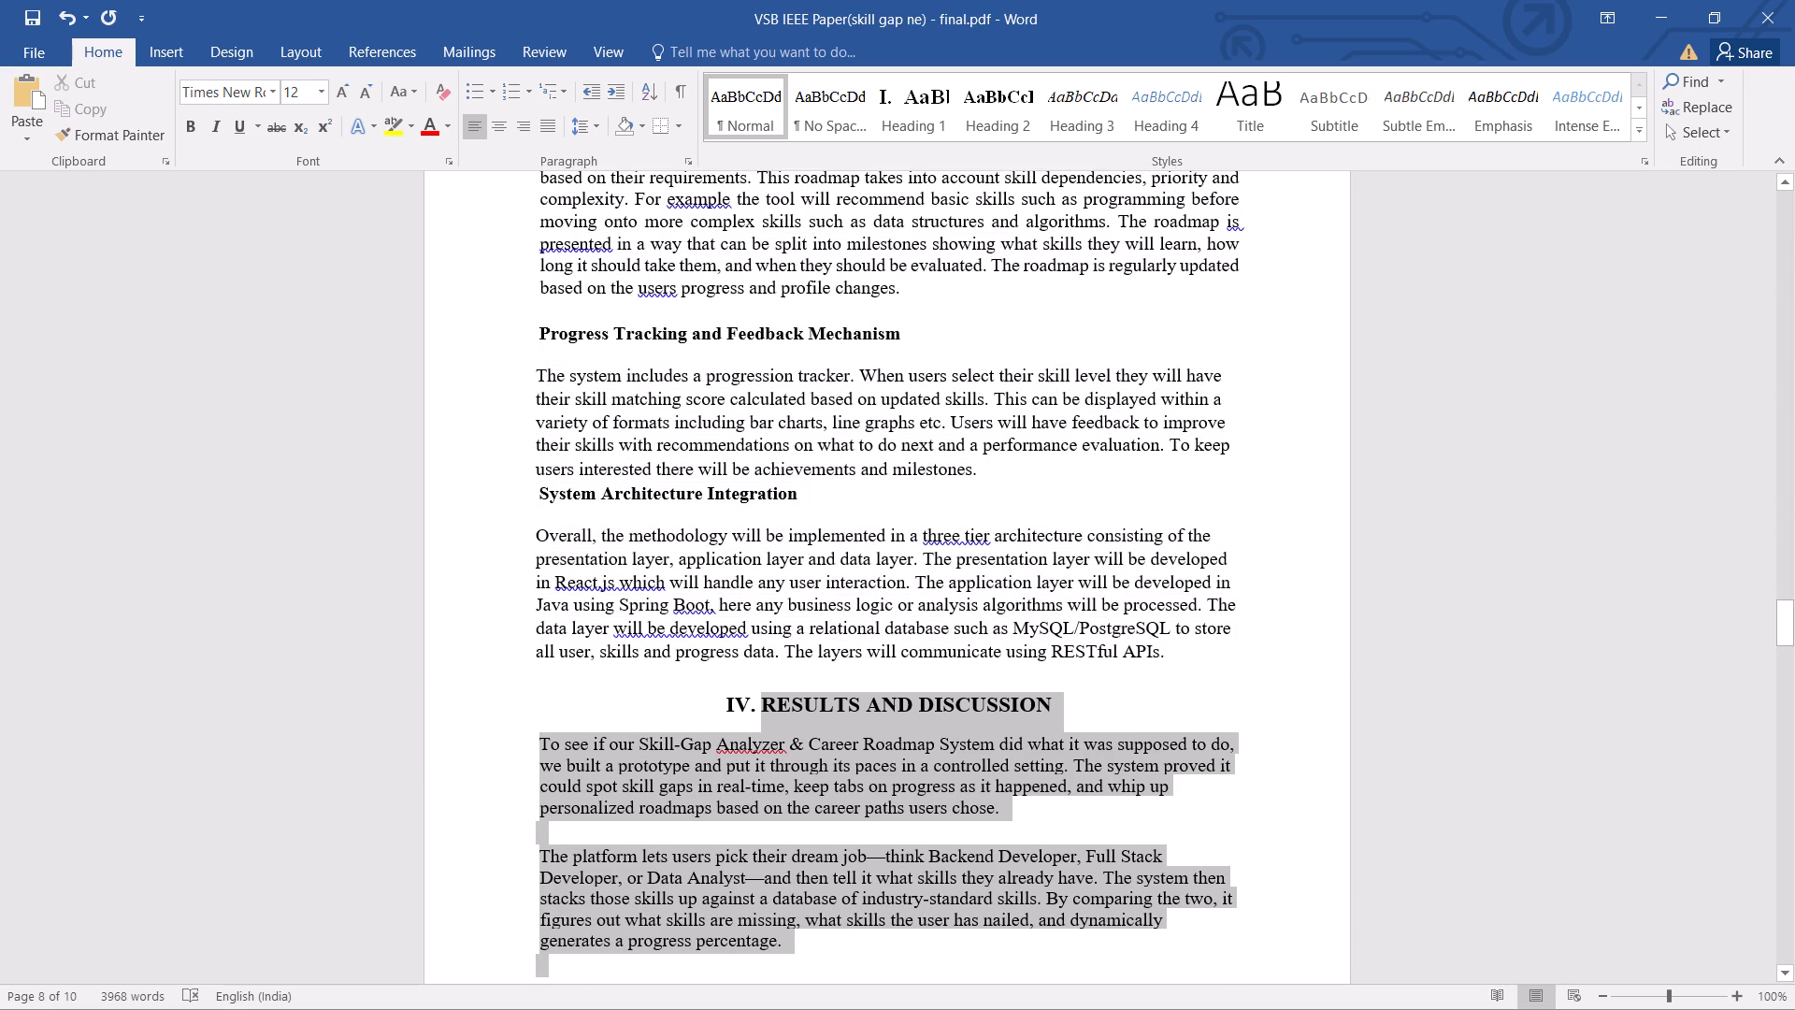
{"action": "left_click_drag", "start_coordinate": [417, 734], "coordinate": [414, 749]}
{"action": "key", "text": "alt+Tab"}
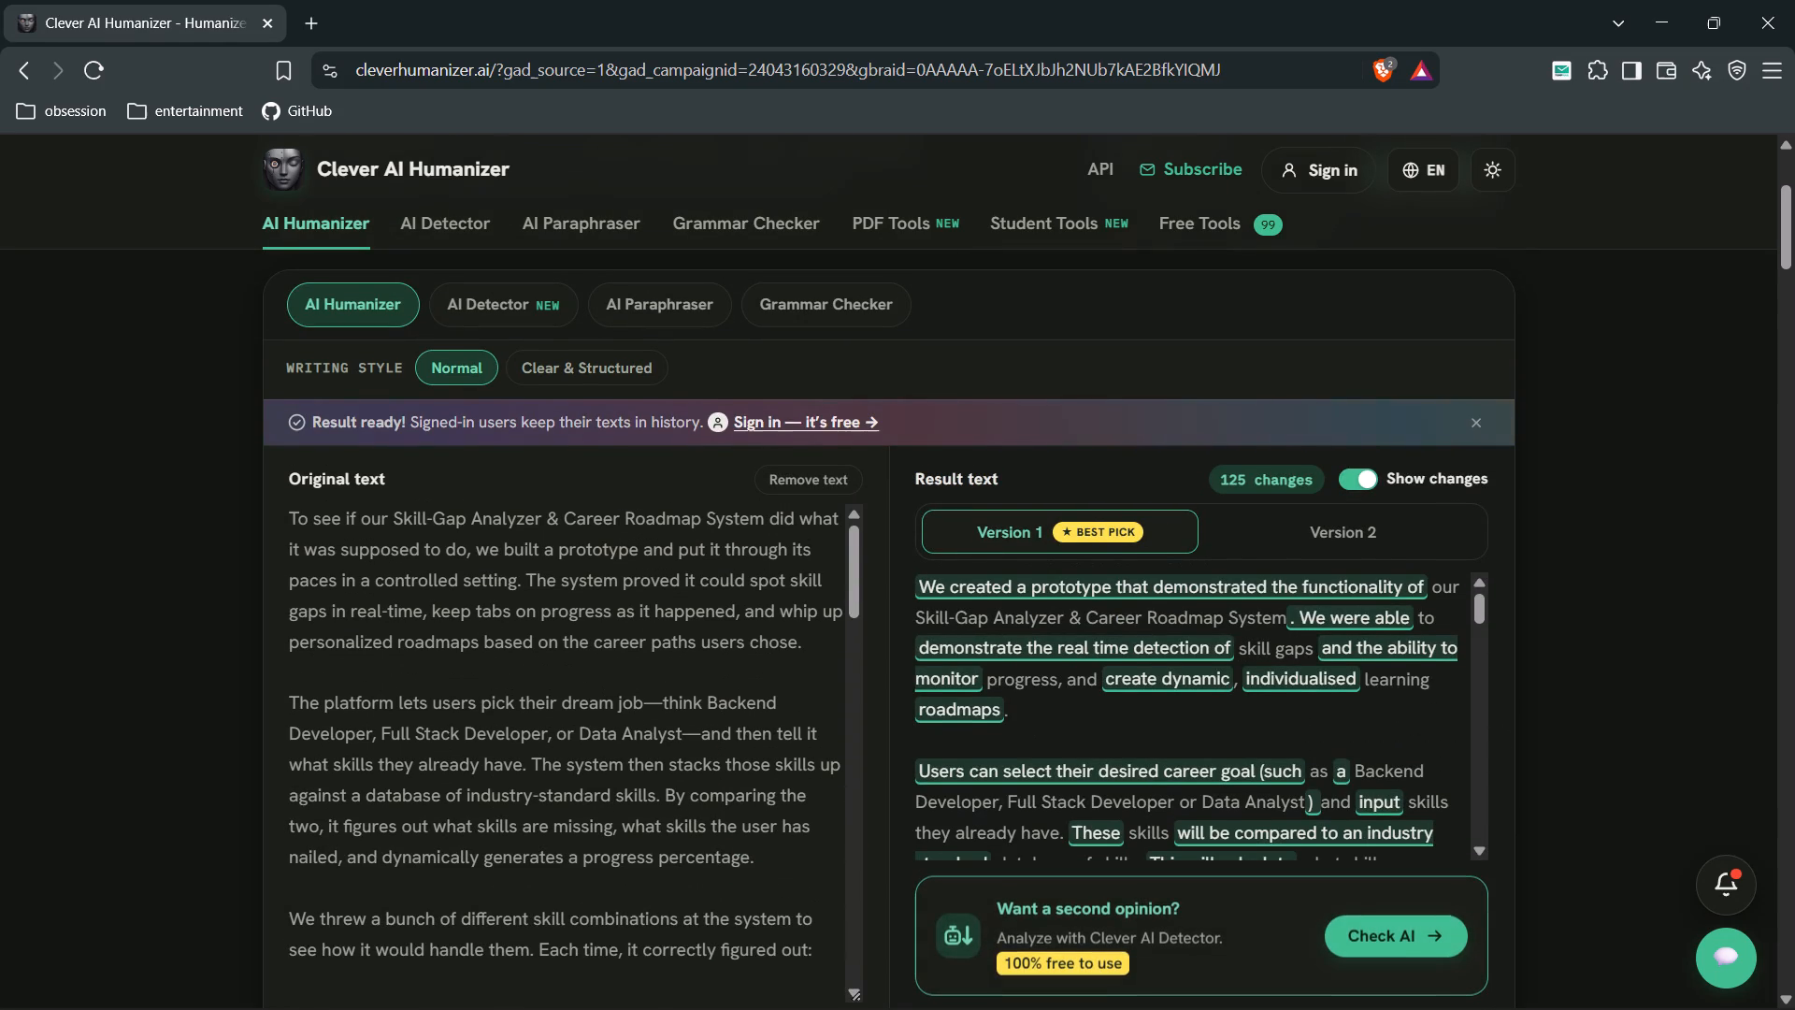
{"action": "scroll", "coordinate": [1608, 847], "scroll_direction": "down", "scroll_amount": 1}
{"action": "left_click", "coordinate": [1422, 814]}
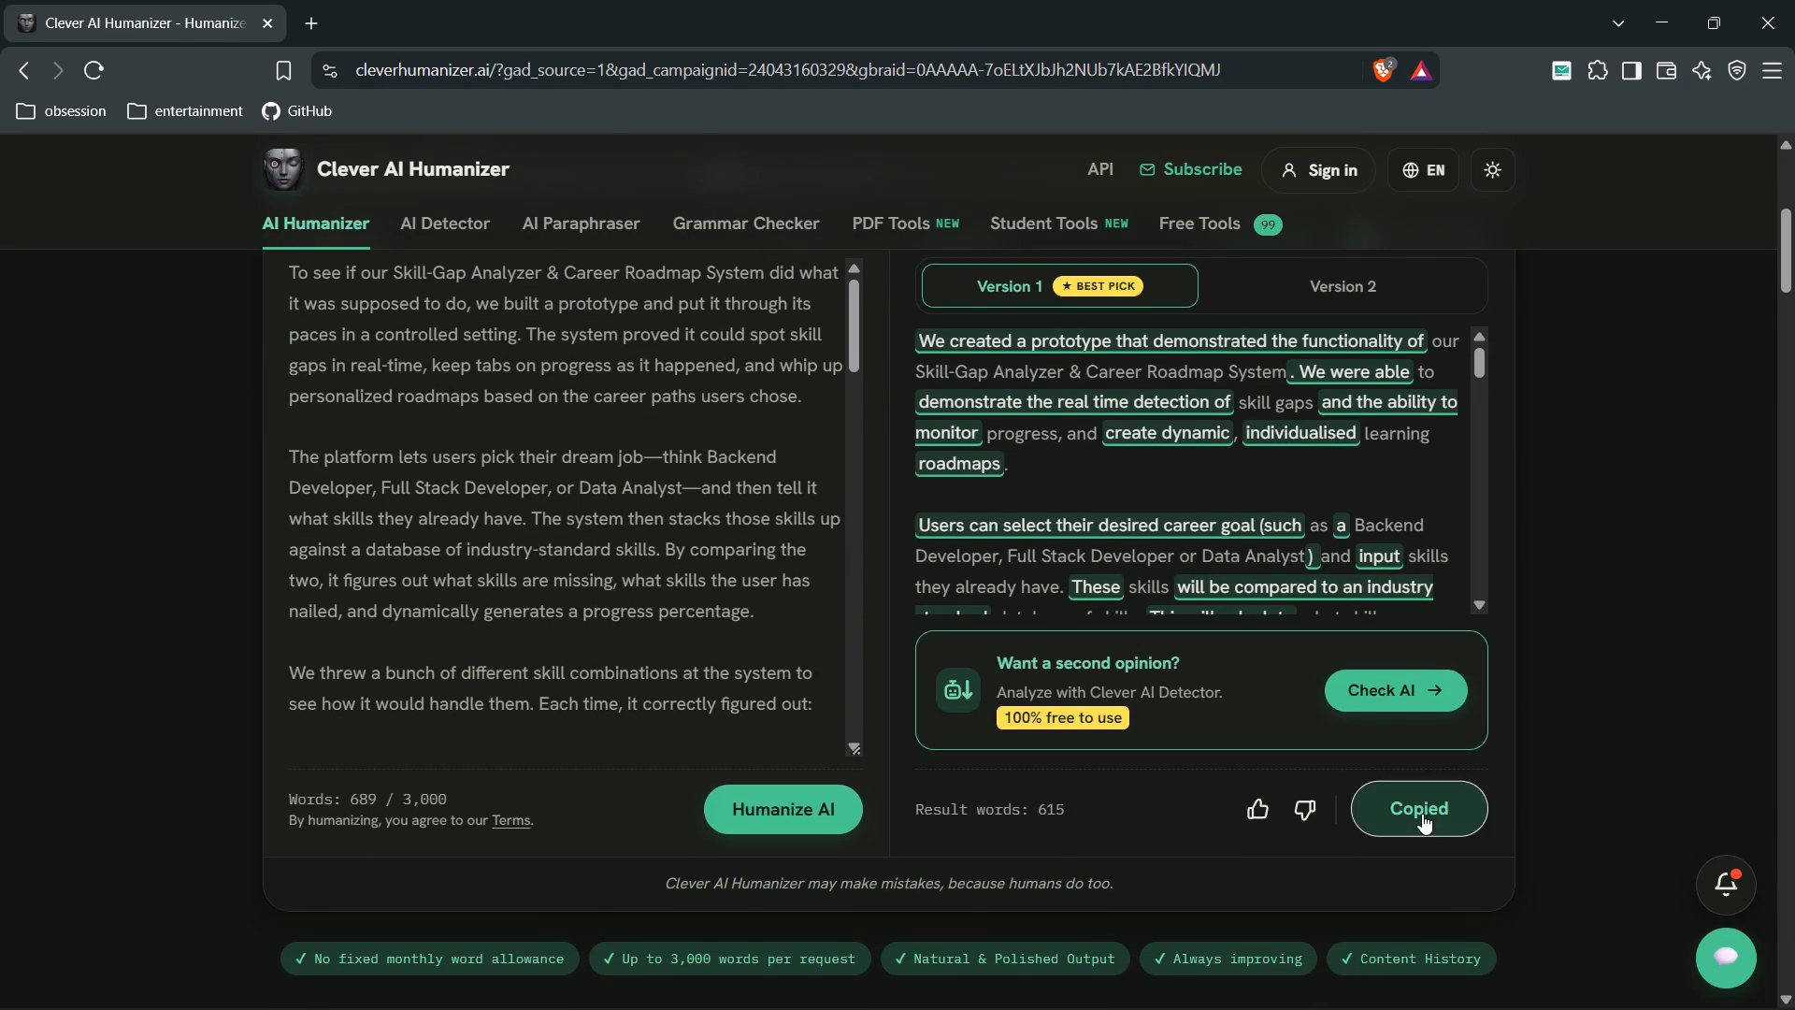
{"action": "key", "text": "alt+Tab"}
{"action": "key", "text": "ctrl+v"}
Justify the pasted Results and Discussion text and center the IV. Results and Discussion heading.
{"action": "scroll", "coordinate": [831, 685], "scroll_direction": "down", "scroll_amount": 1}
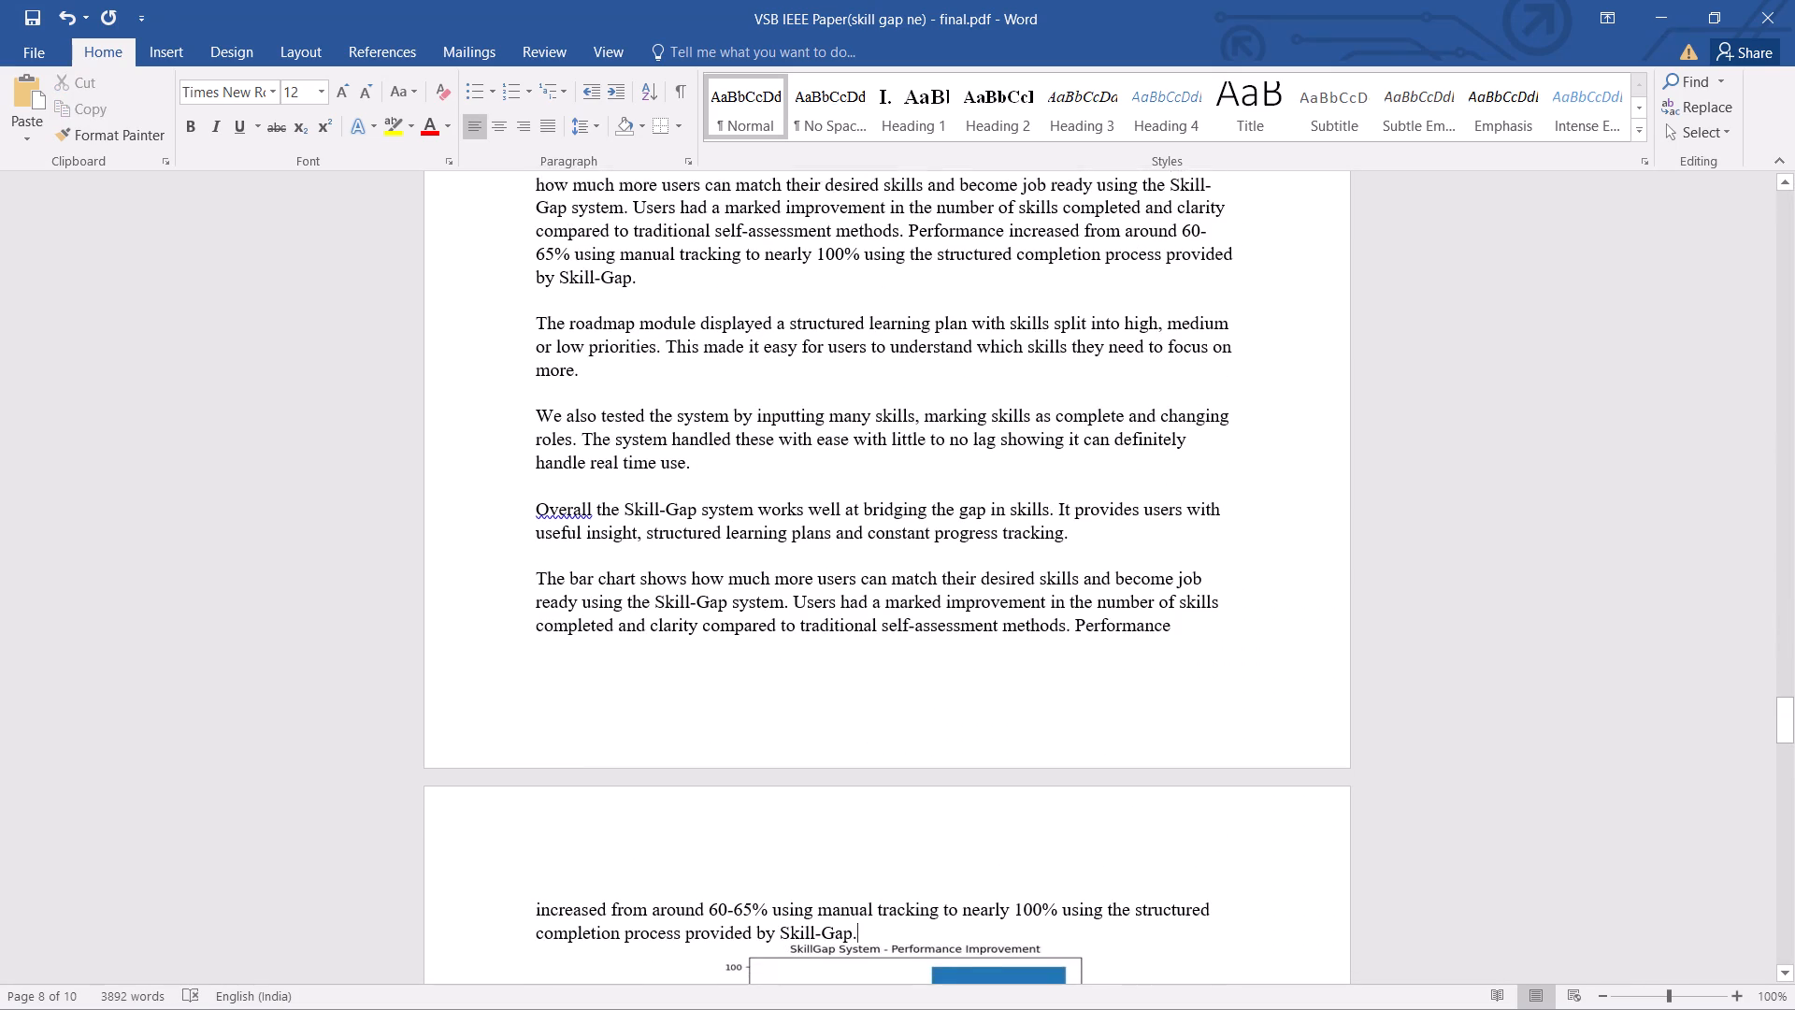
{"action": "scroll", "coordinate": [831, 685], "scroll_direction": "down", "scroll_amount": 2}
{"action": "left_click_drag", "start_coordinate": [859, 500], "coordinate": [735, 466]}
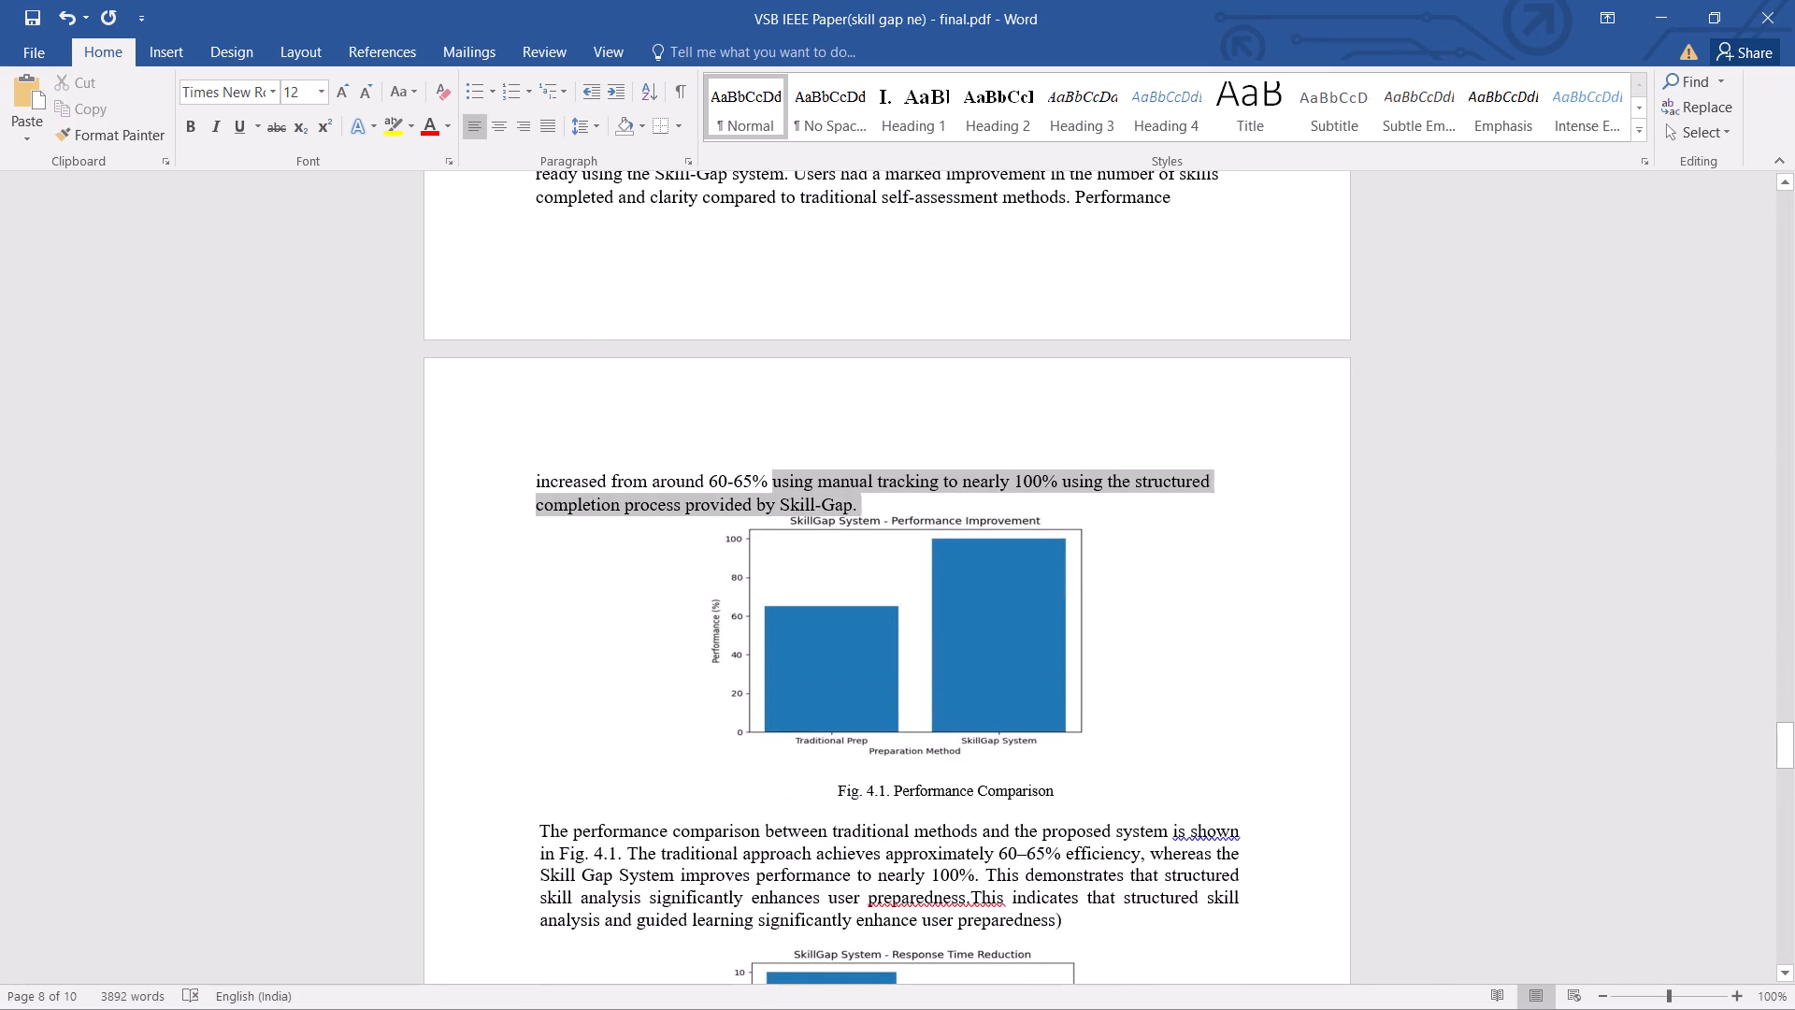
{"action": "left_click_drag", "start_coordinate": [735, 466], "coordinate": [568, 243]}
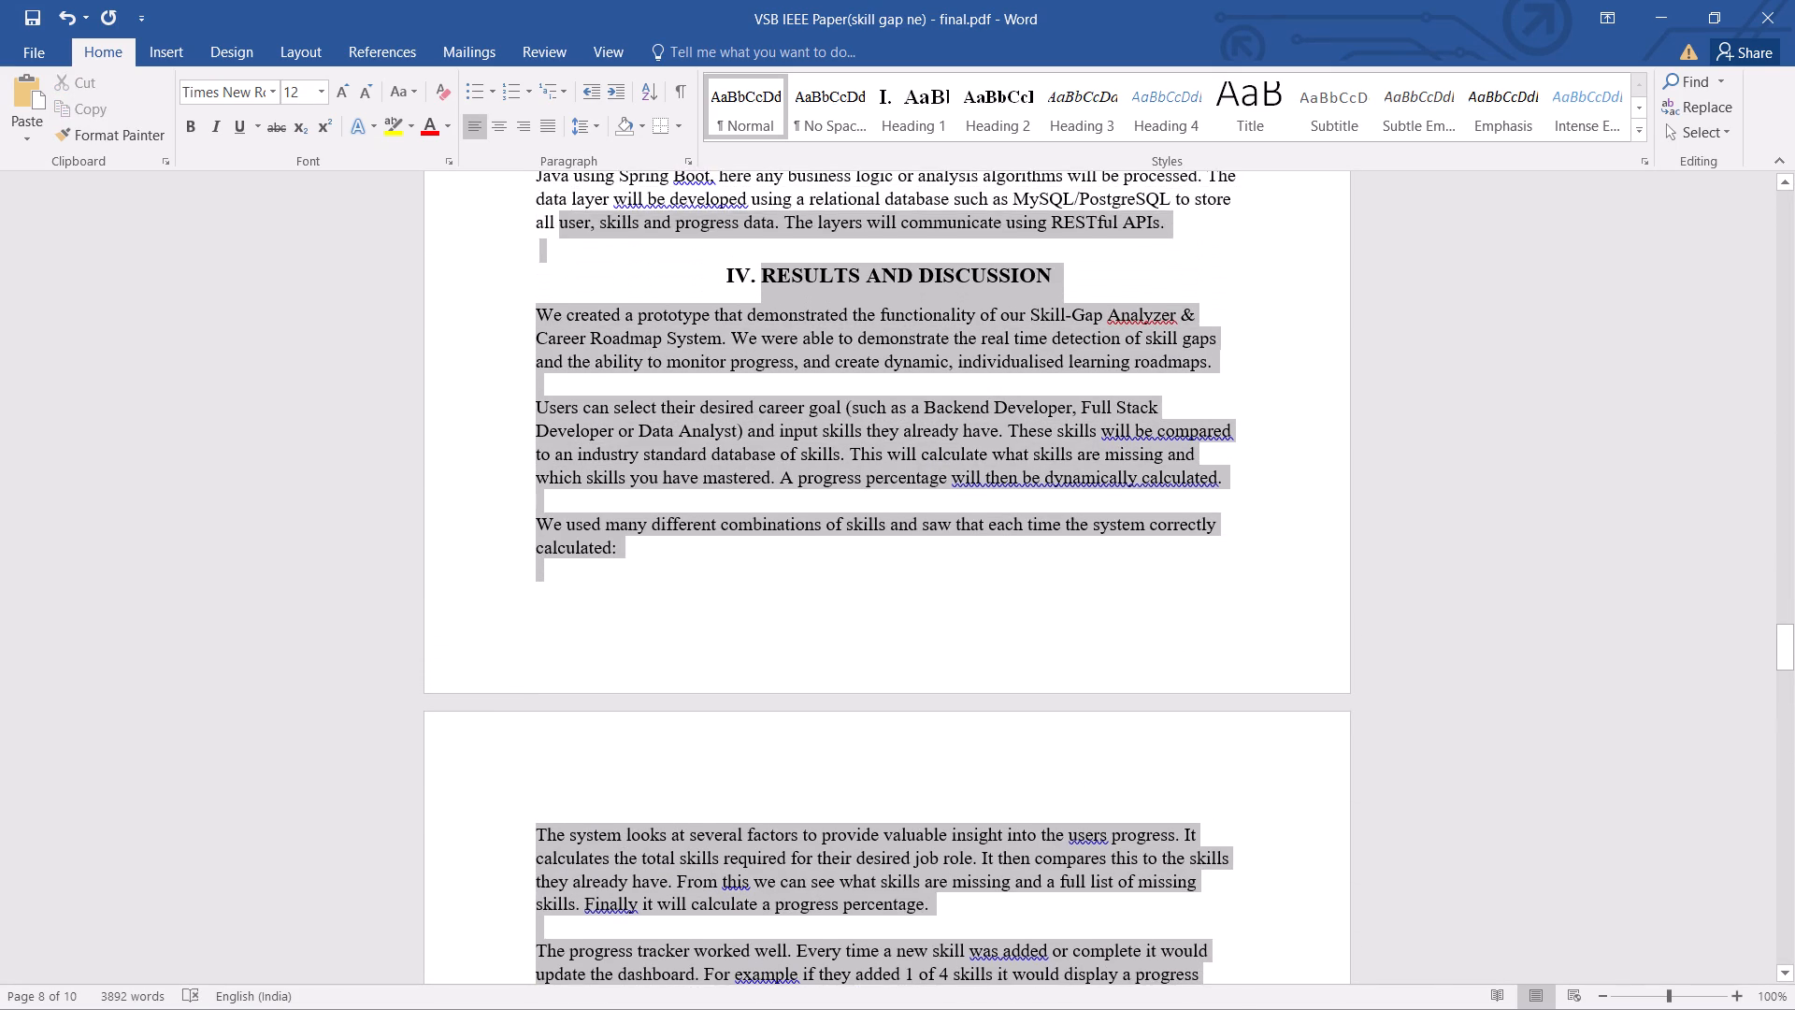
{"action": "left_click_drag", "start_coordinate": [568, 243], "coordinate": [566, 280]}
{"action": "left_click", "coordinate": [539, 126]}
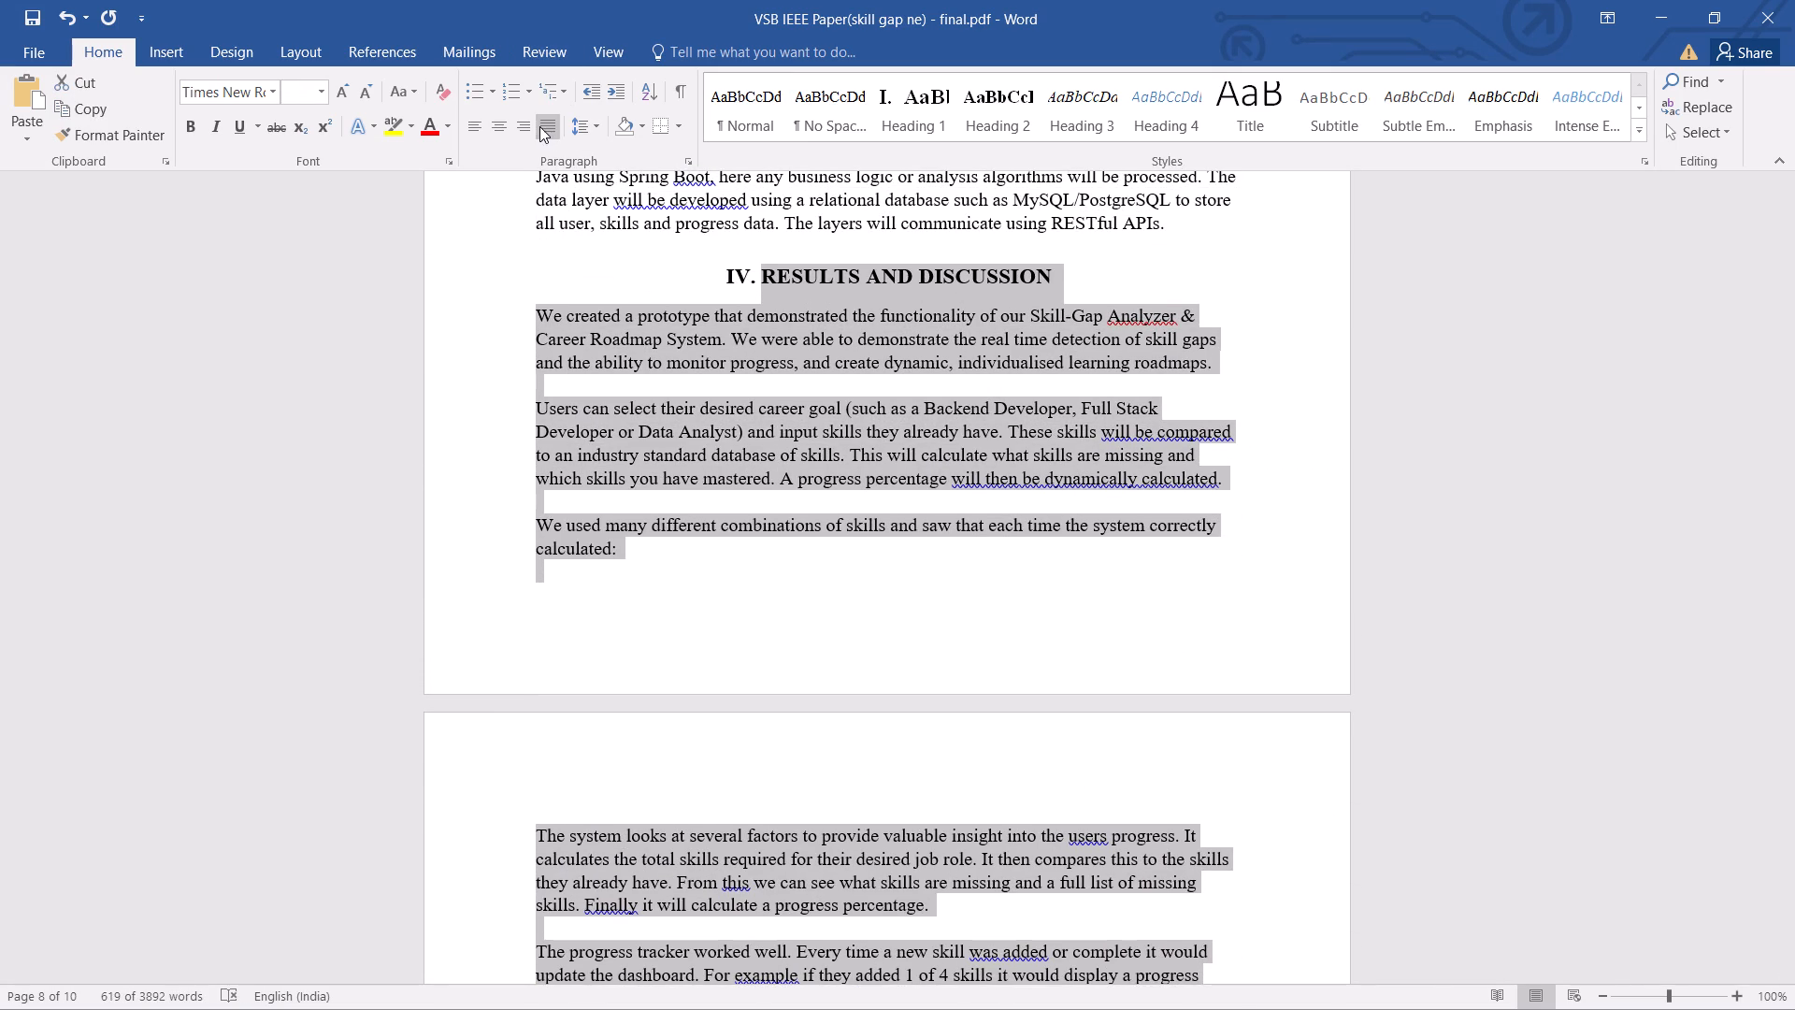
{"action": "left_click", "coordinate": [833, 280]}
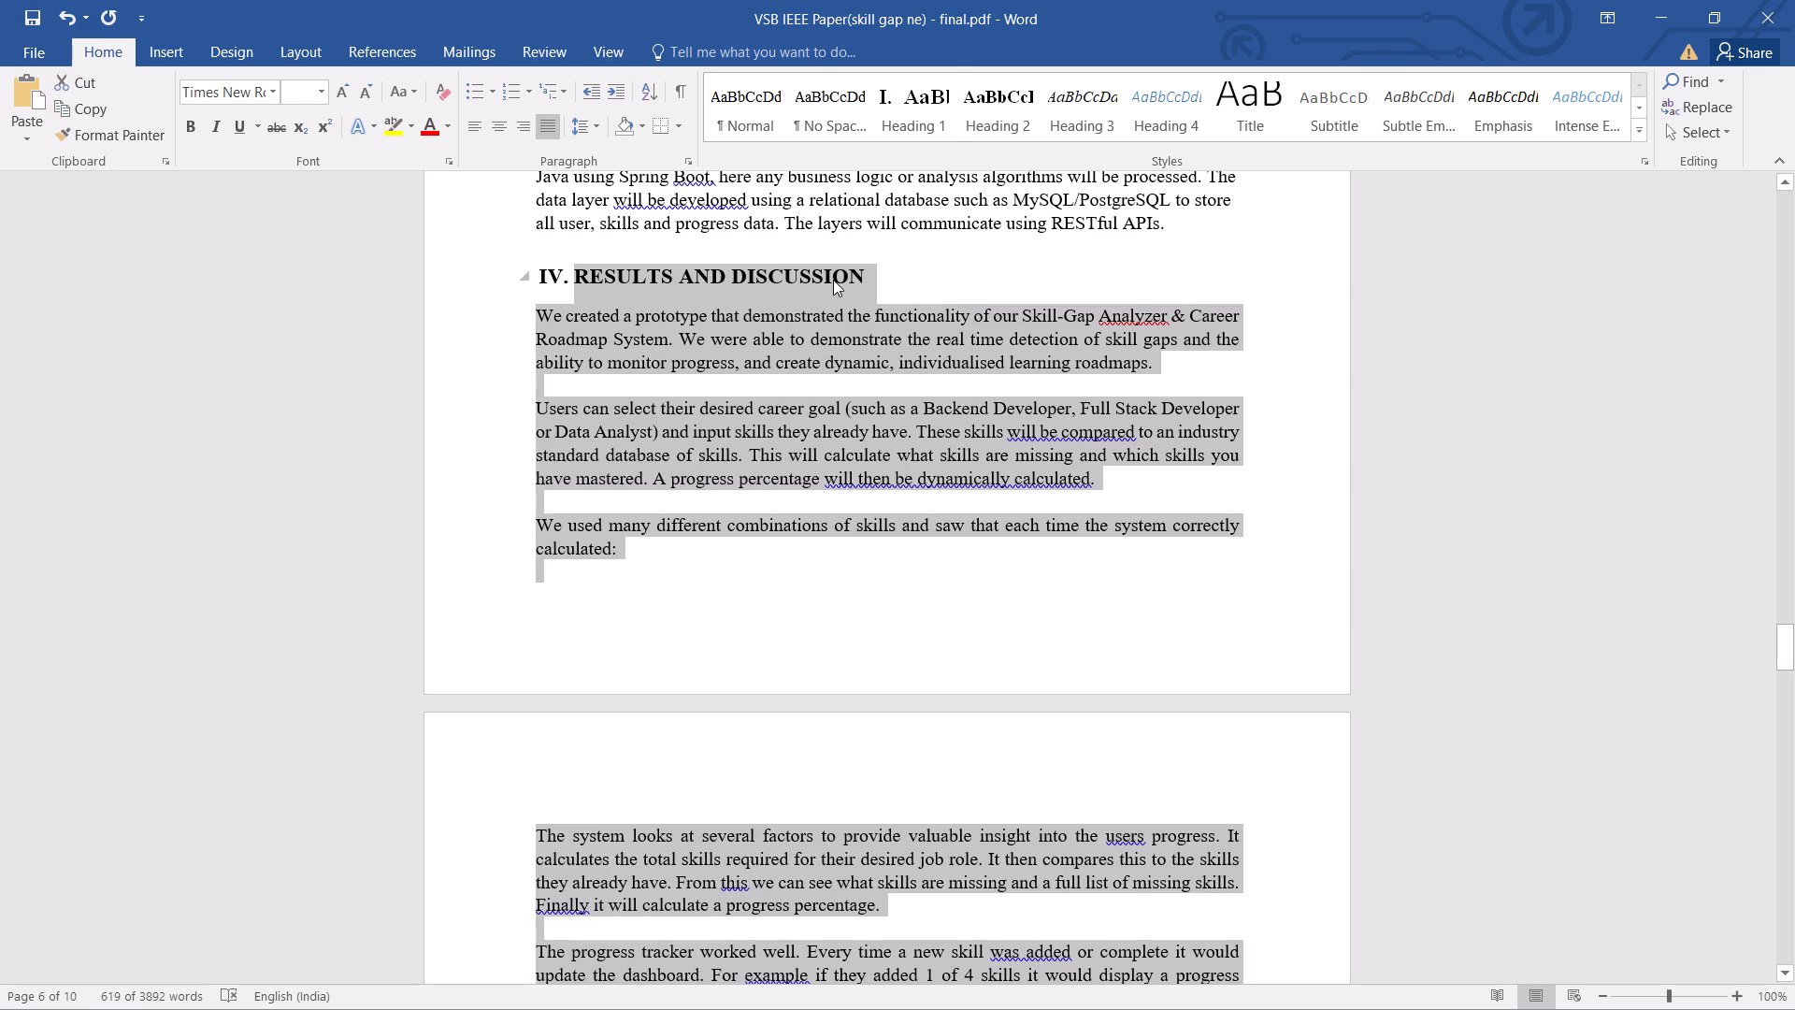
{"action": "triple_click", "coordinate": [833, 280]}
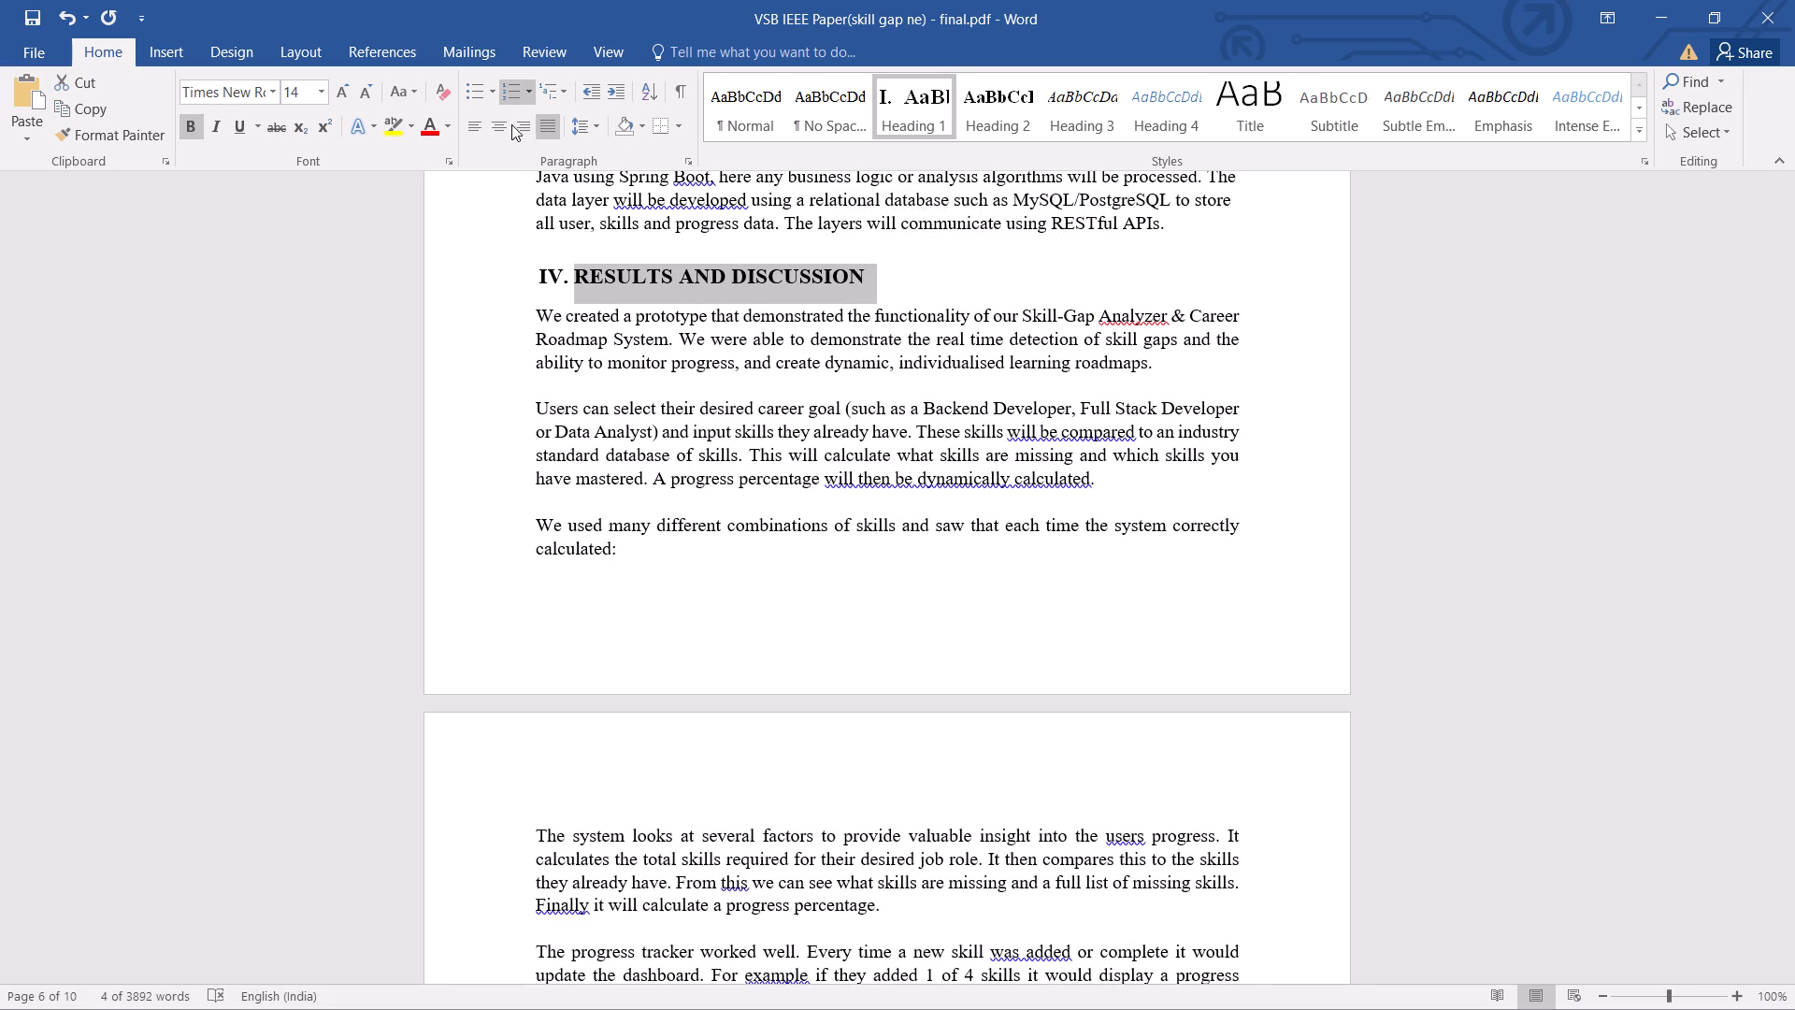
{"action": "left_click", "coordinate": [507, 123]}
Justify the paragraphs under System Architecture Integration and Progress Tracking and Feedback Mechanism.
{"action": "scroll", "coordinate": [984, 378], "scroll_direction": "up", "scroll_amount": 1}
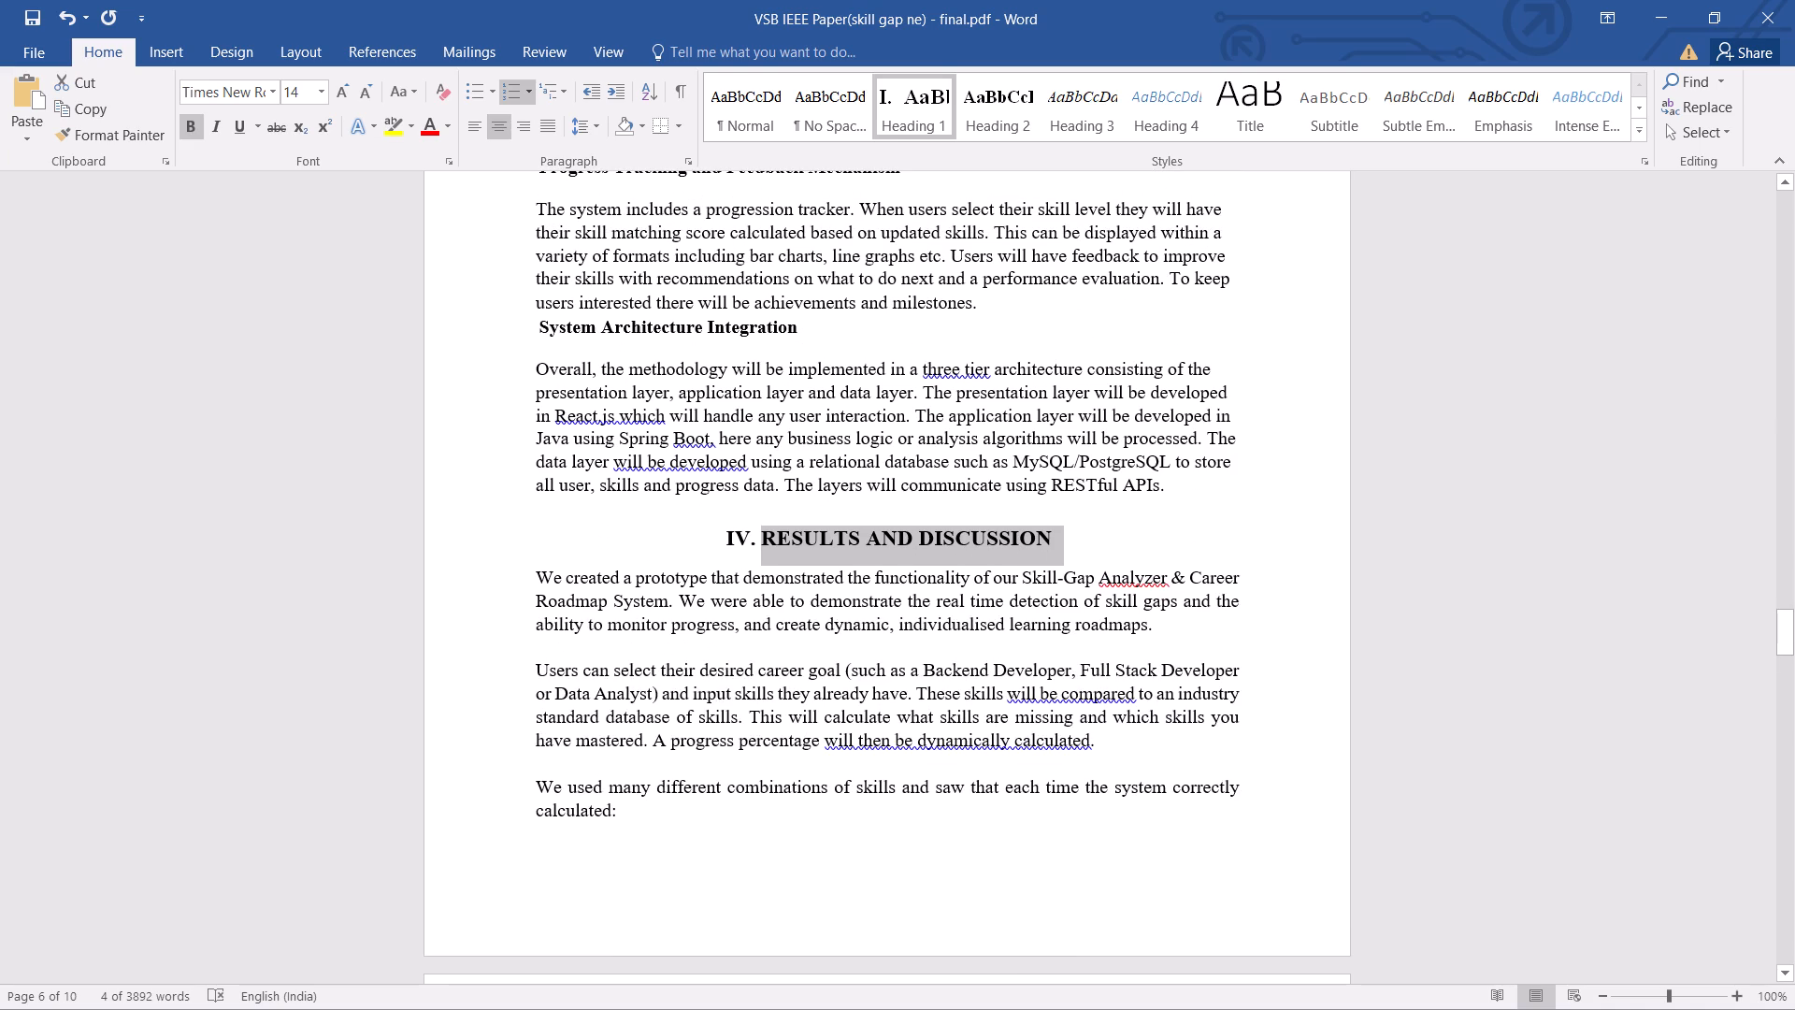
{"action": "left_click_drag", "start_coordinate": [1173, 490], "coordinate": [554, 374]}
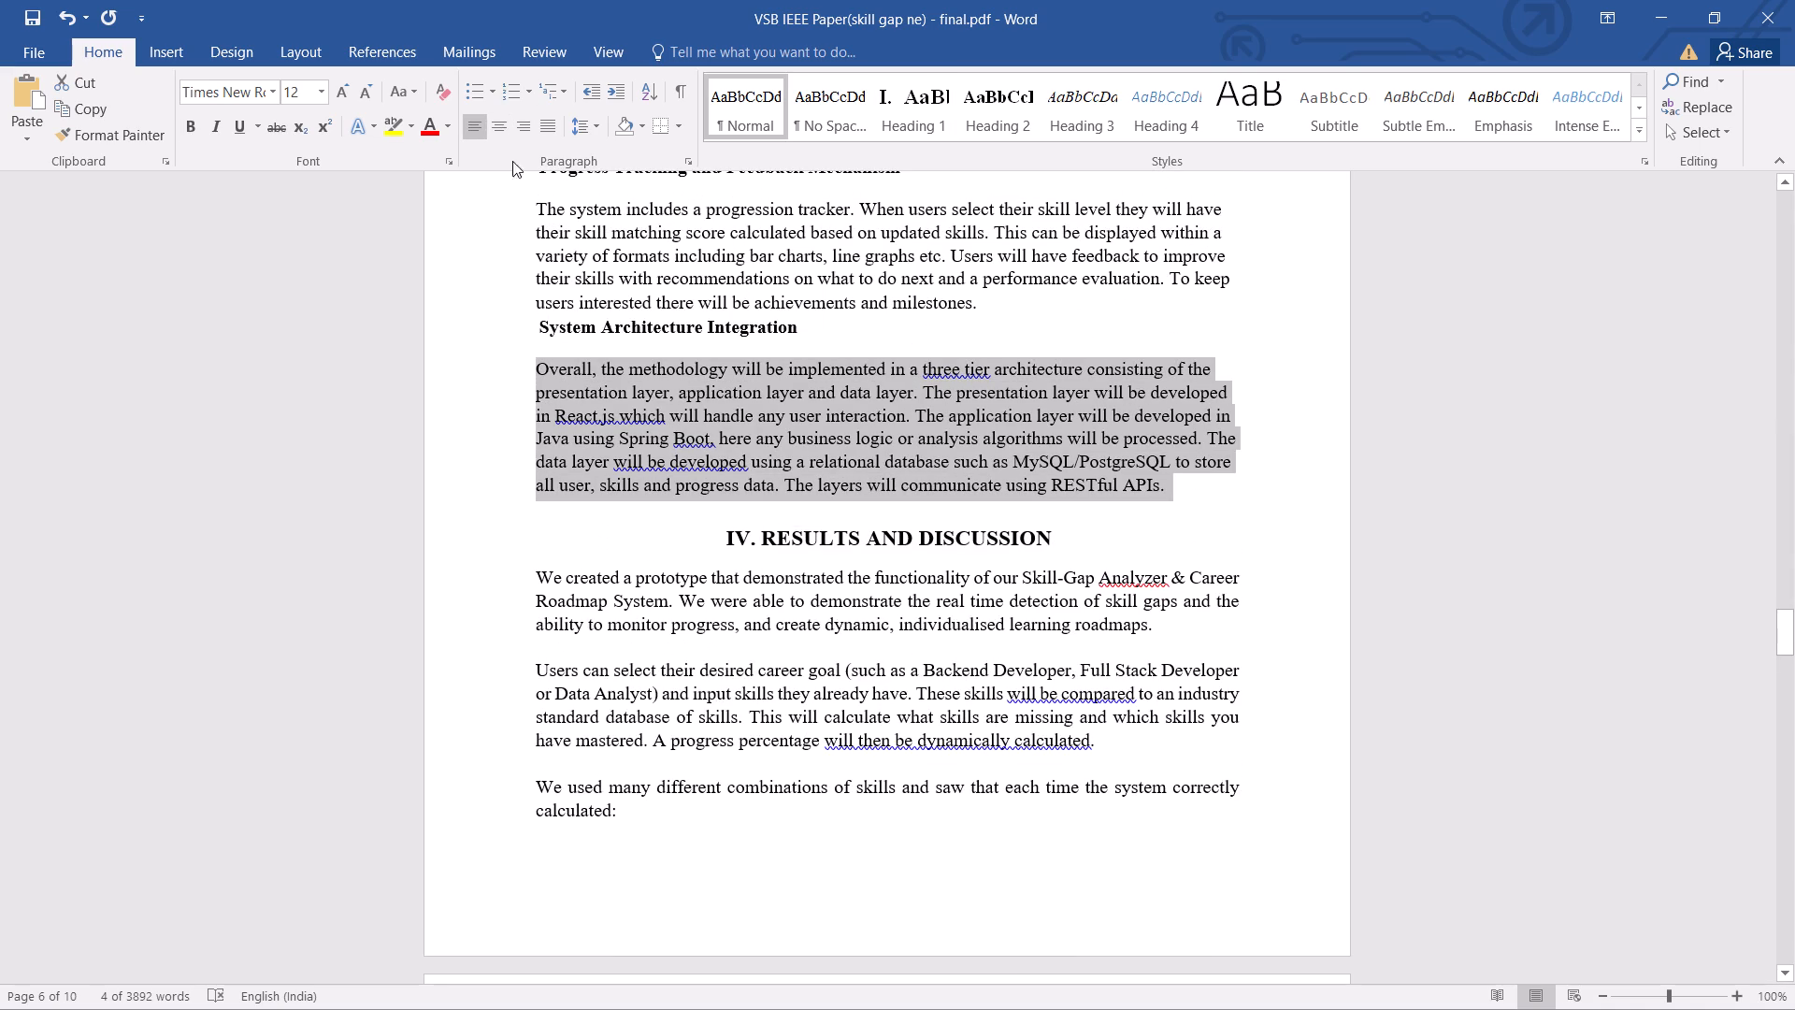
{"action": "left_click", "coordinate": [542, 131]}
{"action": "scroll", "coordinate": [1065, 282], "scroll_direction": "up", "scroll_amount": 1}
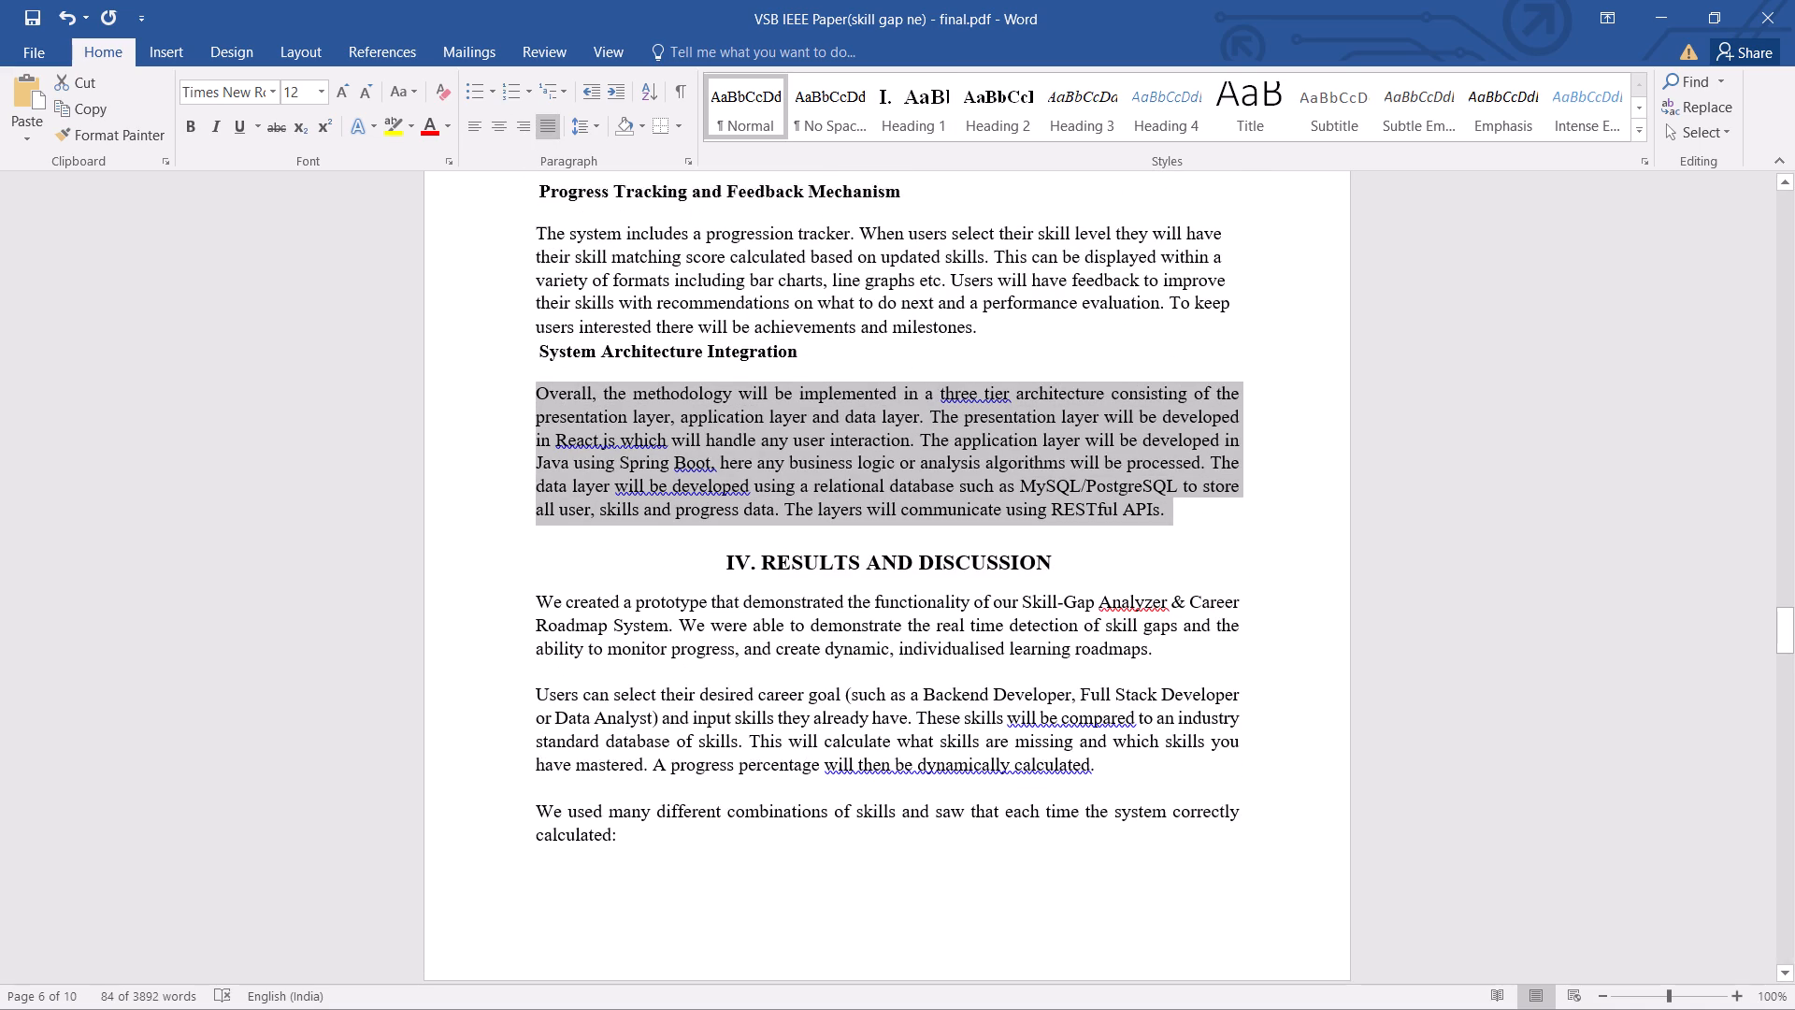
{"action": "scroll", "coordinate": [1065, 282], "scroll_direction": "up", "scroll_amount": 1}
{"action": "left_click_drag", "start_coordinate": [987, 417], "coordinate": [547, 319]}
{"action": "left_click", "coordinate": [546, 135]}
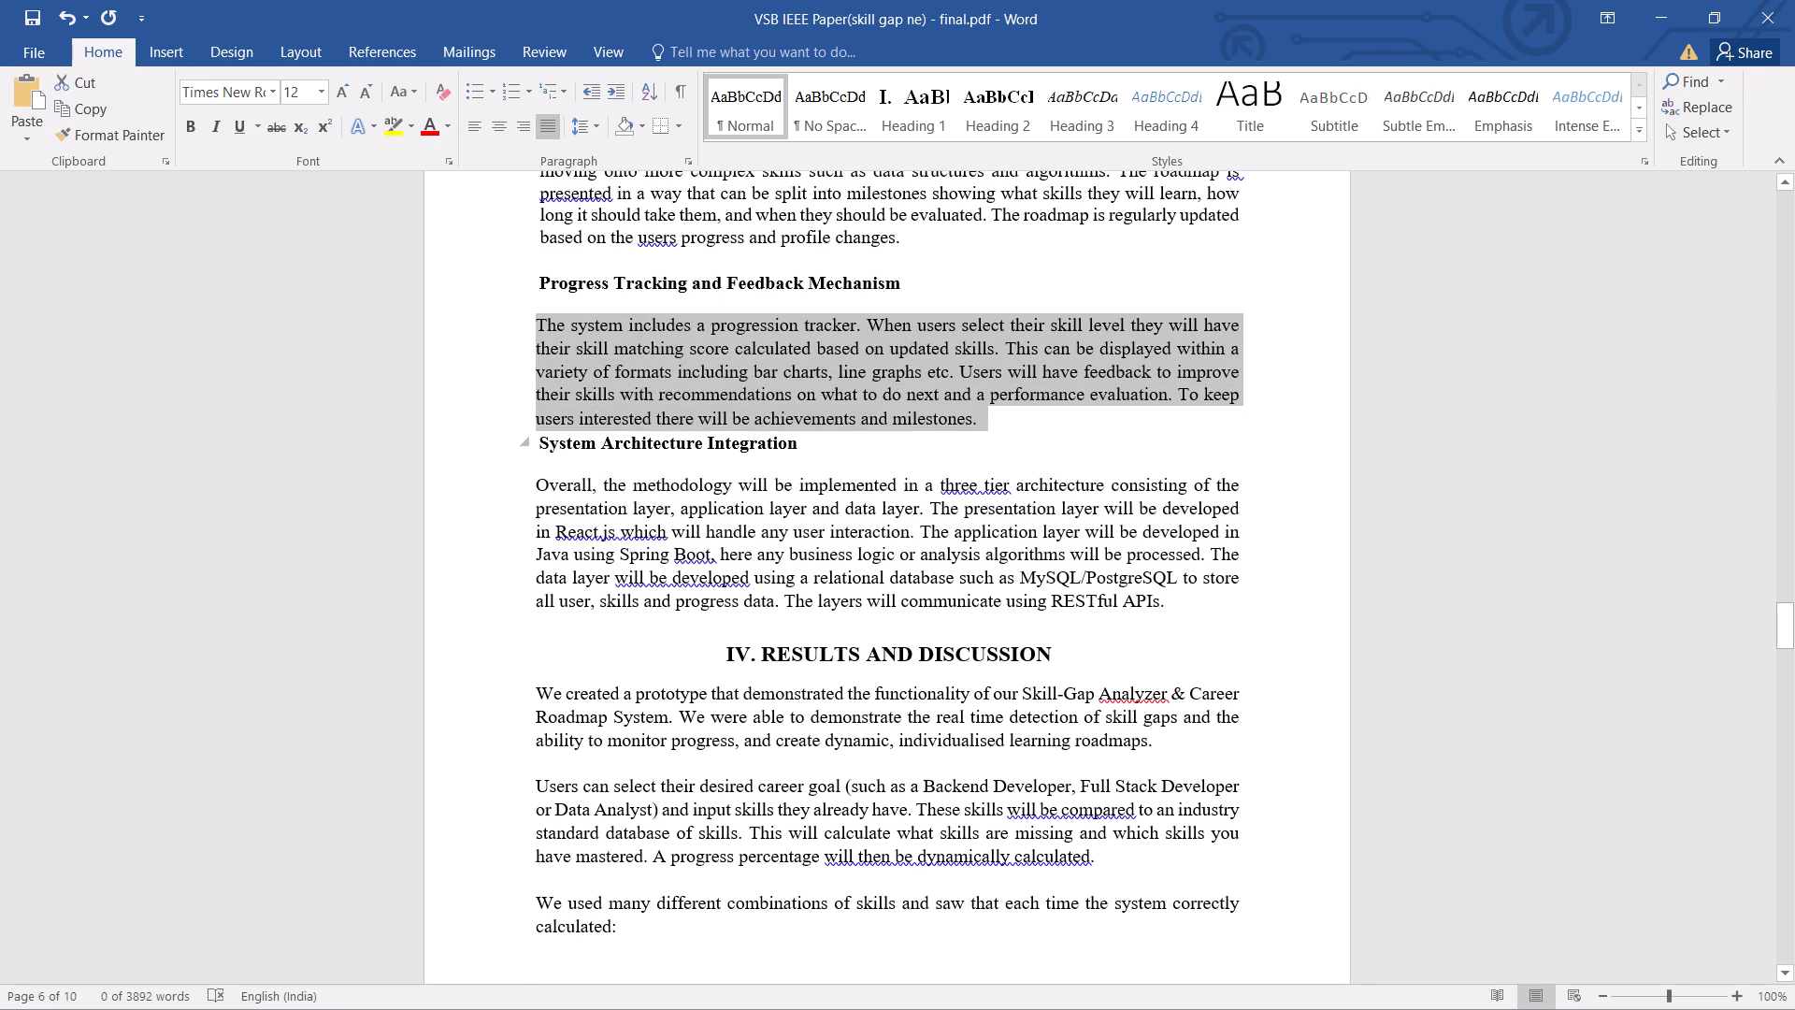
Insert an empty line above the System Architecture Integration heading.
{"action": "left_click", "coordinate": [998, 428]}
{"action": "key", "text": "Return"}
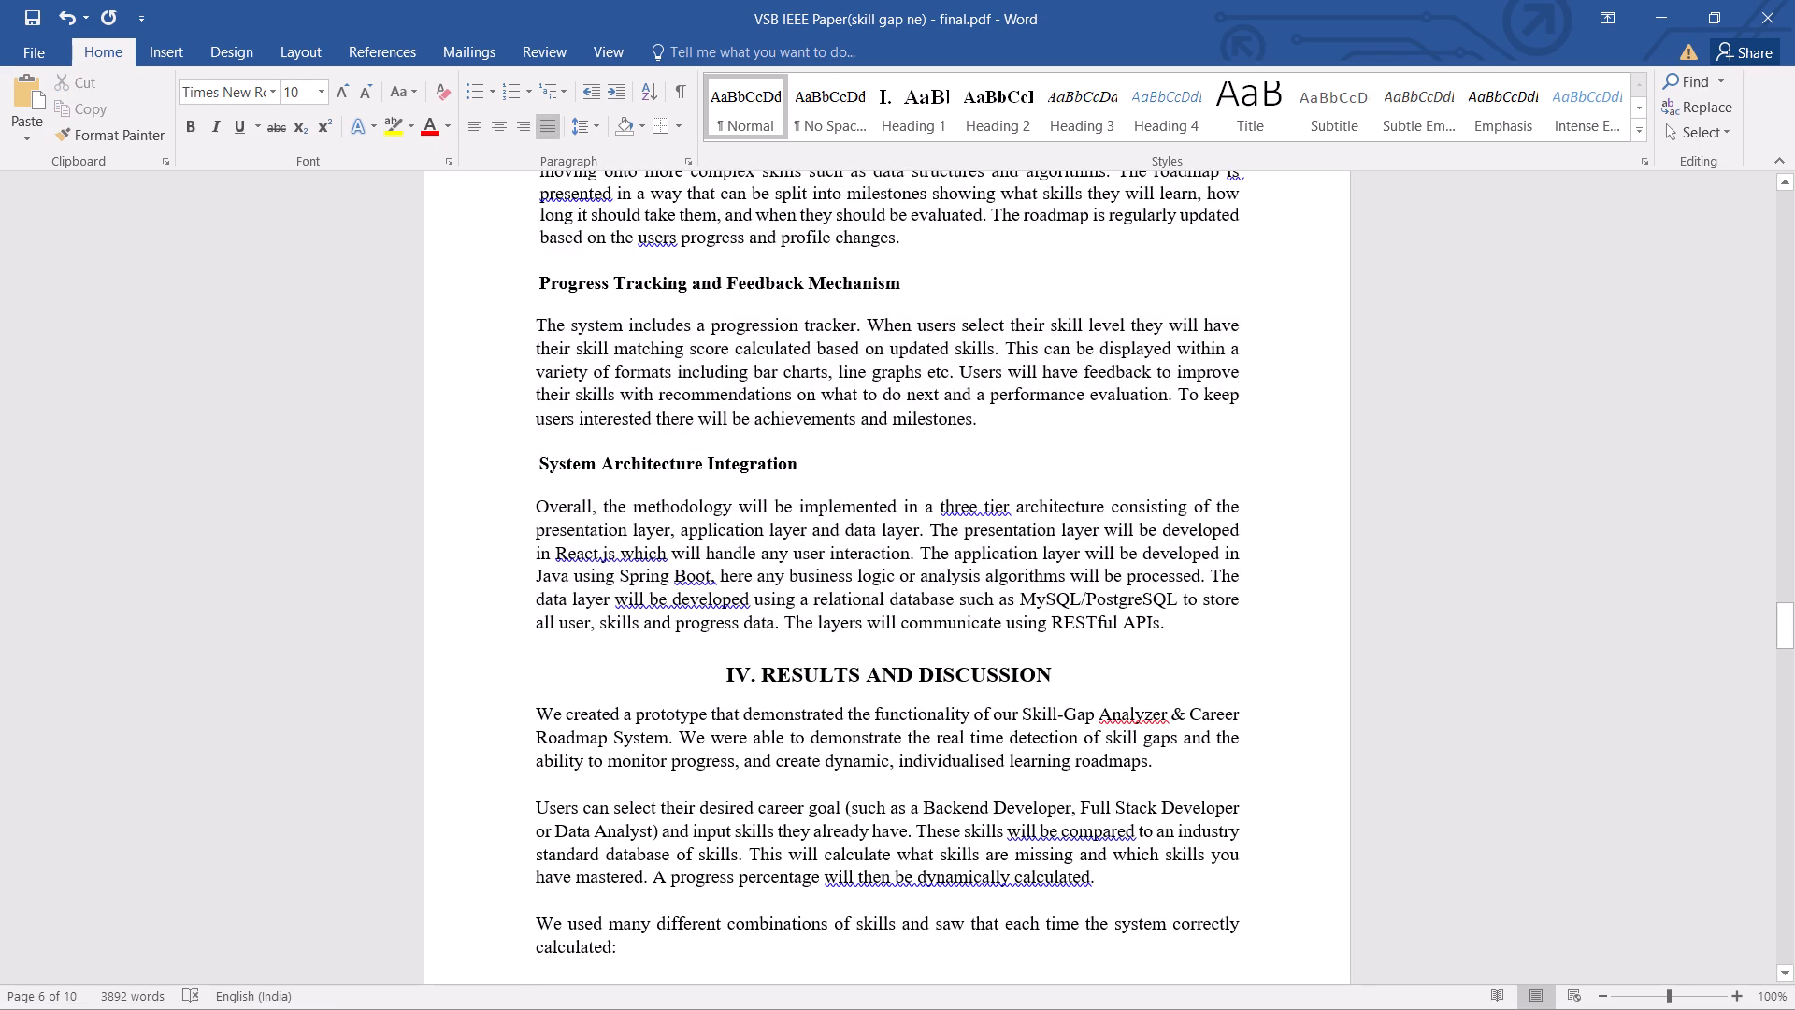
{"action": "scroll", "coordinate": [997, 395], "scroll_direction": "up", "scroll_amount": 1}
{"action": "scroll", "coordinate": [1012, 456], "scroll_direction": "down", "scroll_amount": 5}
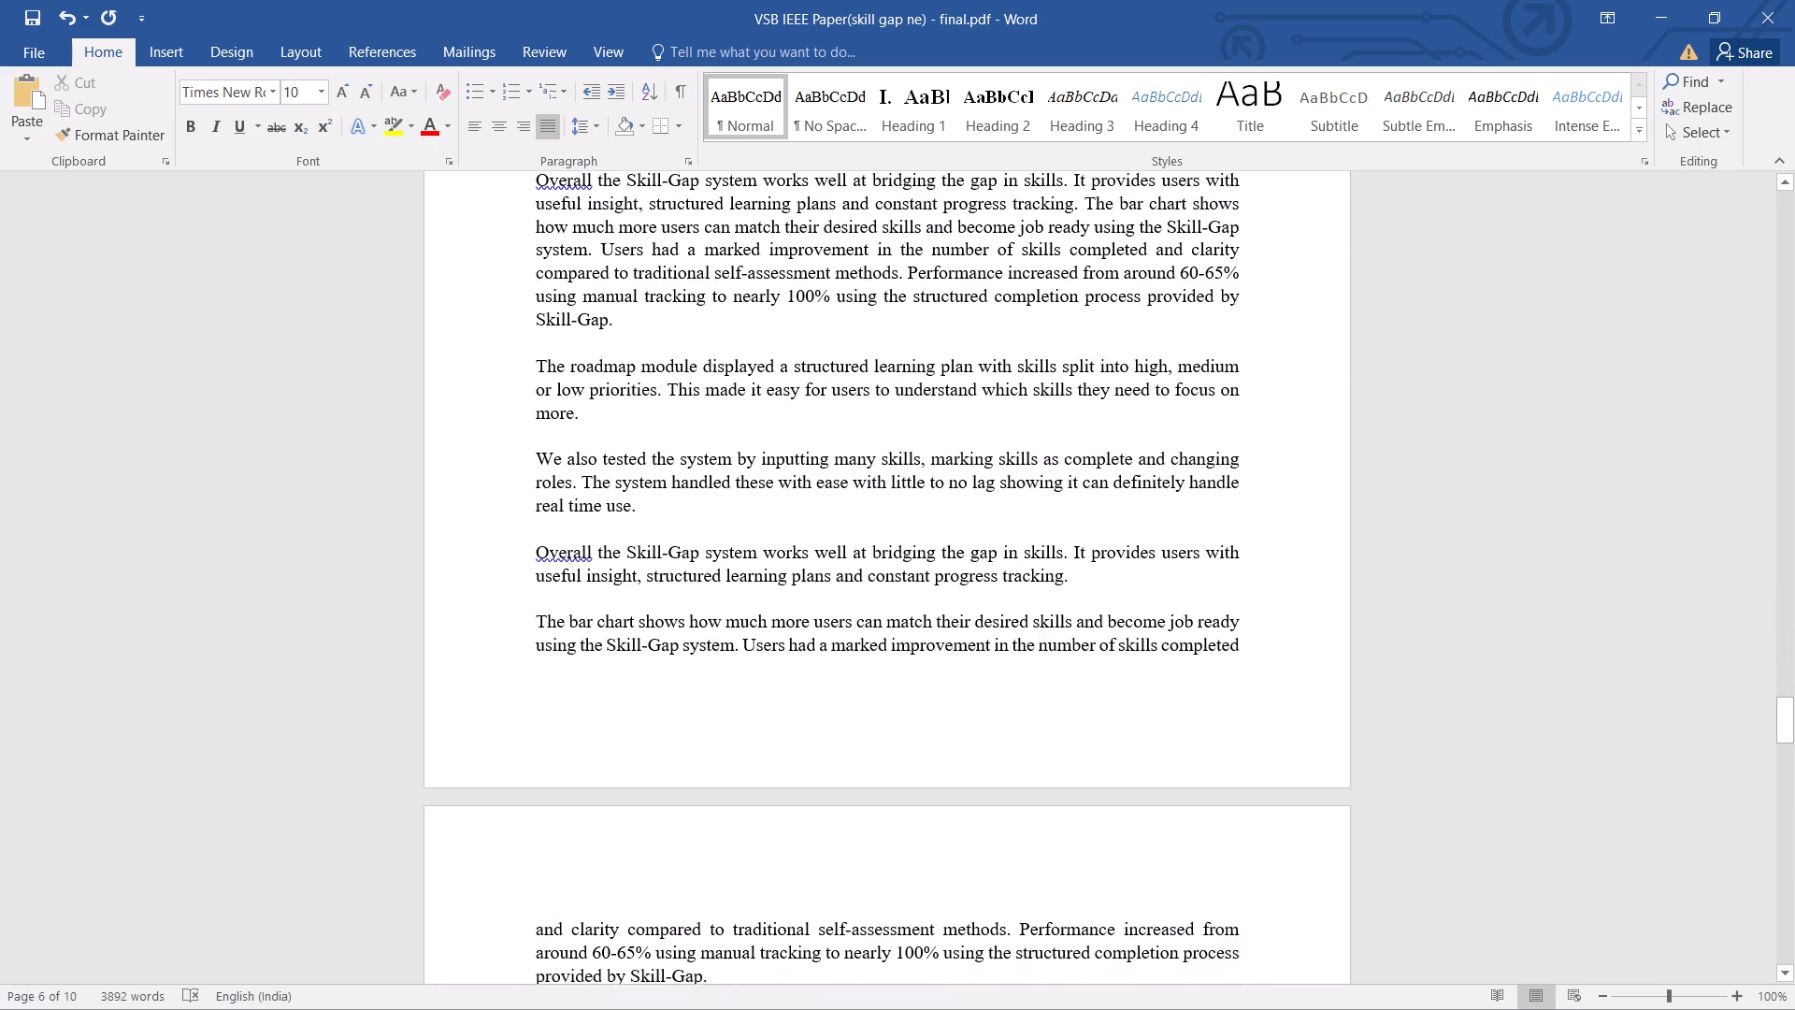
{"action": "scroll", "coordinate": [1012, 456], "scroll_direction": "down", "scroll_amount": 5}
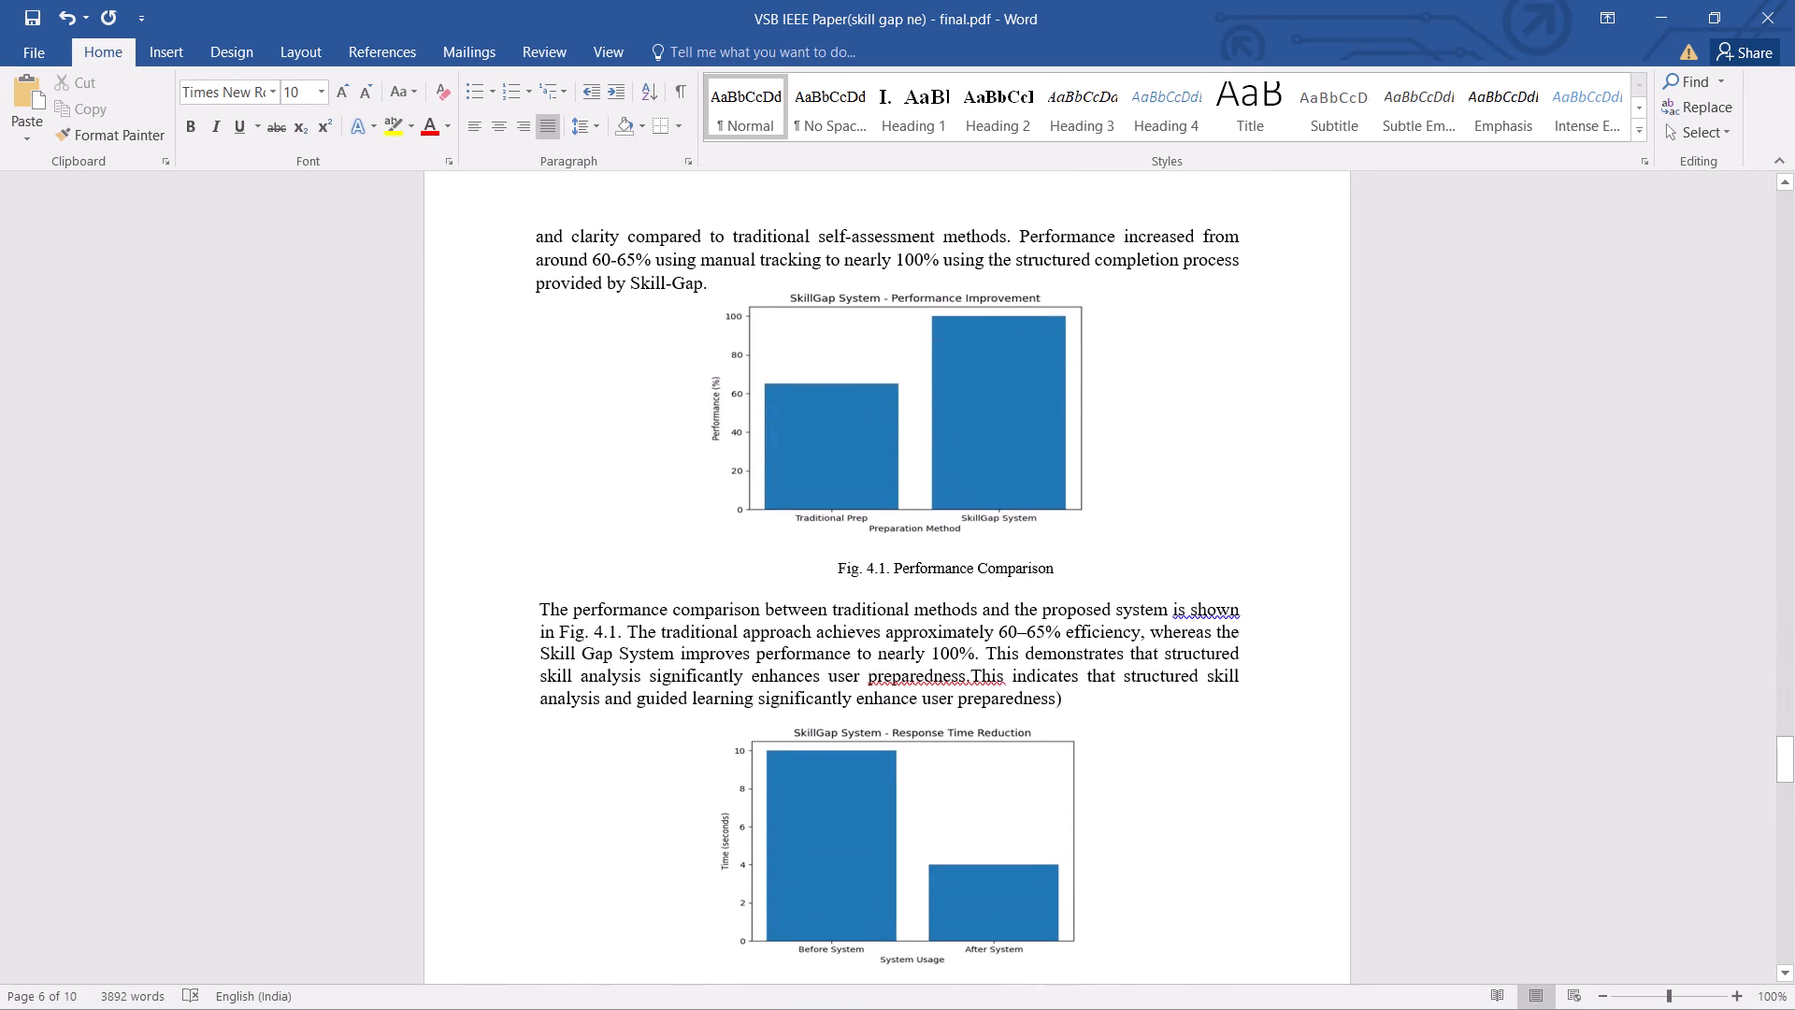
{"action": "scroll", "coordinate": [636, 625], "scroll_direction": "down", "scroll_amount": 2}
{"action": "left_click_drag", "start_coordinate": [532, 553], "coordinate": [883, 758]}
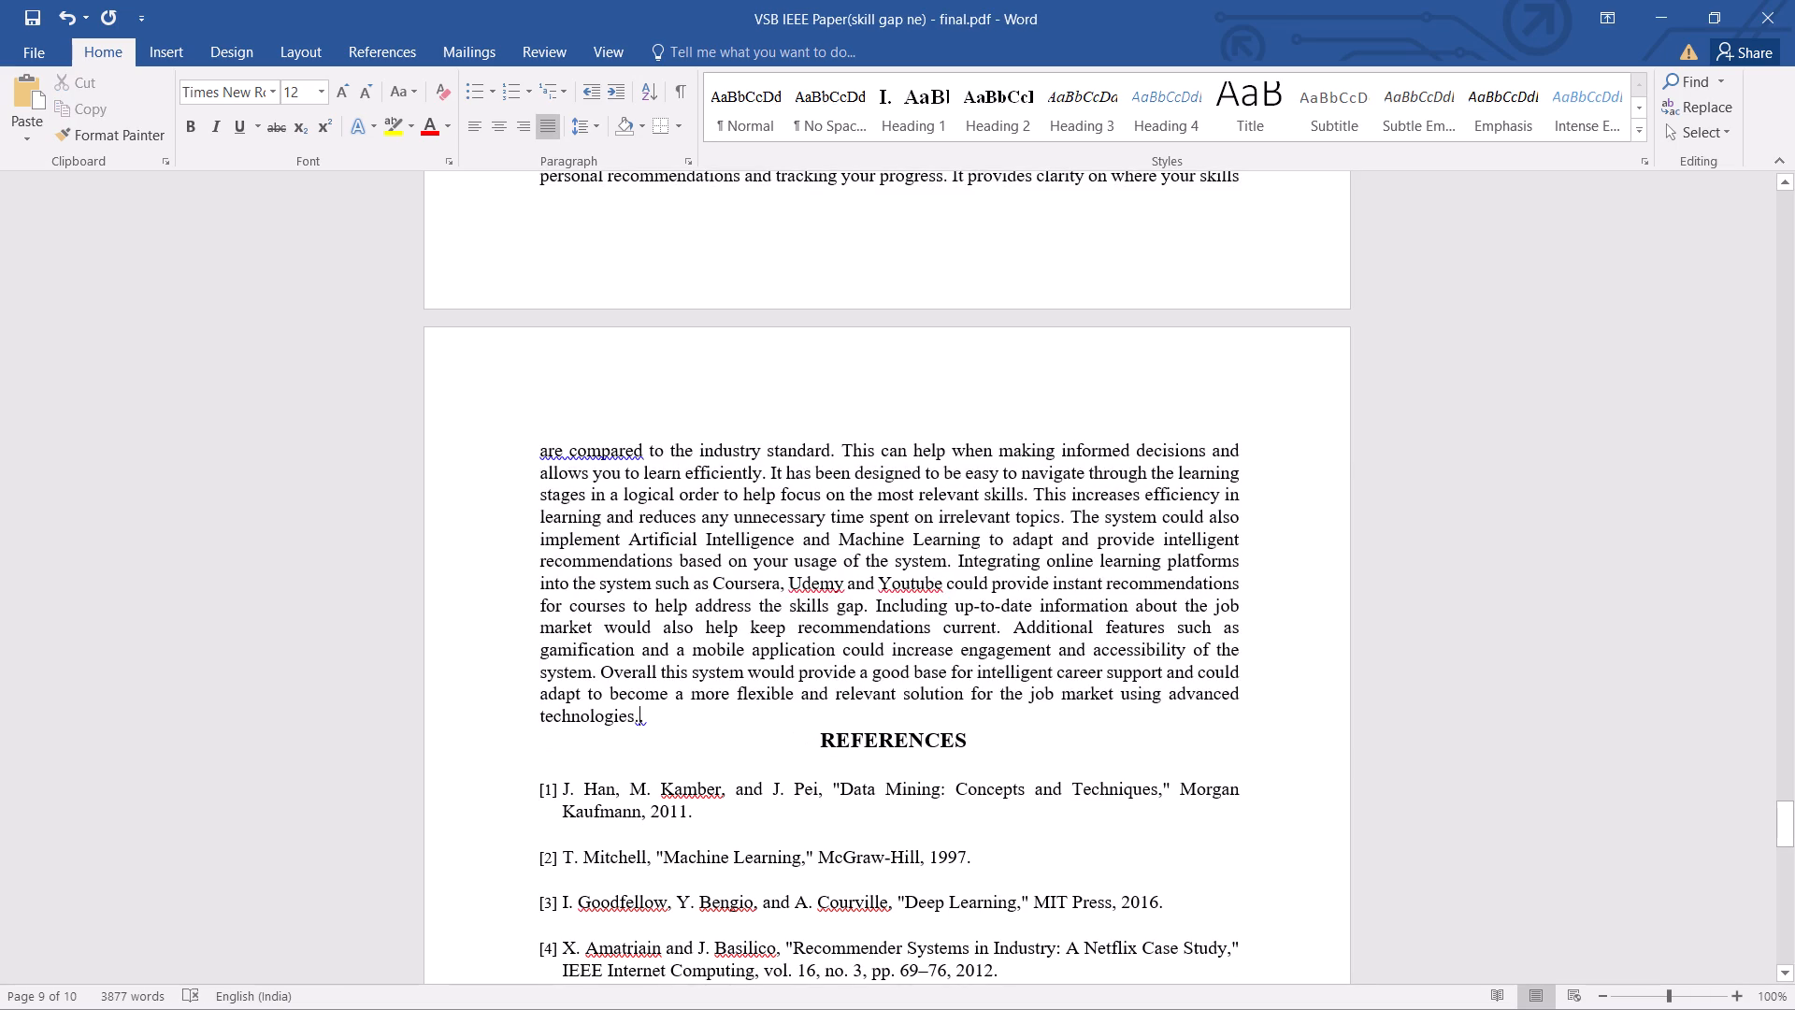
{"action": "key", "text": "BackSpace"}
Insert three empty lines after the Fig. 4.2 response time paragraph, ahead of the Conclusion and Future Enhancements heading.
{"action": "scroll", "coordinate": [1003, 532], "scroll_direction": "down", "scroll_amount": 1}
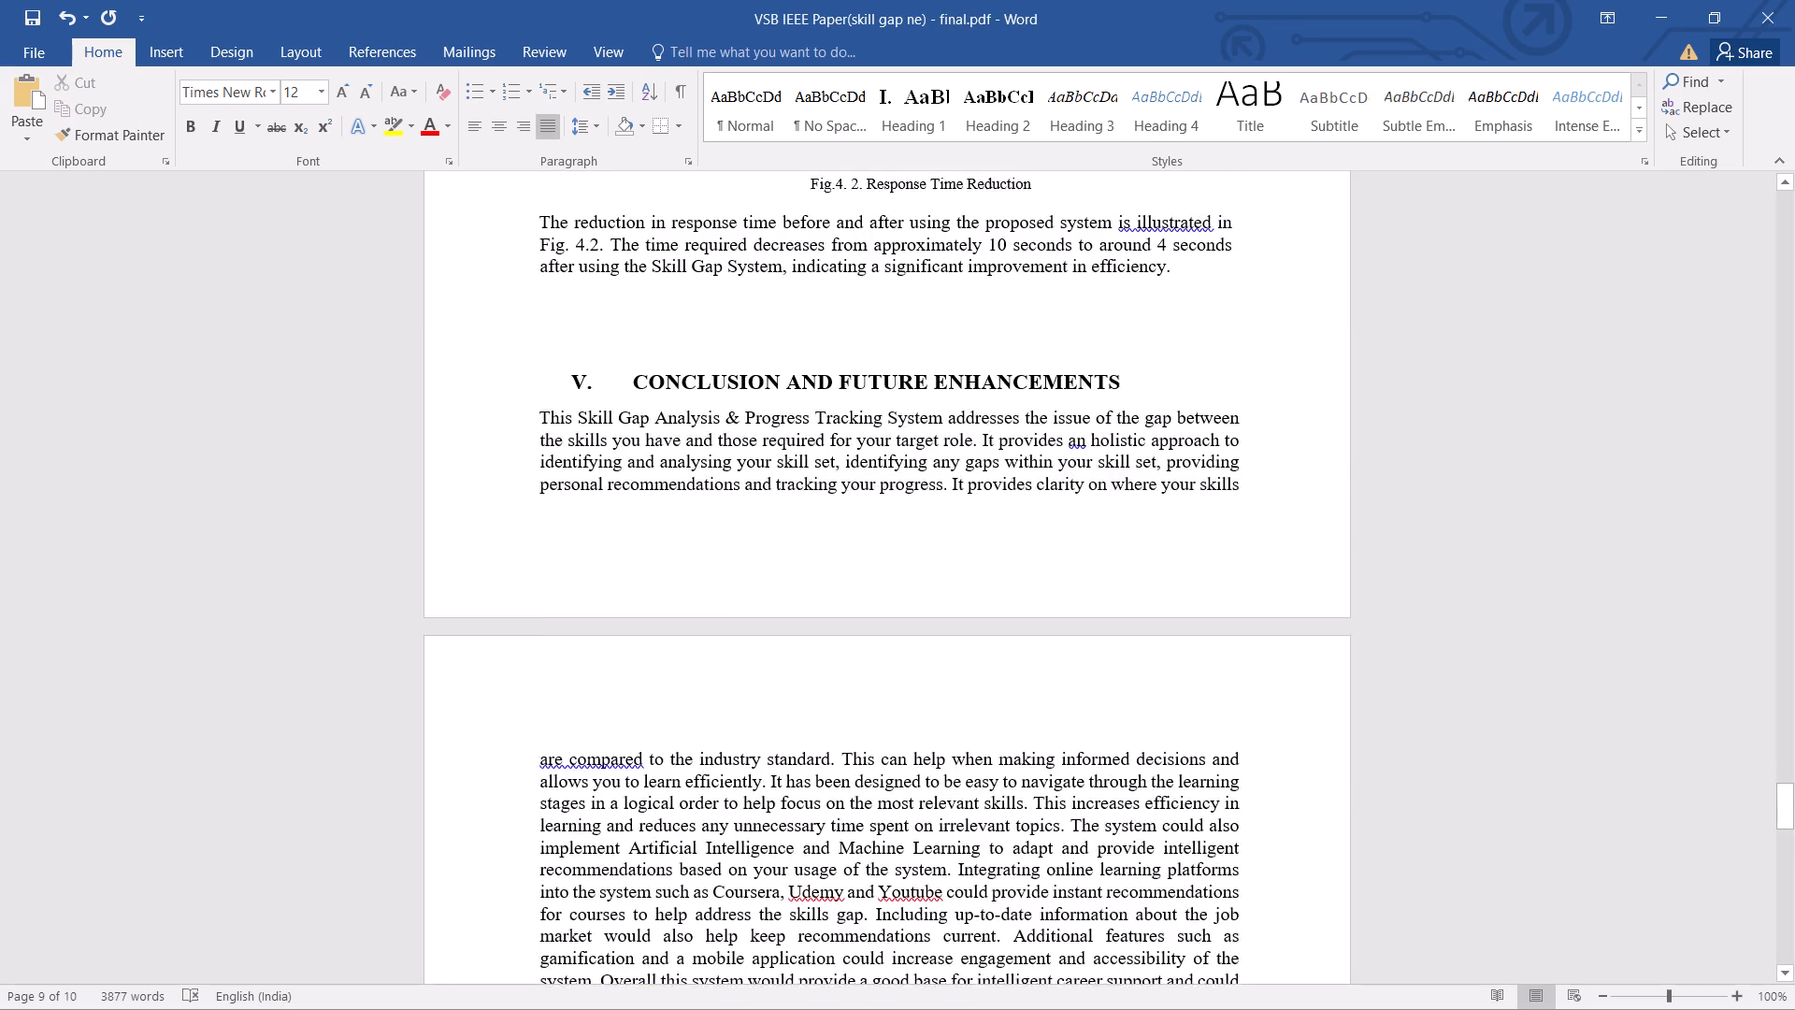
{"action": "scroll", "coordinate": [1003, 532], "scroll_direction": "down", "scroll_amount": 1}
{"action": "scroll", "coordinate": [1003, 532], "scroll_direction": "up", "scroll_amount": 2}
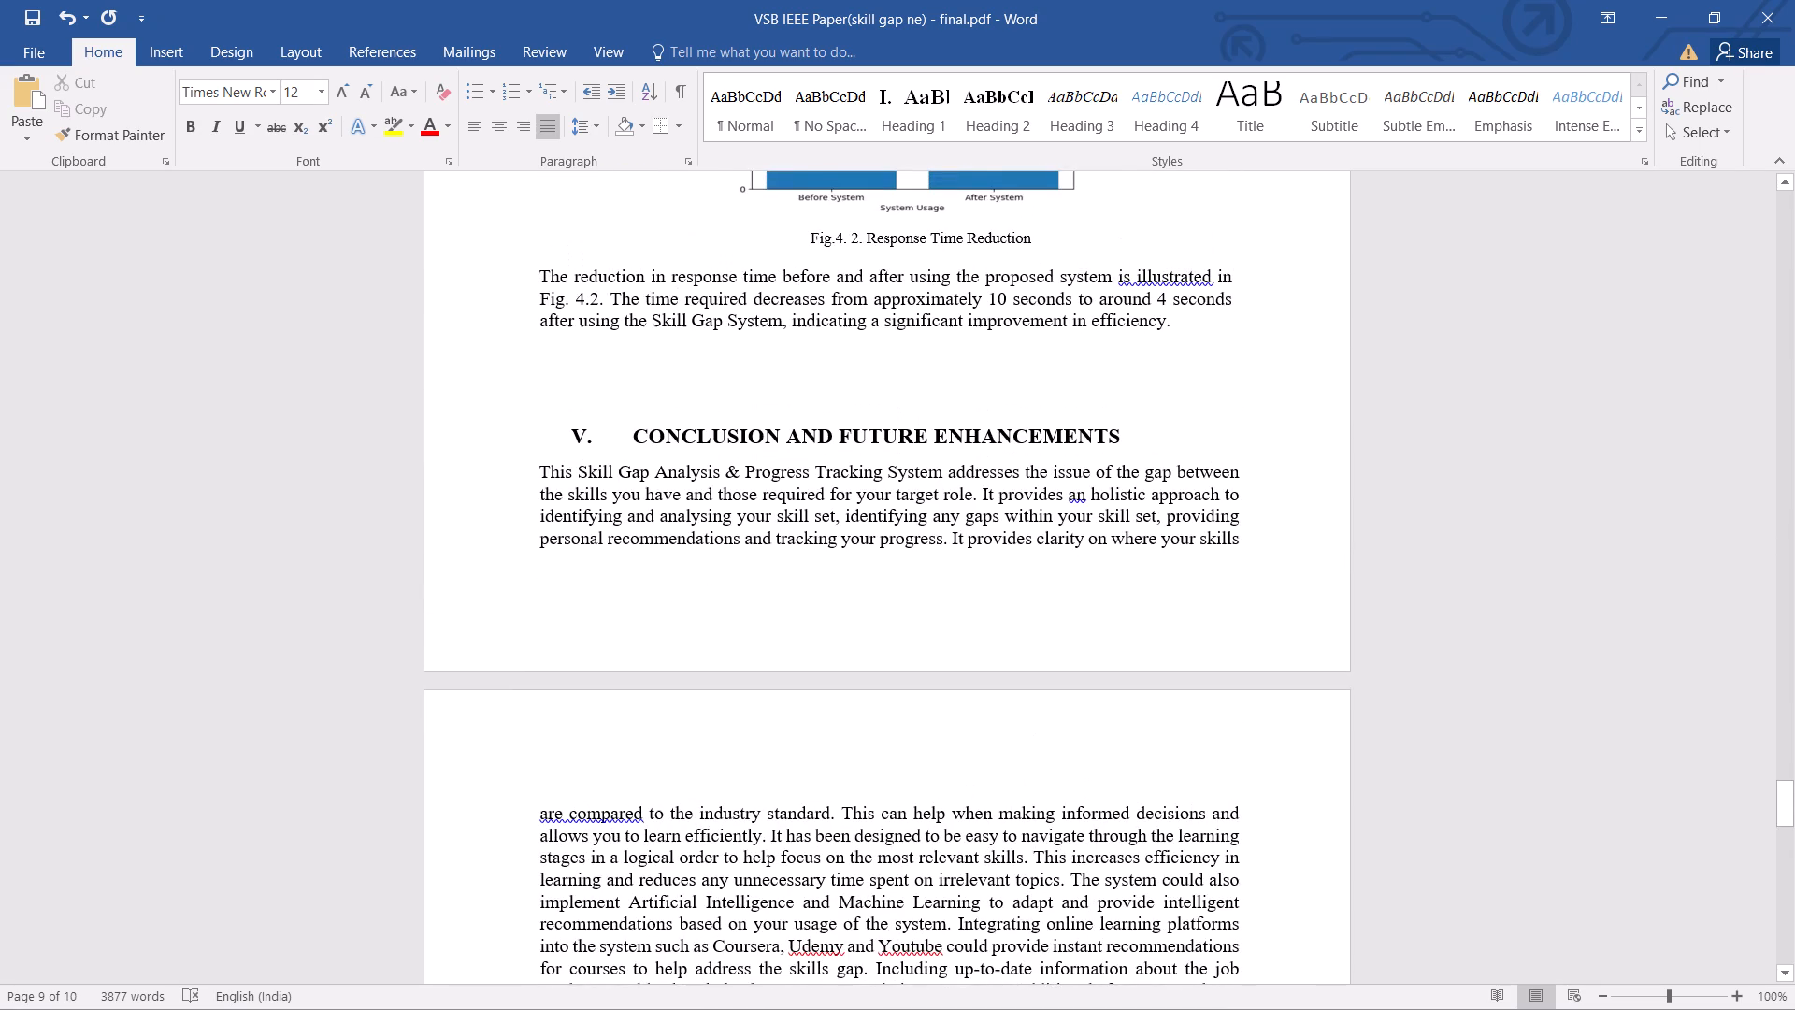
{"action": "left_click", "coordinate": [1309, 281]}
{"action": "key", "text": "Down"}
{"action": "key", "text": "Down"}
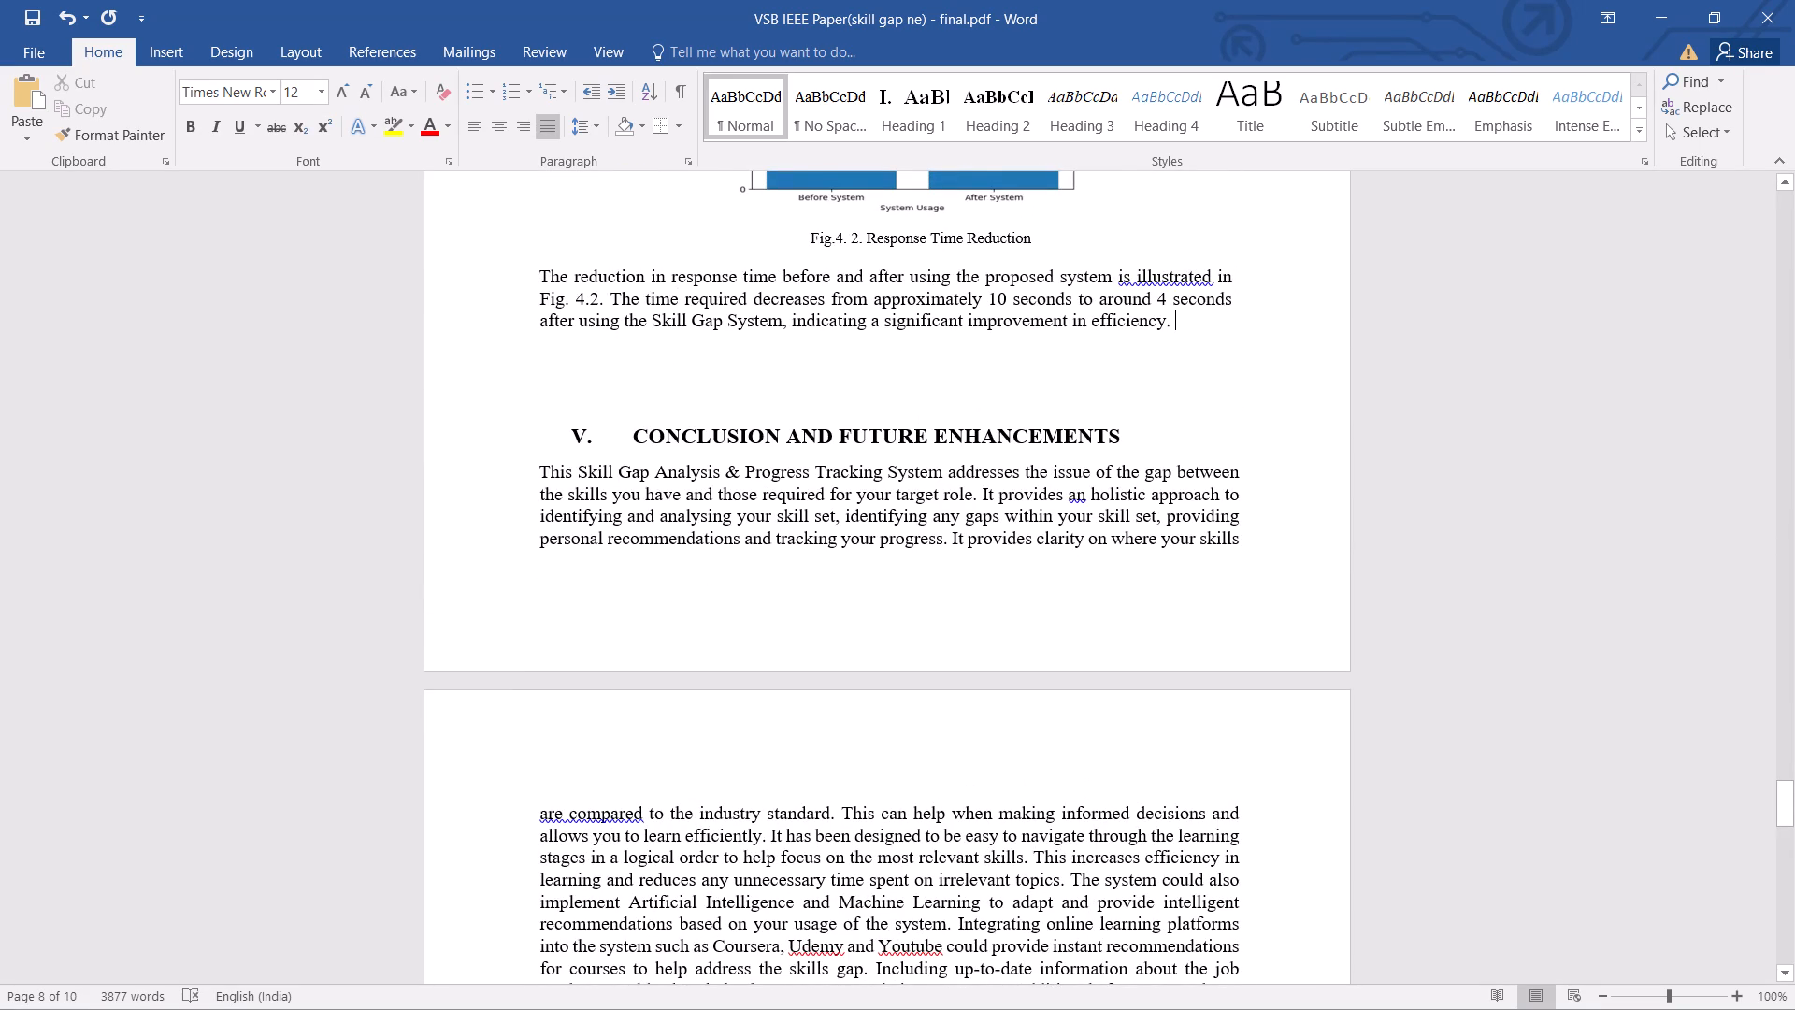
{"action": "key", "text": "Return"}
{"action": "key", "text": "Return"}
{"action": "key", "text": "Return"}
Insert an empty line above the Skill Gap Analysis Engine heading, keeping the heading's bold style.
{"action": "scroll", "coordinate": [1309, 281], "scroll_direction": "up", "scroll_amount": 2}
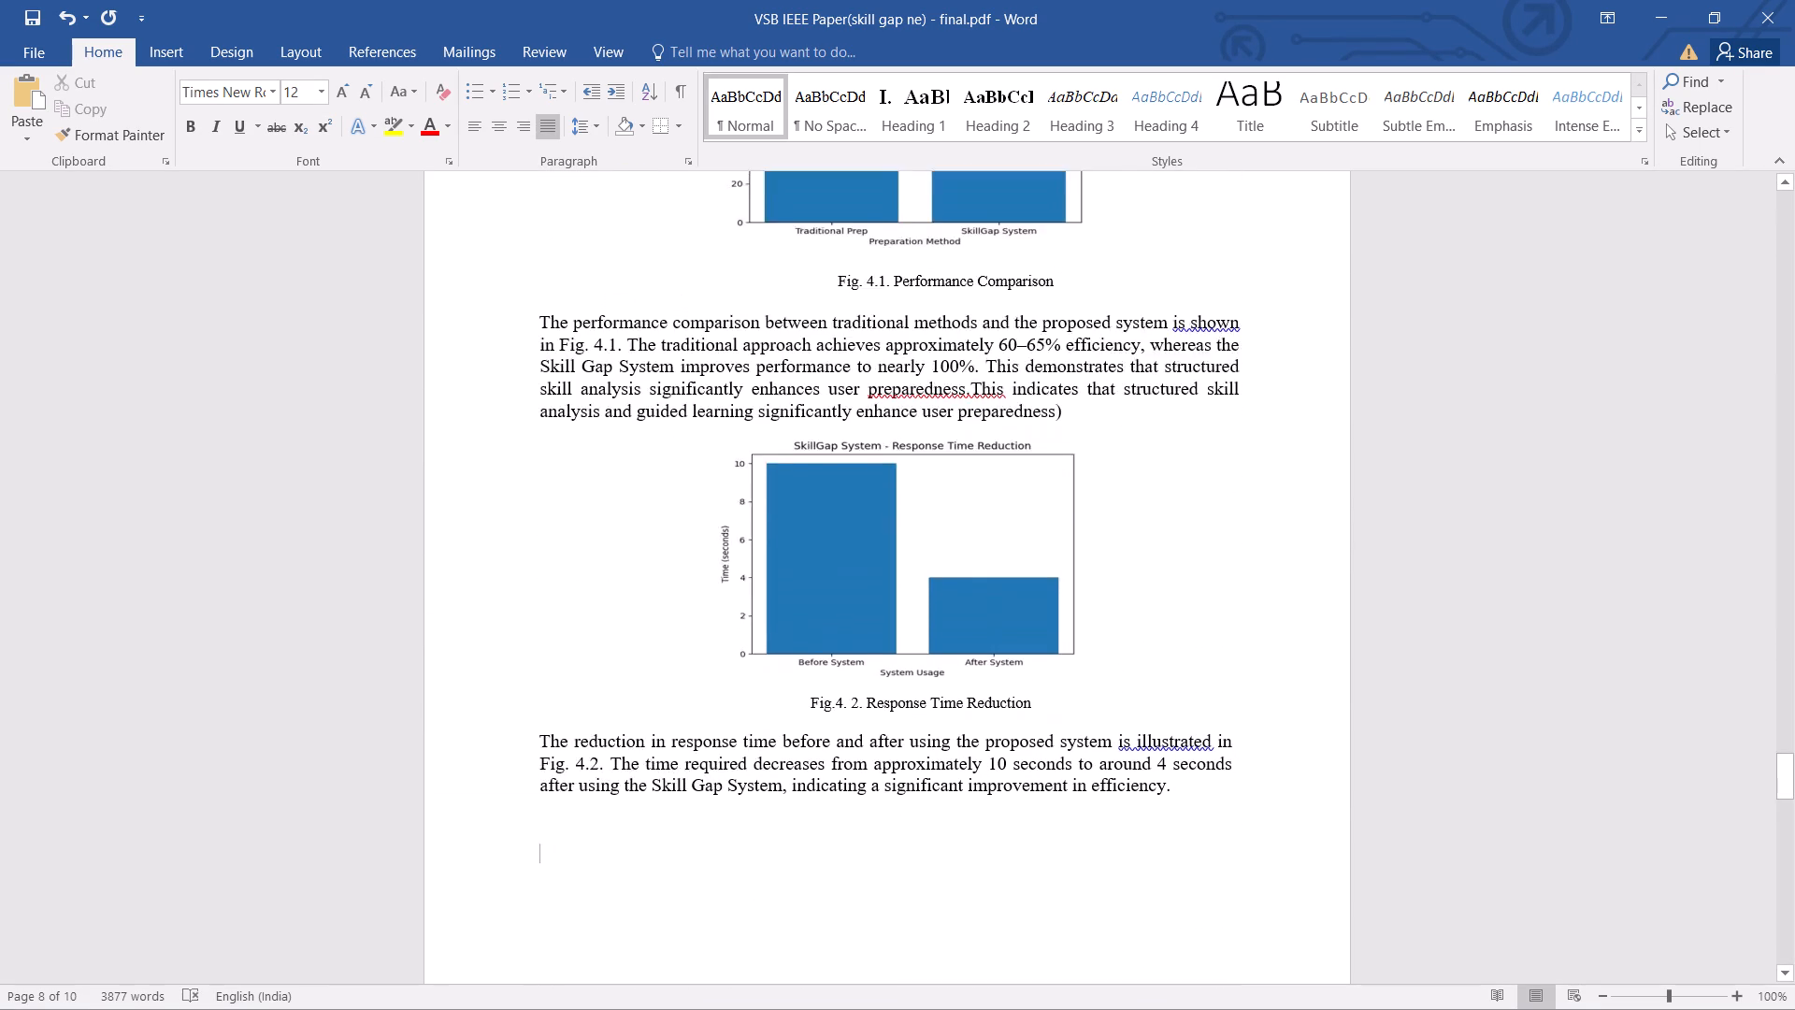
{"action": "scroll", "coordinate": [1309, 281], "scroll_direction": "up", "scroll_amount": 8}
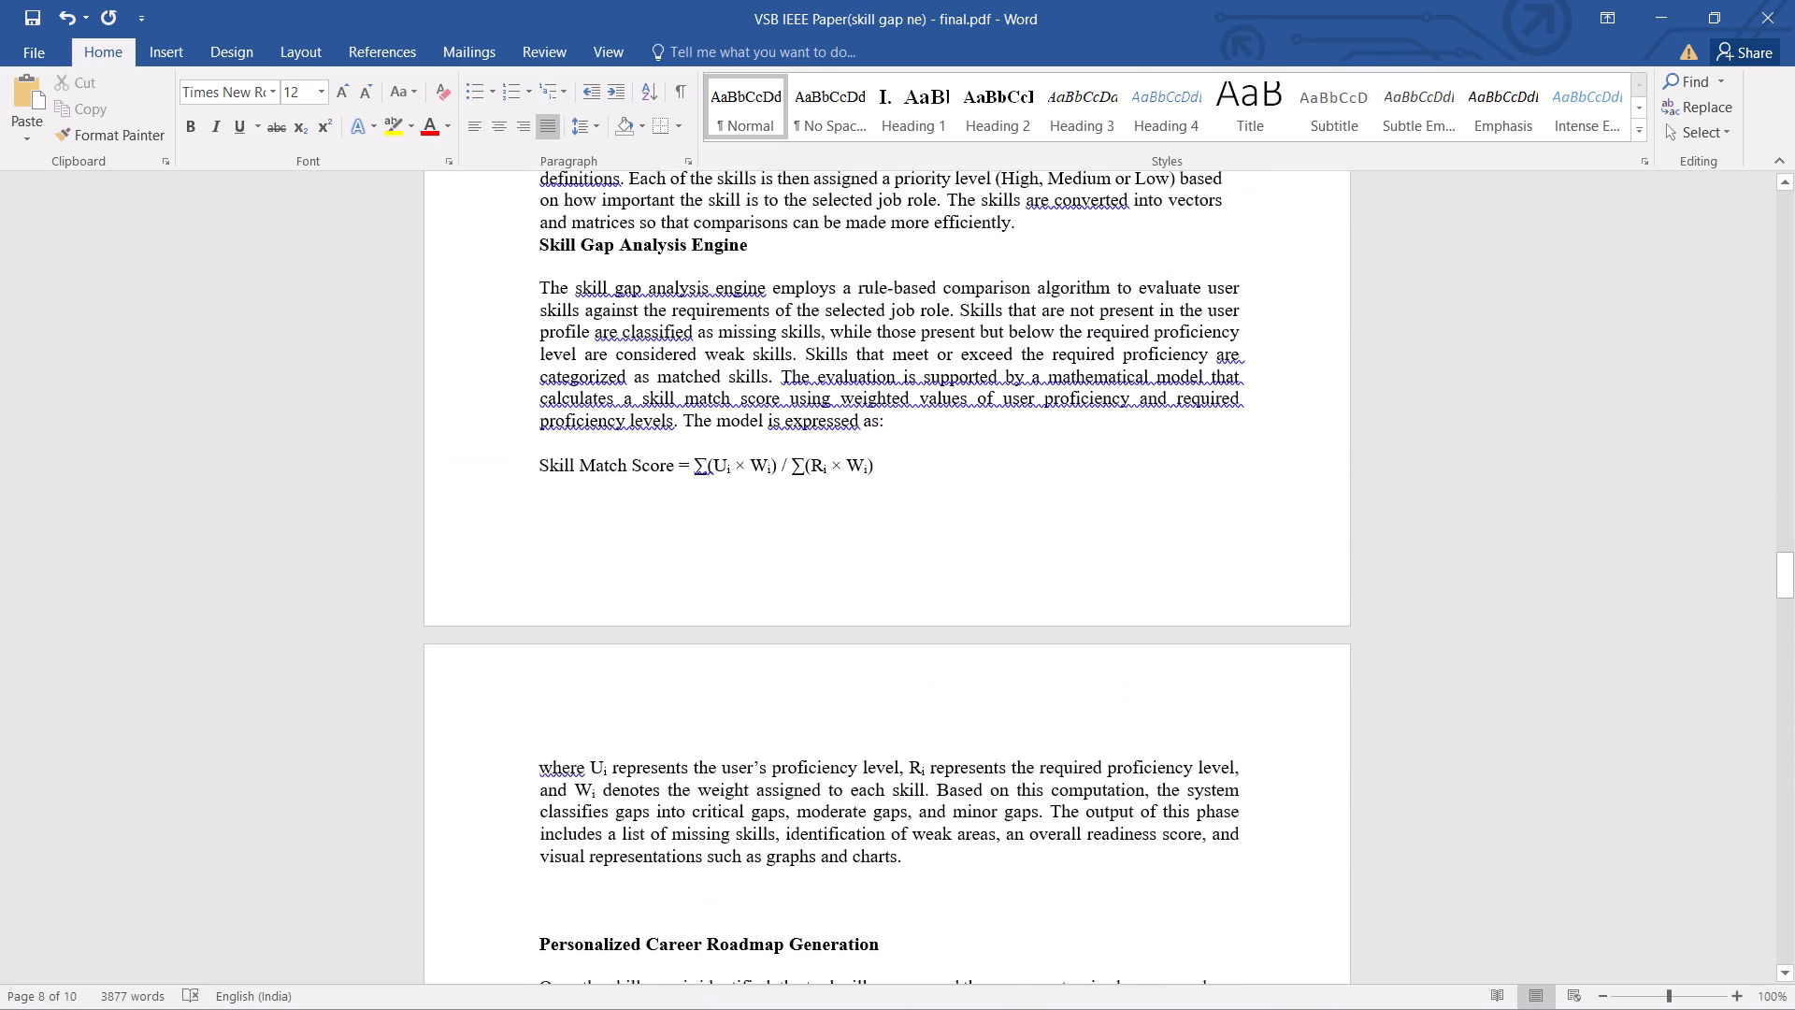
{"action": "scroll", "coordinate": [1309, 281], "scroll_direction": "up", "scroll_amount": 4}
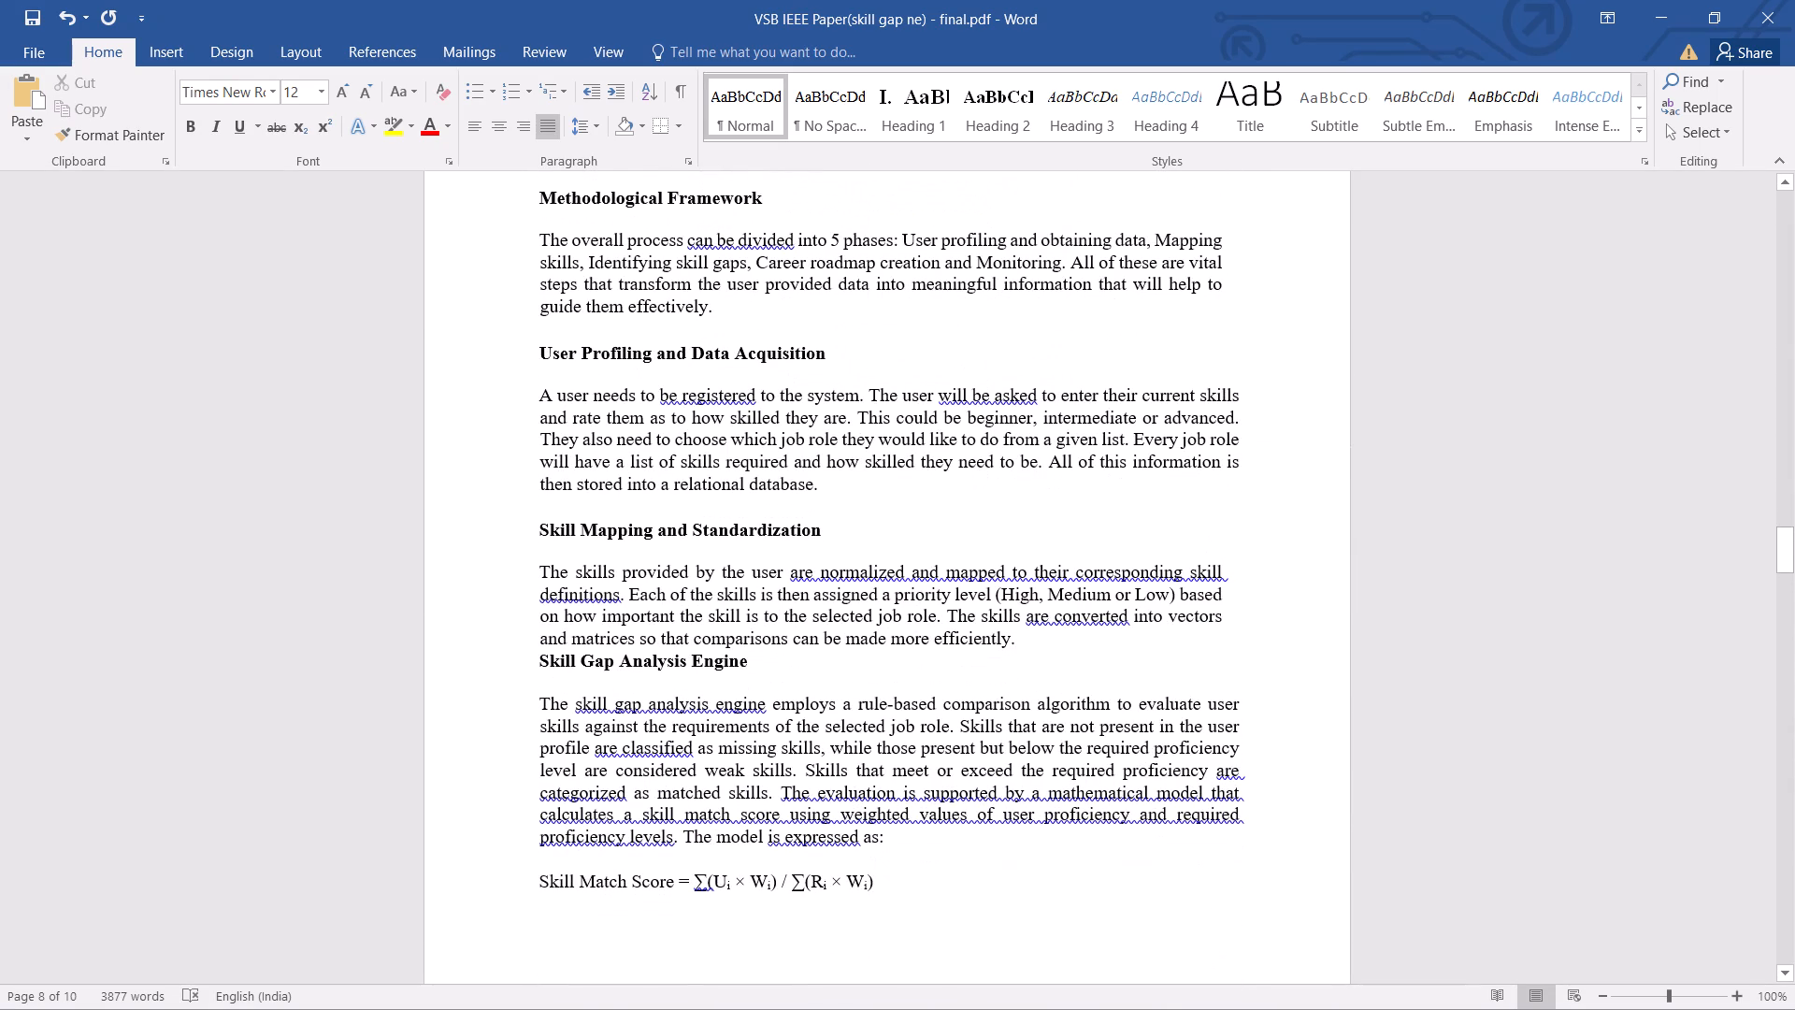
{"action": "left_click", "coordinate": [1159, 631]}
{"action": "left_click", "coordinate": [1159, 631]}
{"action": "key", "text": "Return"}
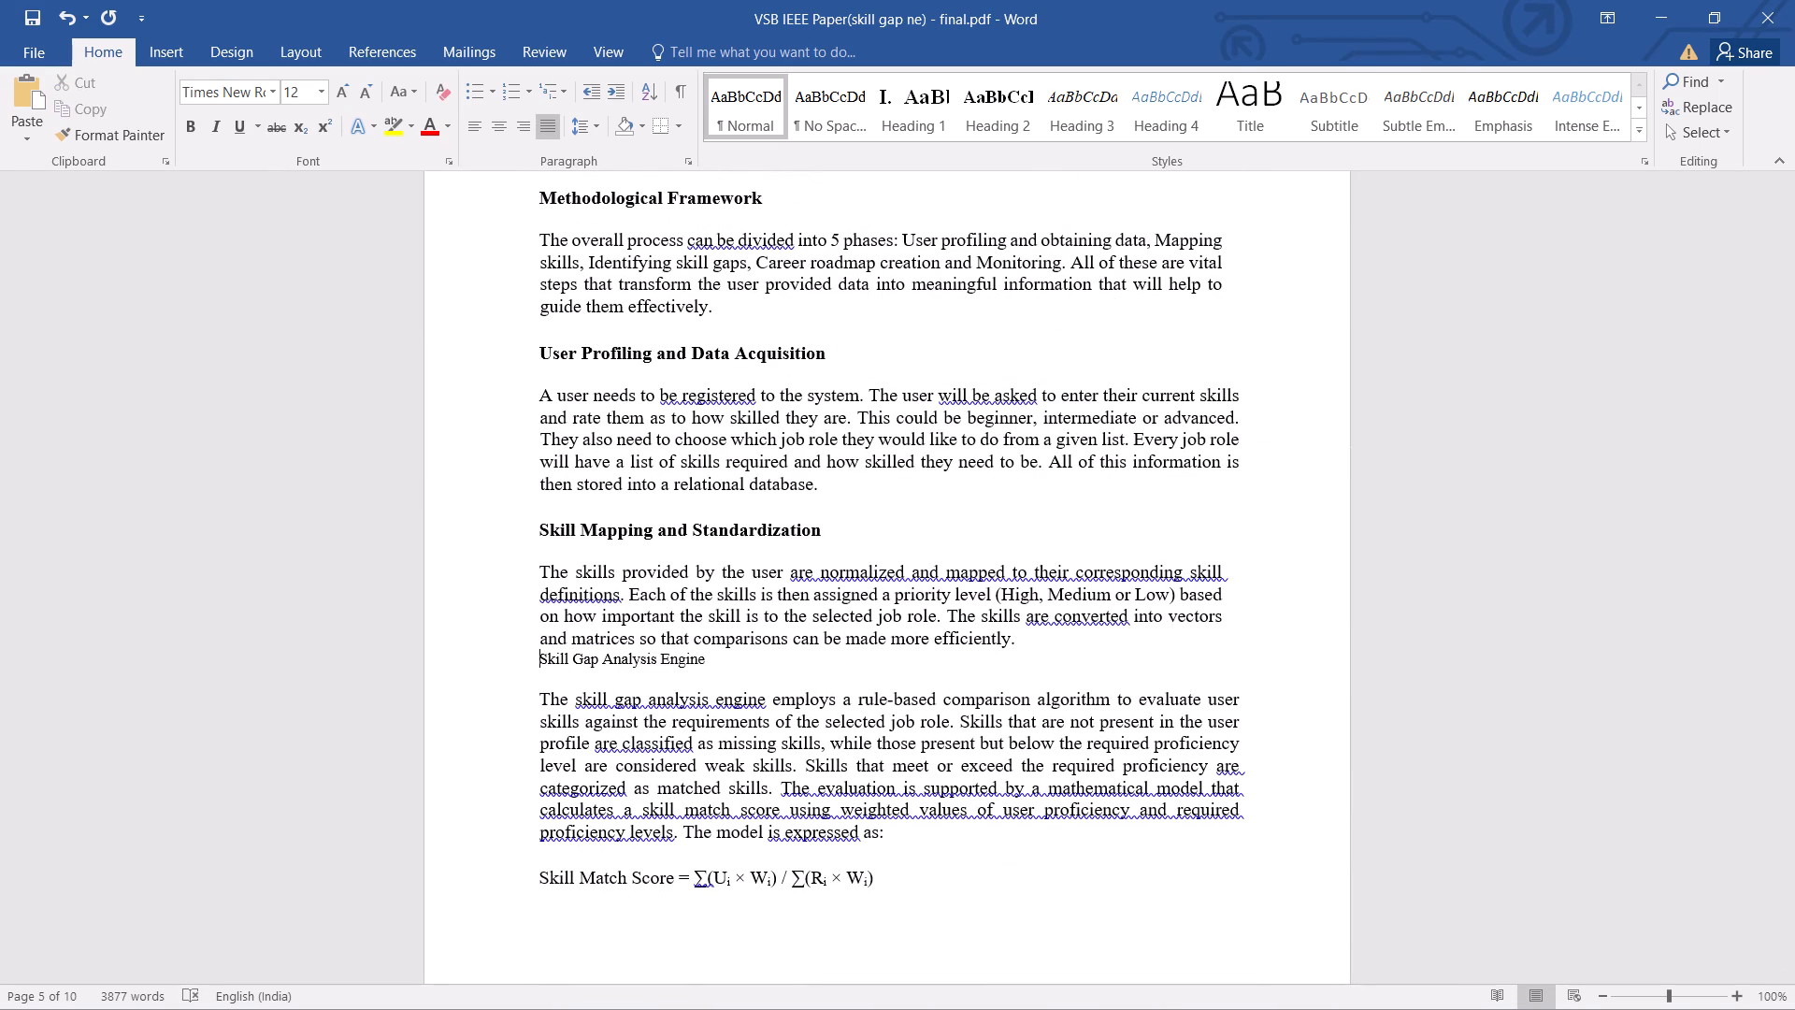
{"action": "key", "text": "ctrl+z"}
{"action": "key", "text": "Right"}
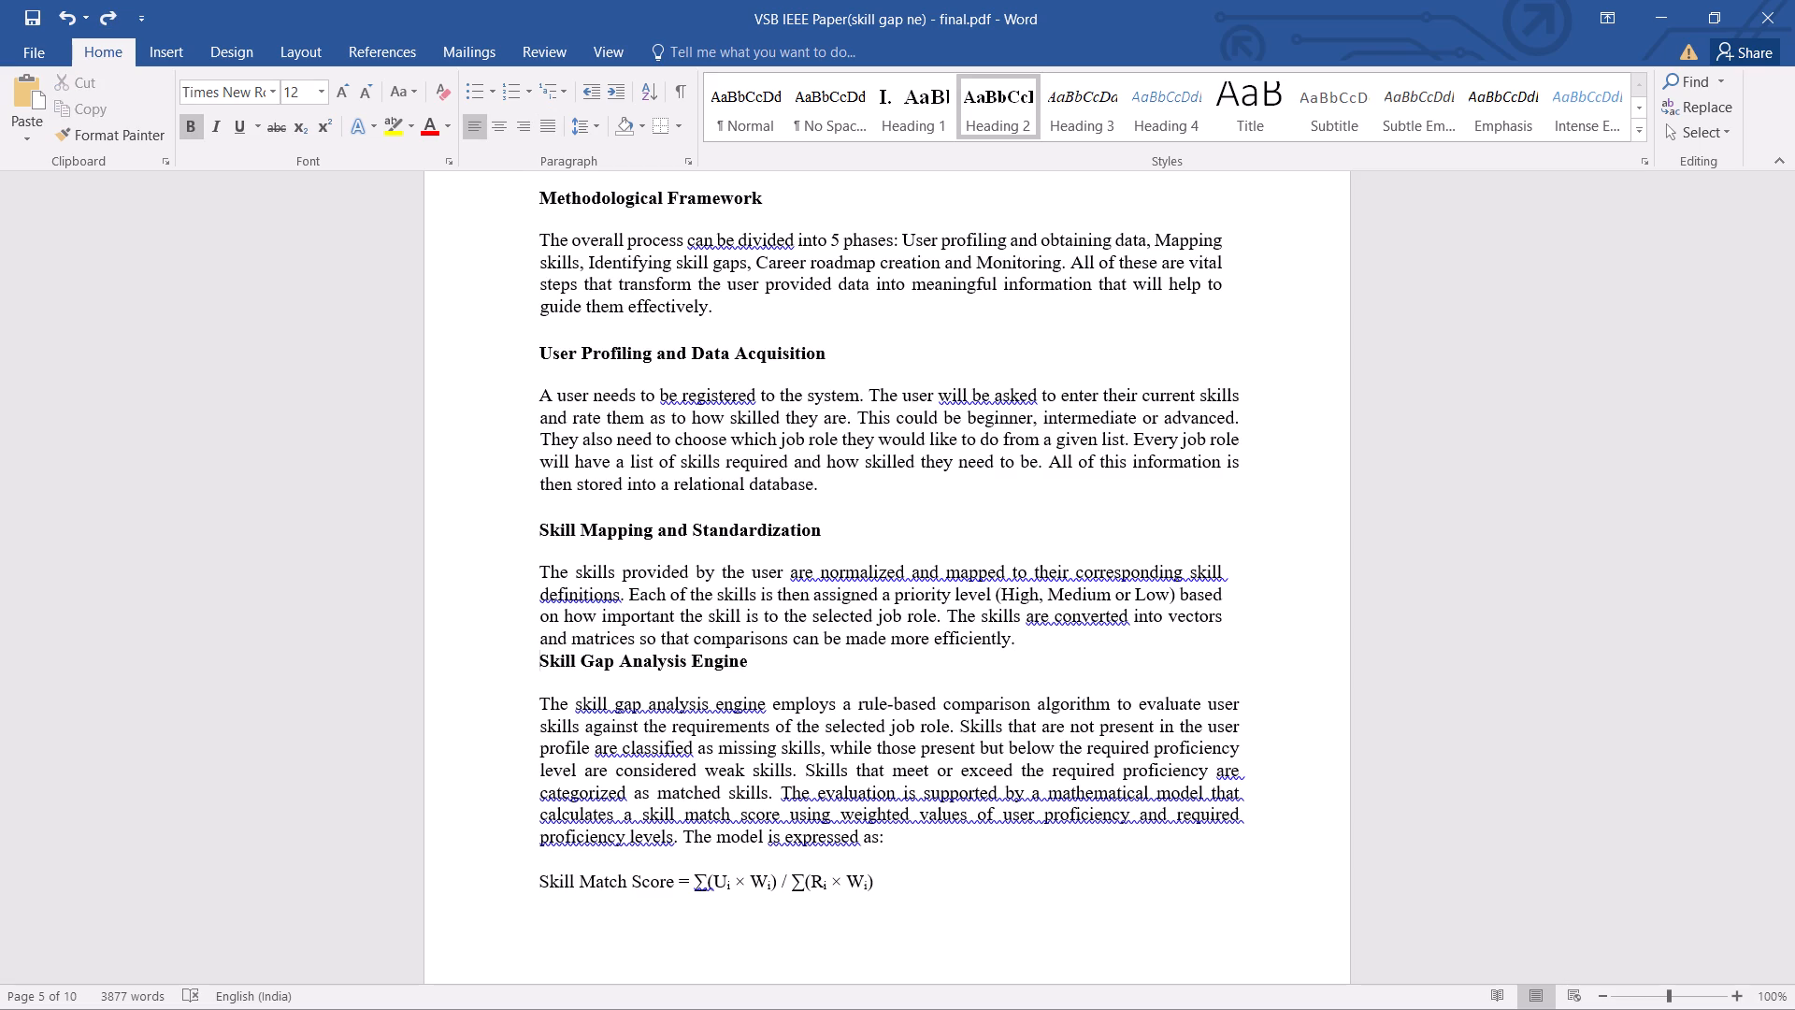
{"action": "key", "text": "Left"}
{"action": "key", "text": "Return"}
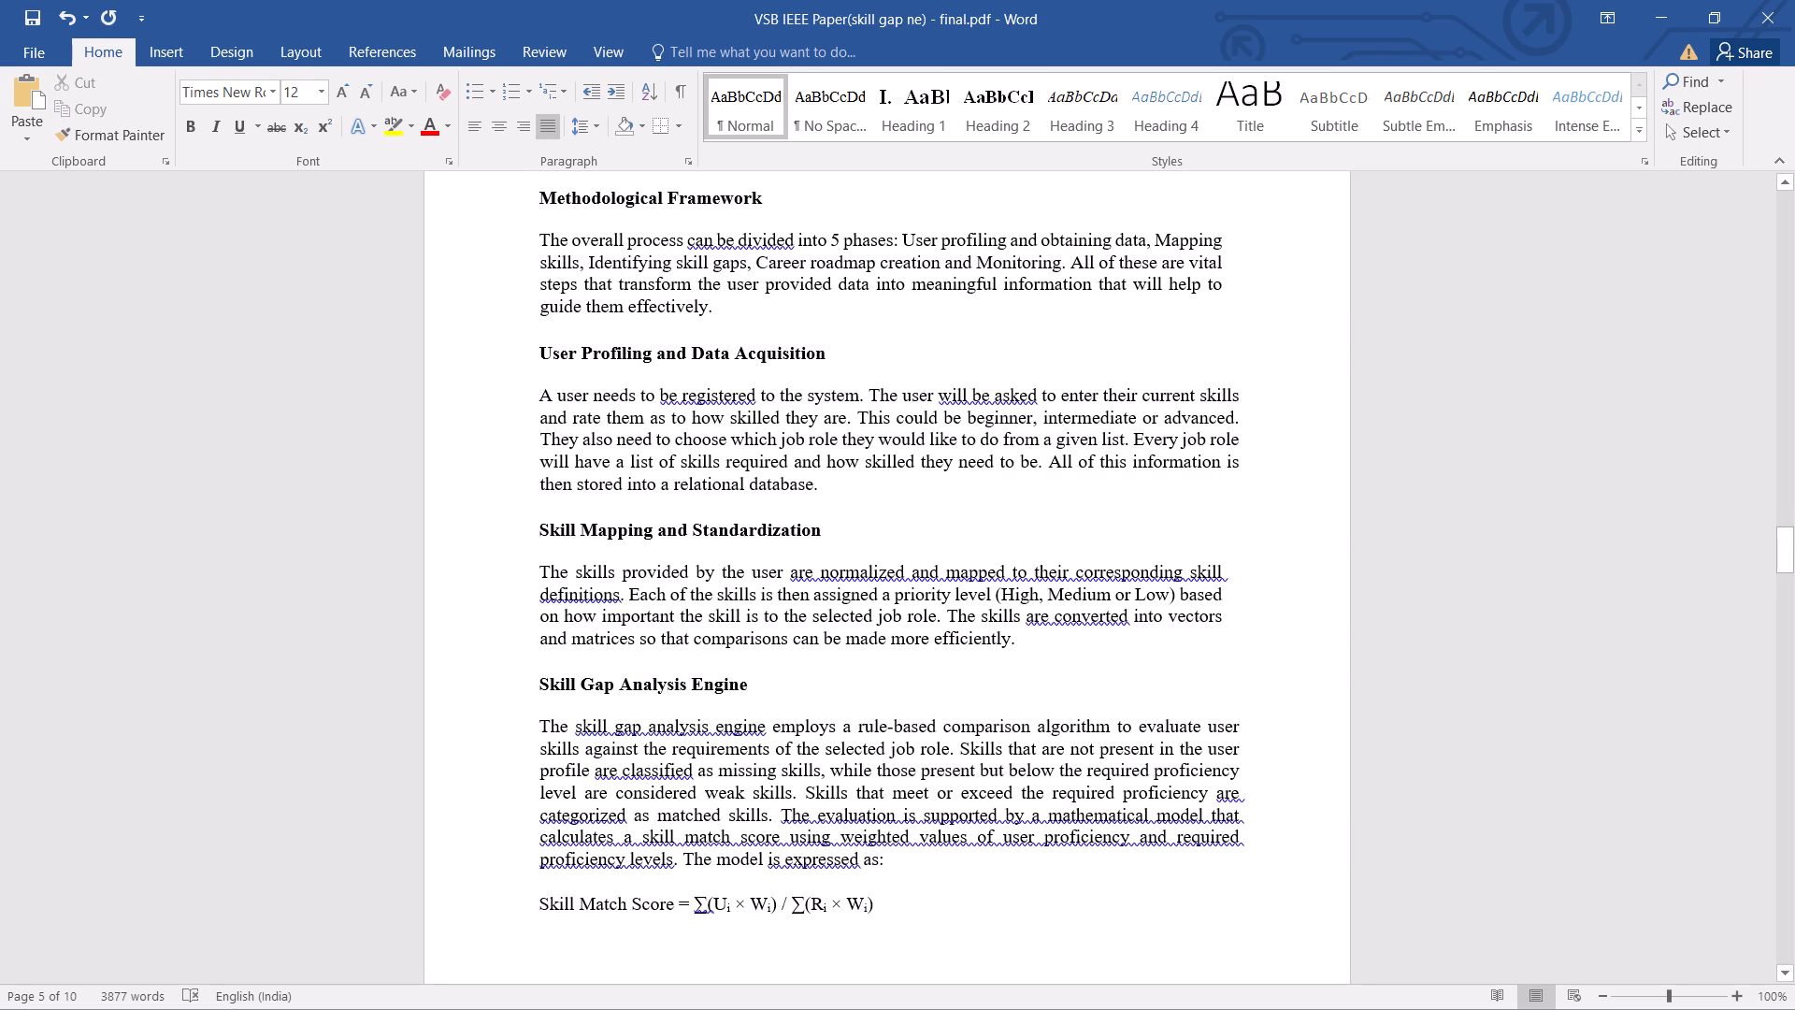
Save the paper as a PDF named Report in the Downloads folder, replacing the existing Report.pdf.
{"action": "scroll", "coordinate": [970, 656], "scroll_direction": "up", "scroll_amount": 10}
{"action": "left_click", "coordinate": [29, 50]}
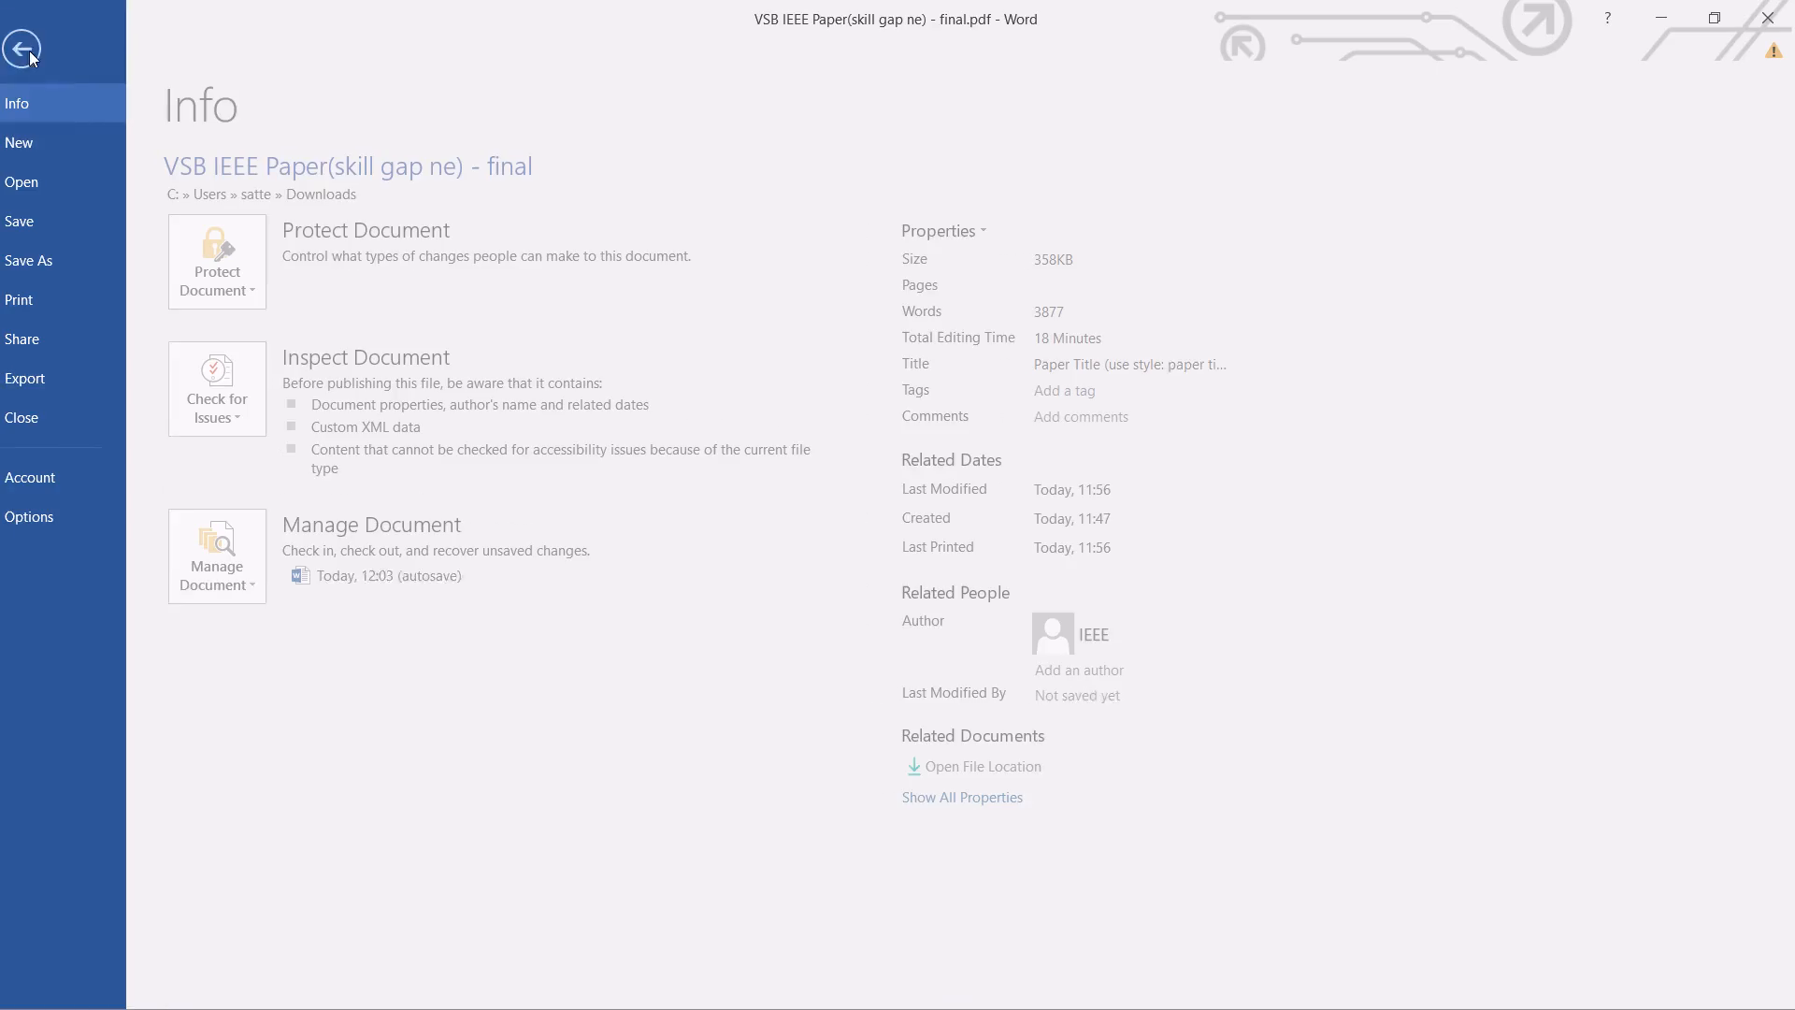
{"action": "left_click", "coordinate": [32, 249]}
{"action": "left_click", "coordinate": [711, 198]}
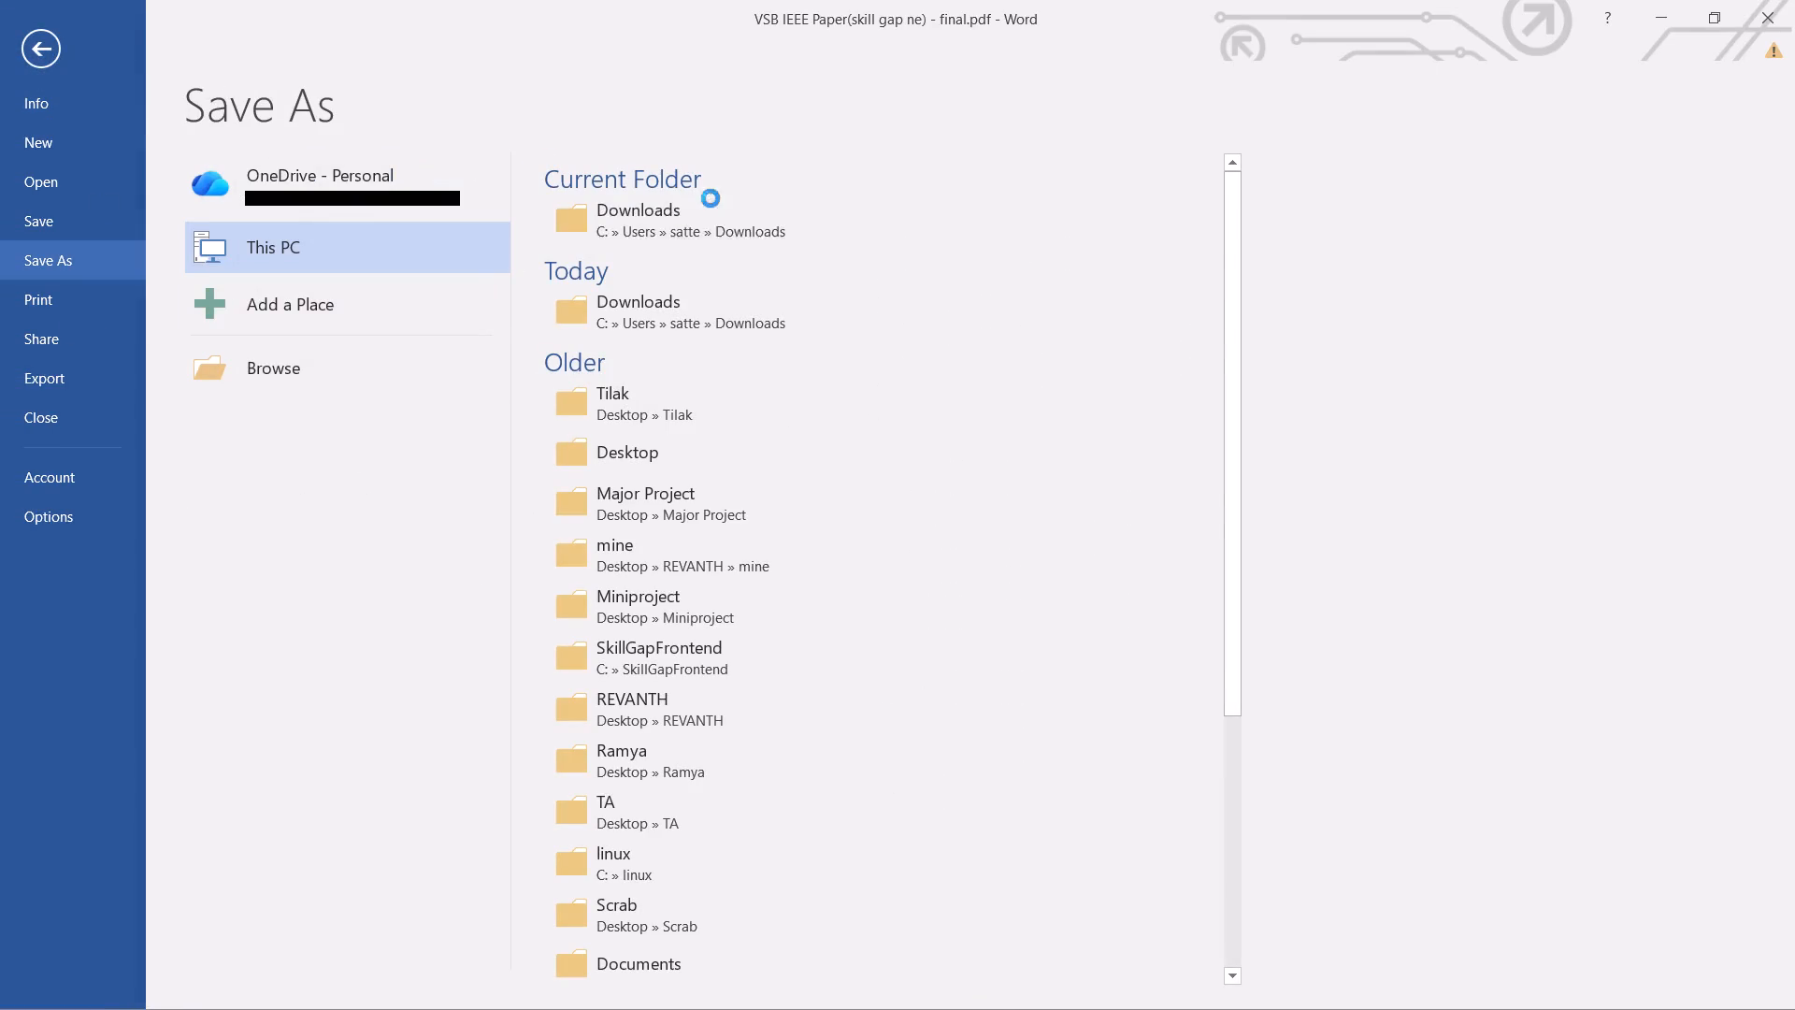
{"action": "key", "text": "ctrl+r"}
{"action": "type", "text": "eport"}
{"action": "key", "text": "BackSpace"}
{"action": "key", "text": "BackSpace"}
{"action": "key", "text": "BackSpace"}
{"action": "key", "text": "BackSpace"}
{"action": "key", "text": "BackSpace"}
{"action": "key", "text": "BackSpace"}
{"action": "key", "text": "BackSpace"}
{"action": "key", "text": "BackSpace"}
{"action": "key", "text": "BackSpace"}
{"action": "key", "text": "BackSpace"}
{"action": "key", "text": "BackSpace"}
{"action": "key", "text": "BackSpace"}
{"action": "key", "text": "BackSpace"}
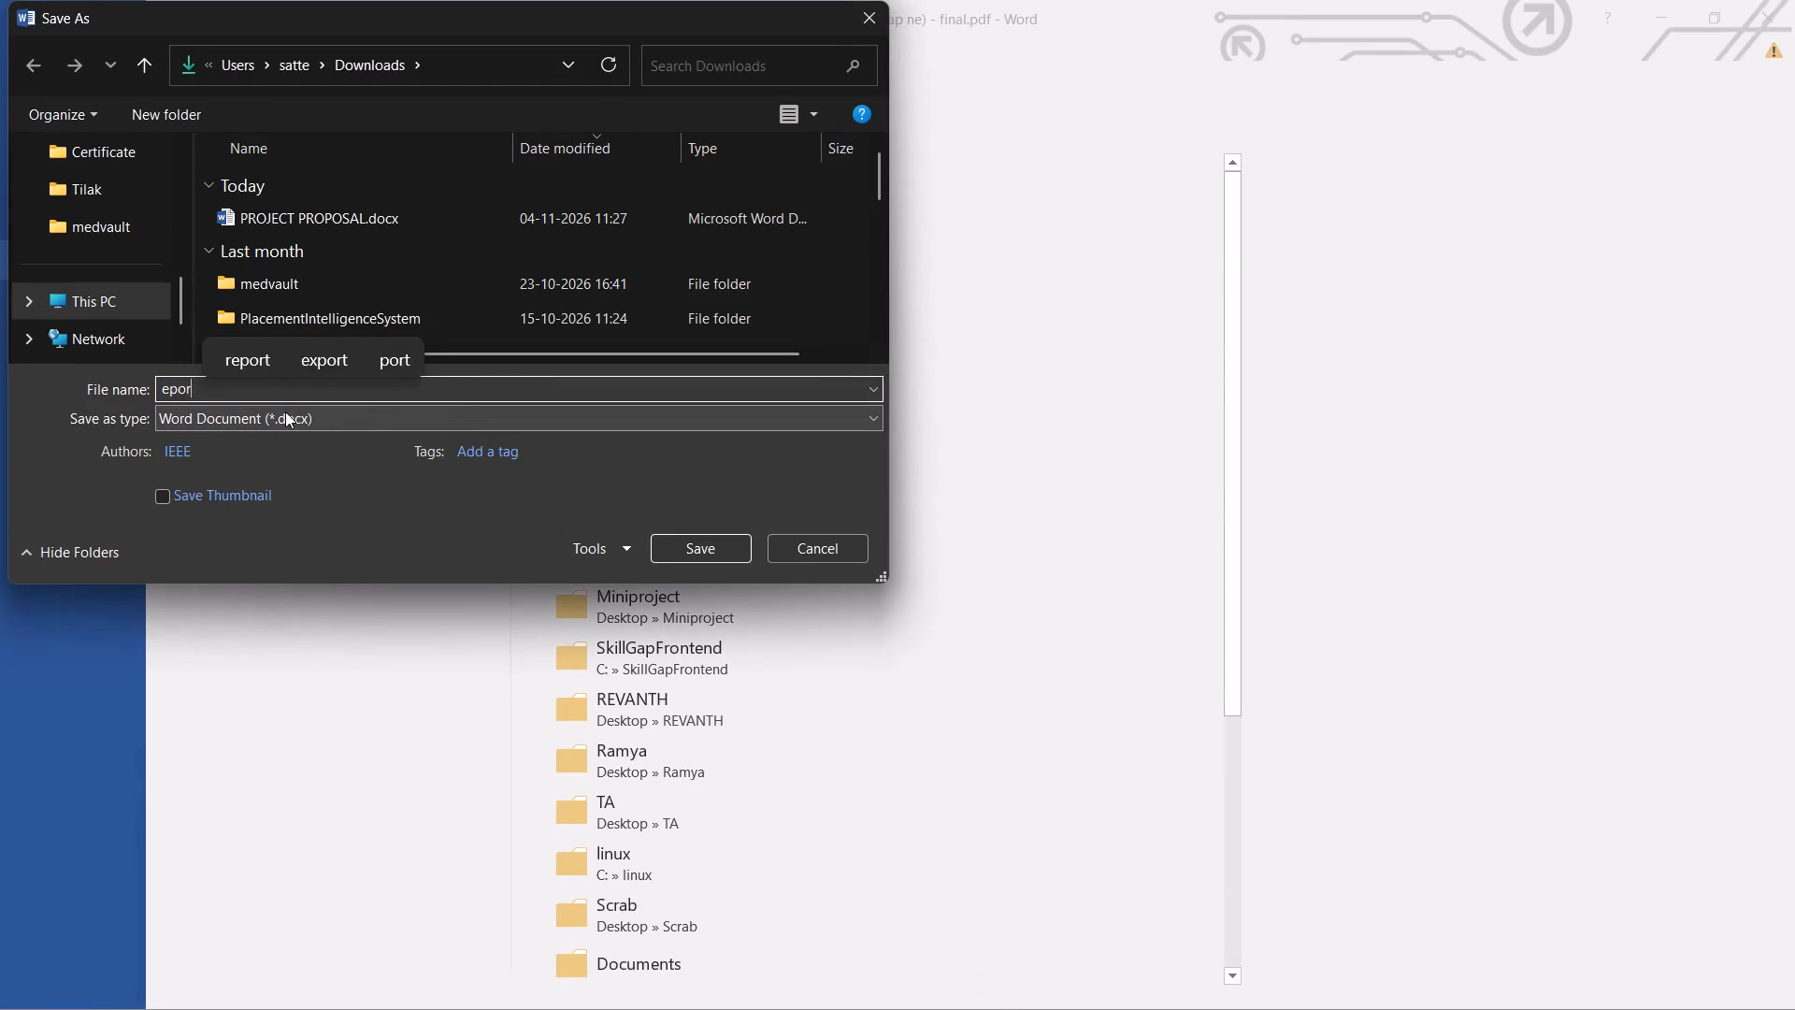
{"action": "type", "text": "Report"}
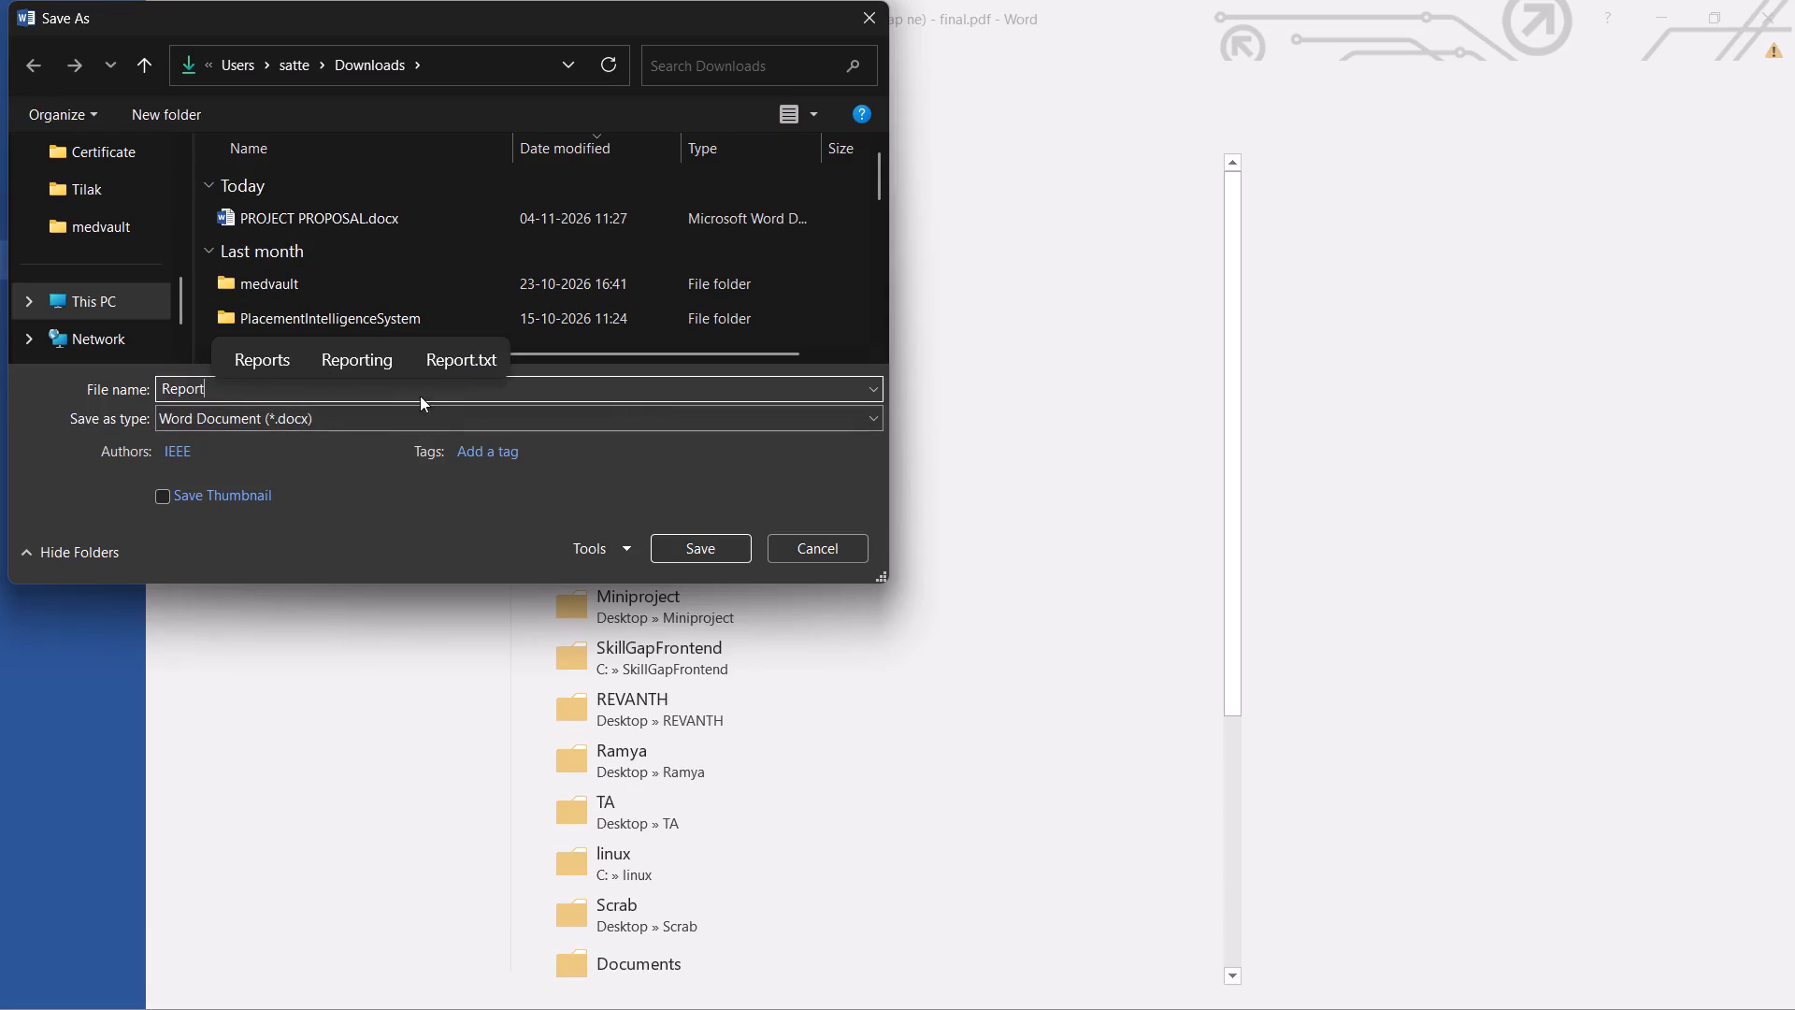
{"action": "left_click", "coordinate": [408, 411]}
{"action": "left_click", "coordinate": [296, 553]}
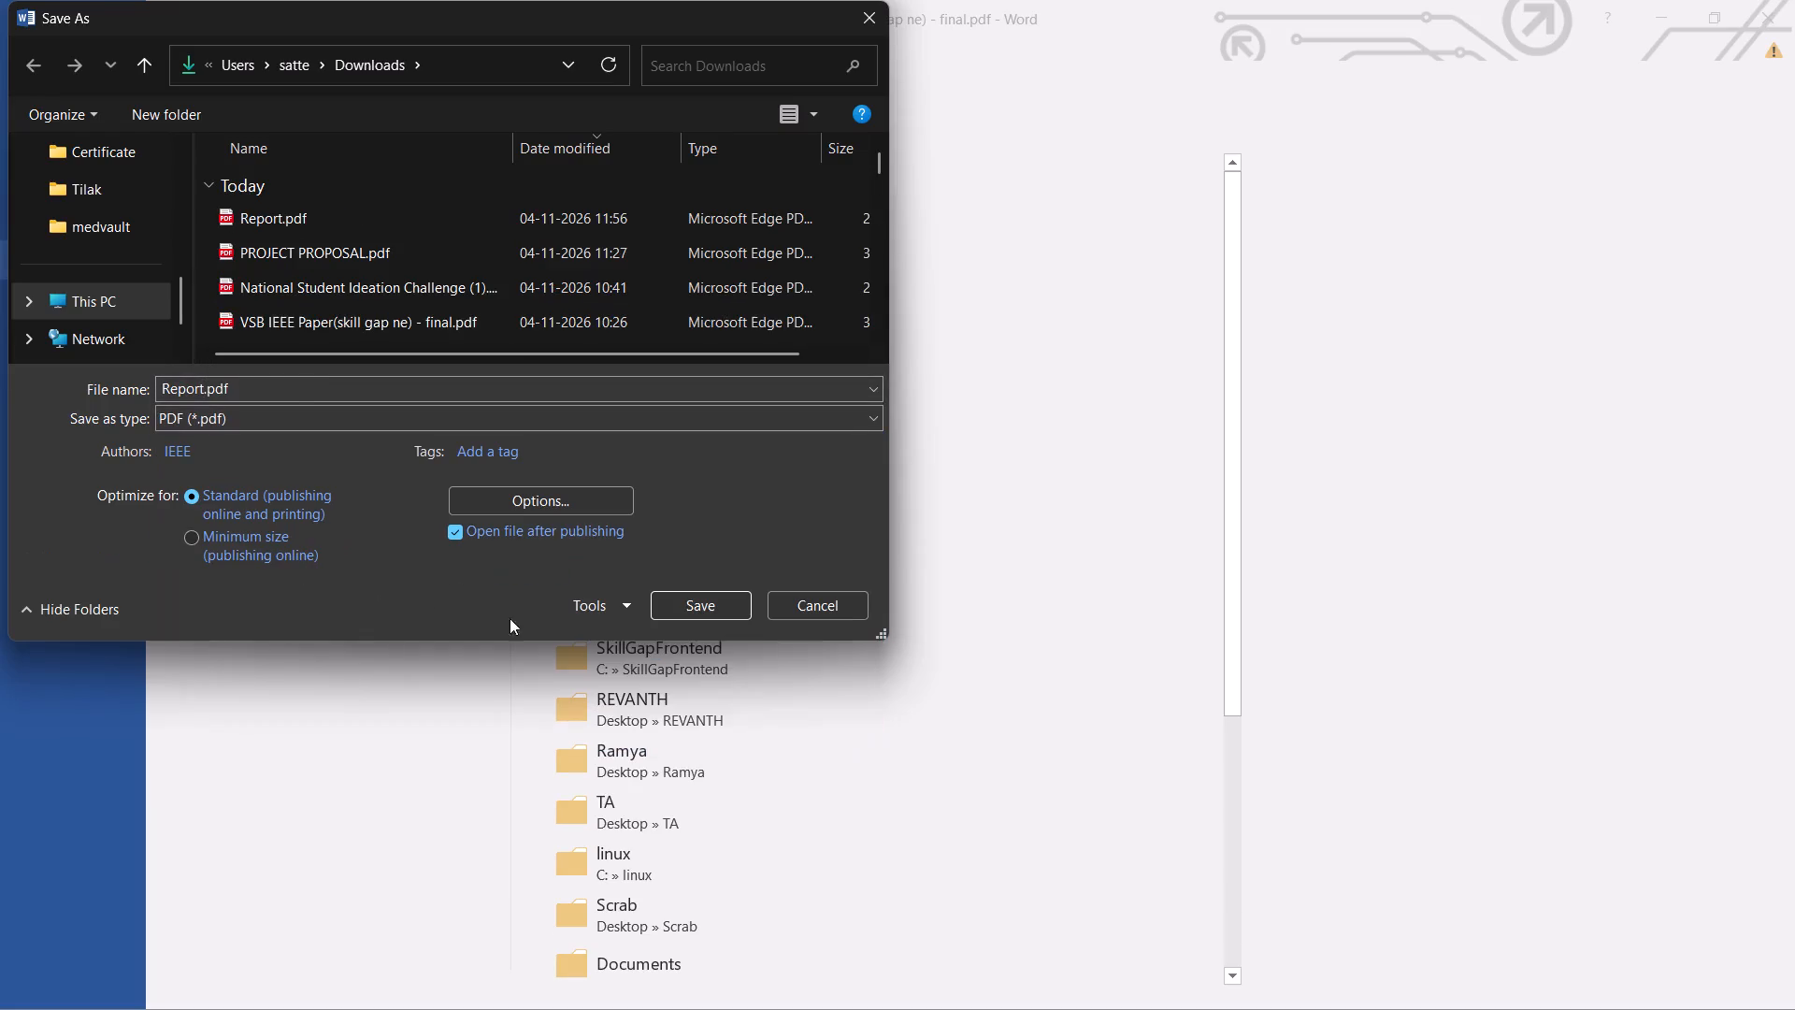
{"action": "left_click", "coordinate": [728, 611]}
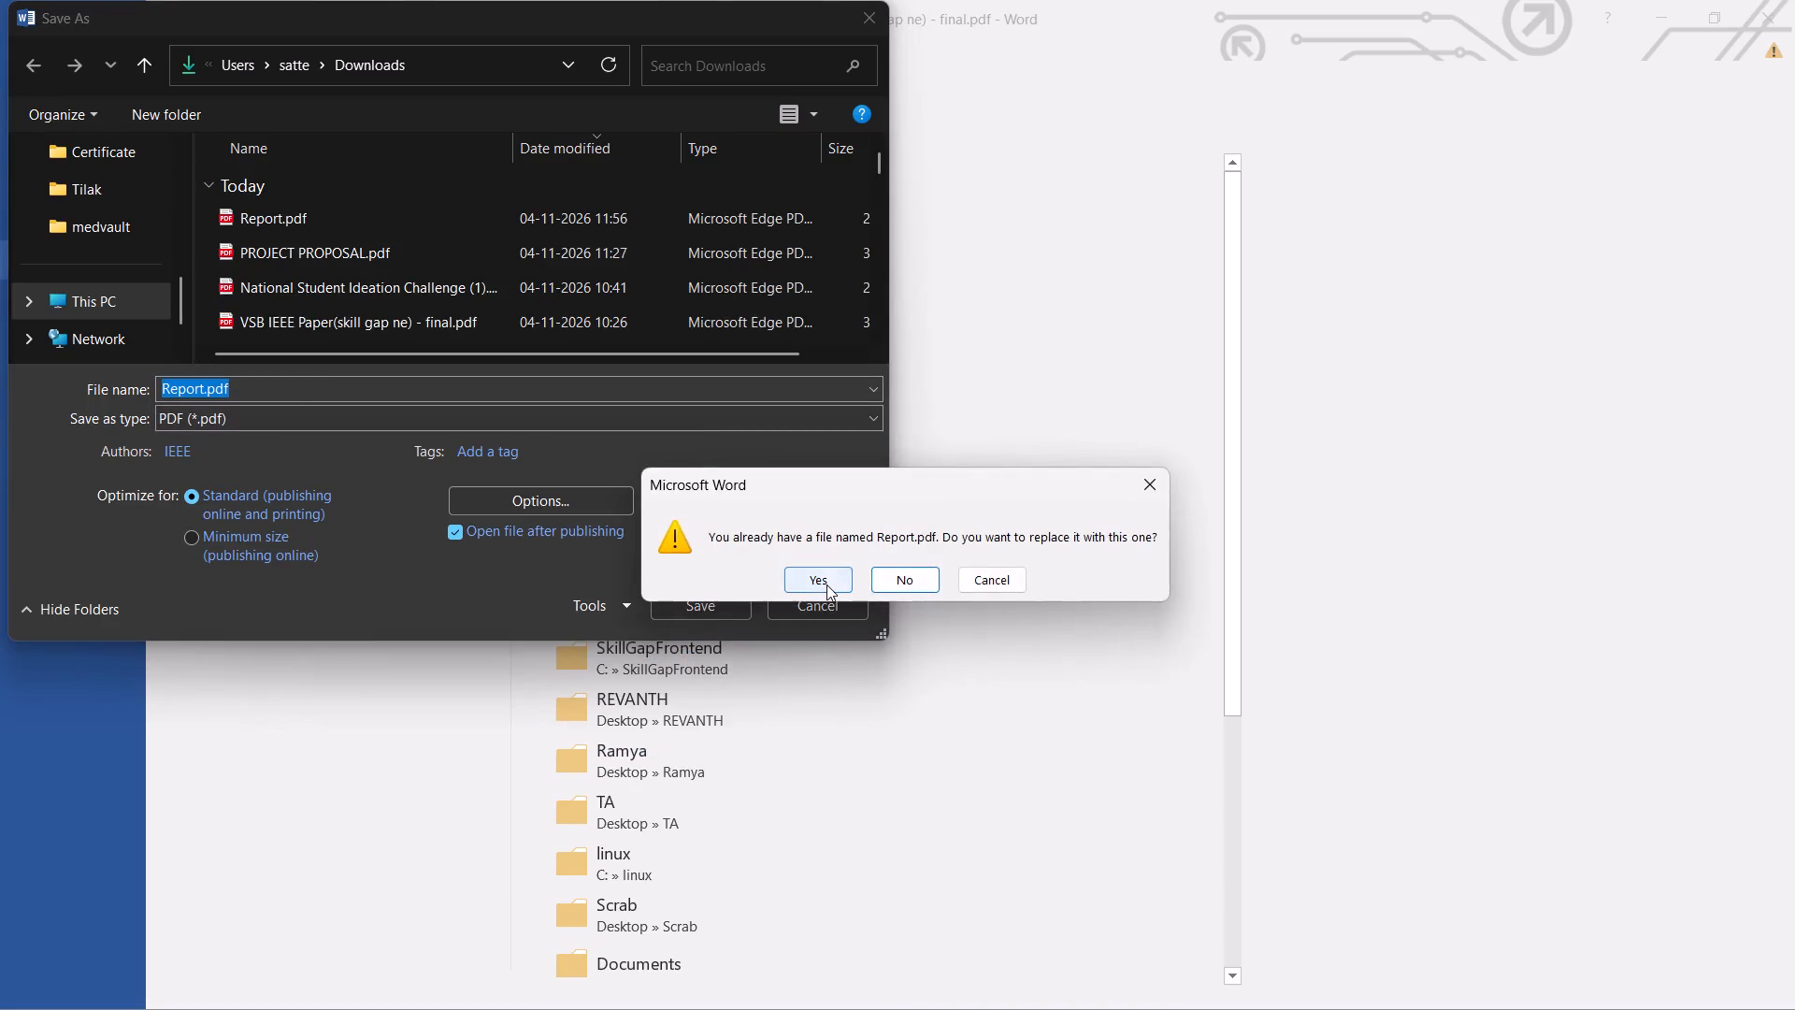
{"action": "left_click", "coordinate": [826, 584]}
Close the Edge window with the published PDF and return to Word.
{"action": "double_click", "coordinate": [1774, 7]}
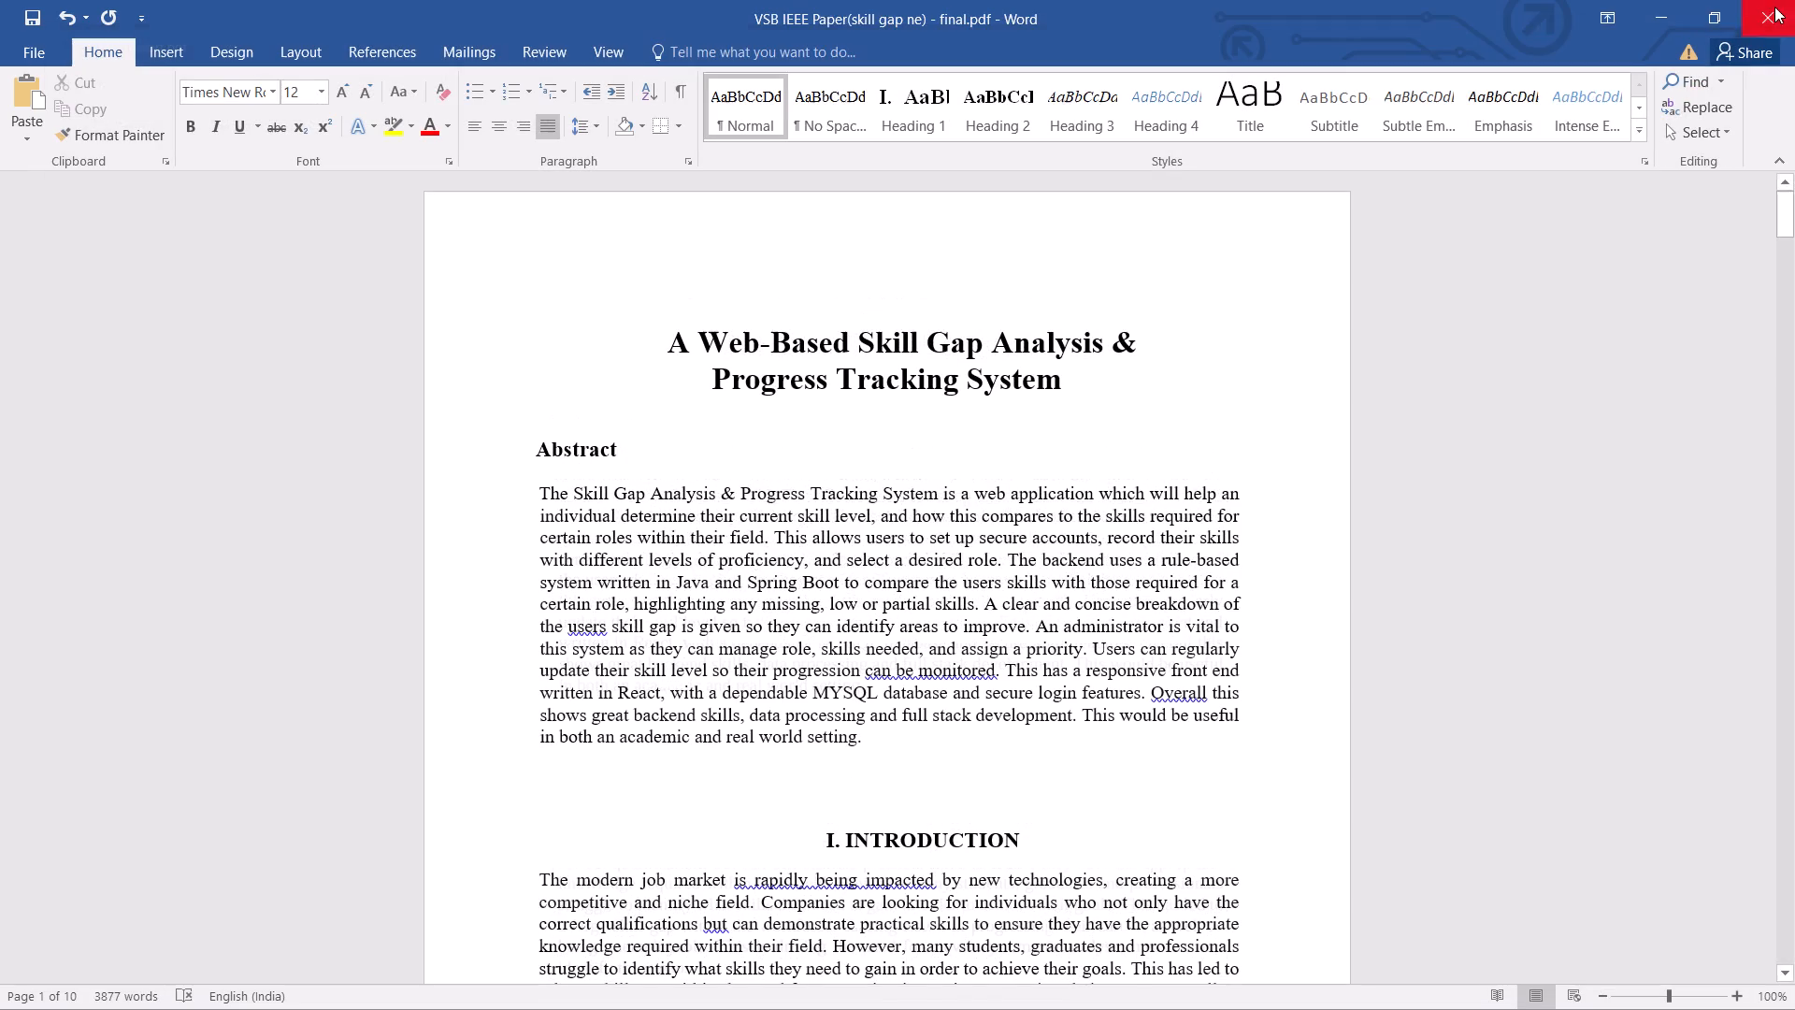
Finish closing the skill gap IEEE paper and exit Word.
{"action": "left_click", "coordinate": [789, 568]}
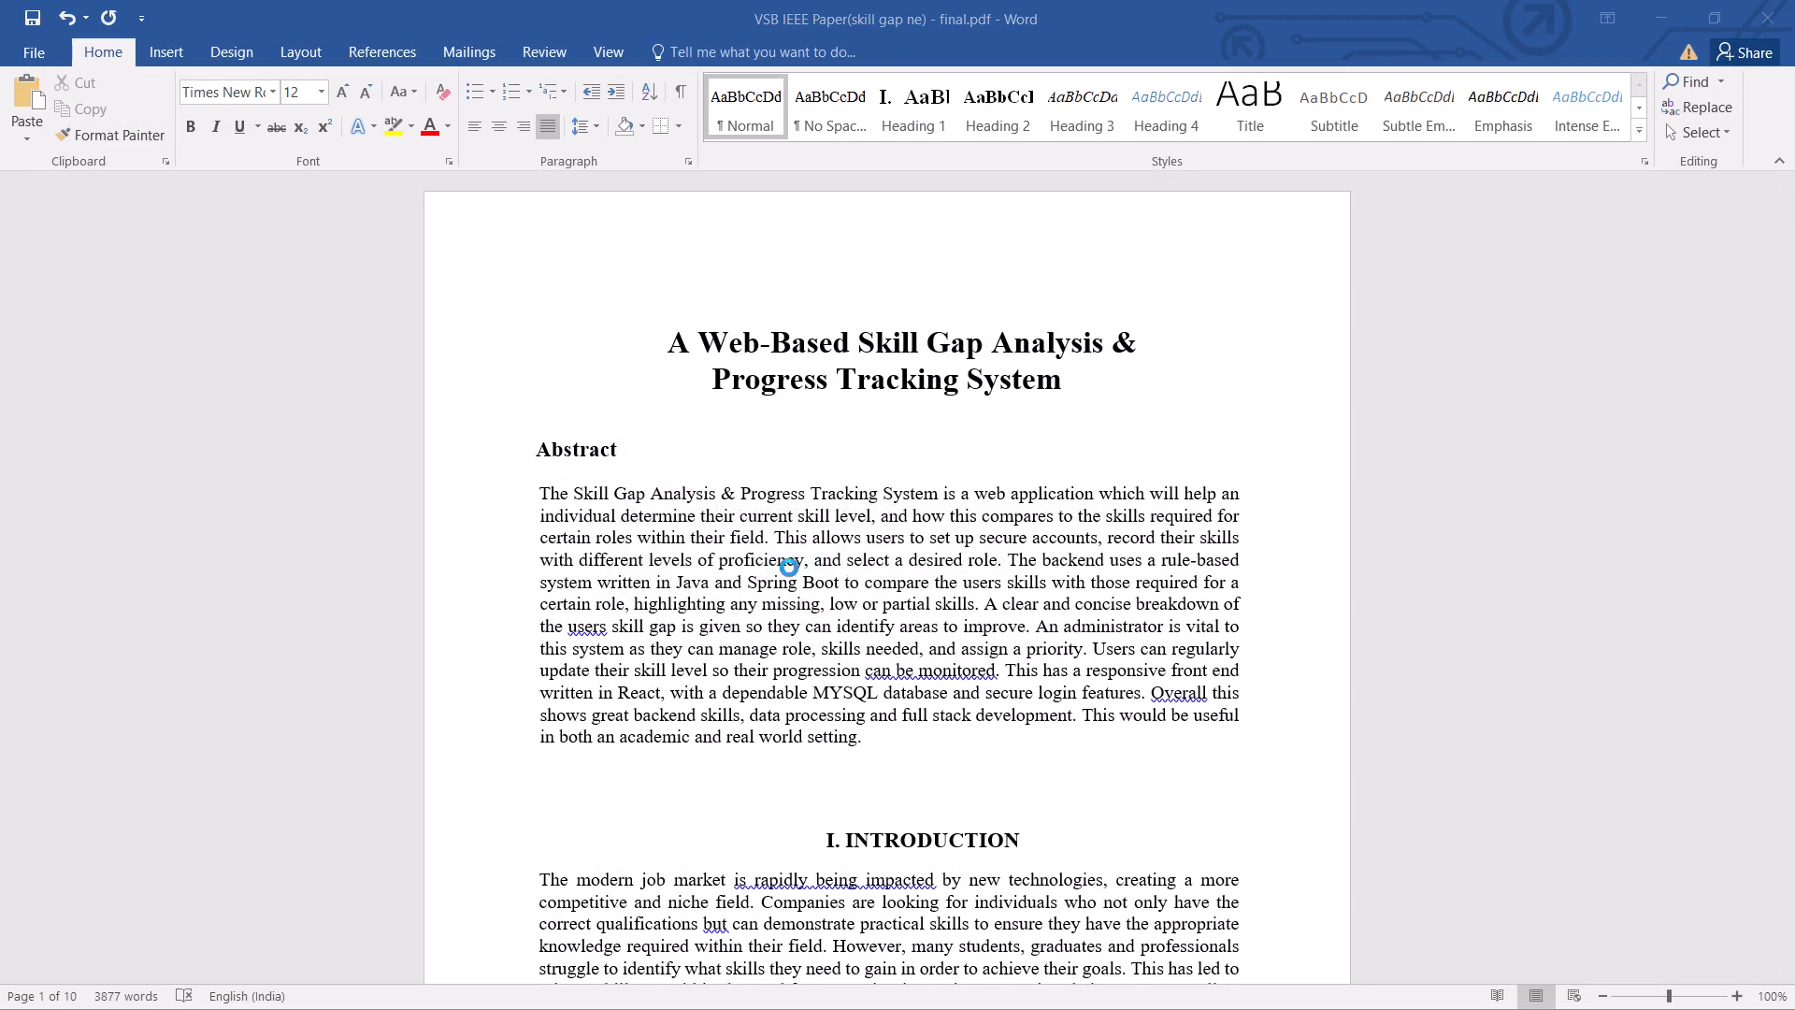
{"action": "left_click", "coordinate": [669, 556]}
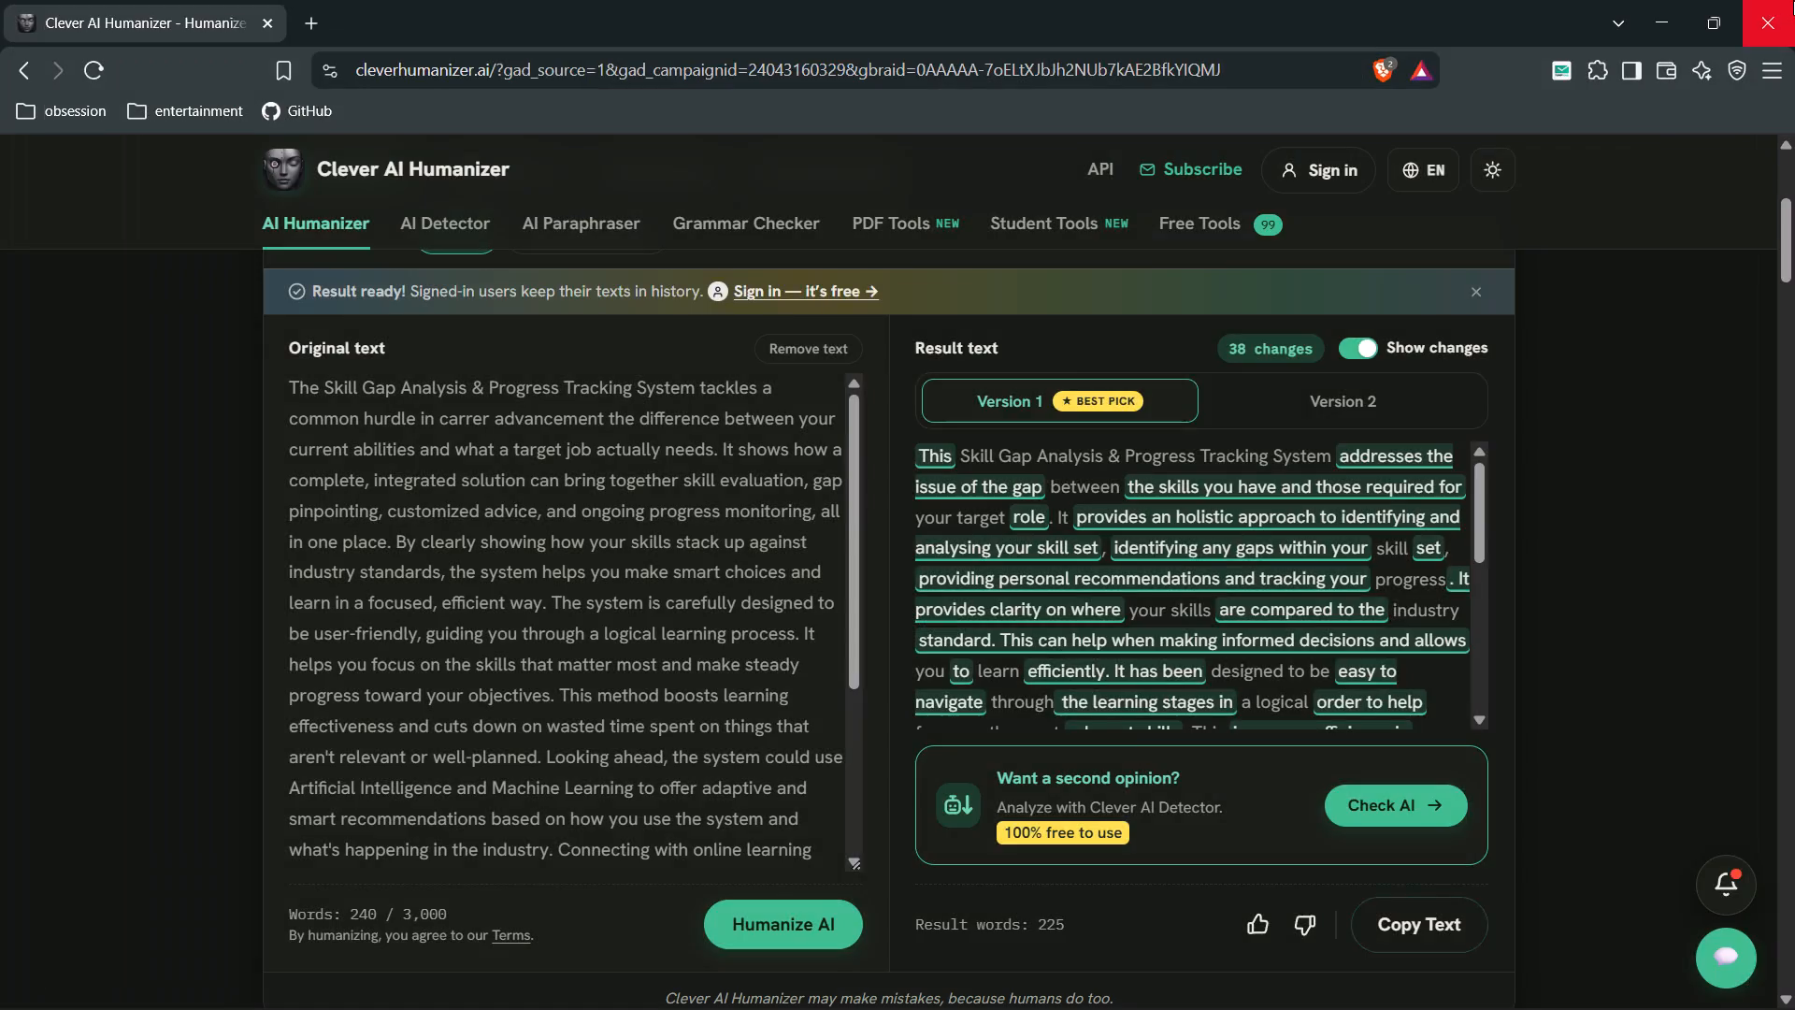